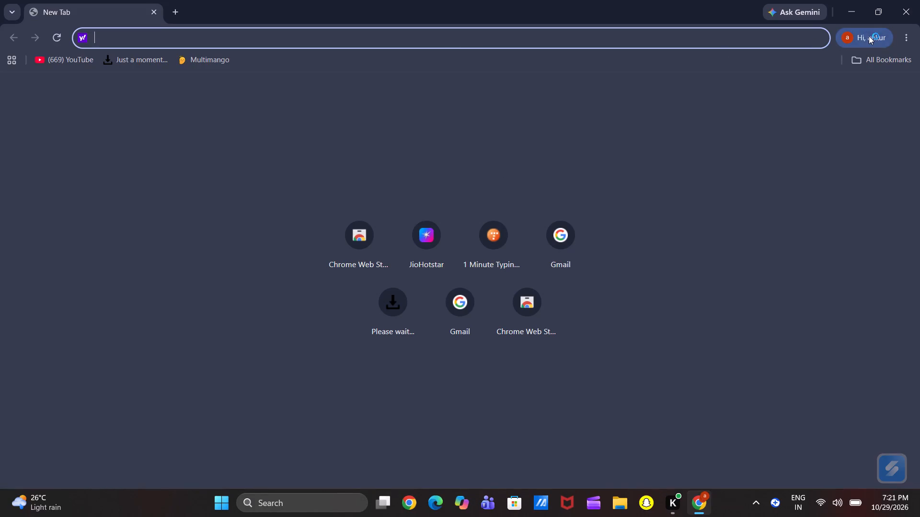
Switch to the other saved Chrome profile in a new browser window.
left_click(869, 36)
left_click(745, 345)
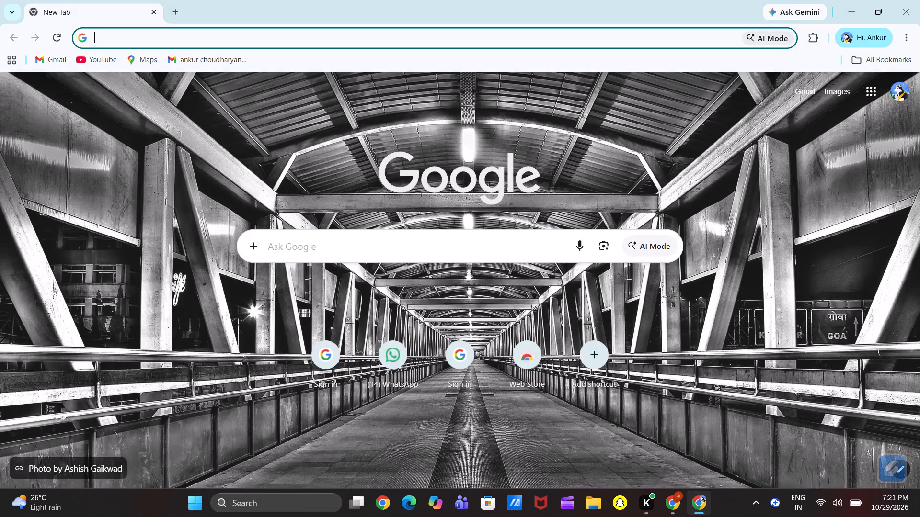
Search Google for "meesho supplier" and open the Meesho Supplier website, supplier.meesho.com, from the results.
left_click(494, 234)
left_click(378, 276)
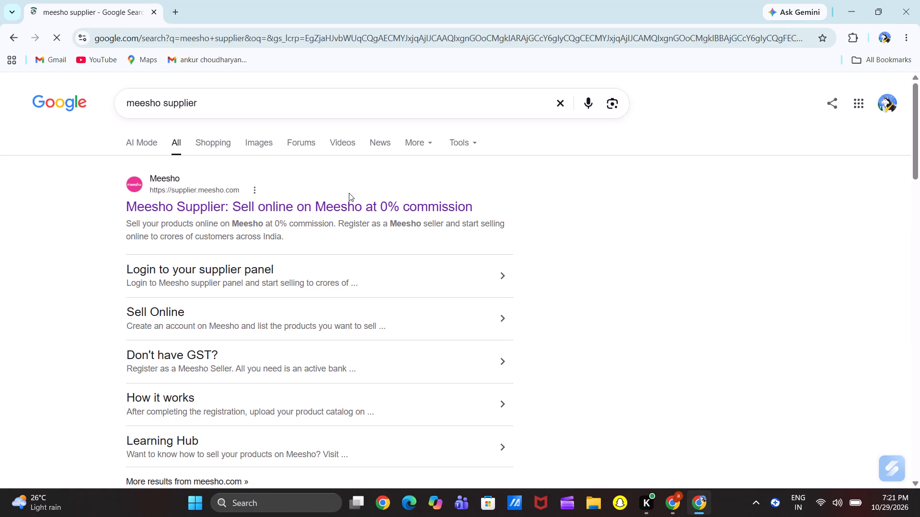
left_click(339, 211)
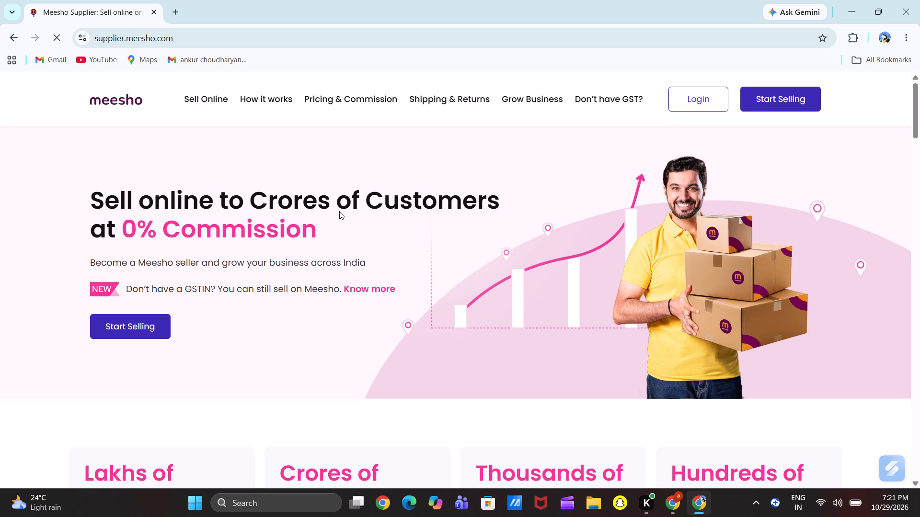
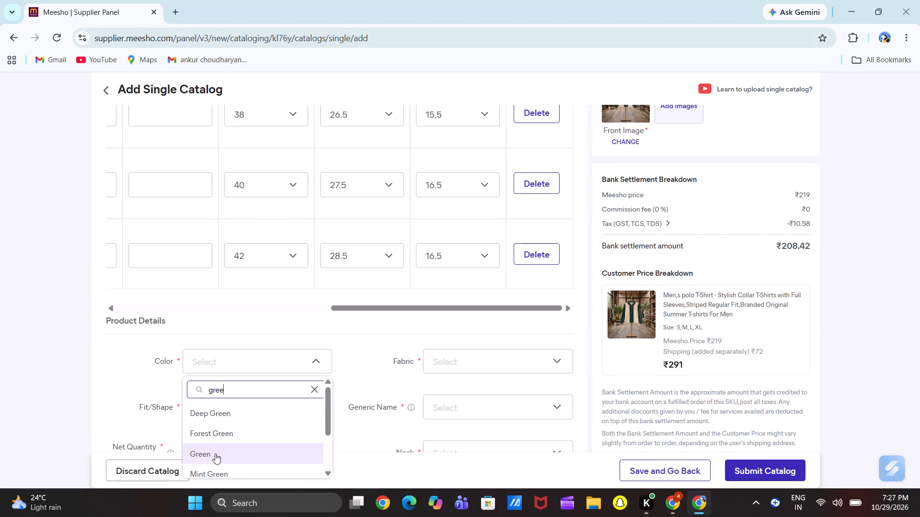
Set Product 3's color to Green, fabric to Cotton Blend and fit/shape to Regular in the product details.
left_click(215, 453)
left_click(473, 353)
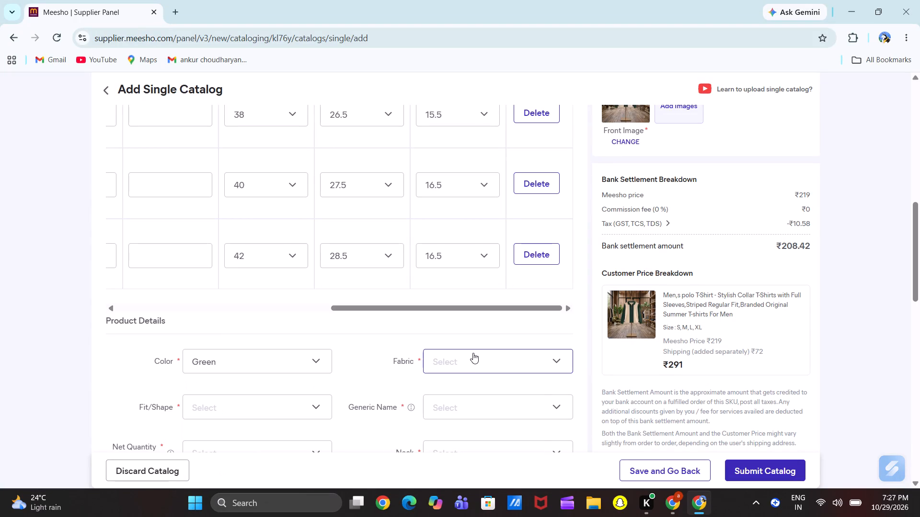
scroll(454, 429, "down", 1)
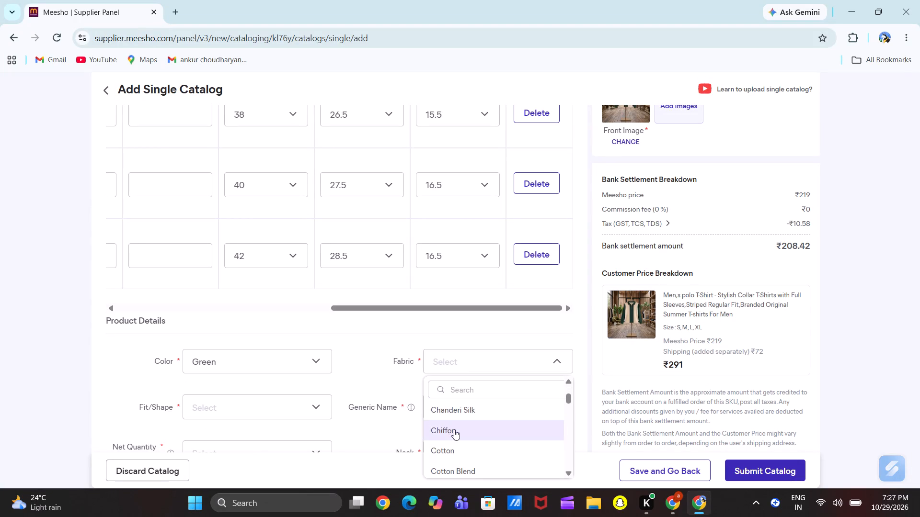
scroll(454, 429, "down", 1)
left_click(454, 429)
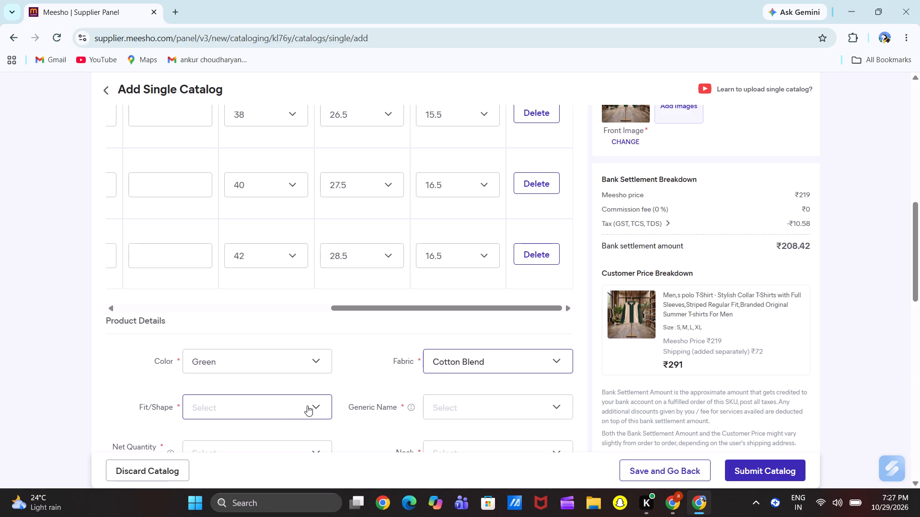
left_click(291, 405)
scroll(213, 438, "down", 1)
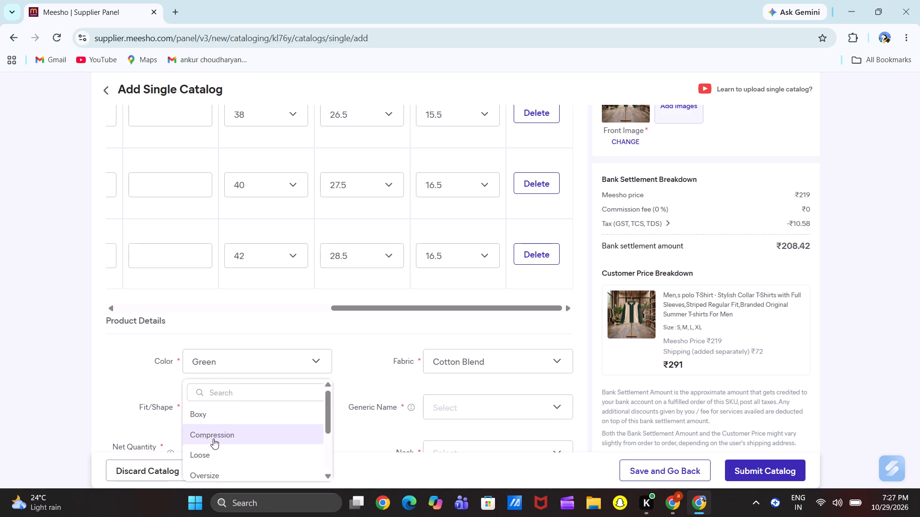
scroll(213, 438, "down", 1)
left_click(213, 438)
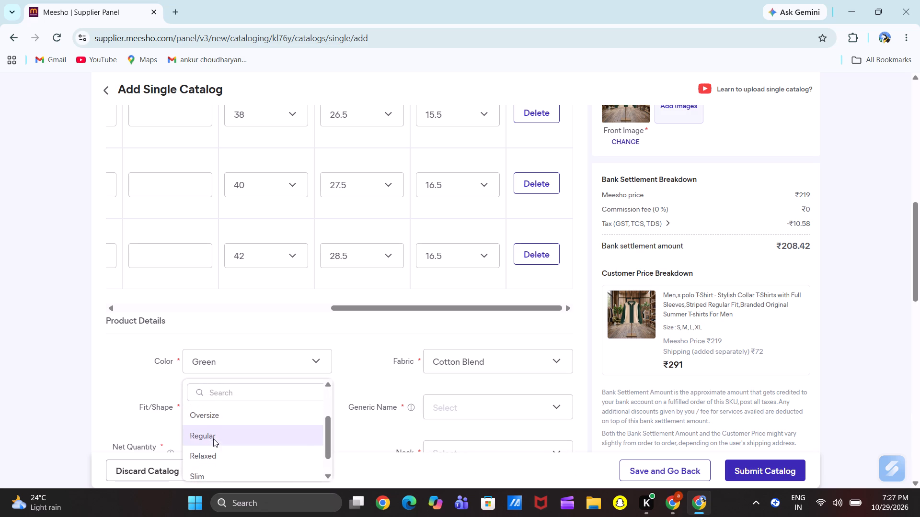
Set Product 3's generic name to Tshirts and its net quantity to 1.
scroll(366, 371, "down", 2)
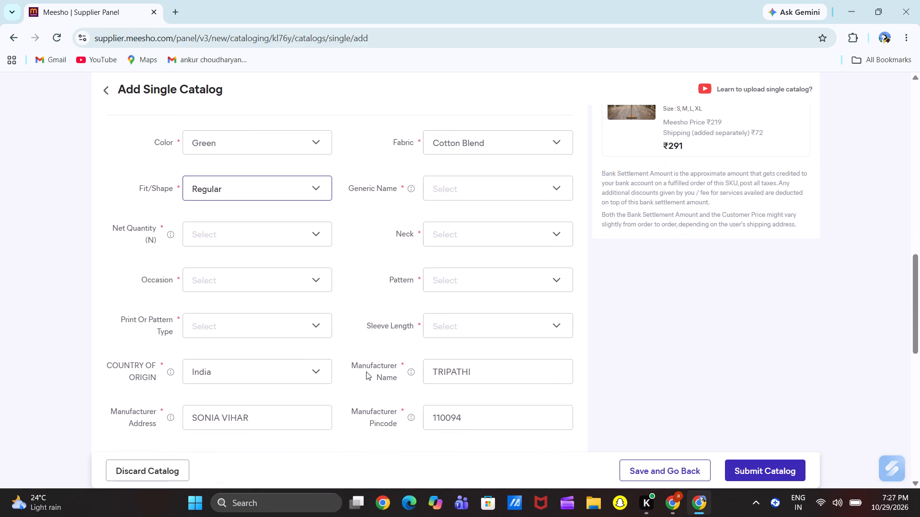
scroll(366, 371, "down", 1)
left_click(450, 190)
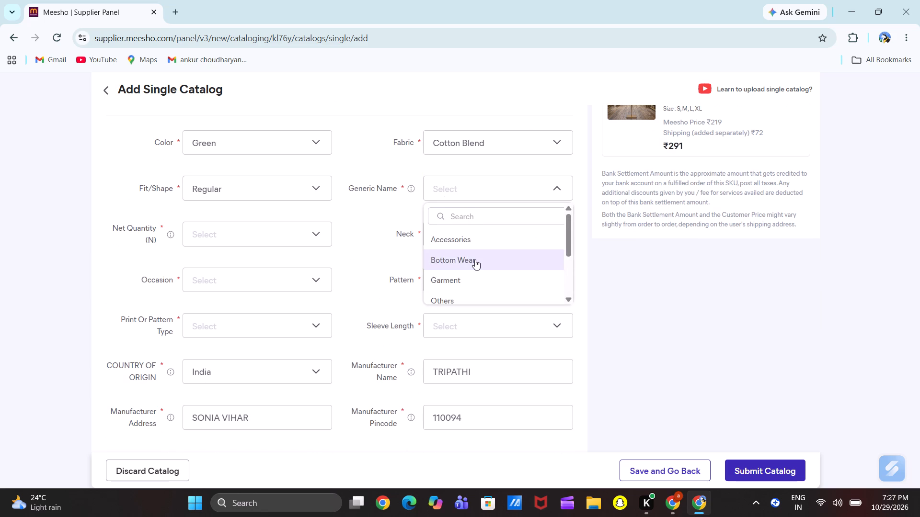
scroll(475, 259, "down", 2)
left_click(450, 272)
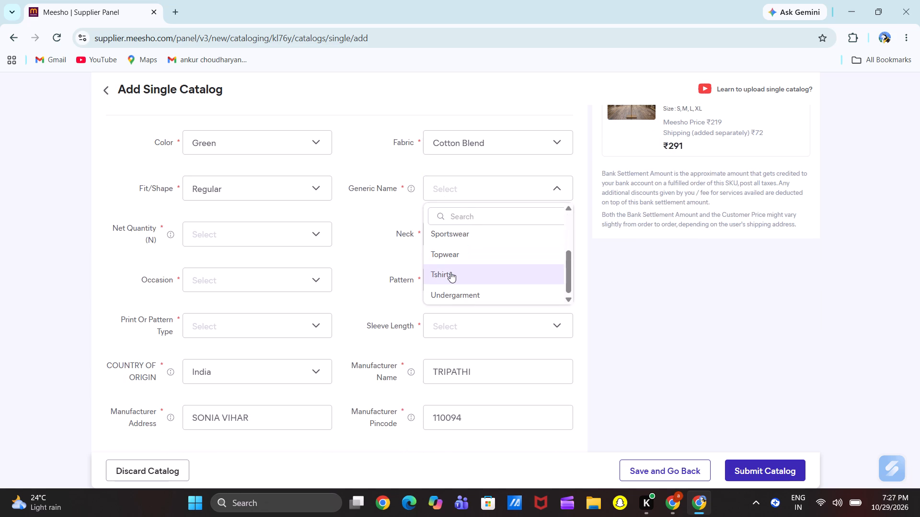
left_click(267, 232)
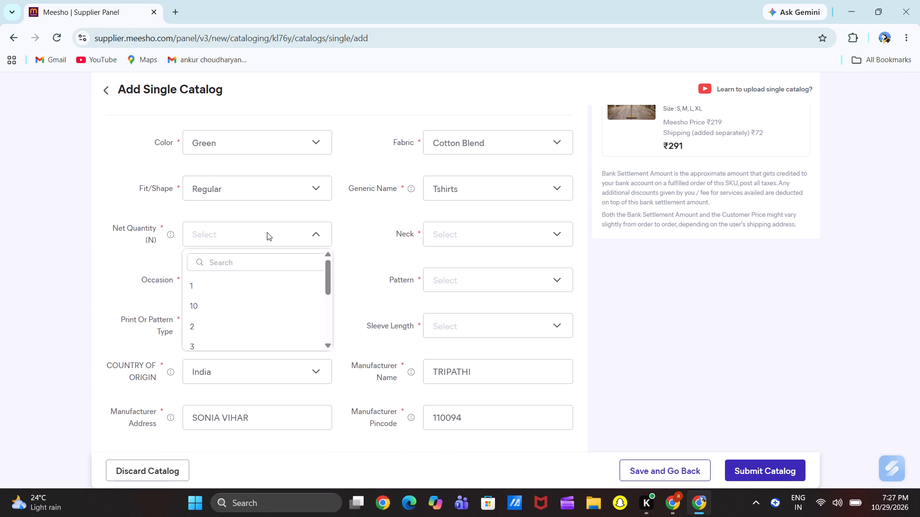
left_click(236, 284)
Set Product 3's neck to Polo, occasion to Casual and pattern to Colorblocked.
left_click(455, 242)
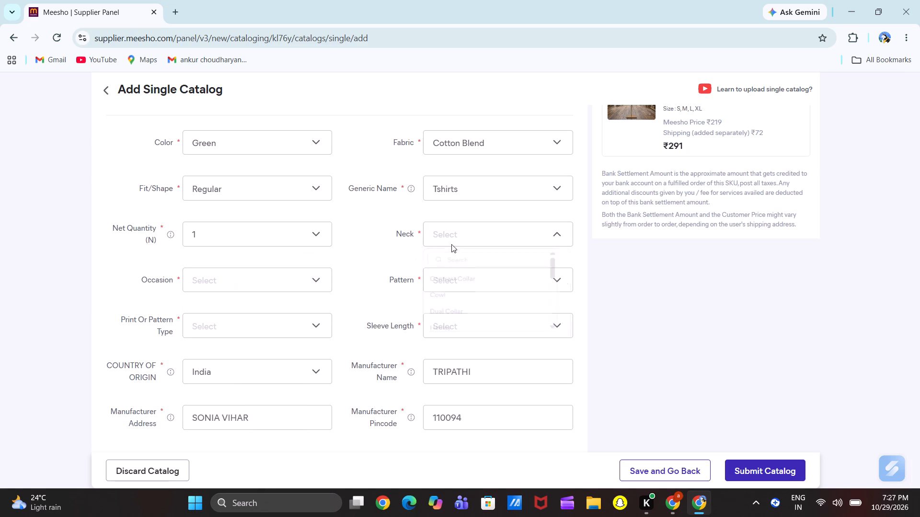
scroll(464, 326, "down", 2)
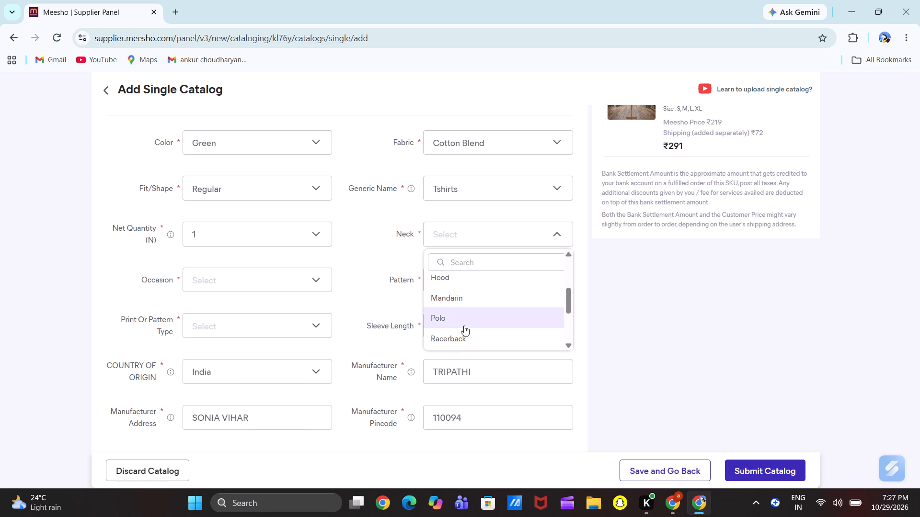
left_click(452, 321)
left_click(253, 291)
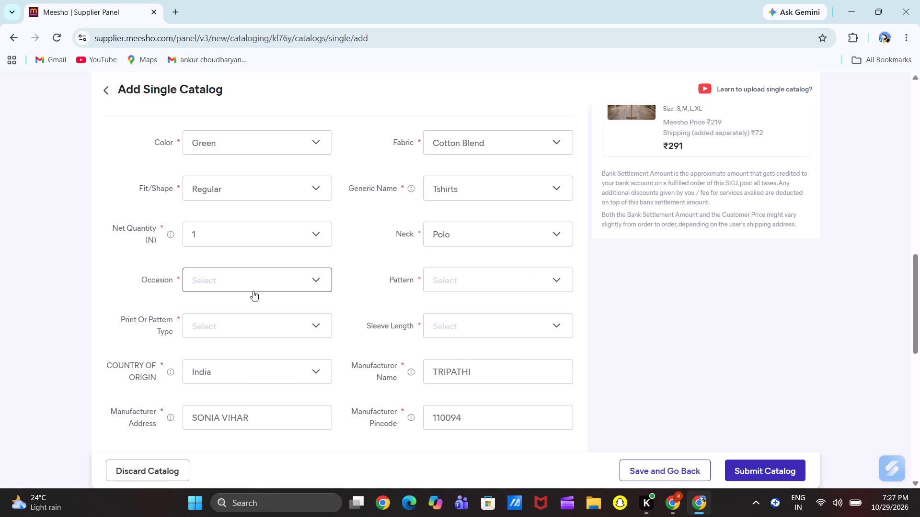
left_click(215, 357)
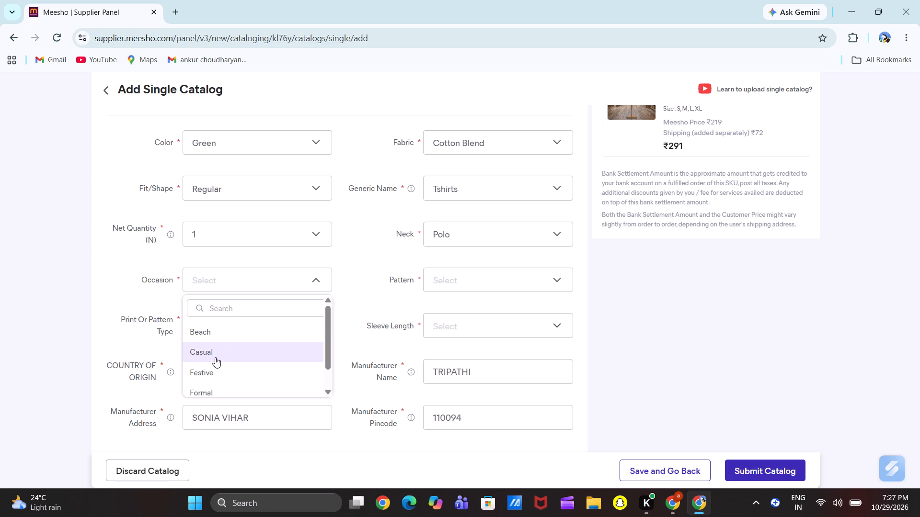
left_click(458, 283)
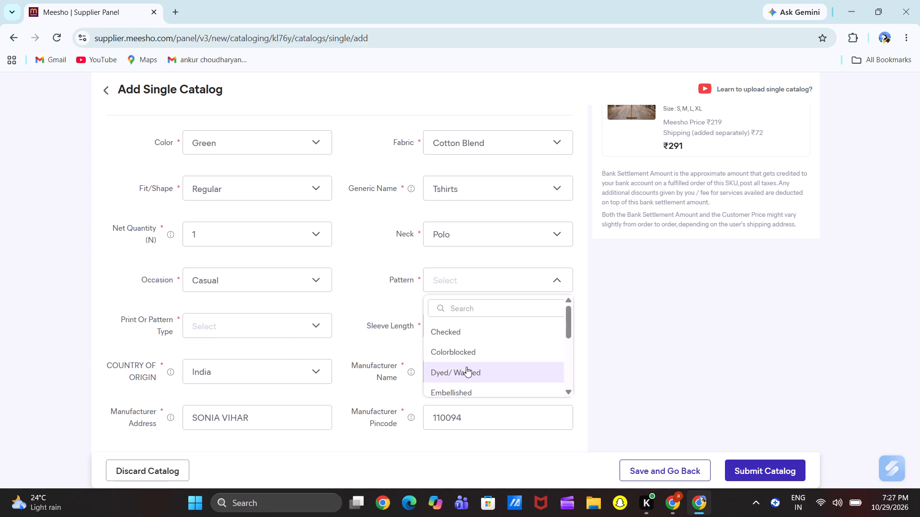
left_click(470, 345)
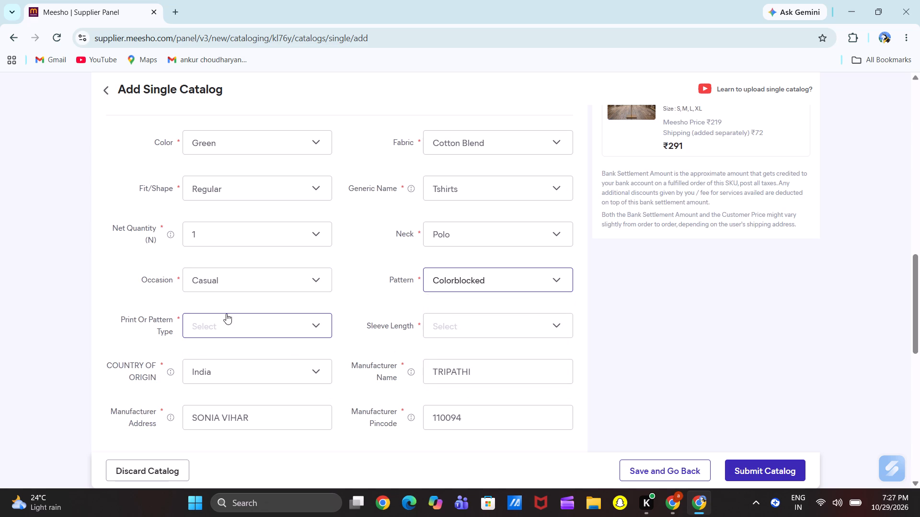
Set Product 3's print or pattern type to Colorblocked and its sleeve length to Long Sleeves.
left_click(241, 325)
scroll(220, 401, "down", 1)
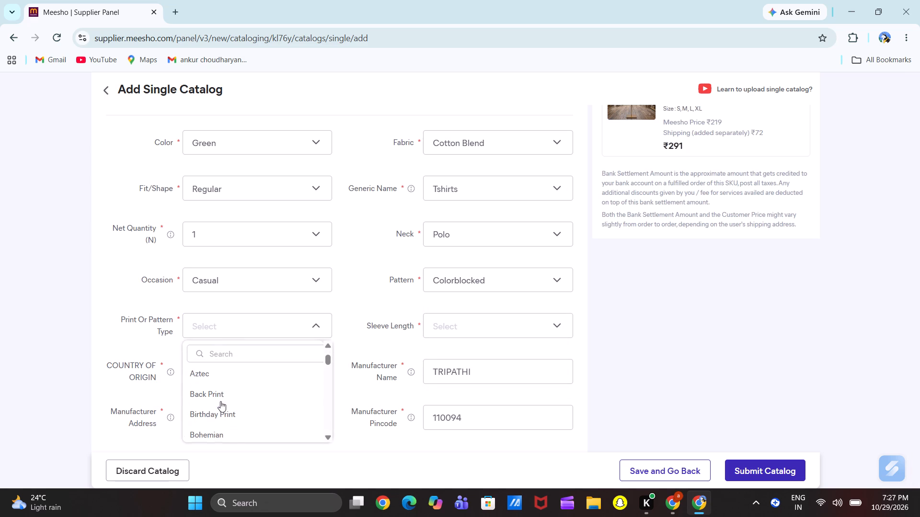
scroll(220, 401, "down", 3)
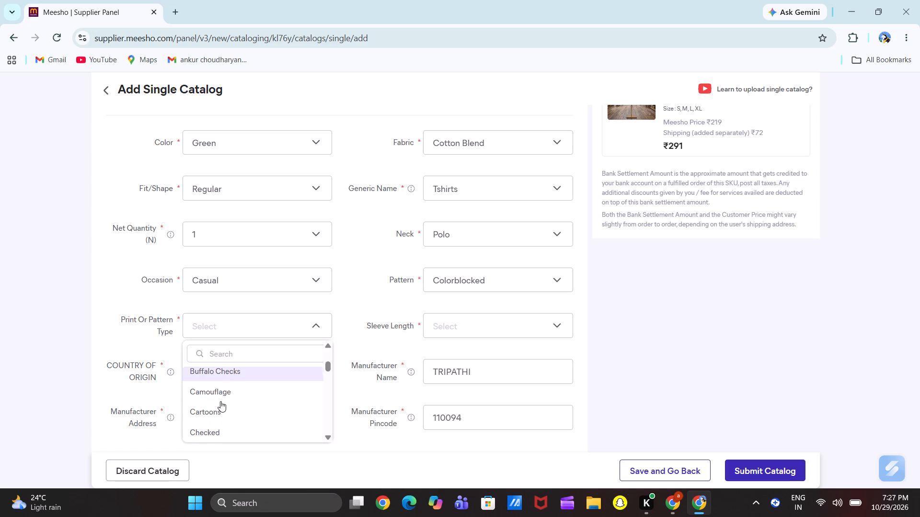
scroll(220, 401, "down", 2)
left_click(220, 401)
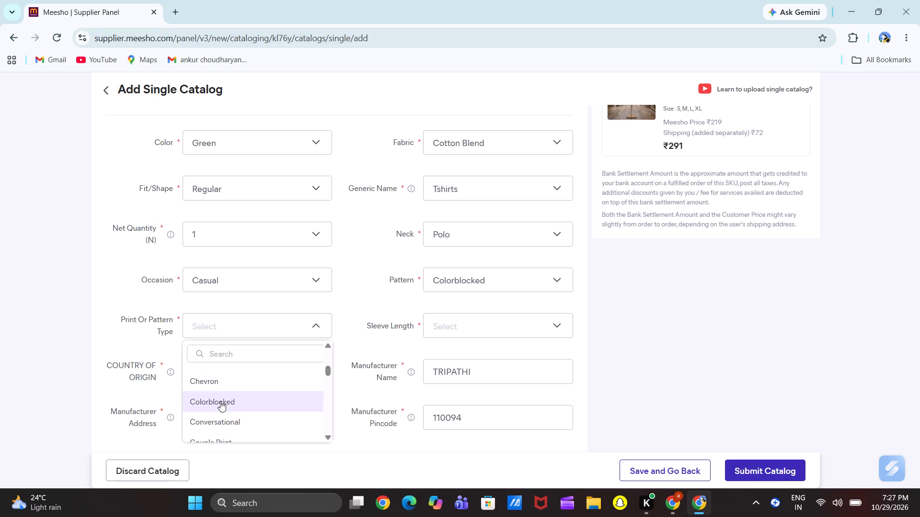
left_click(506, 327)
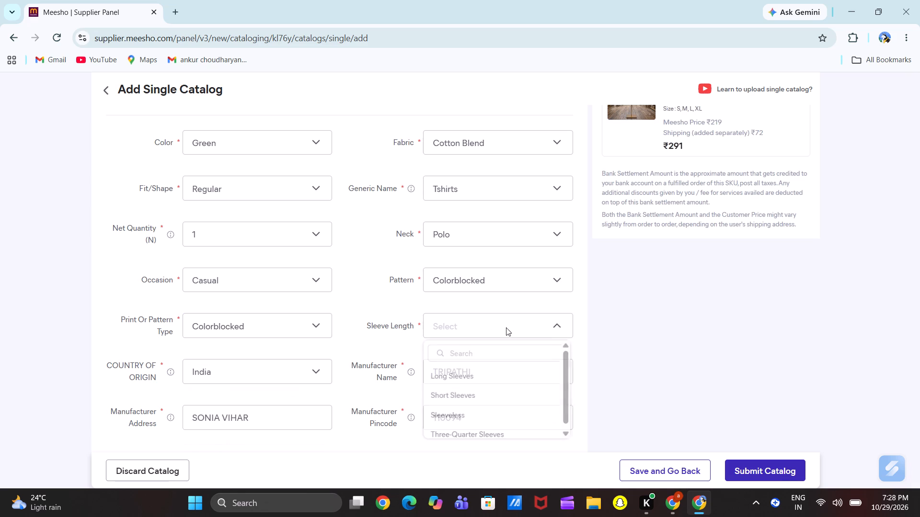
left_click(440, 379)
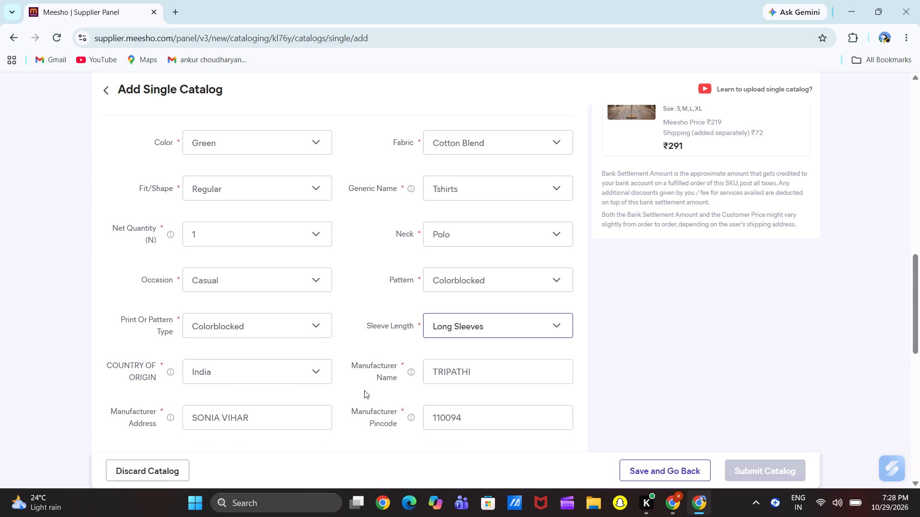
Mark Product 3's packer details as the same as the manufacturer details.
scroll(364, 390, "down", 2)
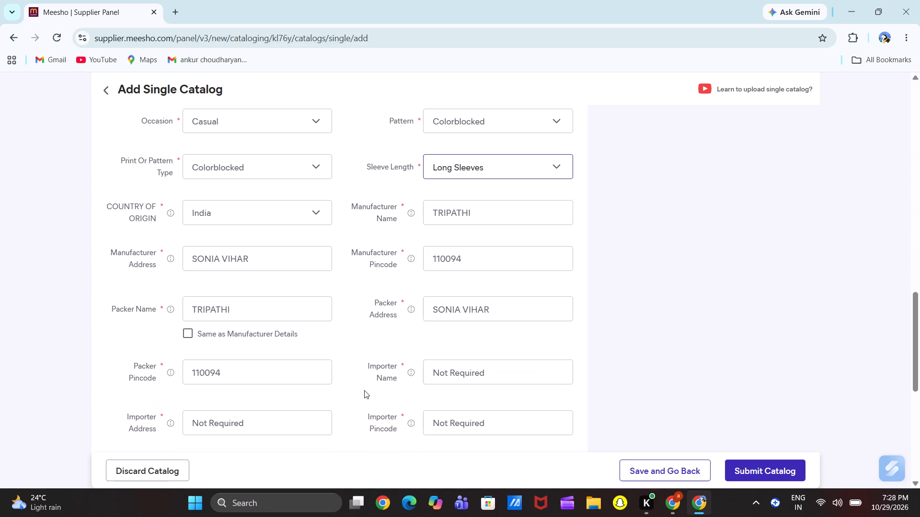
scroll(364, 390, "down", 2)
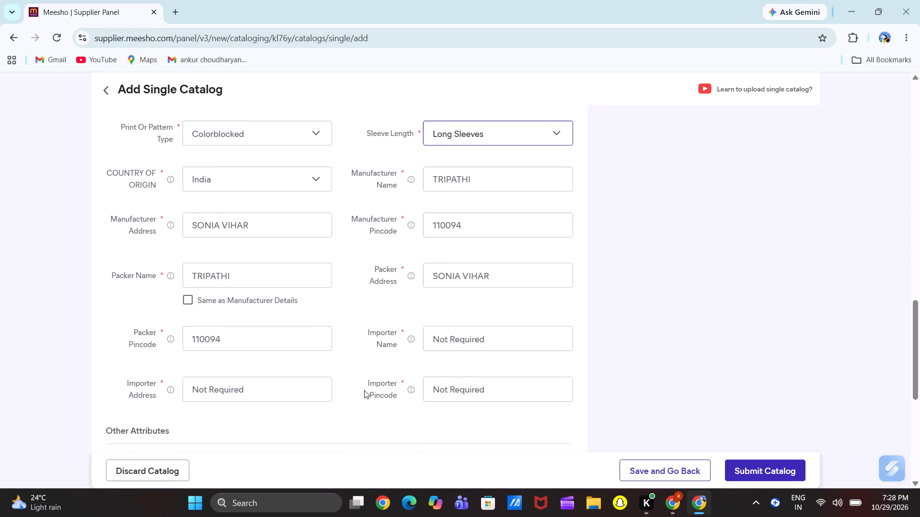
scroll(364, 390, "down", 1)
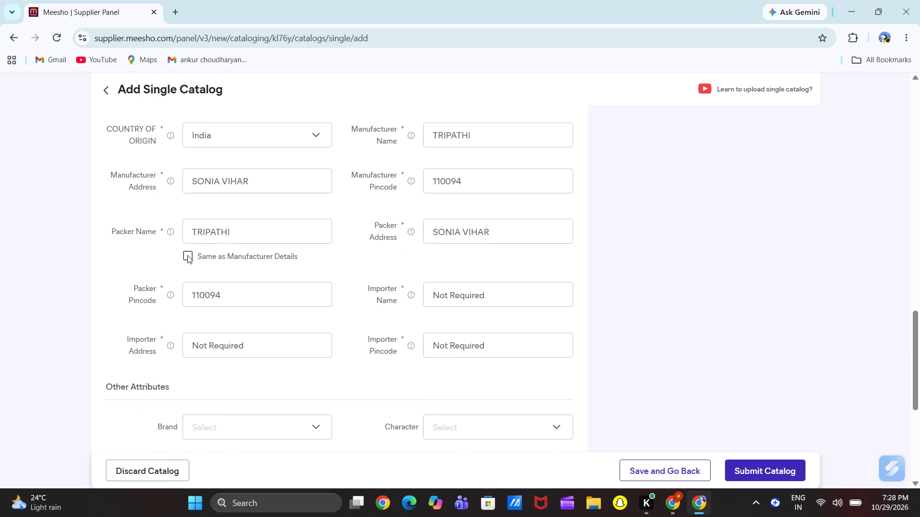
left_click(187, 255)
Under Other Attributes, set Product 3's length to Regular, style to Korean and number of pockets to No Pocket.
scroll(382, 352, "down", 1)
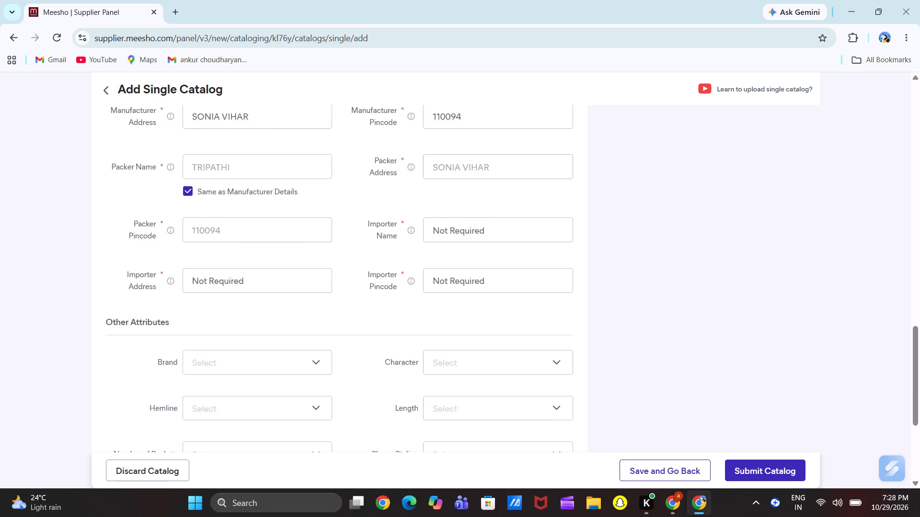
scroll(382, 352, "down", 2)
left_click(445, 298)
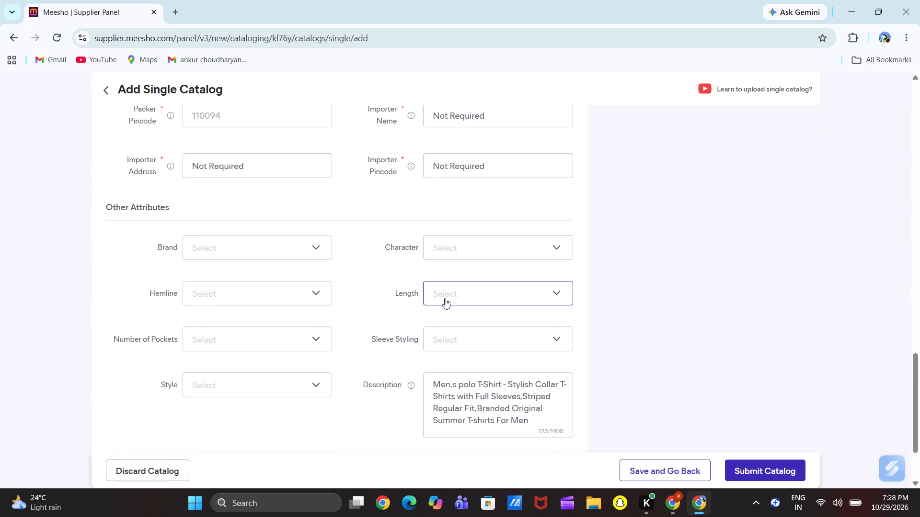
left_click(454, 388)
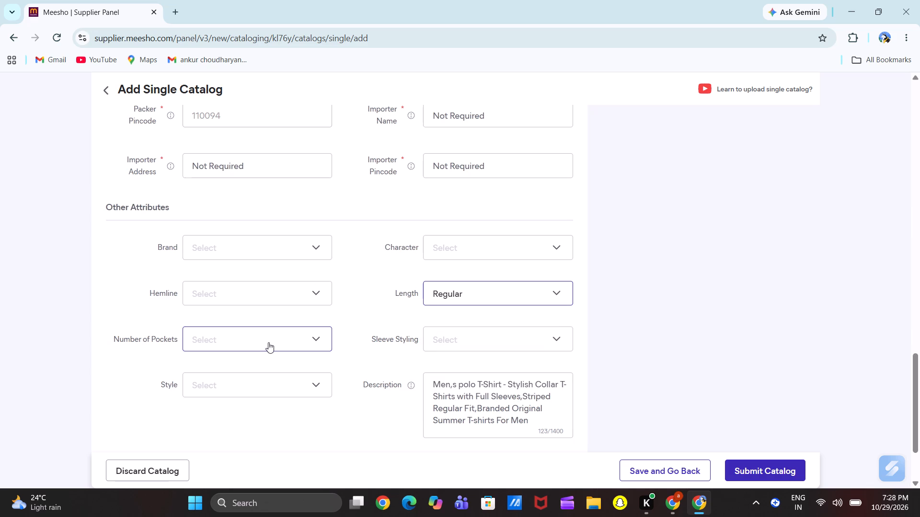
left_click(264, 380)
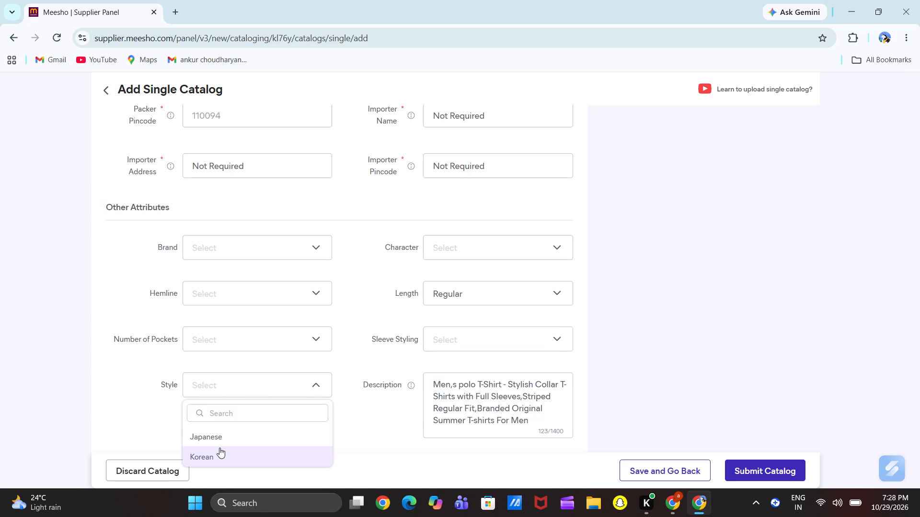
left_click(219, 448)
left_click(256, 339)
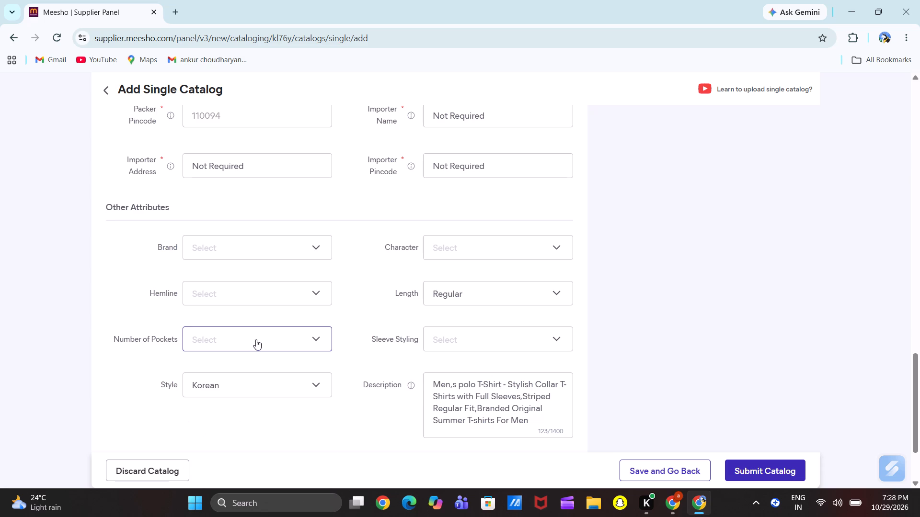
left_click(239, 432)
Switch to Product 2 and on to Product 1, and review Product 1's size table, product details and other attributes.
scroll(238, 285, "up", 6)
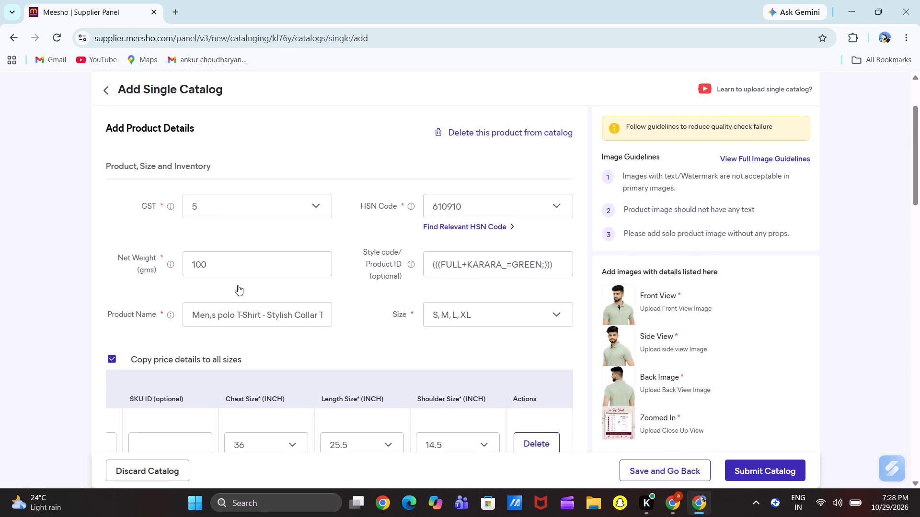
scroll(152, 270, "up", 2)
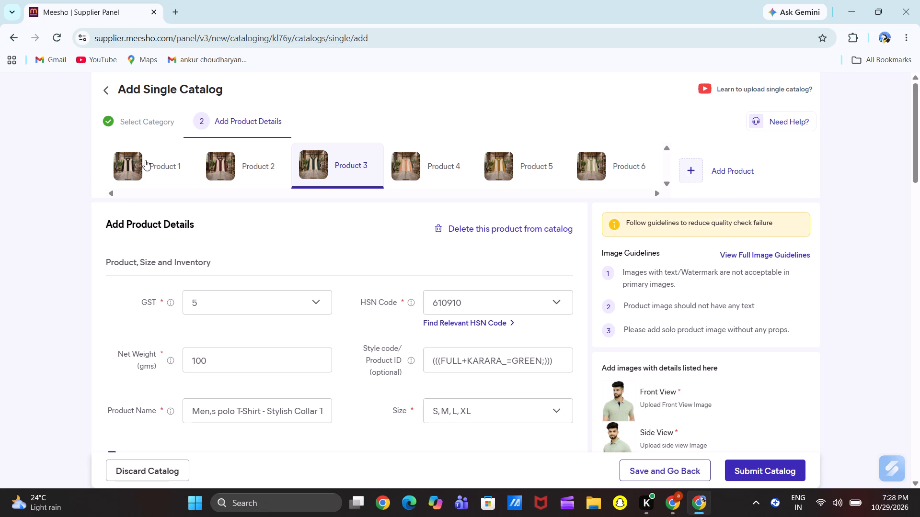
left_click(229, 164)
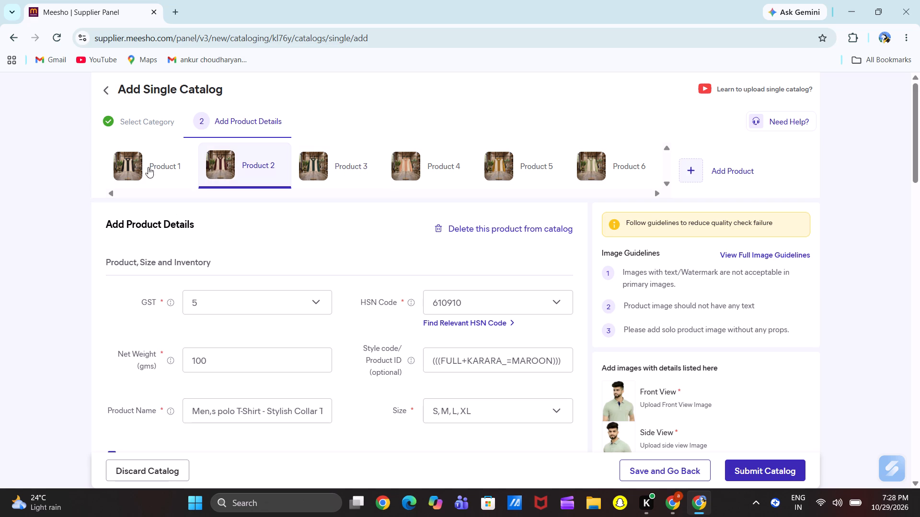
left_click(137, 165)
scroll(171, 238, "down", 4)
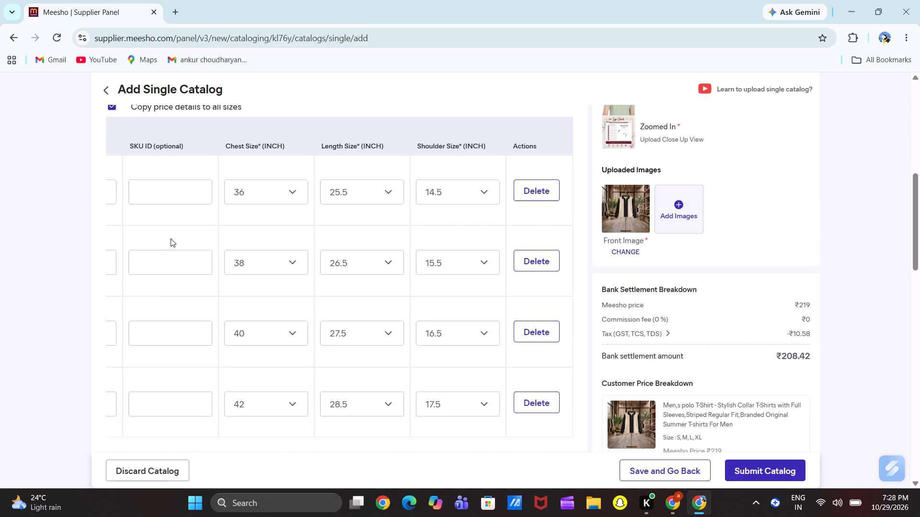
scroll(171, 238, "down", 5)
scroll(171, 238, "up", 1)
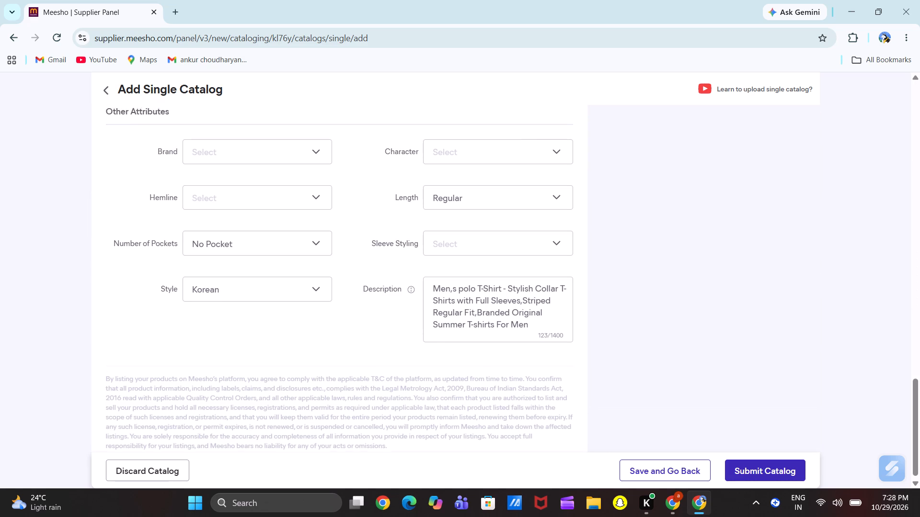
scroll(171, 238, "up", 6)
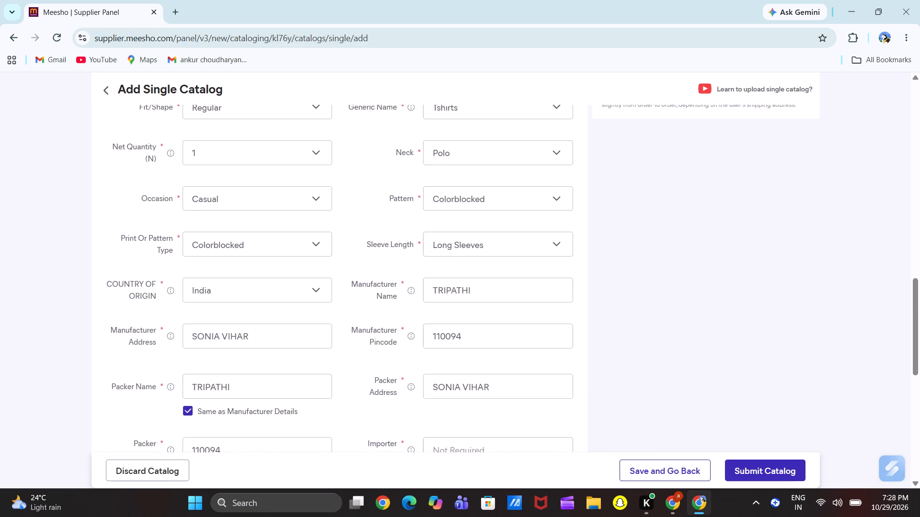
Switch to Product 2 and review its size and price table, product details, and manufacturer and packer details.
scroll(171, 238, "up", 5)
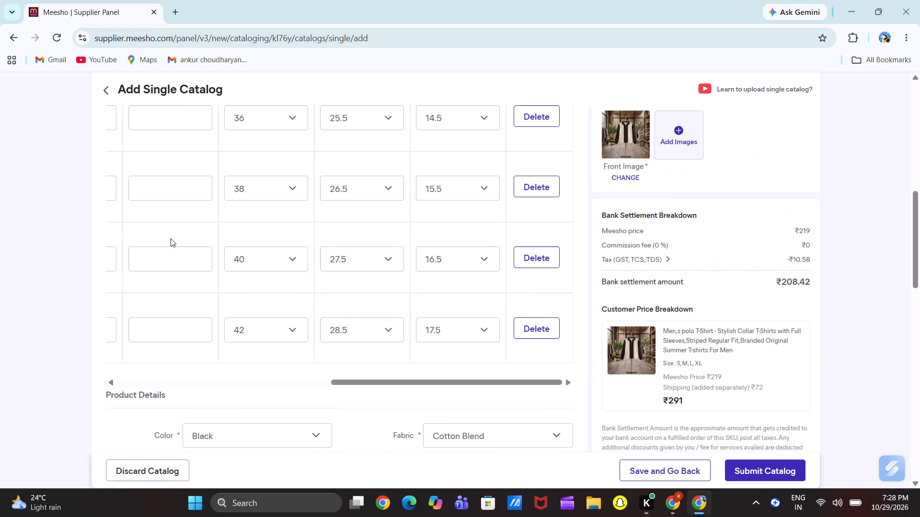
scroll(171, 238, "up", 4)
left_click(238, 171)
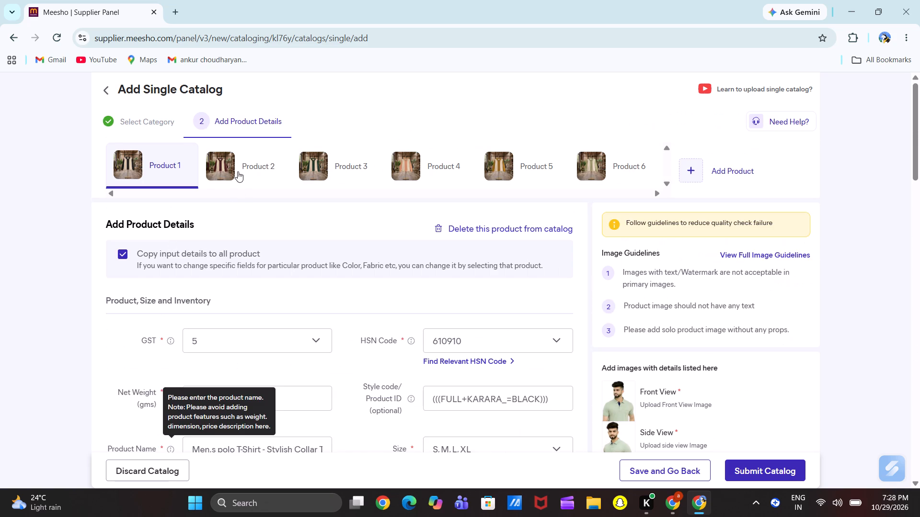
scroll(157, 270, "down", 5)
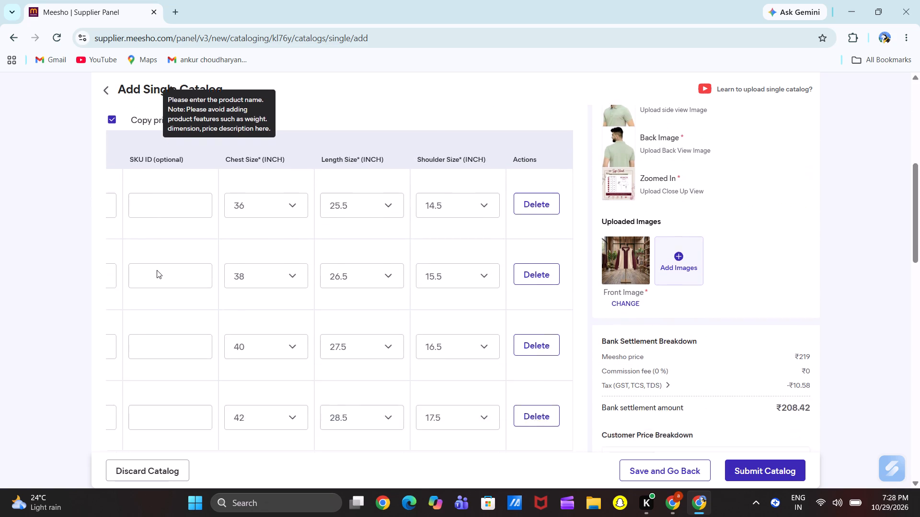
scroll(157, 270, "down", 5)
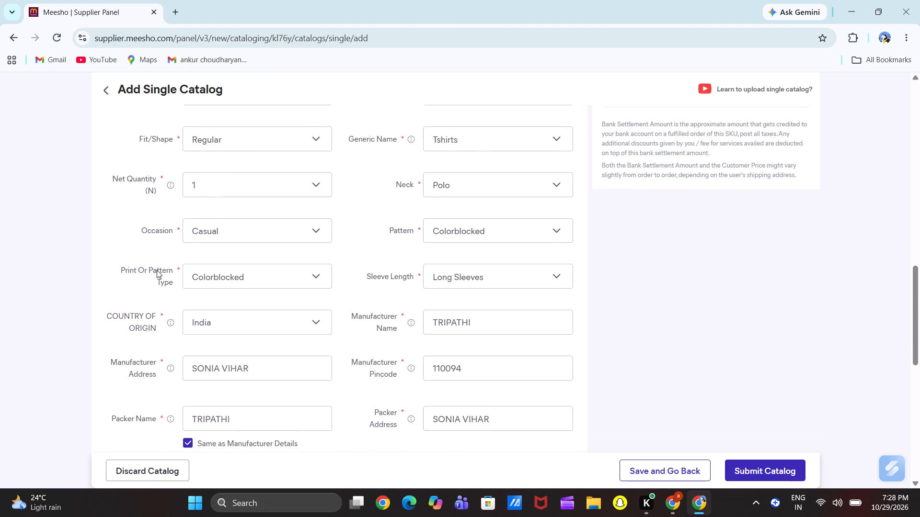
scroll(157, 270, "down", 1)
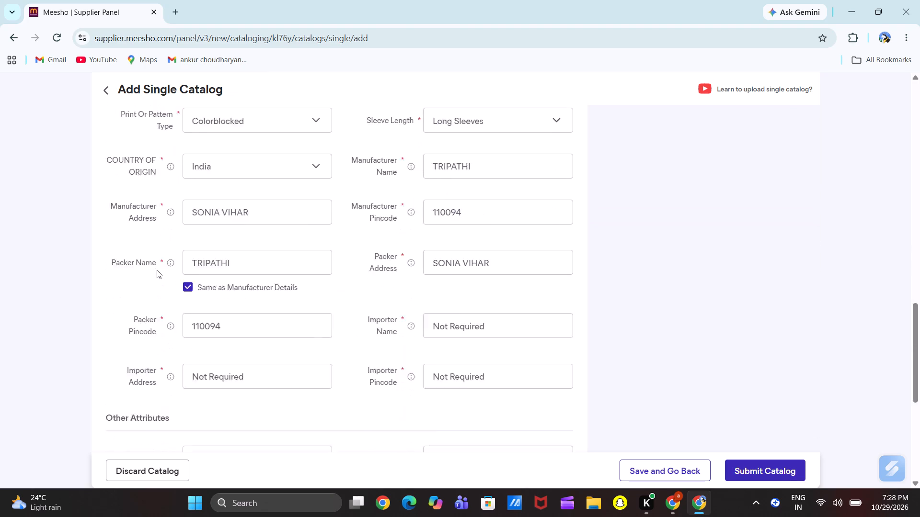
scroll(157, 270, "down", 1)
scroll(157, 270, "up", 9)
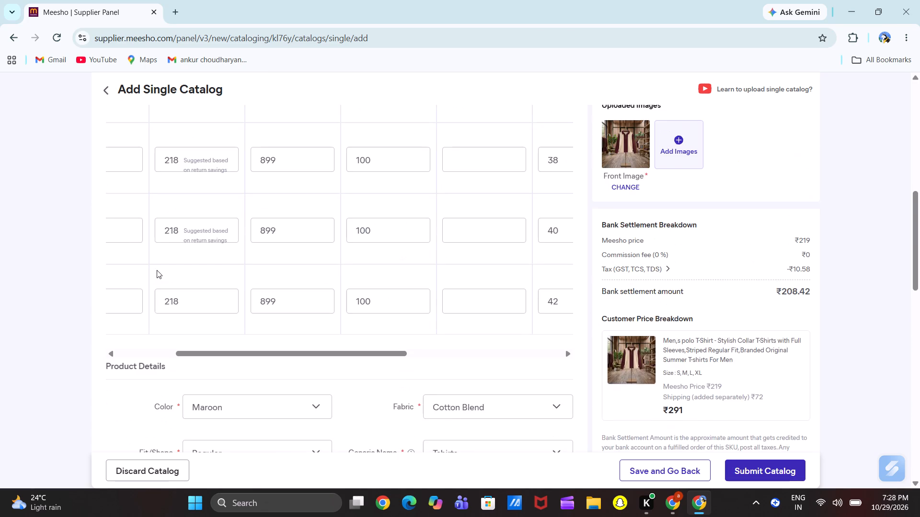
scroll(157, 270, "up", 2)
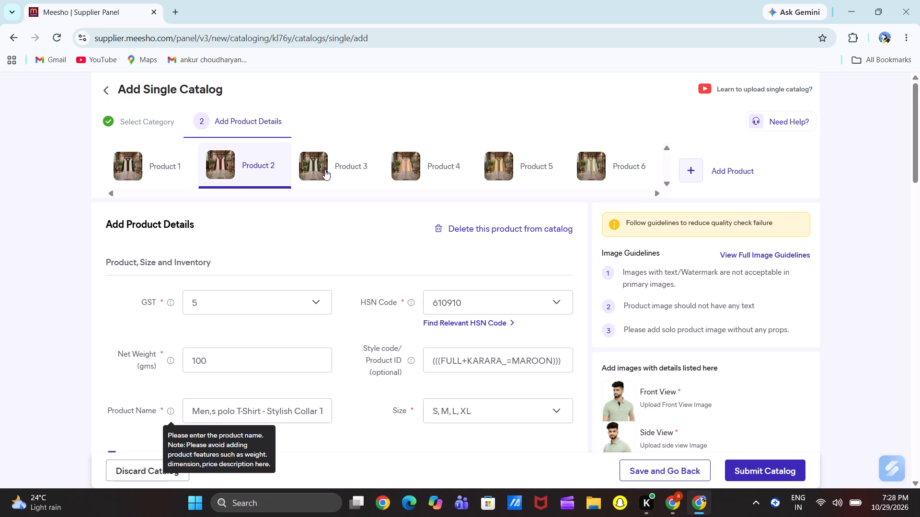
Switch to Product 3 and review its style code, price and inventory table, and product details.
left_click(352, 163)
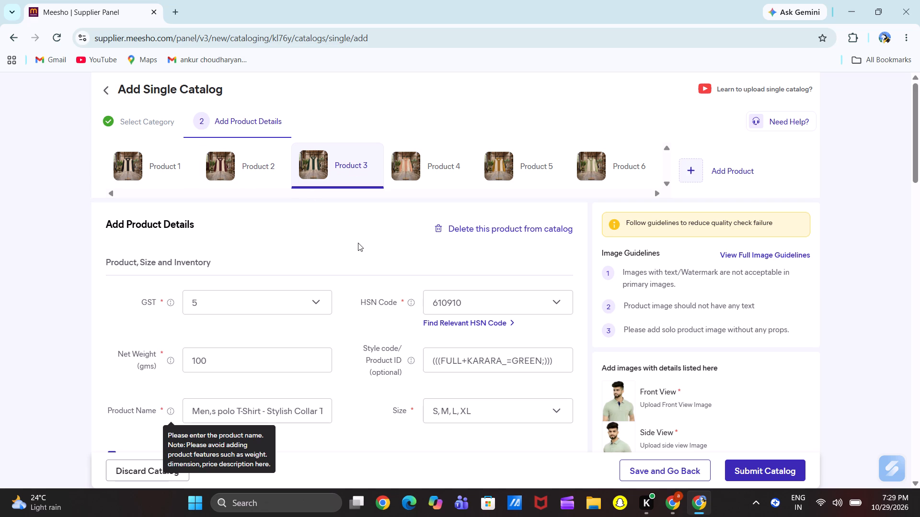
scroll(358, 243, "down", 9)
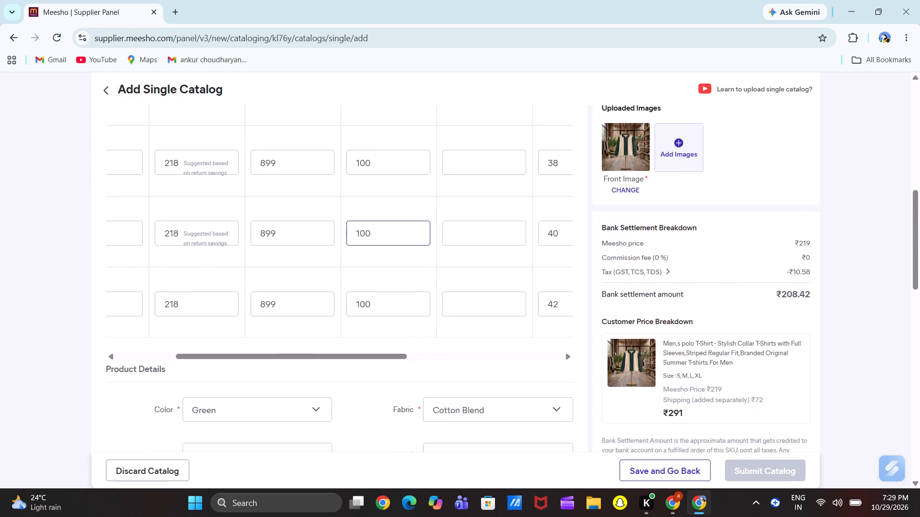
scroll(358, 243, "down", 1)
scroll(358, 243, "up", 2)
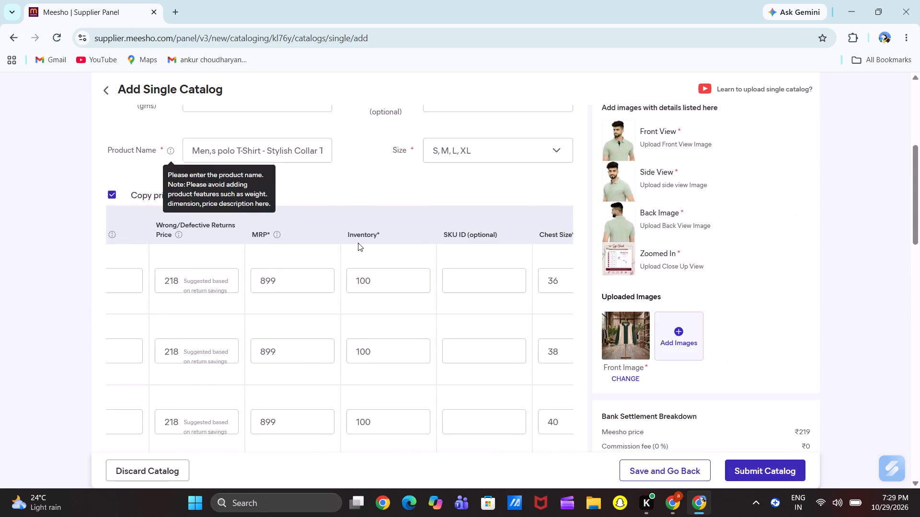
scroll(358, 243, "up", 3)
Switch to Product 4 and add an apostrophe after PEACH in its style code, making it (((FULL+KARARA_=PEACH'))).
left_click(418, 177)
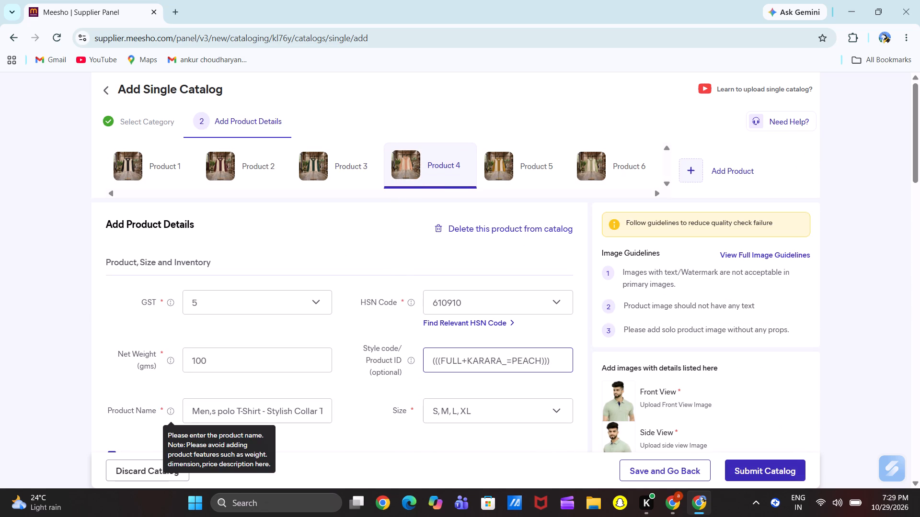
left_click(541, 360)
key("apostrophe")
Set Product 4's Meesho price to 219 in the size S row of the size table.
scroll(337, 371, "down", 2)
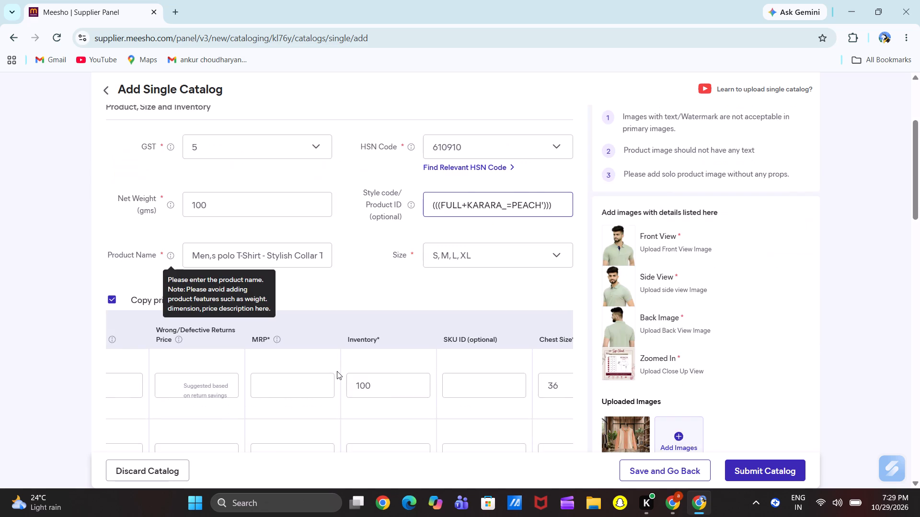
scroll(337, 371, "down", 2)
scroll(337, 371, "right", 3)
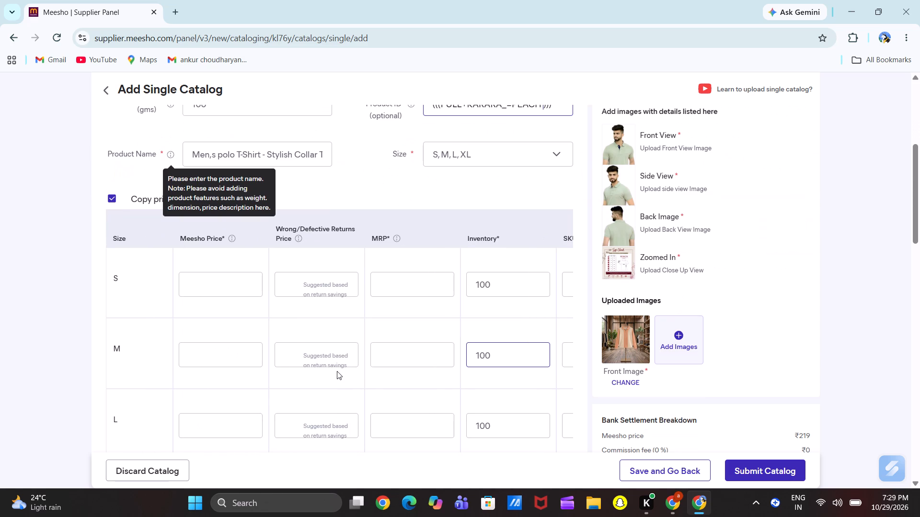
scroll(337, 371, "right", 1)
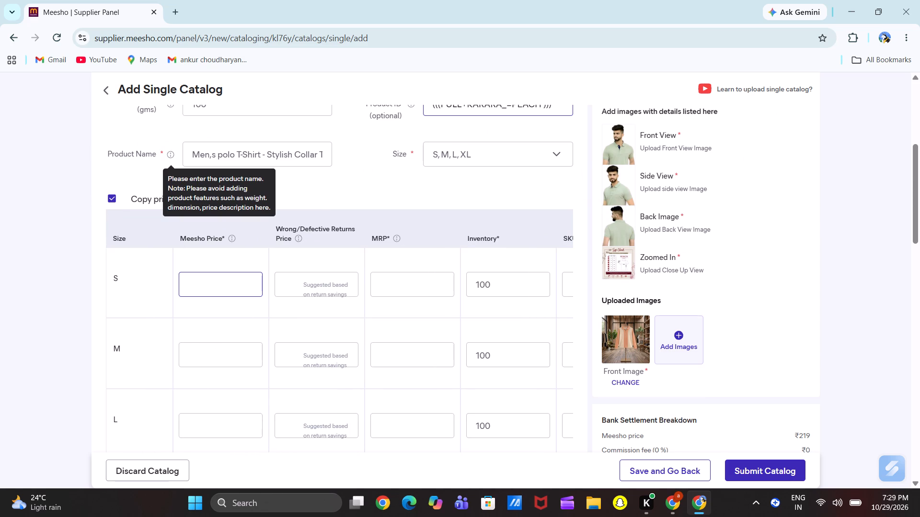
left_click(226, 288)
type("219")
Set Product 4's wrong/defective returns price to 218 and its MRP to 899 in the size S row.
left_click(286, 284)
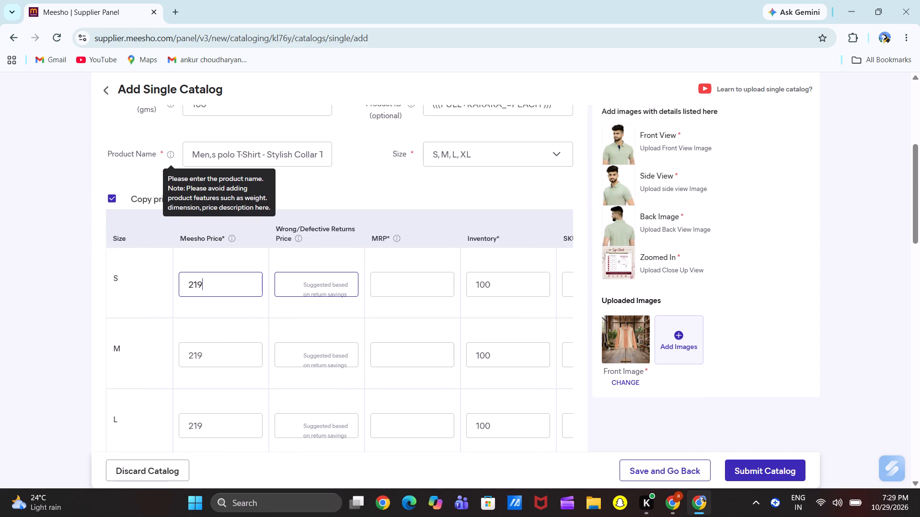
key("BackSpace")
key("BackSpace")
key("BackSpace")
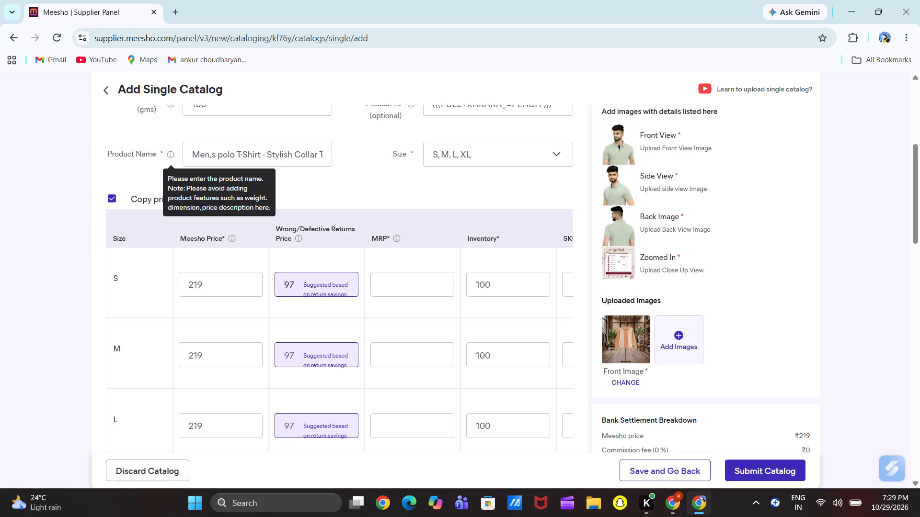
left_click(293, 282)
key("BackSpace")
key("BackSpace")
key("BackSpace")
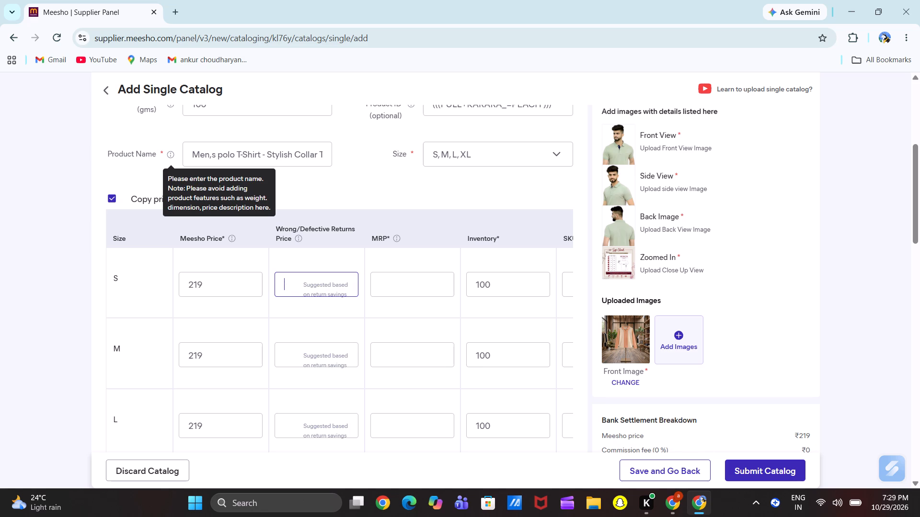
type("218")
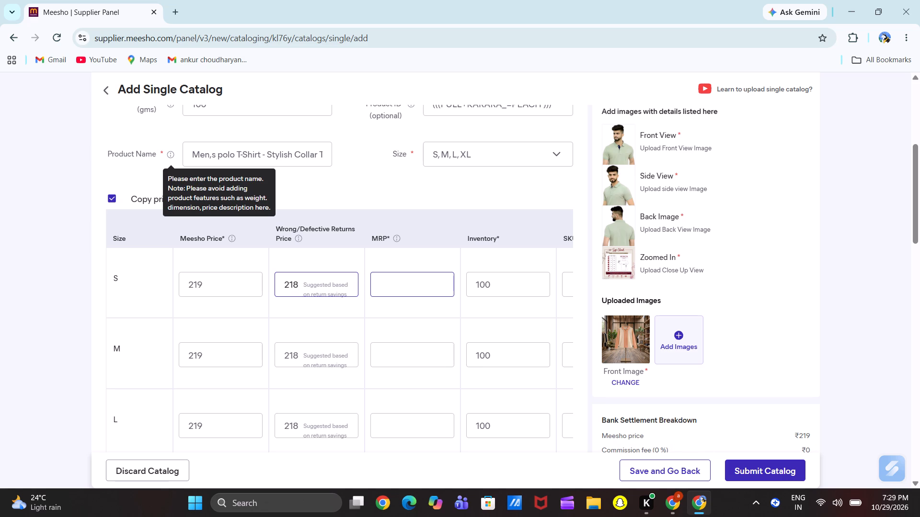
left_click(387, 281)
type("899")
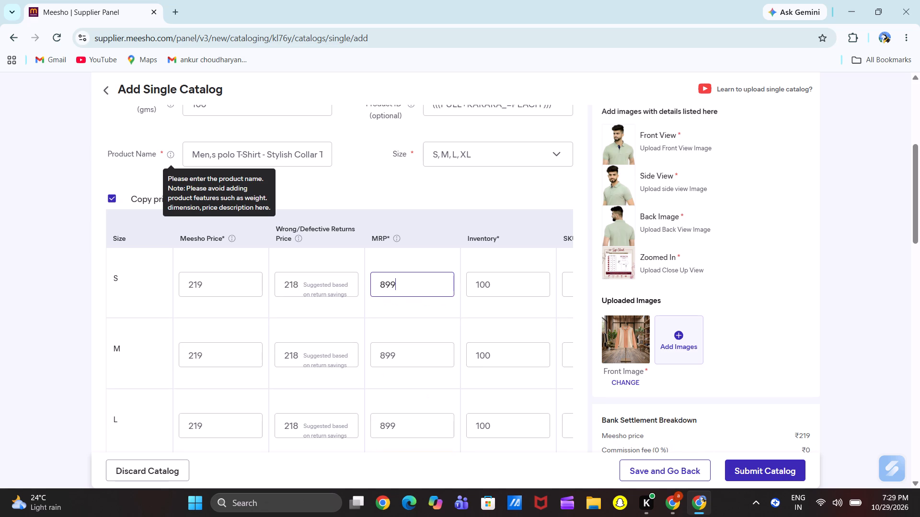
Set Product 4's shoulder size to 14.5 inches for size S and 15.5 inches for size M.
scroll(446, 296, "left", 4)
left_click(468, 282)
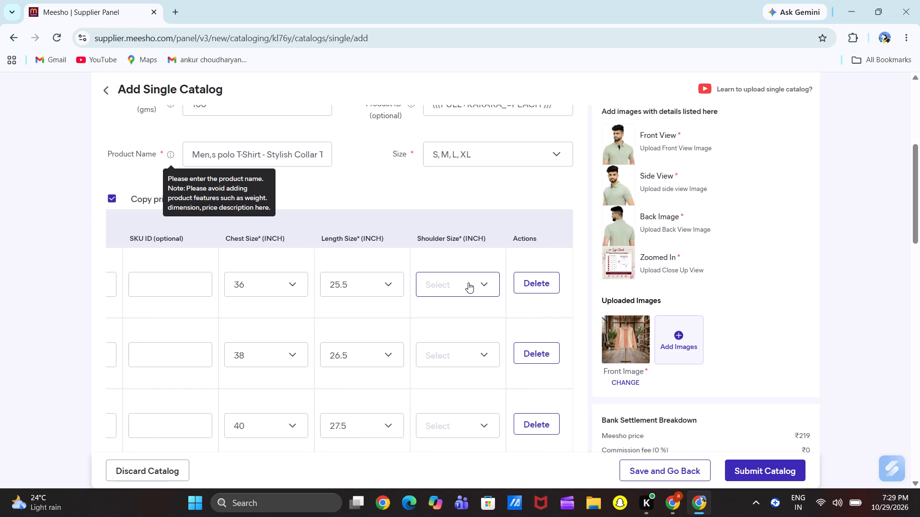
scroll(455, 361, "down", 2)
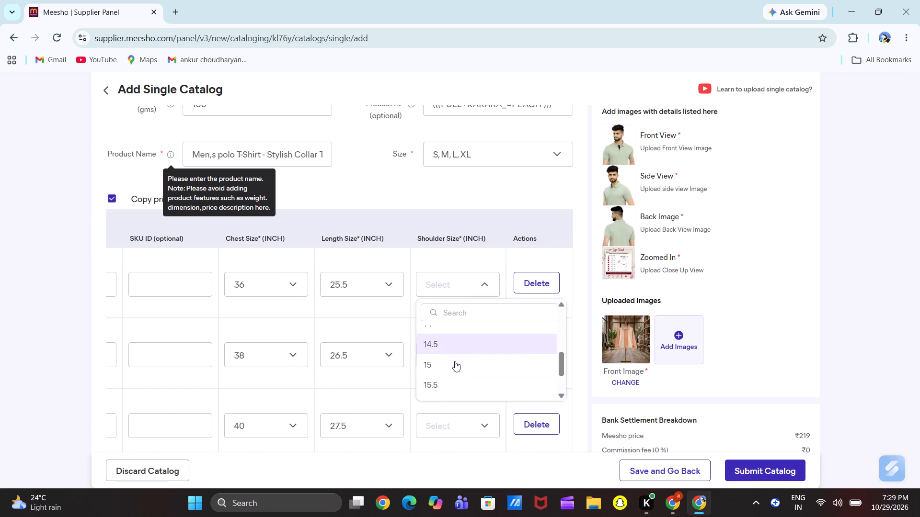
scroll(455, 361, "down", 2)
scroll(455, 361, "up", 1)
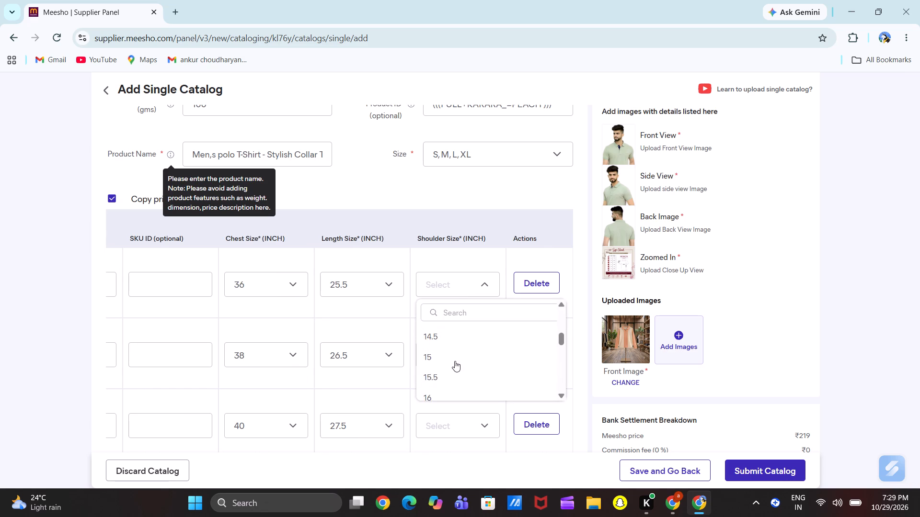
scroll(455, 361, "up", 1)
left_click(442, 357)
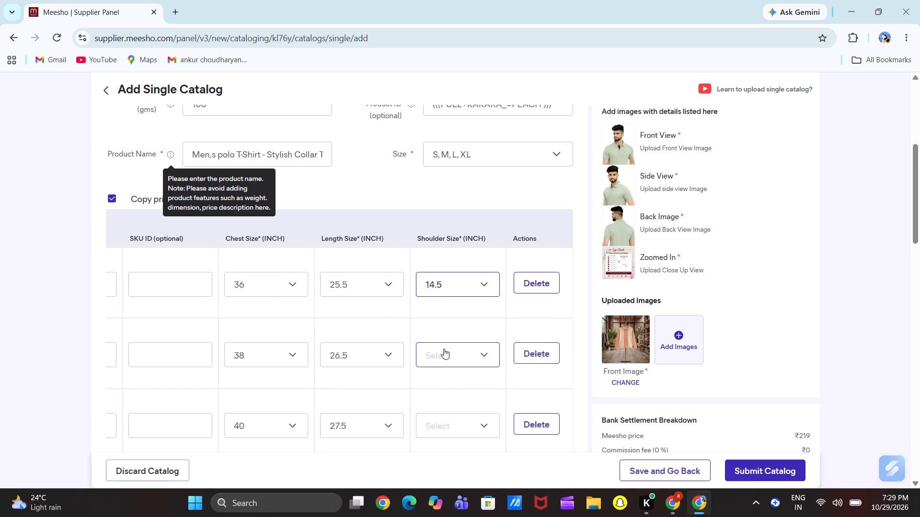
left_click(444, 348)
scroll(463, 425, "down", 1)
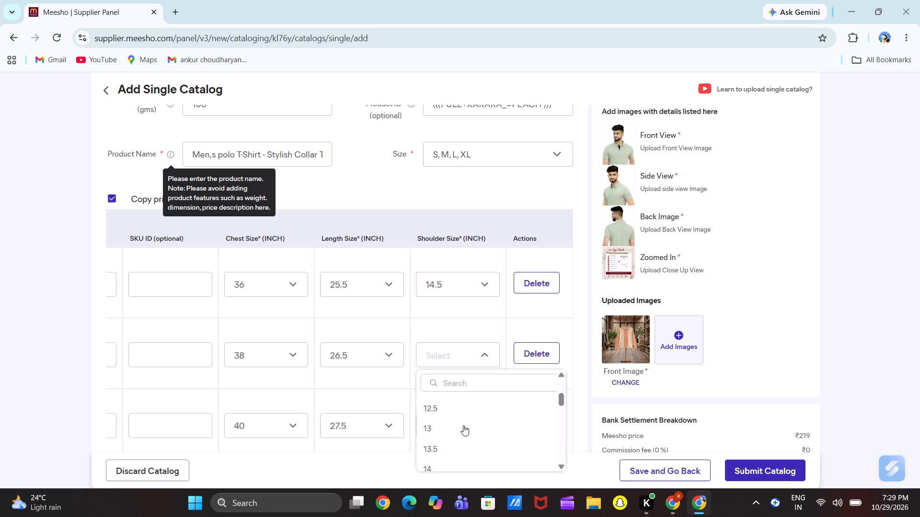
scroll(463, 425, "down", 2)
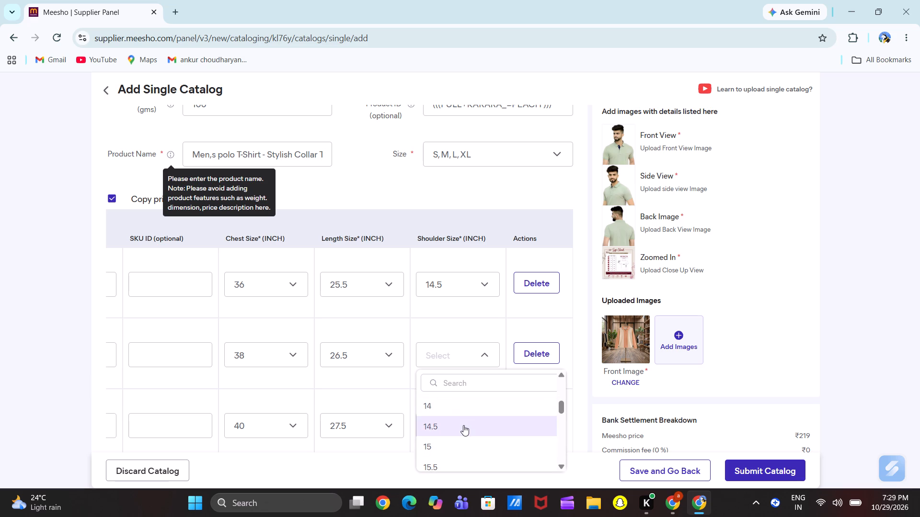
scroll(463, 425, "down", 1)
left_click(463, 425)
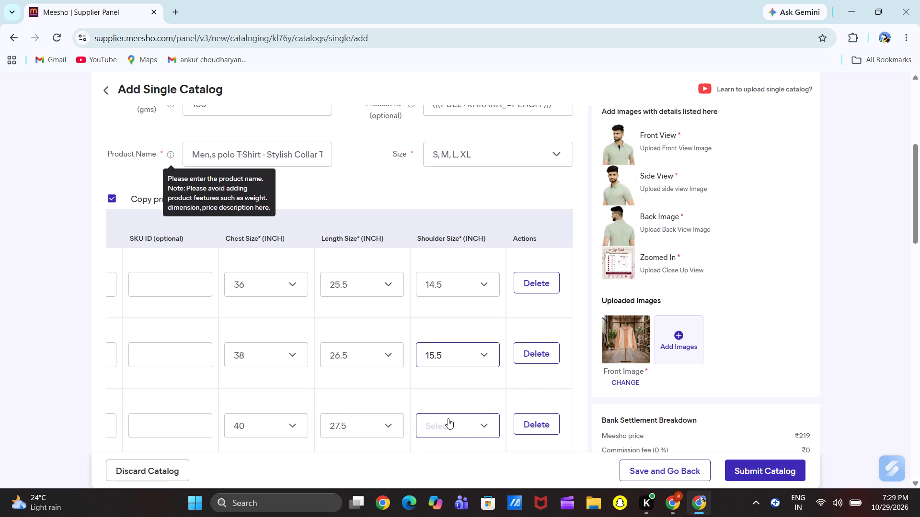
Set Product 4's shoulder size to 16.5 inches for size L and 17.5 inches for size XL.
left_click(448, 418)
scroll(456, 466, "down", 1)
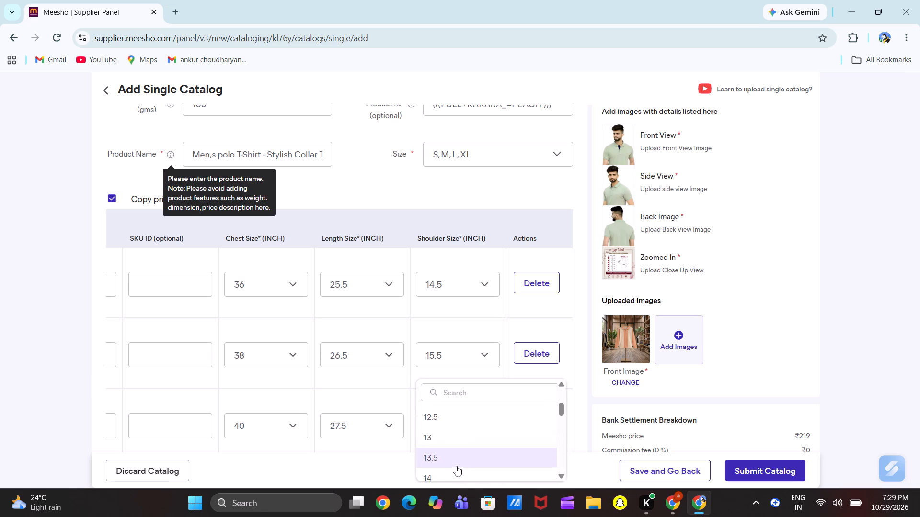
scroll(456, 466, "down", 2)
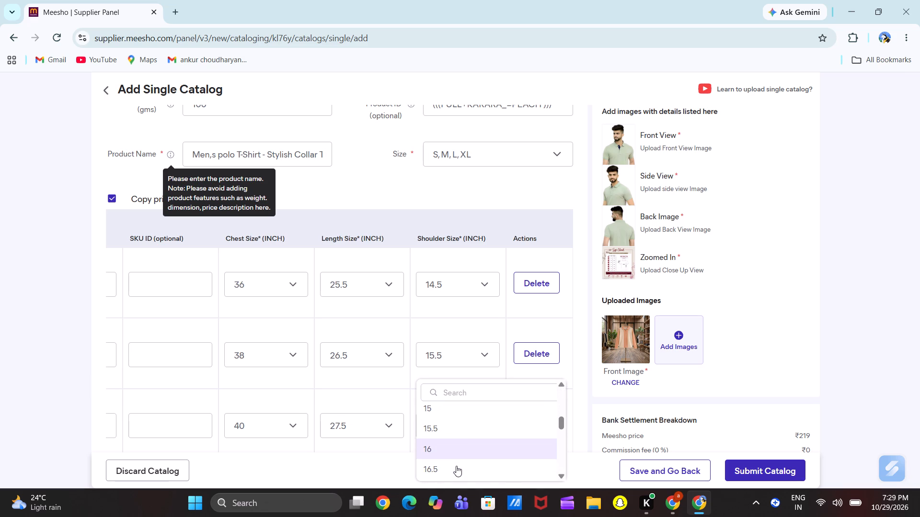
scroll(456, 466, "down", 1)
left_click(456, 466)
scroll(376, 440, "down", 1)
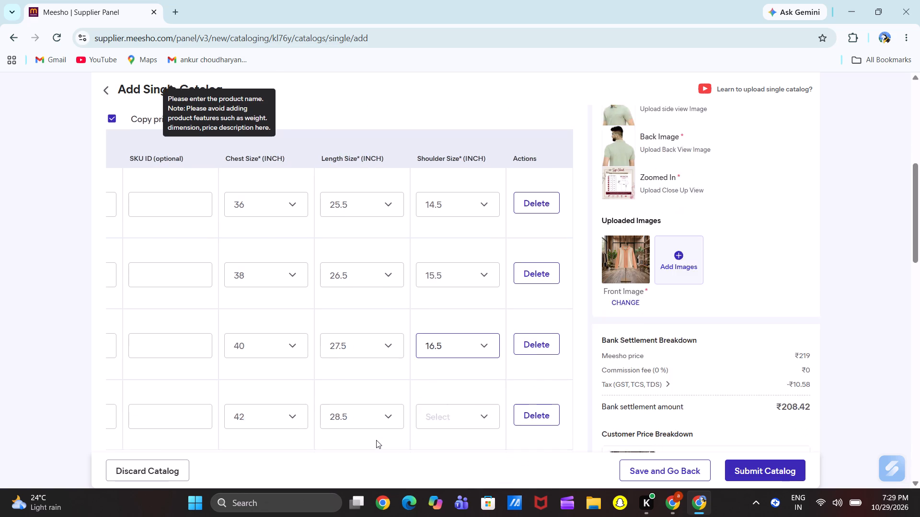
scroll(376, 440, "down", 1)
left_click(441, 374)
scroll(457, 434, "down", 1)
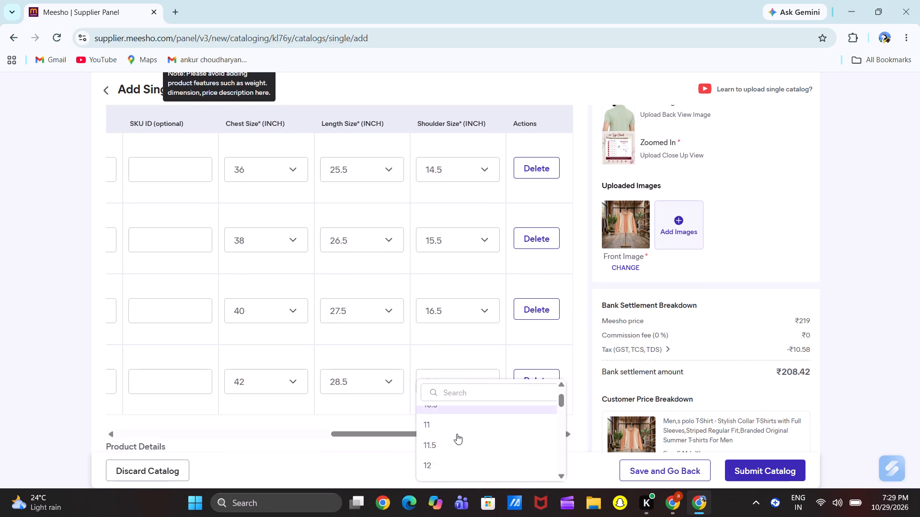
scroll(457, 434, "down", 2)
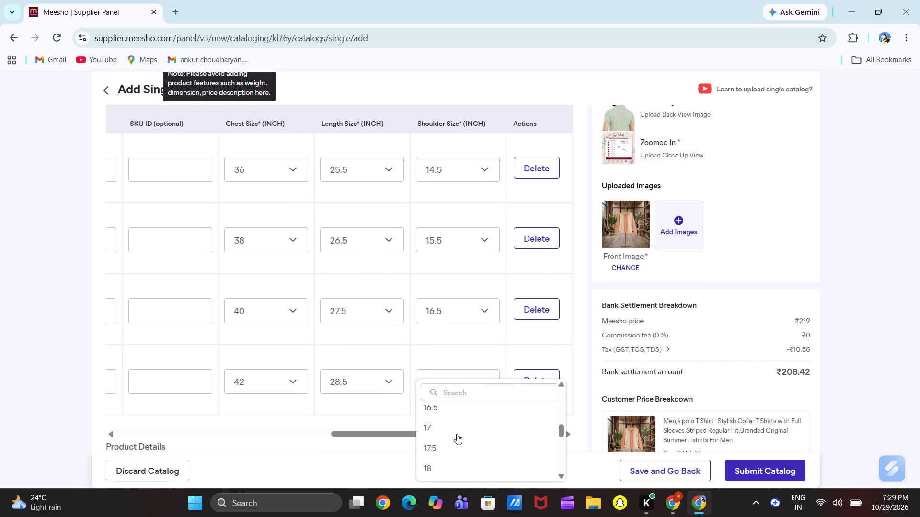
scroll(457, 434, "down", 2)
left_click(441, 442)
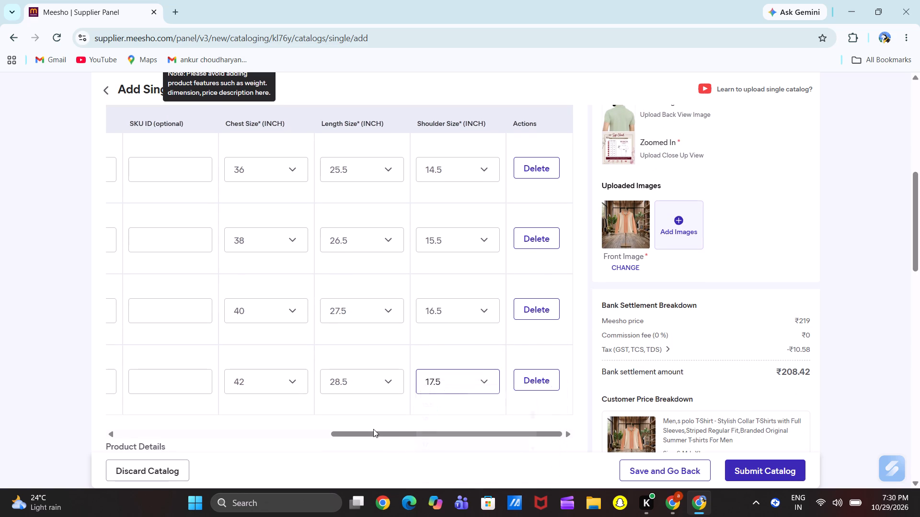
Set Product 4's color to Peach and its fabric to Cotton Blend in the product details.
scroll(314, 421, "down", 3)
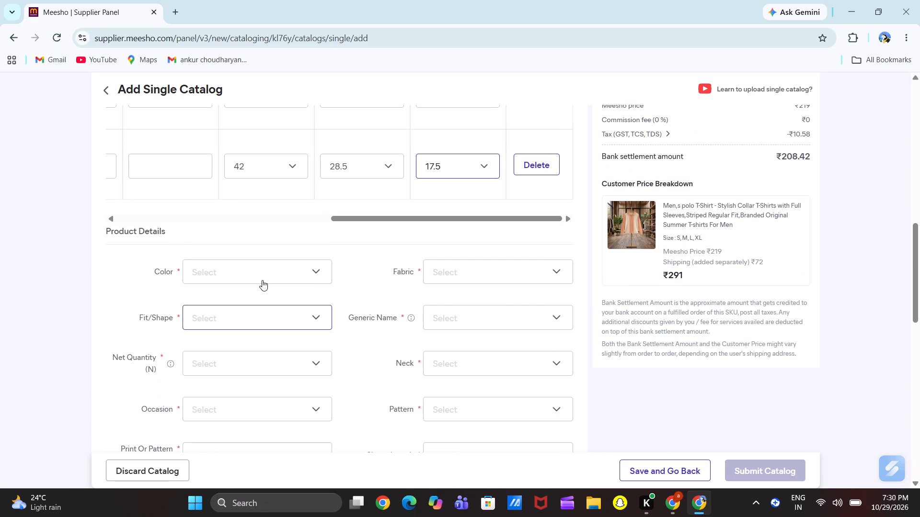
left_click(262, 280)
left_click(258, 304)
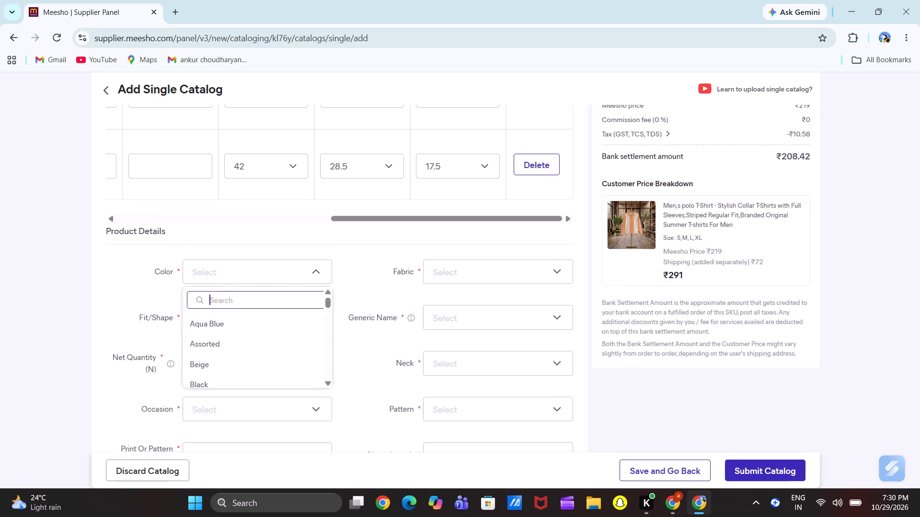
key("p")
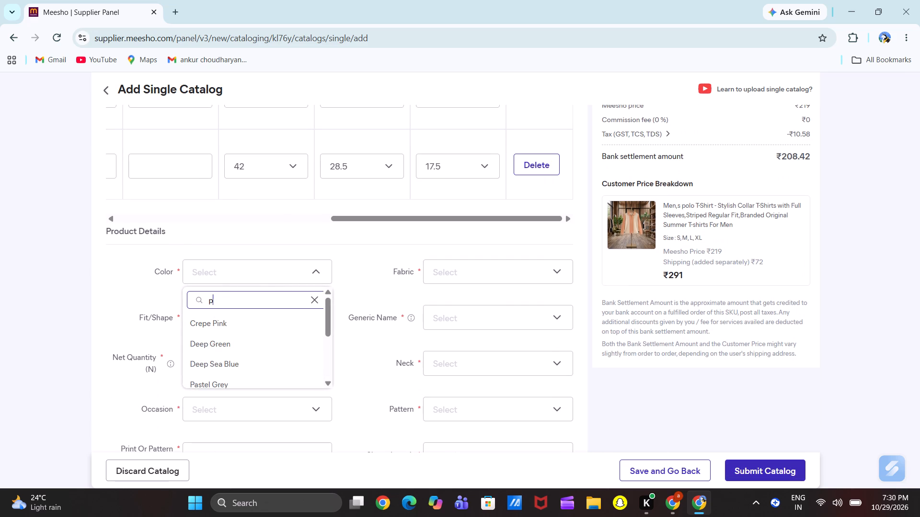
key("e")
left_click(230, 346)
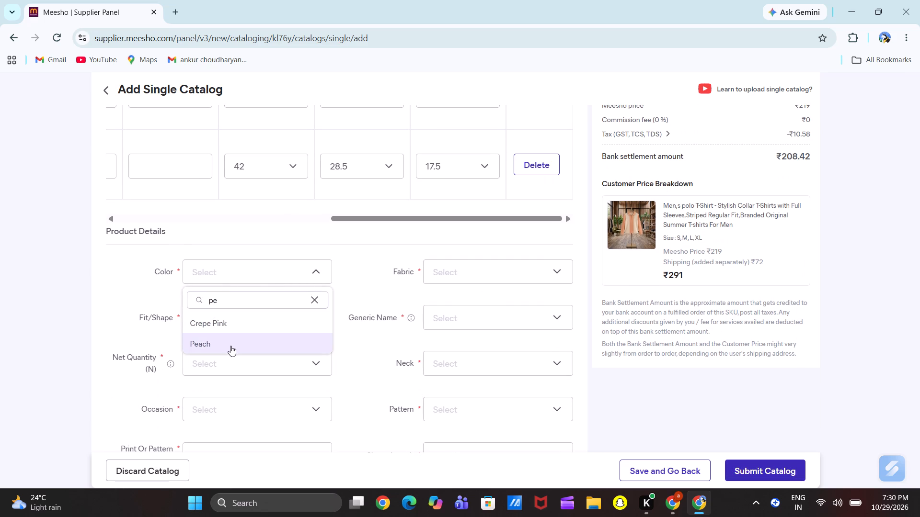
left_click(494, 269)
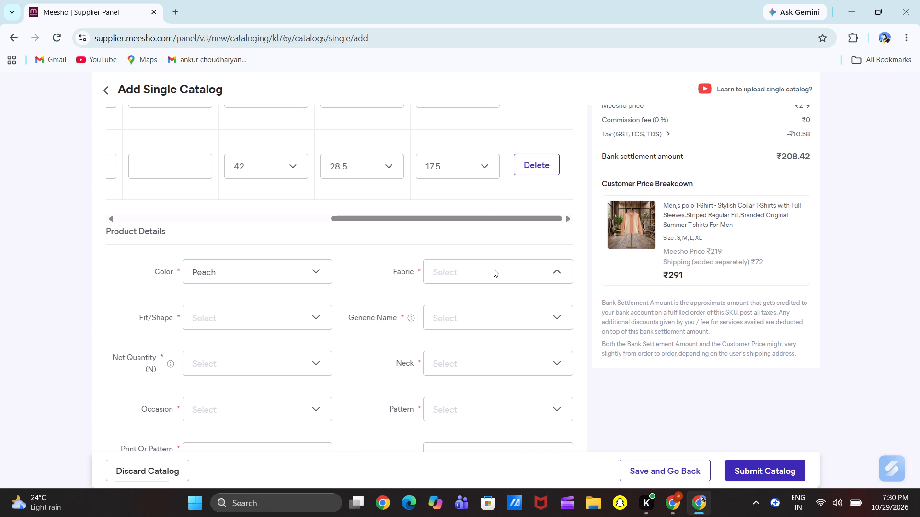
scroll(468, 352, "down", 1)
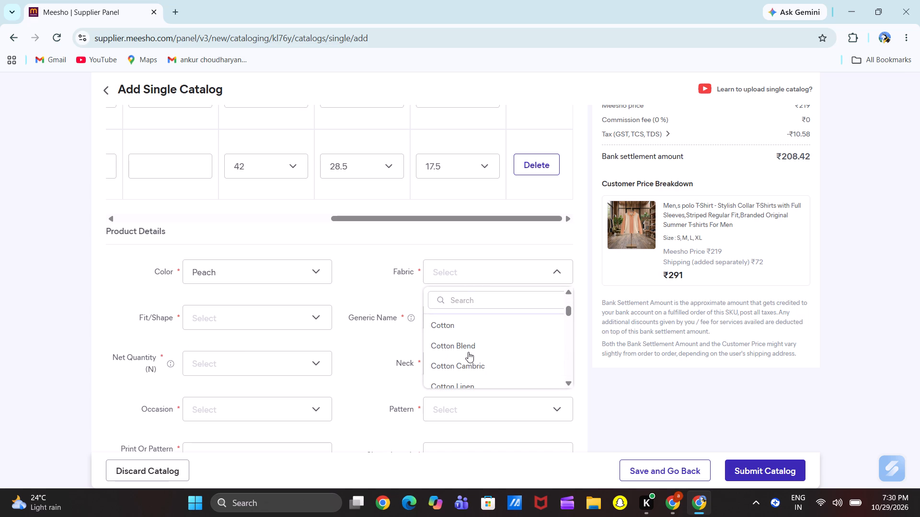
scroll(468, 352, "down", 1)
left_click(468, 352)
Set Product 4's fit/shape to Regular and its generic name to Tshirts.
left_click(243, 312)
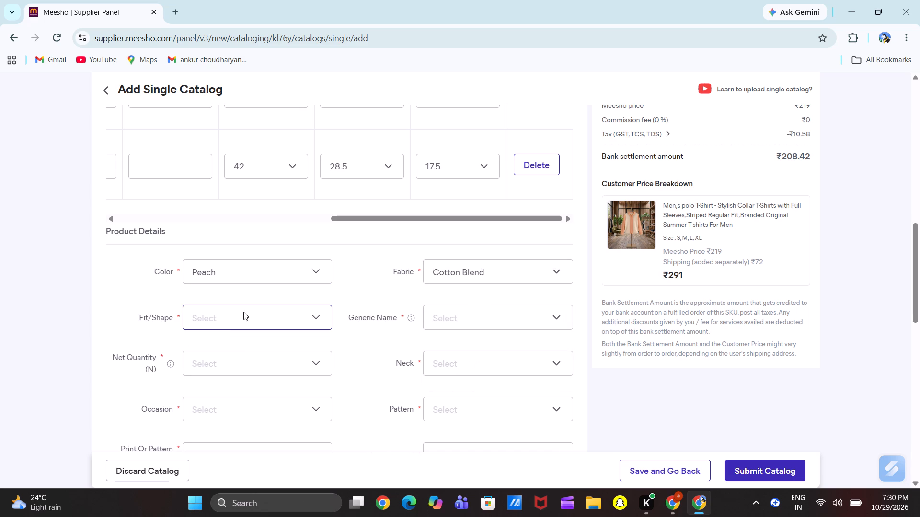
scroll(229, 399, "down", 1)
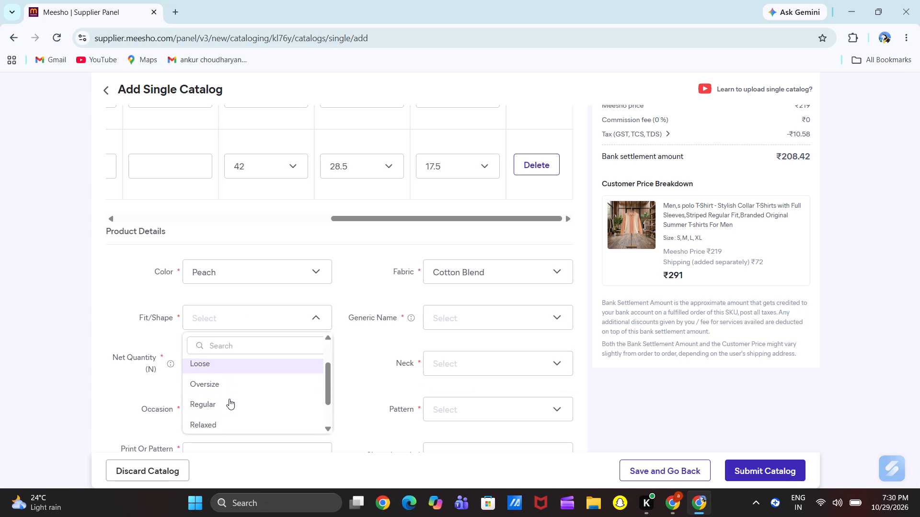
scroll(229, 399, "down", 1)
left_click(229, 399)
left_click(438, 321)
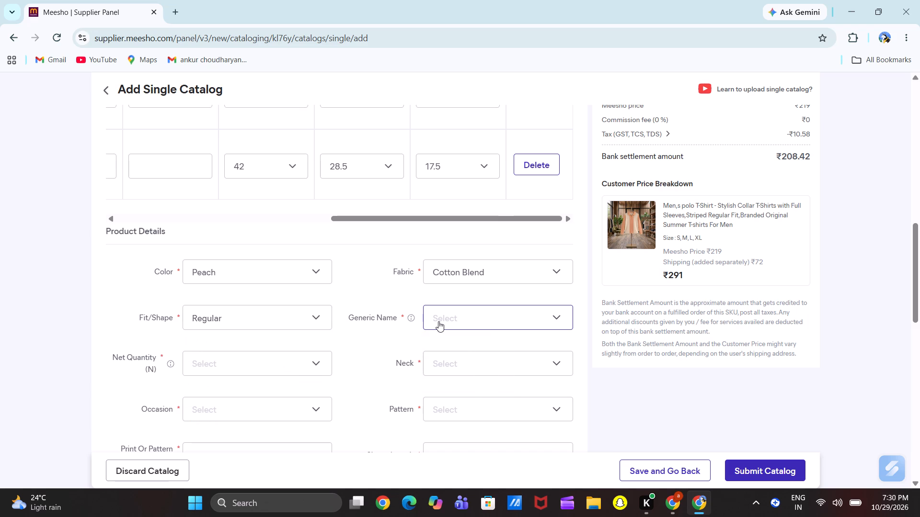
scroll(450, 395, "down", 1)
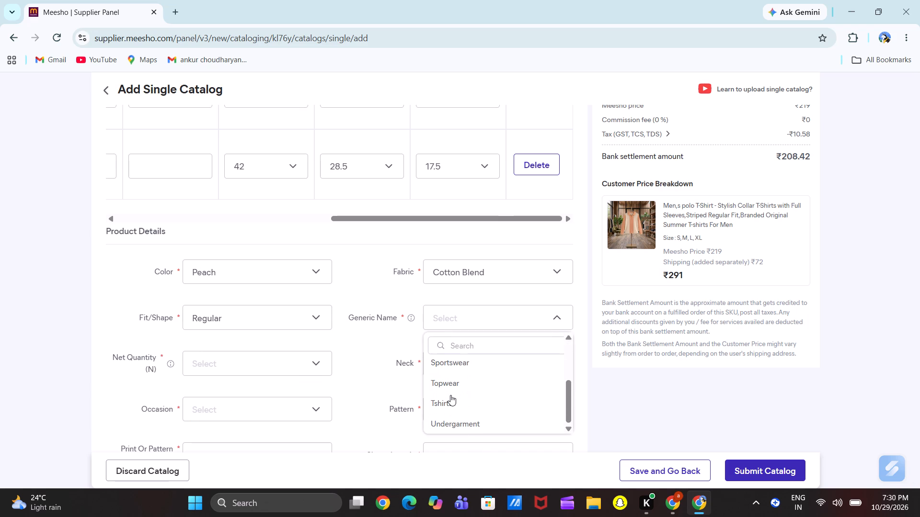
scroll(450, 395, "down", 1)
left_click(450, 395)
Set Product 4's net quantity to 1 and its neck to Polo.
left_click(266, 352)
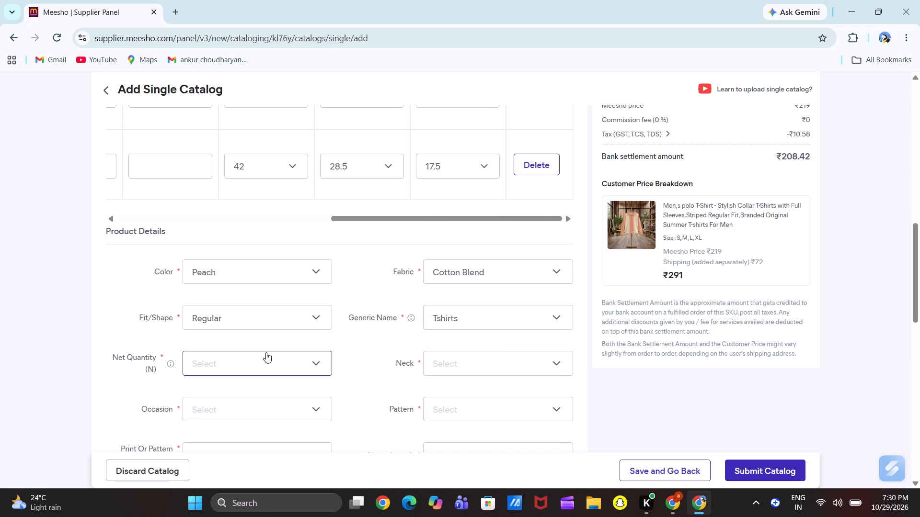
left_click(262, 358)
left_click(258, 362)
left_click(203, 418)
left_click(460, 366)
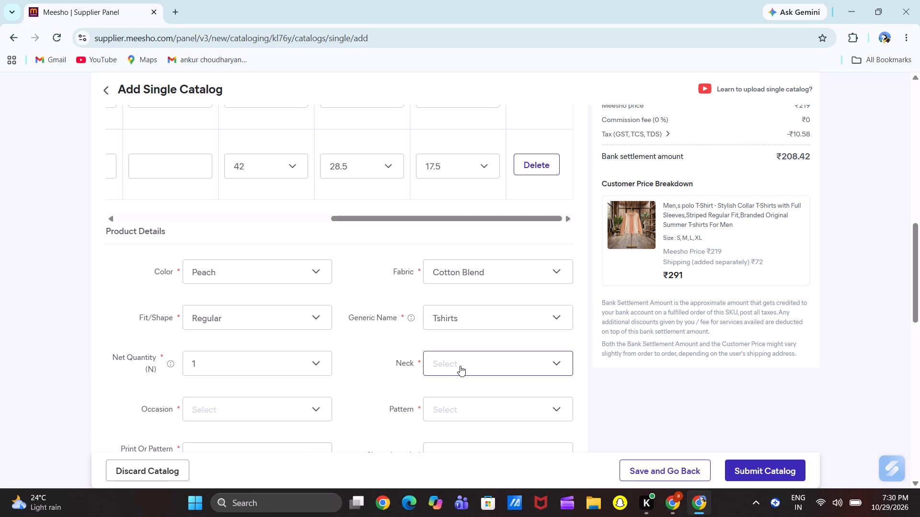
scroll(483, 439, "down", 2)
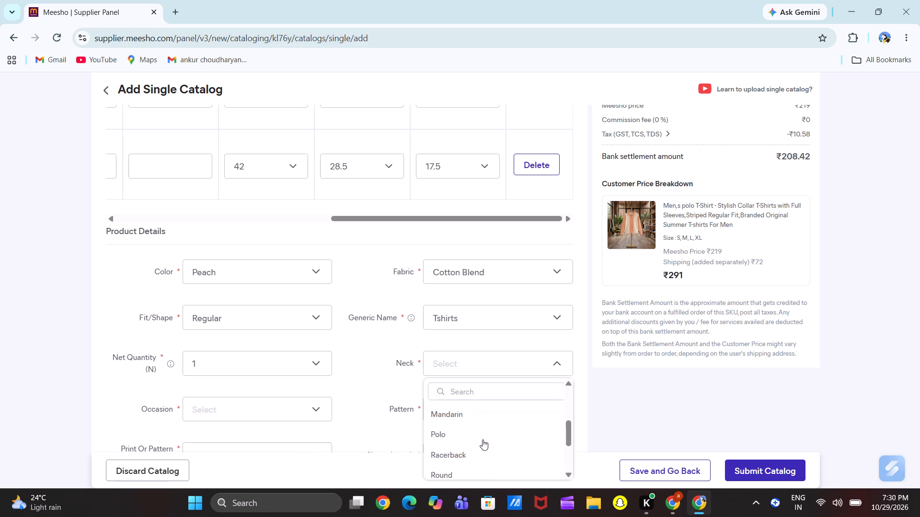
scroll(483, 439, "down", 1)
left_click(460, 432)
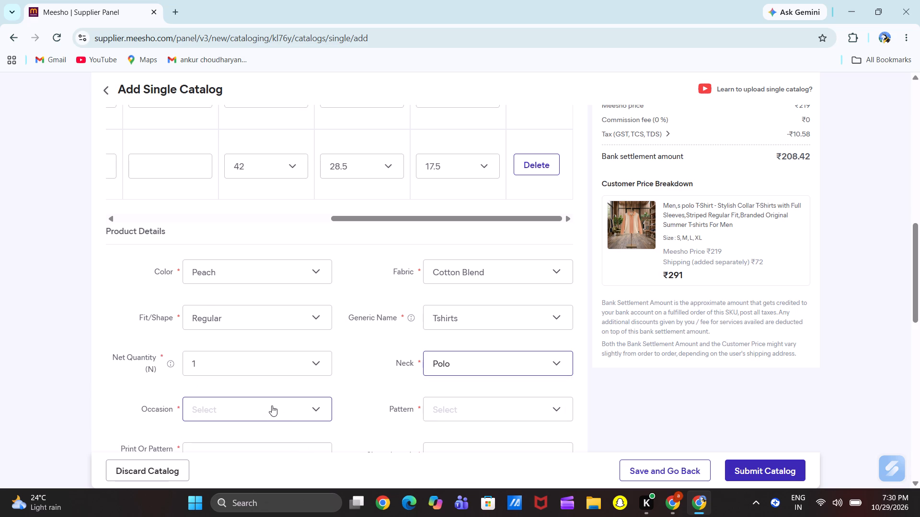
Set Product 4's occasion to Casual and its pattern to Colorblocked.
left_click(272, 405)
left_click(263, 438)
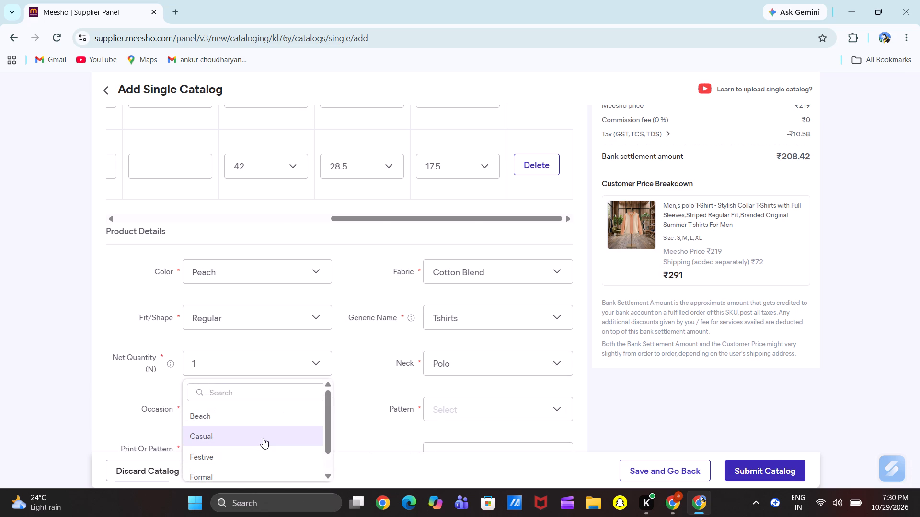
left_click(452, 403)
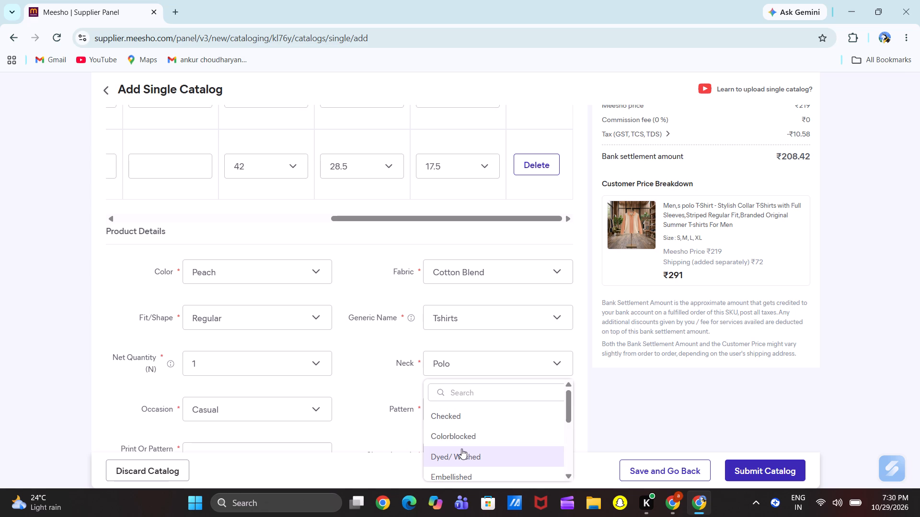
left_click(459, 435)
Set Product 4's print or pattern type to Colorblocked and its sleeve length to Long Sleeves.
scroll(366, 426, "down", 2)
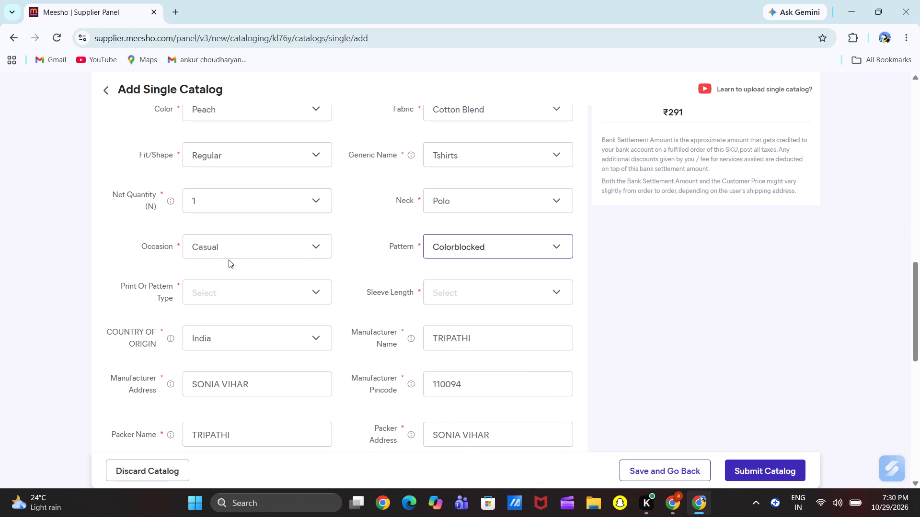
left_click(226, 283)
scroll(254, 368, "down", 1)
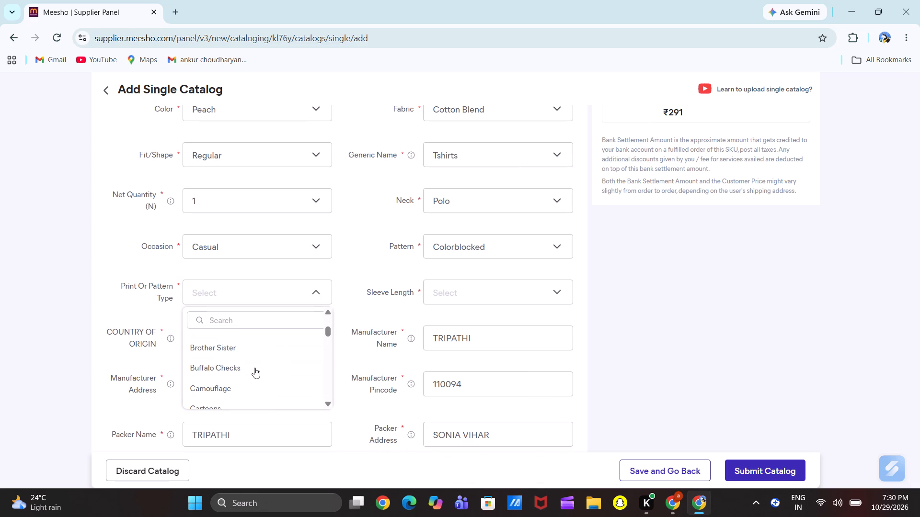
scroll(254, 368, "down", 3)
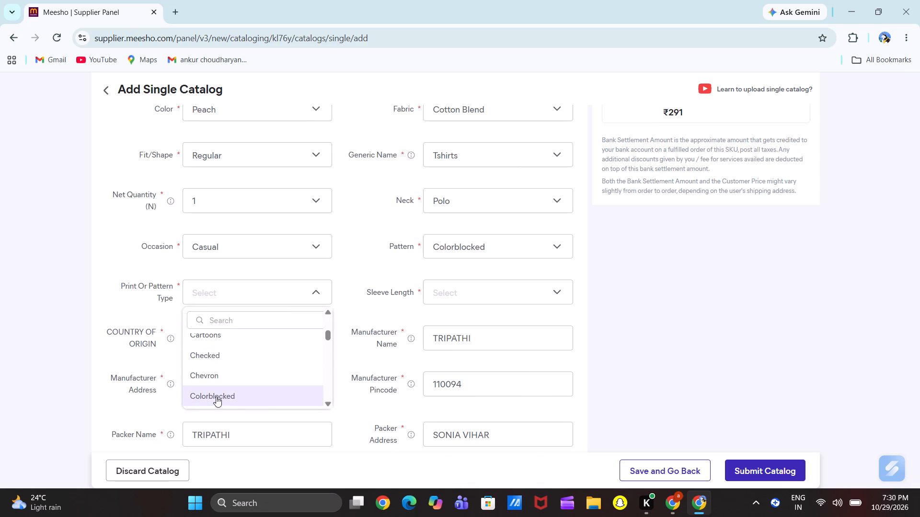
left_click(220, 397)
left_click(457, 295)
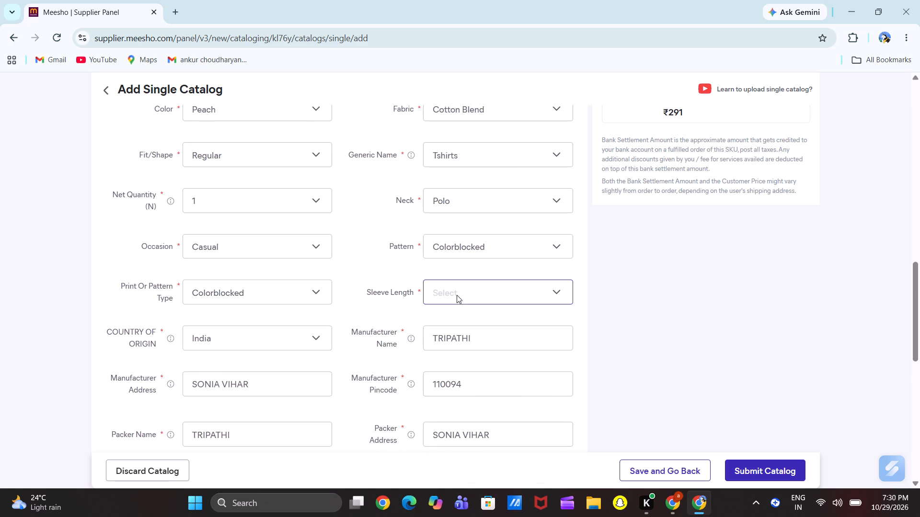
left_click(465, 343)
Set Product 4's length to Regular in the Other Attributes section.
scroll(371, 383, "down", 1)
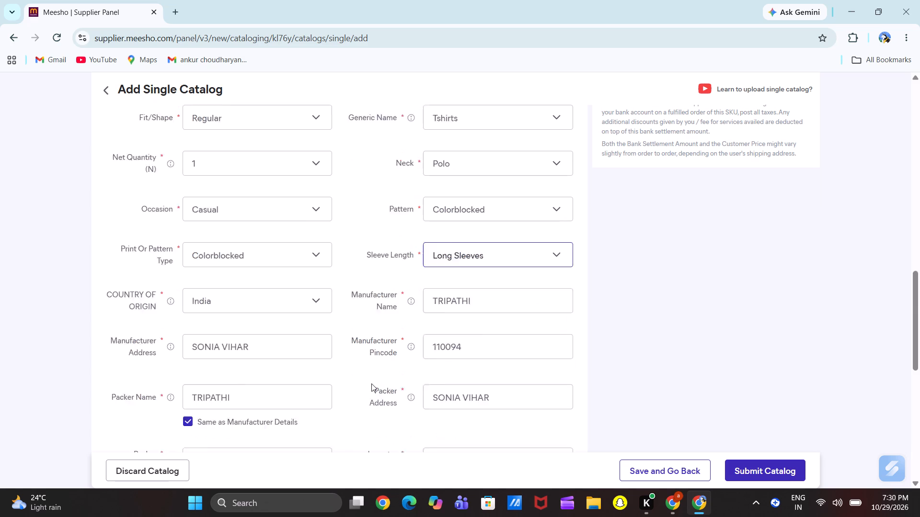
scroll(371, 383, "down", 5)
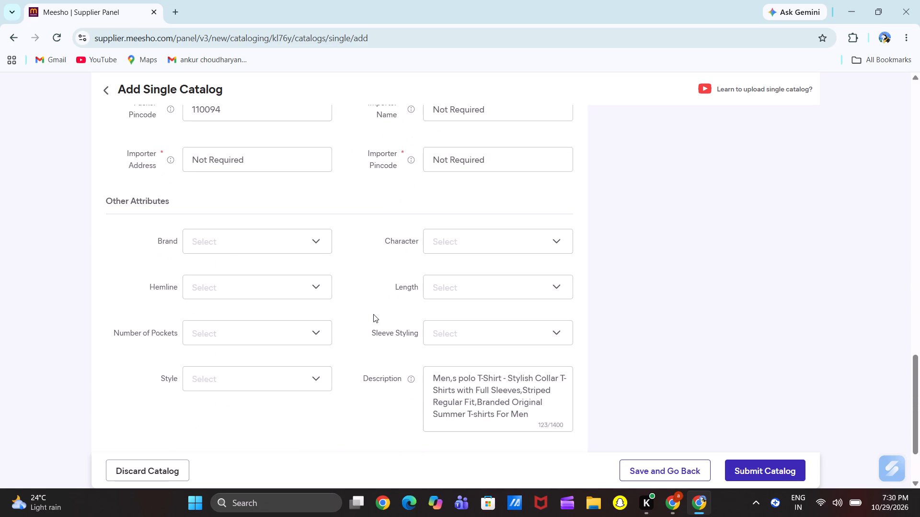
left_click(460, 292)
left_click(456, 377)
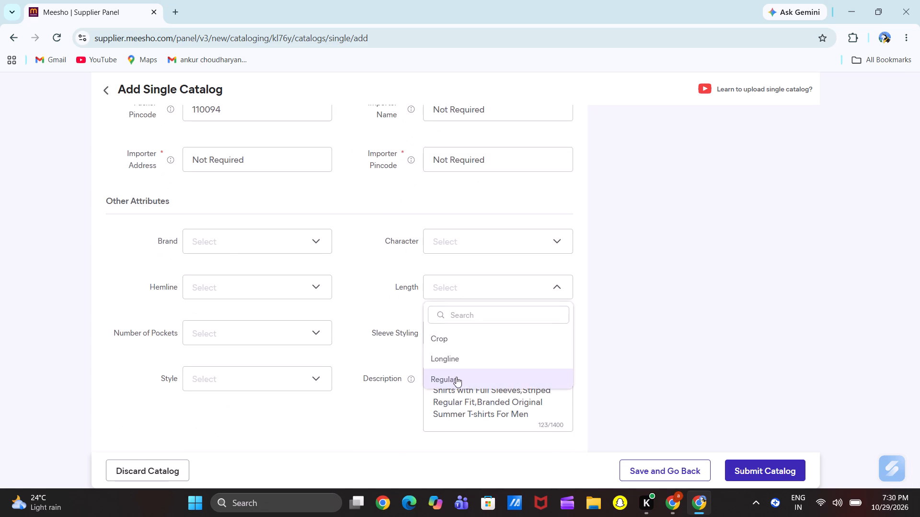
Set Product 4's style to Korean and its number of pockets to No Pocket.
left_click(311, 376)
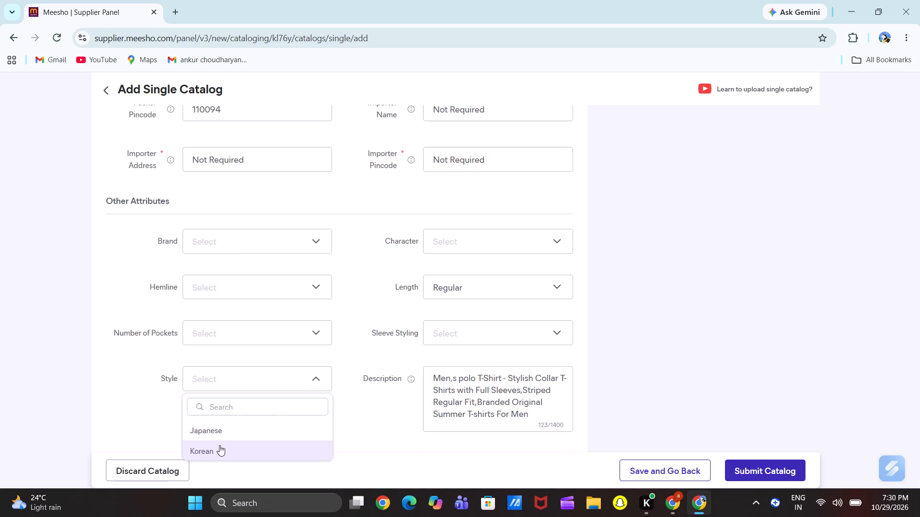
left_click(219, 445)
left_click(257, 337)
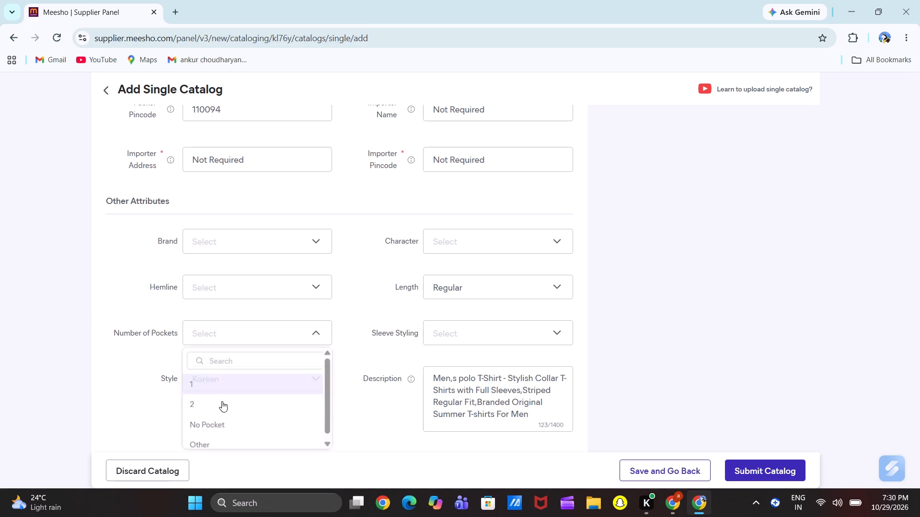
left_click(229, 419)
Switch to Product 5 and set its Meesho price to 219 in the size S row of the size table.
scroll(360, 301, "up", 2)
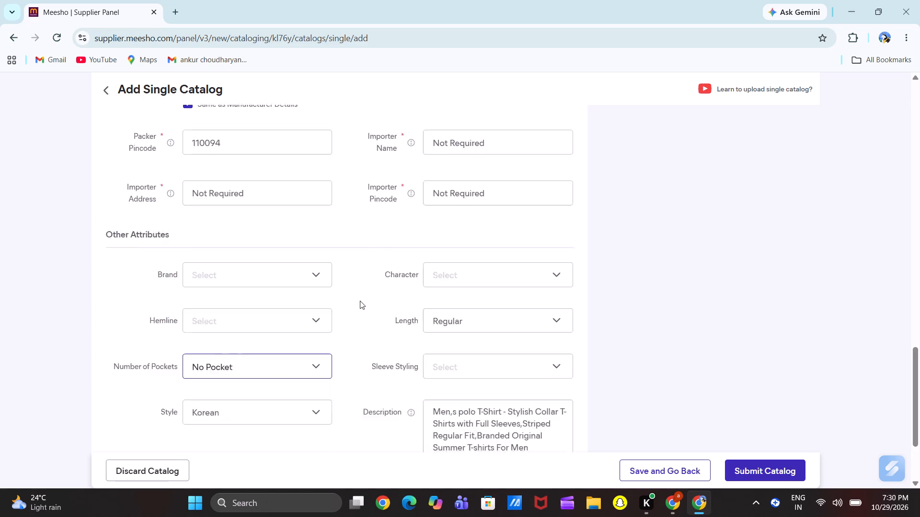
scroll(360, 301, "up", 6)
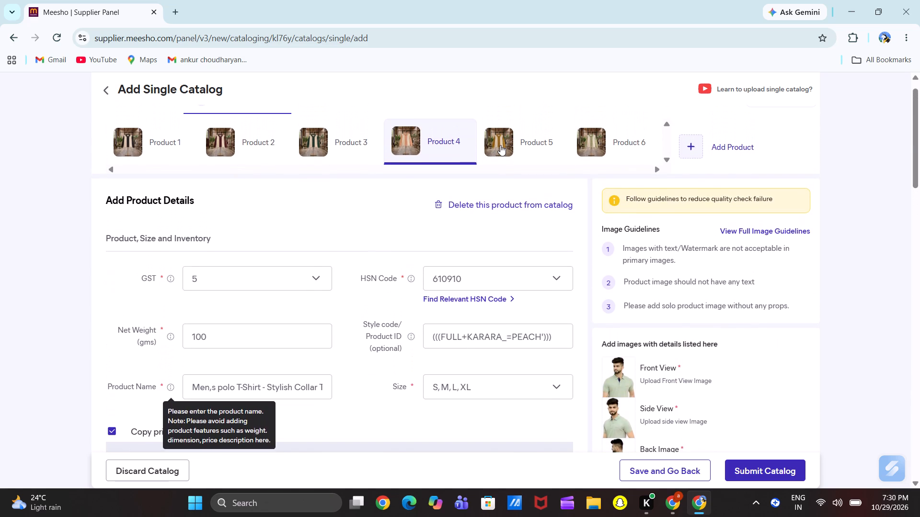
left_click(500, 145)
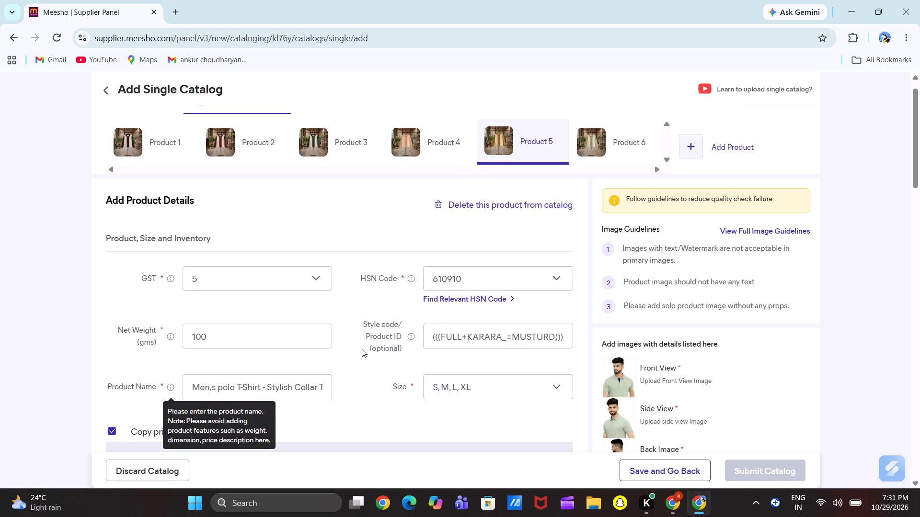
scroll(362, 348, "down", 3)
scroll(362, 348, "right", 2)
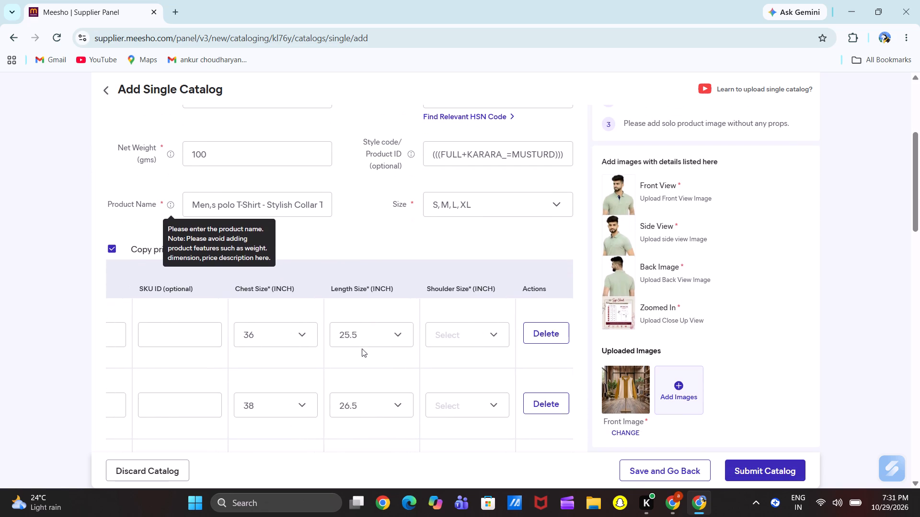
scroll(362, 348, "right", 3)
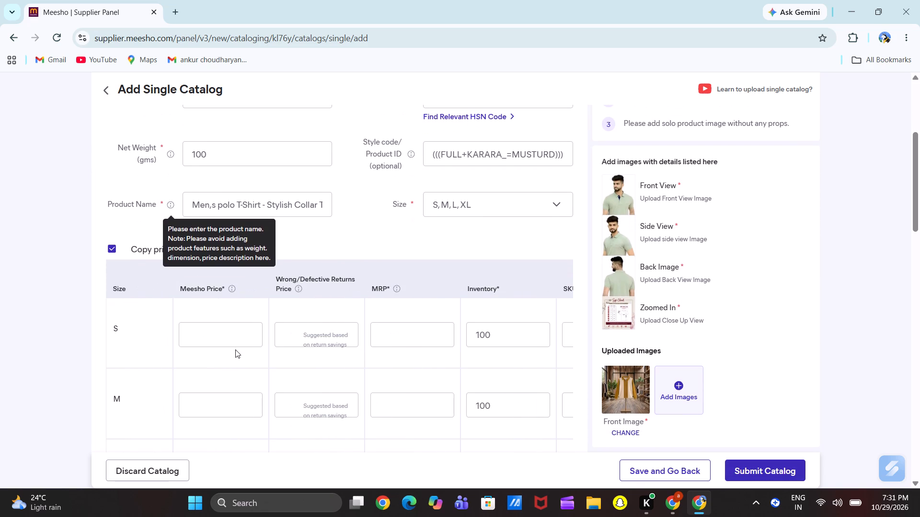
left_click(213, 341)
type("219")
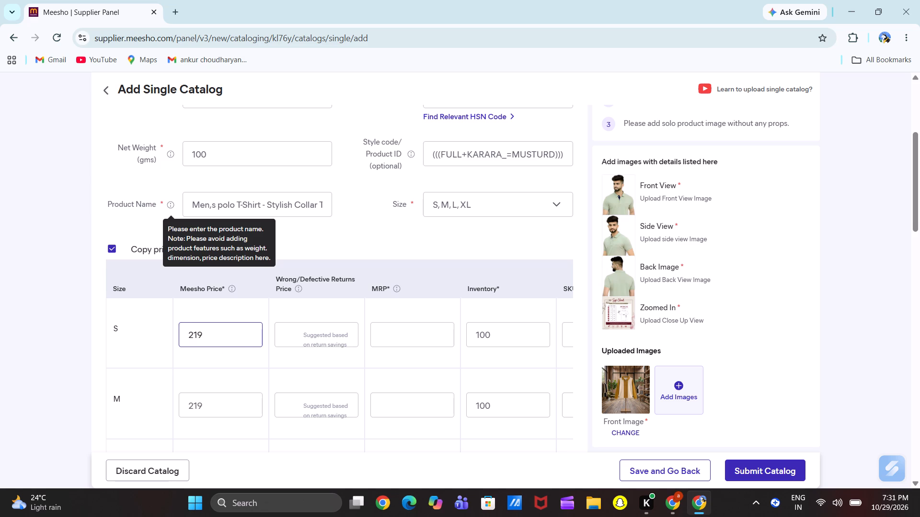
Set Product 5's wrong/defective returns price to 218 and its MRP to 899 in the size S row.
left_click(285, 341)
key("BackSpace")
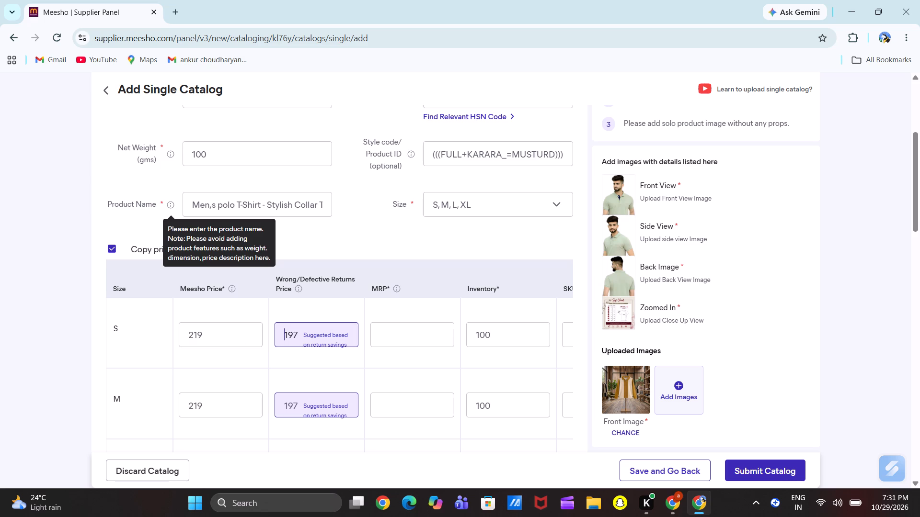
left_click(308, 338)
left_click(299, 330)
key("BackSpace")
key("BackSpace")
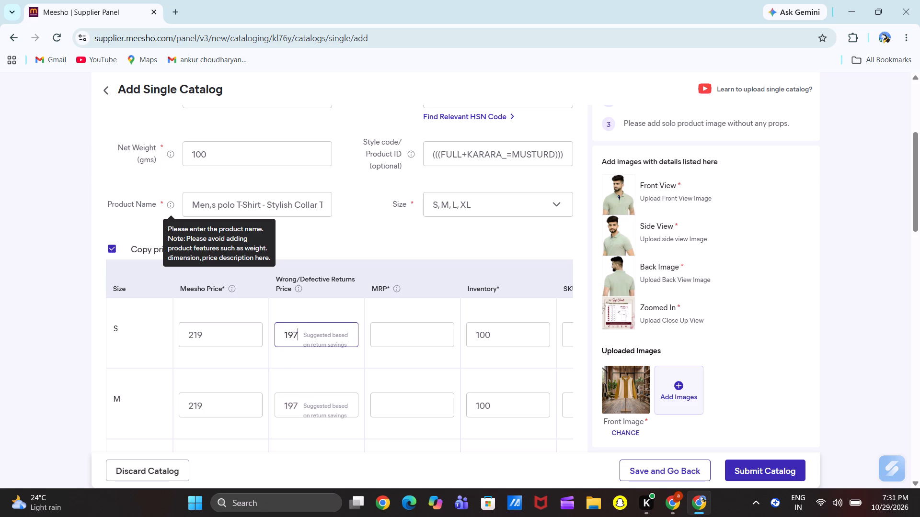
key("BackSpace")
key("BackSpace")
type("218")
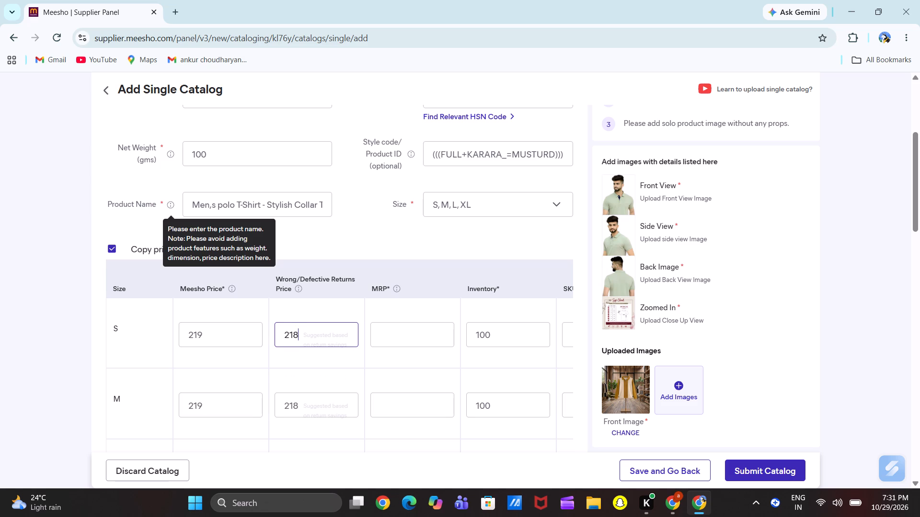
left_click(398, 324)
type("899")
Set Product 5's shoulder size to 14.5 inches for size S and 15.5 inches for size M.
scroll(480, 339, "left", 4)
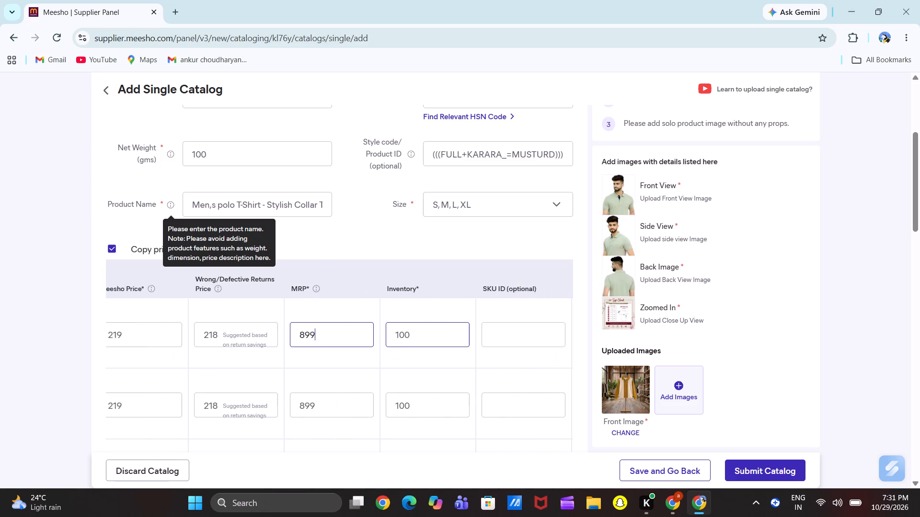
scroll(480, 339, "left", 2)
left_click(473, 336)
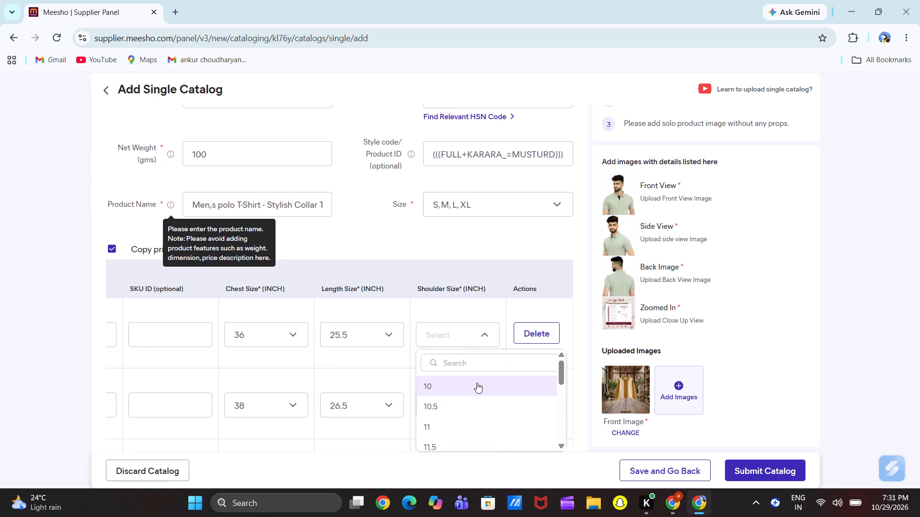
scroll(467, 408, "down", 1)
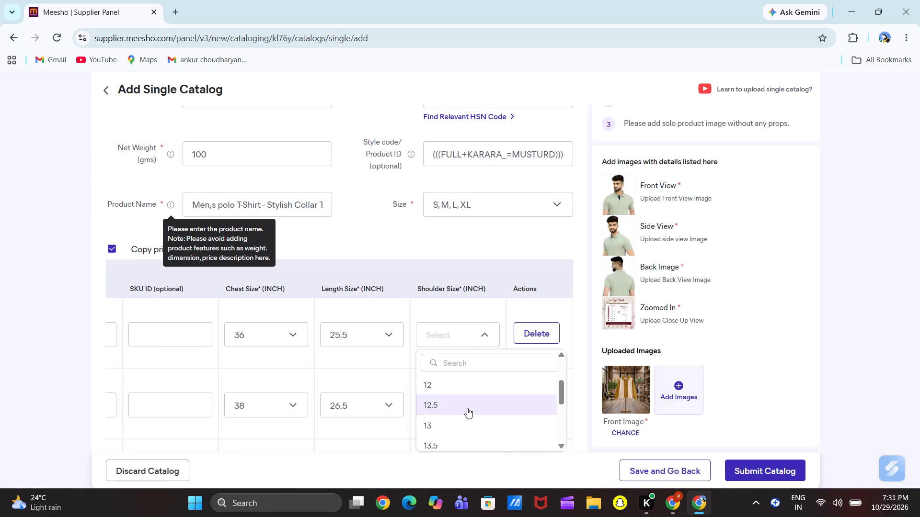
scroll(467, 408, "down", 2)
left_click(467, 408)
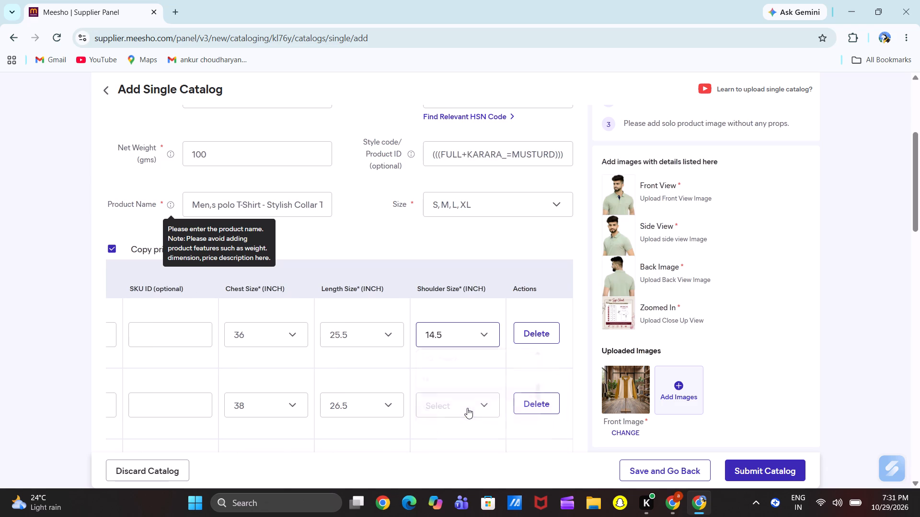
left_click(457, 400)
scroll(445, 438, "down", 1)
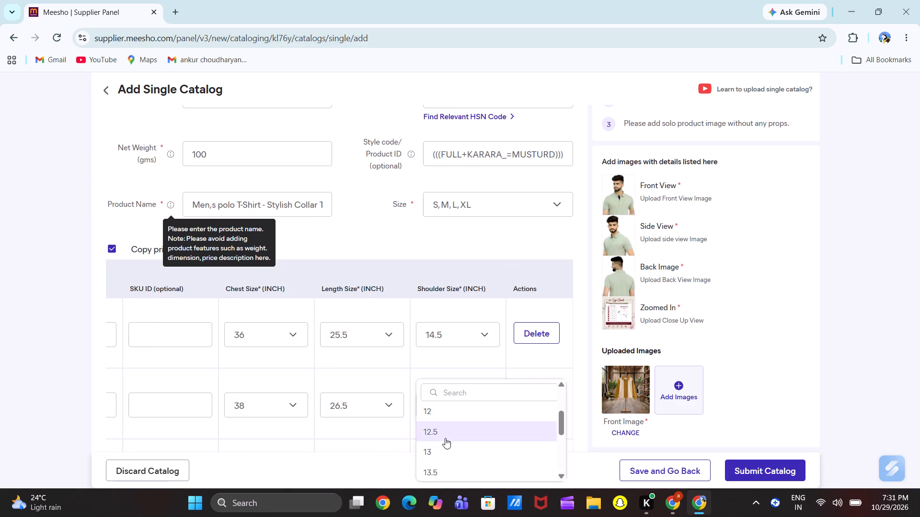
scroll(445, 438, "down", 2)
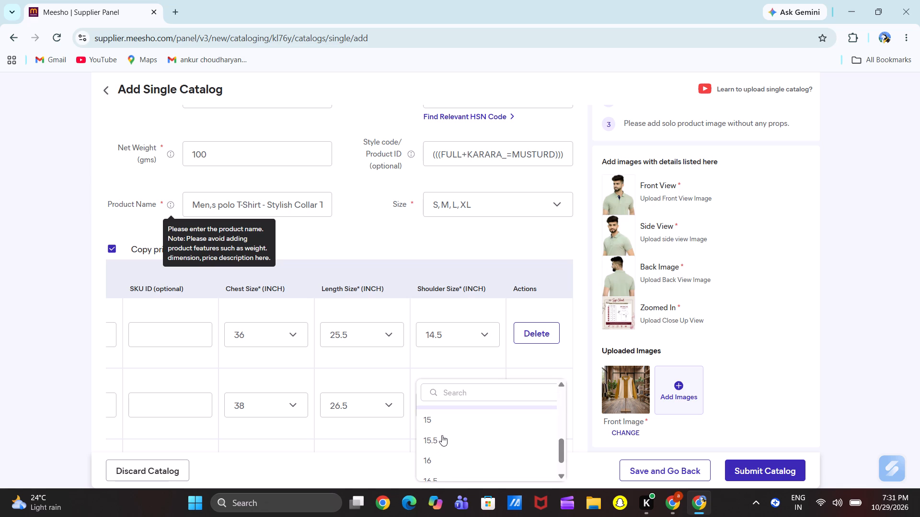
scroll(442, 435, "down", 1)
left_click(442, 435)
Set Product 5's shoulder size to 16.5 inches for size L and 17.5 inches for size XL.
scroll(440, 413, "down", 1)
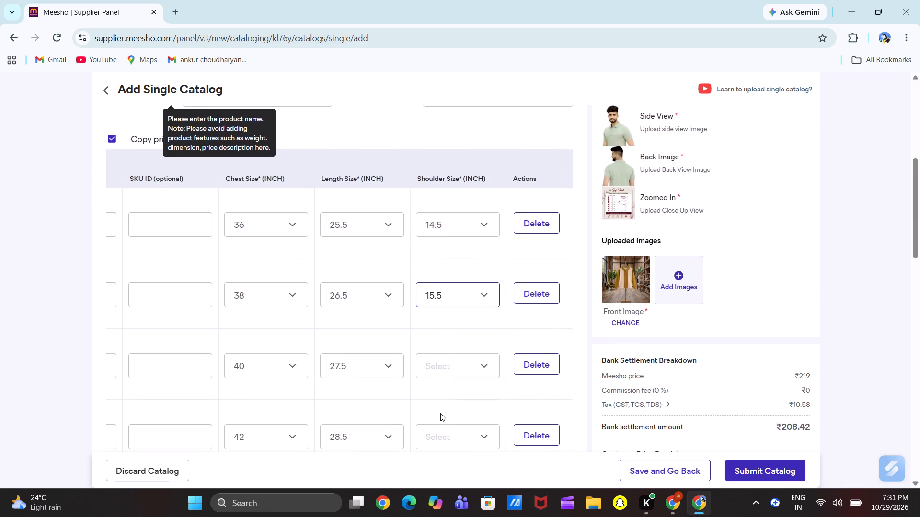
left_click(446, 375)
scroll(442, 439, "down", 2)
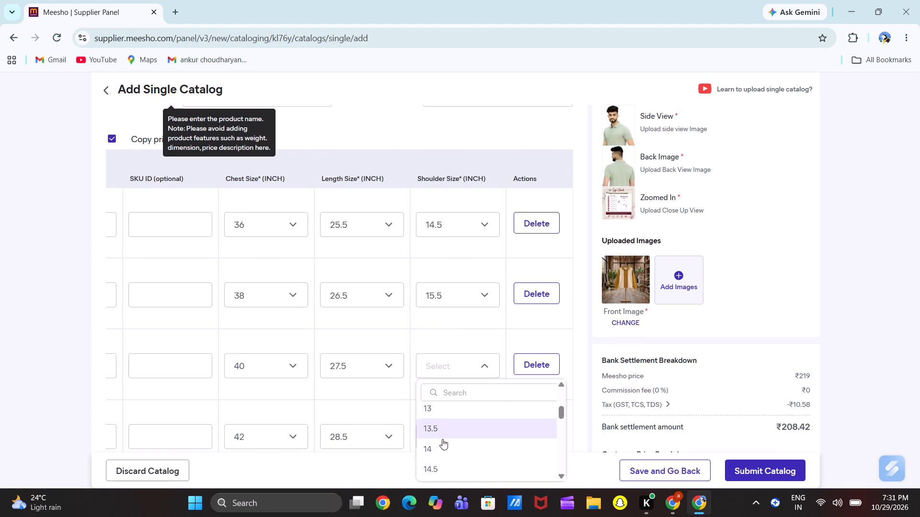
scroll(442, 439, "down", 3)
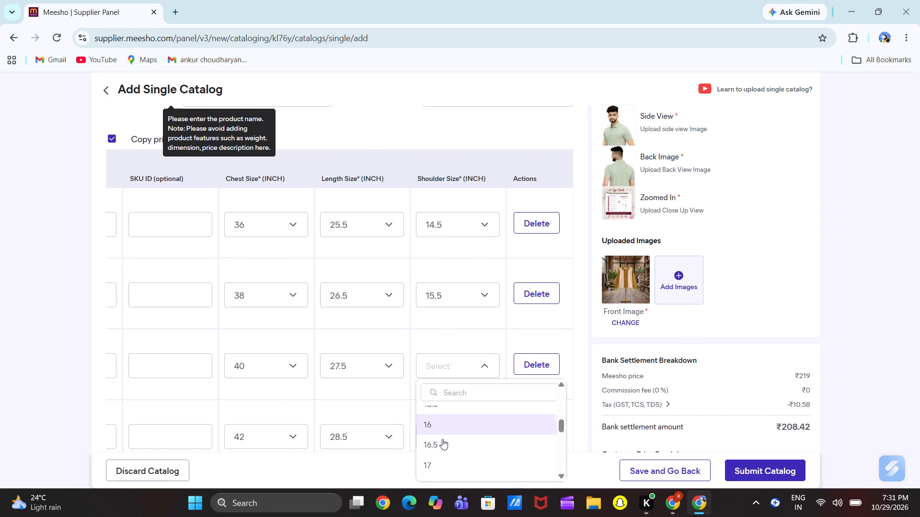
scroll(442, 439, "down", 1)
left_click(442, 439)
scroll(444, 422, "down", 1)
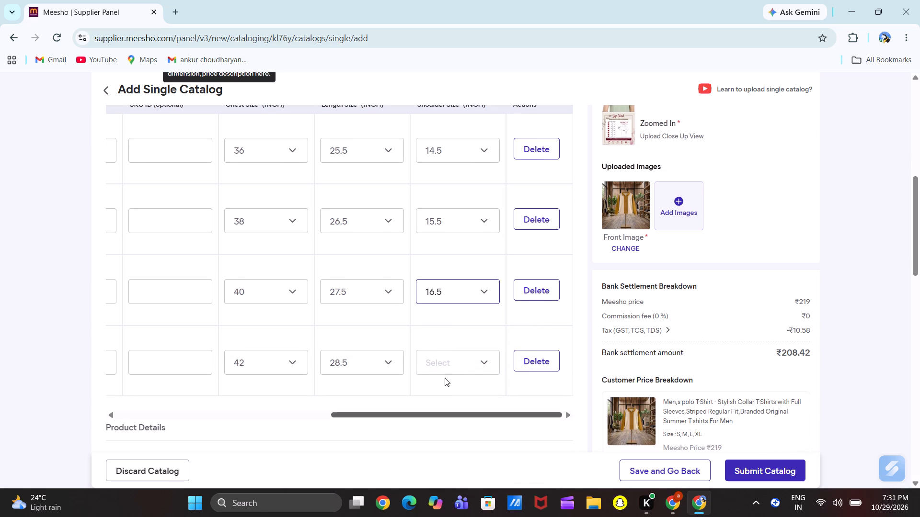
left_click(446, 362)
scroll(458, 472, "down", 1)
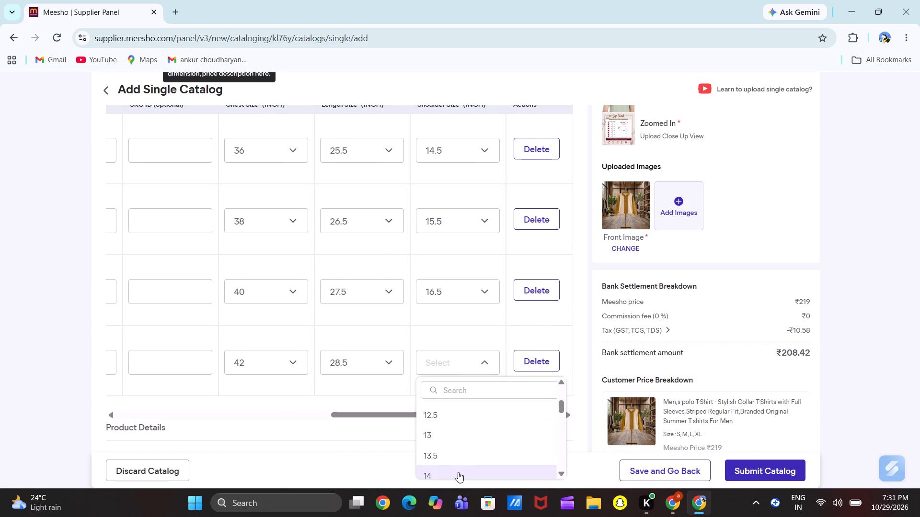
scroll(458, 472, "down", 2)
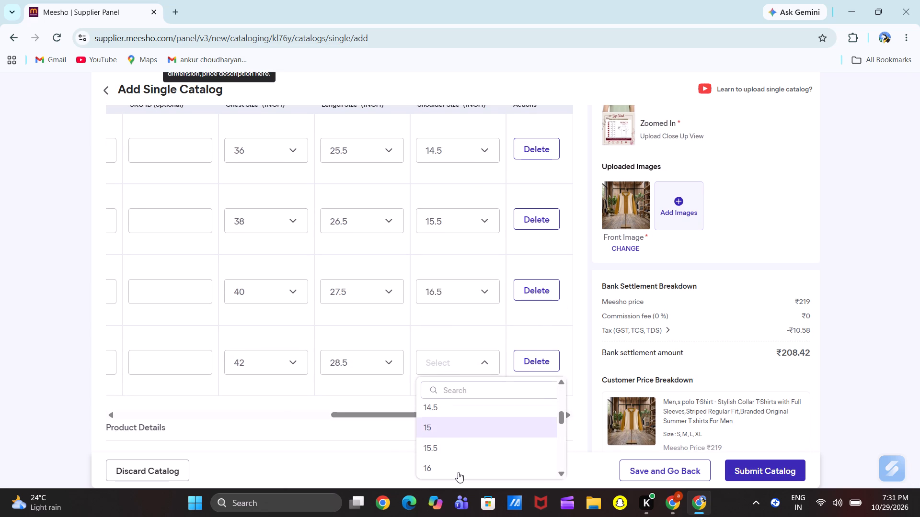
scroll(458, 472, "down", 2)
left_click(441, 443)
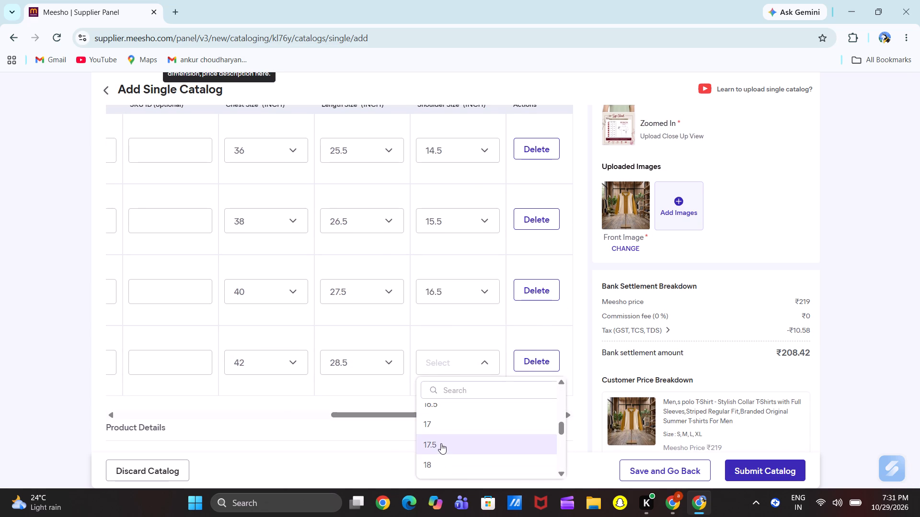
Set Product 5's fabric to Cotton Blend and its fit/shape to Regular in the Product Details section.
scroll(335, 442, "down", 3)
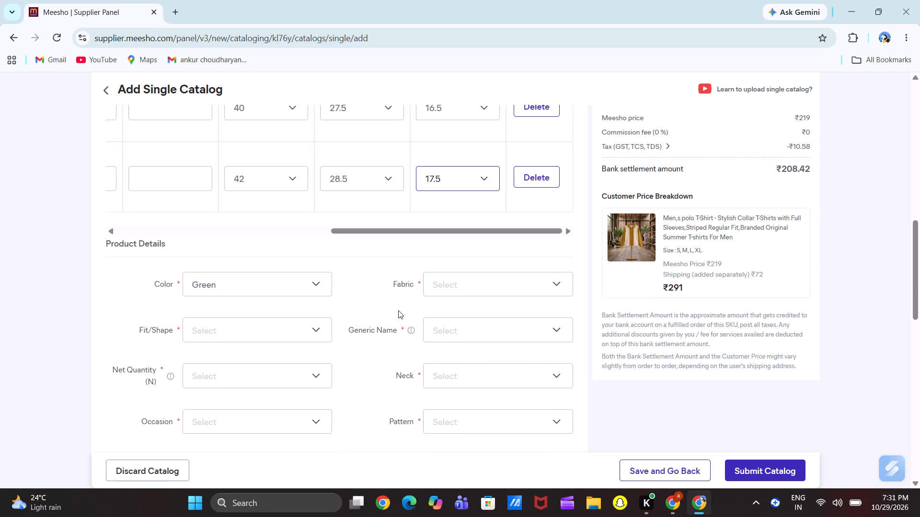
left_click(465, 277)
scroll(467, 378, "down", 1)
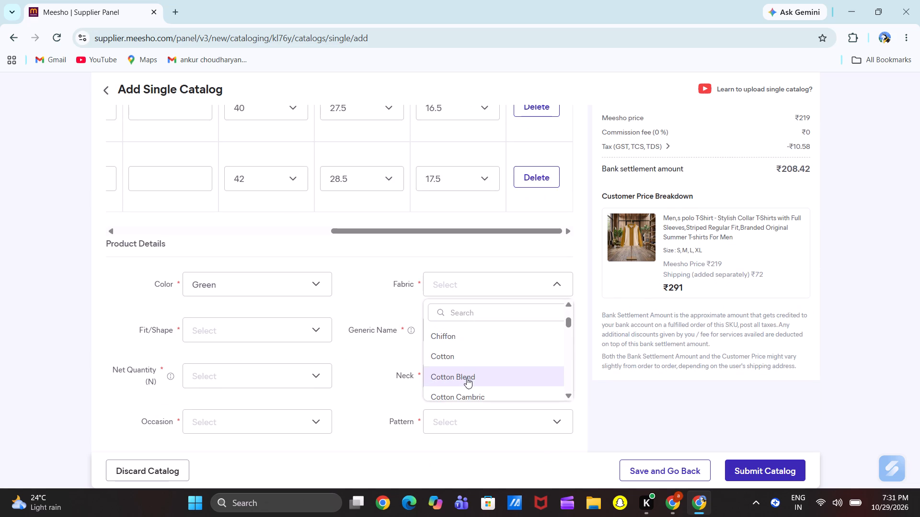
scroll(467, 378, "down", 1)
left_click(462, 357)
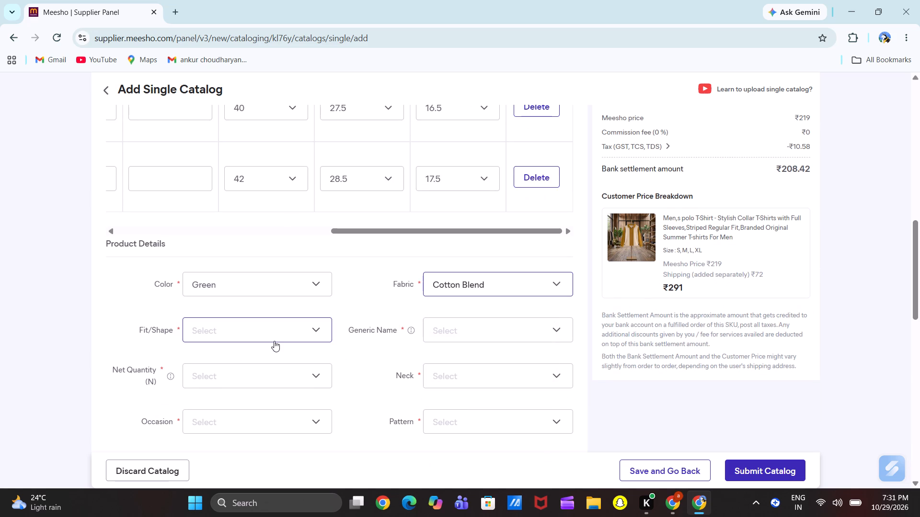
left_click(274, 341)
scroll(240, 421, "down", 1)
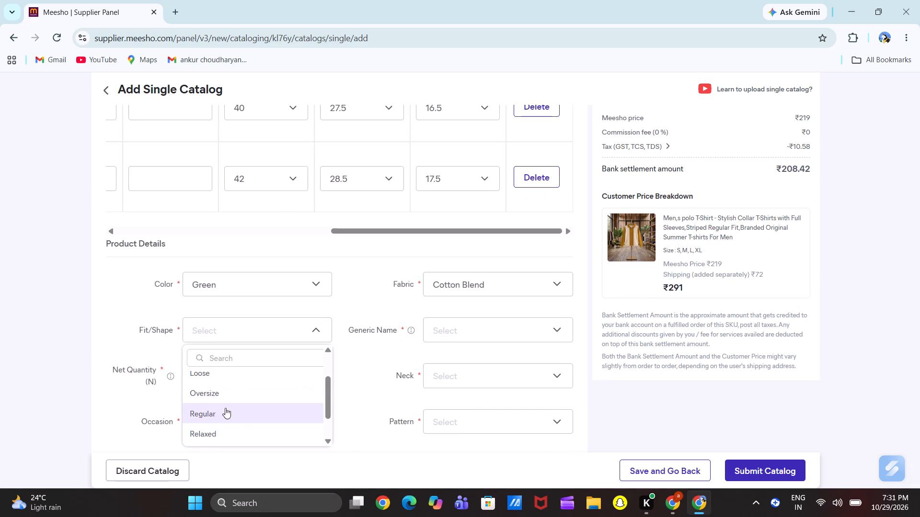
left_click(231, 414)
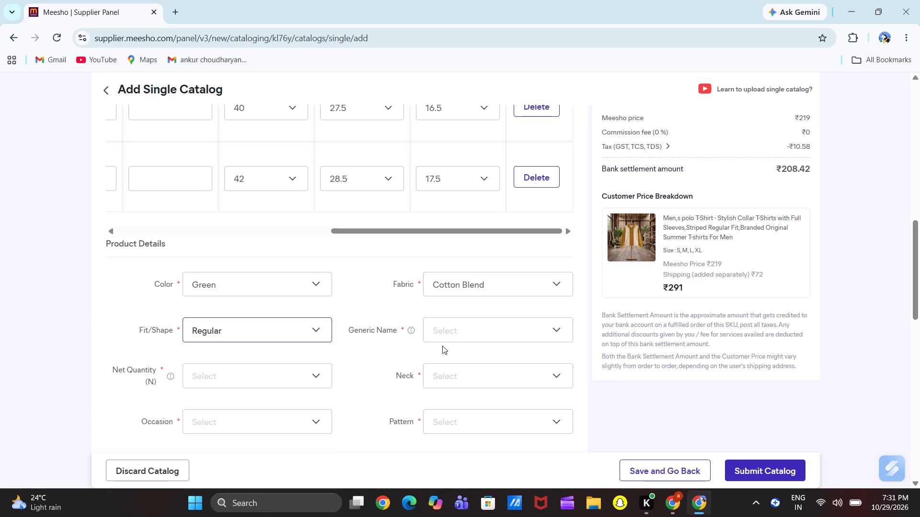
Set Product 5's generic name to Tshirts and its net quantity to 1.
left_click(455, 334)
scroll(456, 400, "down", 1)
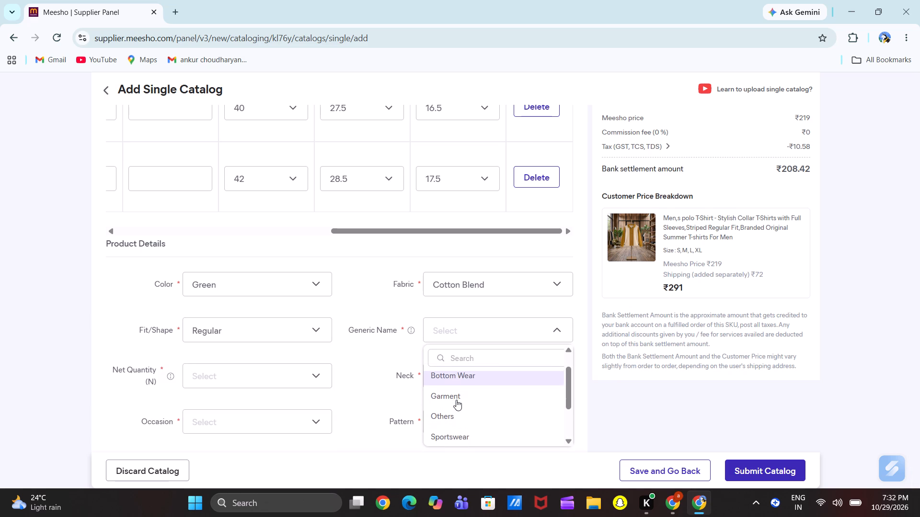
scroll(456, 400, "down", 2)
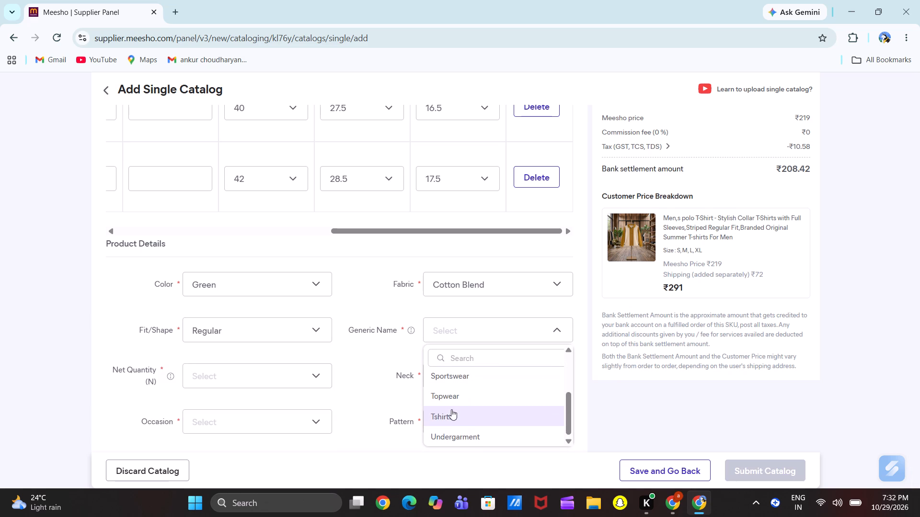
left_click(451, 410)
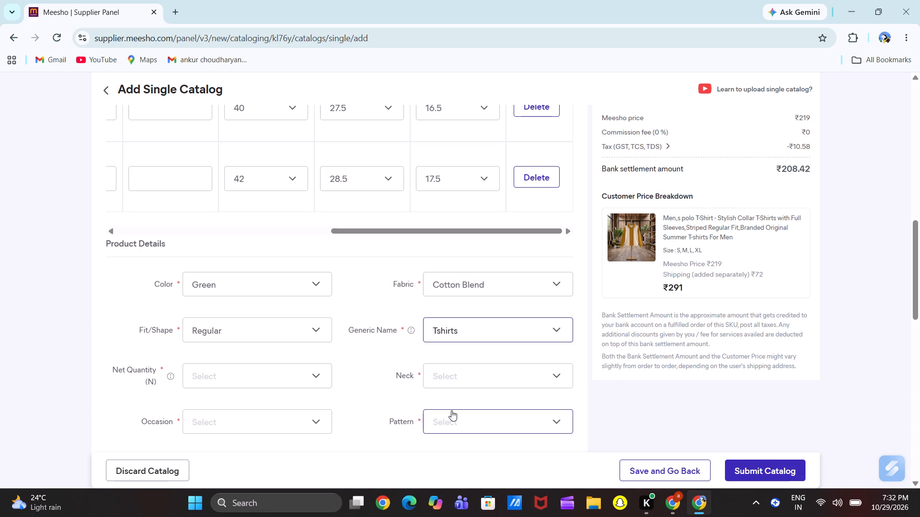
left_click(249, 391)
left_click(242, 380)
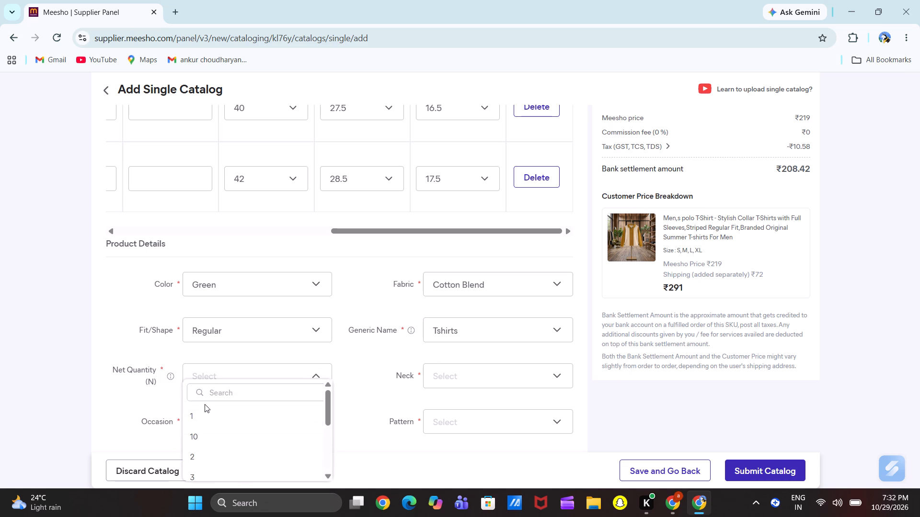
left_click(208, 407)
Set Product 5's neck to Polo and its occasion to Casual.
left_click(437, 370)
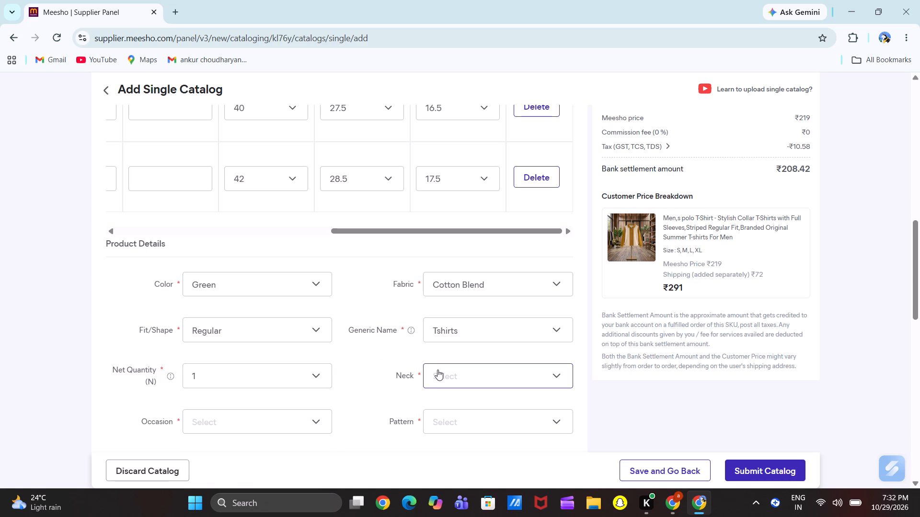
scroll(464, 433, "down", 1)
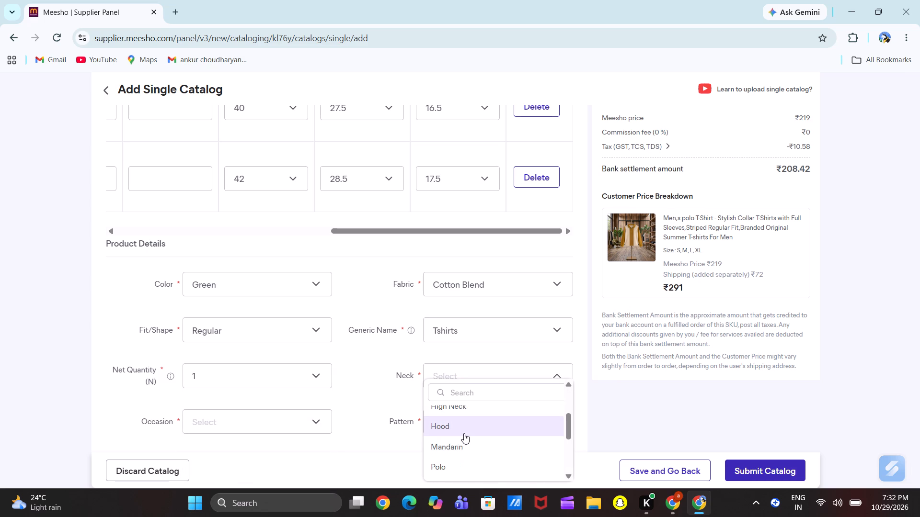
scroll(464, 433, "down", 1)
left_click(464, 433)
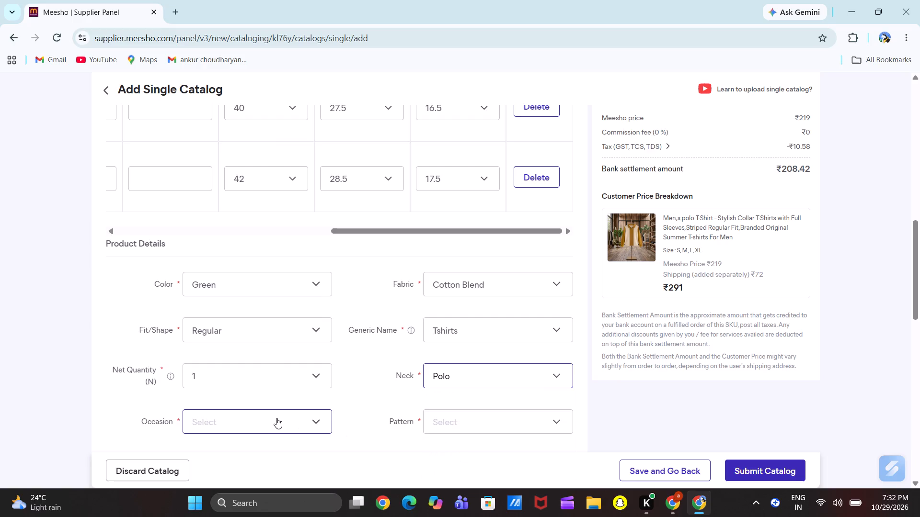
left_click(272, 417)
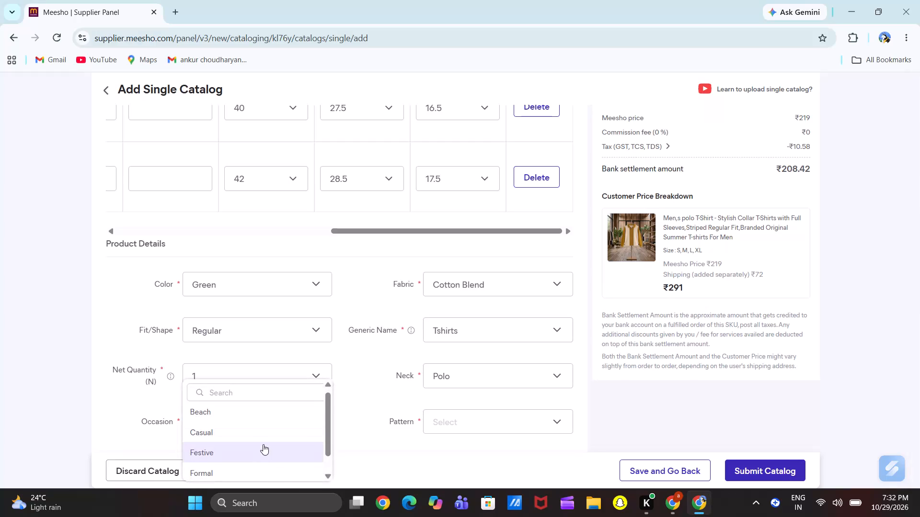
left_click(256, 436)
Set both Product 5's pattern and its print or pattern type to Colorblocked.
left_click(448, 417)
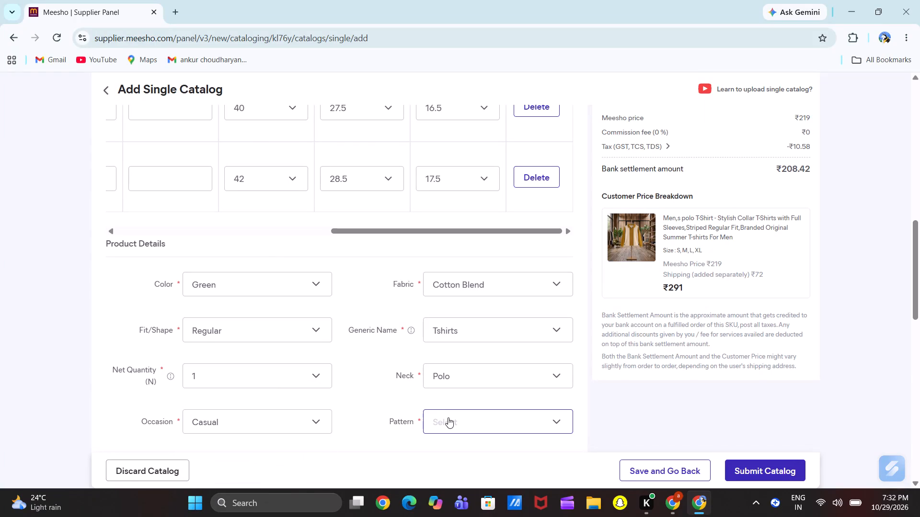
left_click(455, 442)
scroll(350, 428, "down", 2)
left_click(264, 345)
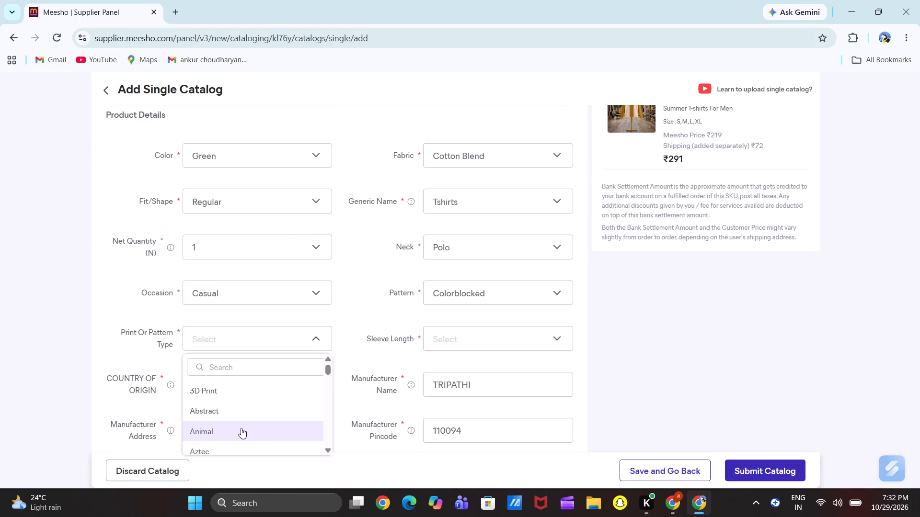
scroll(241, 428, "down", 2)
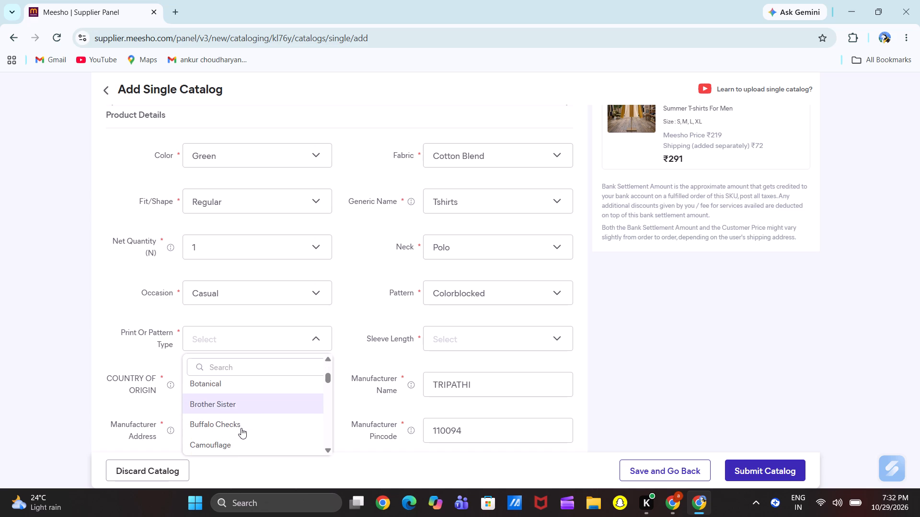
scroll(241, 428, "down", 2)
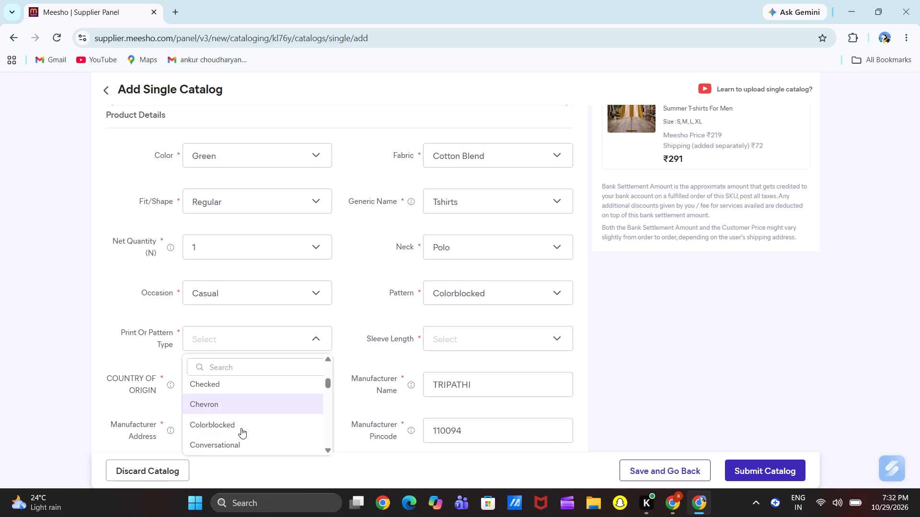
scroll(241, 428, "down", 1)
left_click(232, 417)
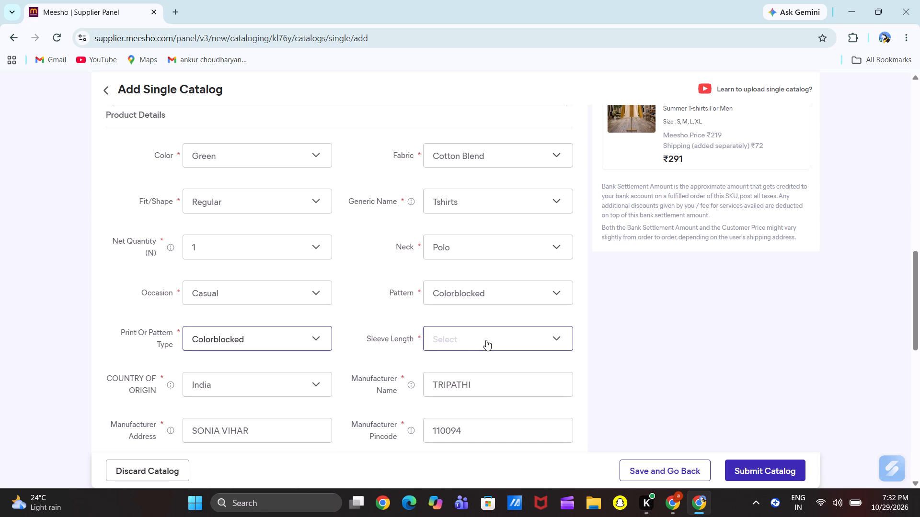
Set Product 5's sleeve length to Long Sleeves and, under Other Attributes, its length to Regular.
left_click(486, 340)
left_click(455, 390)
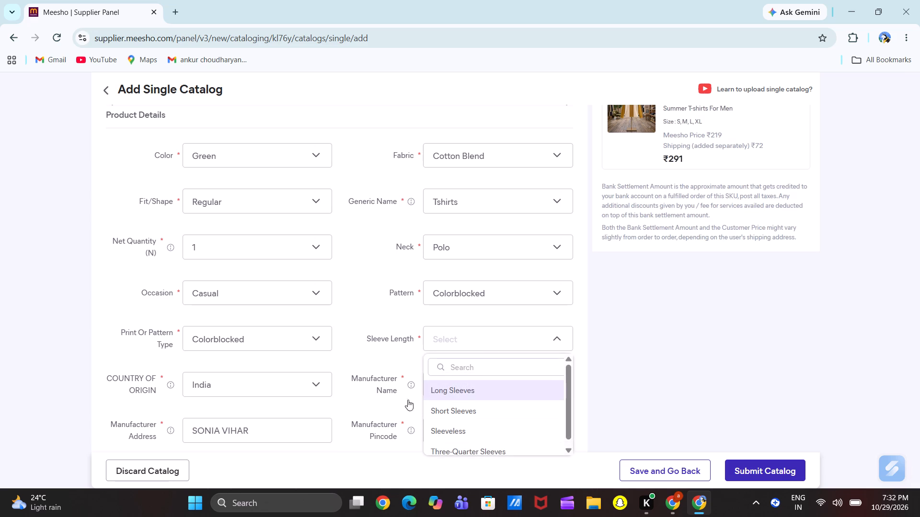
scroll(381, 401, "down", 4)
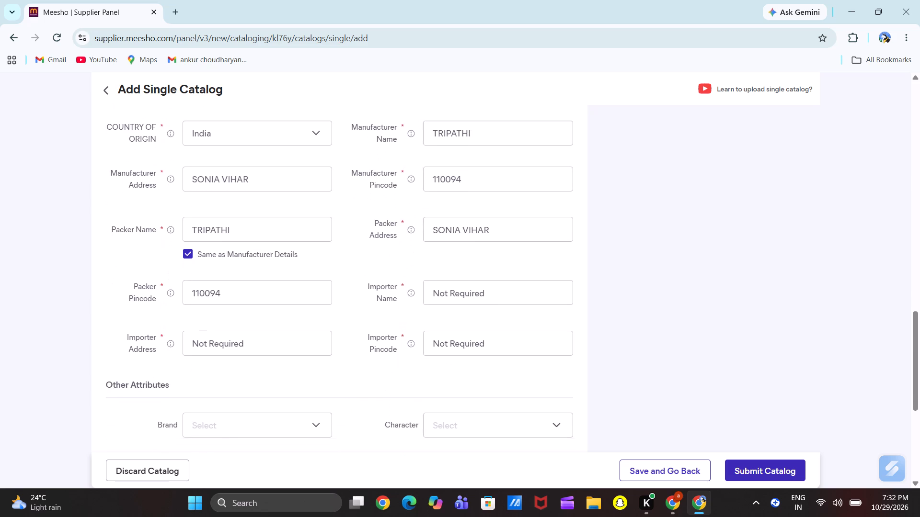
scroll(381, 401, "down", 2)
left_click(473, 342)
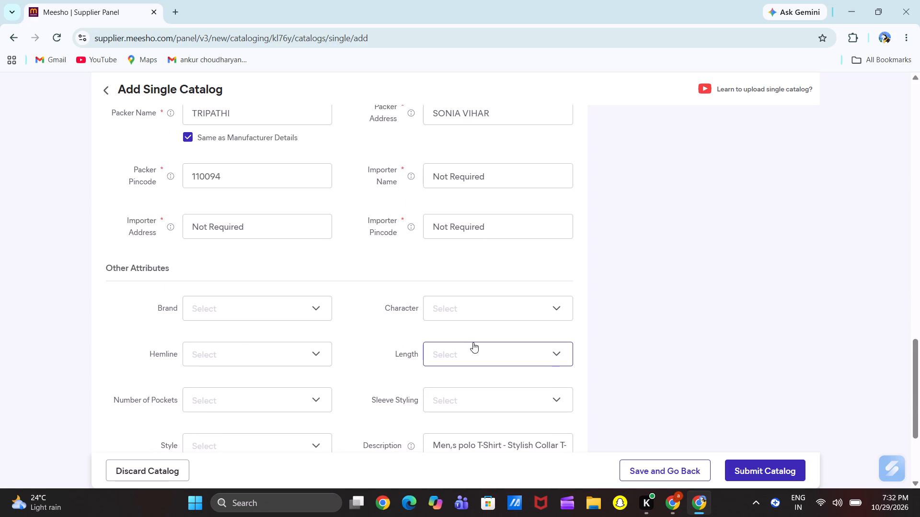
left_click(455, 443)
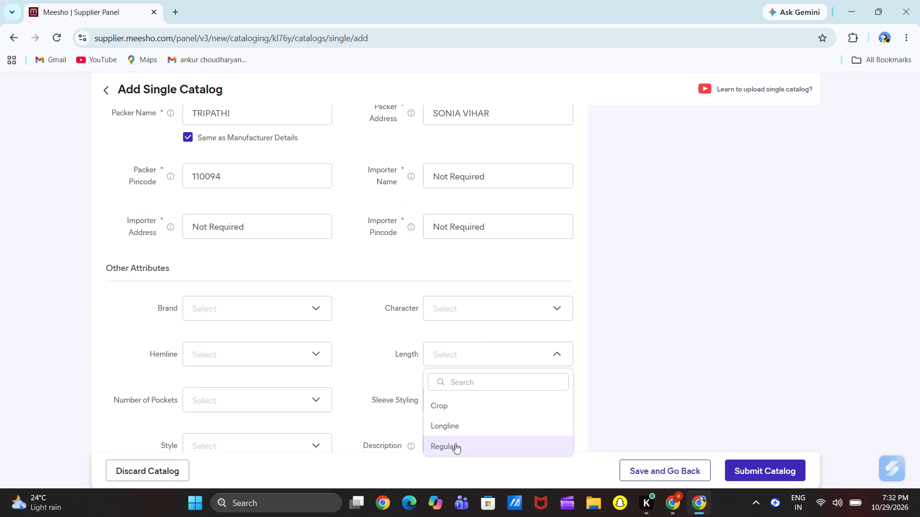
Set Product 5's style to Korean and its number of pockets to No Pocket.
scroll(395, 415, "down", 1)
left_click(274, 345)
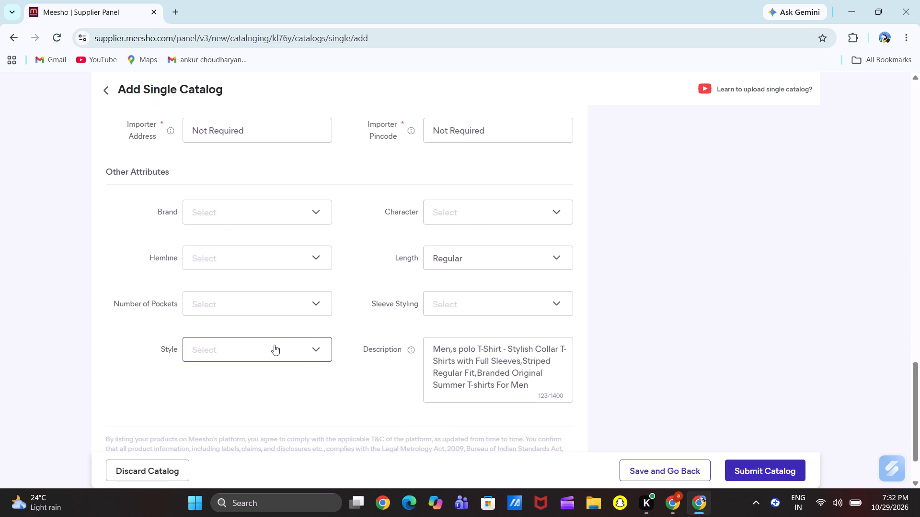
left_click(243, 424)
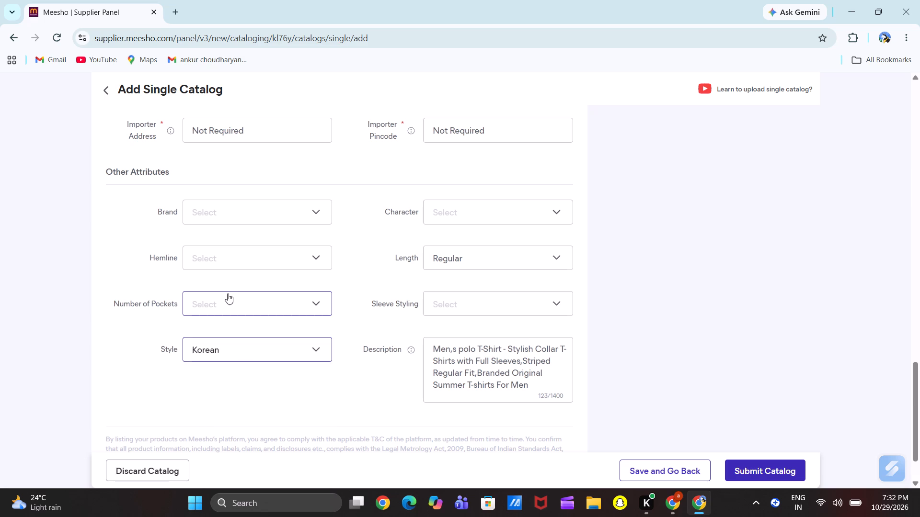
left_click(228, 293)
left_click(239, 401)
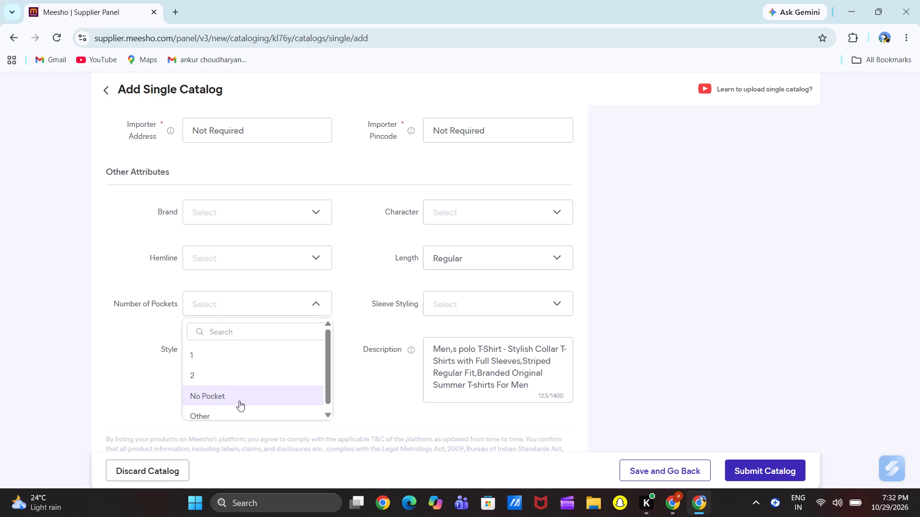
Switch to Product 6 and insert a ] before PISTA in its style code, making it (((FULL+KARARA_=]PISTA))).
scroll(385, 322, "up", 2)
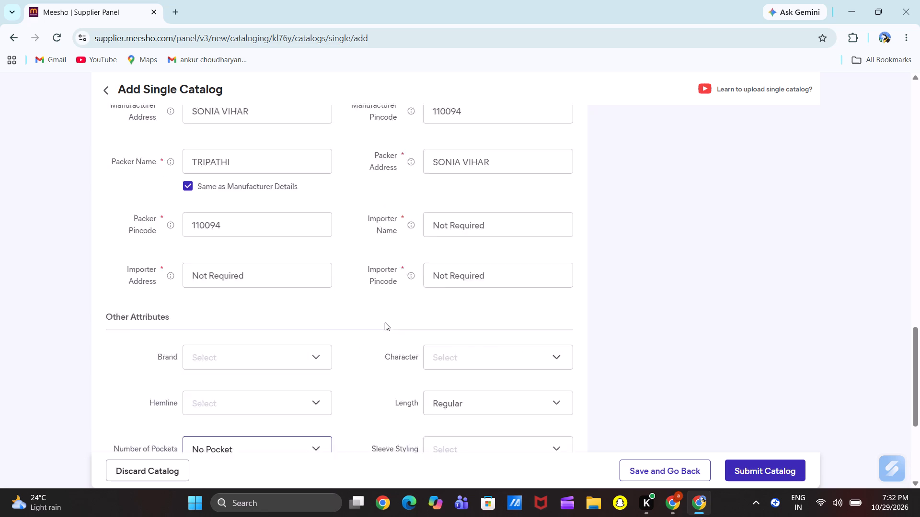
scroll(385, 322, "up", 2)
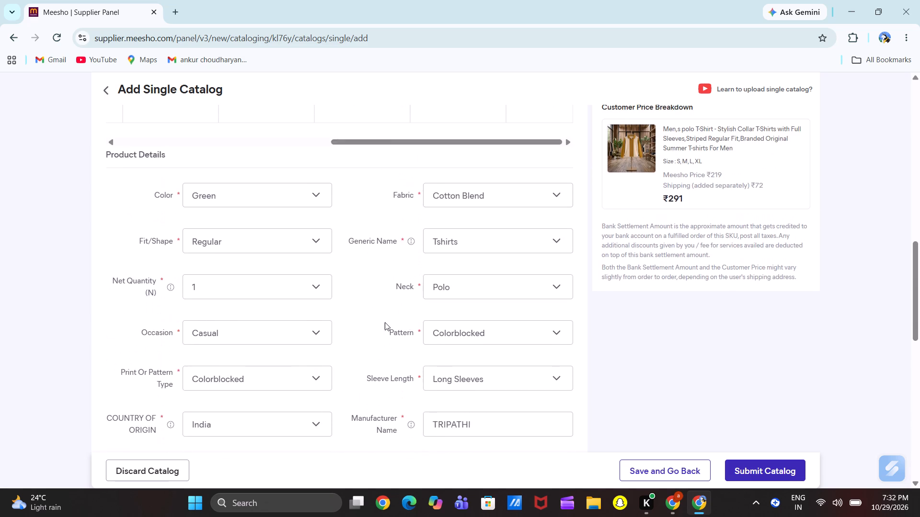
scroll(385, 322, "up", 2)
scroll(264, 215, "right", 5)
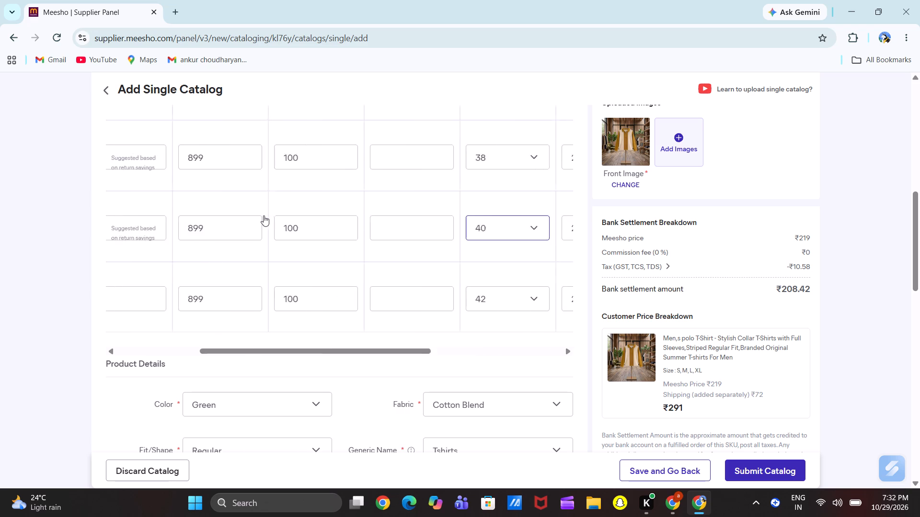
scroll(264, 215, "up", 2)
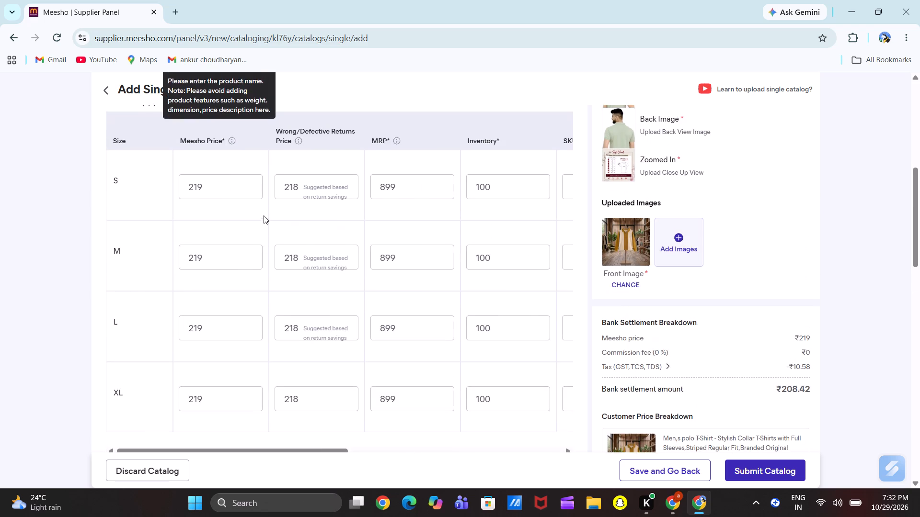
scroll(264, 215, "up", 3)
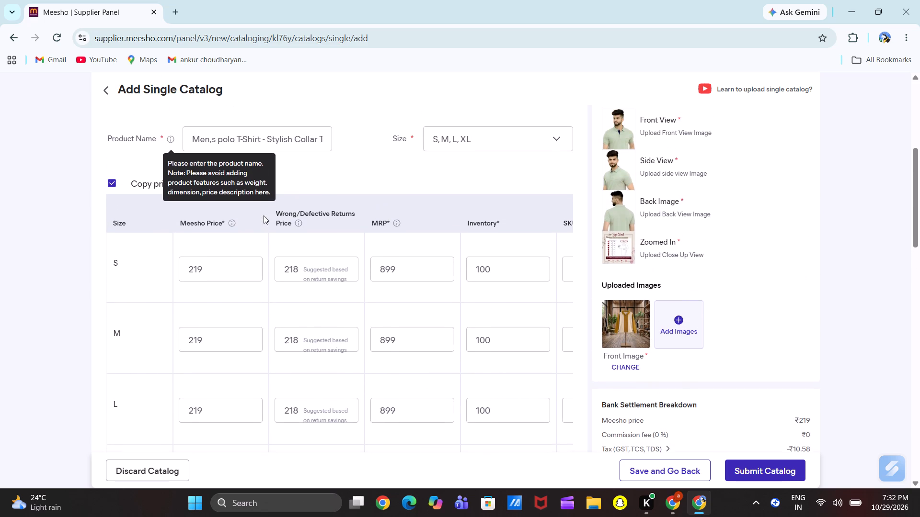
scroll(264, 215, "up", 2)
scroll(362, 174, "up", 2)
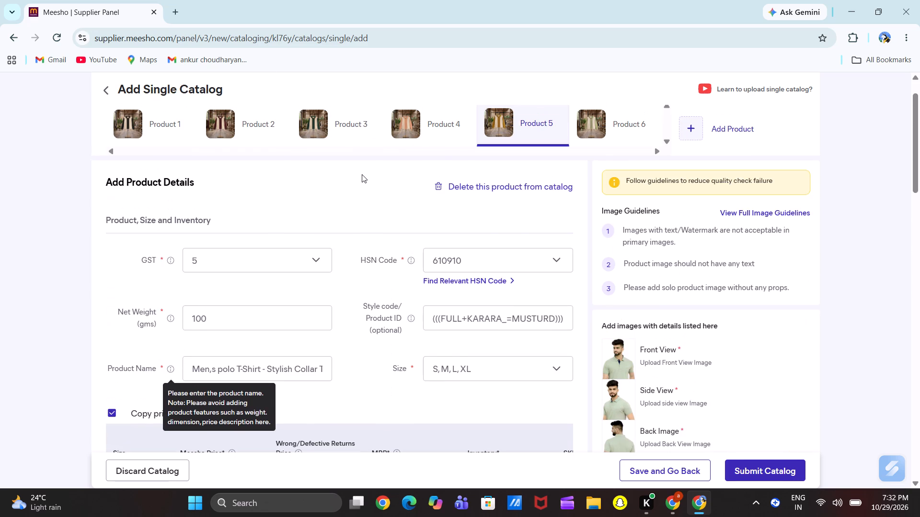
left_click(595, 114)
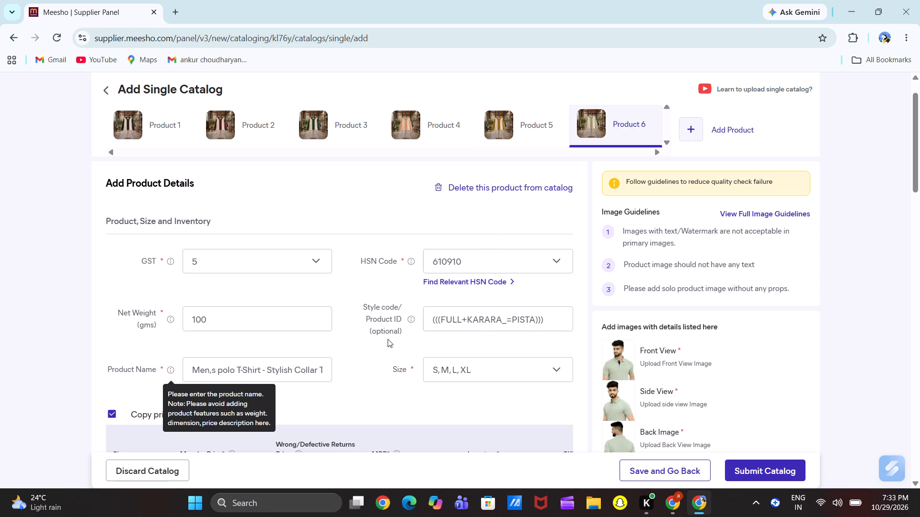
left_click(511, 320)
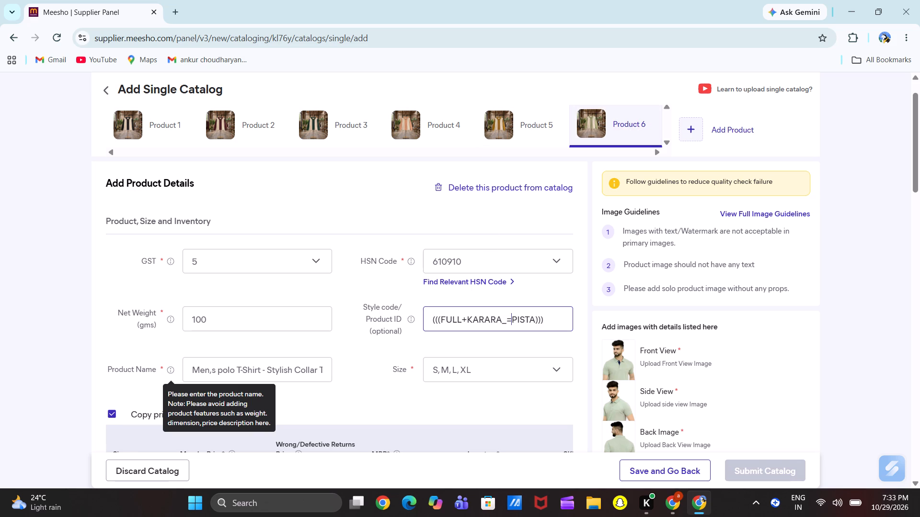
key("bracketright")
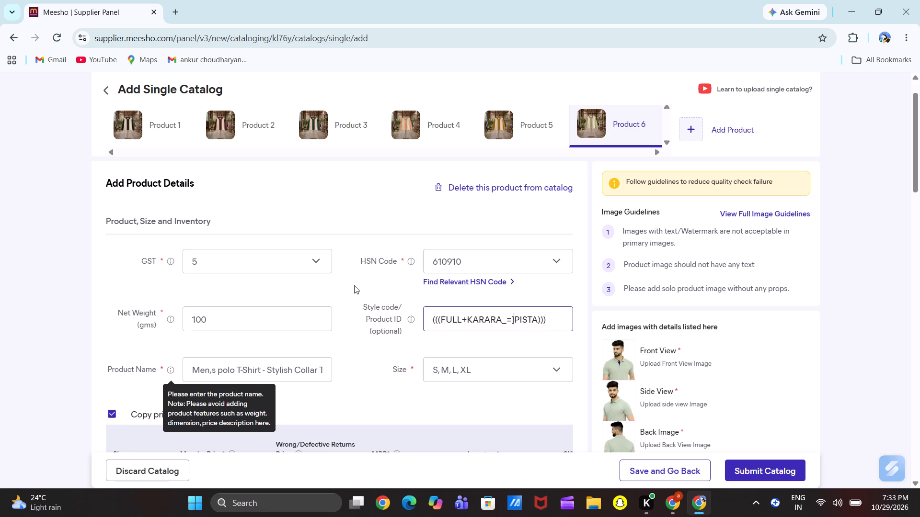
Set Product 6's shoulder size to 14.5 inches for size S and 15.5 inches for size M.
scroll(350, 302, "down", 4)
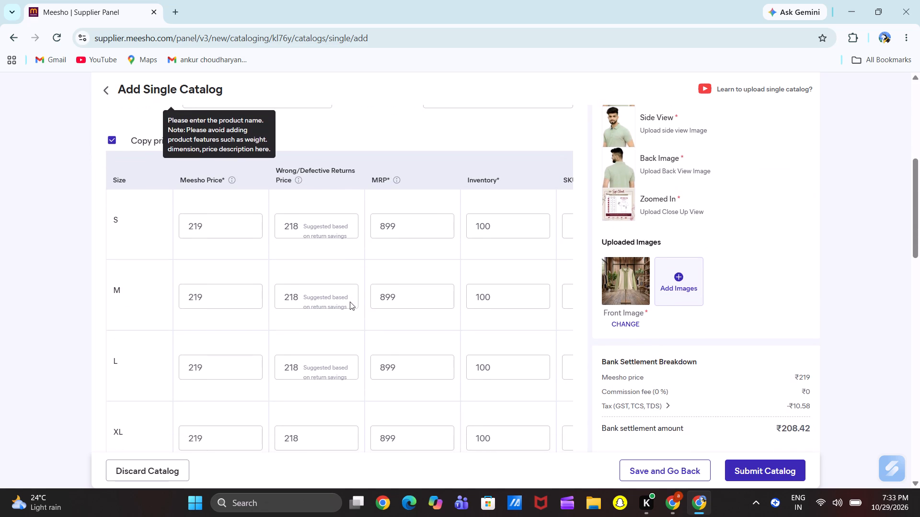
scroll(350, 302, "down", 1)
scroll(350, 302, "left", 6)
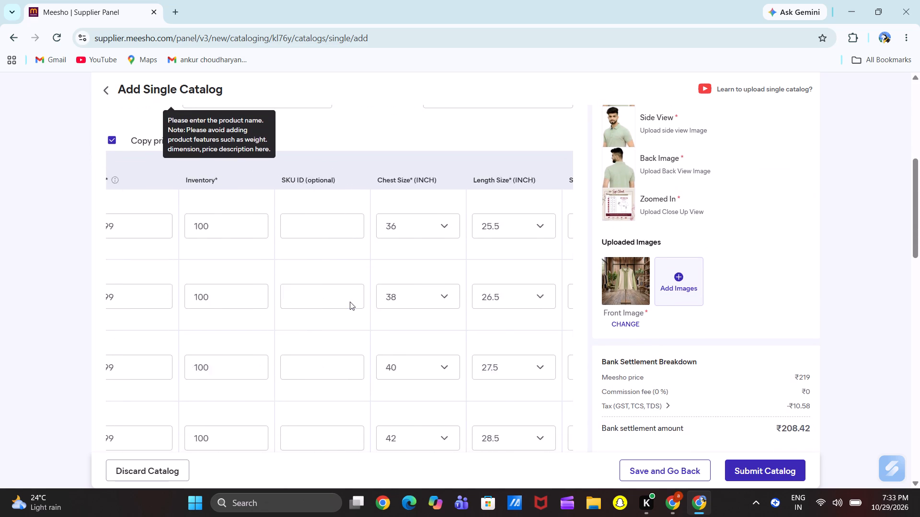
left_click(484, 225)
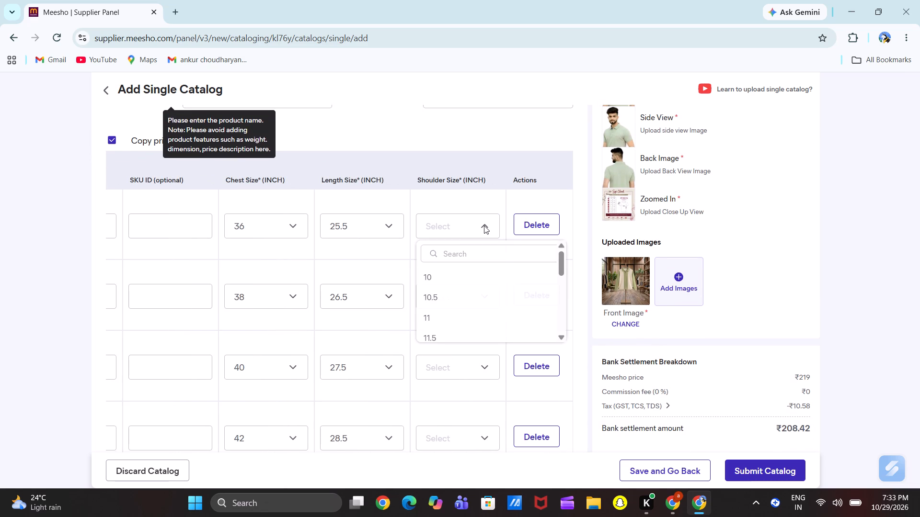
scroll(445, 311, "down", 2)
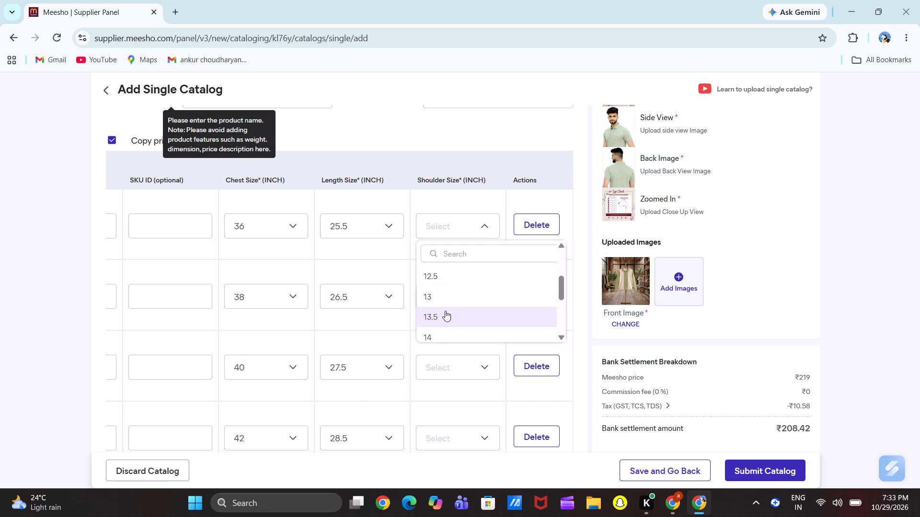
scroll(445, 311, "down", 1)
left_click(445, 311)
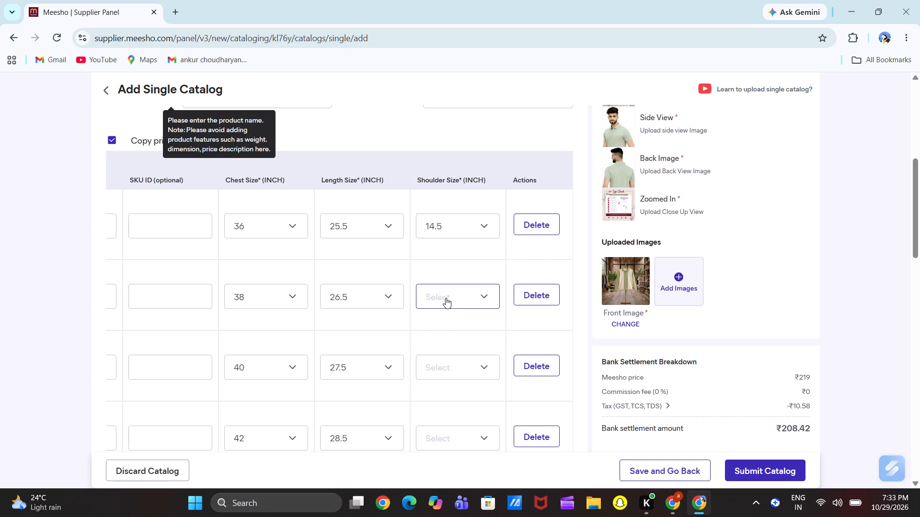
left_click(447, 296)
scroll(447, 376, "down", 1)
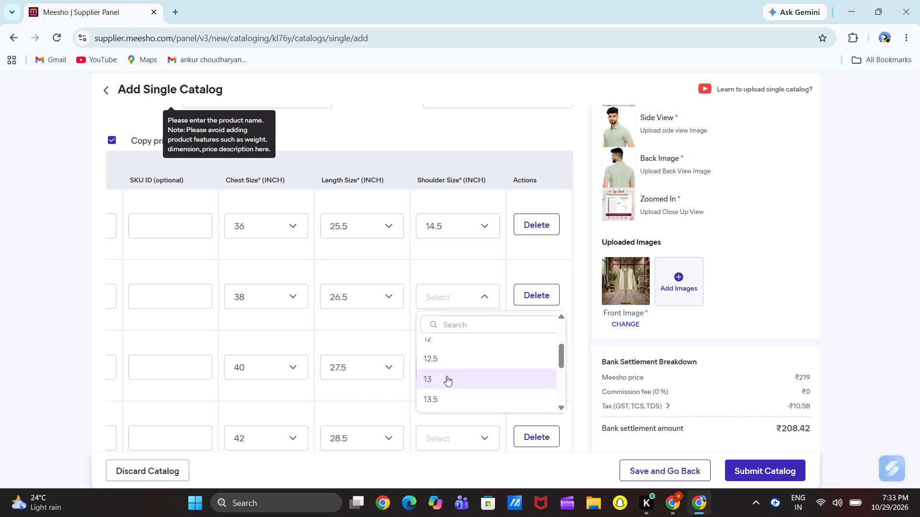
scroll(447, 376, "down", 2)
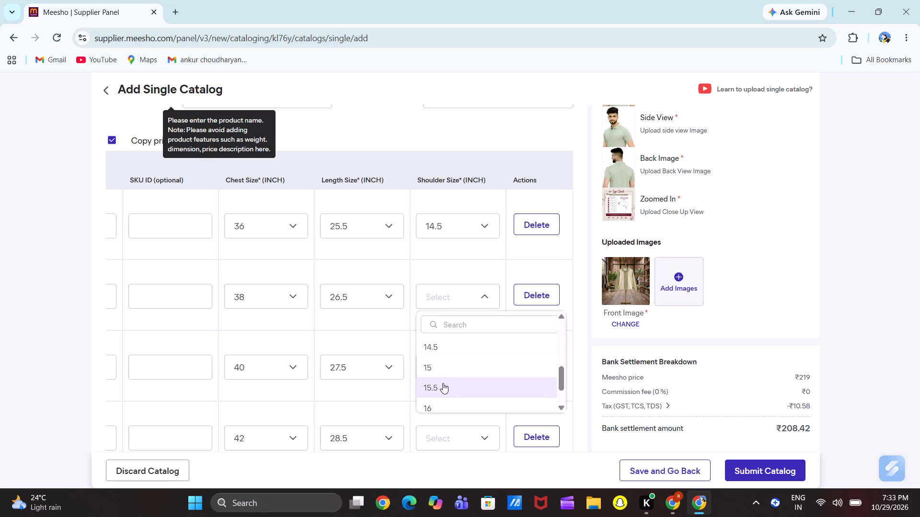
left_click(443, 383)
Set Product 6's shoulder size to 16.5 inches for size L and 17.5 inches for size XL.
left_click(439, 370)
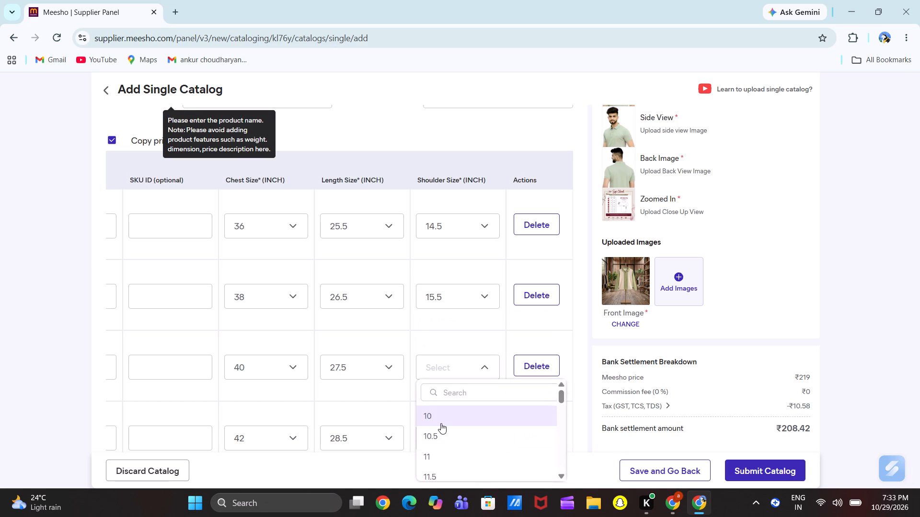
scroll(441, 423, "down", 3)
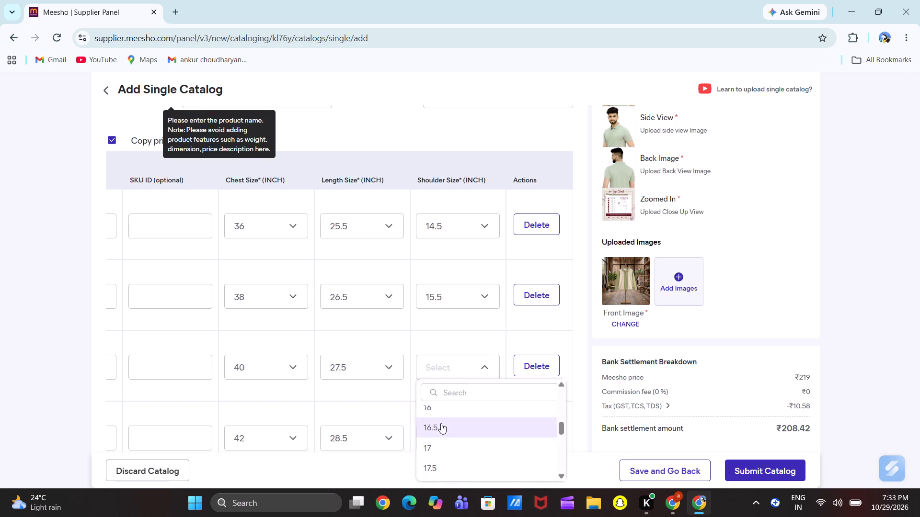
left_click(445, 430)
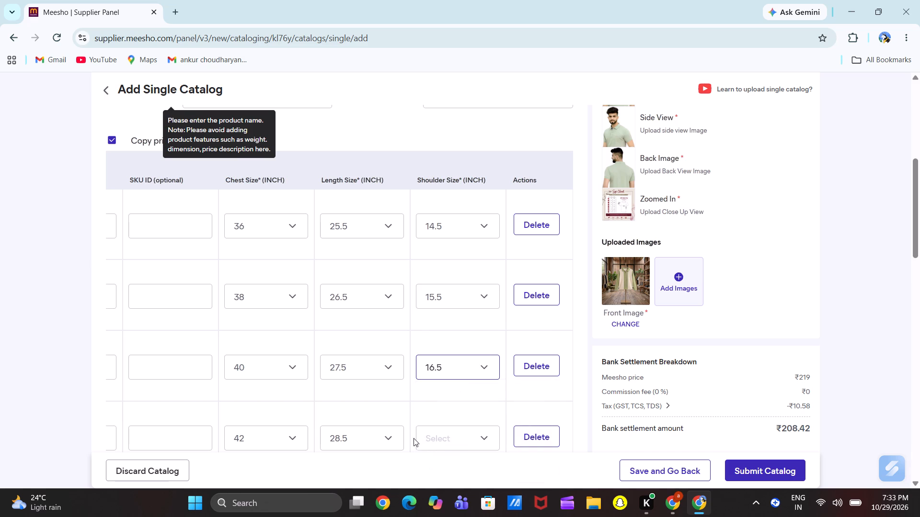
left_click(429, 442)
scroll(449, 477, "down", 2)
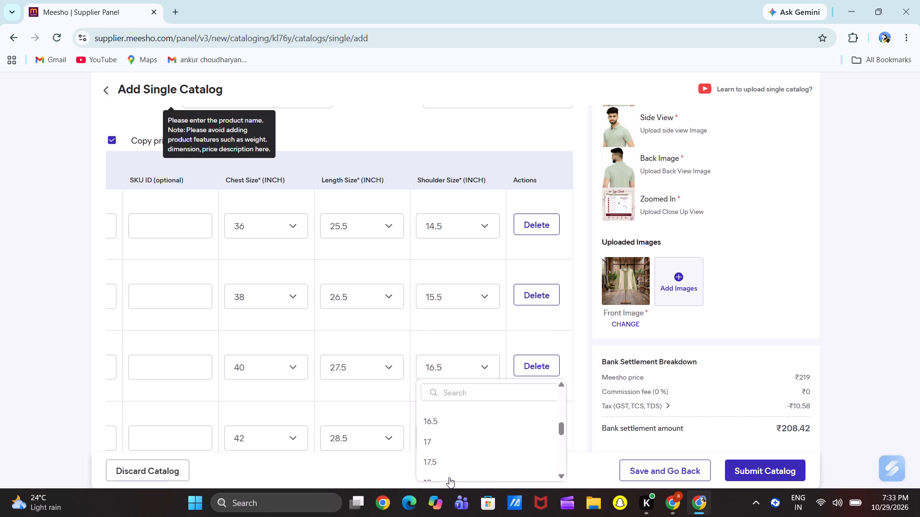
scroll(449, 477, "down", 2)
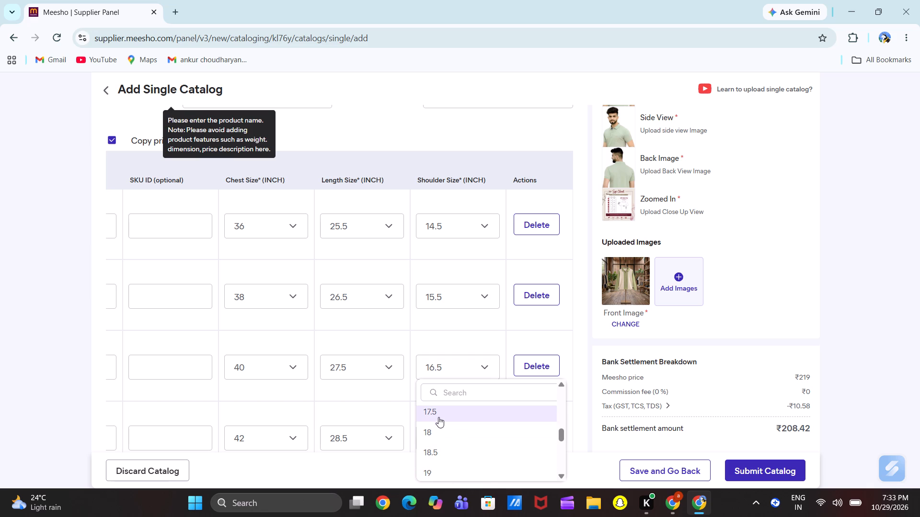
left_click(438, 414)
Set Product 6's color to Green and its fabric to Cotton Blend in the Product Details section.
scroll(428, 439, "down", 1)
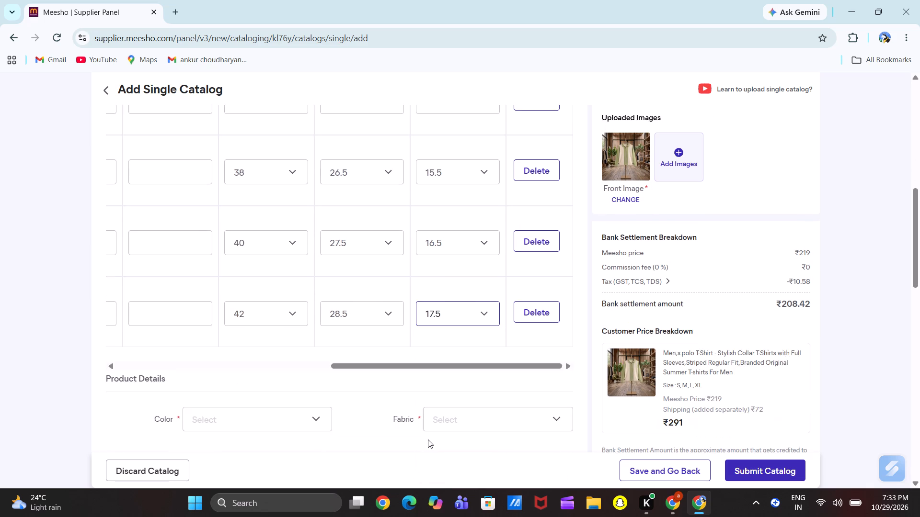
scroll(428, 439, "down", 1)
left_click(267, 394)
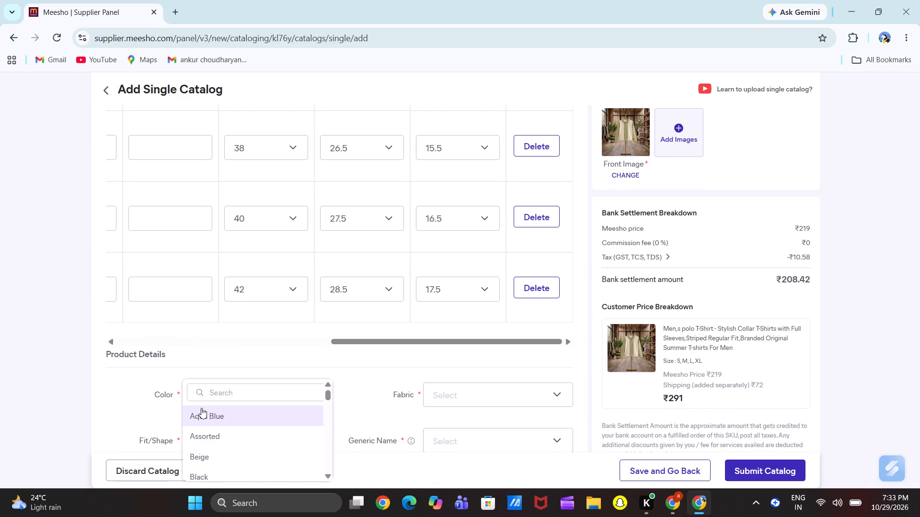
left_click(226, 393)
type("gree")
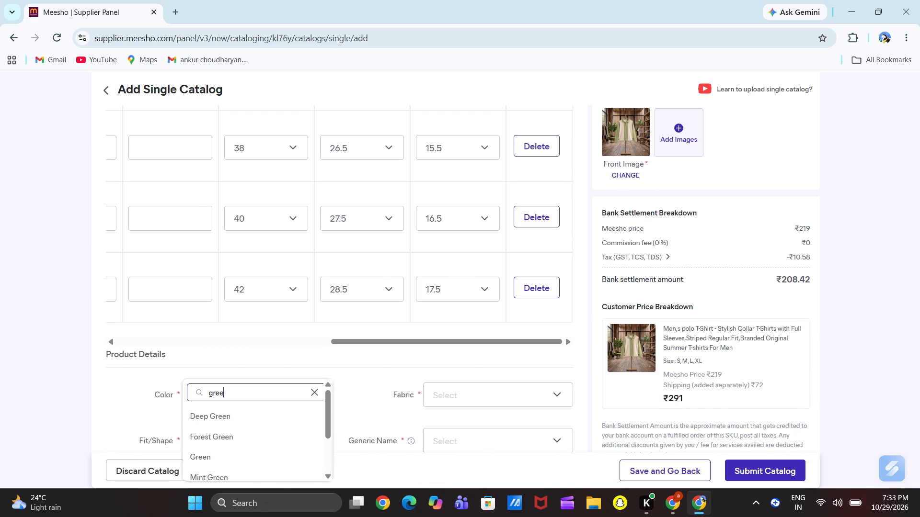
left_click(219, 460)
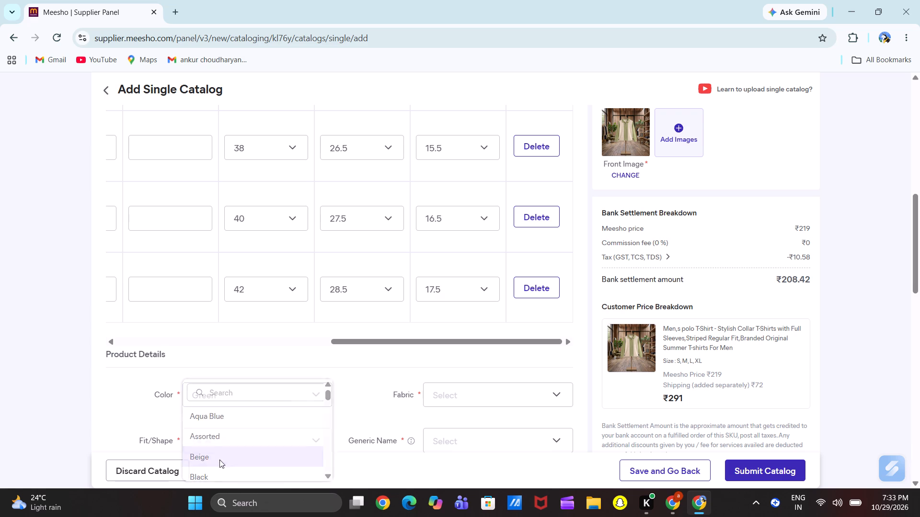
left_click(441, 393)
scroll(456, 427, "down", 1)
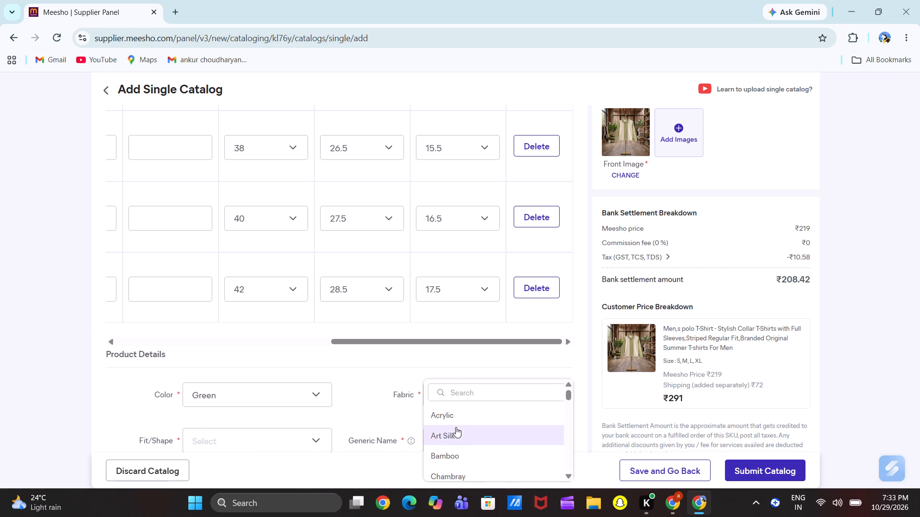
scroll(456, 427, "down", 2)
left_click(456, 427)
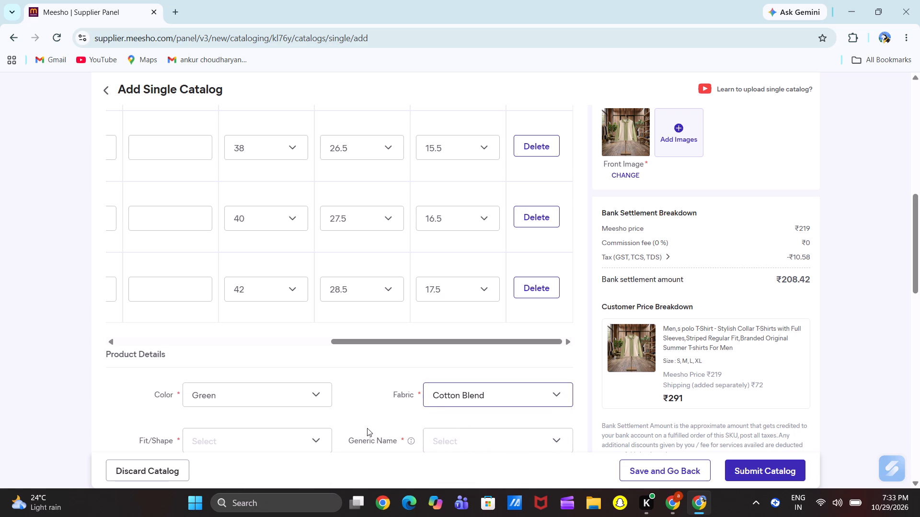
Set Product 6's fit/shape to Regular and its generic name to Tshirts.
scroll(270, 429, "down", 2)
left_click(245, 313)
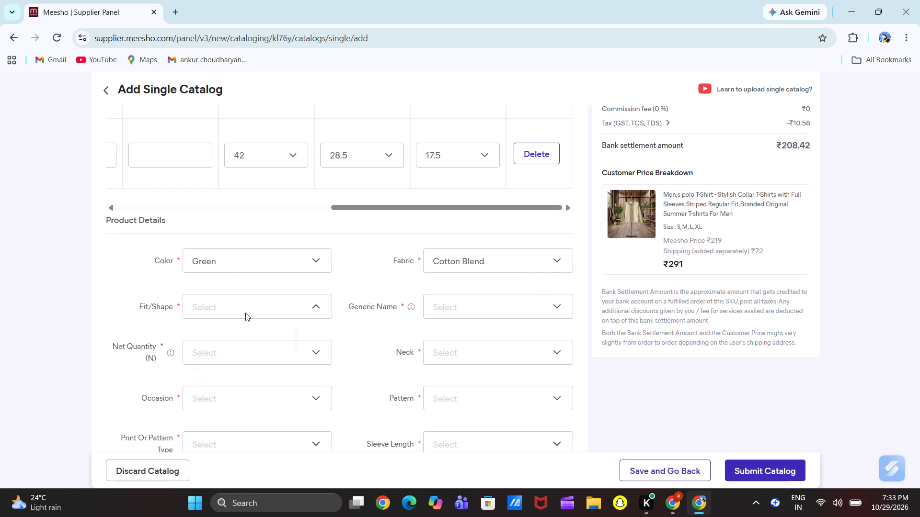
scroll(229, 400, "down", 1)
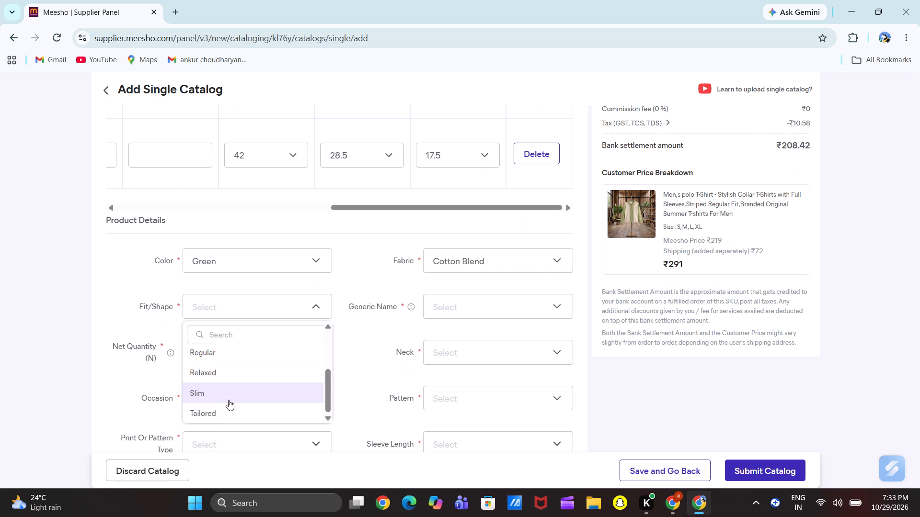
scroll(215, 376, "down", 1)
scroll(215, 376, "up", 1)
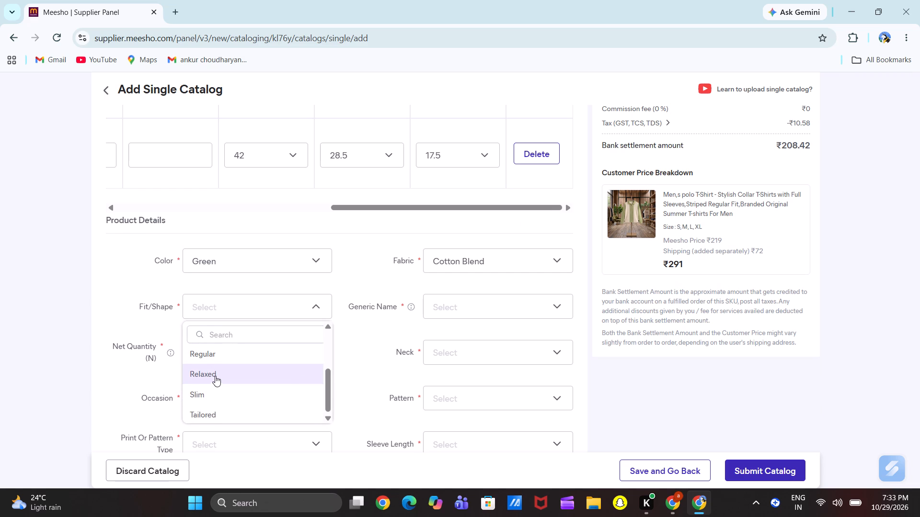
scroll(215, 376, "up", 1)
left_click(215, 376)
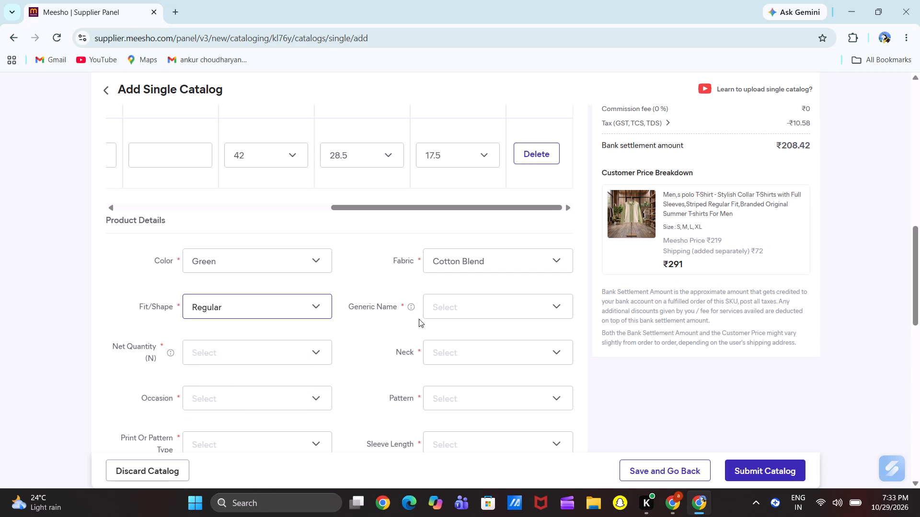
left_click(447, 311)
scroll(453, 382, "down", 1)
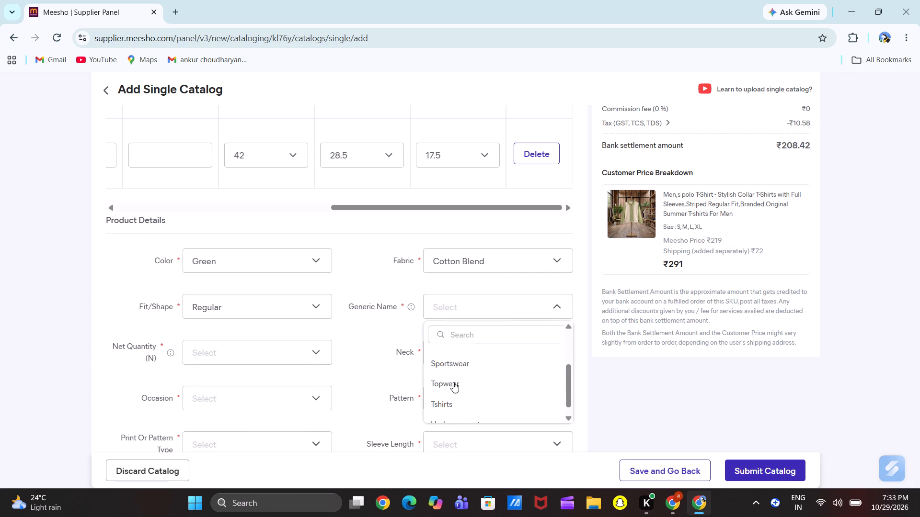
scroll(453, 382, "down", 1)
left_click(448, 388)
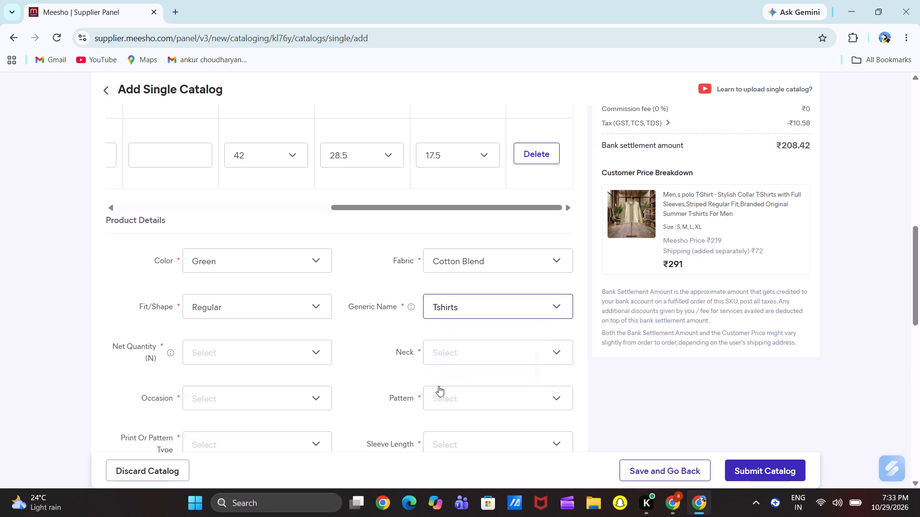
Set Product 6's net quantity to 1 and its neck to Polo.
left_click(266, 345)
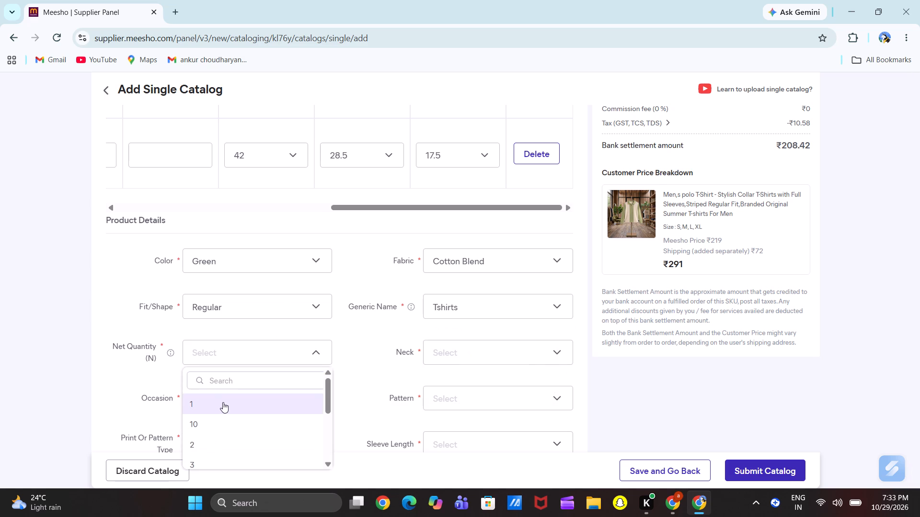
left_click(223, 402)
left_click(478, 340)
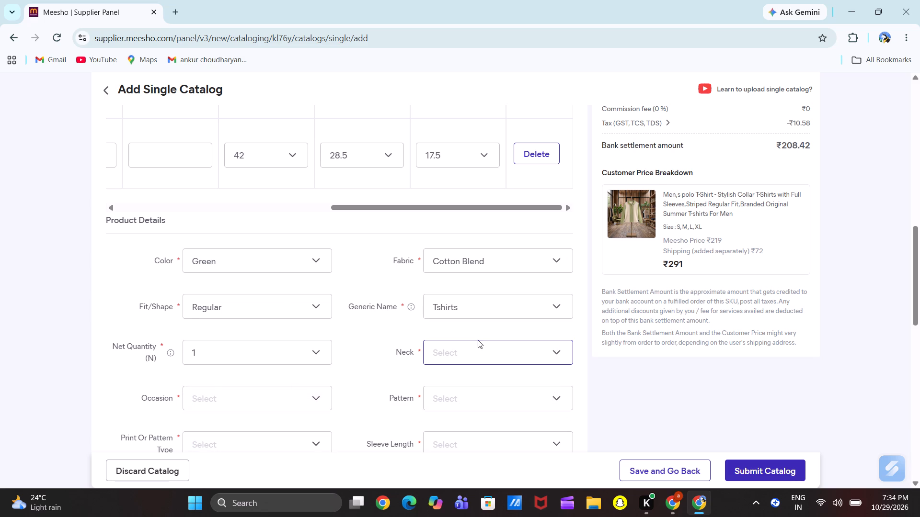
scroll(488, 407, "down", 2)
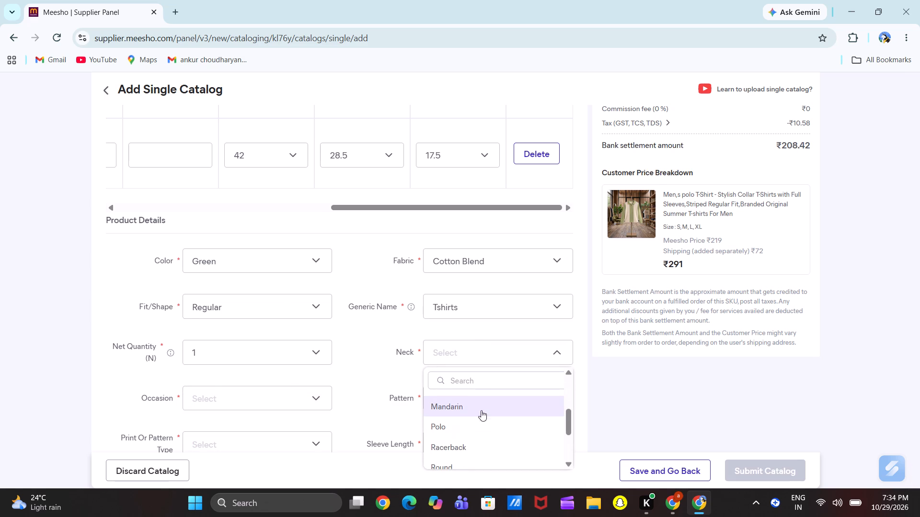
left_click(462, 420)
Set Product 6's occasion to Casual and its pattern to Colorblocked.
scroll(368, 405, "down", 1)
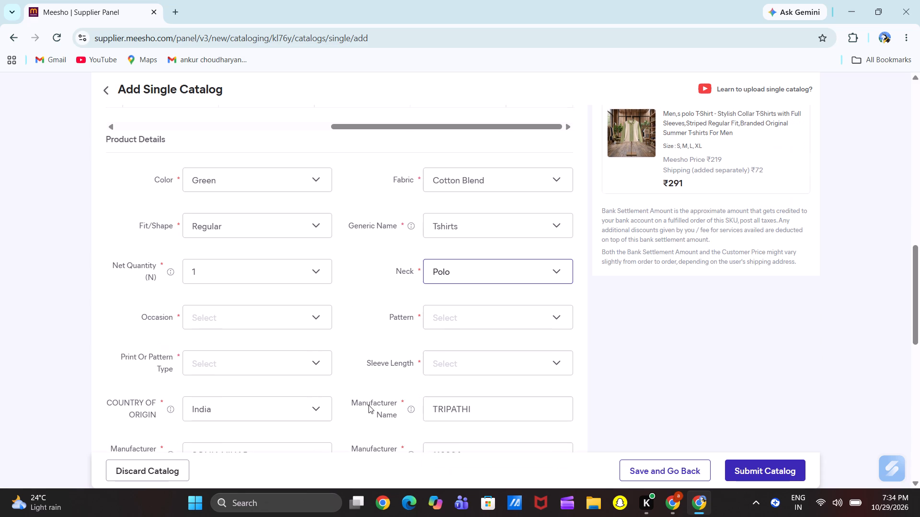
scroll(368, 405, "down", 1)
left_click(285, 321)
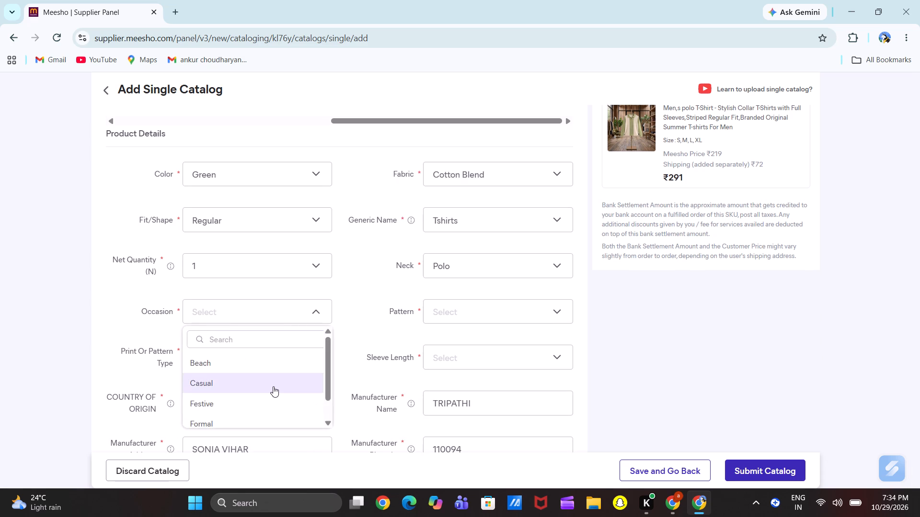
left_click(257, 383)
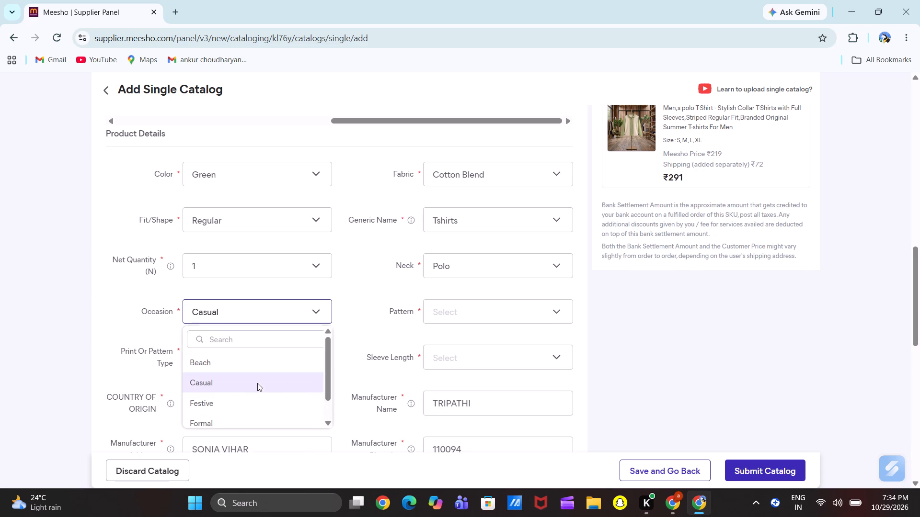
left_click(464, 320)
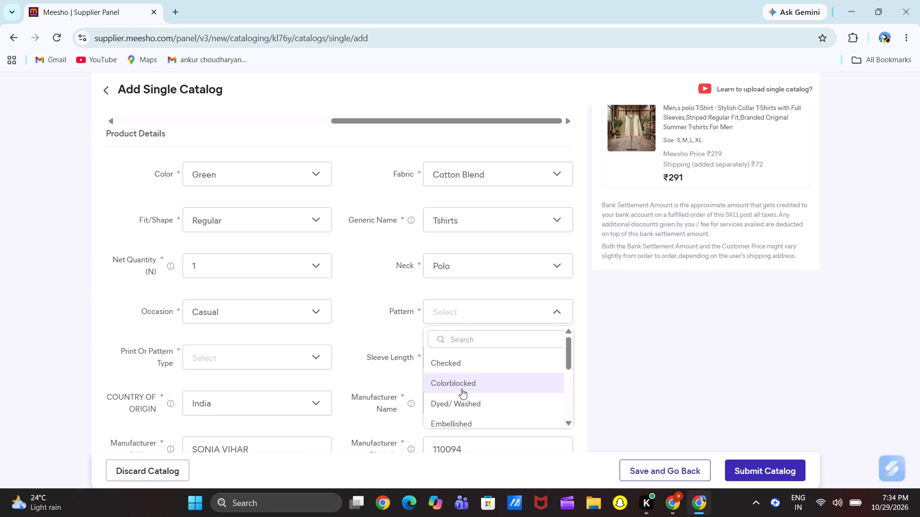
left_click(471, 380)
Set Product 6's print or pattern type to Colorblocked and its sleeve length to Long Sleeves.
left_click(261, 364)
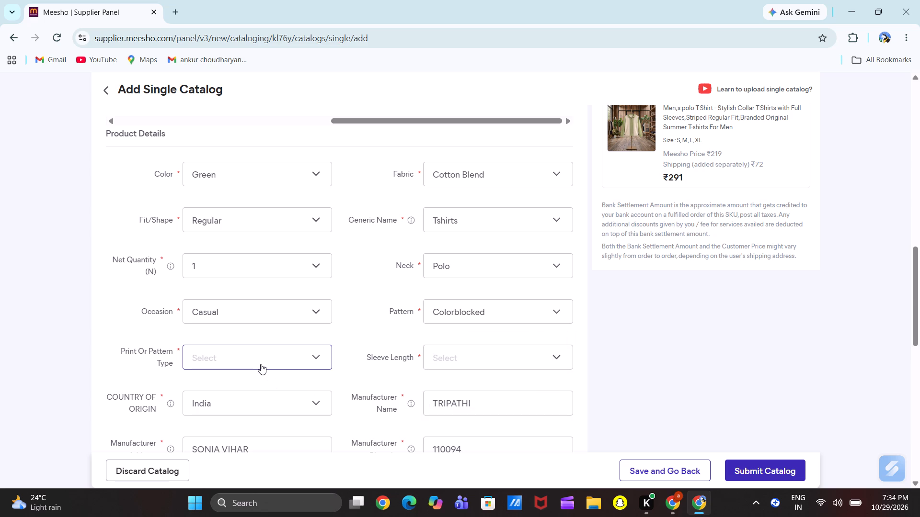
scroll(236, 436, "down", 1)
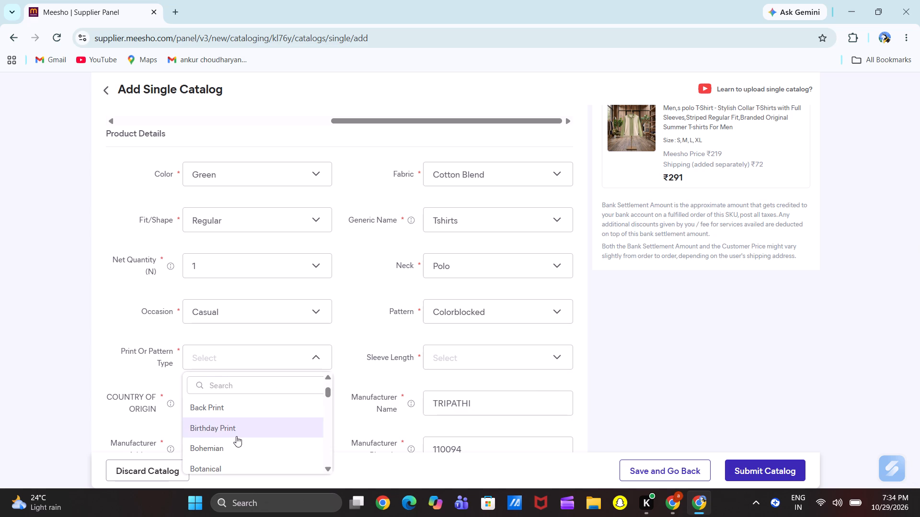
scroll(236, 436, "down", 2)
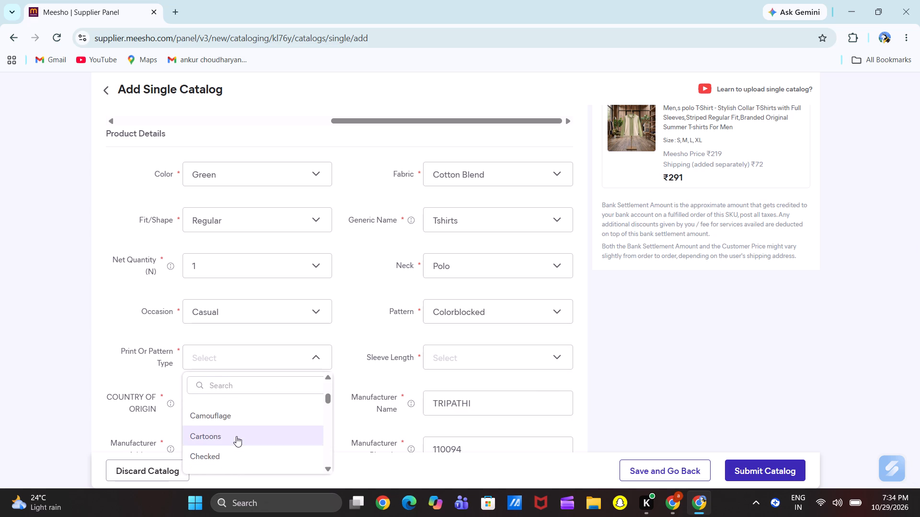
scroll(236, 436, "down", 1)
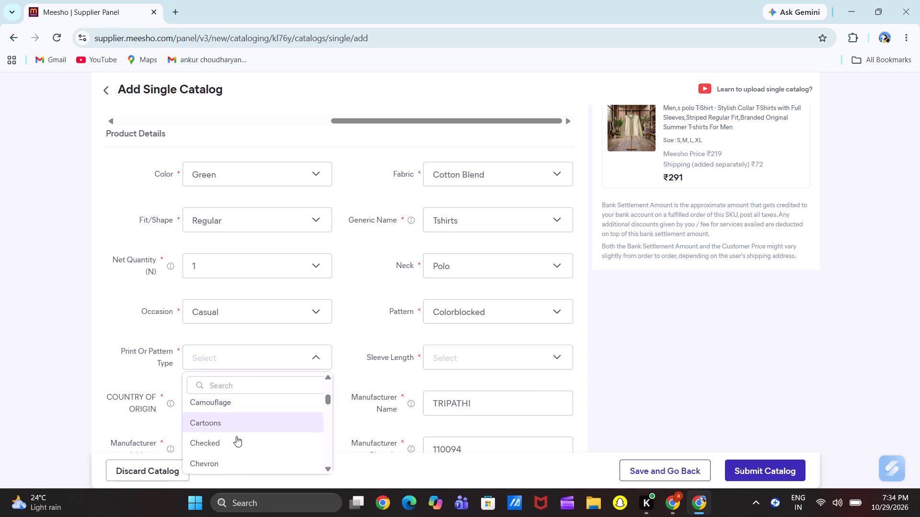
scroll(236, 436, "down", 1)
left_click(236, 436)
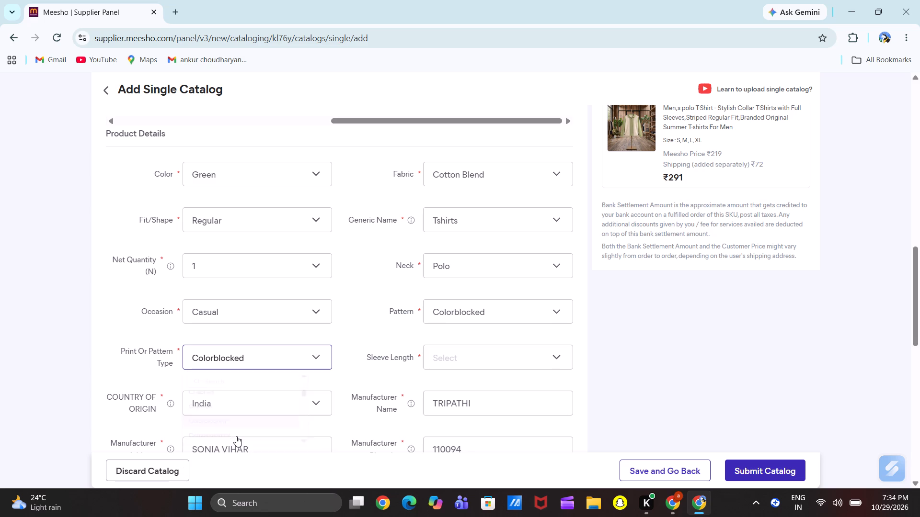
left_click(437, 358)
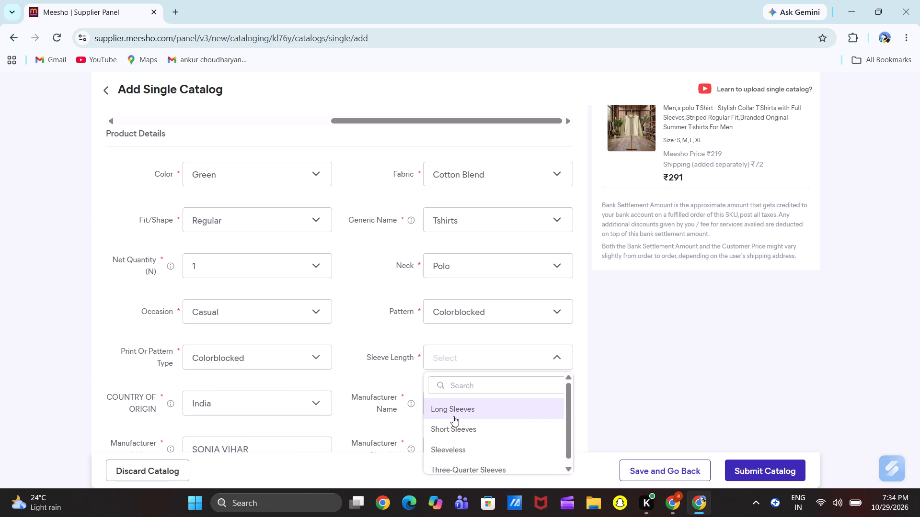
left_click(453, 416)
In Product 6's Other Attributes, set the length to Regular, the style to Korean and the number of pockets to No Pocket.
scroll(399, 411, "down", 4)
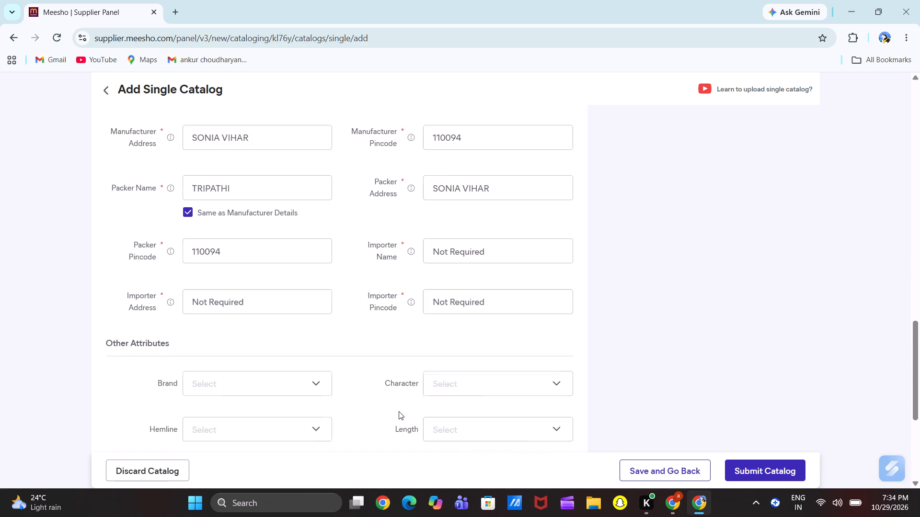
scroll(399, 411, "down", 2)
left_click(479, 259)
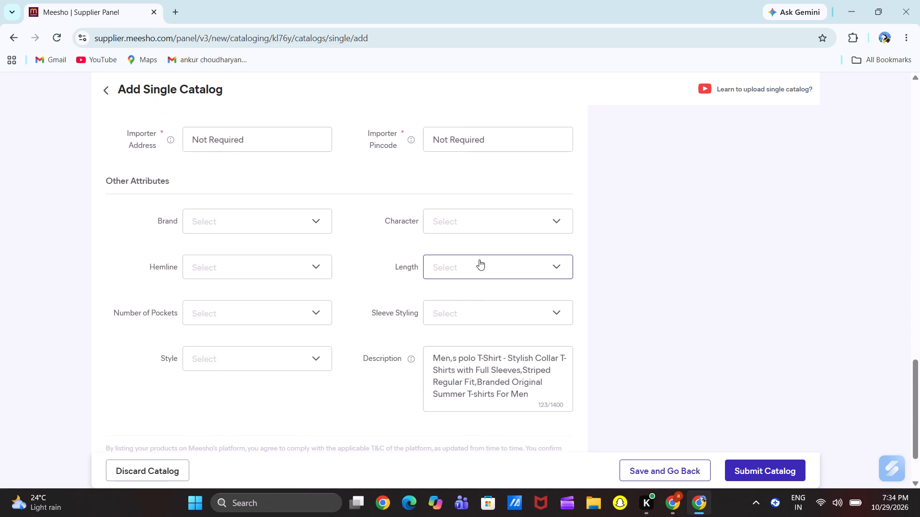
left_click(458, 354)
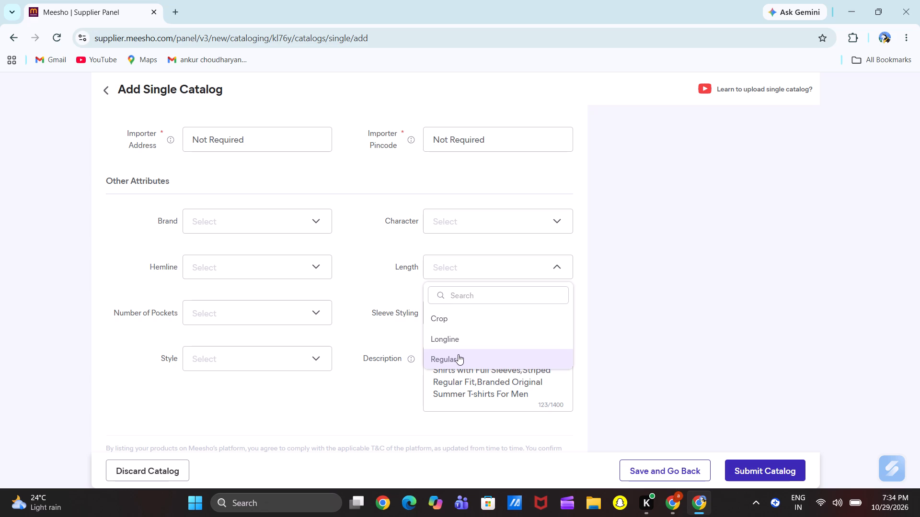
left_click(253, 360)
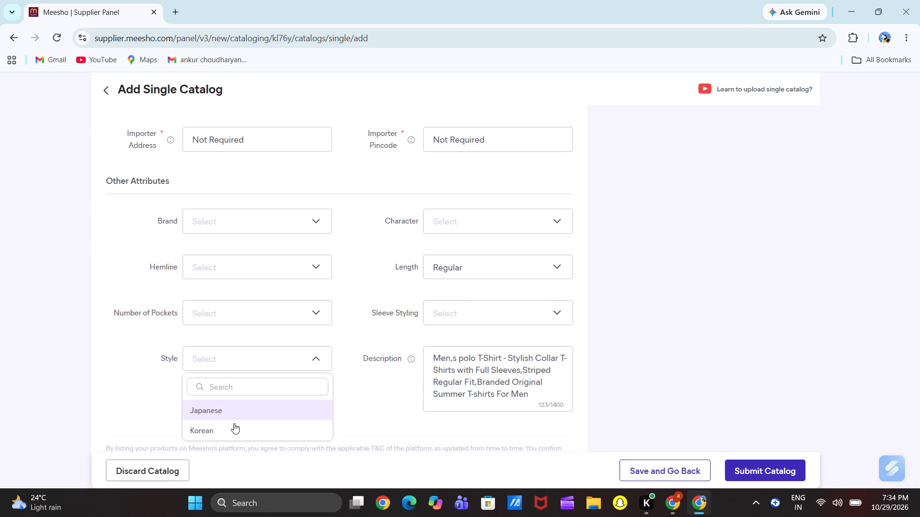
left_click(236, 427)
left_click(238, 322)
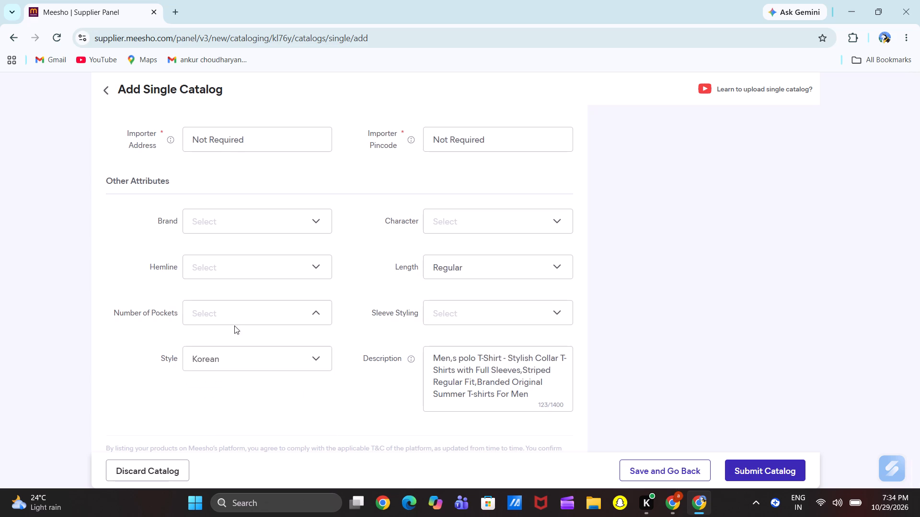
left_click(229, 398)
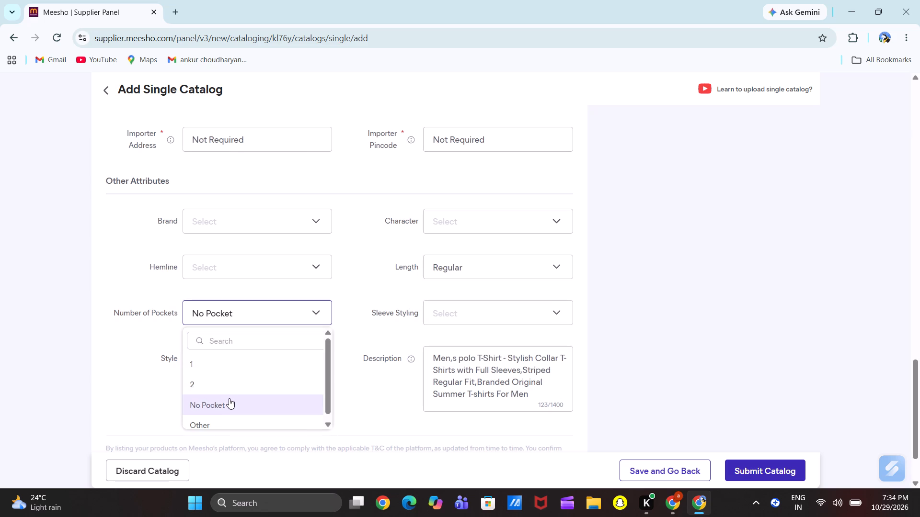
Review Product 6's whole form, from the product, size and inventory fields to the product details and other attributes.
scroll(348, 304, "up", 8)
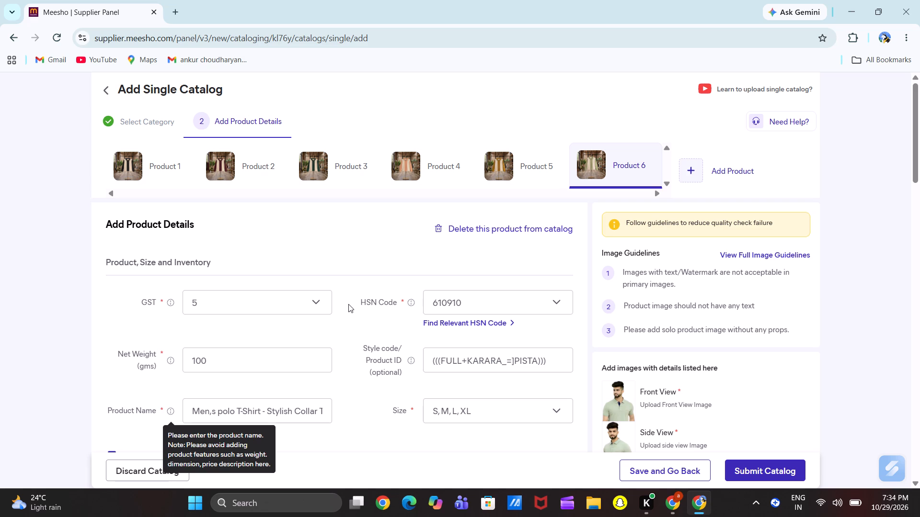
scroll(348, 304, "down", 2)
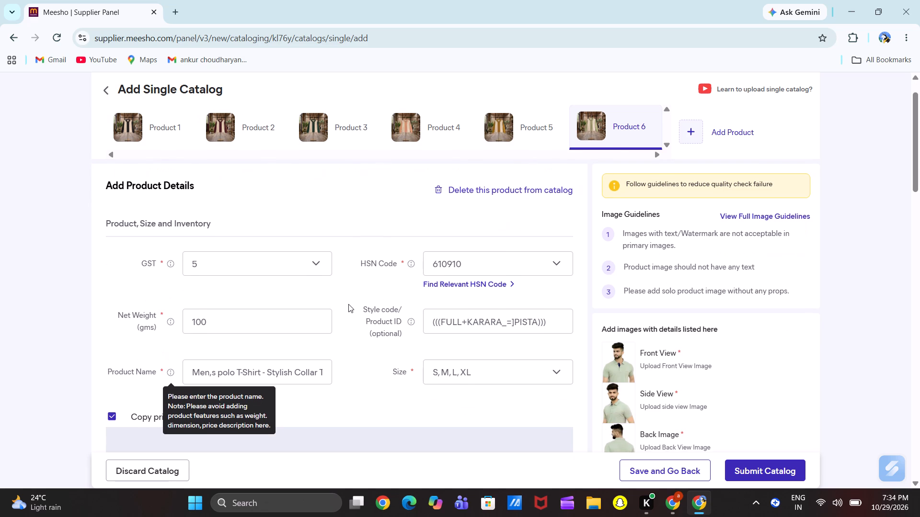
scroll(348, 304, "down", 10)
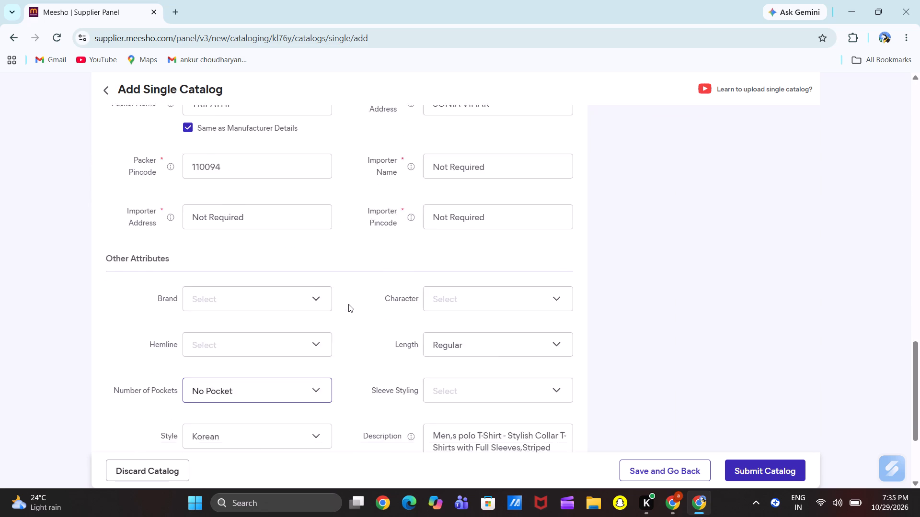
scroll(348, 304, "up", 2)
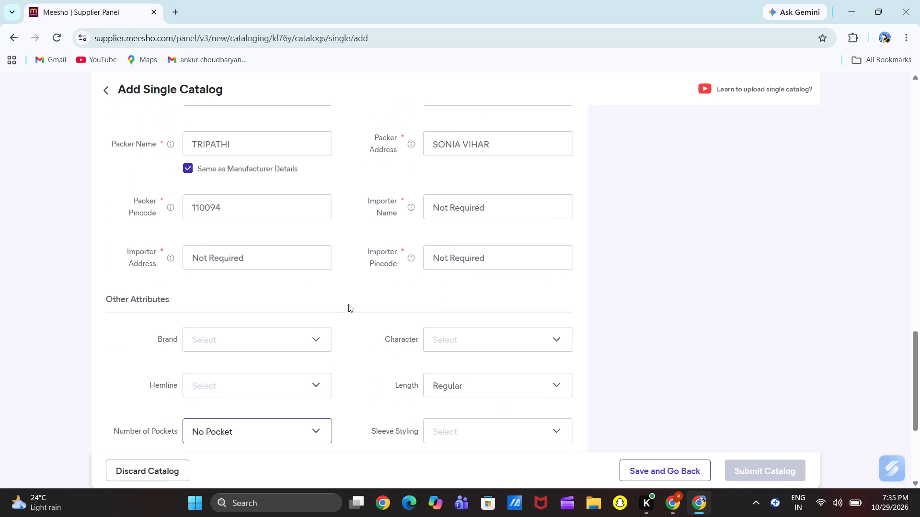
scroll(348, 304, "up", 4)
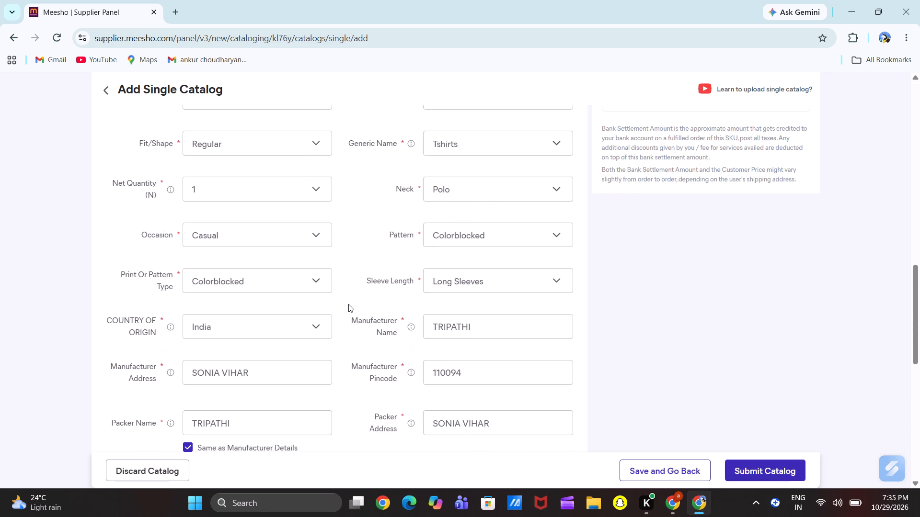
scroll(348, 304, "up", 3)
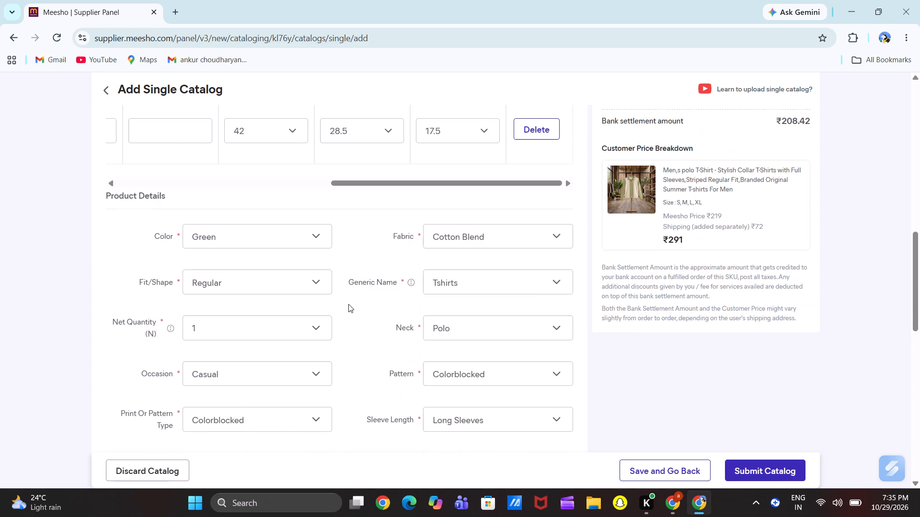
scroll(348, 304, "down", 9)
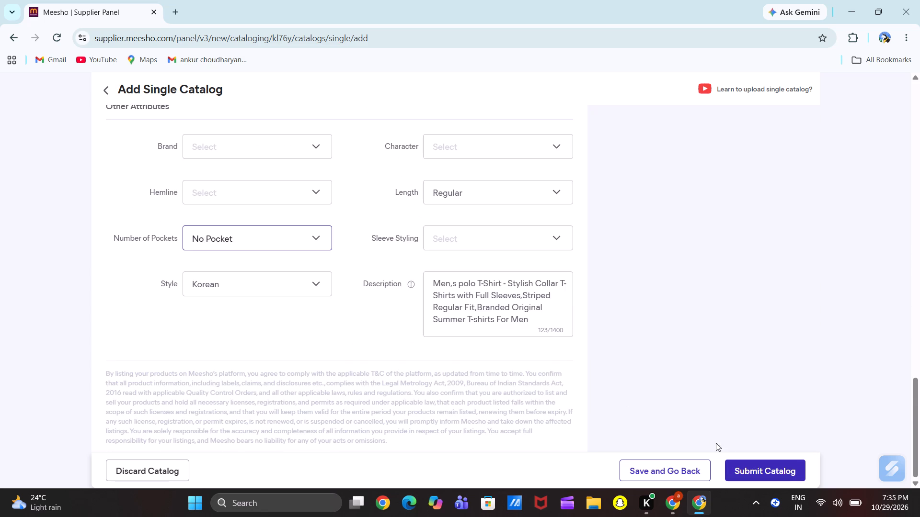
Submit the catalog for quality check and dismiss the ad campaign offer that follows.
left_click(755, 462)
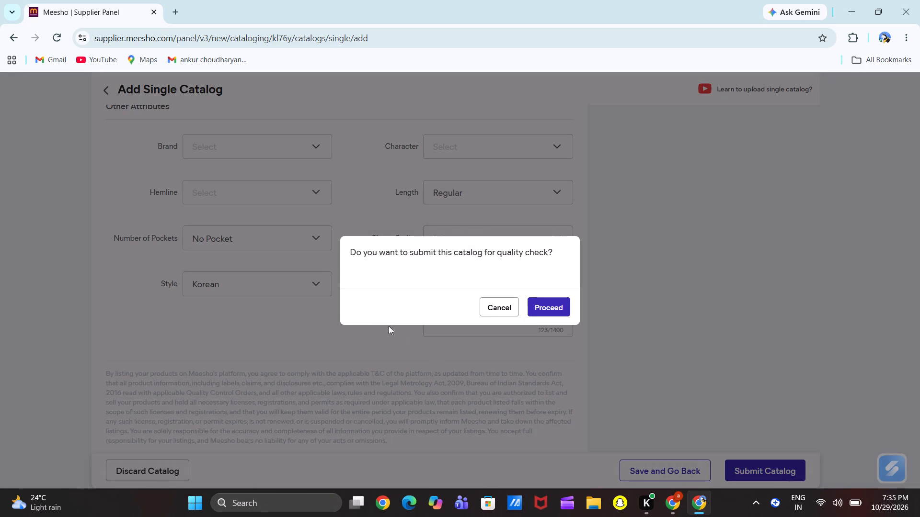
left_click(541, 302)
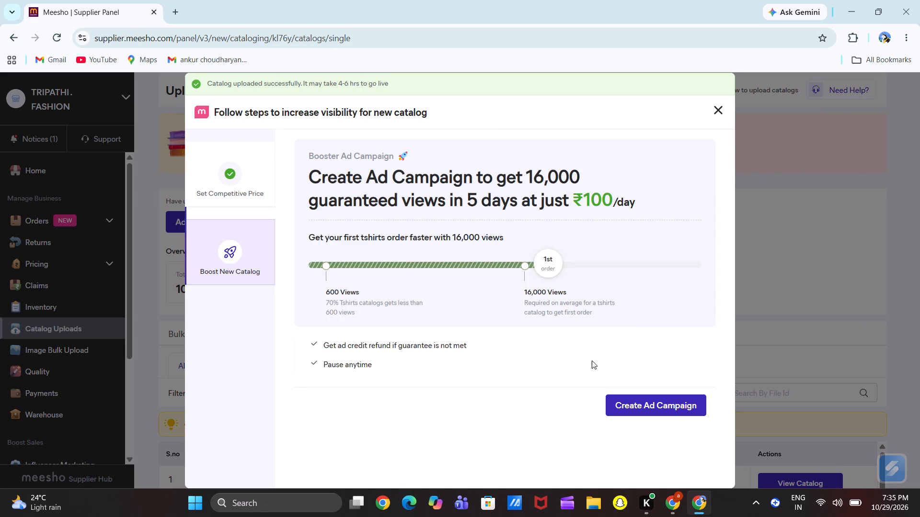
left_click(721, 109)
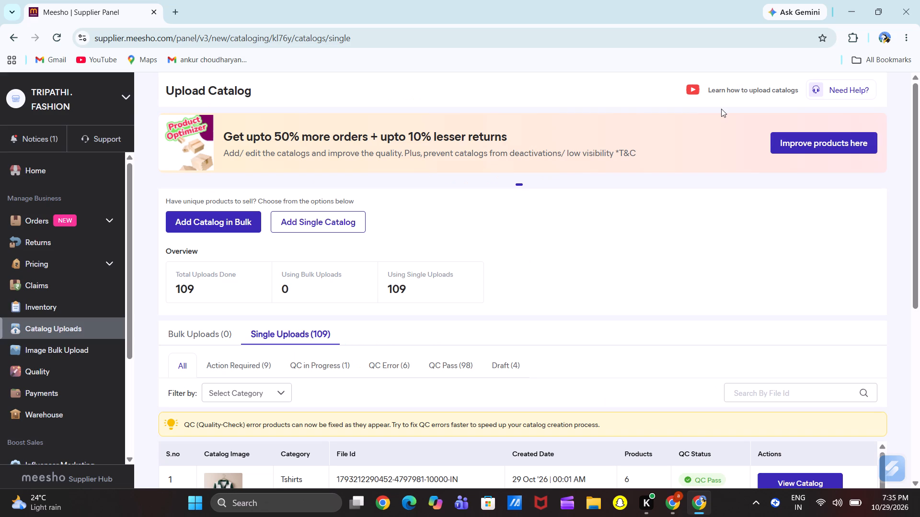
Open the newest draft T-shirt catalog, created 17 Oct '26 at 07:44 PM, for editing.
left_click(516, 358)
scroll(567, 313, "down", 3)
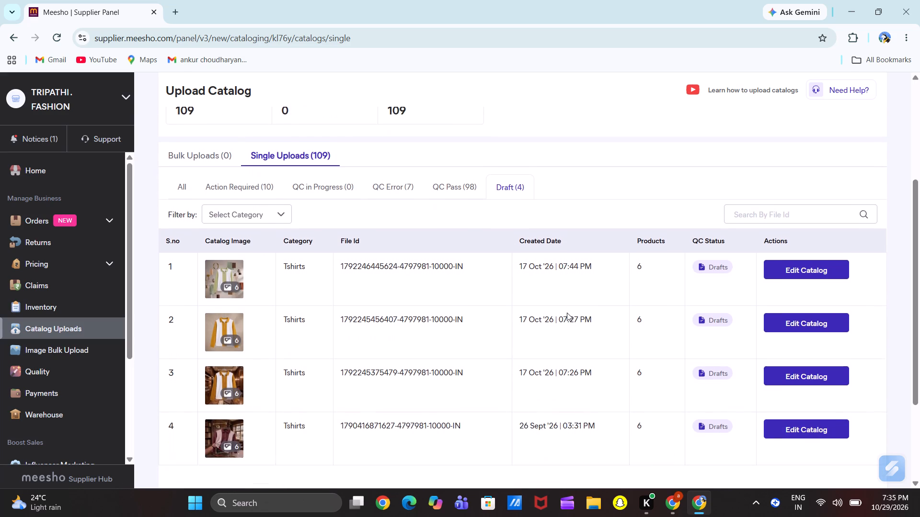
scroll(567, 313, "down", 1)
left_click(785, 222)
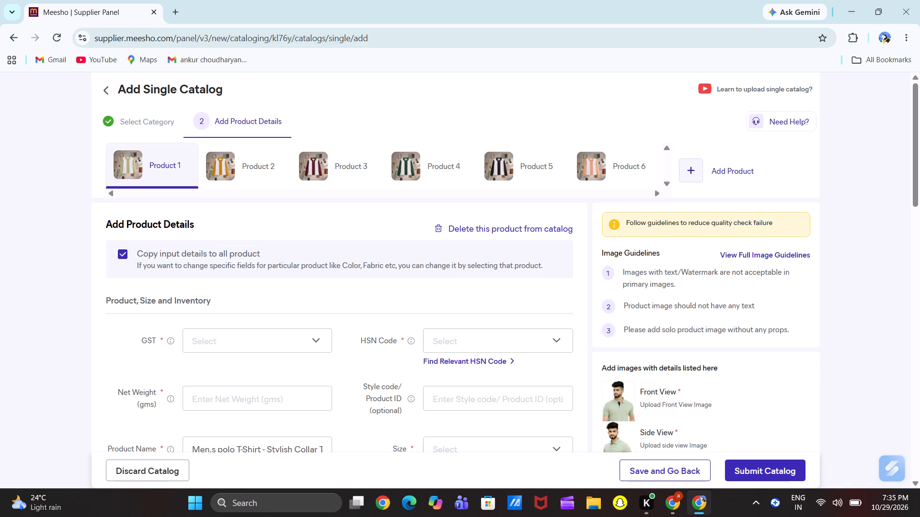
Set Product 1's GST to 5 and its HSN code to 610910.
left_click(253, 337)
left_click(222, 391)
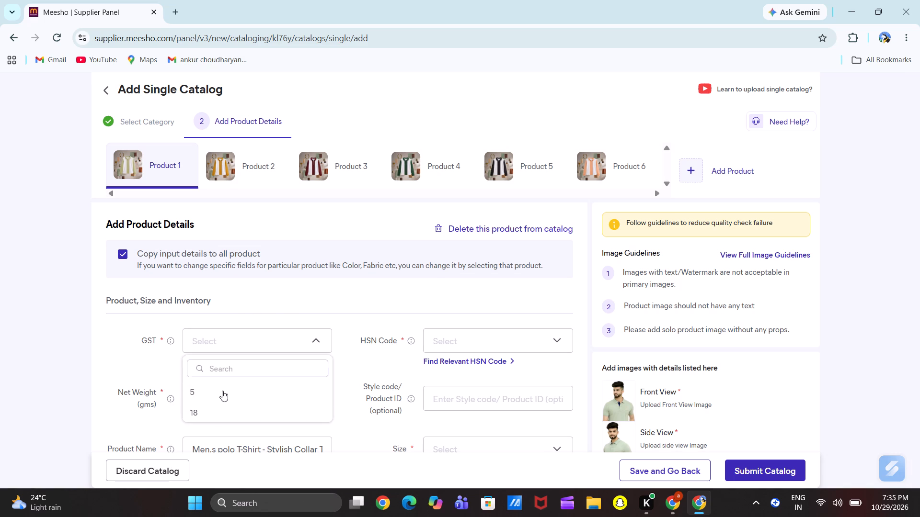
left_click(455, 343)
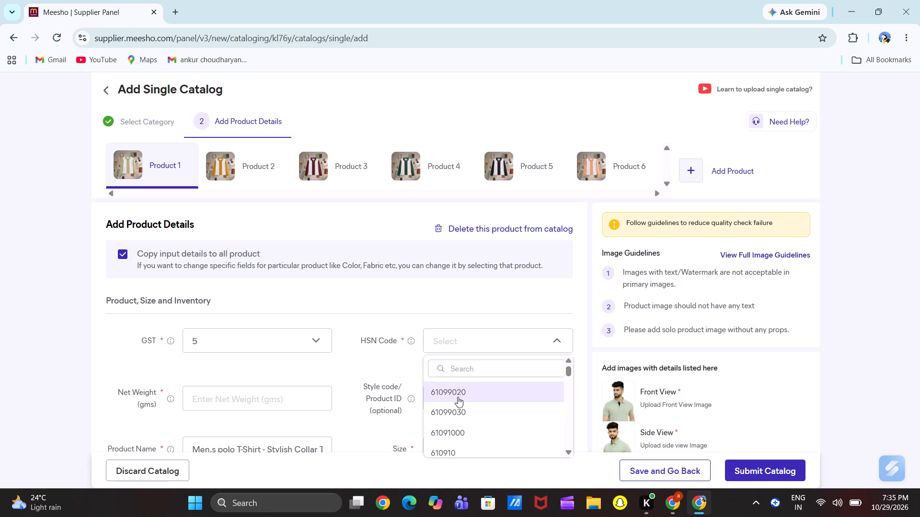
left_click(470, 449)
Enter =(((FULL=KARARA=[]PISTA))))) as Product 1's style code and set its net weight to 100 gms.
left_click_drag(463, 387, 439, 396)
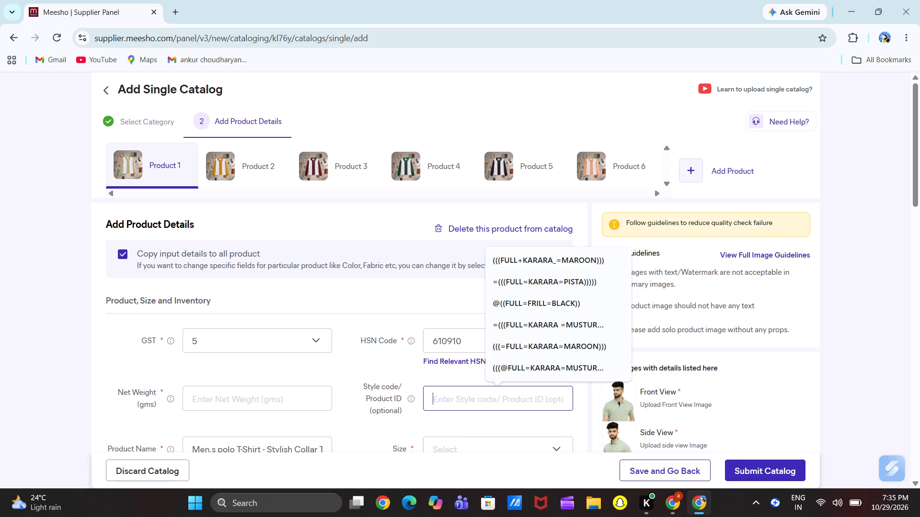
left_click_drag(439, 396, 571, 284)
left_click(571, 284)
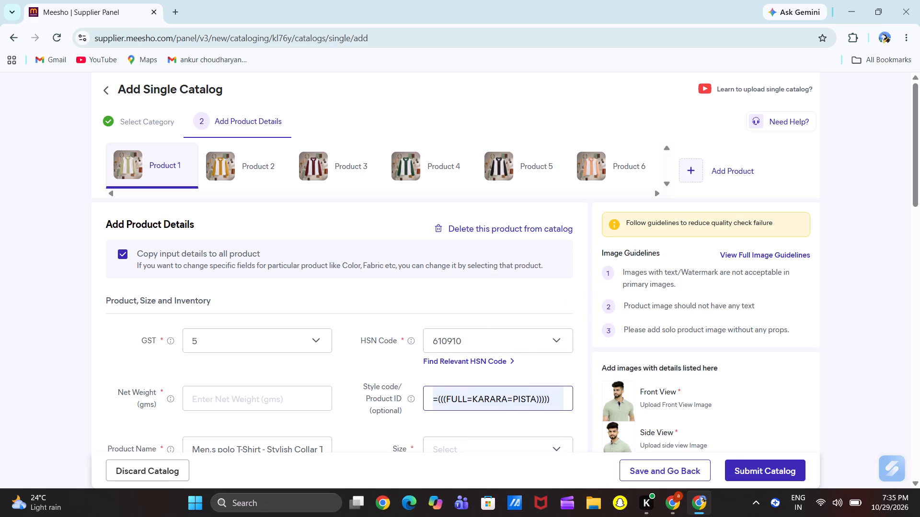
left_click(515, 399)
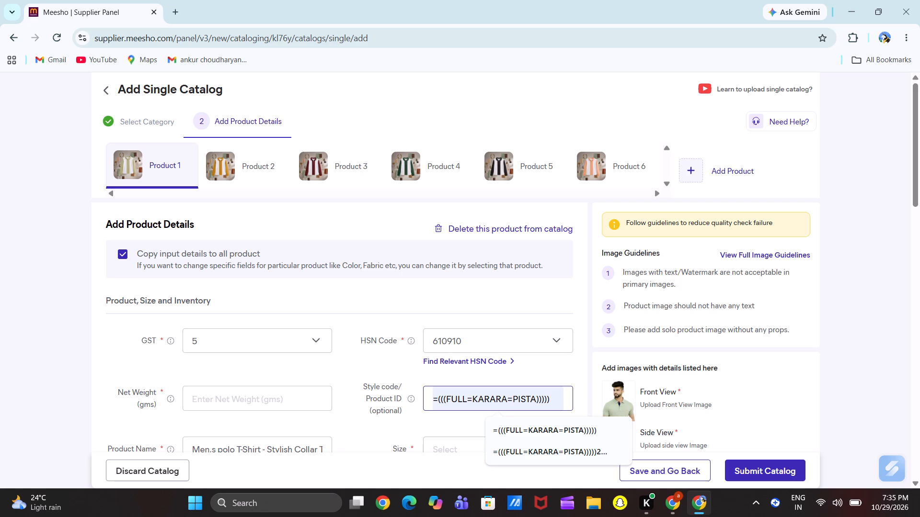
key("bracketleft")
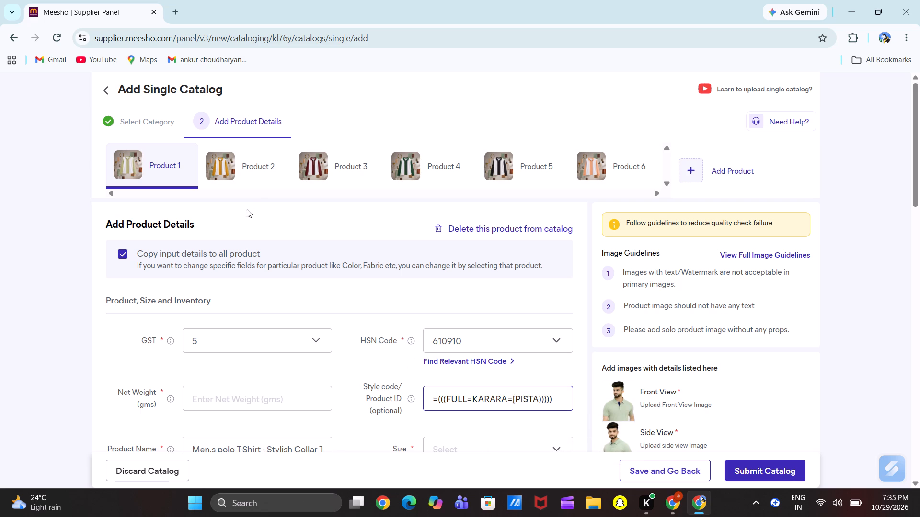
key("bracketright")
left_click(253, 402)
type("100")
Apply sizes S, M, L and XL to Product 1.
scroll(361, 383, "down", 3)
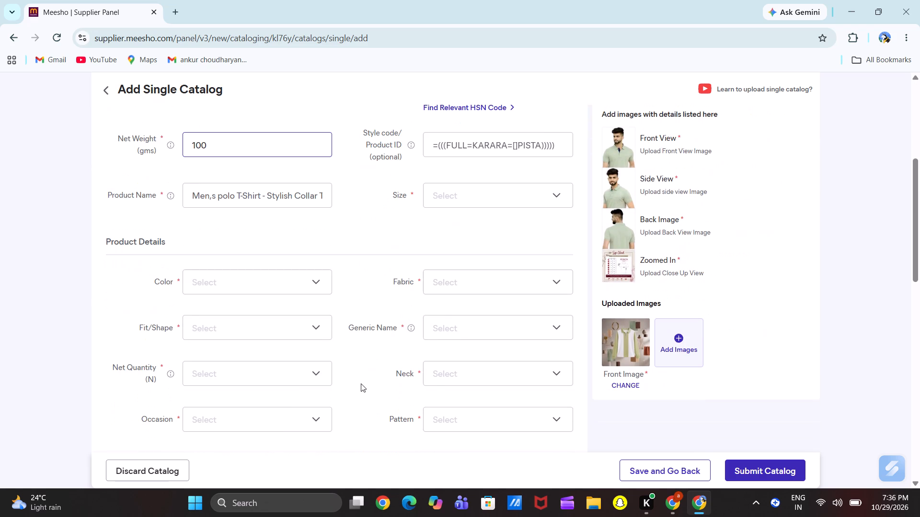
left_click(467, 203)
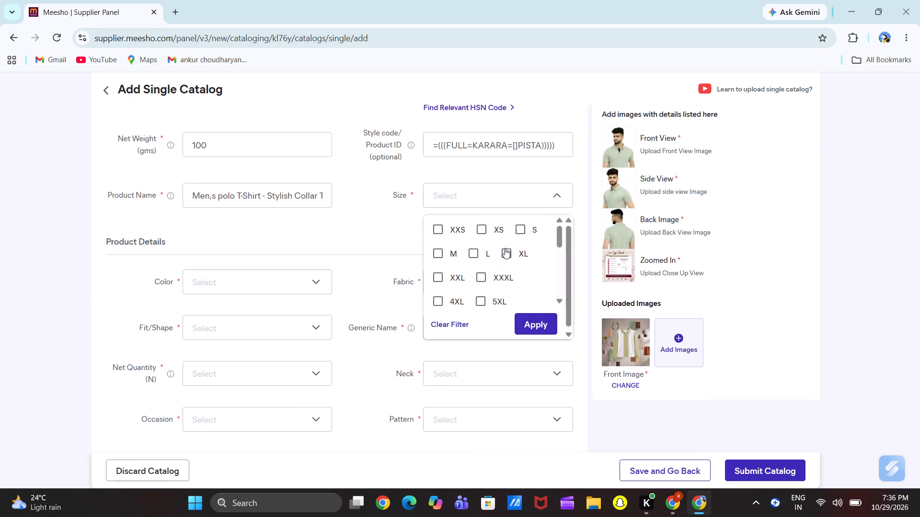
left_click(521, 231)
left_click(434, 253)
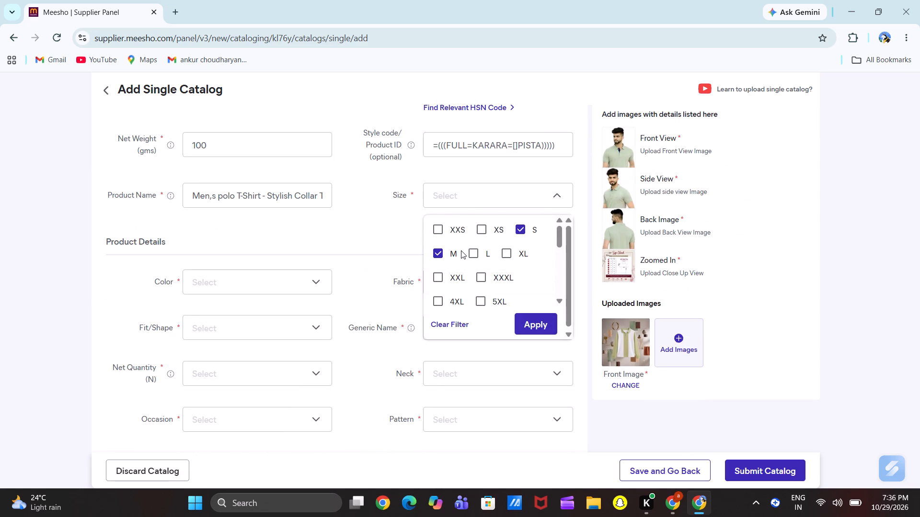
left_click(471, 250)
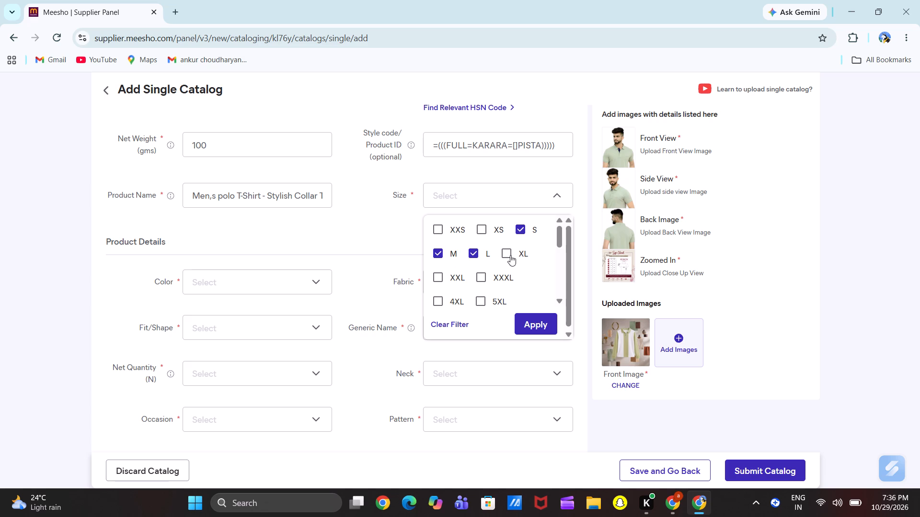
left_click(510, 255)
left_click(544, 323)
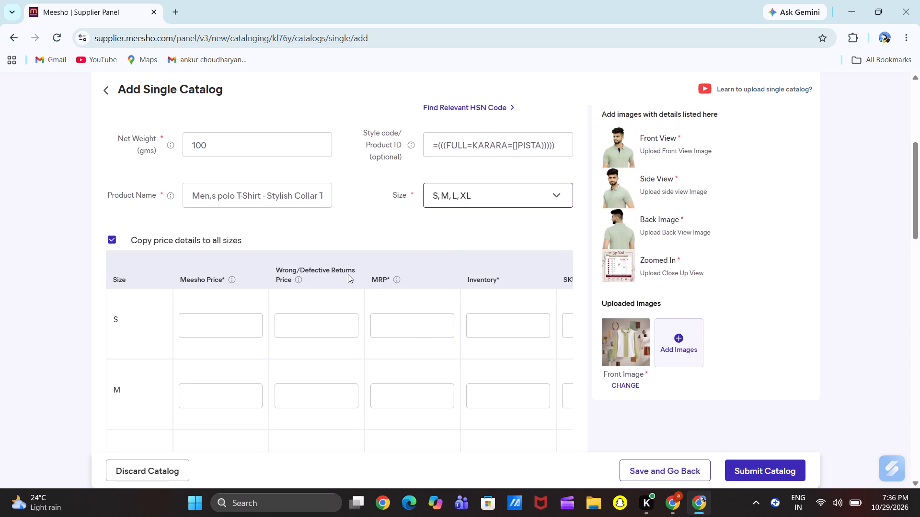
Set the Meesho price to 221, the wrong/defective returns price to 200 and the MRP to 799 in the size S row.
left_click(193, 326)
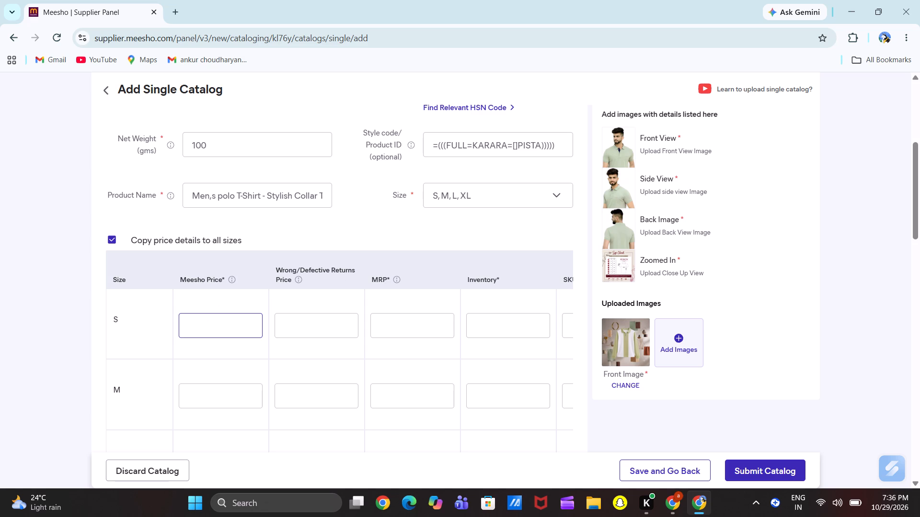
type("200")
key("BackSpace")
key("BackSpace")
type("21")
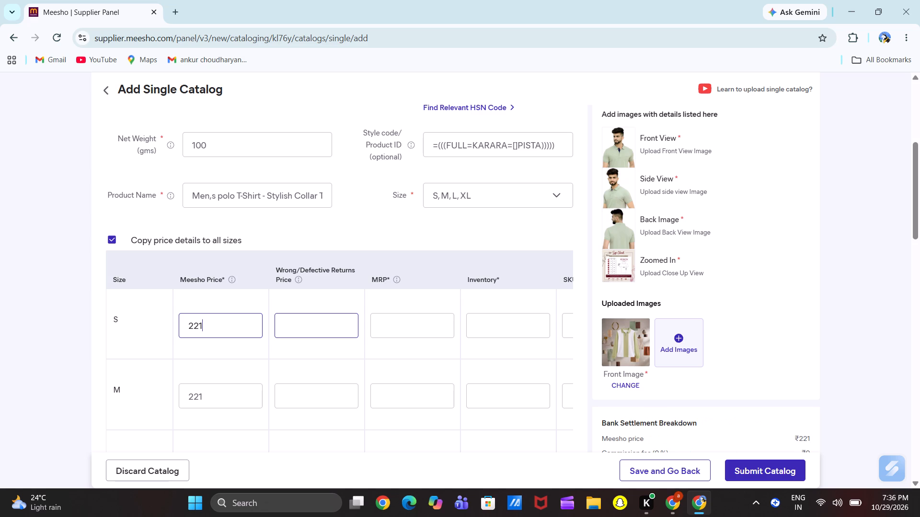
left_click(291, 321)
key("BackSpace")
key("BackSpace")
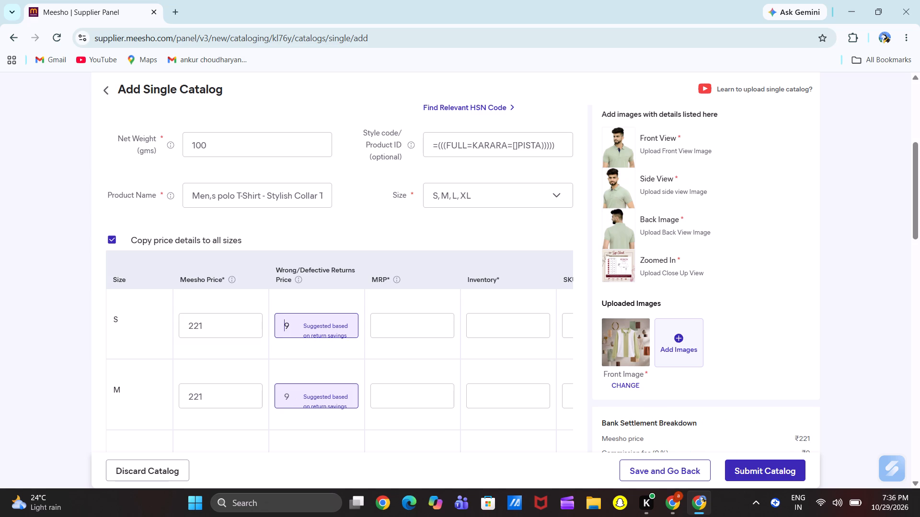
left_click(296, 321)
key("BackSpace")
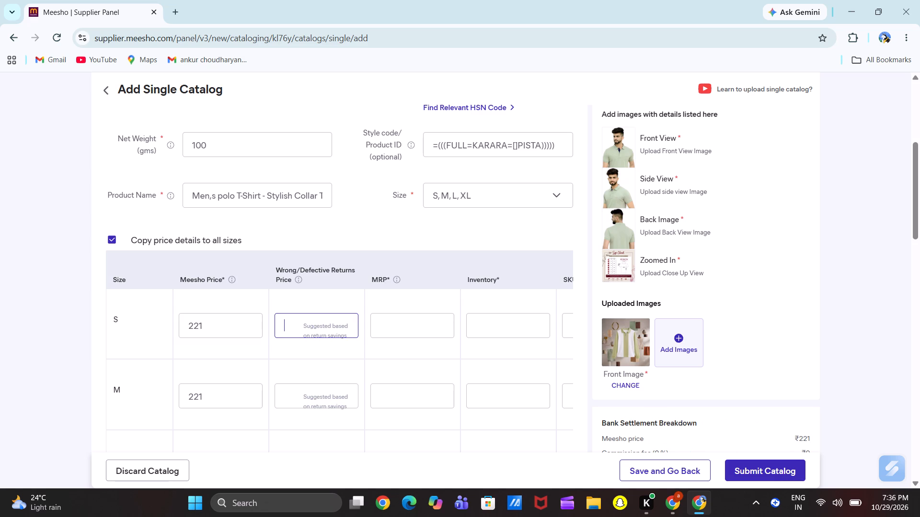
key("2")
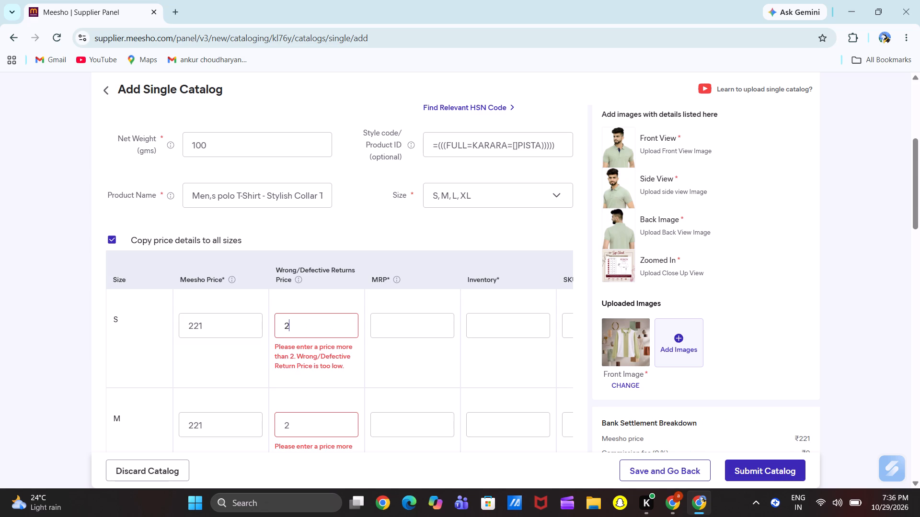
type("00")
left_click(390, 325)
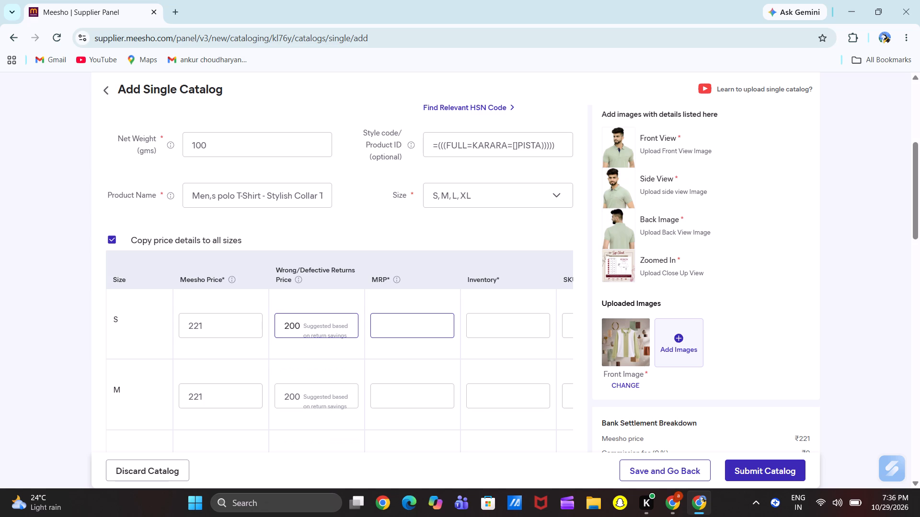
type("799")
Set the inventory to 100 for each of the sizes S, M, L and XL.
left_click(494, 322)
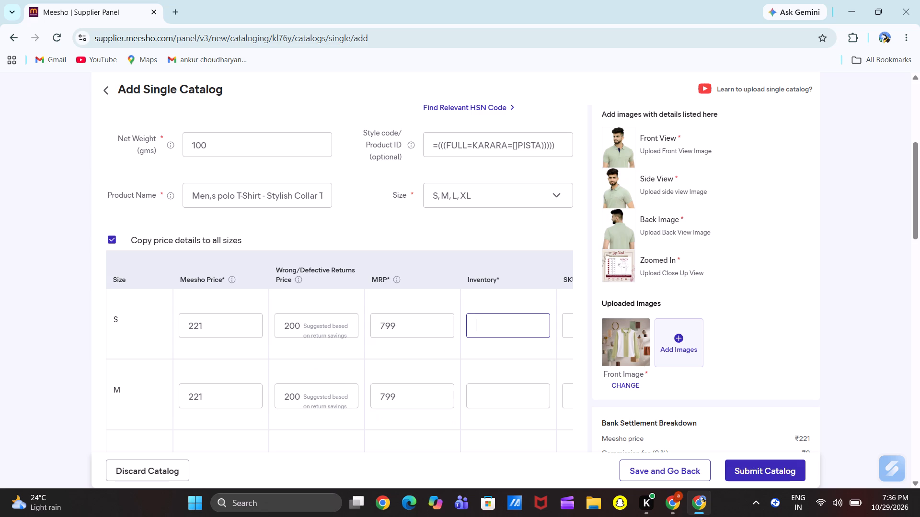
type("100")
scroll(434, 333, "left", 4)
scroll(434, 333, "right", 5)
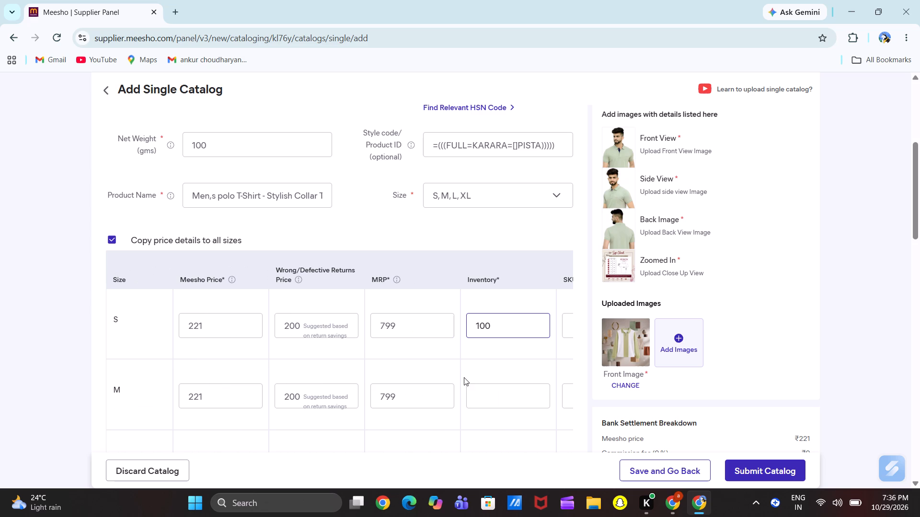
left_click(490, 393)
type("100")
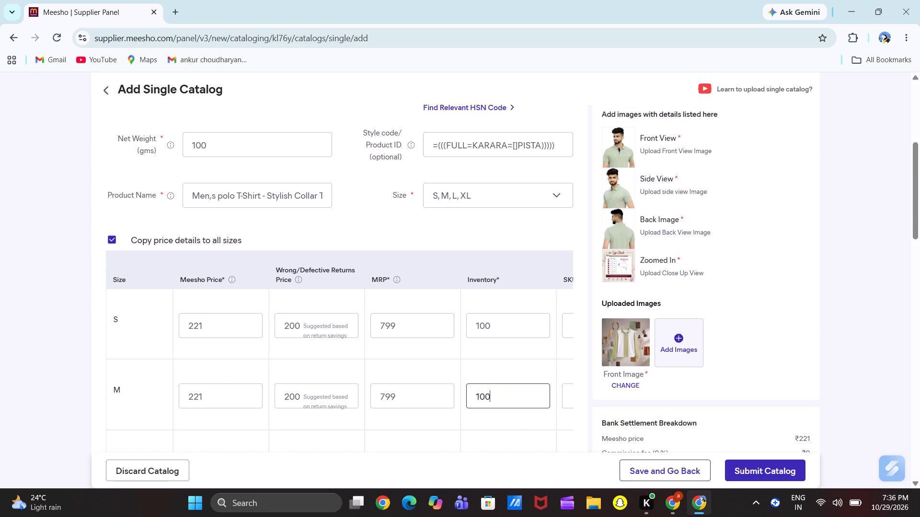
scroll(483, 392, "down", 2)
scroll(443, 368, "down", 1)
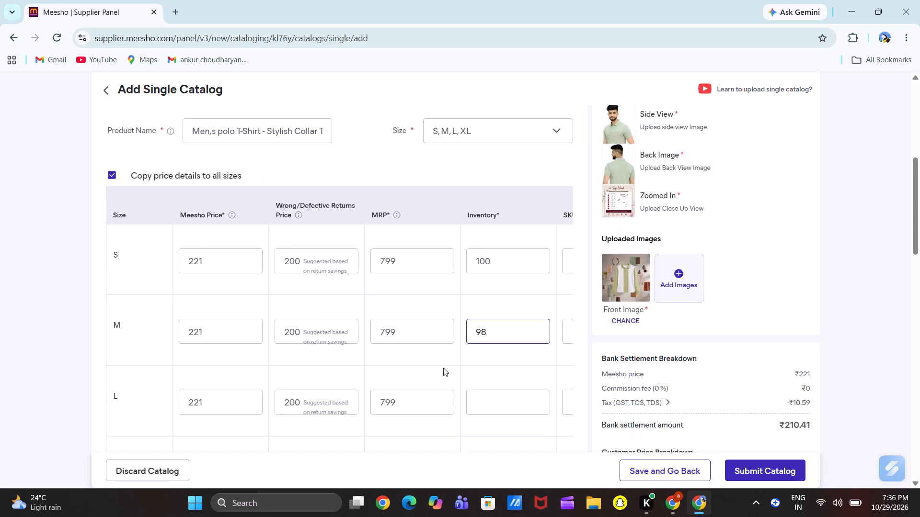
scroll(443, 368, "down", 1)
key("BackSpace")
key("BackSpace")
type("100")
left_click(503, 399)
type("100")
scroll(461, 376, "down", 1)
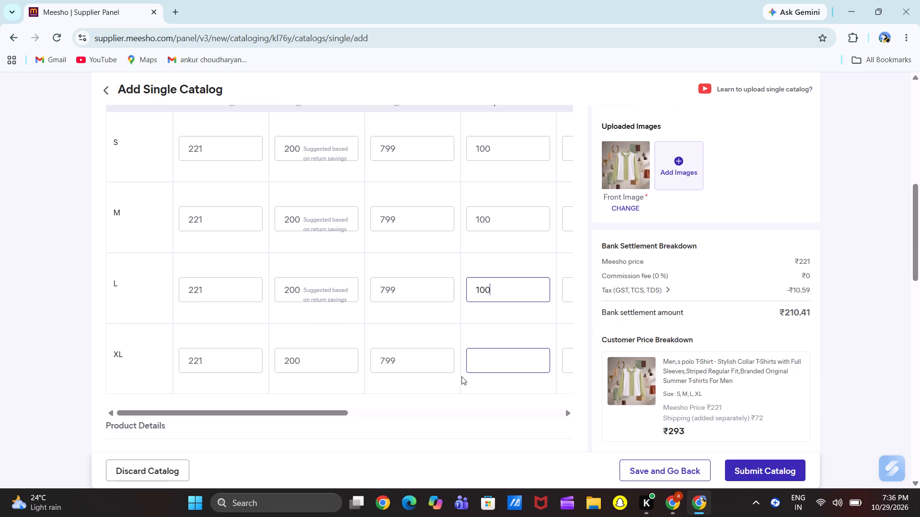
left_click(484, 367)
type("100")
In the product details, set the color to Green and the fabric to Cotton Blend.
scroll(444, 392, "down", 3)
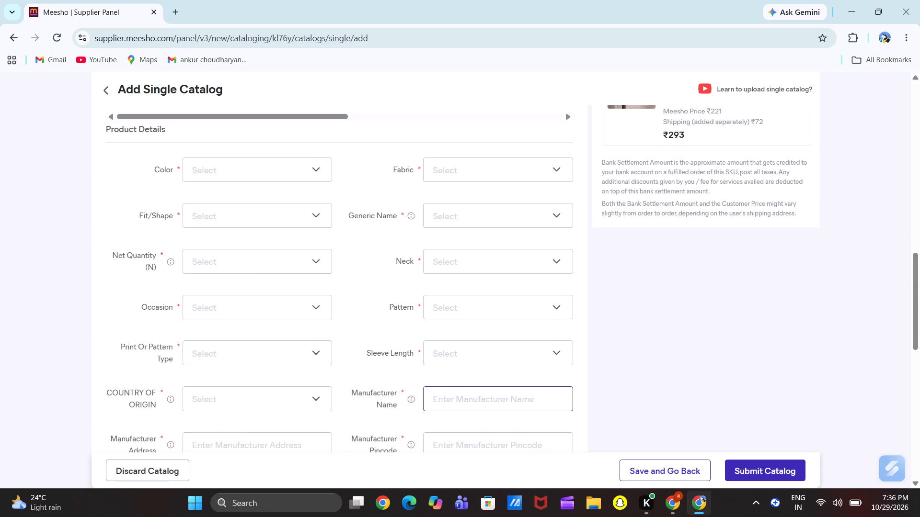
left_click(214, 169)
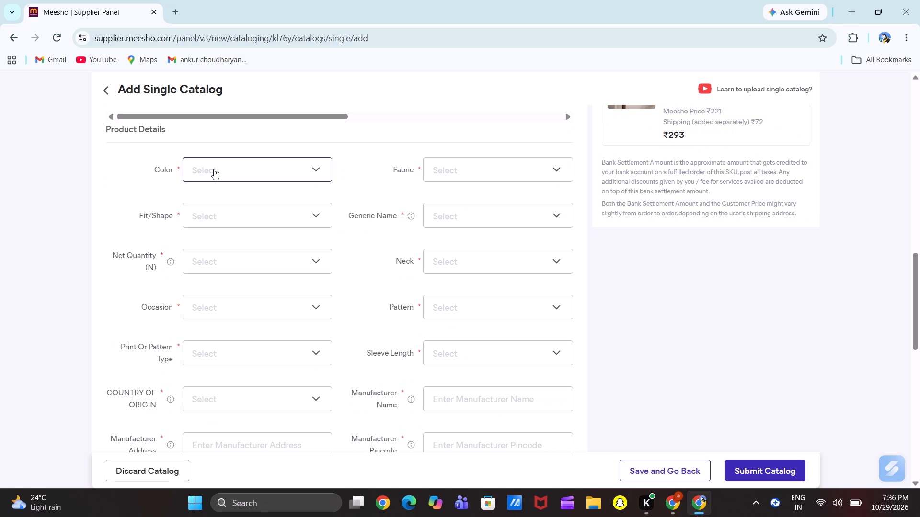
left_click(235, 198)
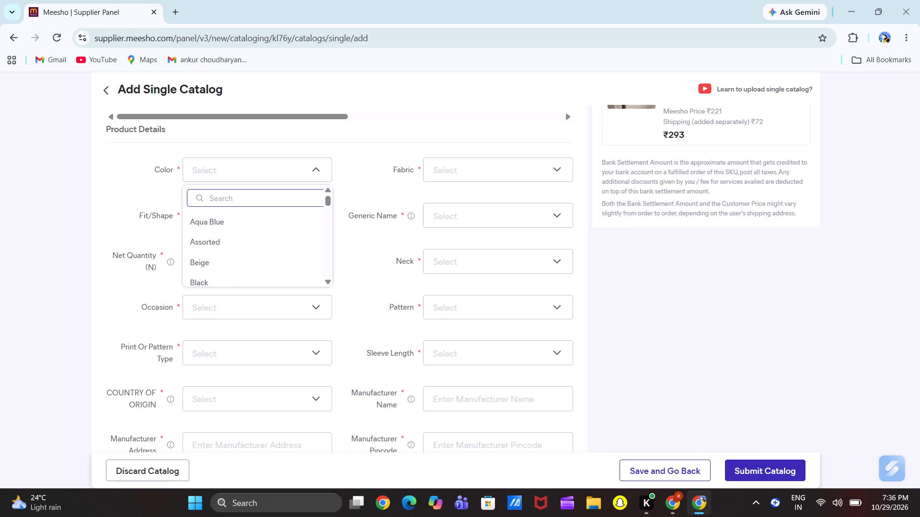
type("grr")
key("BackSpace")
type("ee")
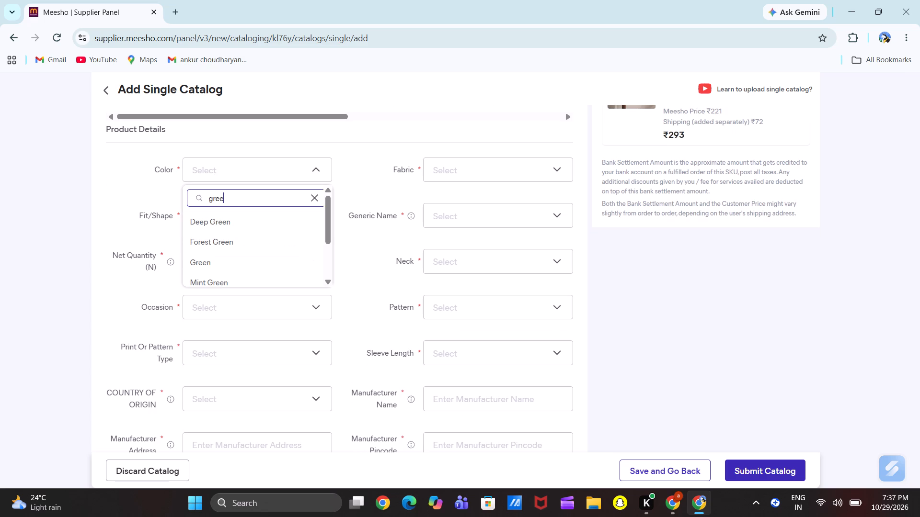
left_click(212, 259)
left_click(434, 170)
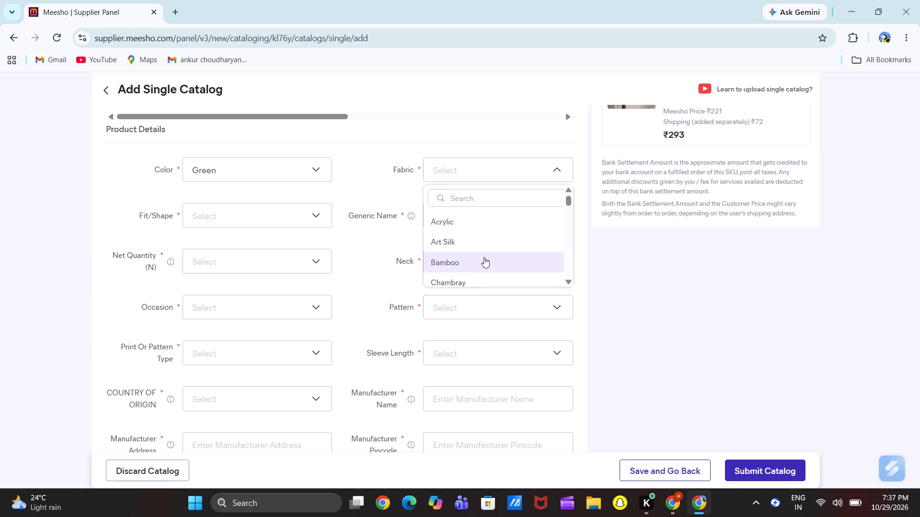
scroll(495, 251, "down", 2)
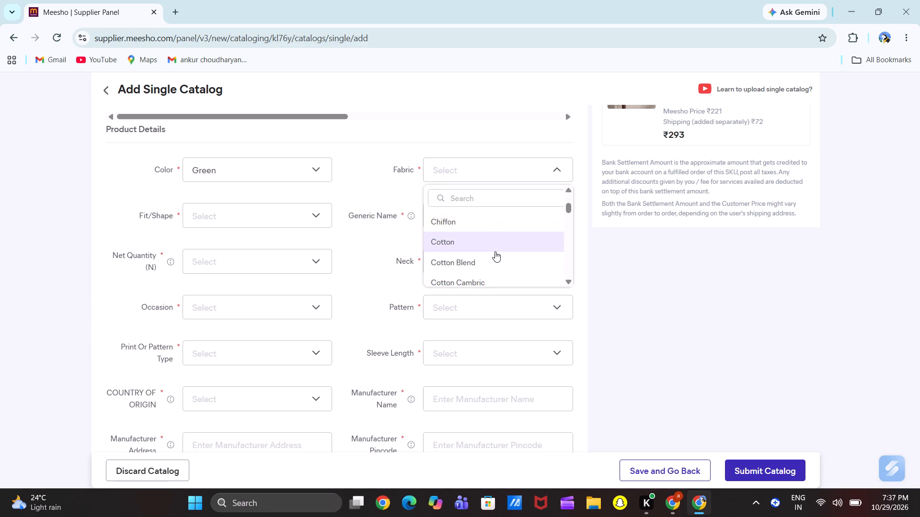
left_click(471, 257)
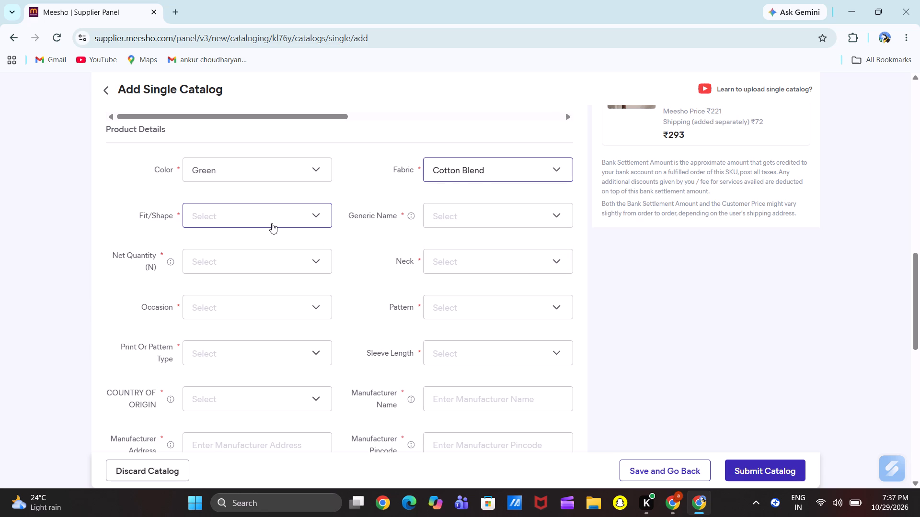
Set the fit/shape to Regular and the generic name to Tshirts.
left_click(272, 223)
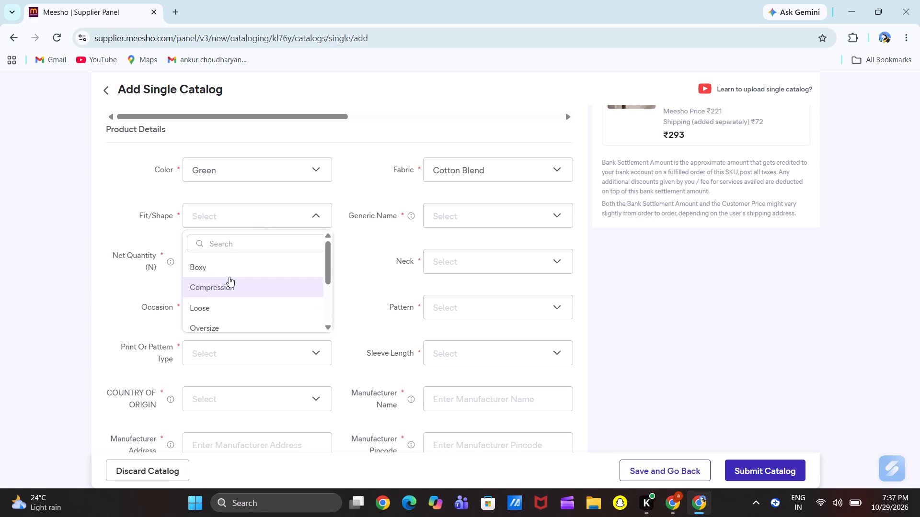
left_click(281, 244)
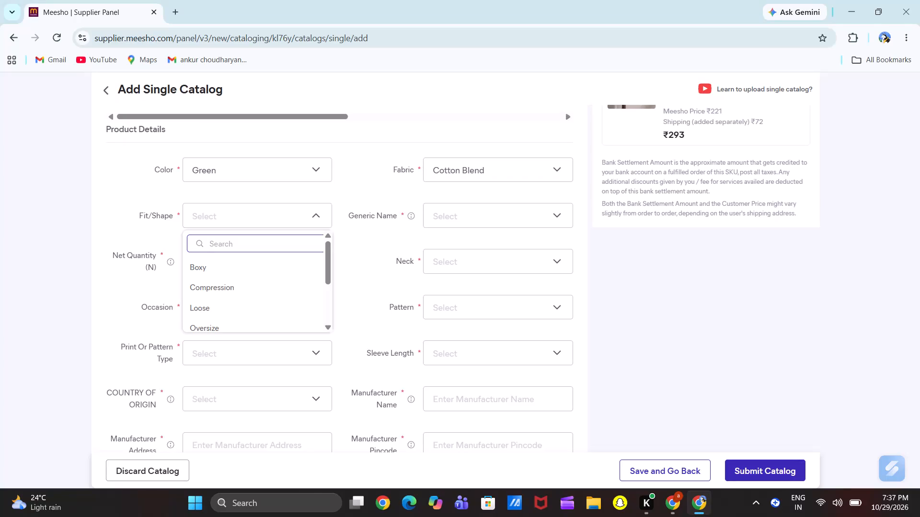
scroll(253, 303, "down", 1)
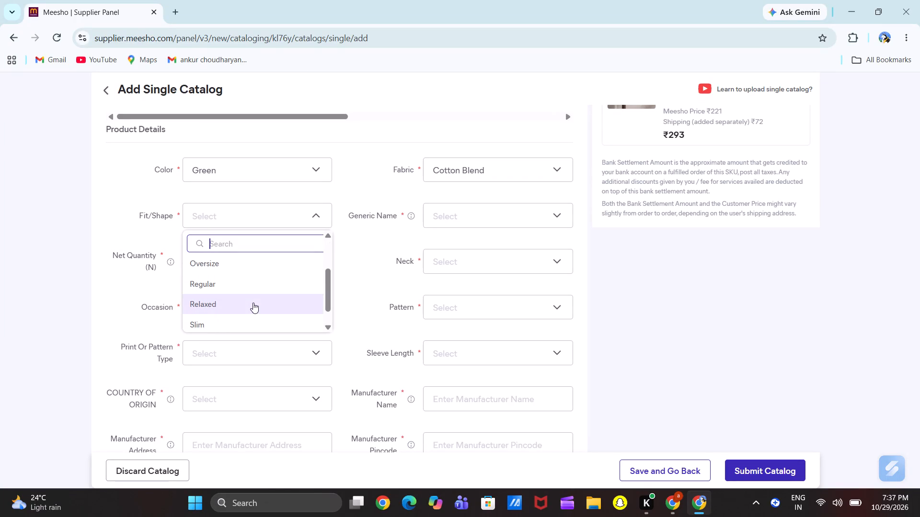
left_click(207, 281)
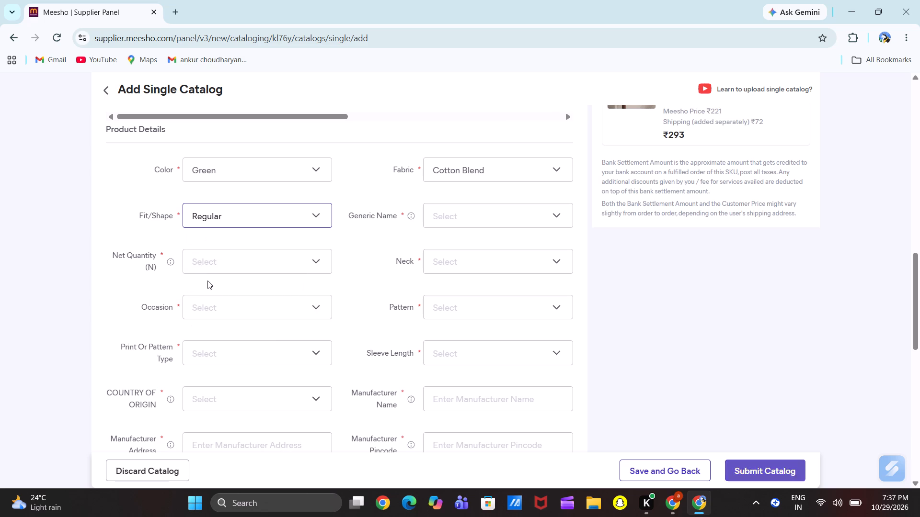
left_click(432, 217)
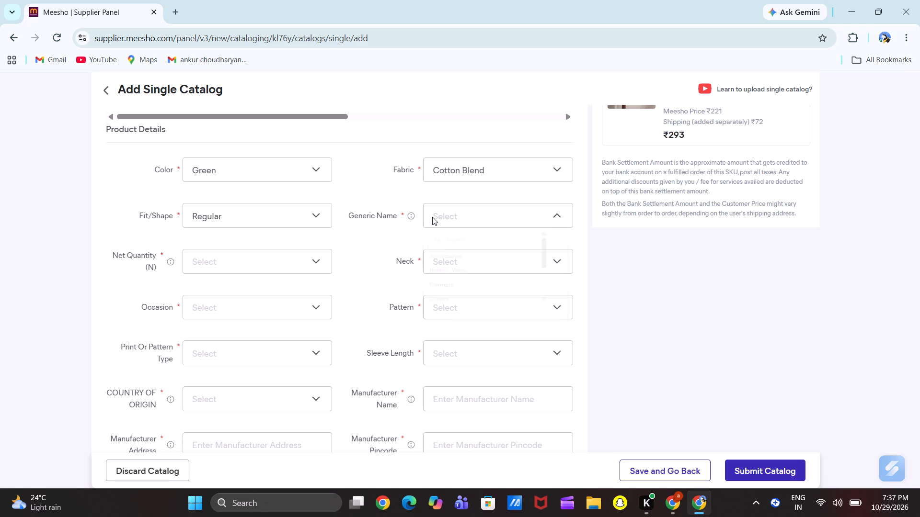
scroll(460, 297, "down", 1)
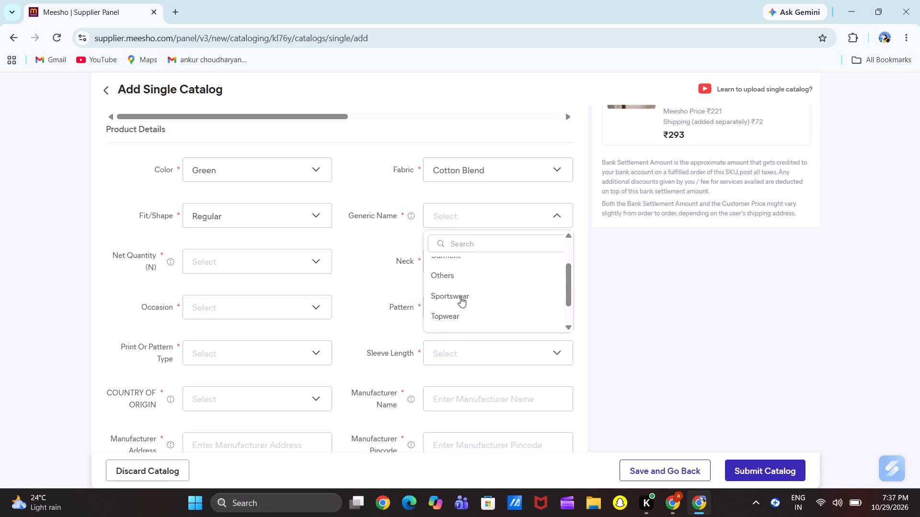
scroll(460, 297, "down", 2)
left_click(454, 296)
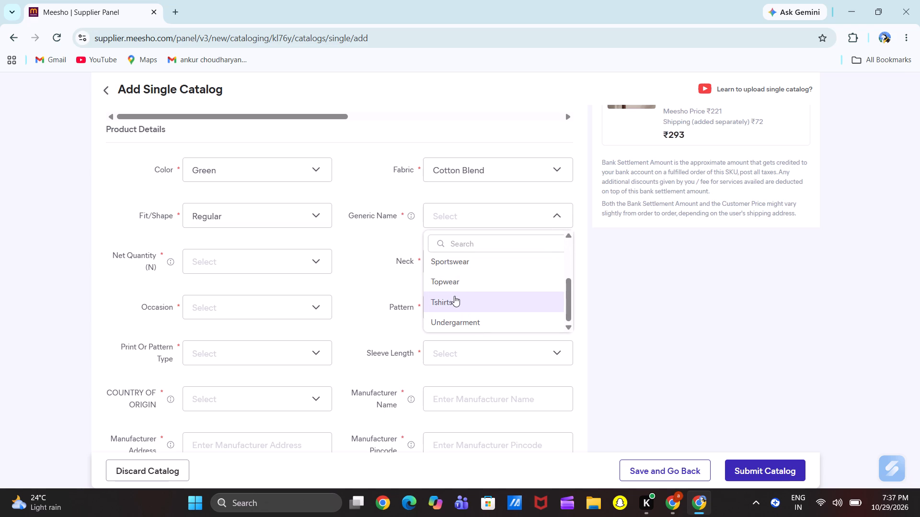
Set the net quantity to 1 and the neck to Polo.
left_click(263, 254)
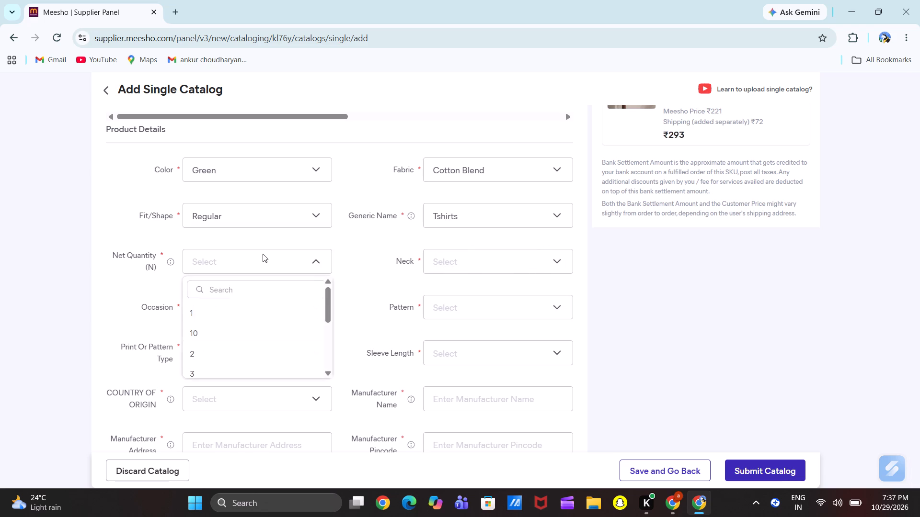
left_click(219, 317)
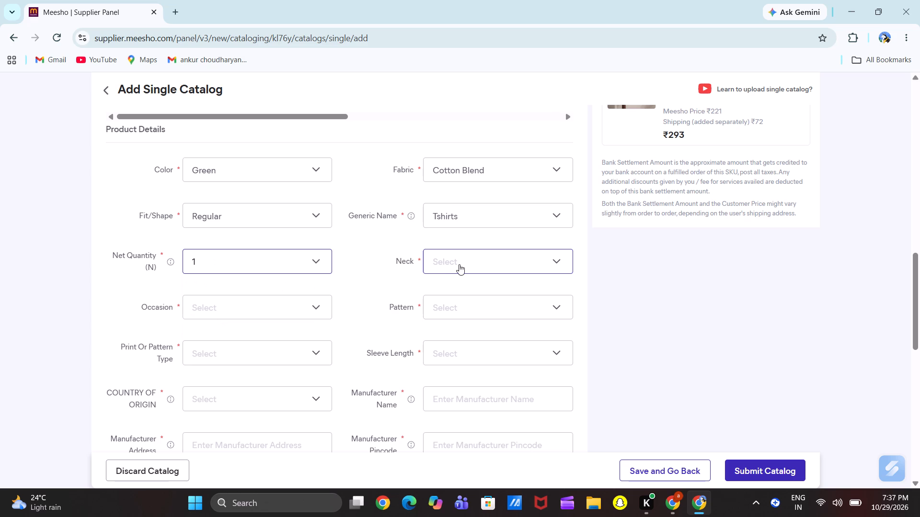
left_click(462, 264)
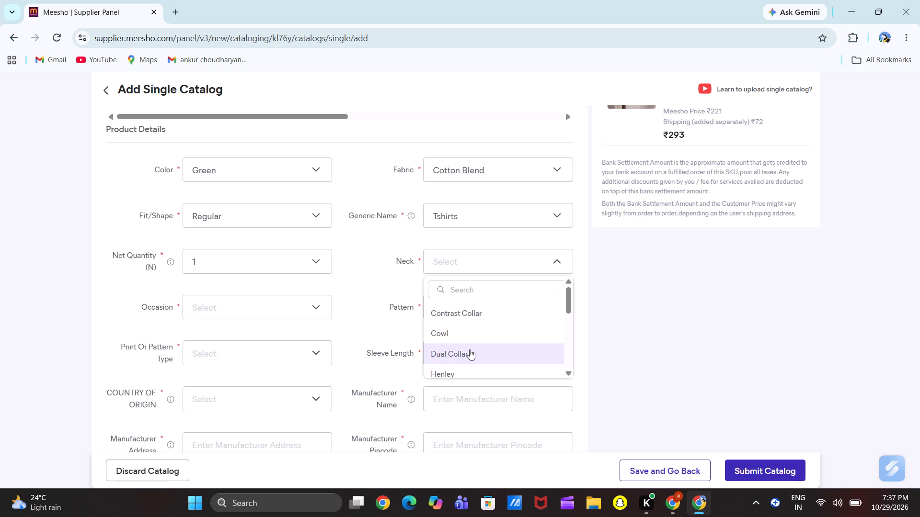
scroll(470, 349, "down", 2)
left_click(470, 349)
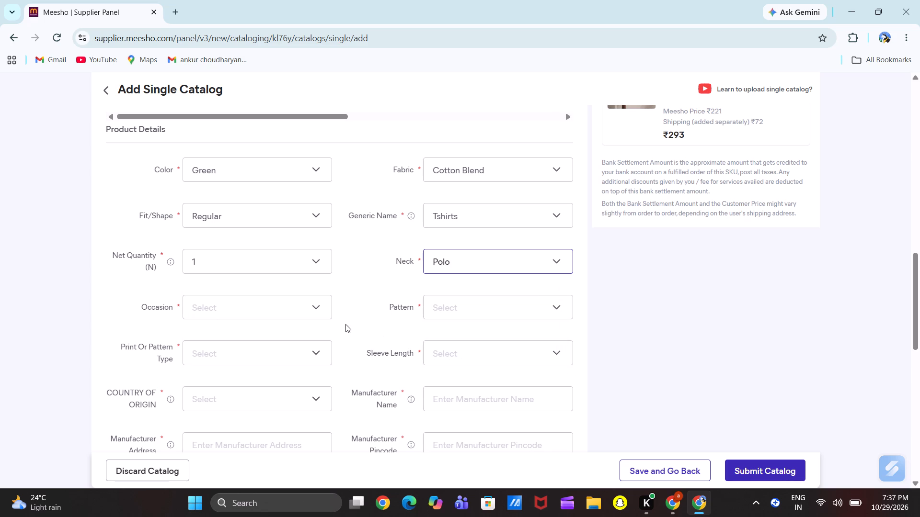
Set the occasion to Casual and the pattern to Colorblocked.
left_click(275, 308)
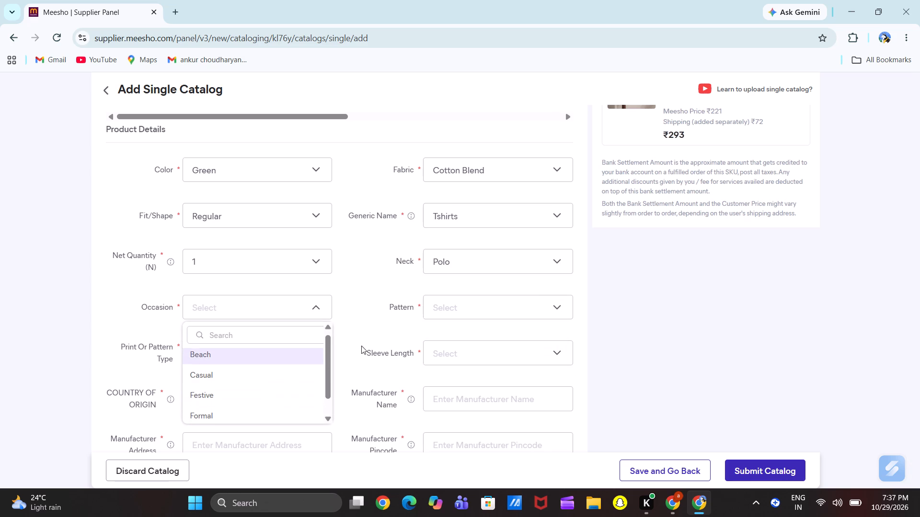
left_click(241, 375)
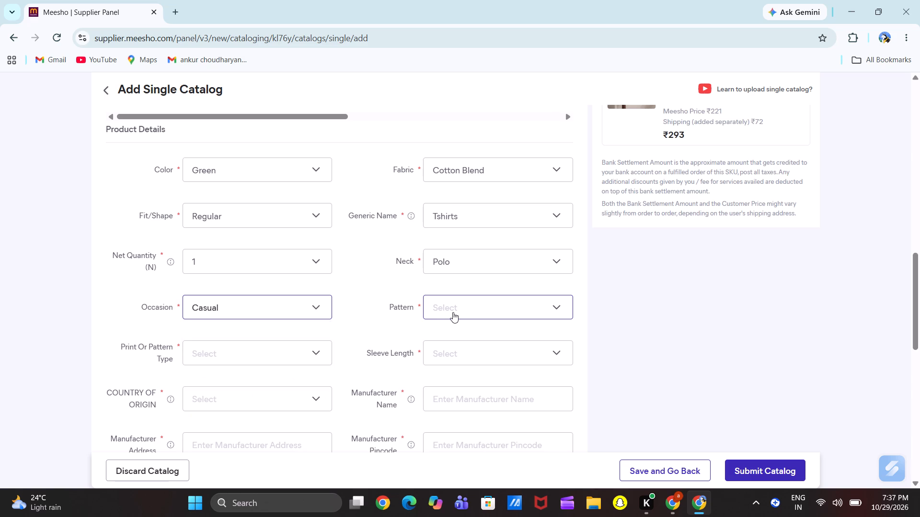
left_click(453, 312)
left_click(467, 383)
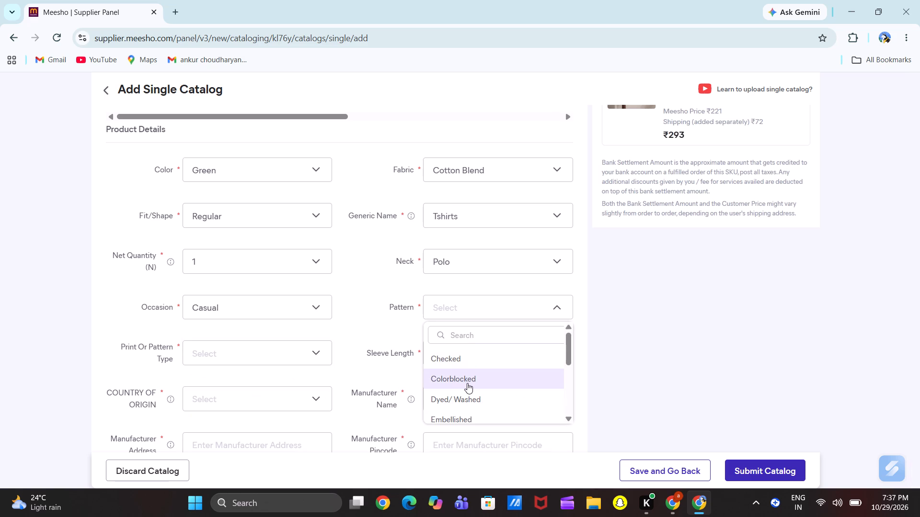
Set the print or pattern type to Colorblocked and the sleeve length to Long Sleeves.
left_click(214, 358)
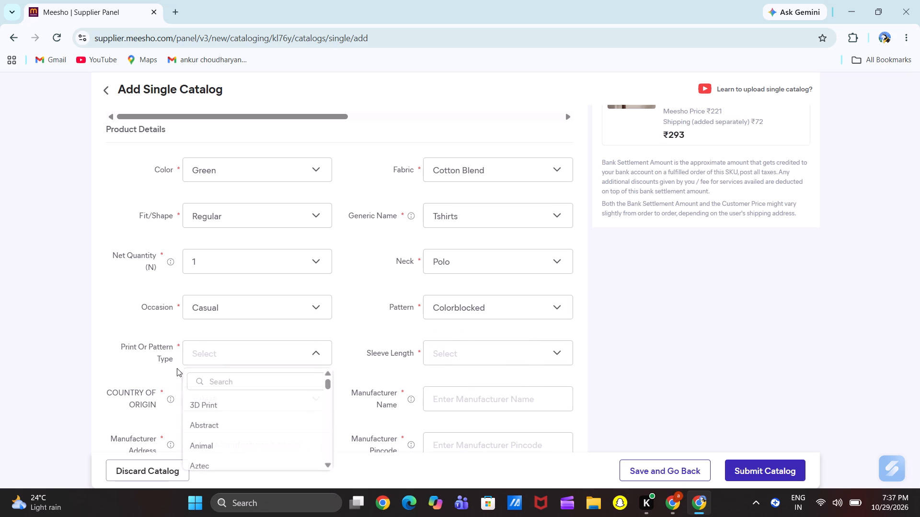
scroll(218, 411, "down", 3)
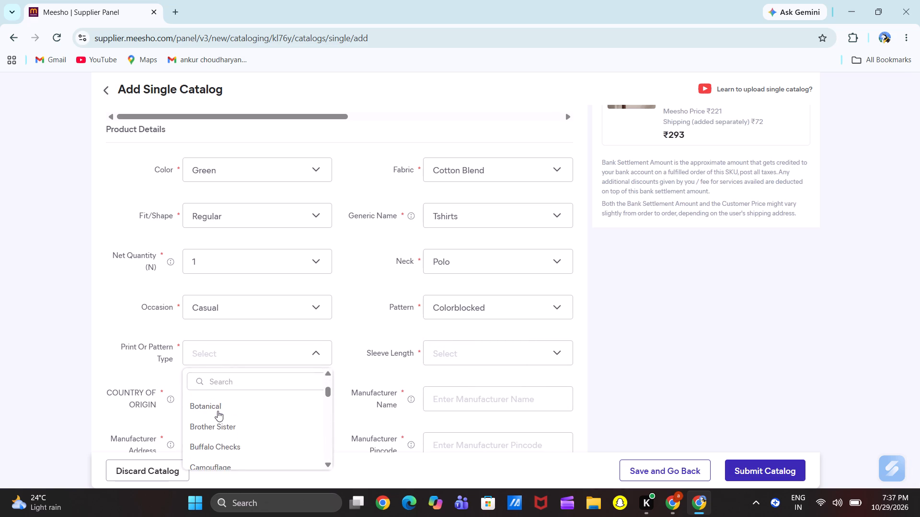
scroll(218, 411, "down", 2)
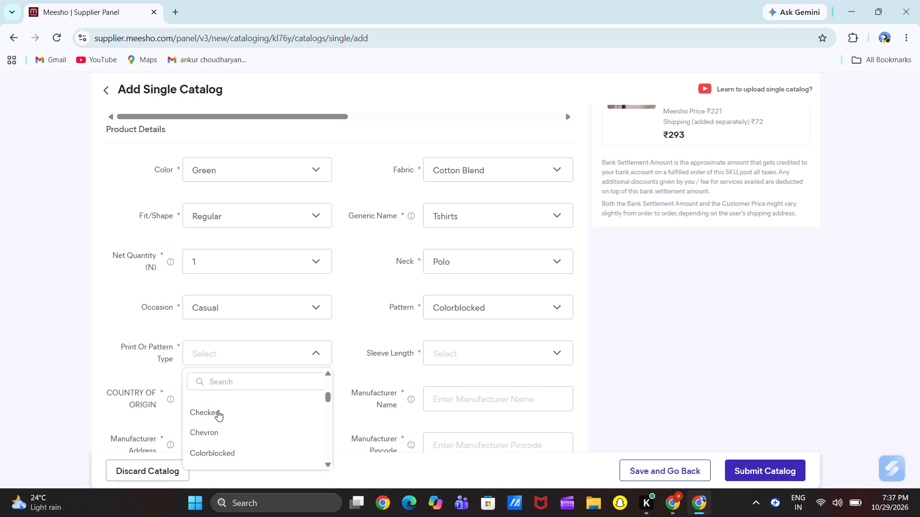
scroll(218, 411, "down", 1)
left_click(217, 436)
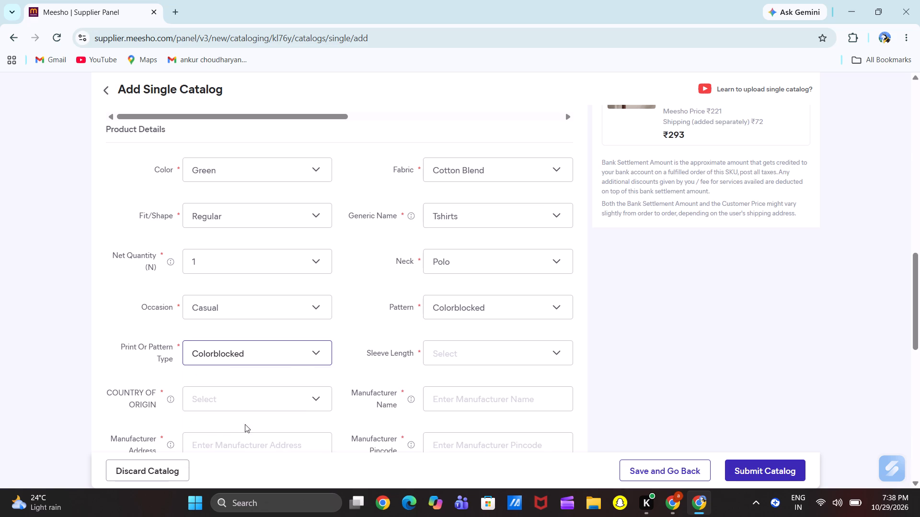
left_click(474, 358)
left_click(446, 406)
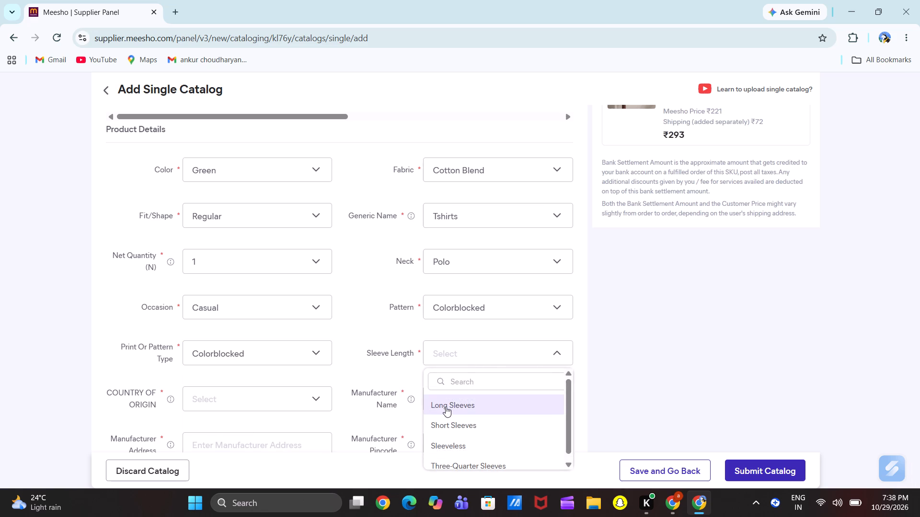
Set the country of origin to India.
scroll(375, 393, "down", 2)
left_click(207, 291)
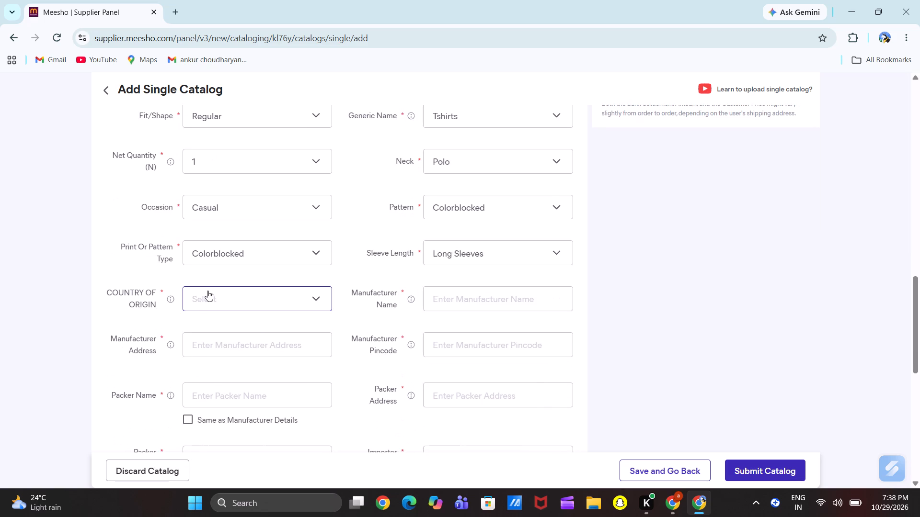
left_click(217, 355)
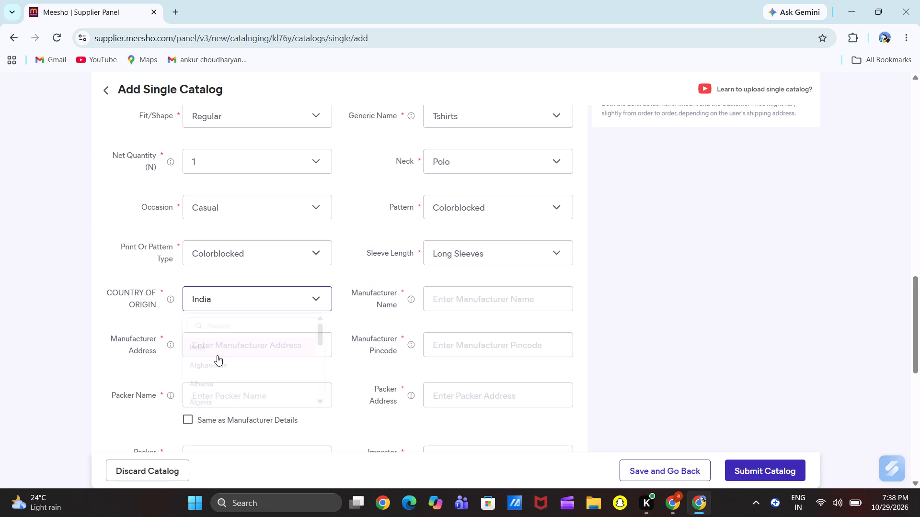
Fill in the manufacturer details with the manufacturer's name, address and pincode.
left_click(441, 299)
left_click(525, 319)
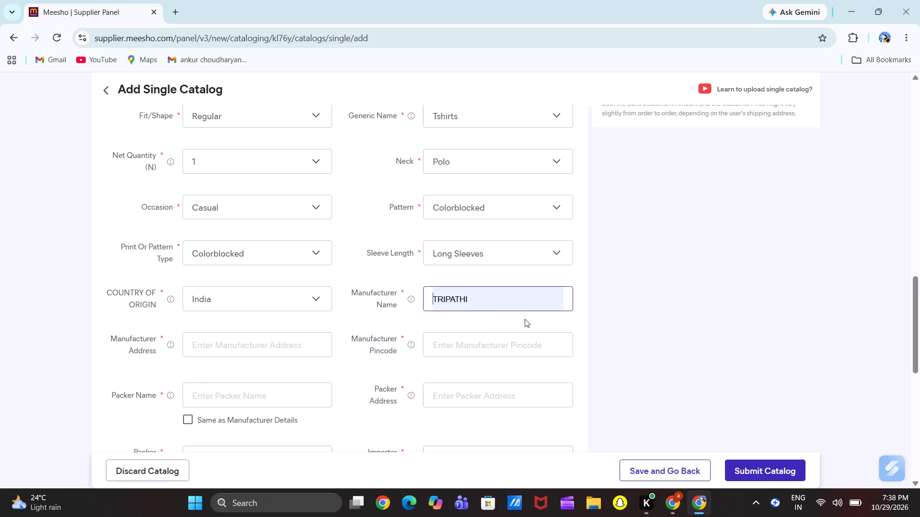
left_click(258, 332)
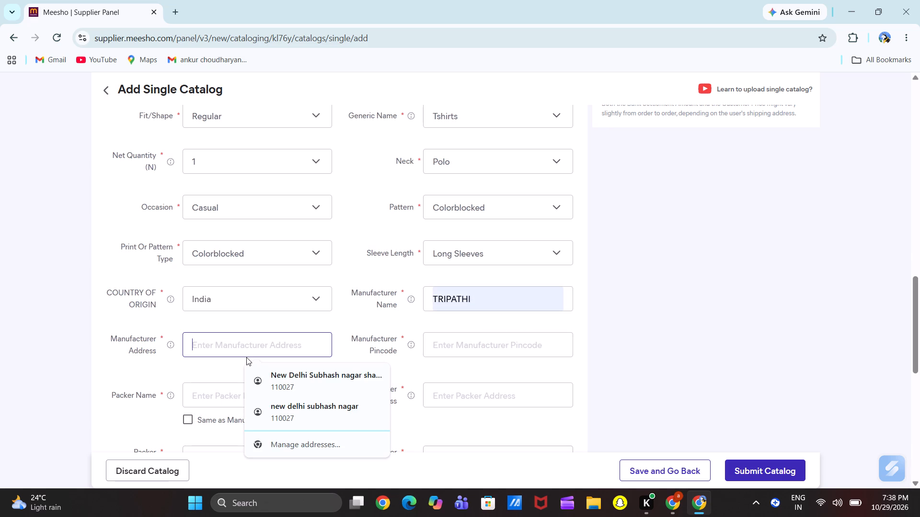
key("s")
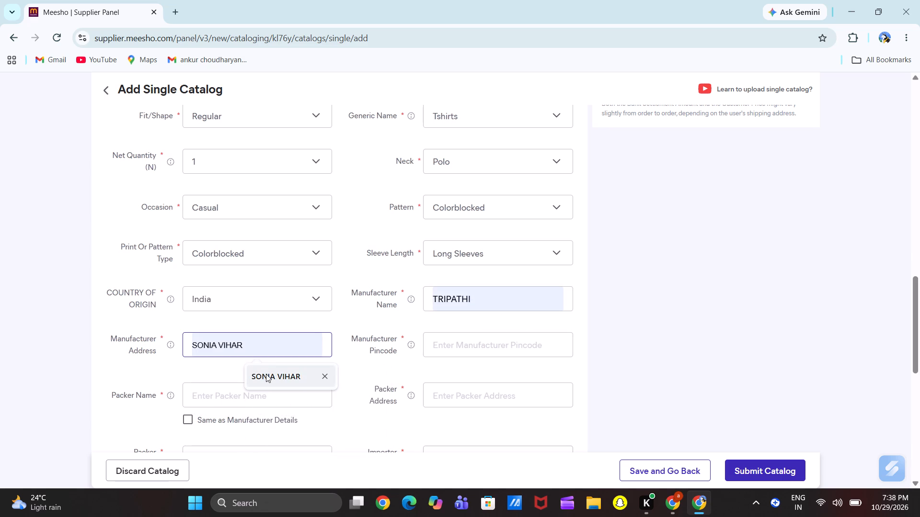
left_click(266, 374)
left_click(447, 343)
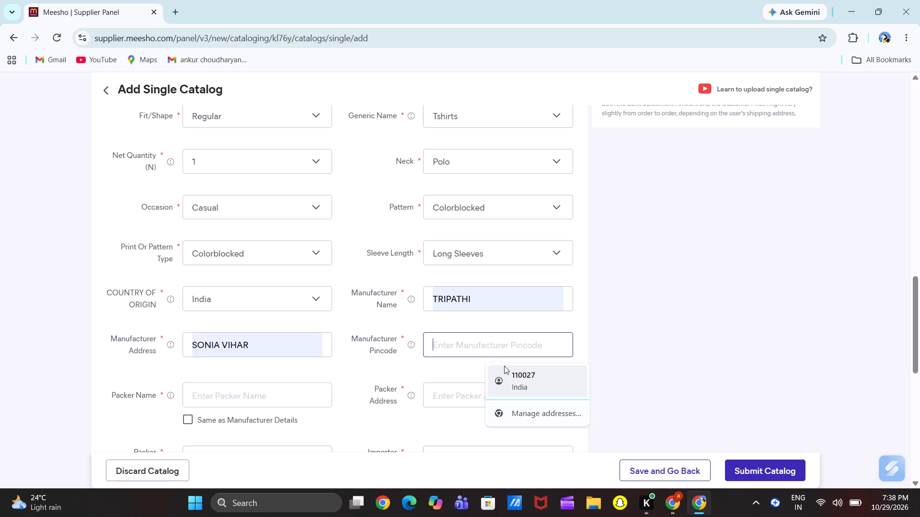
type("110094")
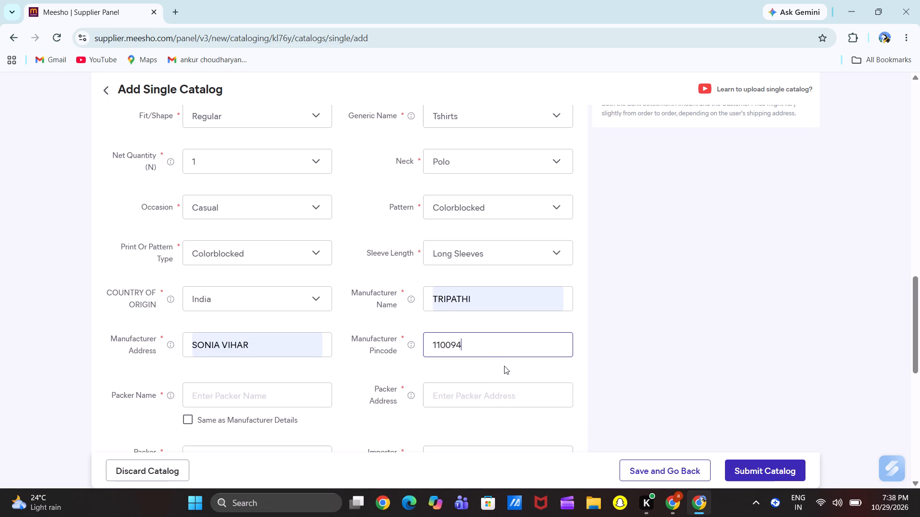
Fill in the packer's name, address and pincode with the same values as the manufacturer's.
left_click(254, 399)
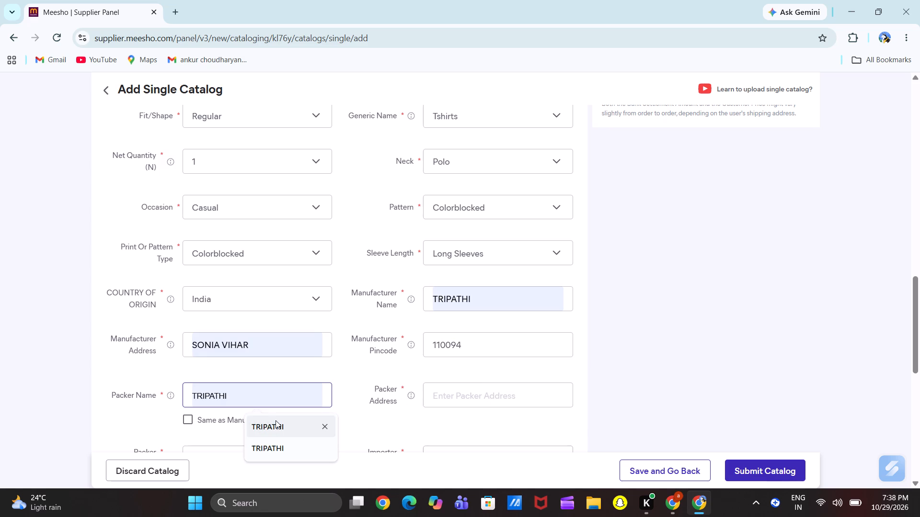
left_click(276, 421)
left_click(453, 395)
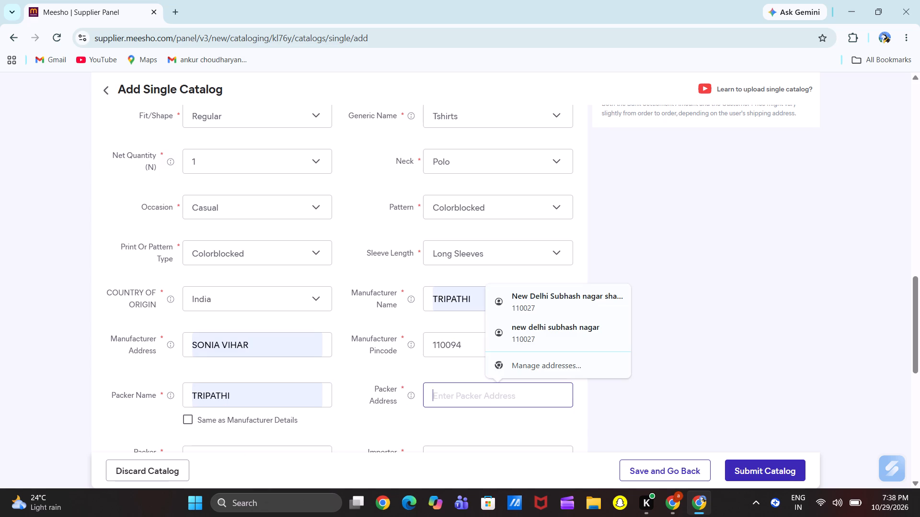
key("s")
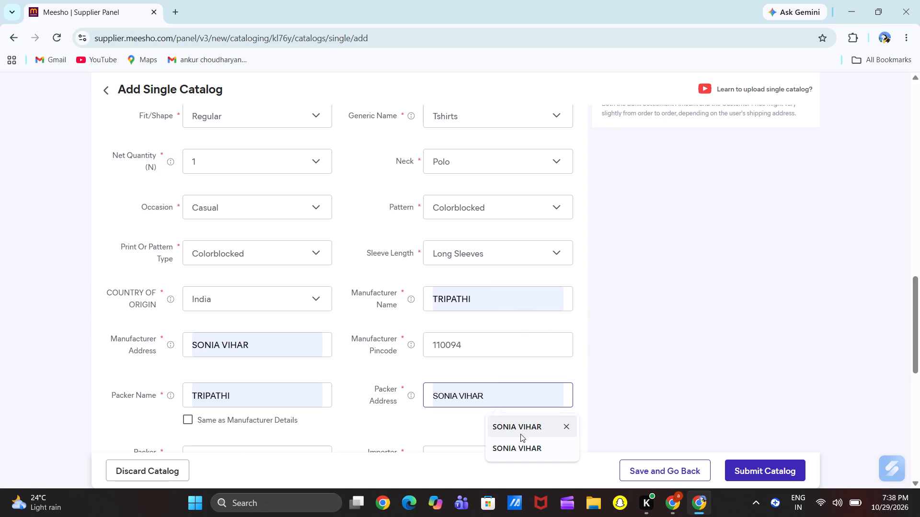
left_click(520, 434)
scroll(360, 393, "down", 3)
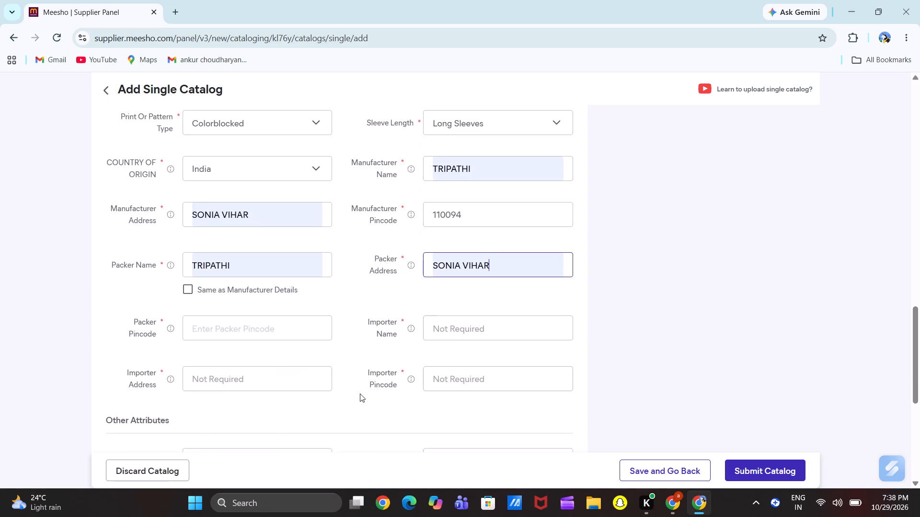
scroll(360, 393, "down", 1)
left_click(256, 301)
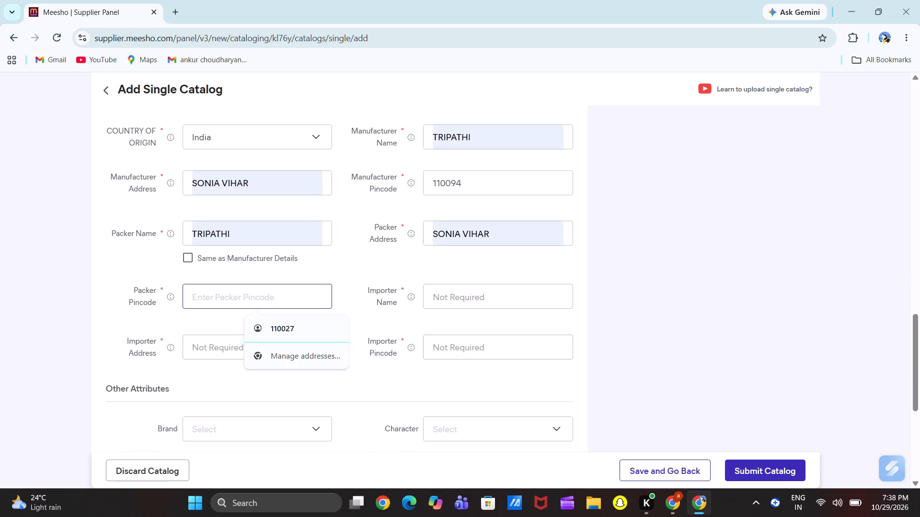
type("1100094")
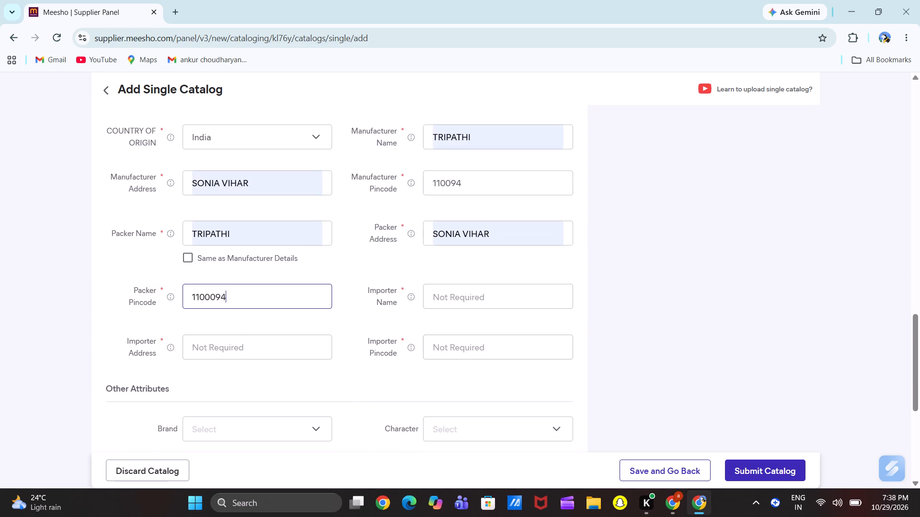
left_click(210, 294)
key("BackSpace")
Mark the packer details as Same as Manufacturer Details.
scroll(307, 310, "down", 1)
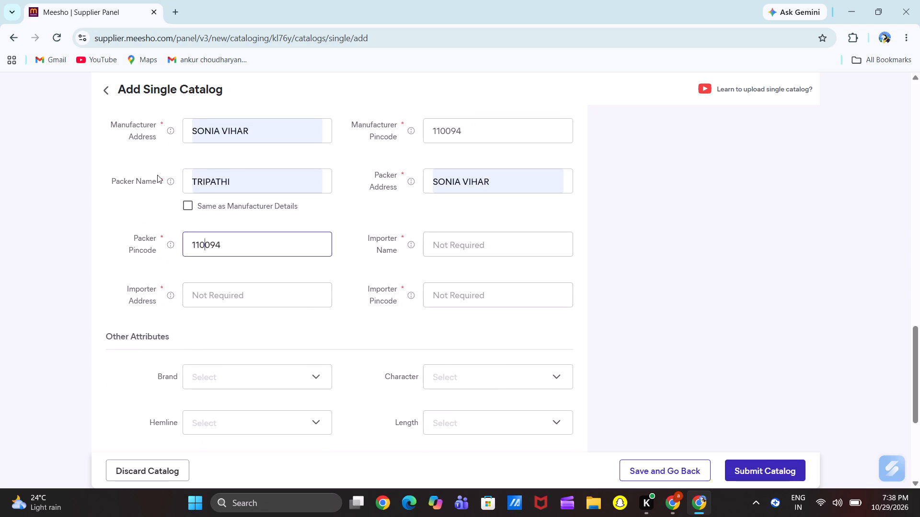
left_click(188, 205)
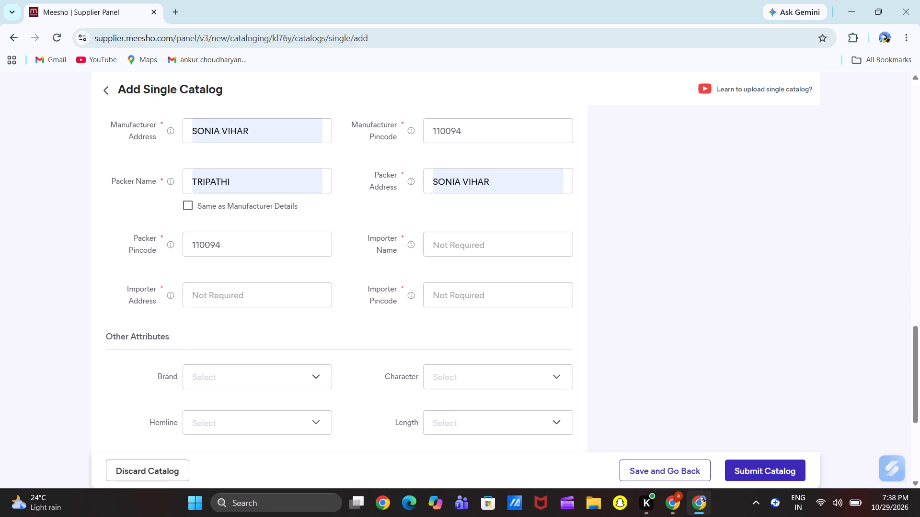
left_click(185, 207)
Complete Product 1's other attributes with Regular length, Korean style and No Pocket.
scroll(358, 332, "down", 2)
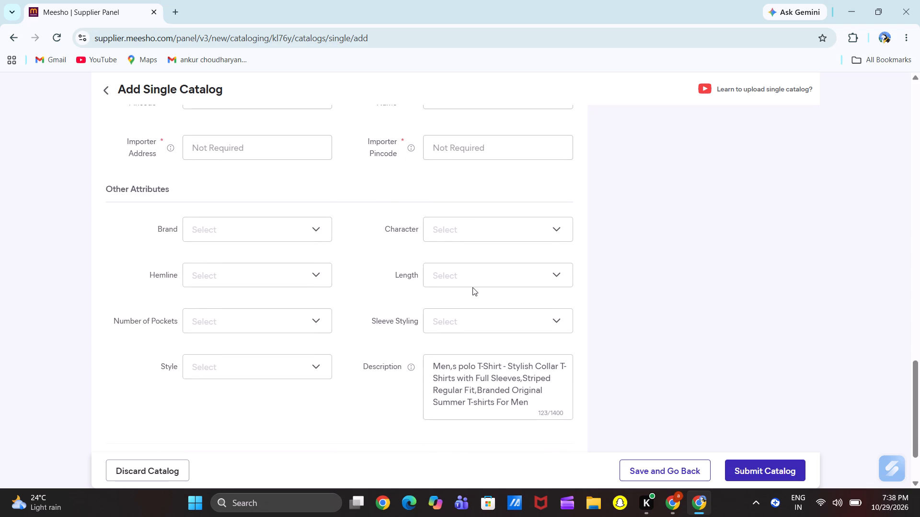
left_click(471, 276)
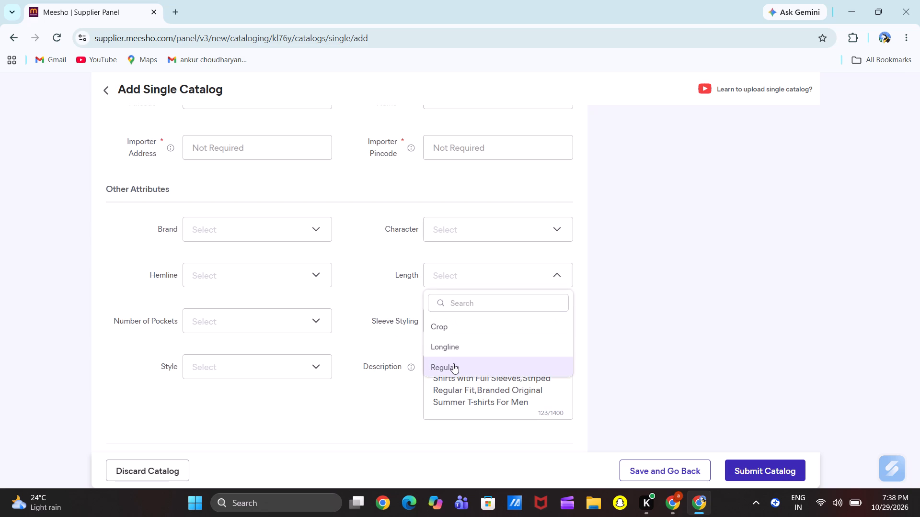
left_click(453, 363)
left_click(279, 362)
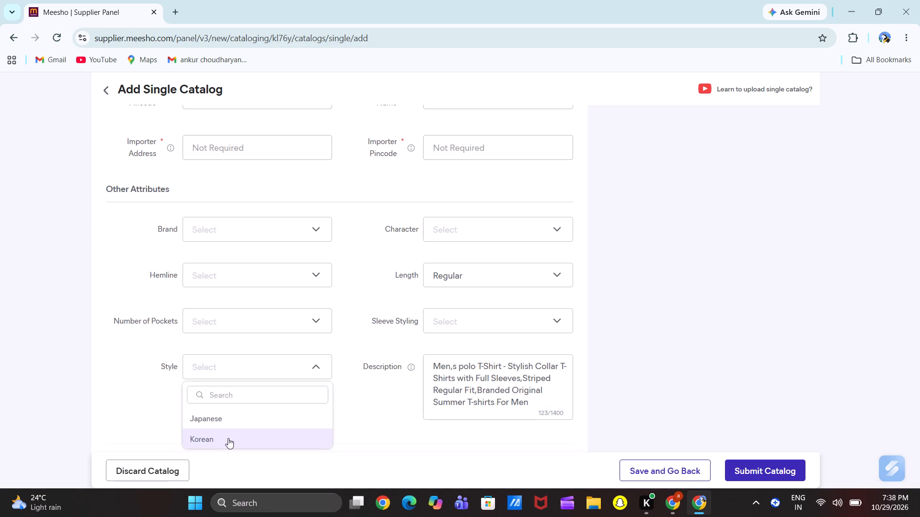
left_click(229, 438)
left_click(237, 325)
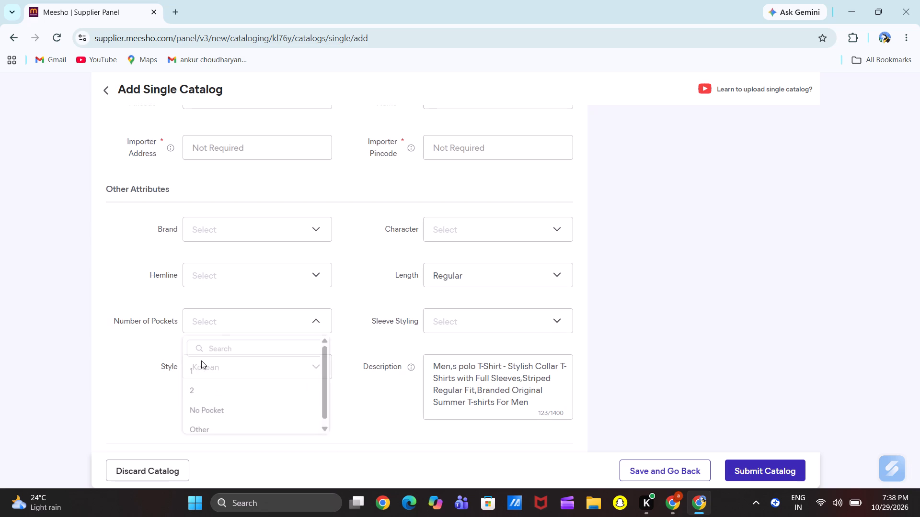
left_click(231, 416)
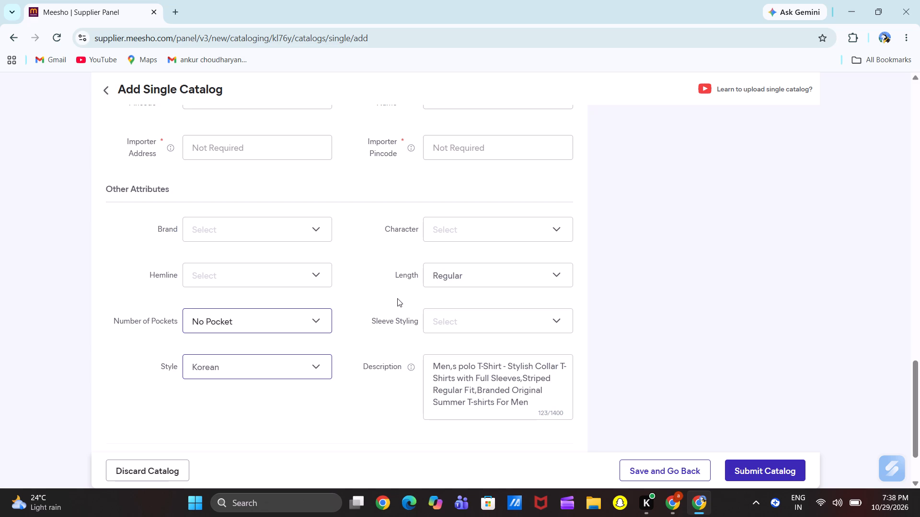
Give Product 2 the previously used style code starting =(((FULL=KARARA =MUSTURD, with an apostrophe added before MUSTURD.
scroll(397, 298, "up", 1)
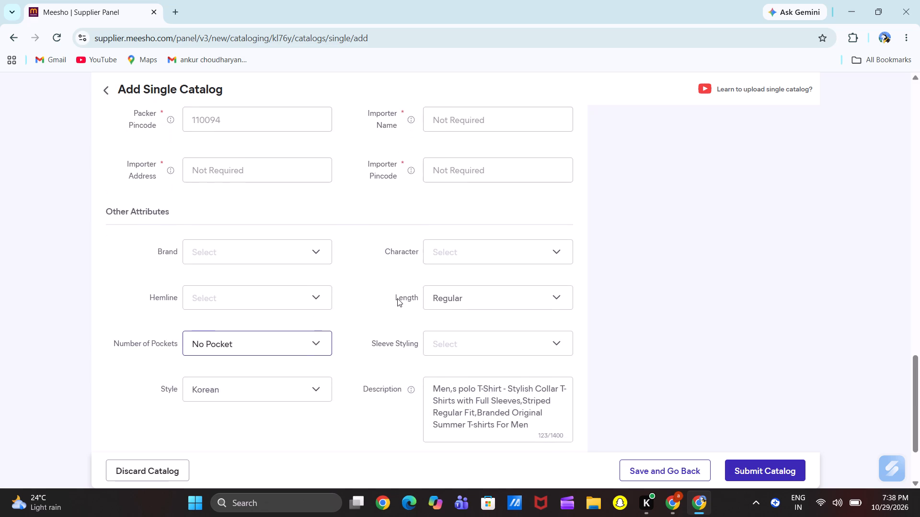
scroll(397, 298, "up", 5)
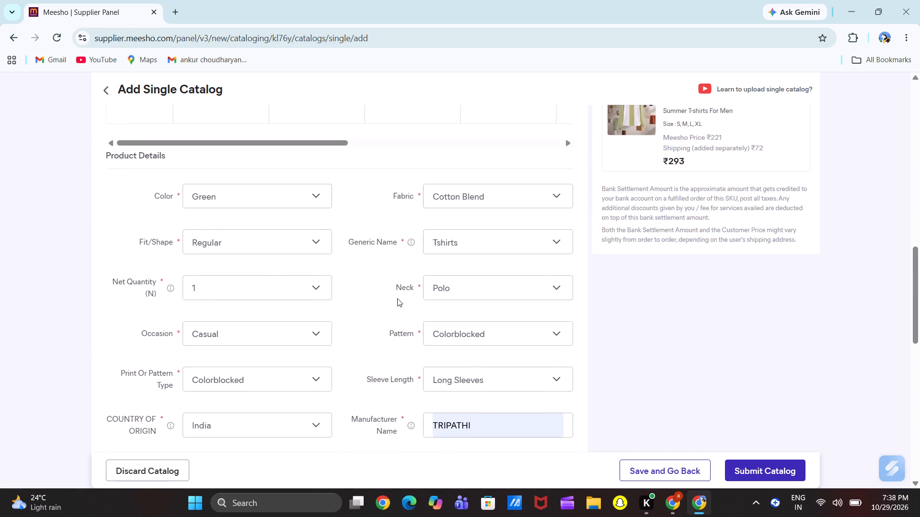
scroll(397, 298, "up", 3)
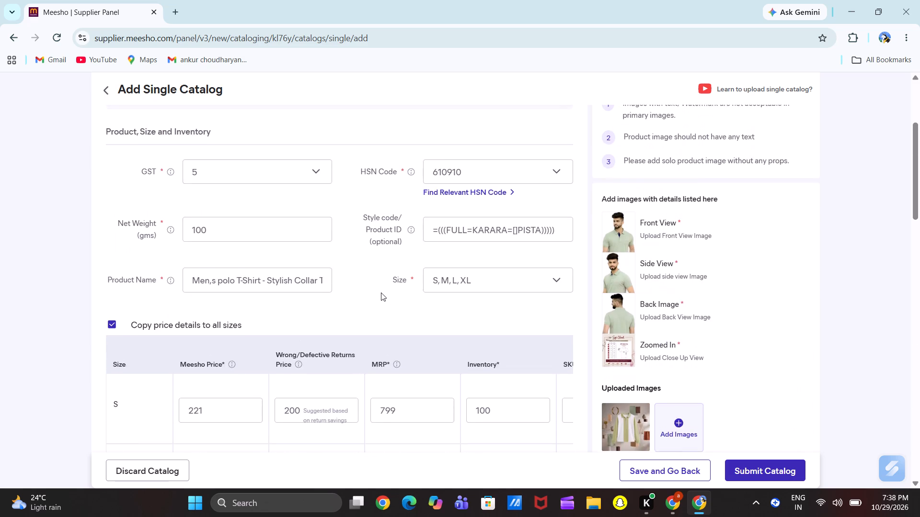
scroll(381, 292, "up", 4)
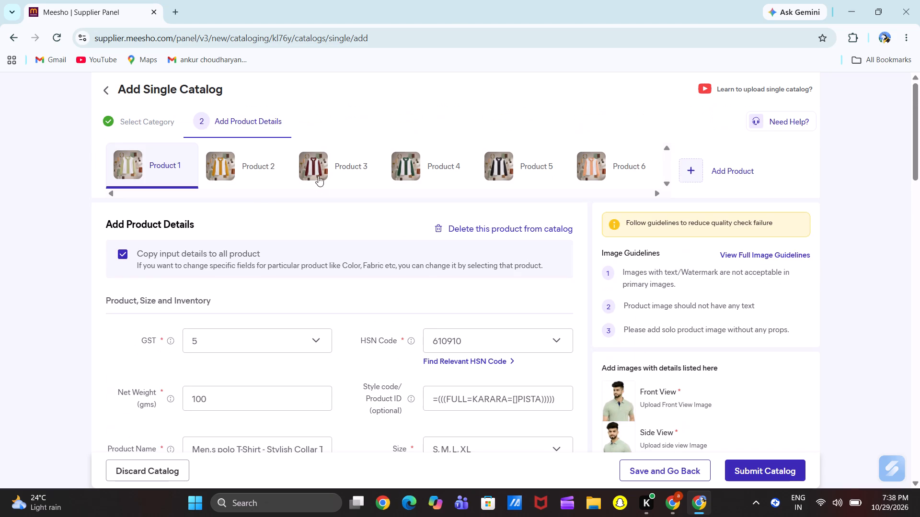
left_click(240, 161)
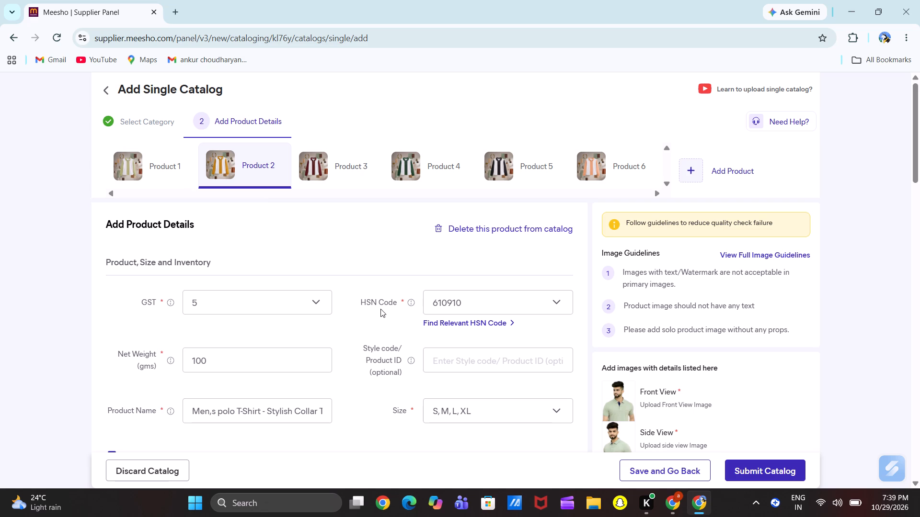
left_click(529, 356)
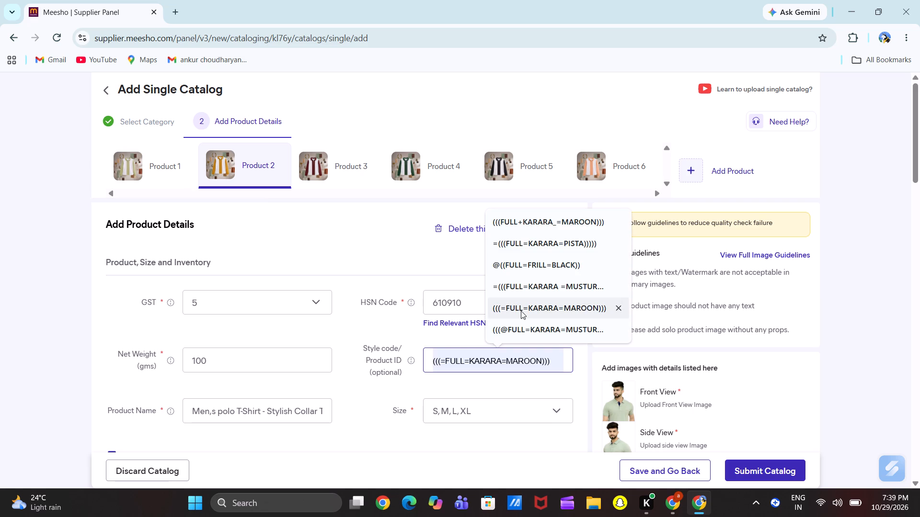
left_click(536, 289)
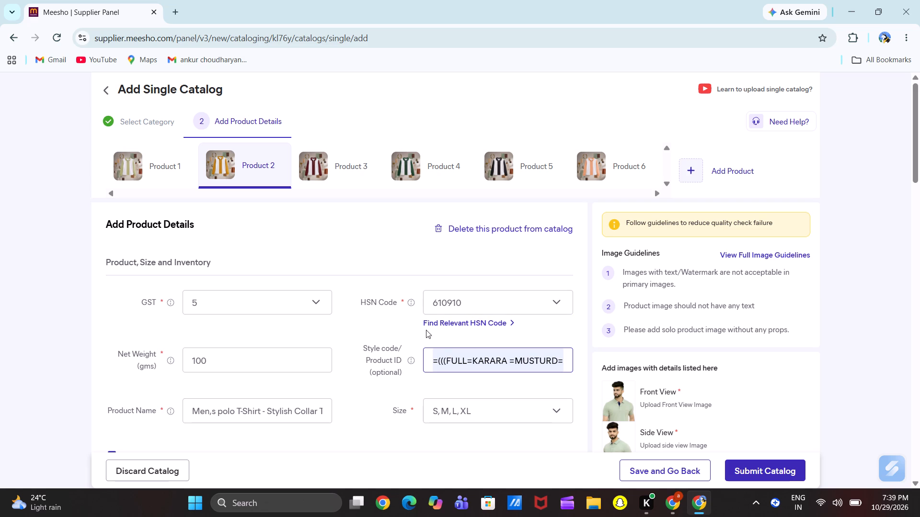
left_click(515, 360)
key("apostrophe")
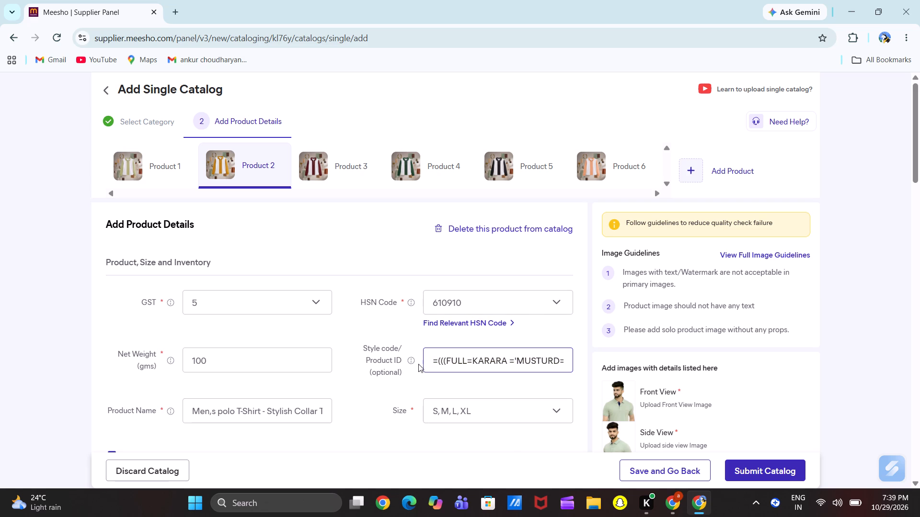
Price all Product 2 sizes with a Meesho price of 221, a wrong/defective returns price of 220 and an MRP of 799.
scroll(328, 357, "down", 1)
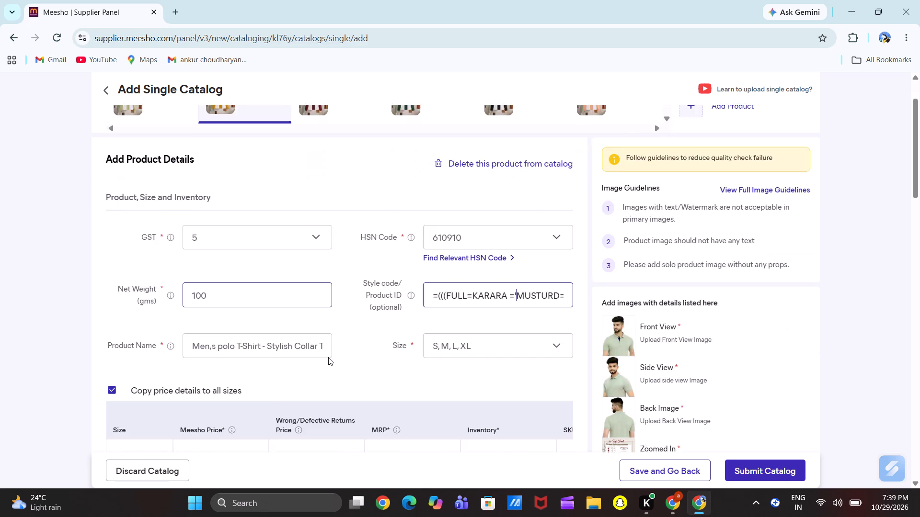
scroll(328, 357, "down", 2)
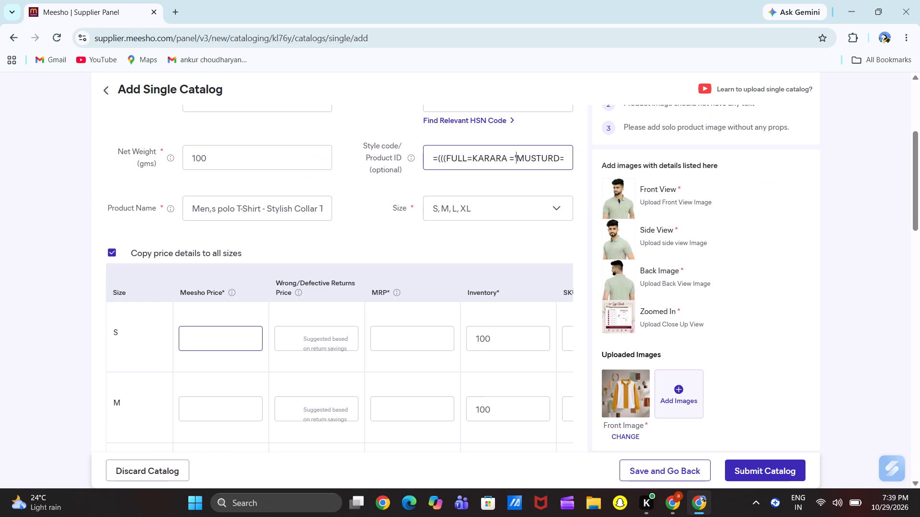
scroll(212, 344, "down", 1)
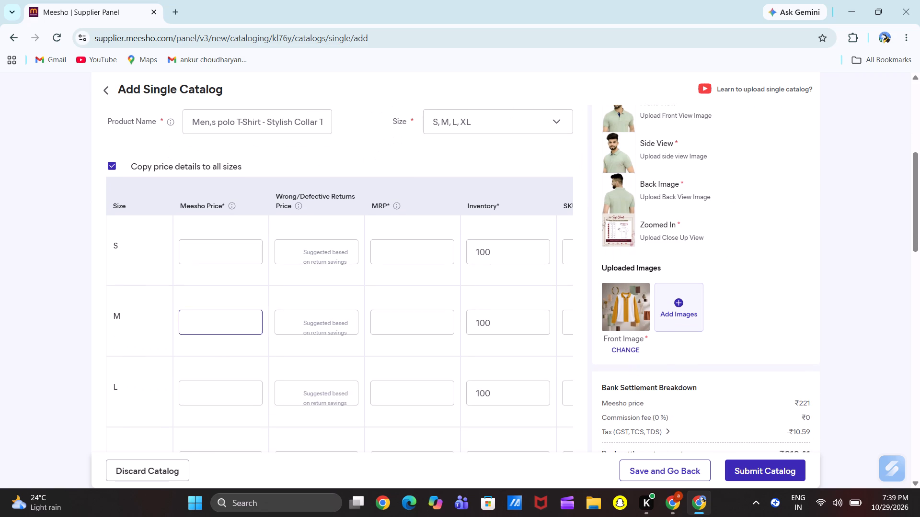
left_click(202, 253)
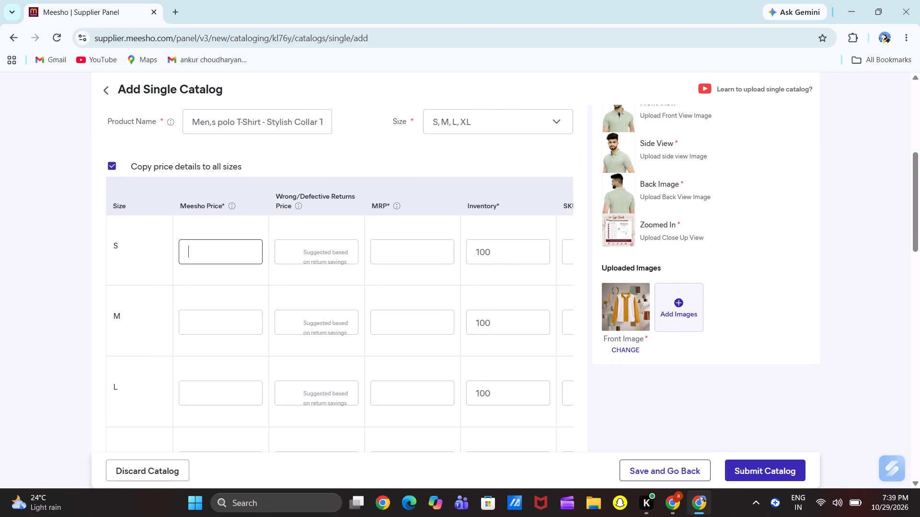
type("221")
left_click(278, 251)
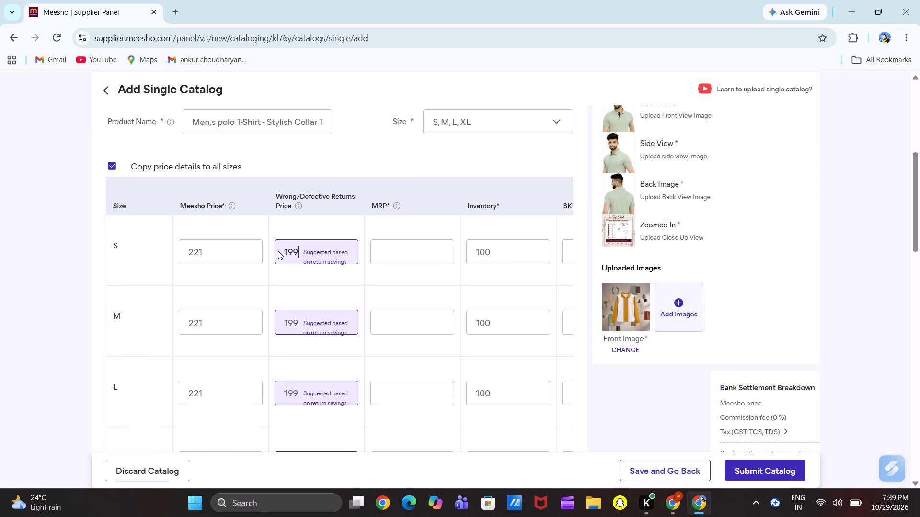
key("BackSpace")
key("BackSpace")
key("BackSpace")
key("BackSpace")
key("BackSpace")
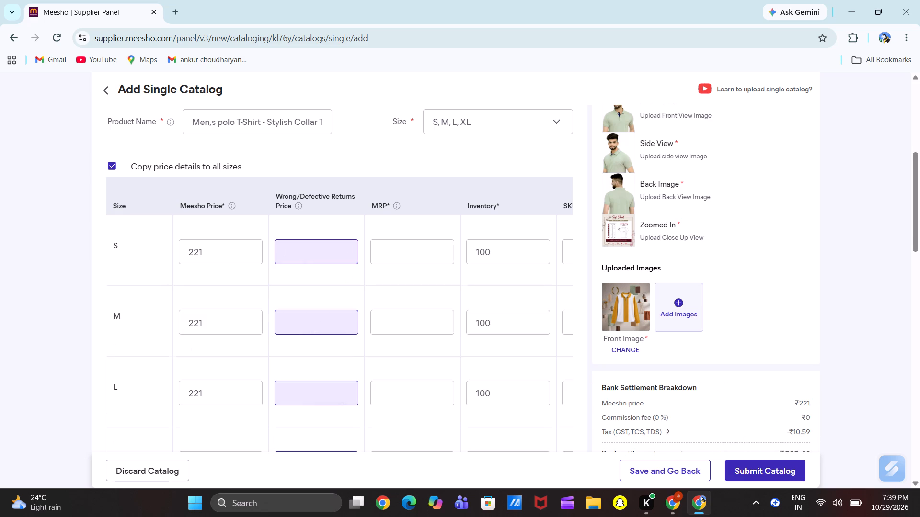
type("220")
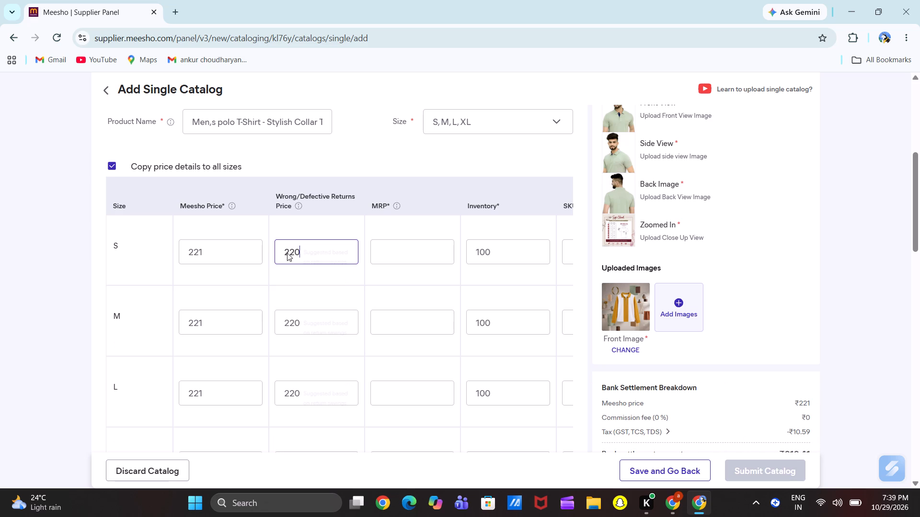
left_click(401, 246)
type("799")
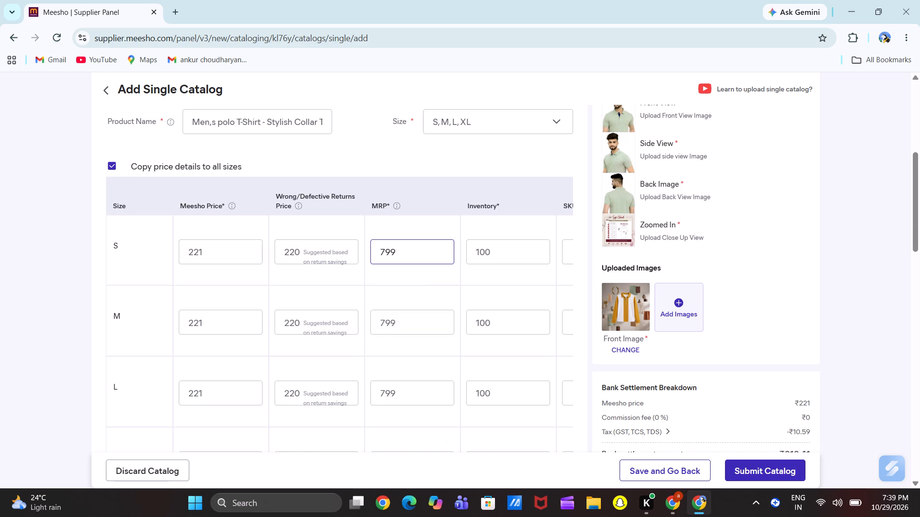
Go back to Product 1 and check the prices entered for its sizes.
scroll(185, 163, "up", 5)
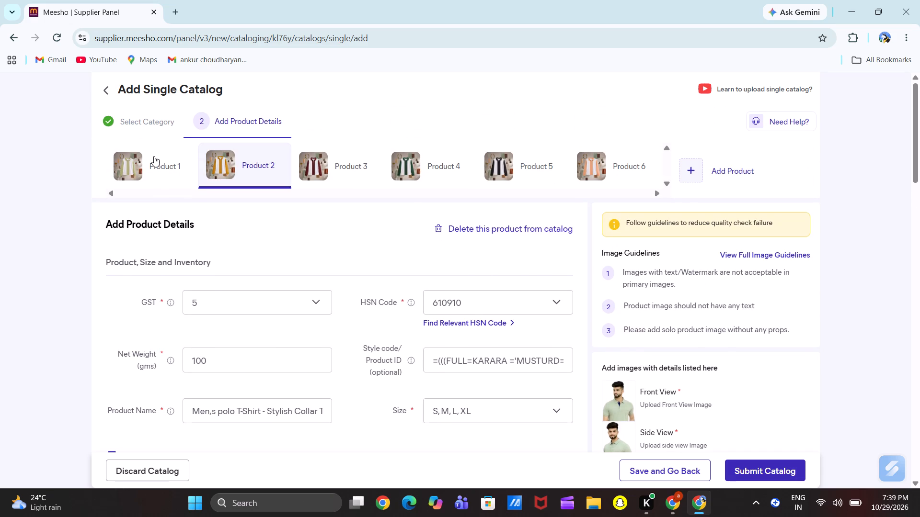
left_click(160, 170)
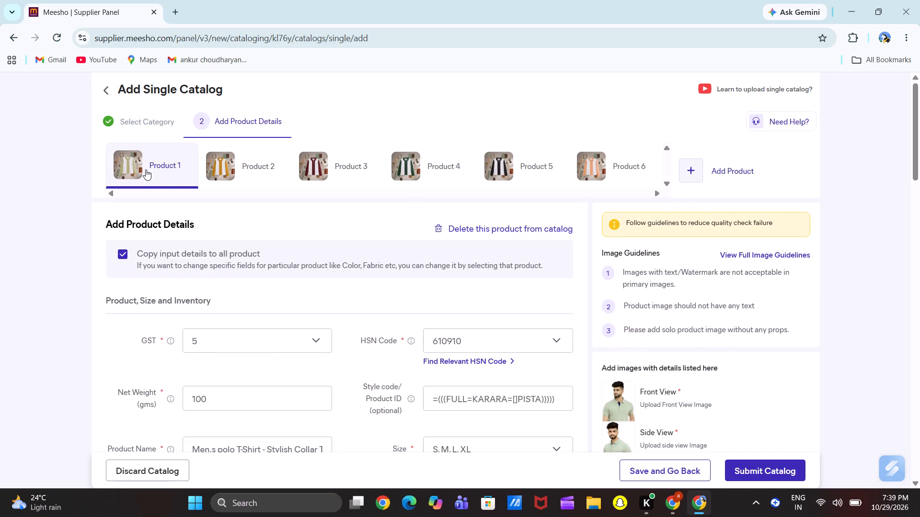
scroll(331, 237, "down", 2)
scroll(331, 237, "up", 1)
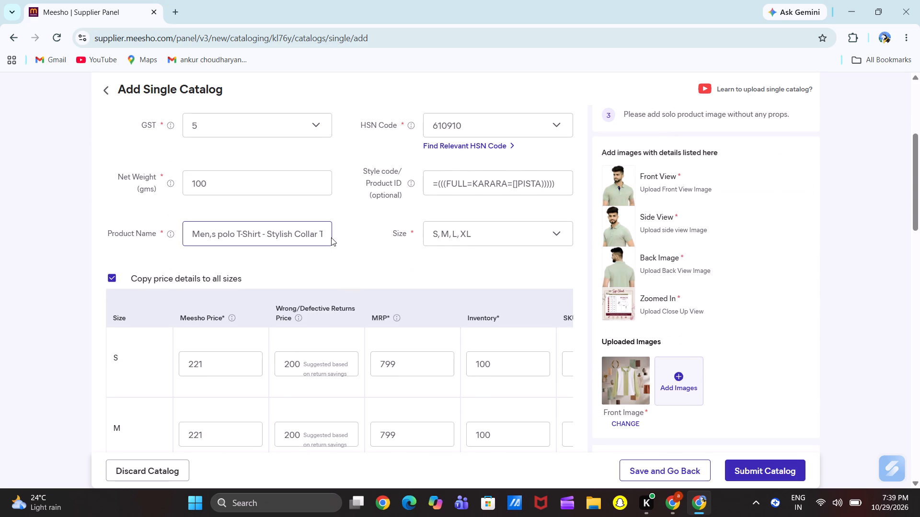
Switch to Product 2 and examine its style code, size prices, measurement columns and product details for fields still needing entries.
scroll(331, 237, "up", 1)
left_click(231, 118)
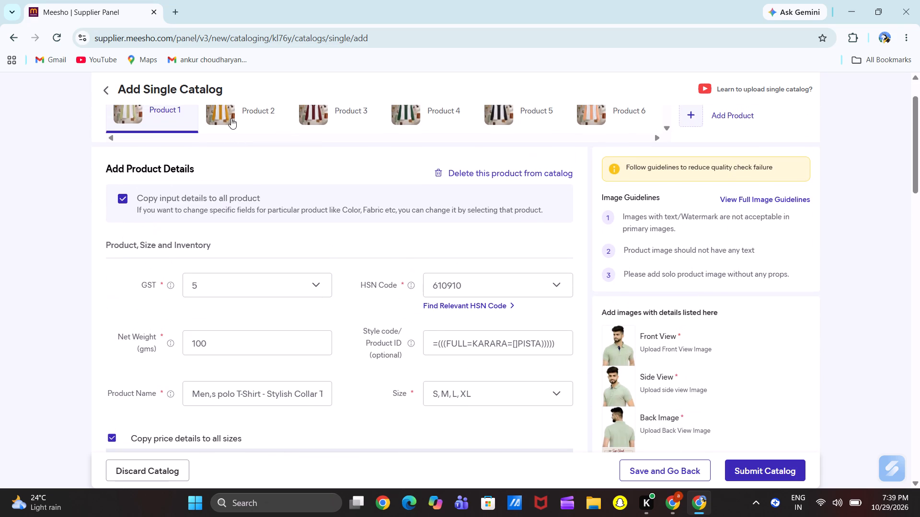
scroll(361, 221, "down", 2)
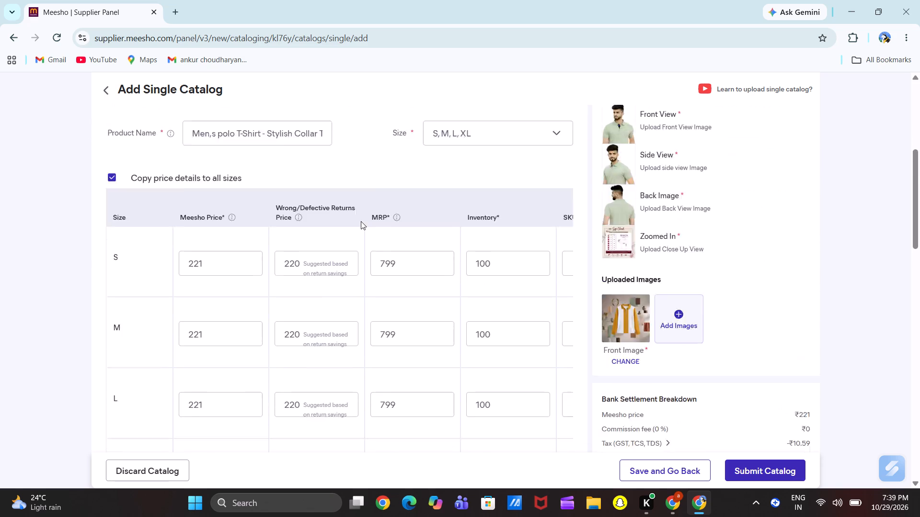
scroll(361, 221, "up", 2)
scroll(372, 268, "down", 2)
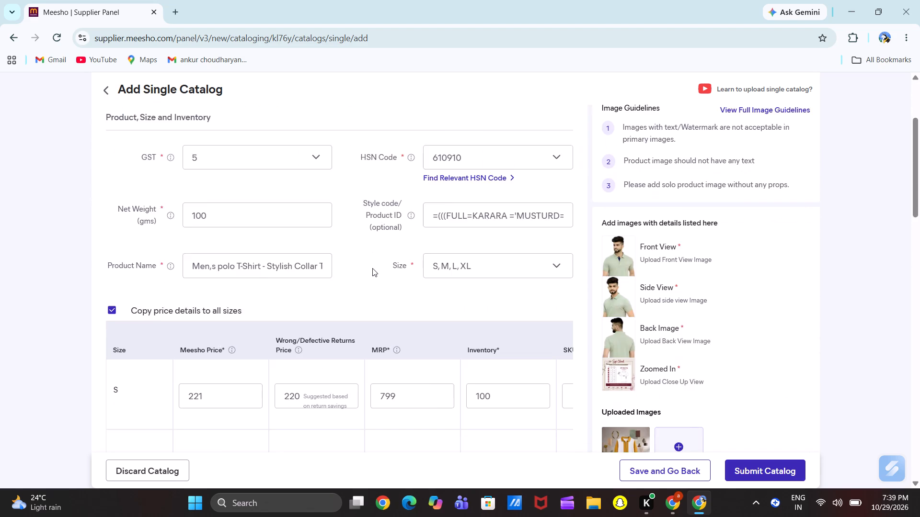
scroll(372, 268, "down", 4)
scroll(372, 268, "up", 1)
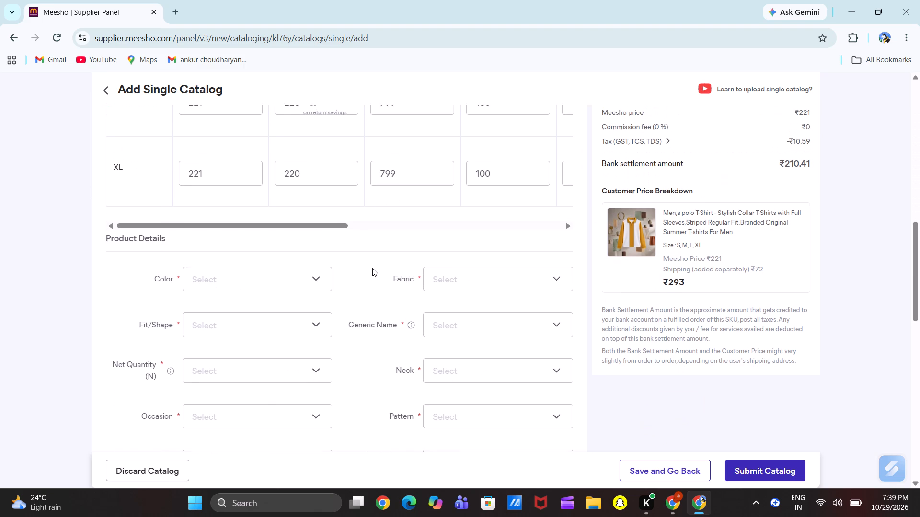
scroll(372, 268, "up", 1)
scroll(410, 168, "left", 1)
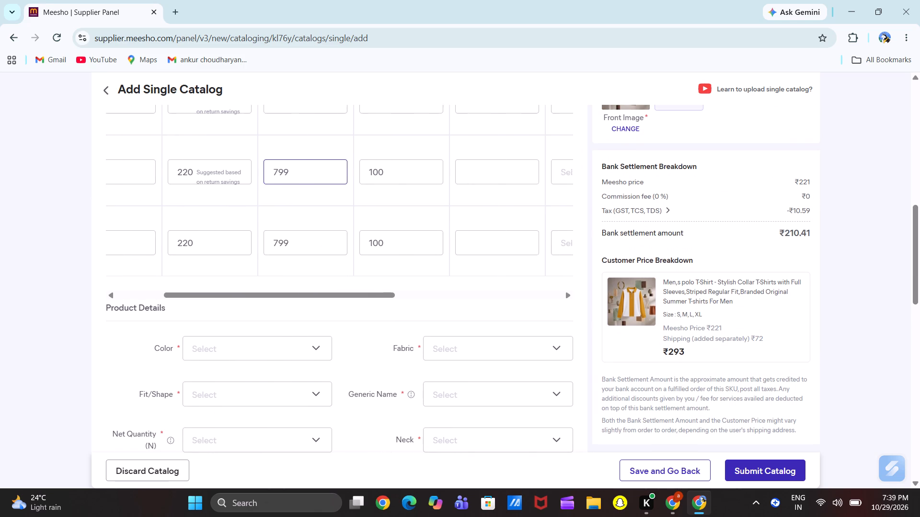
scroll(410, 168, "left", 2)
scroll(410, 168, "up", 2)
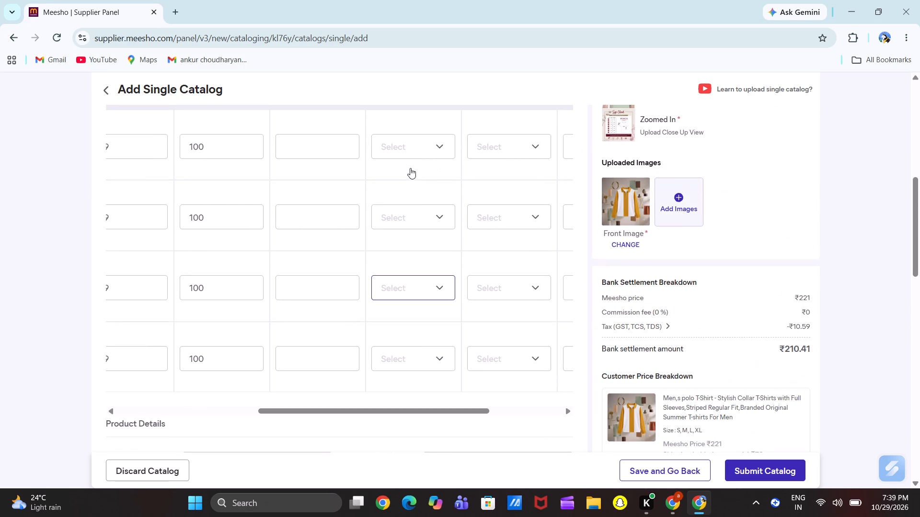
scroll(410, 168, "up", 1)
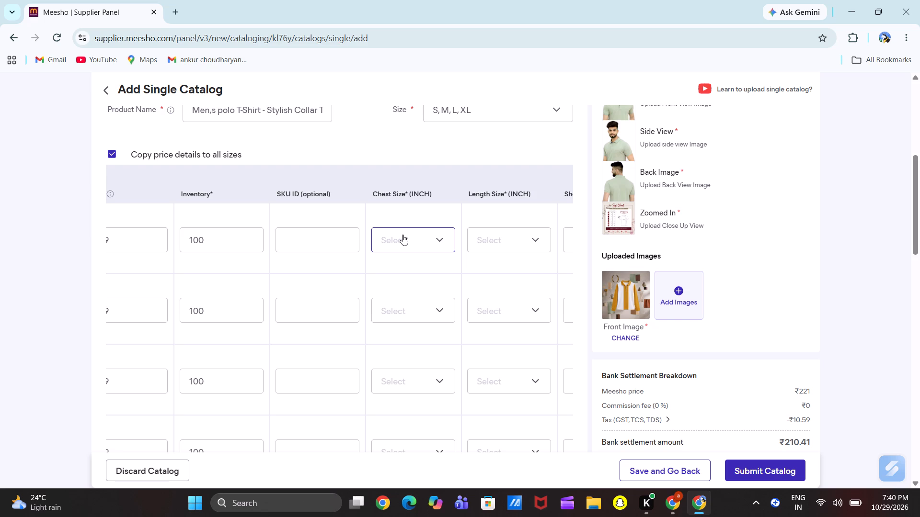
scroll(402, 235, "right", 3)
scroll(402, 235, "down", 3)
scroll(402, 235, "right", 1)
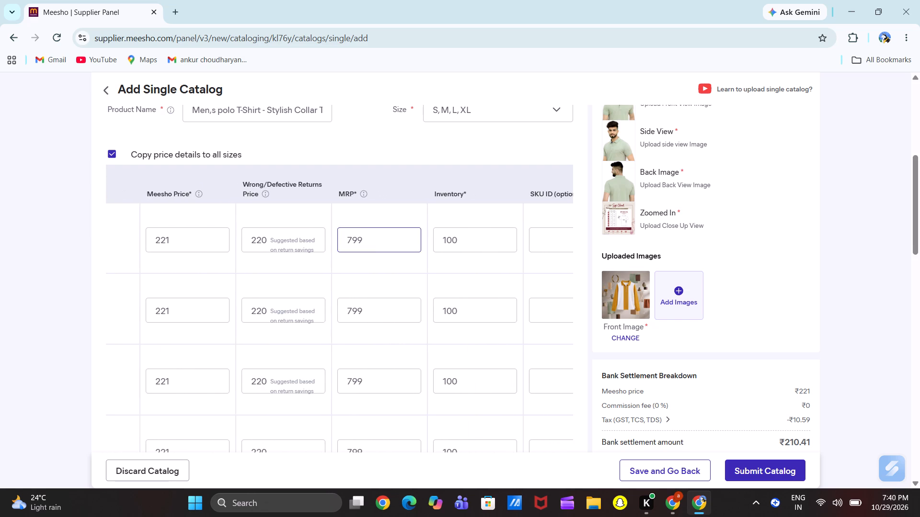
scroll(402, 235, "right", 4)
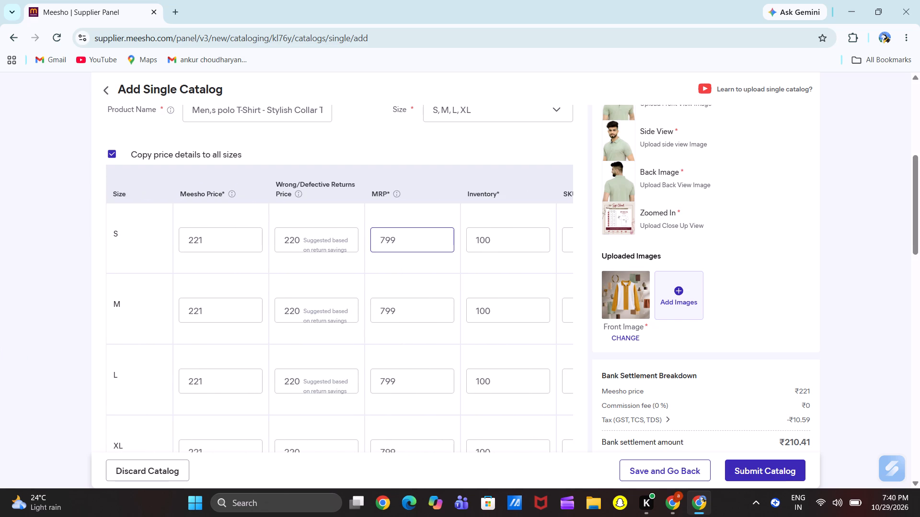
scroll(422, 252, "down", 3)
scroll(422, 252, "up", 1)
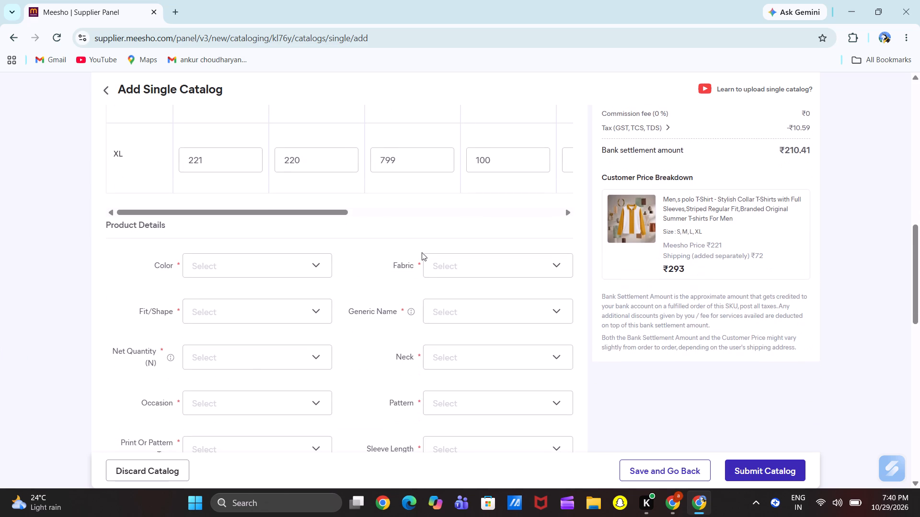
scroll(422, 252, "up", 1)
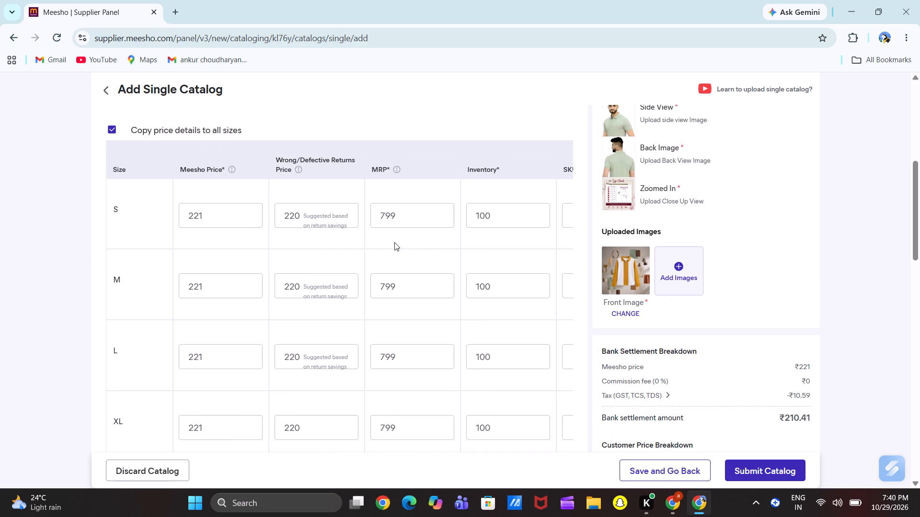
Set Product 2's chest size to 36 inches for size S and 38 inches for size M.
scroll(394, 242, "left", 3)
left_click(450, 214)
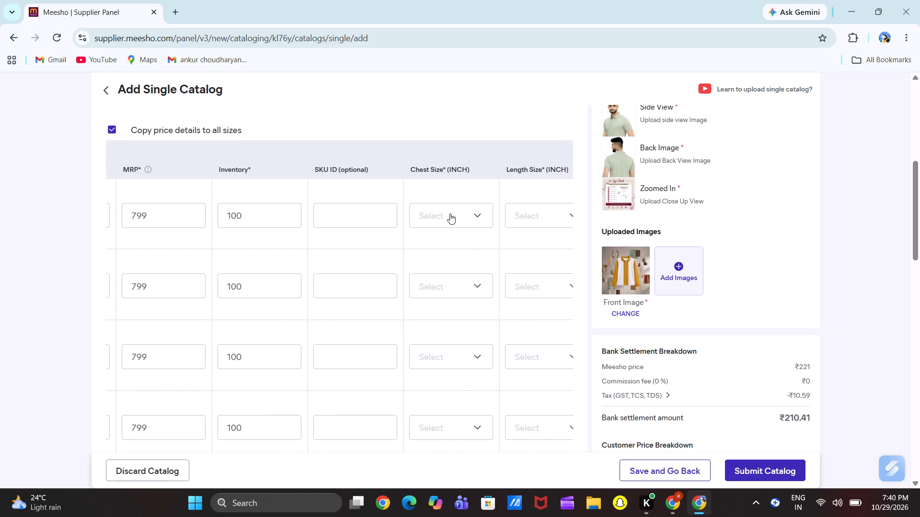
scroll(455, 302, "down", 2)
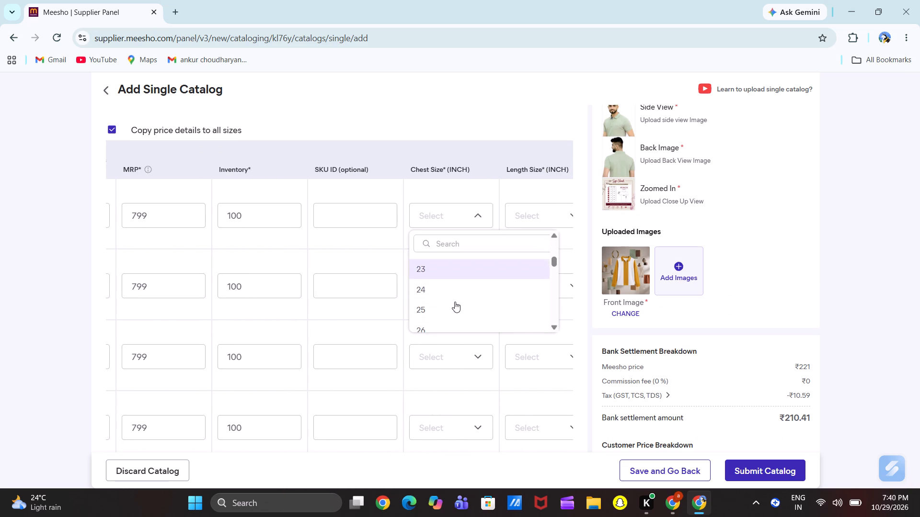
scroll(455, 302, "down", 3)
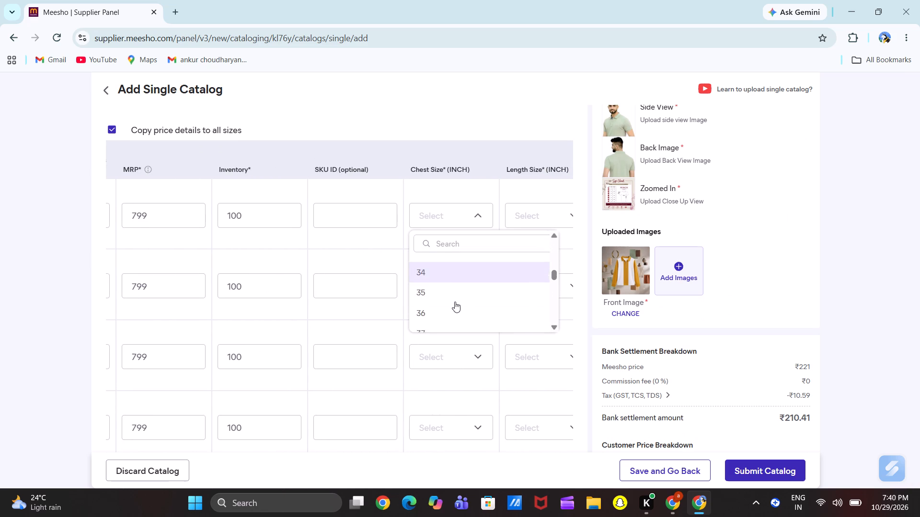
scroll(455, 302, "down", 2)
left_click(449, 294)
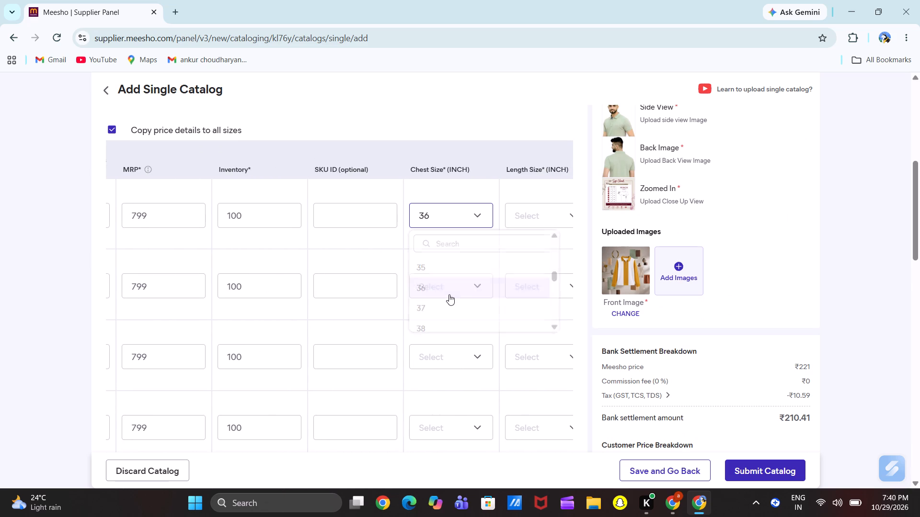
left_click(439, 295)
scroll(448, 370, "down", 1)
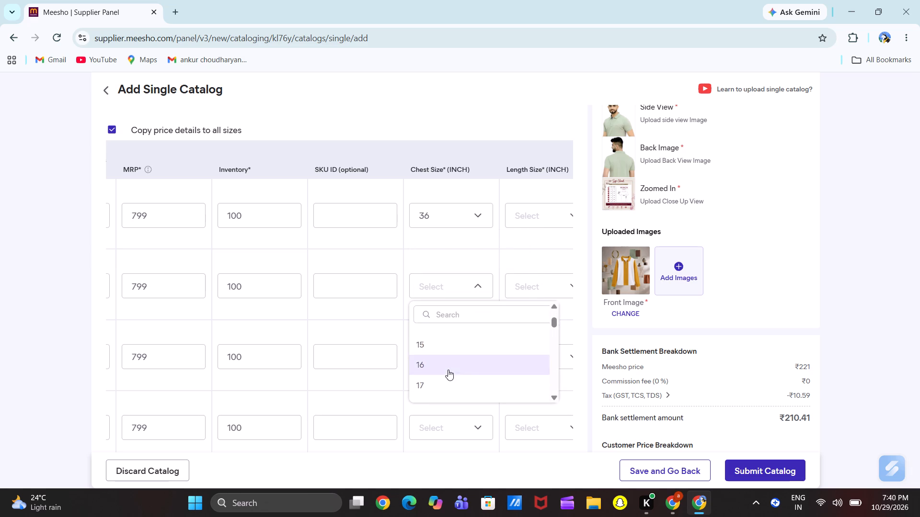
scroll(448, 370, "down", 3)
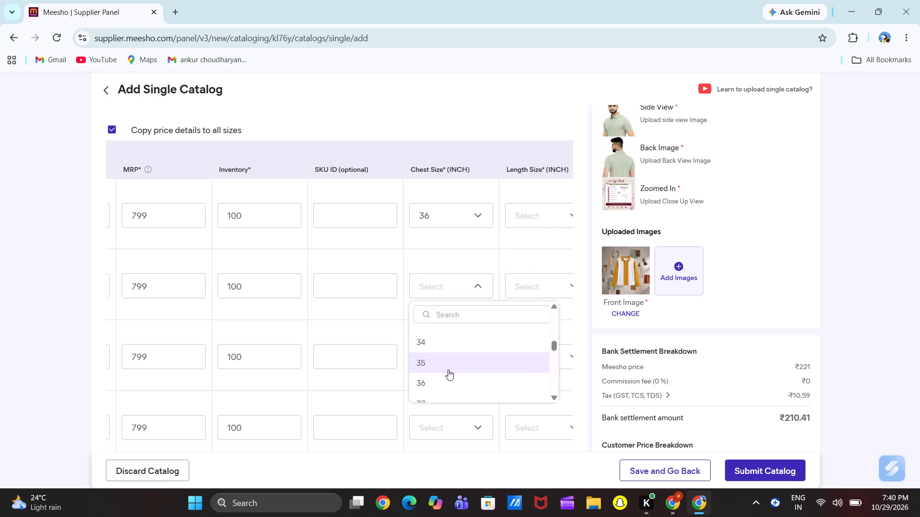
scroll(448, 370, "down", 2)
left_click(448, 370)
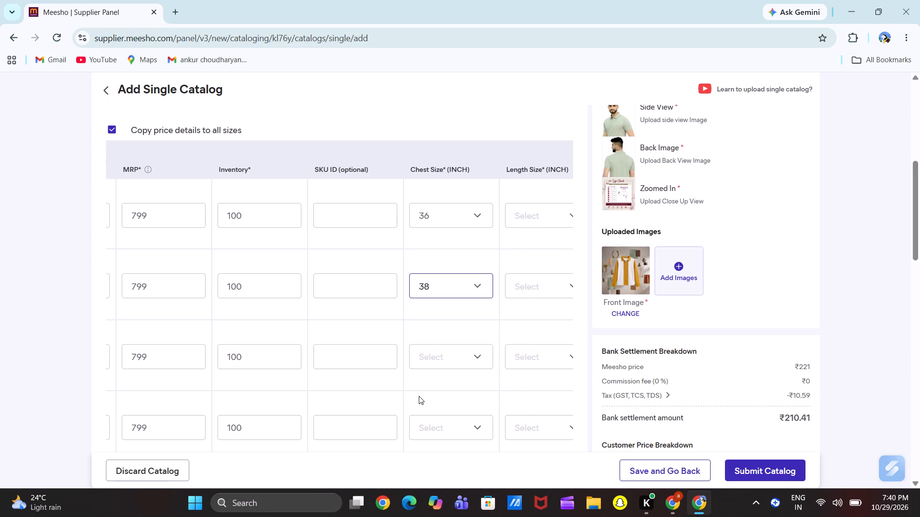
Set Product 2's chest size to 40 inches for size L and 42 inches for size XL.
left_click(437, 361)
scroll(446, 410, "down", 2)
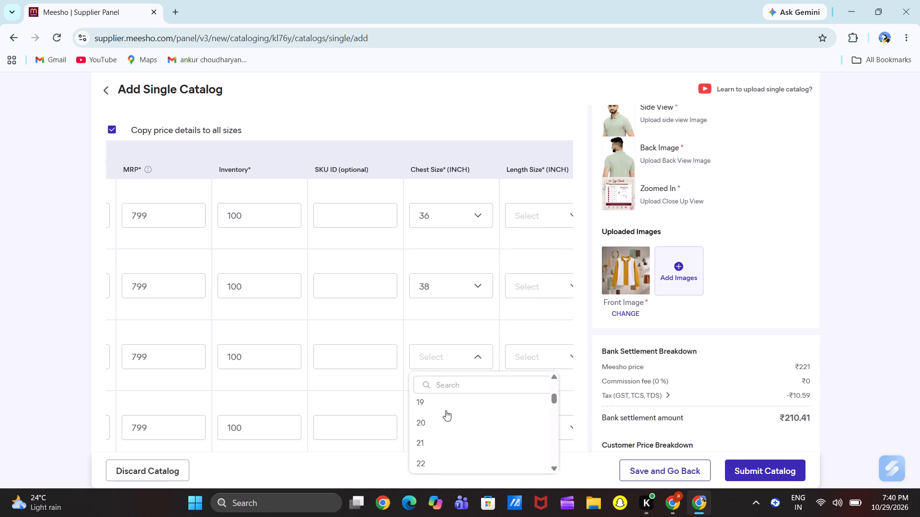
scroll(446, 410, "down", 3)
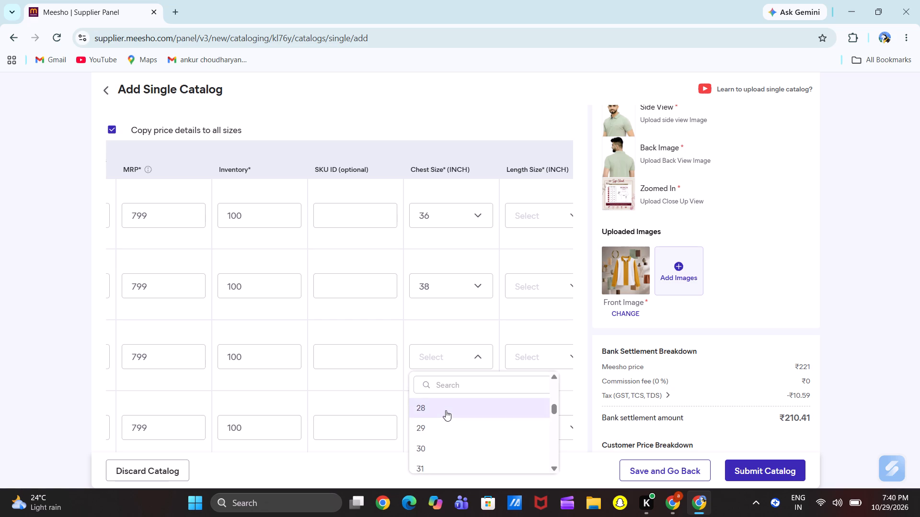
scroll(446, 410, "down", 3)
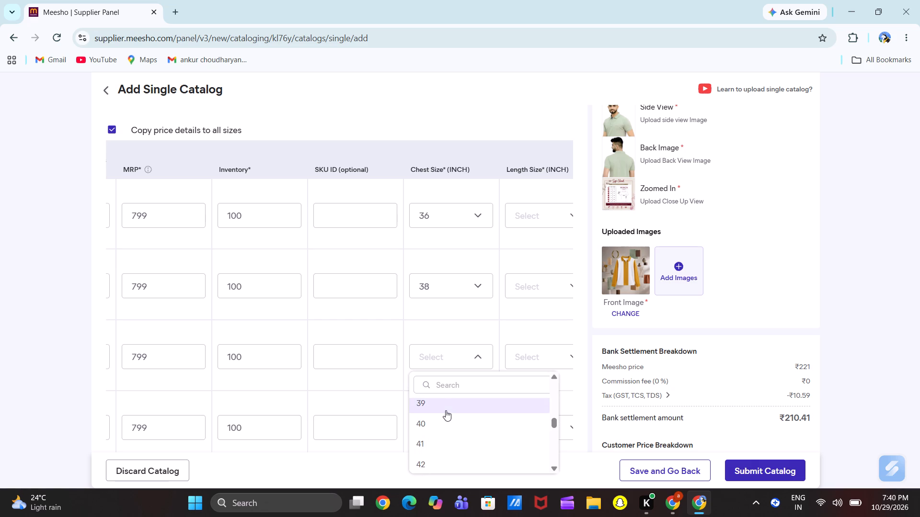
left_click(440, 417)
left_click(438, 418)
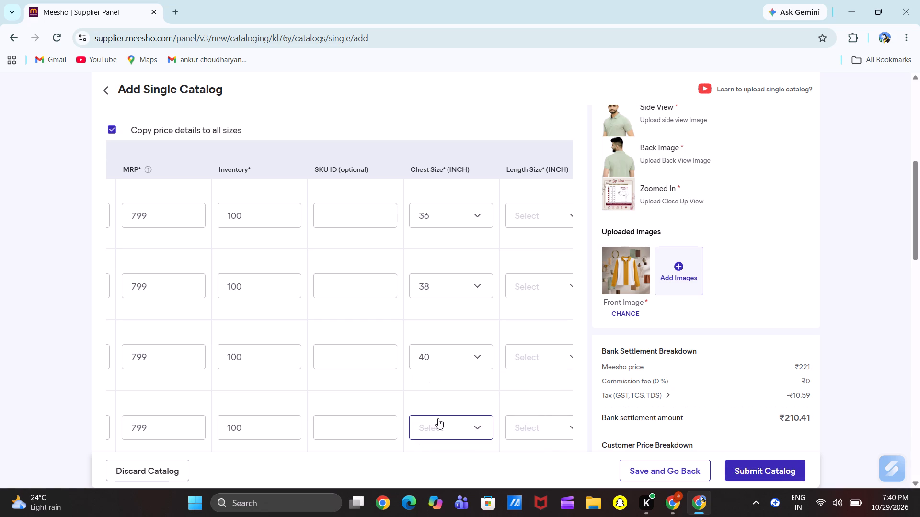
scroll(436, 454, "down", 2)
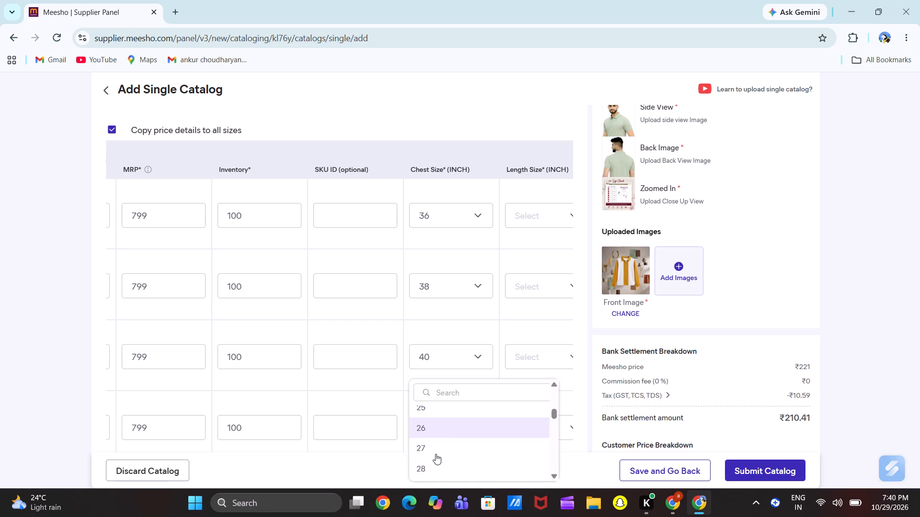
scroll(436, 454, "down", 4)
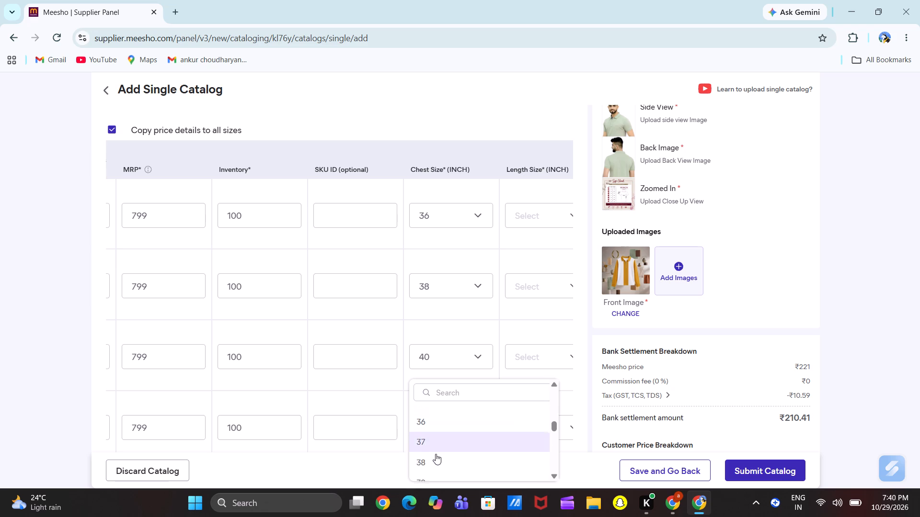
scroll(436, 454, "down", 3)
left_click(433, 452)
Set Product 2's length size to 24.5 inches for size S and 25.5 inches for size M.
scroll(440, 394, "left", 1)
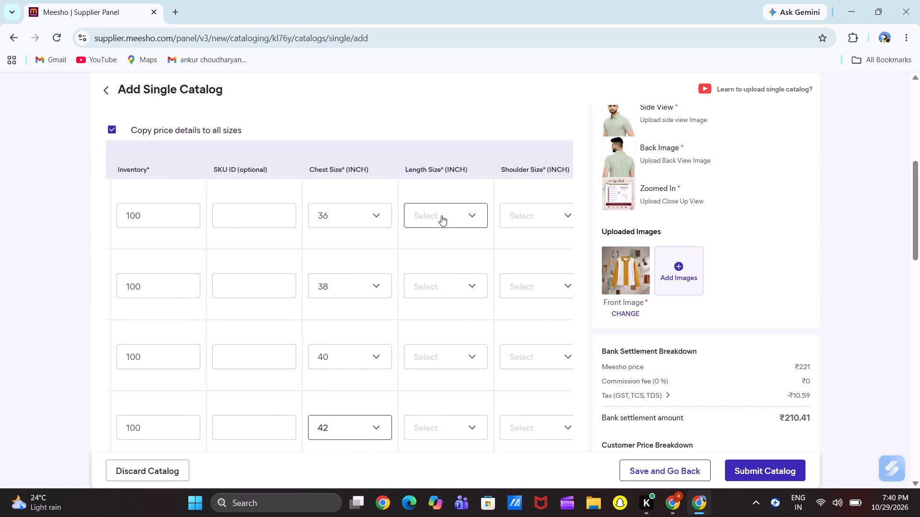
left_click(441, 215)
scroll(439, 304, "down", 2)
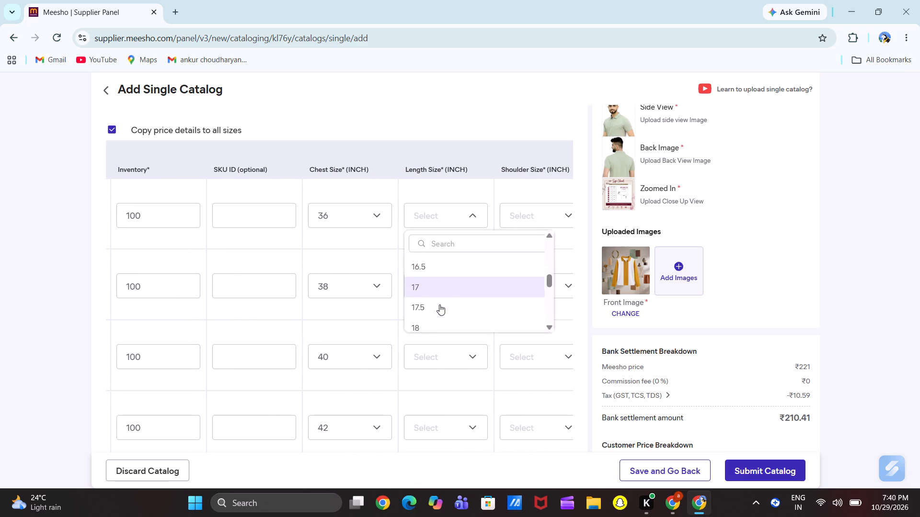
scroll(439, 304, "down", 2)
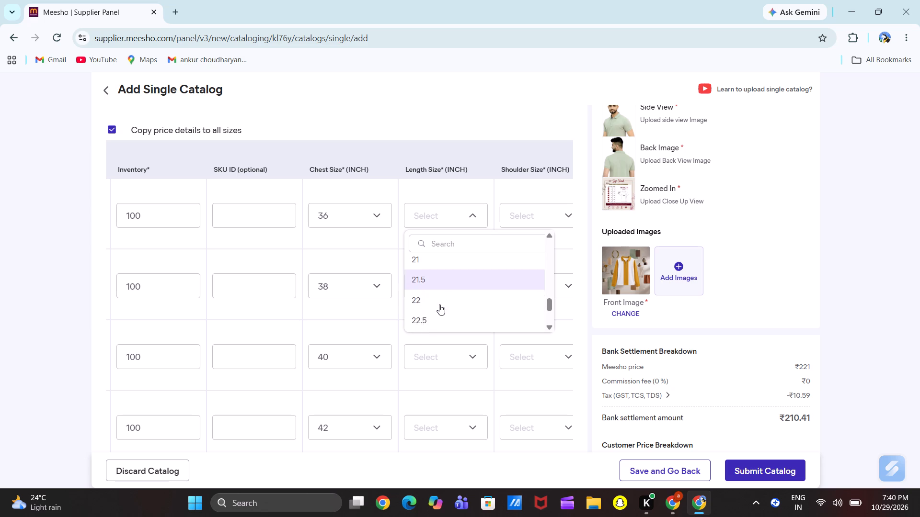
scroll(439, 304, "down", 2)
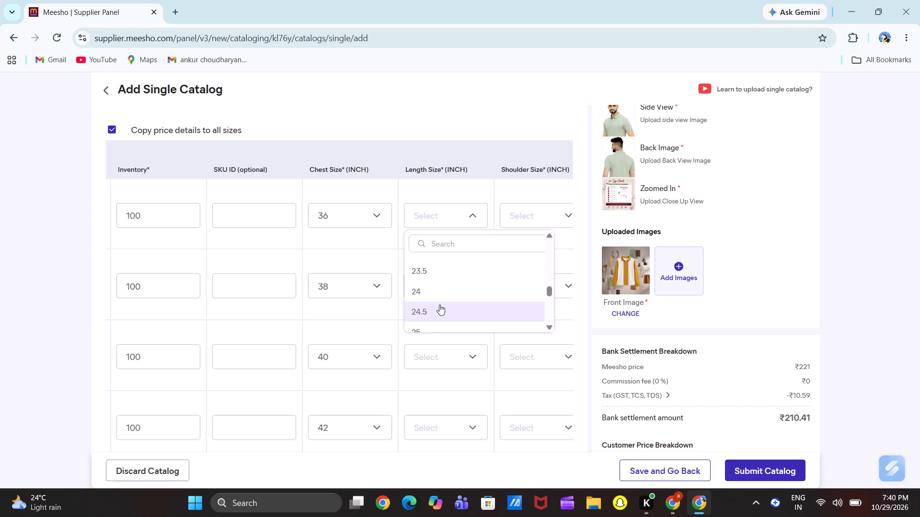
scroll(439, 304, "down", 2)
left_click(438, 303)
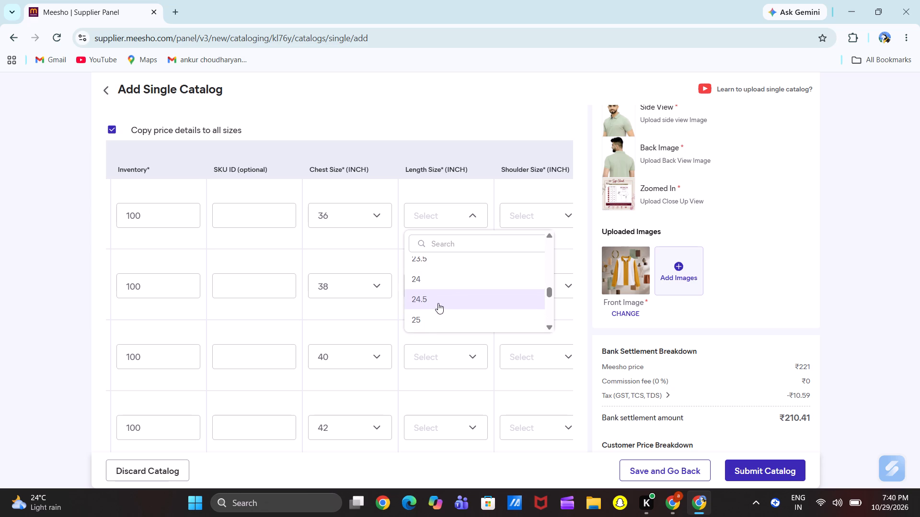
left_click(432, 282)
scroll(442, 326, "down", 1)
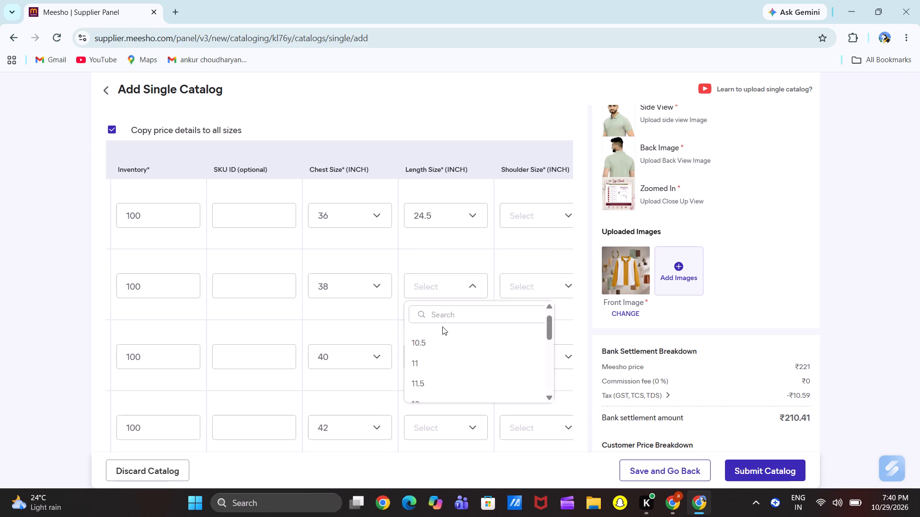
scroll(442, 326, "down", 4)
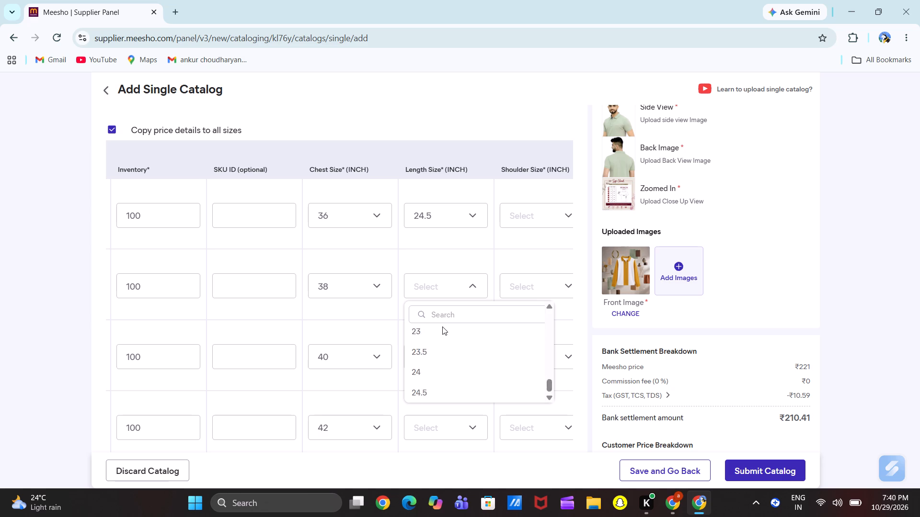
scroll(442, 326, "down", 1)
left_click(433, 367)
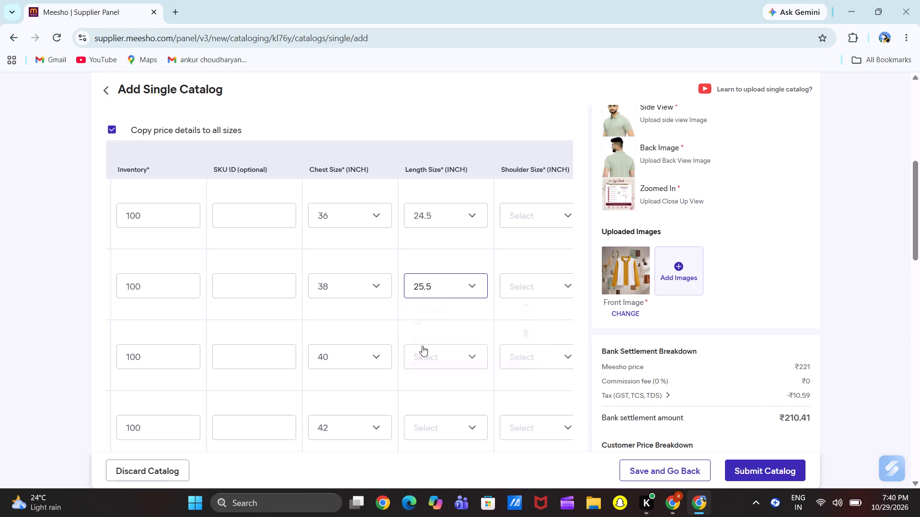
Set Product 2's length size to 26.5 inches for size L.
left_click(433, 350)
scroll(452, 391, "down", 2)
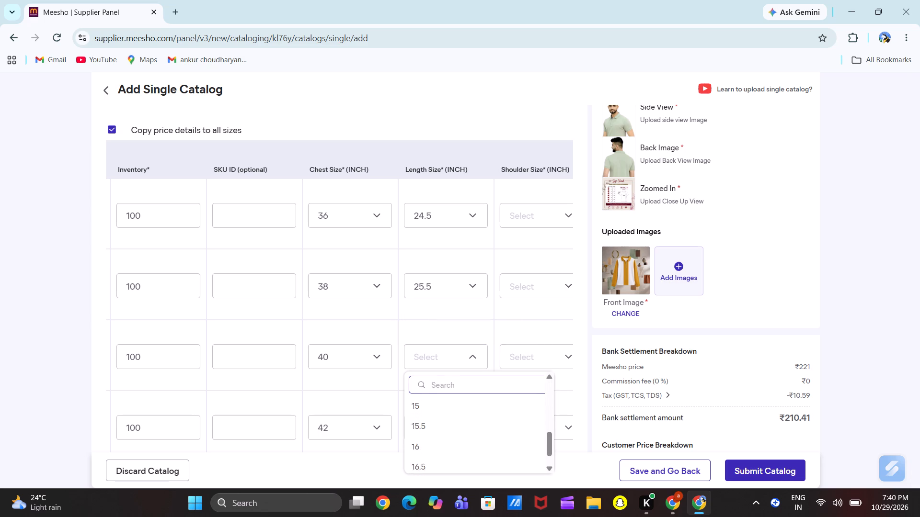
scroll(452, 391, "down", 2)
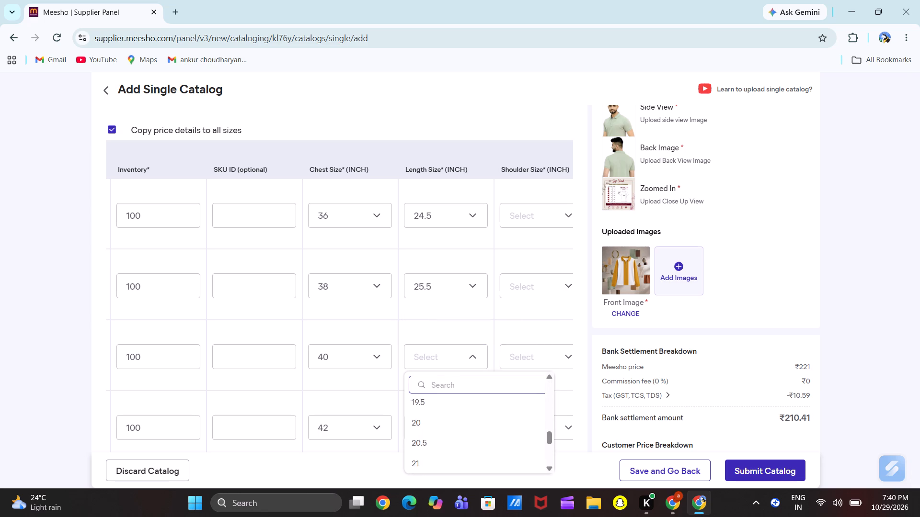
scroll(452, 391, "down", 2)
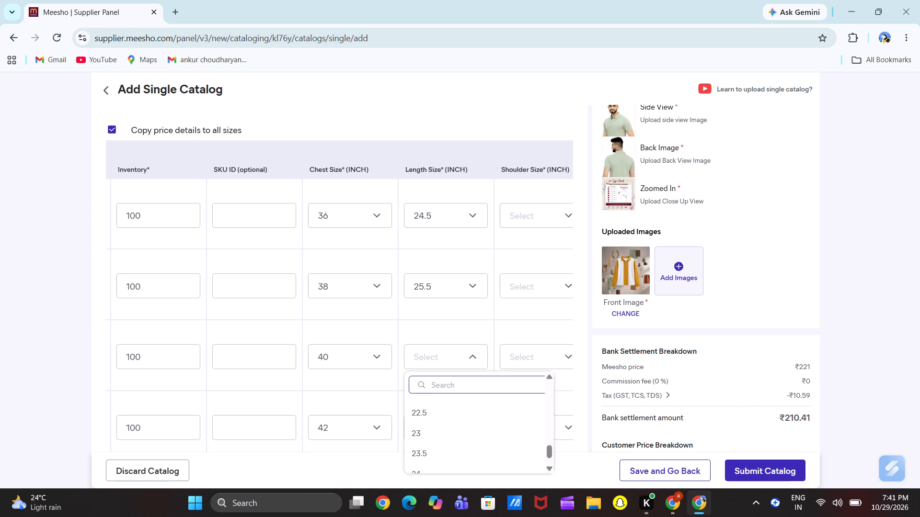
scroll(437, 420, "down", 1)
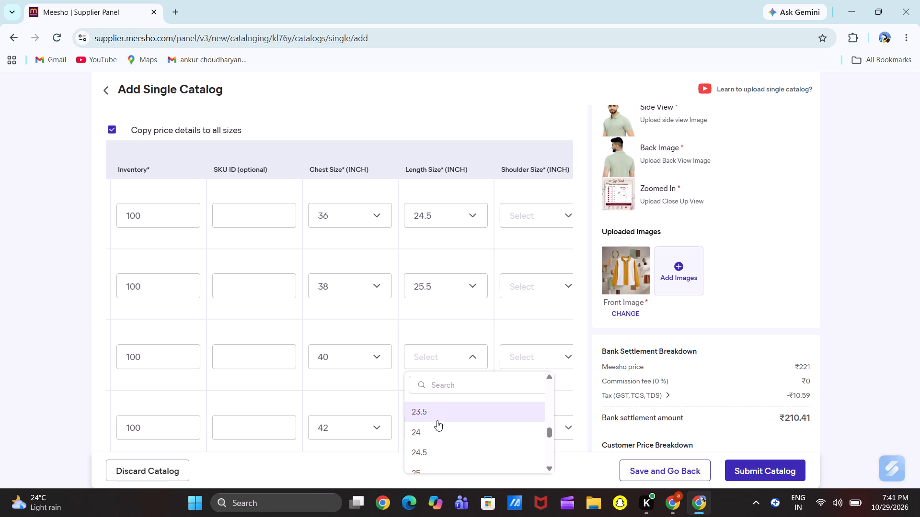
scroll(437, 420, "down", 2)
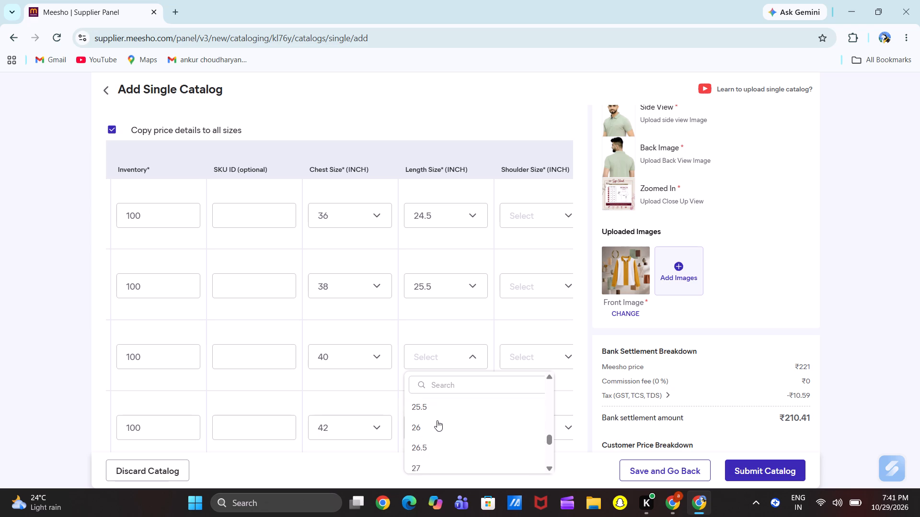
scroll(437, 420, "down", 1)
left_click(438, 439)
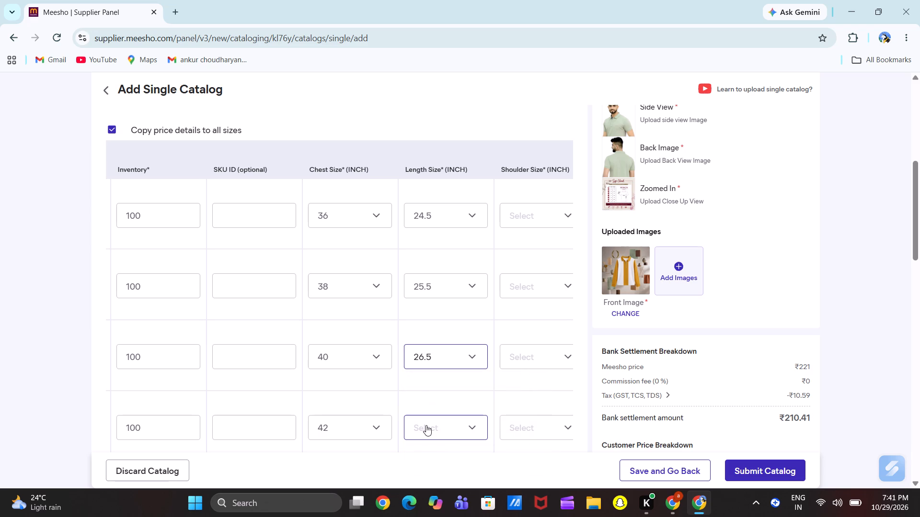
Set Product 2's length size to 27.5 inches for size XL.
left_click(426, 425)
scroll(431, 439, "down", 2)
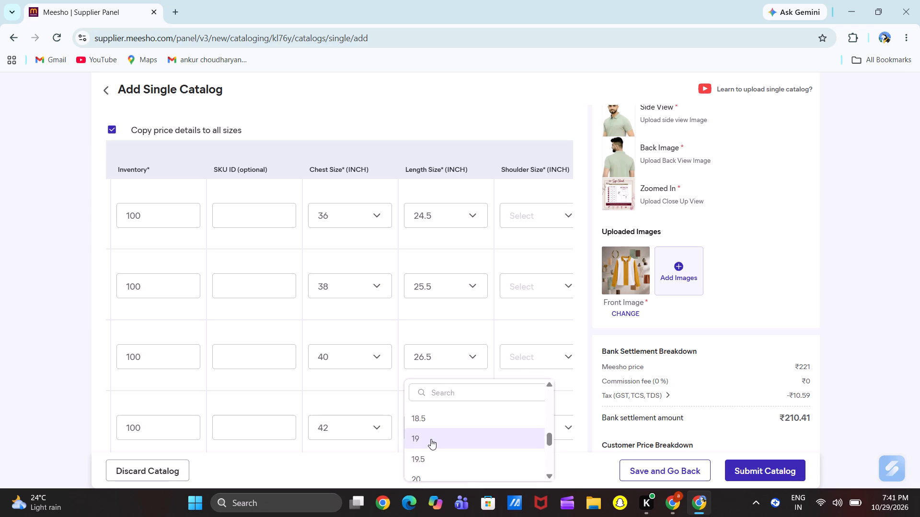
scroll(431, 439, "down", 3)
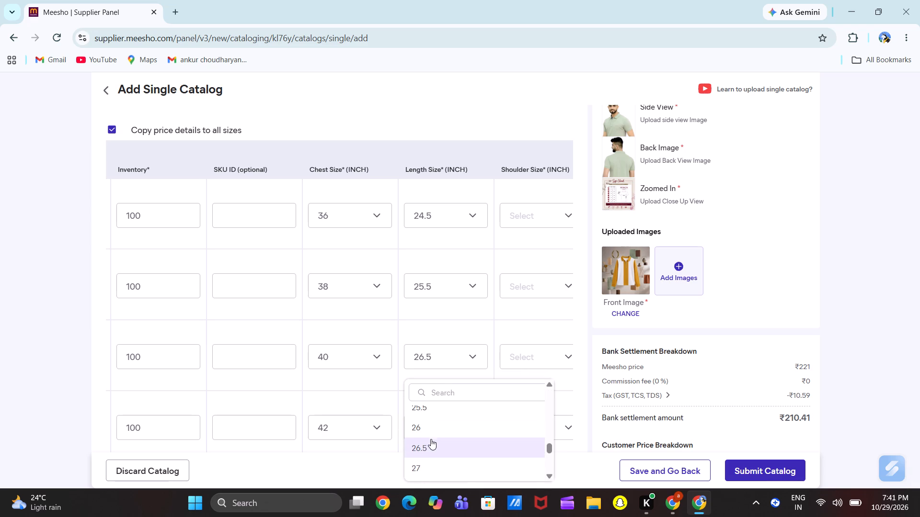
scroll(431, 439, "down", 2)
left_click(426, 446)
Set Product 2's shoulder size to 14.5 inches for size S and 15.5 inches for size M.
scroll(461, 374, "left", 3)
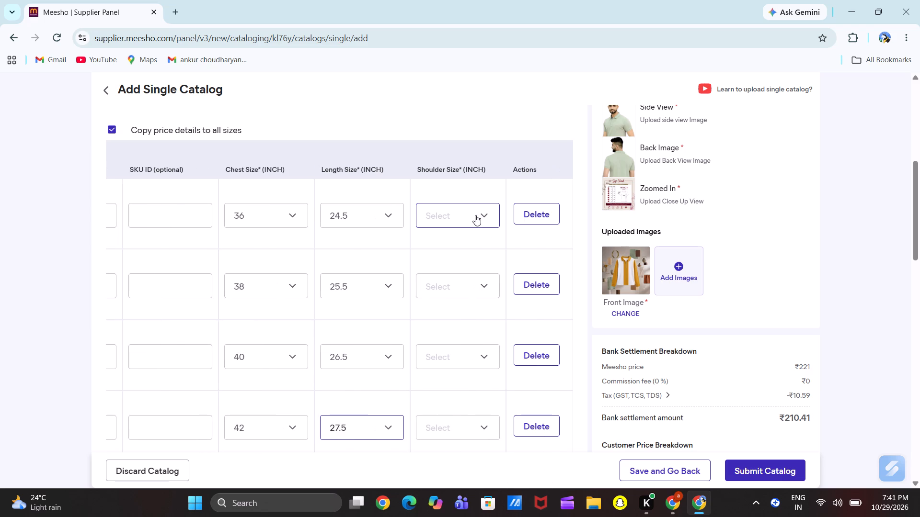
left_click(475, 215)
scroll(471, 293, "down", 1)
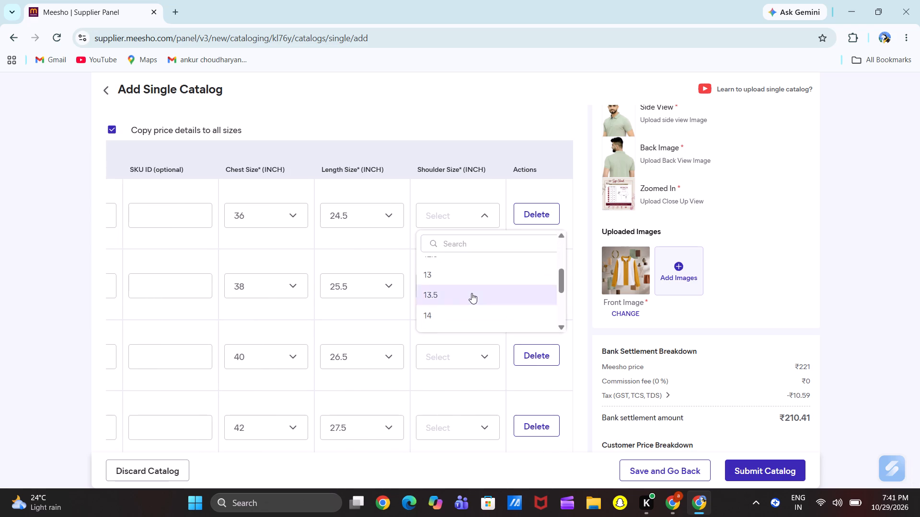
scroll(471, 293, "down", 2)
left_click(440, 279)
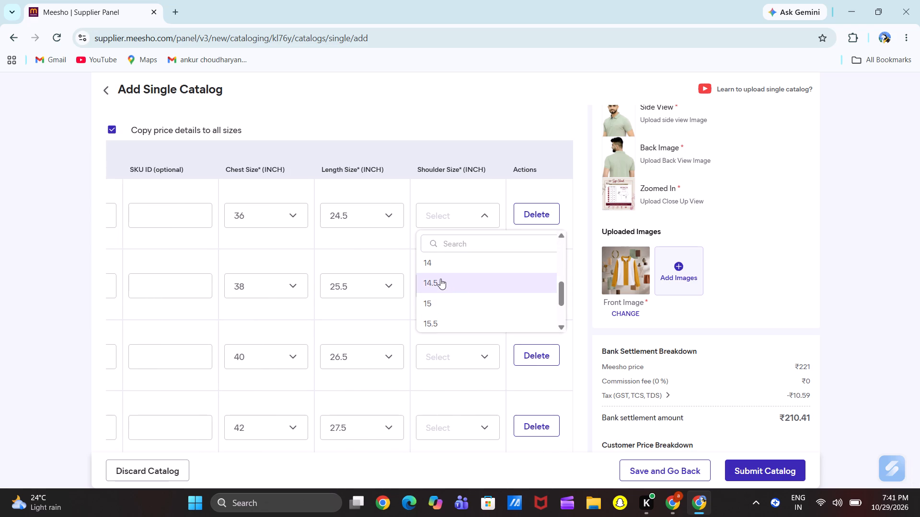
left_click(429, 281)
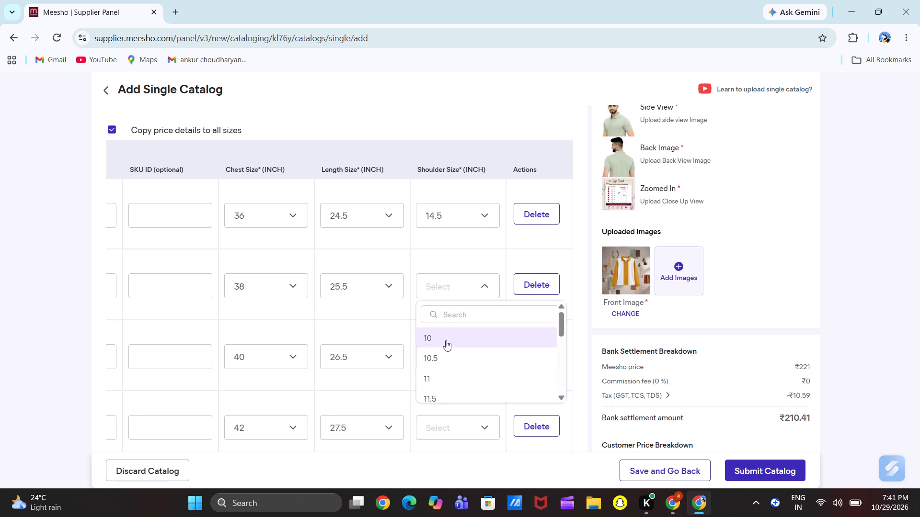
scroll(446, 340, "down", 4)
scroll(446, 340, "up", 1)
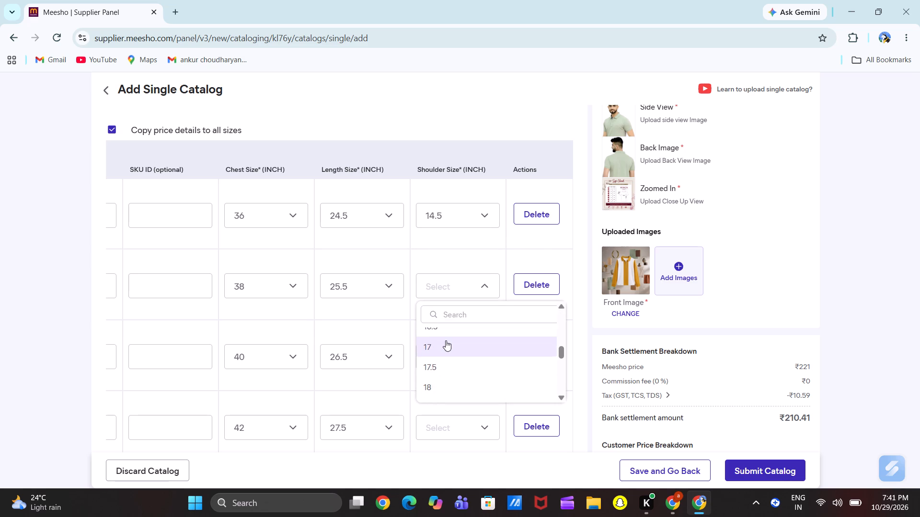
scroll(446, 340, "up", 1)
left_click(446, 340)
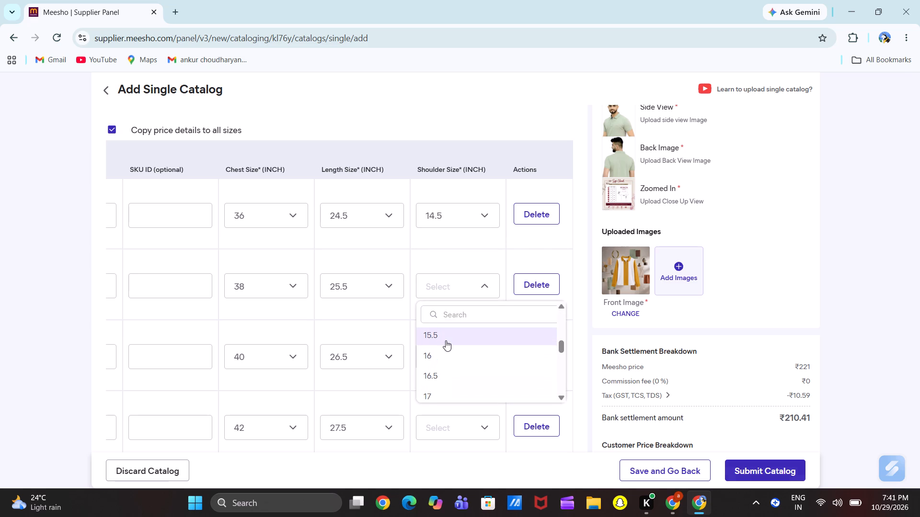
Set Product 2's shoulder size to 16.5 inches for size L and 17.5 inches for size XL.
left_click(437, 353)
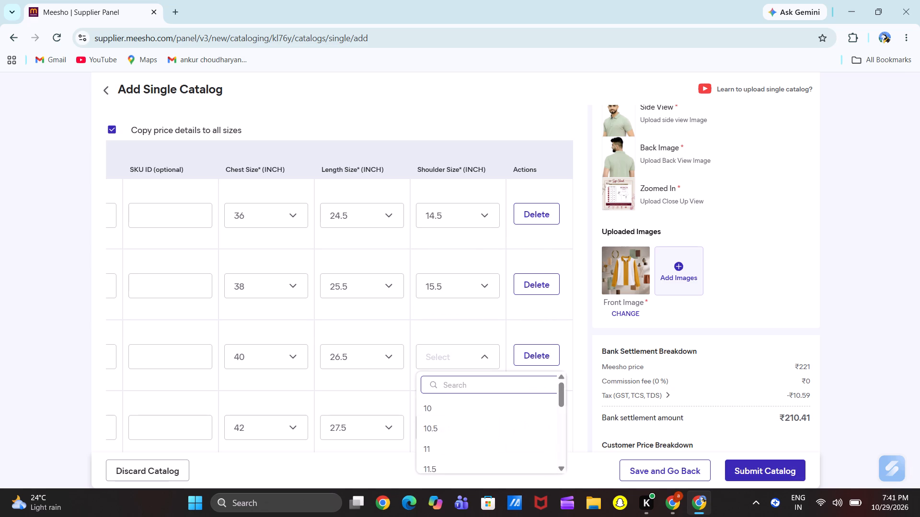
scroll(443, 394, "down", 3)
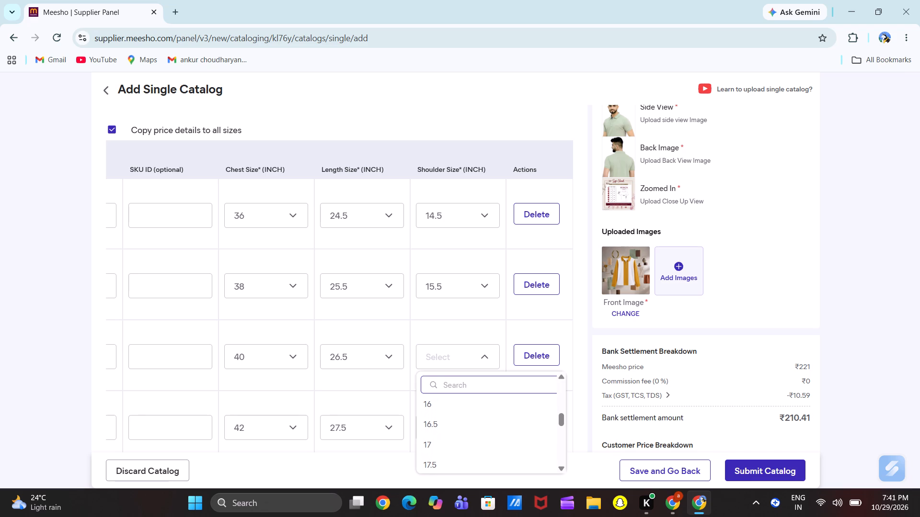
scroll(443, 394, "down", 1)
left_click(437, 419)
left_click(437, 419)
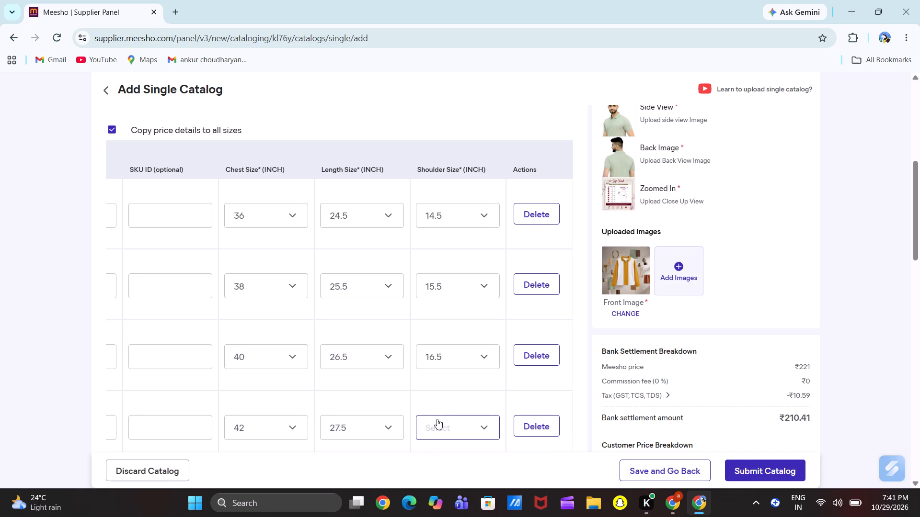
scroll(444, 447, "down", 4)
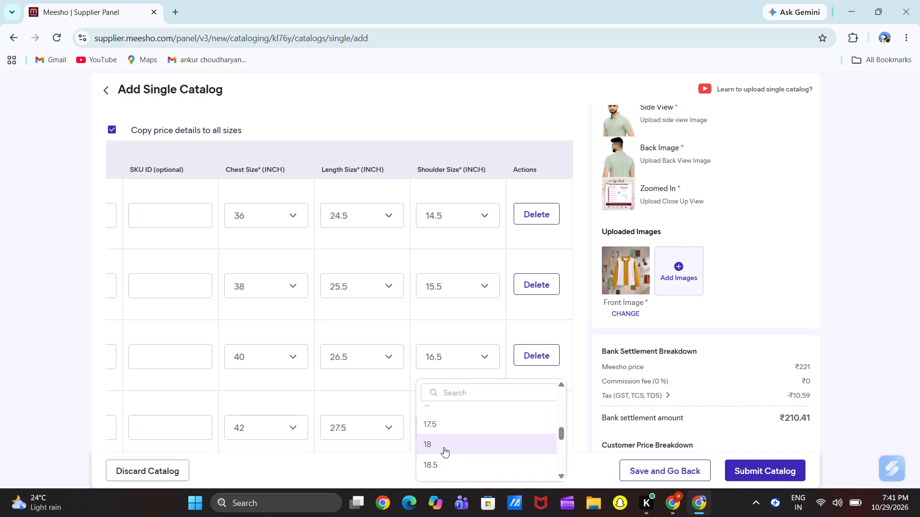
scroll(444, 447, "down", 1)
scroll(444, 447, "up", 1)
left_click(437, 437)
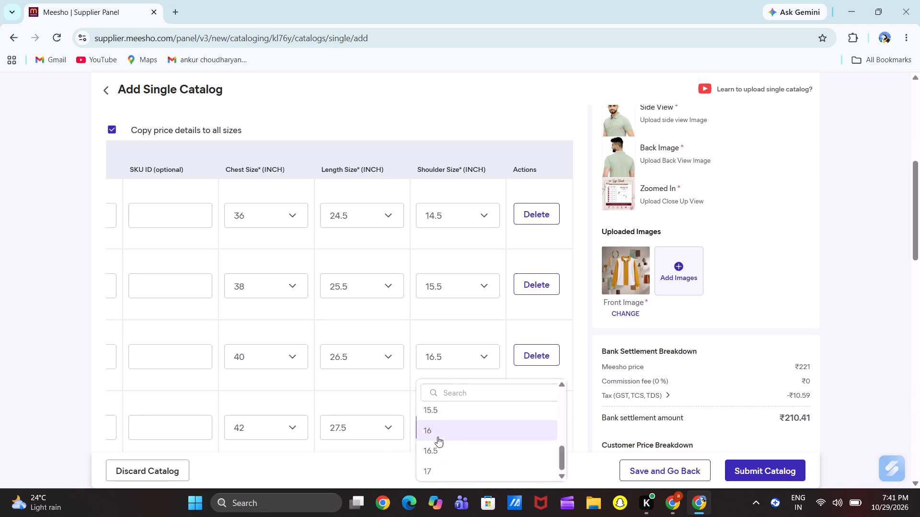
In Product 2's product details, set the color to Mustard and the fabric to Cotton Blend.
scroll(413, 422, "down", 3)
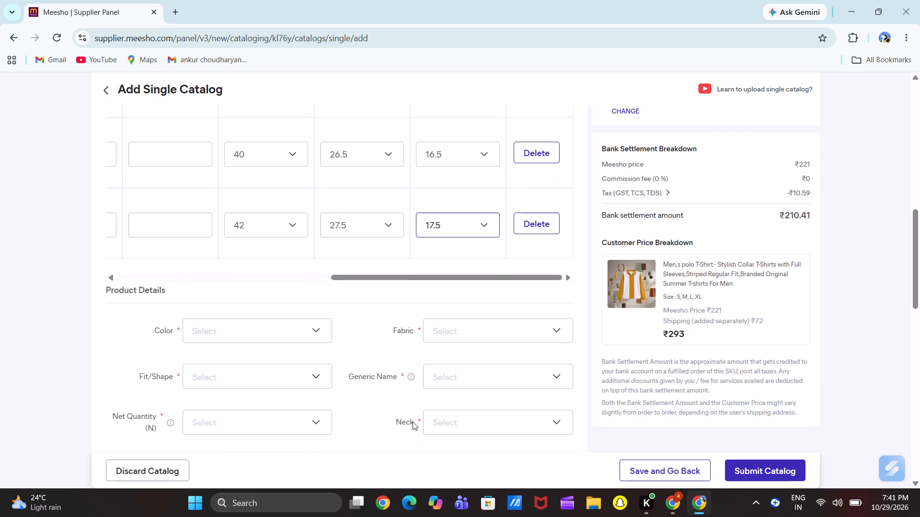
scroll(413, 422, "down", 3)
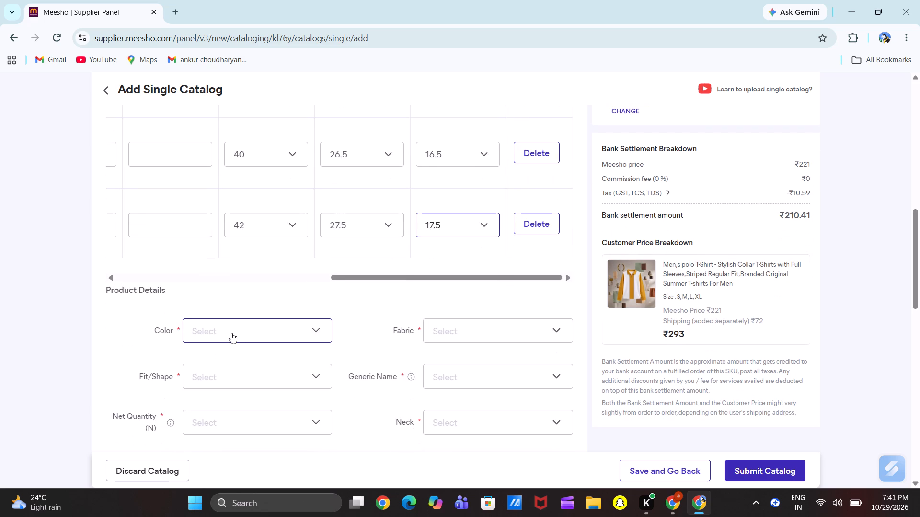
left_click(231, 333)
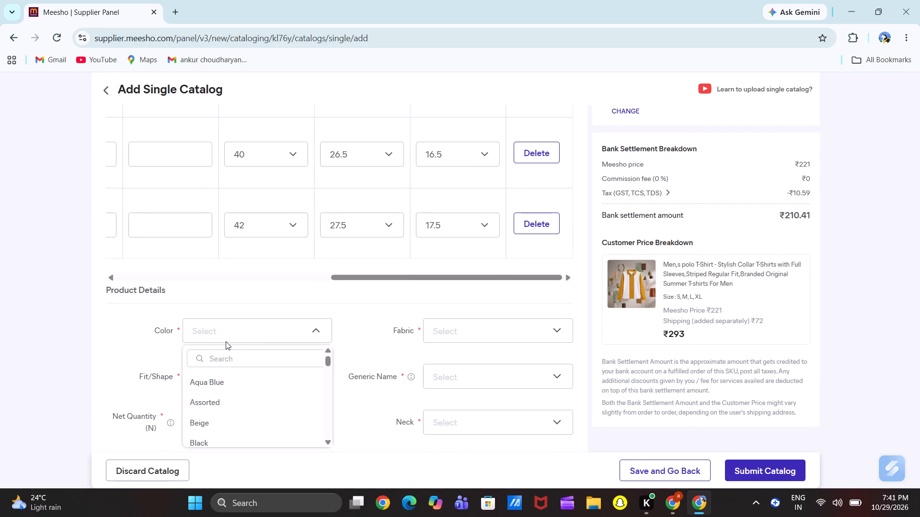
left_click(249, 358)
type("mus")
left_click(202, 390)
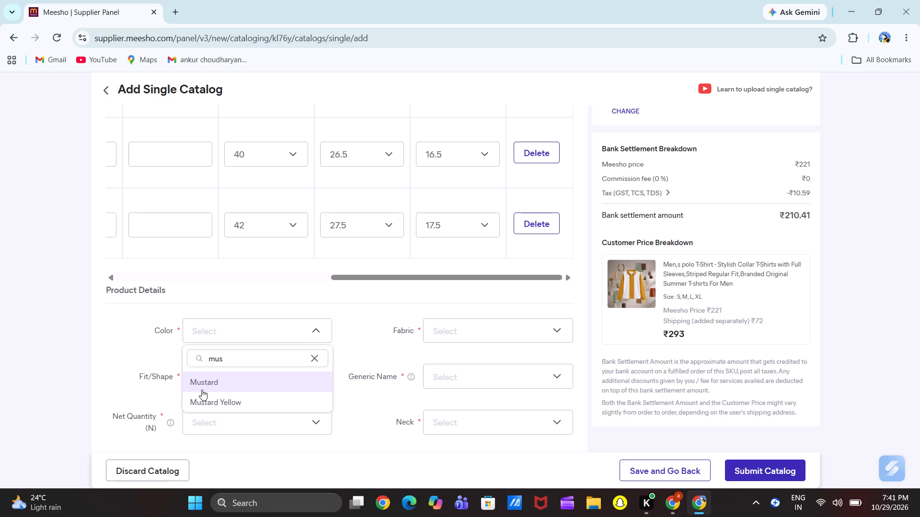
left_click(462, 321)
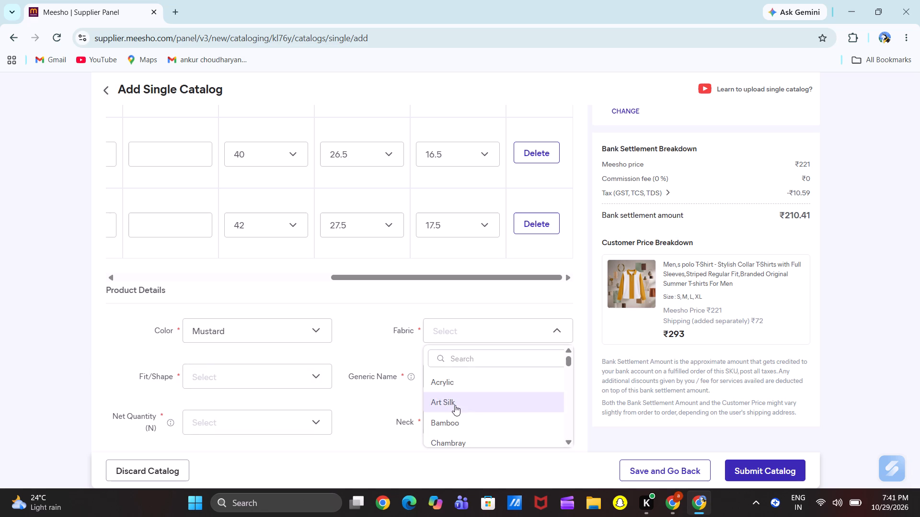
scroll(469, 406, "down", 2)
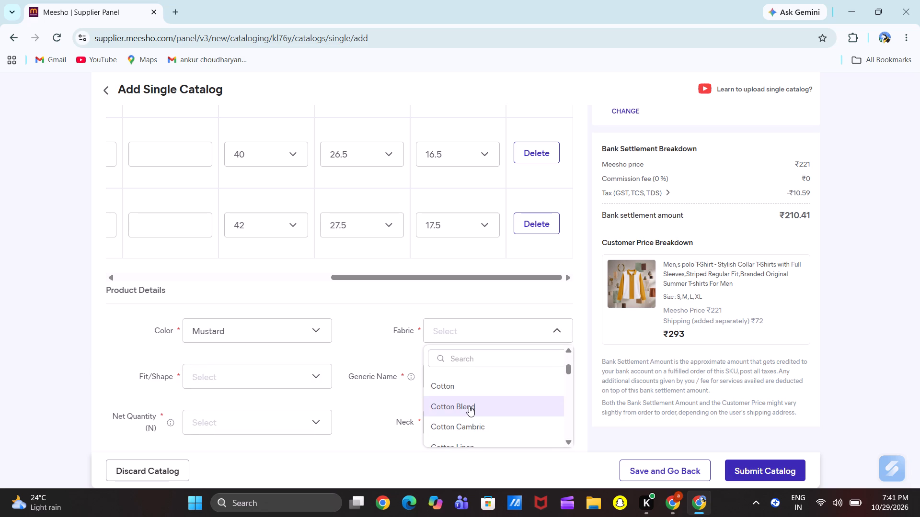
left_click(469, 406)
Set Product 2's fit/shape to Regular and its generic name to Tshirts.
left_click(262, 369)
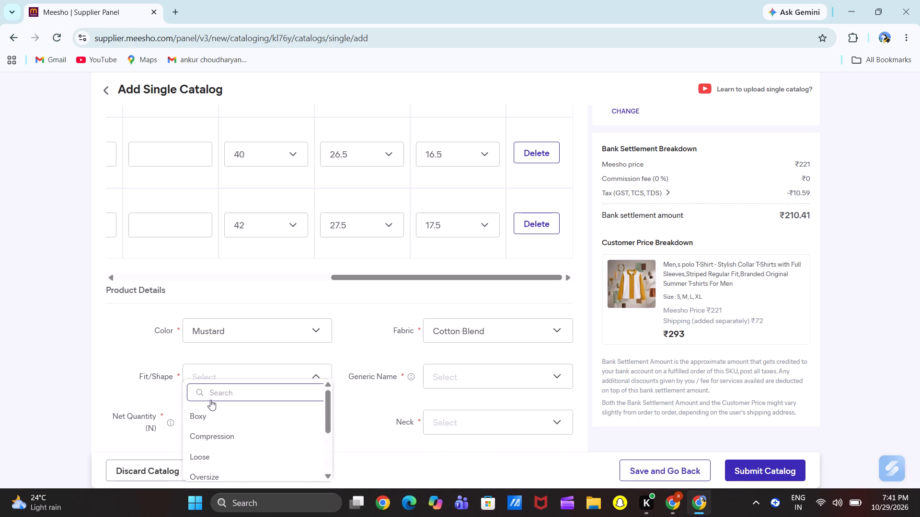
scroll(237, 460, "down", 1)
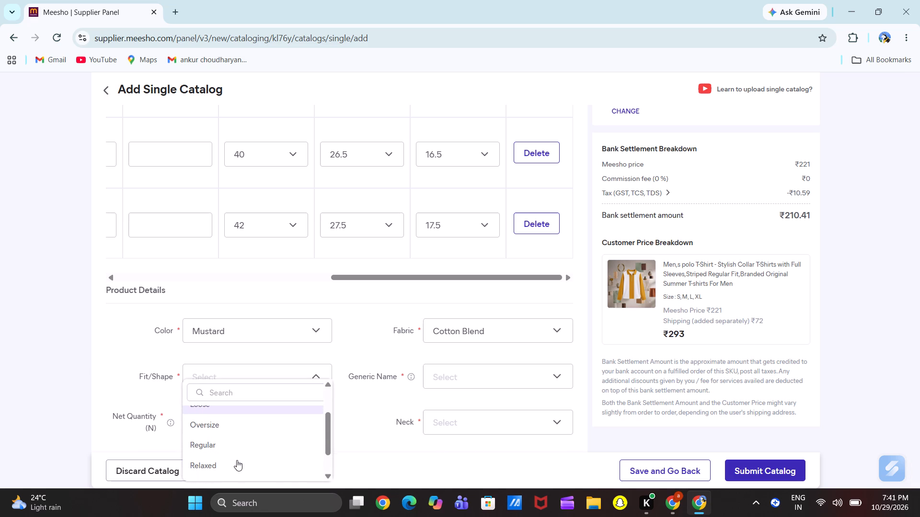
scroll(237, 460, "down", 1)
left_click(194, 435)
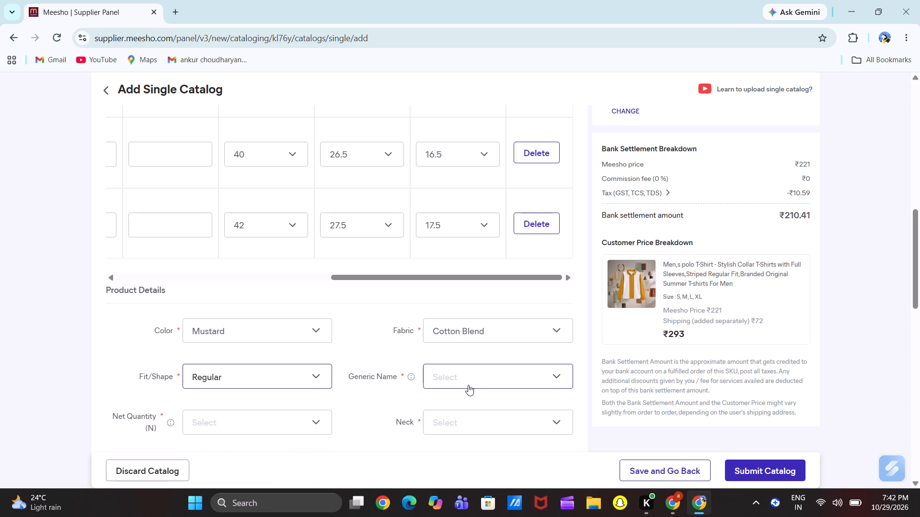
left_click(468, 385)
scroll(457, 427, "down", 1)
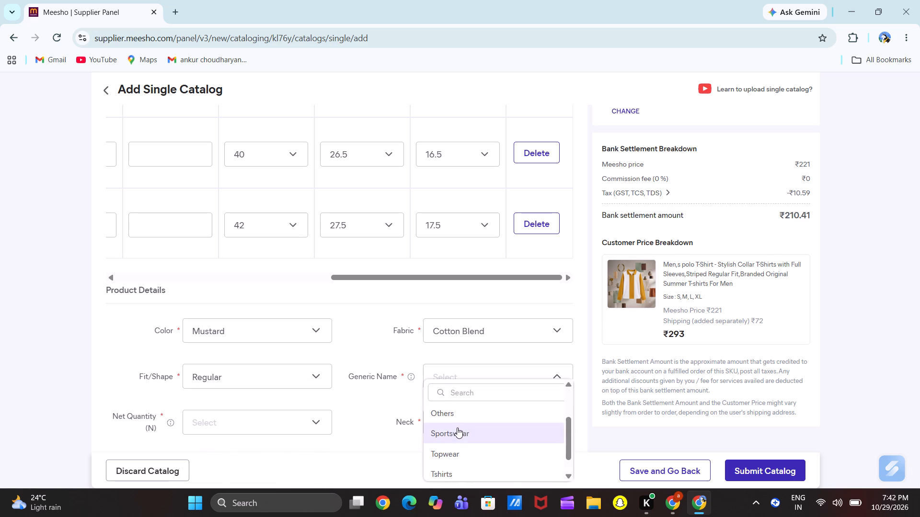
scroll(457, 427, "down", 1)
left_click(455, 444)
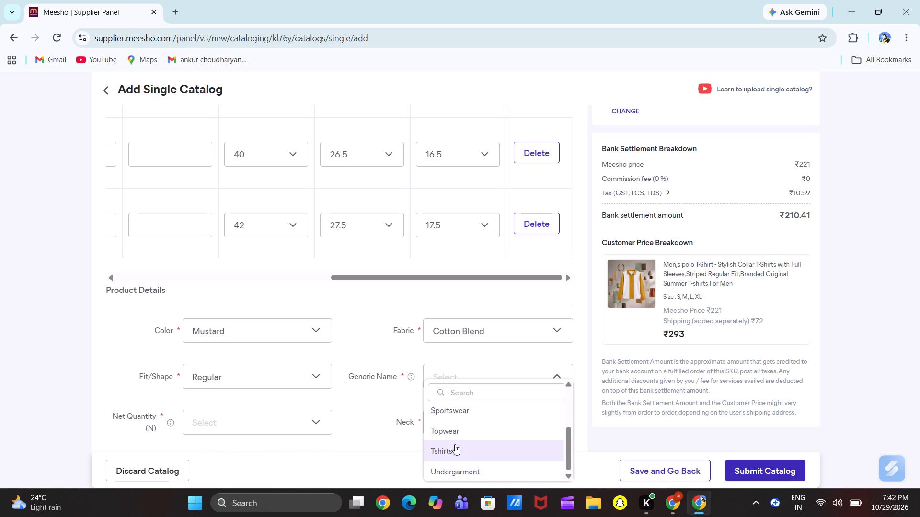
Set Product 2's net quantity to 1.
left_click(233, 428)
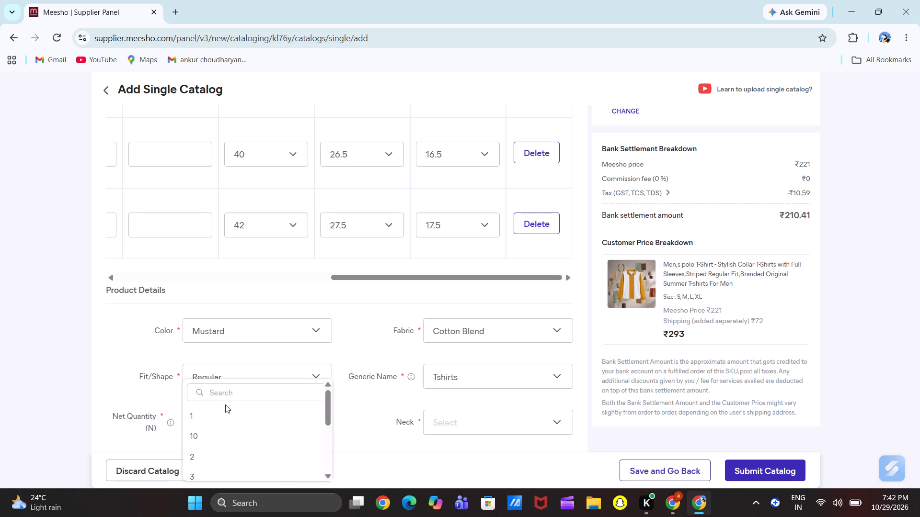
left_click(225, 405)
left_click(209, 411)
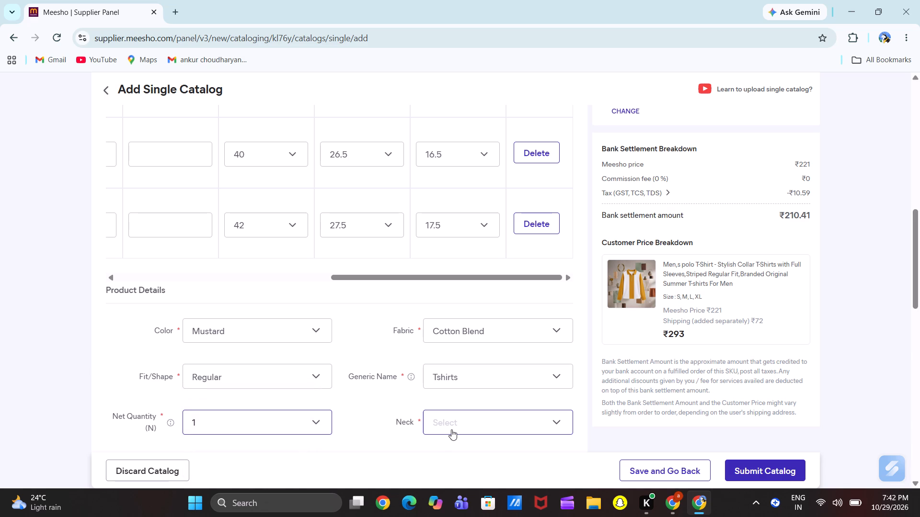
Set Product 2's neck to Polo and its occasion to Casual.
left_click(452, 429)
scroll(452, 448, "down", 1)
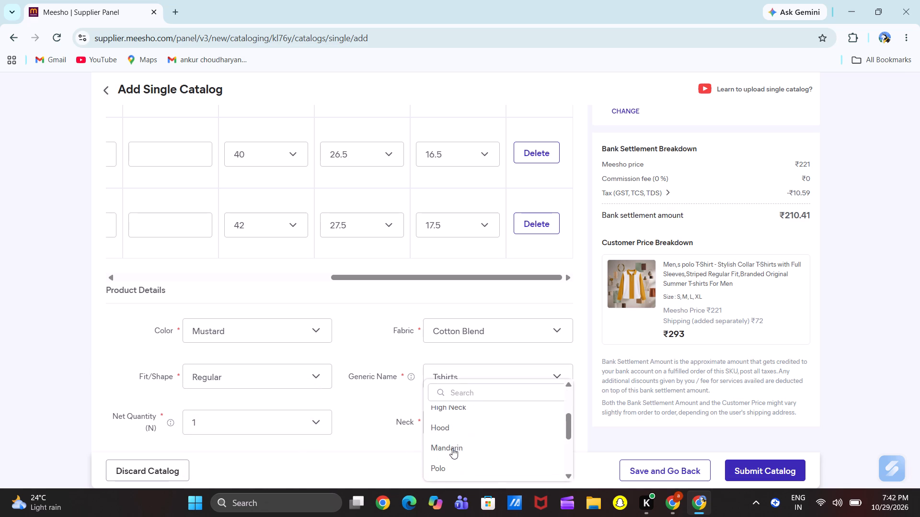
scroll(452, 448, "down", 2)
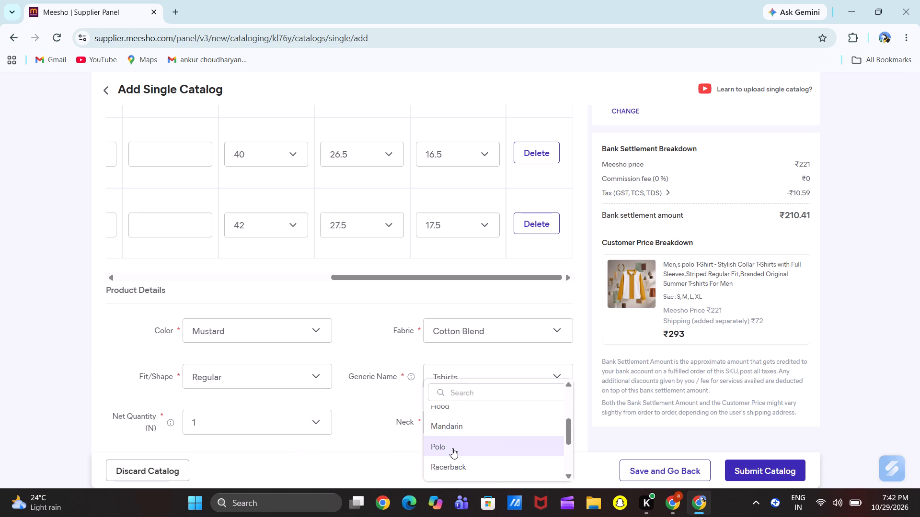
left_click(441, 443)
scroll(400, 444, "down", 2)
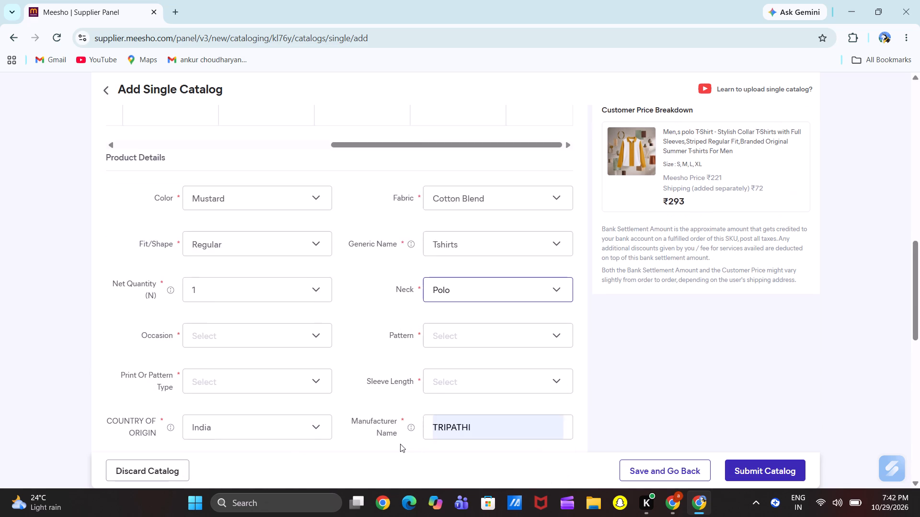
scroll(400, 444, "down", 1)
left_click(227, 254)
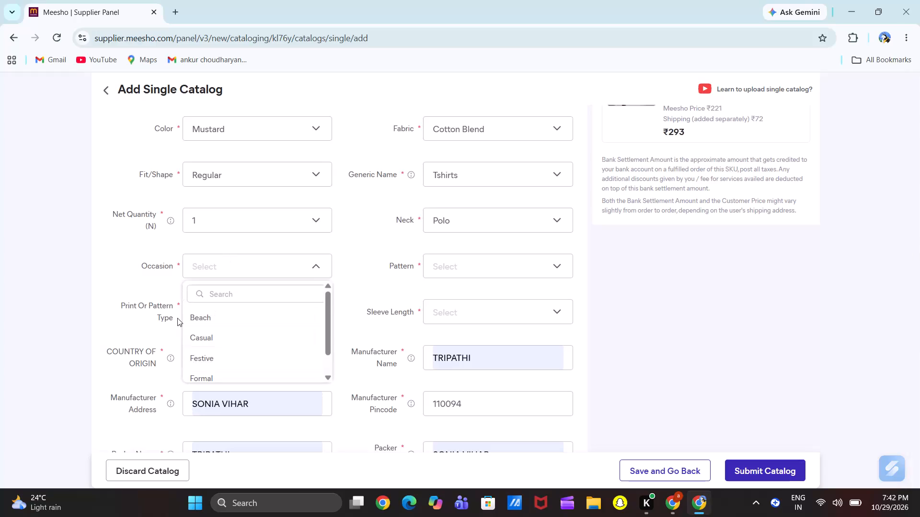
left_click(207, 332)
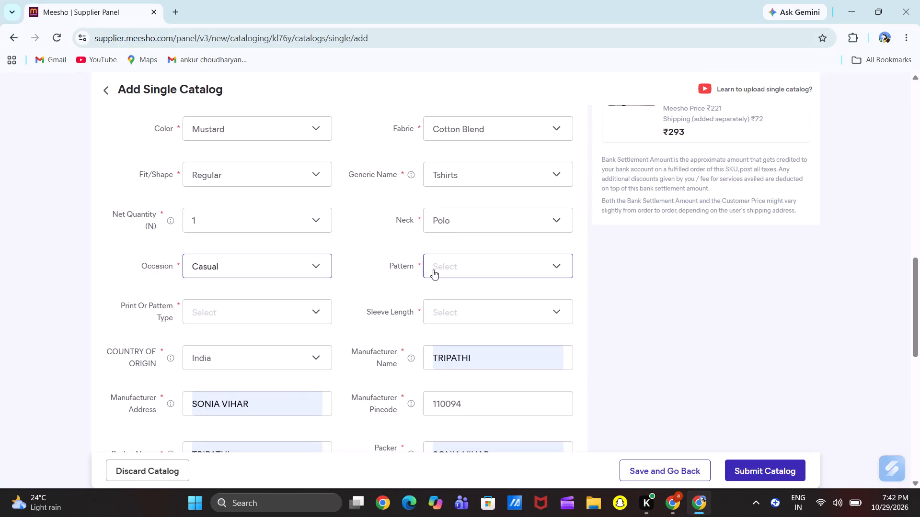
Set both Product 2's pattern and its print or pattern type to Colorblocked.
left_click(440, 268)
left_click(472, 336)
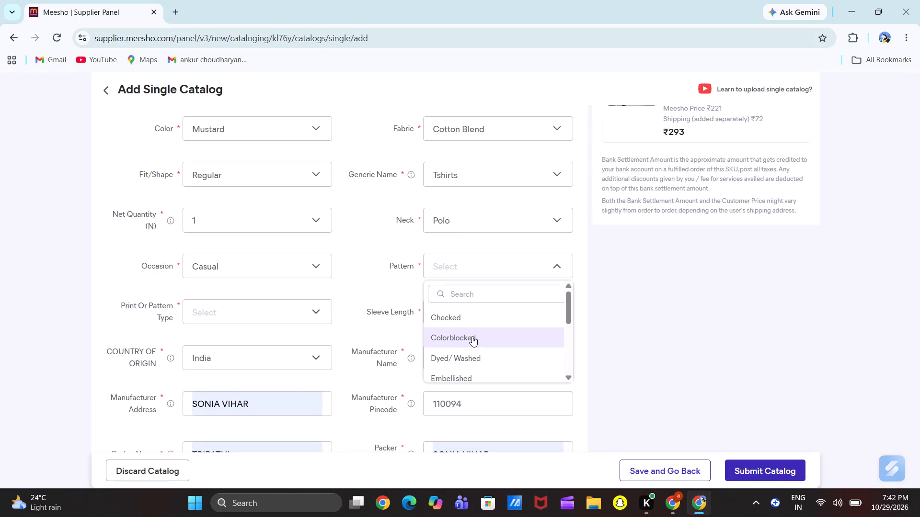
left_click(249, 318)
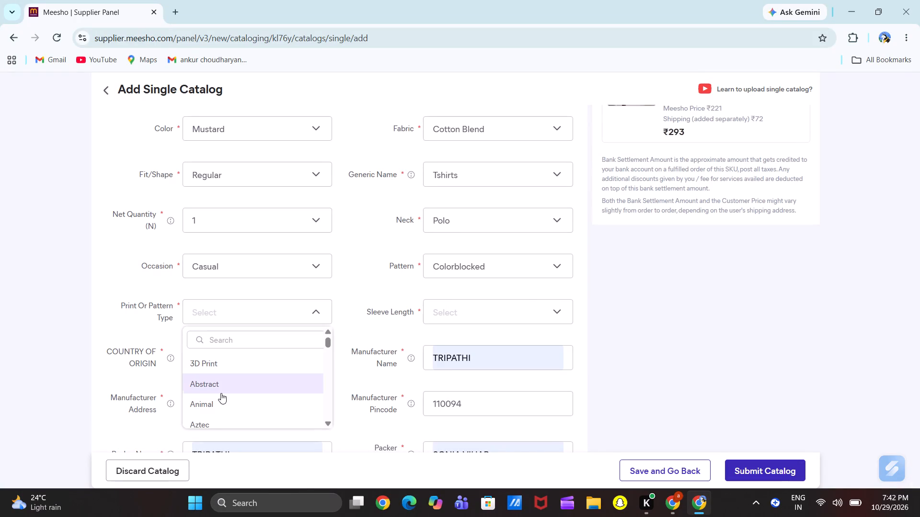
scroll(221, 393, "down", 2)
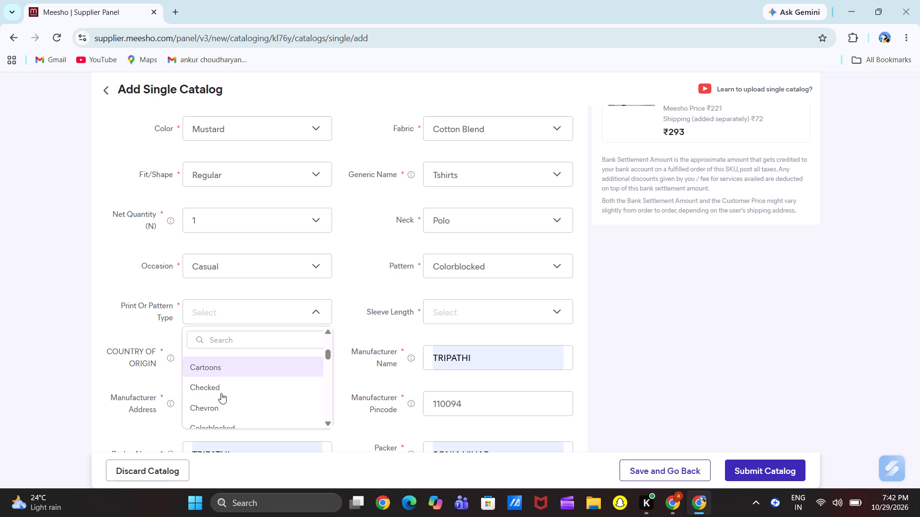
scroll(221, 393, "down", 2)
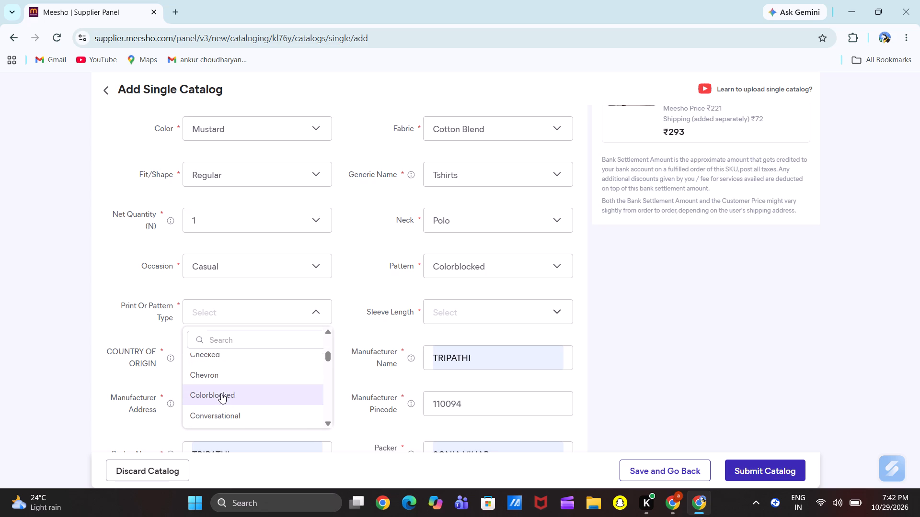
left_click(229, 393)
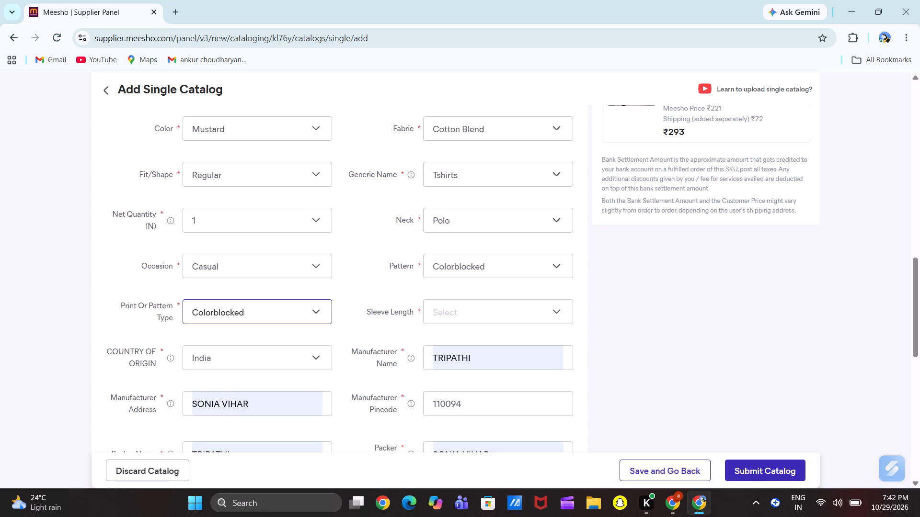
Set Product 2's sleeve length to Long Sleeves.
left_click(444, 313)
left_click(471, 362)
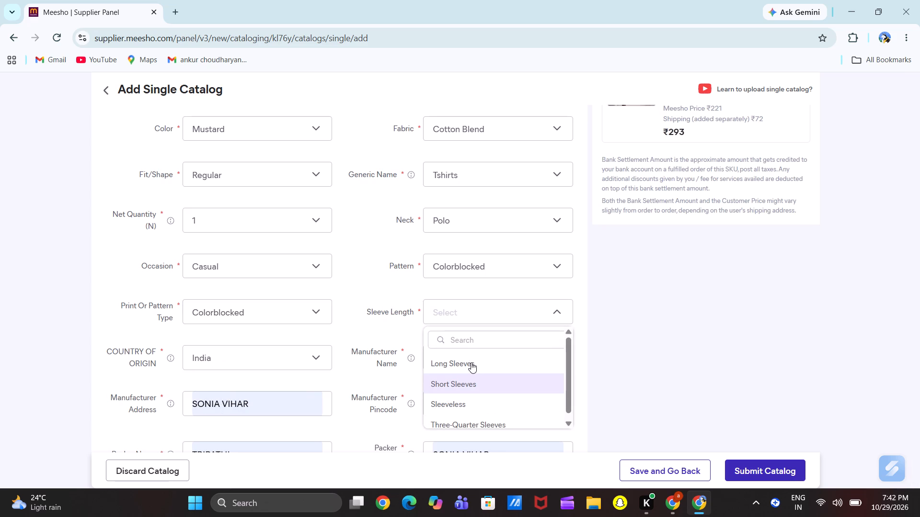
Review Product 2's manufacturer and packer details, size and price table, and basic product information.
scroll(390, 408, "down", 2)
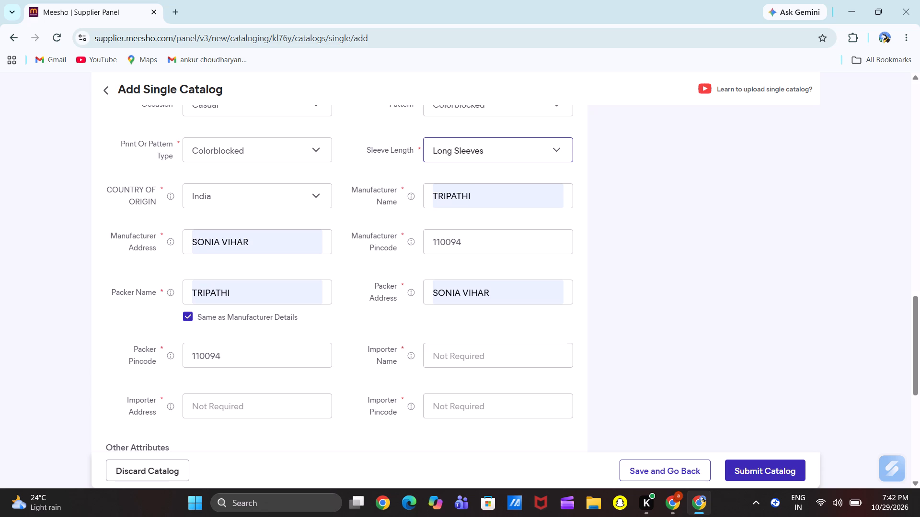
scroll(363, 362, "down", 1)
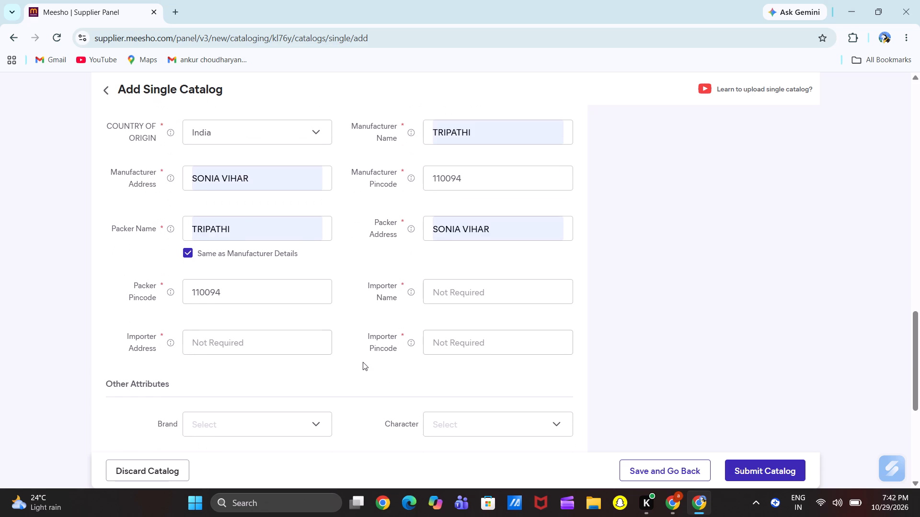
scroll(363, 362, "up", 6)
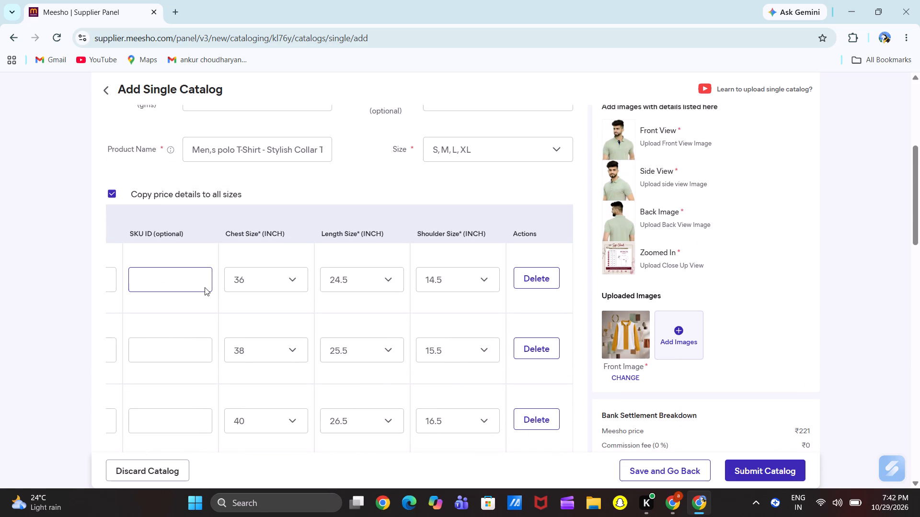
scroll(239, 238, "down", 3)
scroll(239, 238, "right", 5)
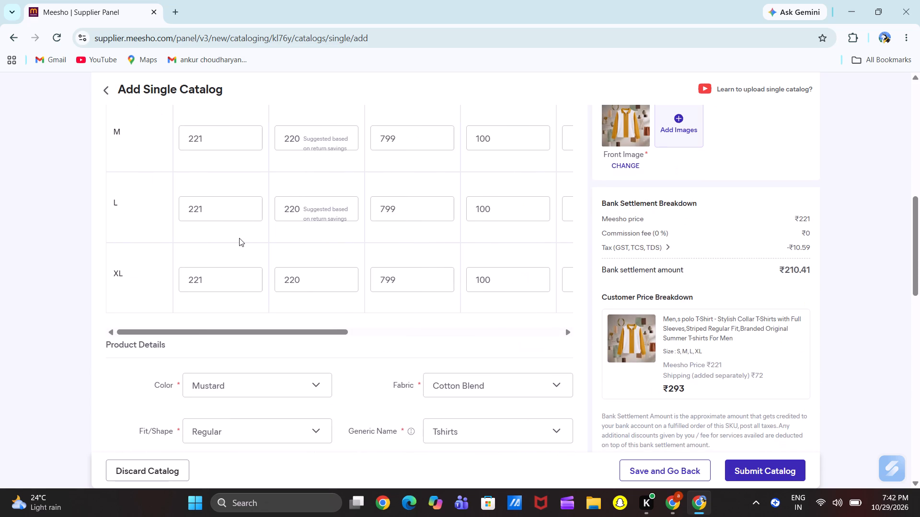
scroll(152, 251, "up", 3)
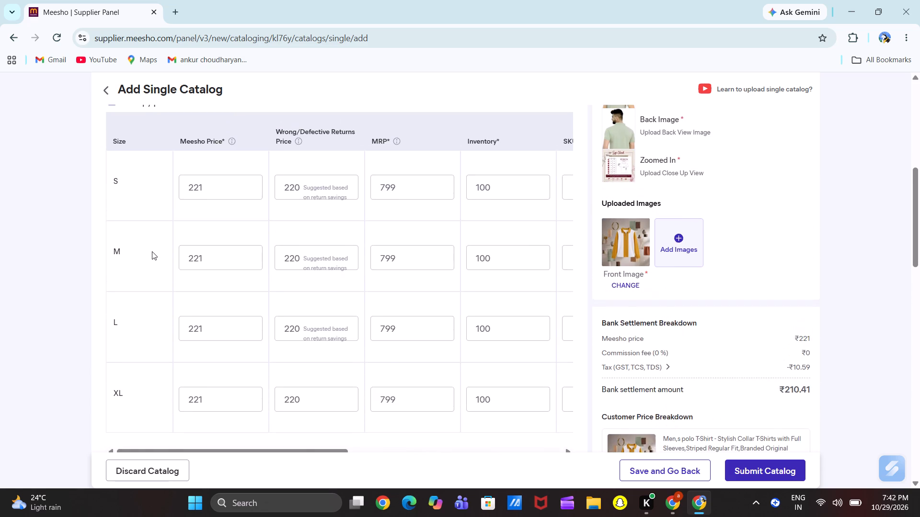
scroll(152, 251, "up", 3)
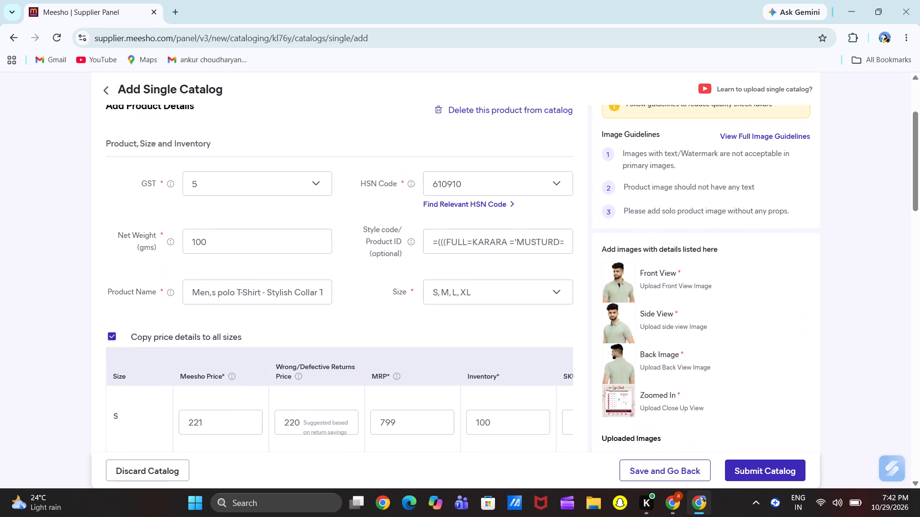
scroll(152, 251, "down", 5)
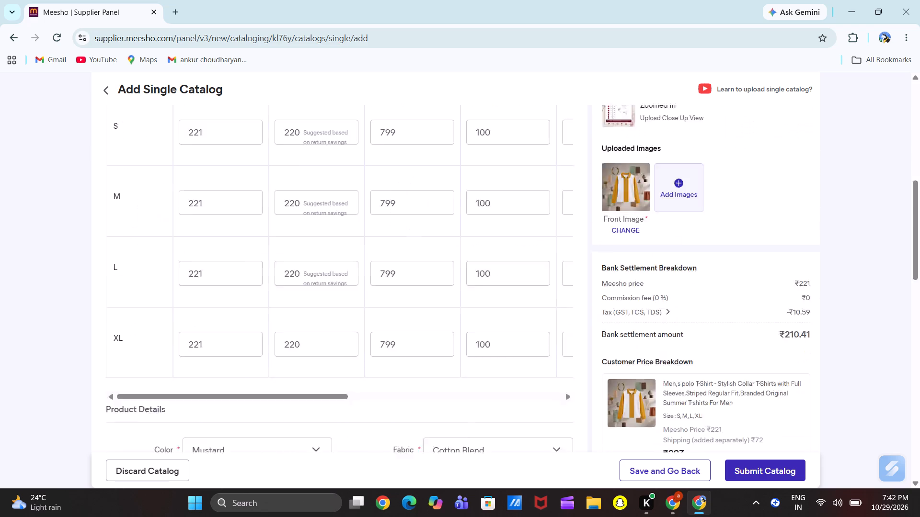
In Product 2's other attributes, set the length to Regular and the number of pockets to No Pocket.
scroll(152, 251, "down", 2)
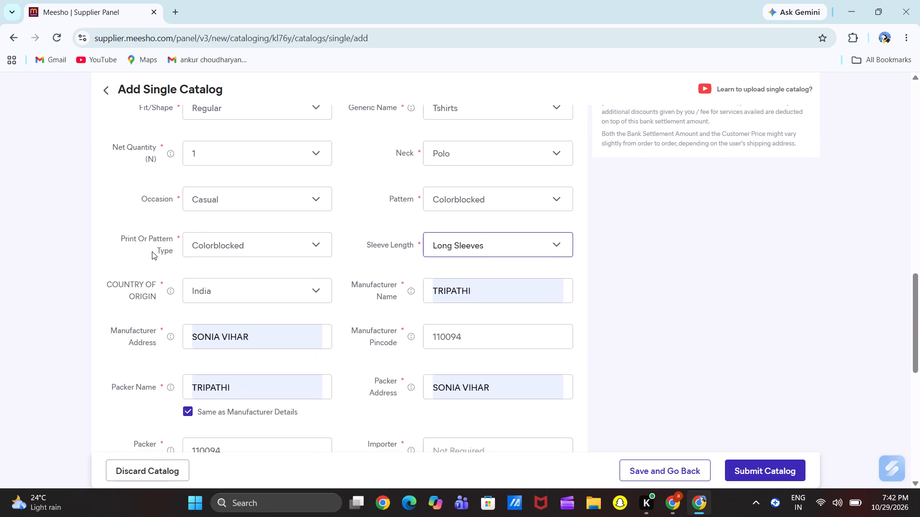
scroll(152, 251, "down", 2)
scroll(152, 251, "up", 1)
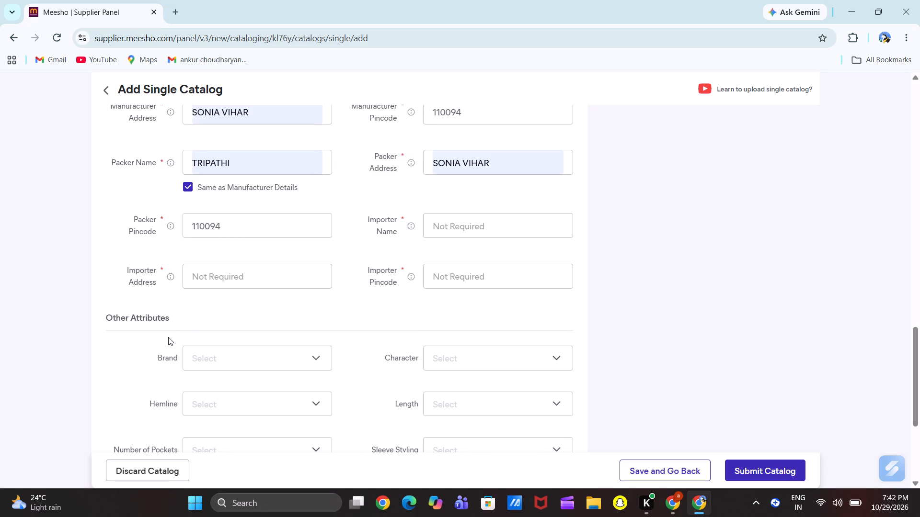
left_click(463, 396)
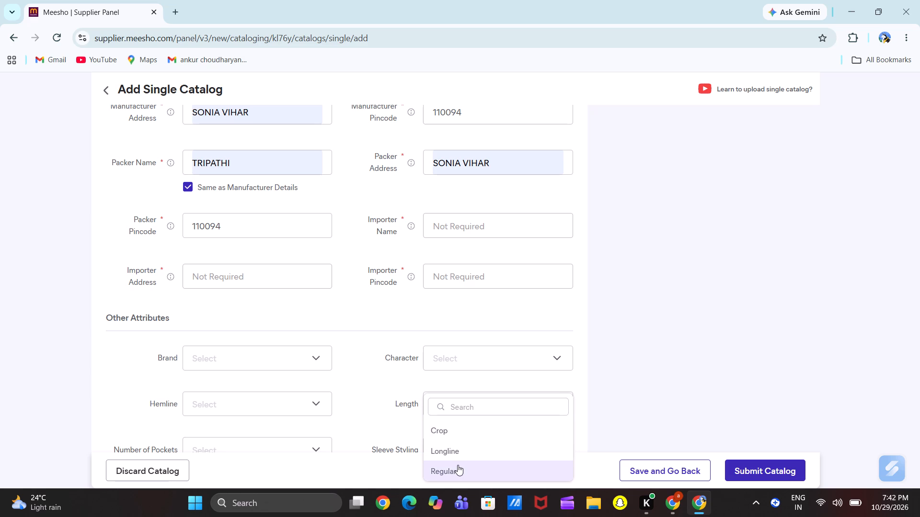
left_click(458, 465)
scroll(272, 401, "down", 1)
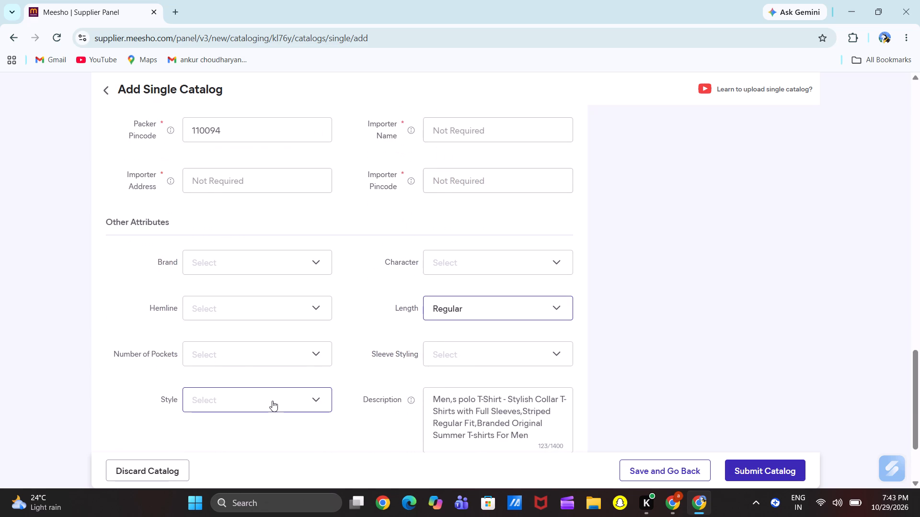
left_click(233, 360)
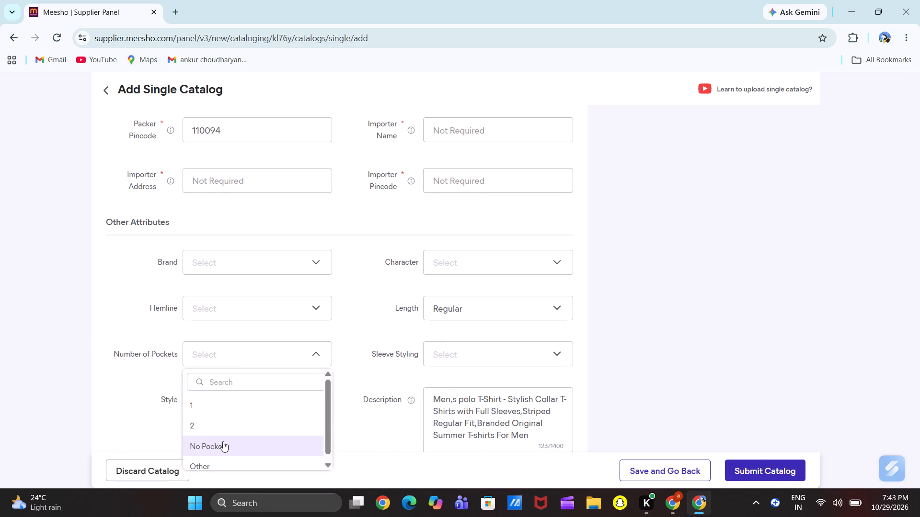
left_click(223, 441)
Set Product 2's style to Korean.
left_click(241, 396)
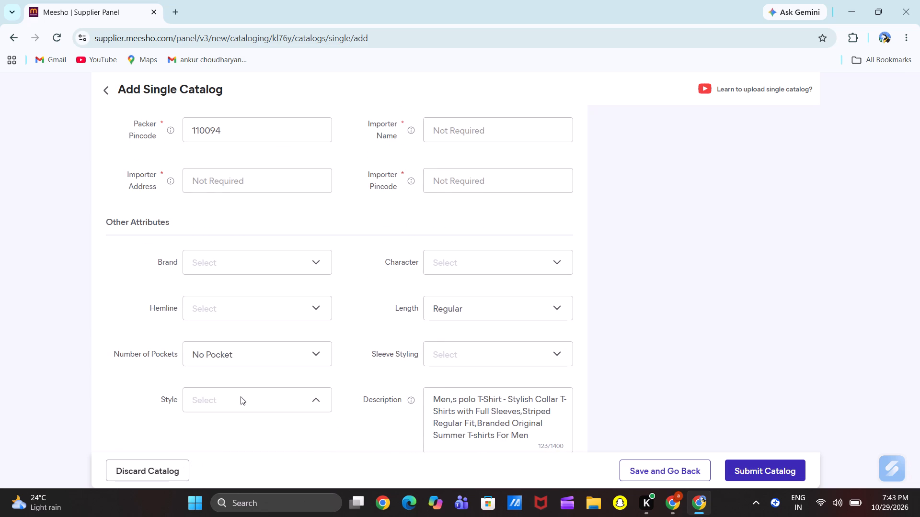
left_click(219, 468)
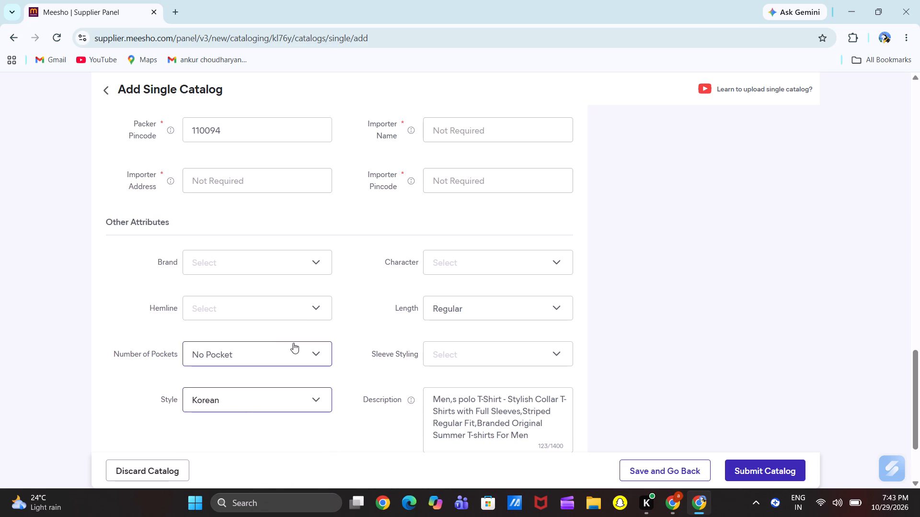
Switch to Product 3, the maroon and white T-shirt, in the catalog's product list.
scroll(383, 230, "up", 8)
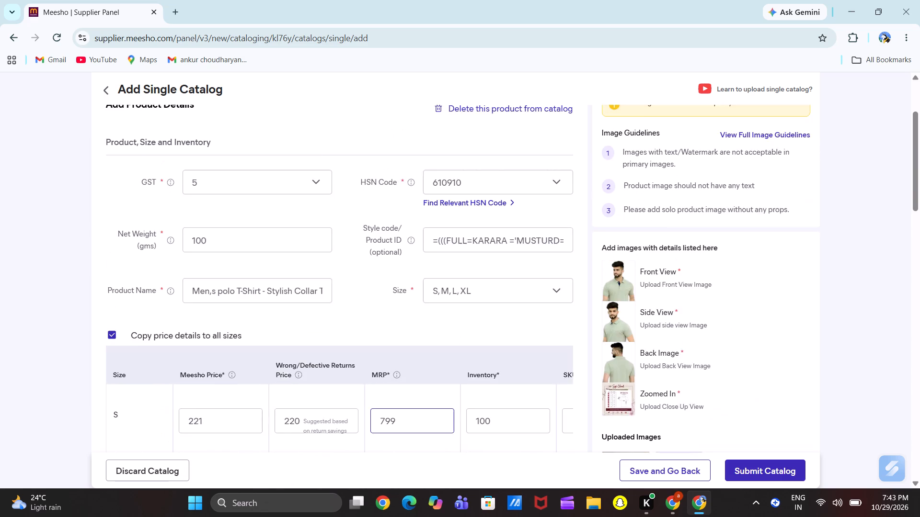
scroll(383, 230, "up", 3)
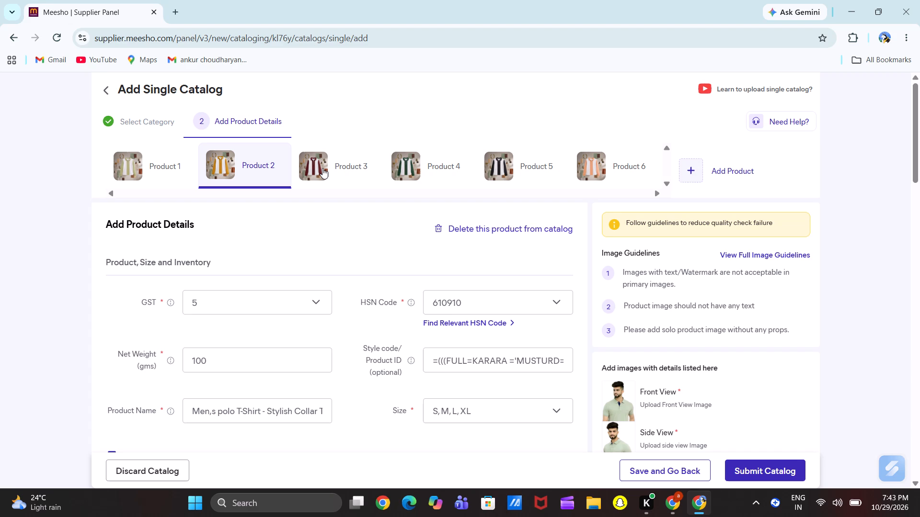
left_click(322, 168)
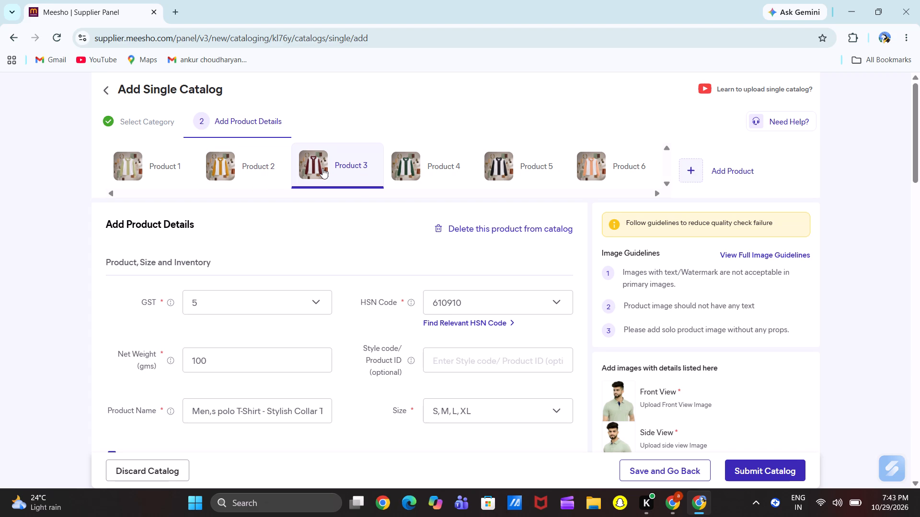
Set Product 3's style code/product ID to (((=FULL=KARARA=.MAROON))), adapting the saved entry (((=FULL=KARARA=MAROON))).
scroll(359, 328, "down", 3)
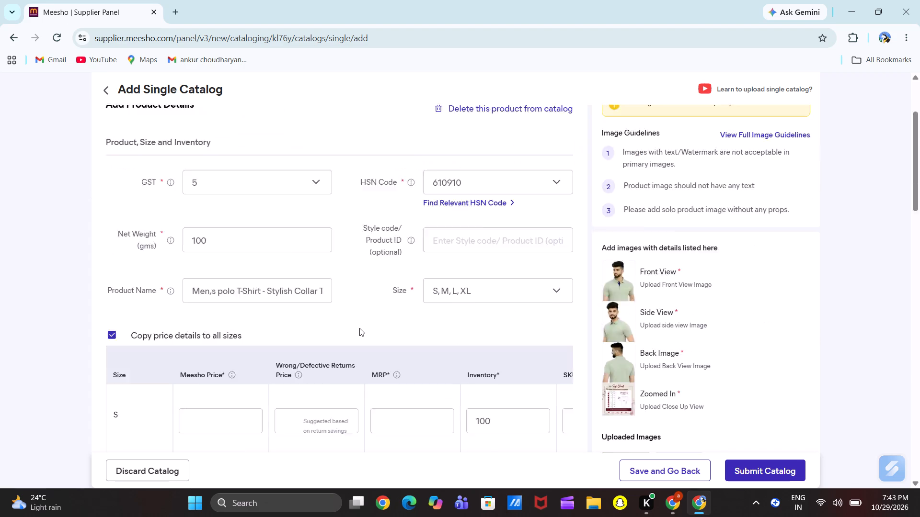
scroll(359, 328, "left", 1)
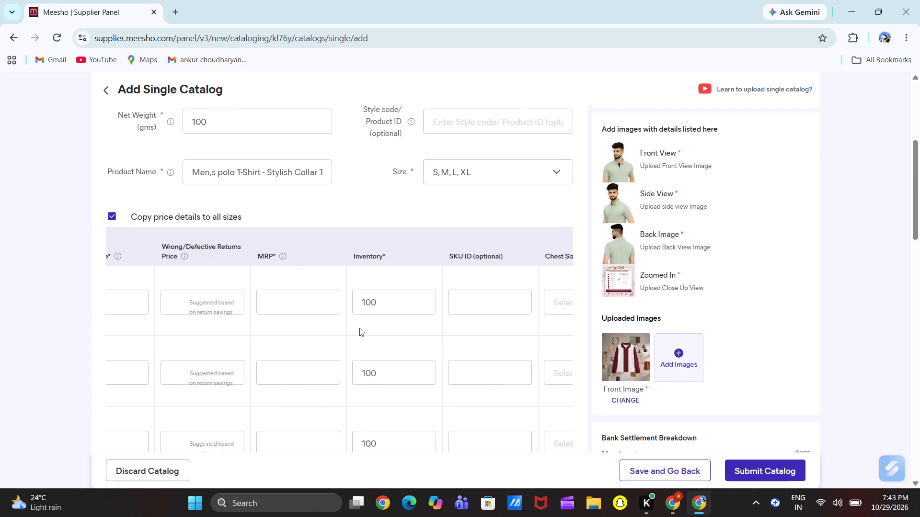
scroll(359, 328, "left", 1)
scroll(359, 328, "right", 5)
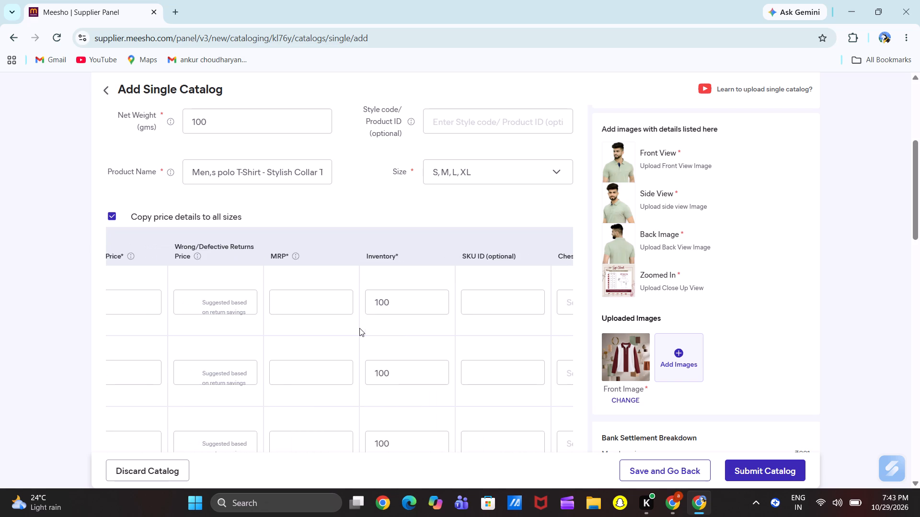
scroll(359, 328, "right", 2)
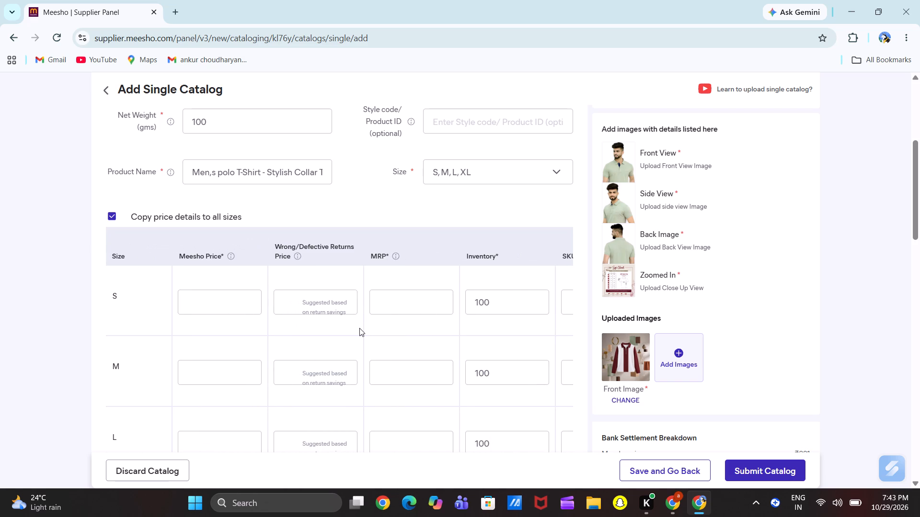
scroll(359, 328, "down", 3)
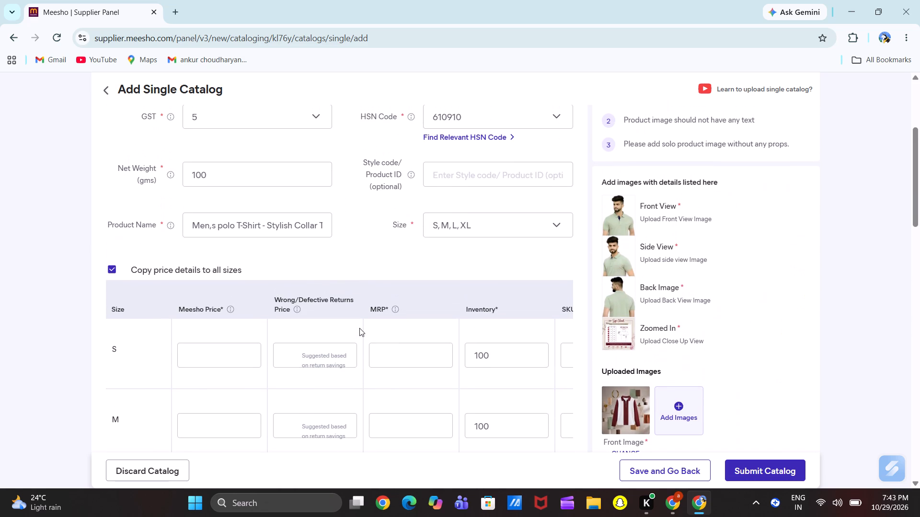
scroll(359, 328, "up", 2)
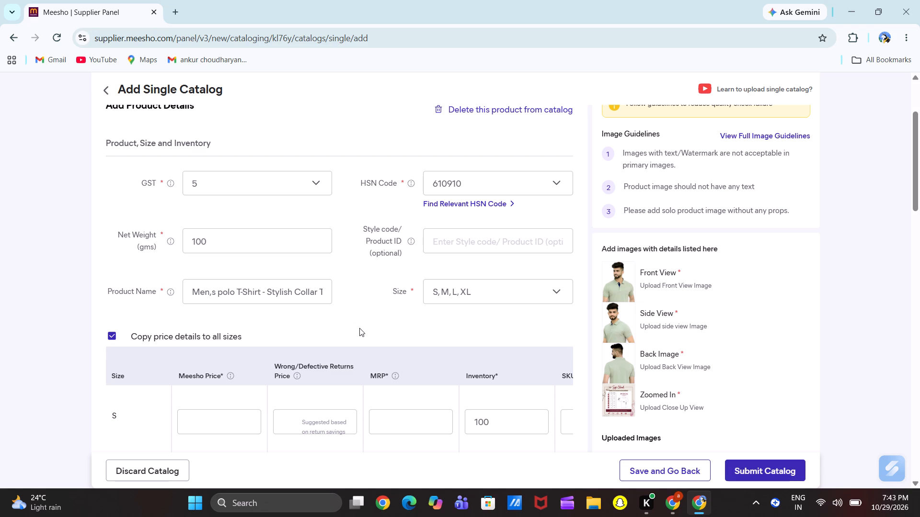
left_click(489, 243)
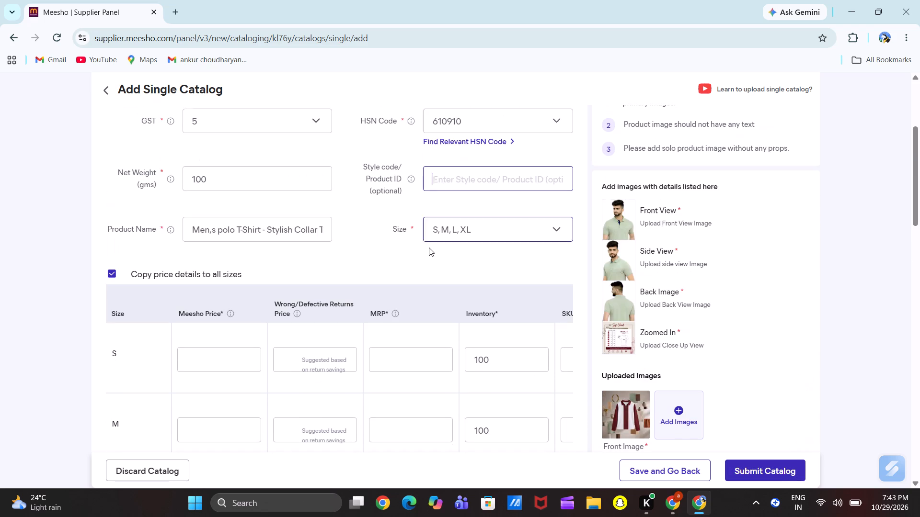
left_click(479, 174)
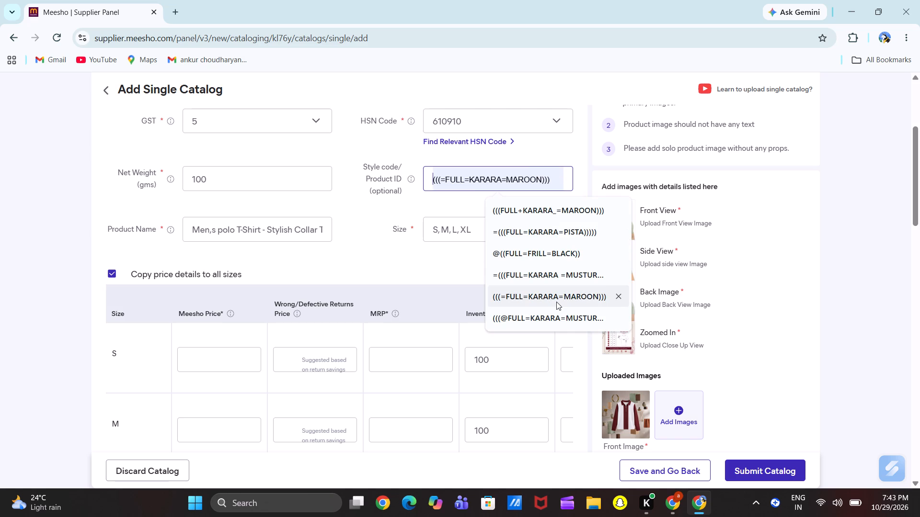
left_click(556, 302)
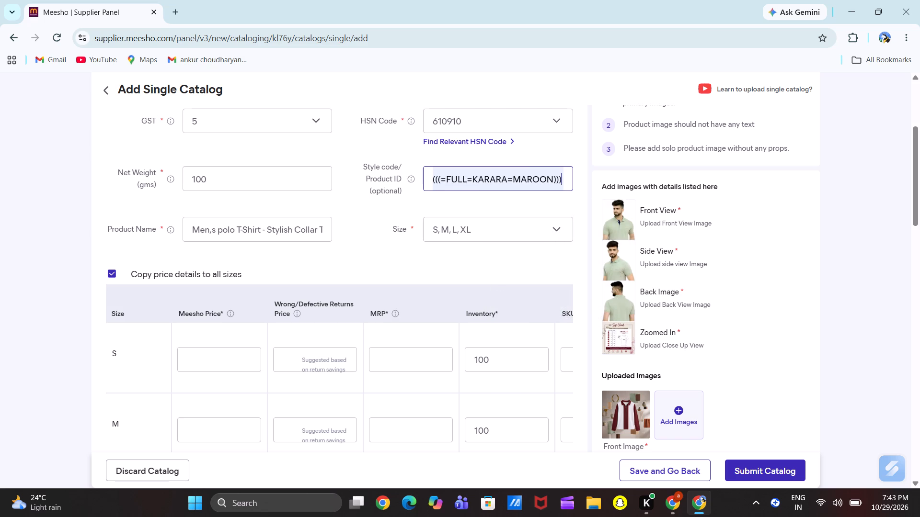
left_click(513, 179)
key("period")
Fill in Product 3's pricing for all sizes: Meesho price 221, wrong/defective returns price 220 and MRP 799.
scroll(356, 245, "down", 1)
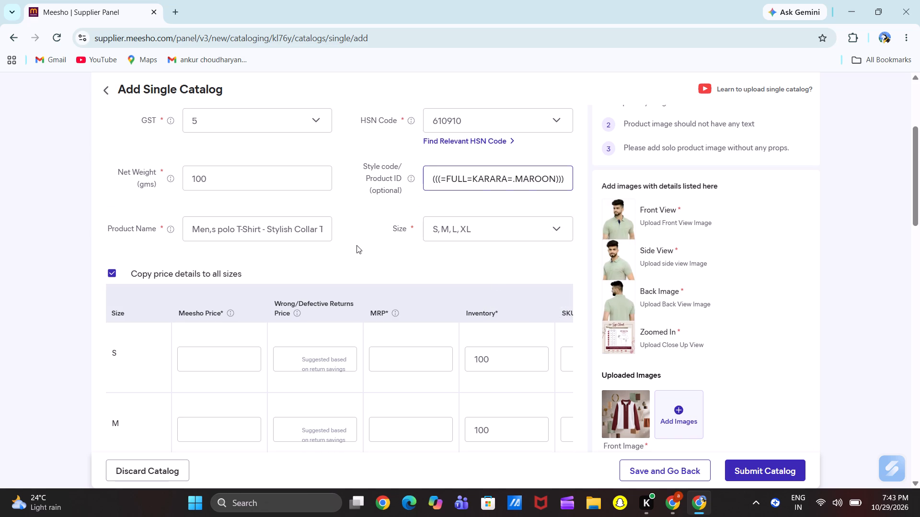
scroll(356, 245, "down", 1)
left_click(218, 257)
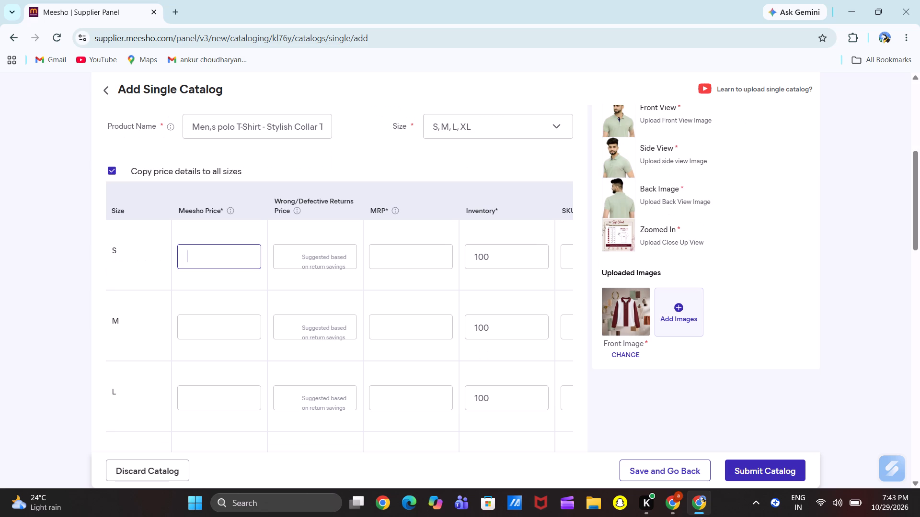
type("221")
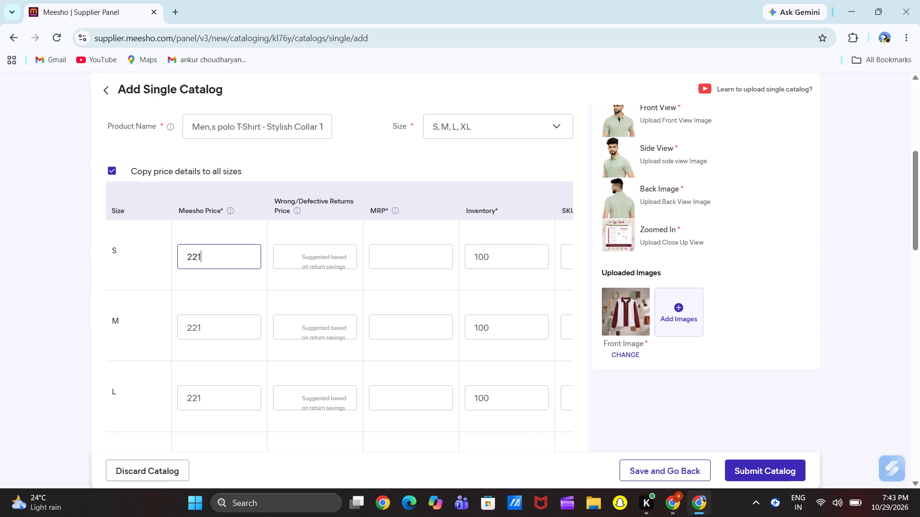
left_click(303, 258)
key("BackSpace")
key("BackSpace")
key("BackSpace")
key("BackSpace")
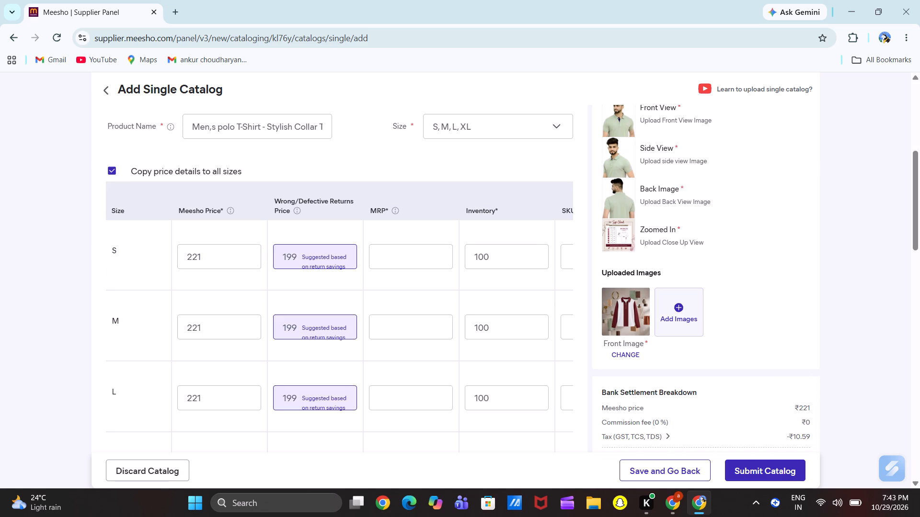
left_click(296, 257)
key("BackSpace")
key("BackSpace")
key("BackSpace")
key("BackSpace")
type("220")
left_click(384, 255)
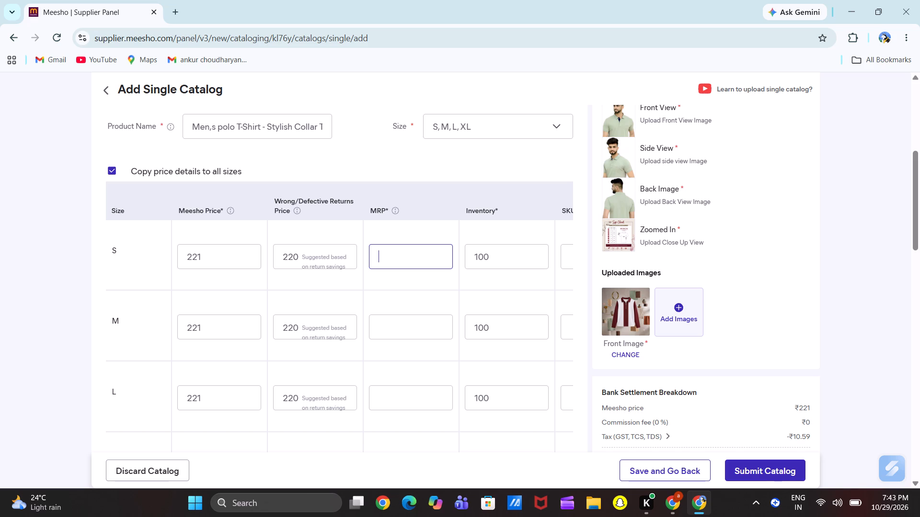
type("799")
Review Product 3's size, price and inventory table across its columns and size rows.
scroll(475, 291, "left", 5)
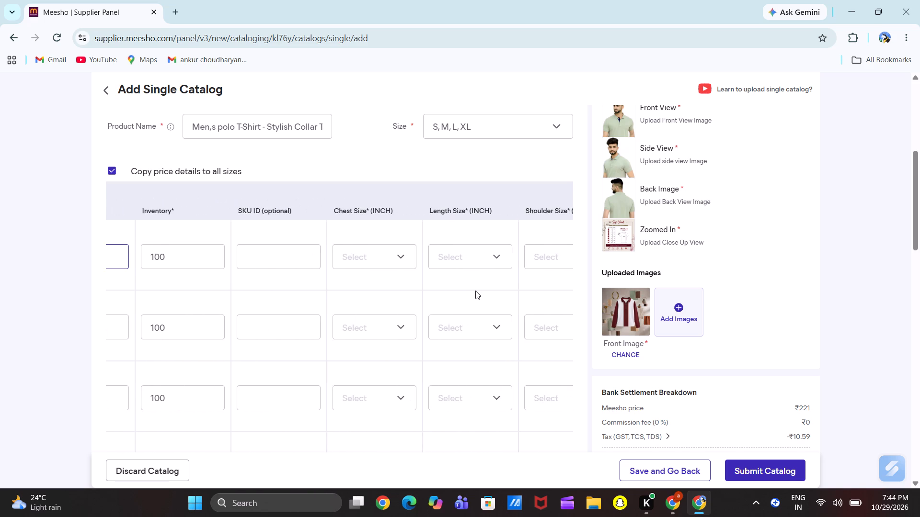
scroll(475, 291, "left", 2)
scroll(475, 291, "right", 4)
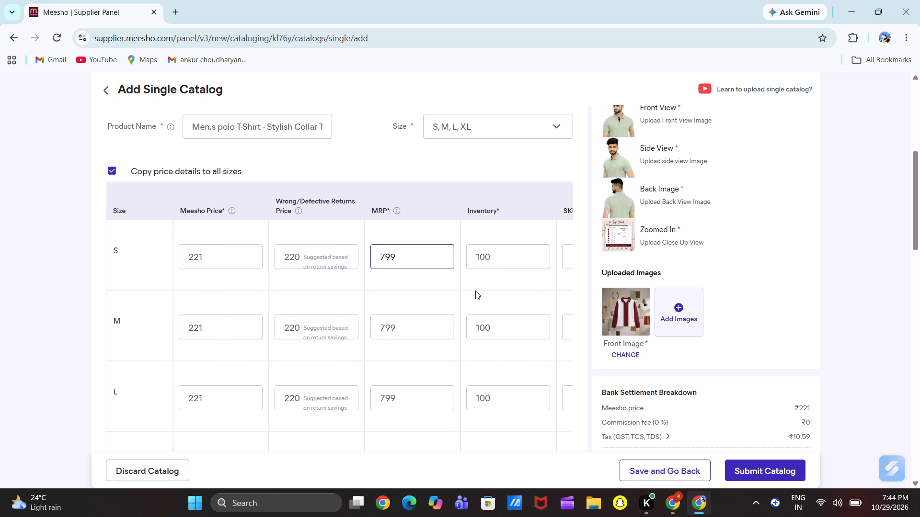
scroll(475, 291, "right", 3)
scroll(391, 286, "down", 3)
scroll(391, 286, "up", 2)
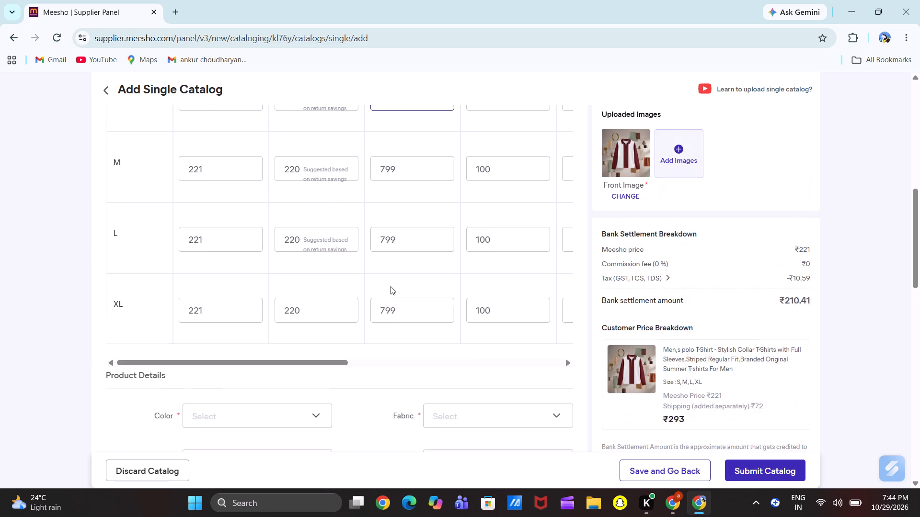
scroll(391, 286, "up", 3)
In Product 3's size table, set the chest size to 36 inches for S and 38 inches for M.
scroll(391, 286, "left", 2)
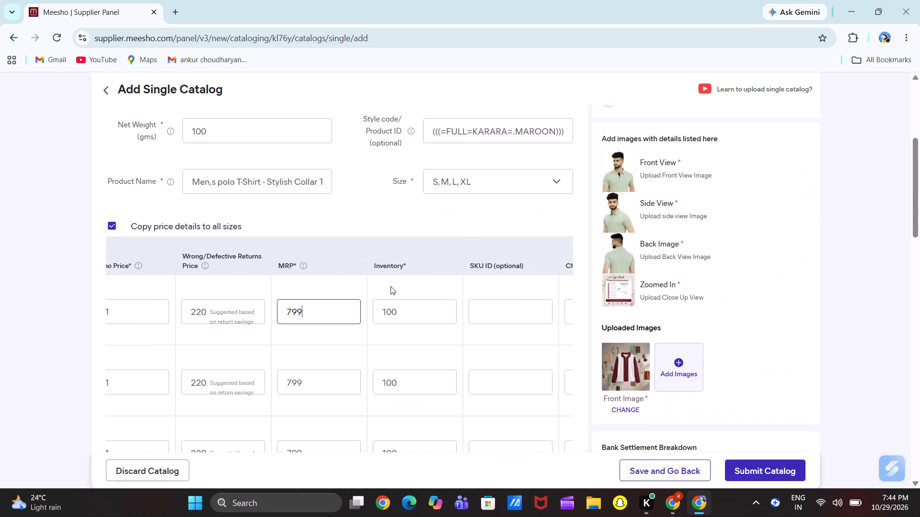
scroll(391, 286, "left", 1)
left_click(443, 305)
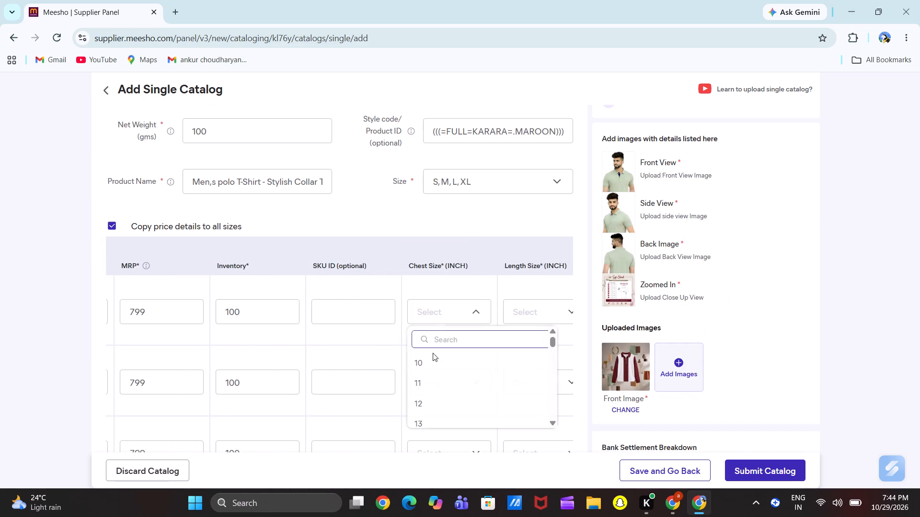
scroll(444, 375, "down", 4)
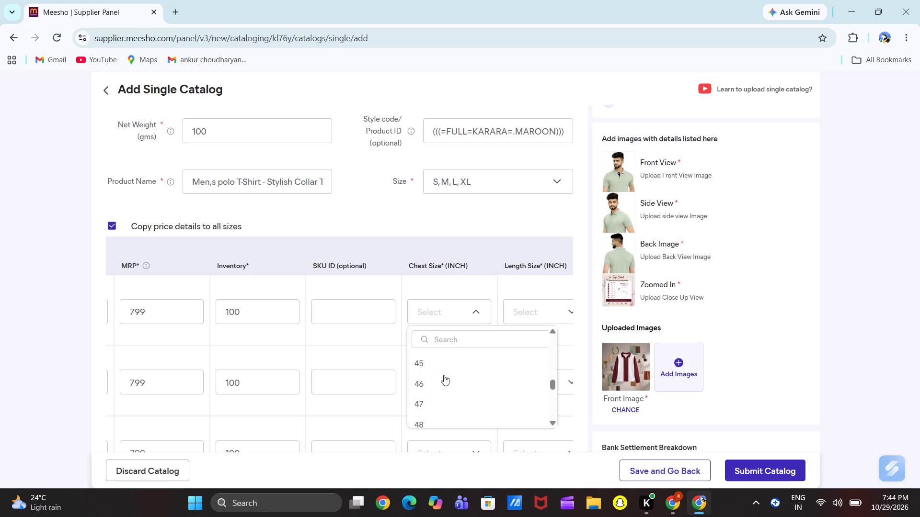
left_click(437, 417)
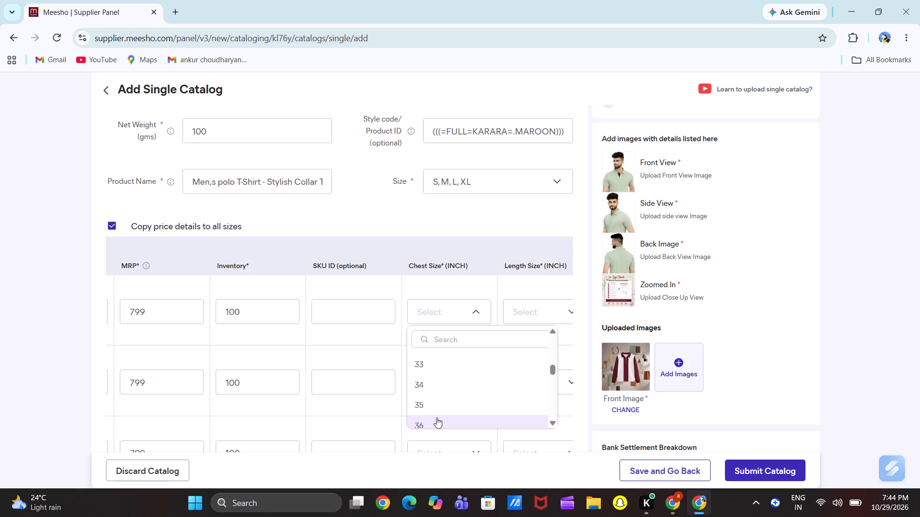
scroll(407, 229, "down", 2)
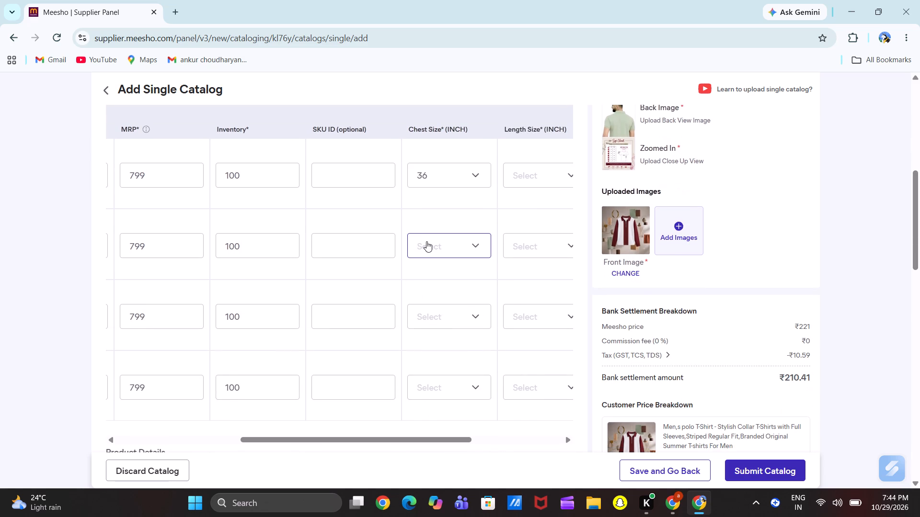
left_click(426, 241)
scroll(446, 326, "down", 2)
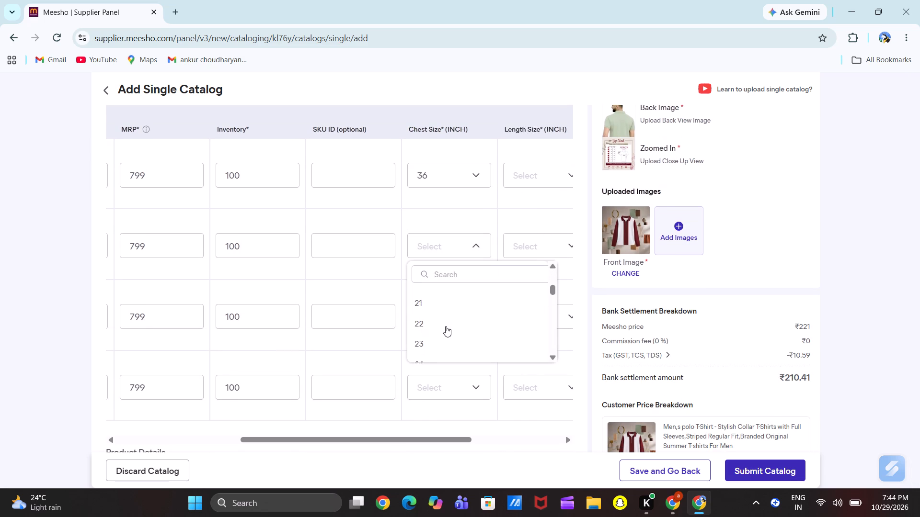
scroll(446, 326, "down", 4)
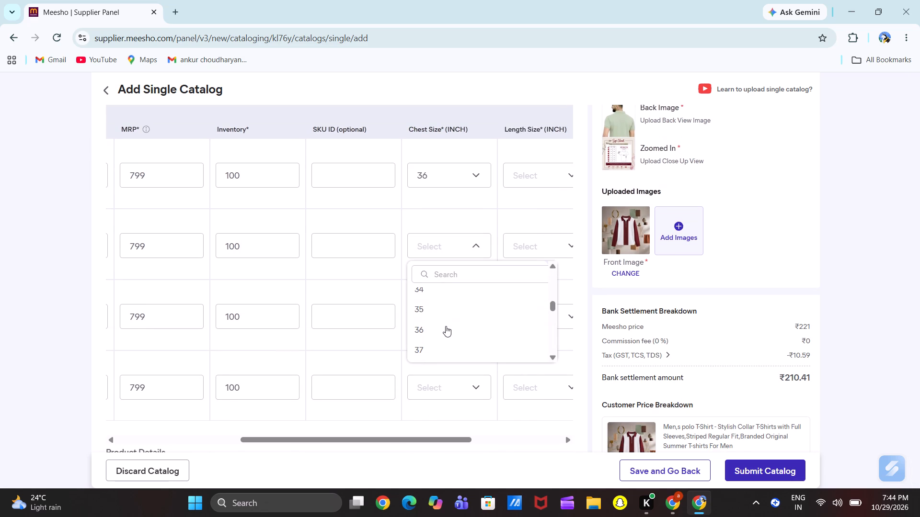
scroll(446, 326, "down", 2)
left_click(430, 337)
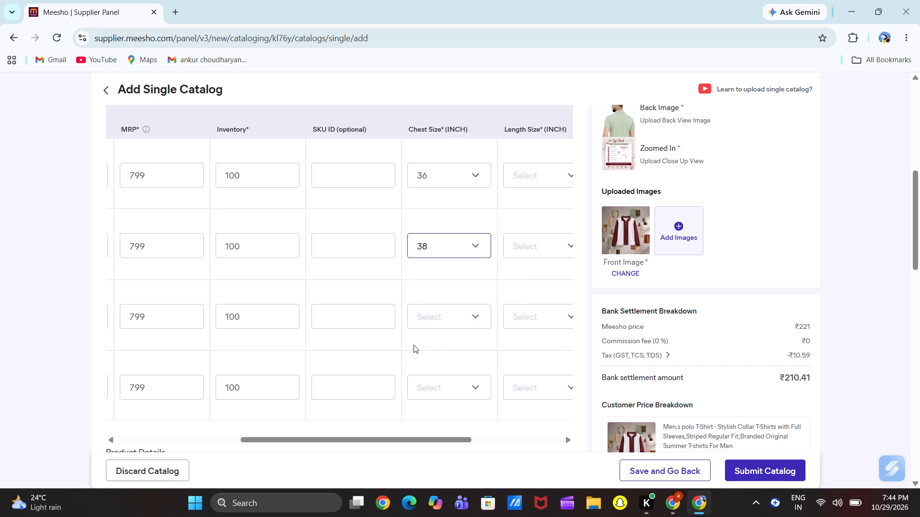
In Product 3's size table, set the chest size to 40 inches for L and 42 inches for XL.
left_click(454, 313)
scroll(437, 383, "down", 2)
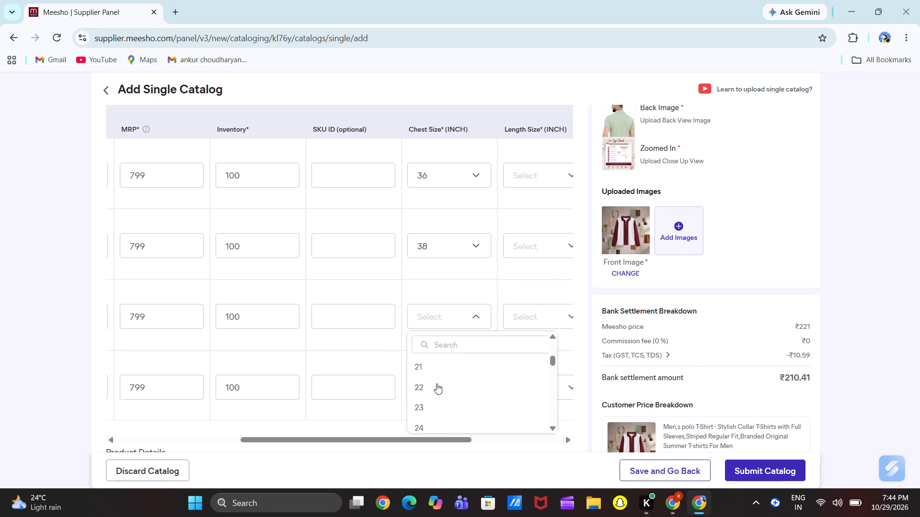
scroll(437, 383, "down", 4)
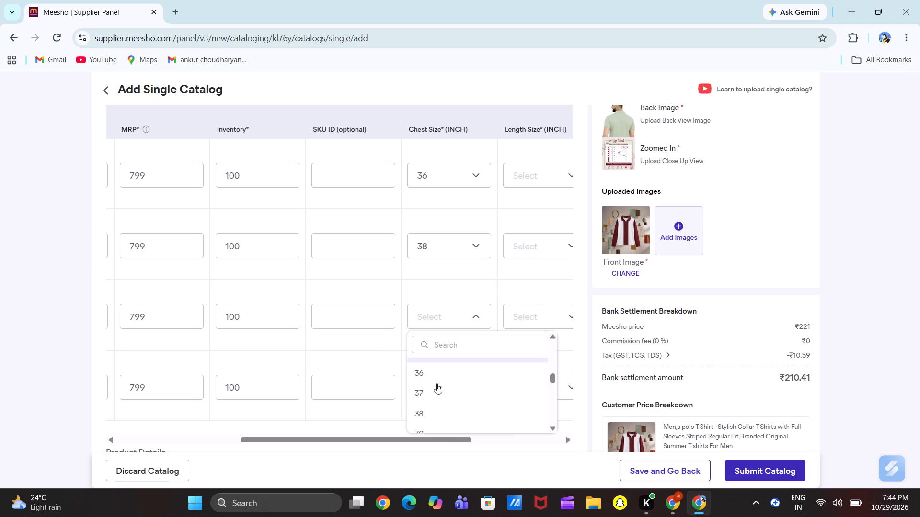
scroll(437, 383, "down", 2)
left_click(437, 383)
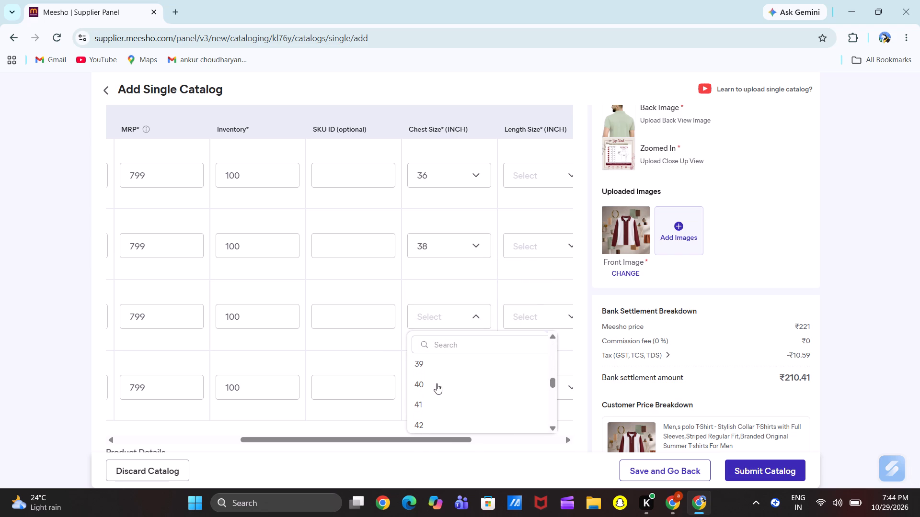
left_click(437, 395)
scroll(425, 428, "down", 1)
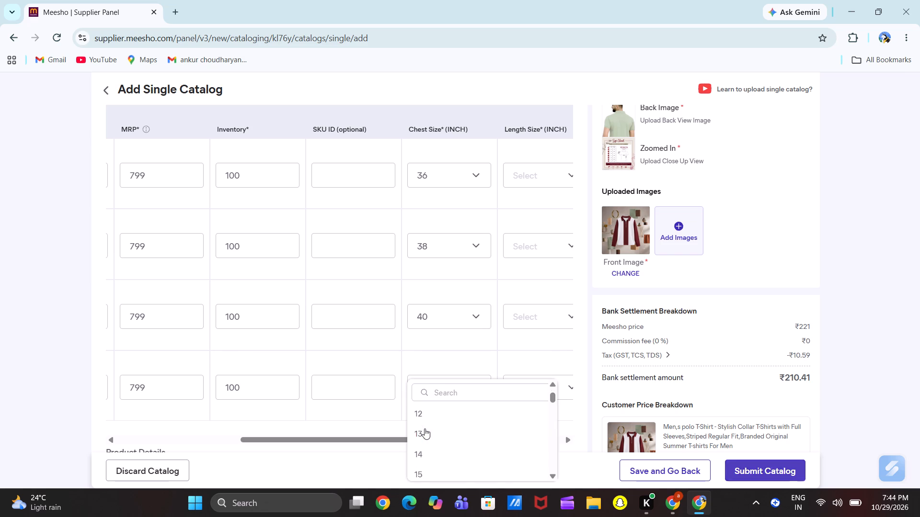
scroll(425, 428, "down", 5)
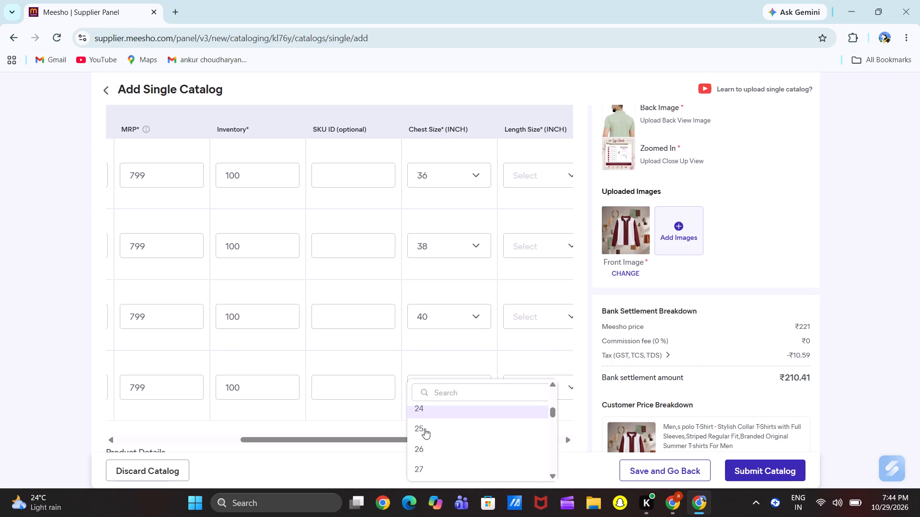
scroll(425, 428, "down", 4)
scroll(425, 428, "up", 1)
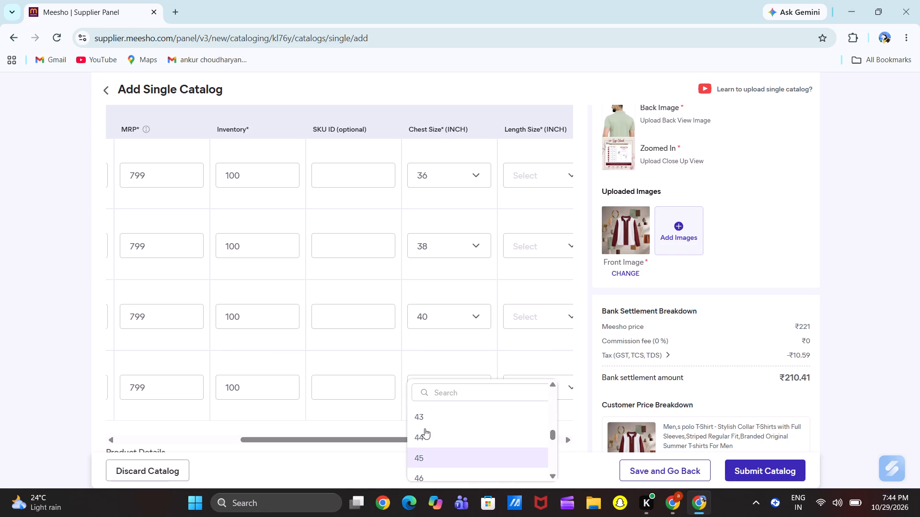
scroll(425, 428, "up", 1)
left_click(425, 428)
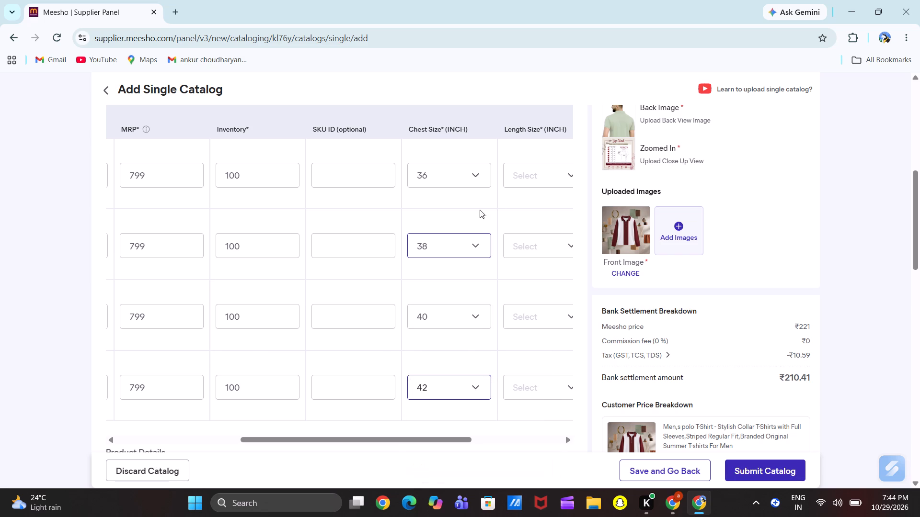
In Product 3's size table, set the length size for S to 24.5 inches.
left_click(531, 175)
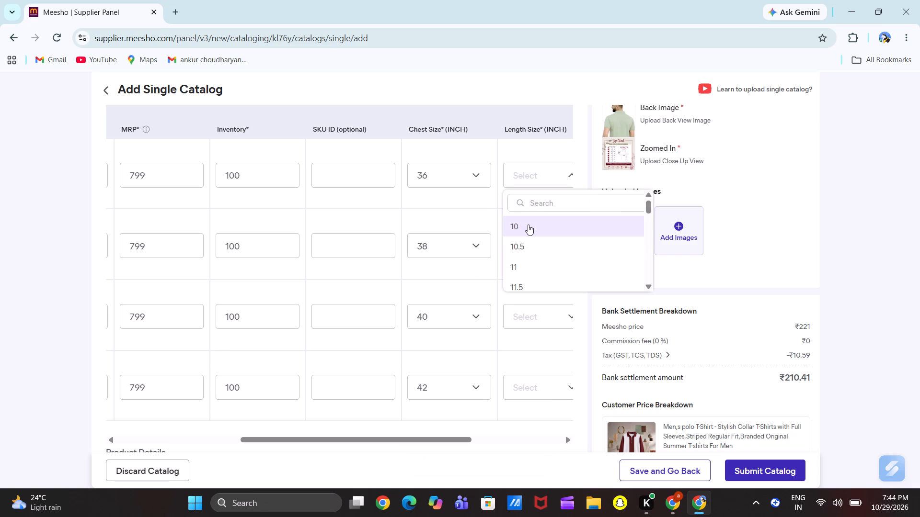
scroll(551, 259, "down", 2)
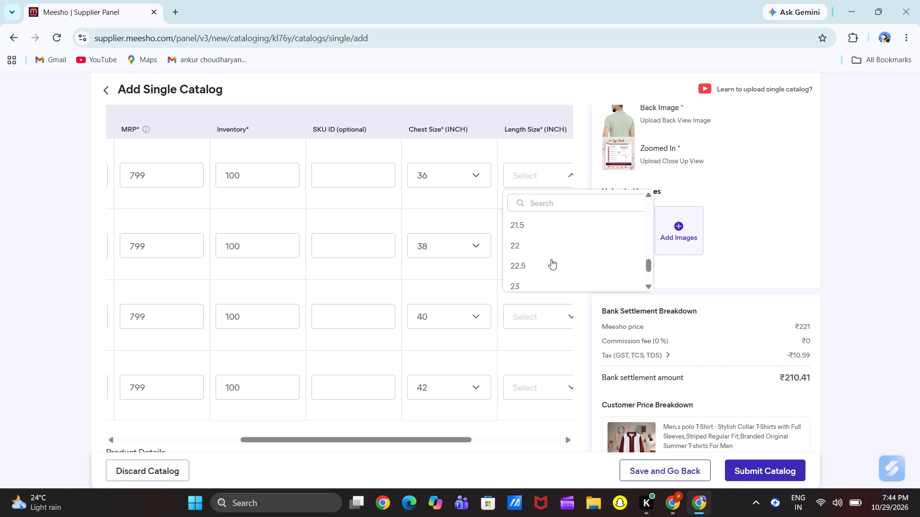
scroll(551, 259, "down", 3)
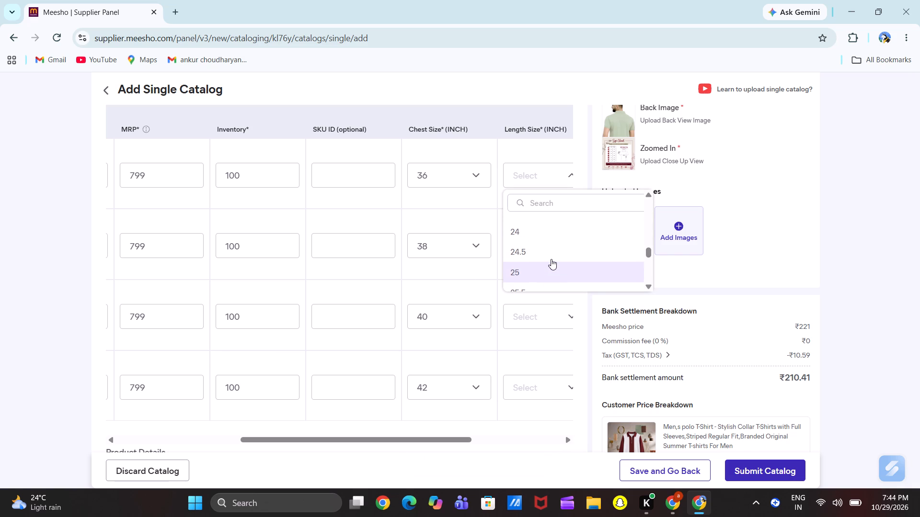
scroll(551, 259, "down", 1)
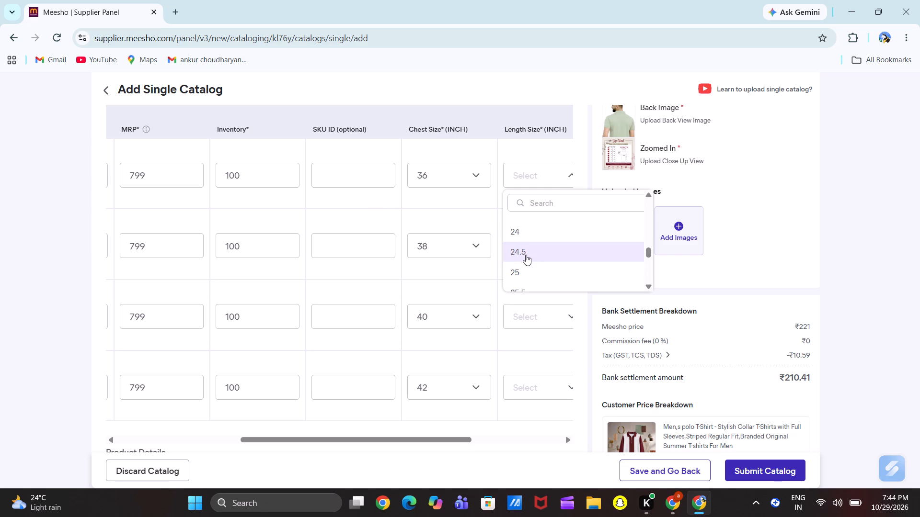
left_click(526, 253)
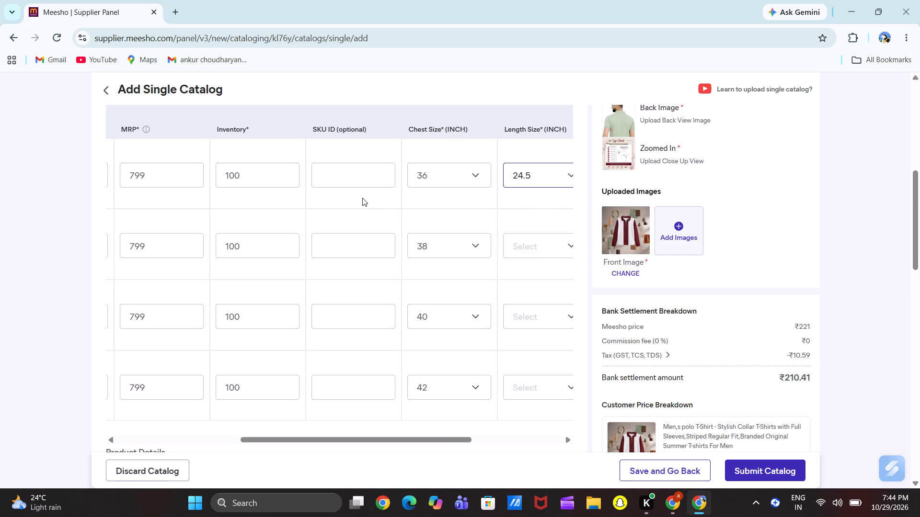
Switch to Product 1 and set the chest size for S to 36 inches in its size table.
scroll(362, 198, "up", 7)
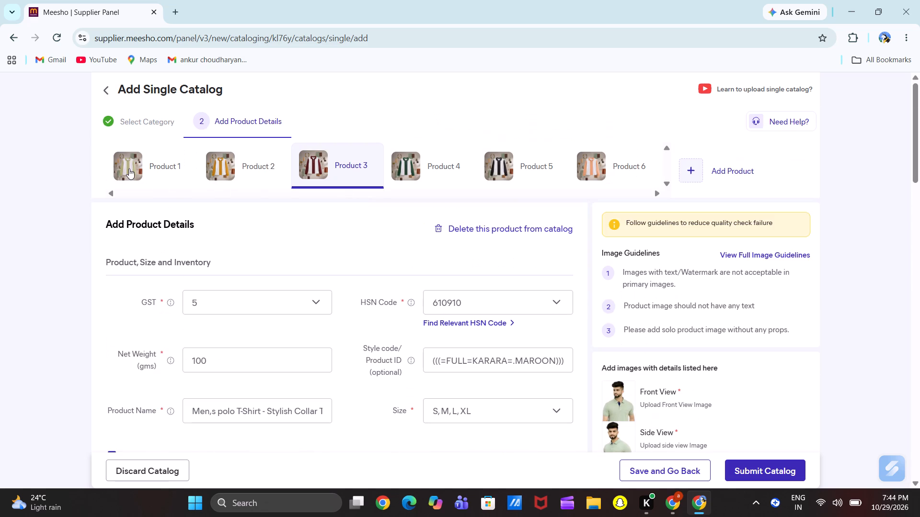
left_click(129, 169)
scroll(338, 297, "down", 4)
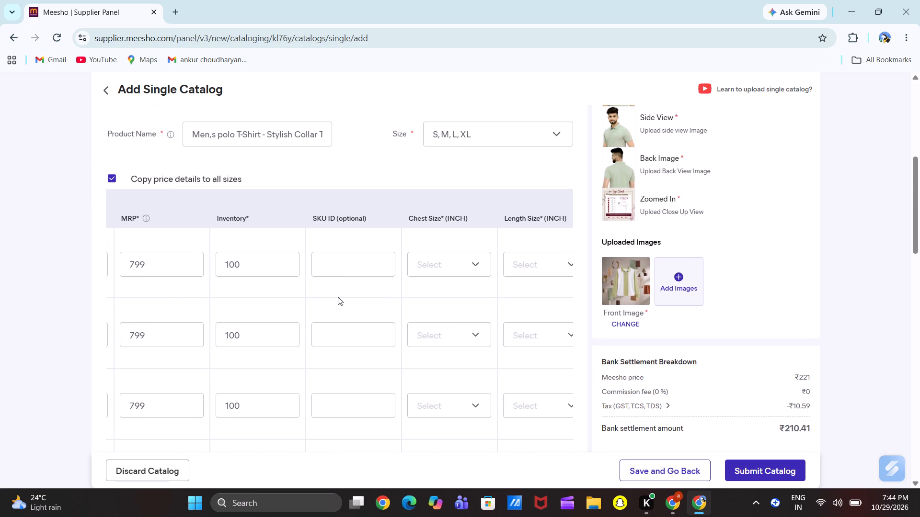
left_click(444, 261)
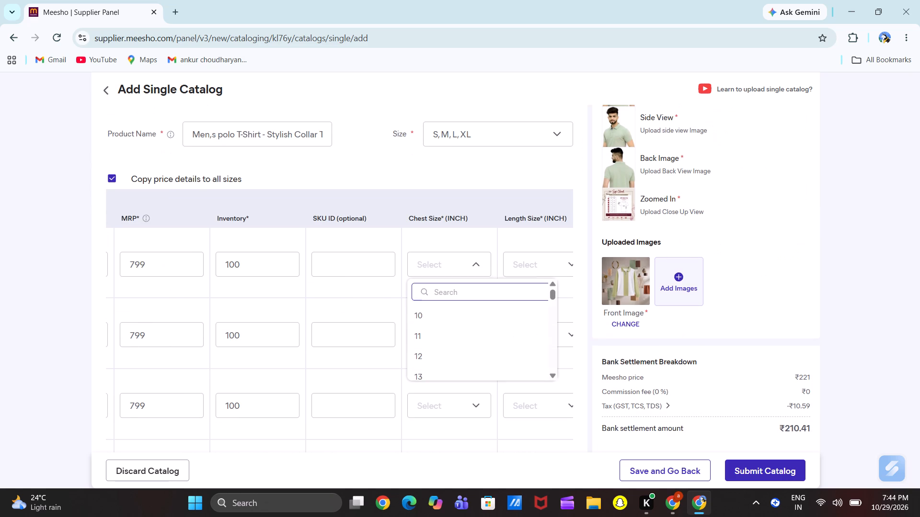
scroll(453, 346, "down", 4)
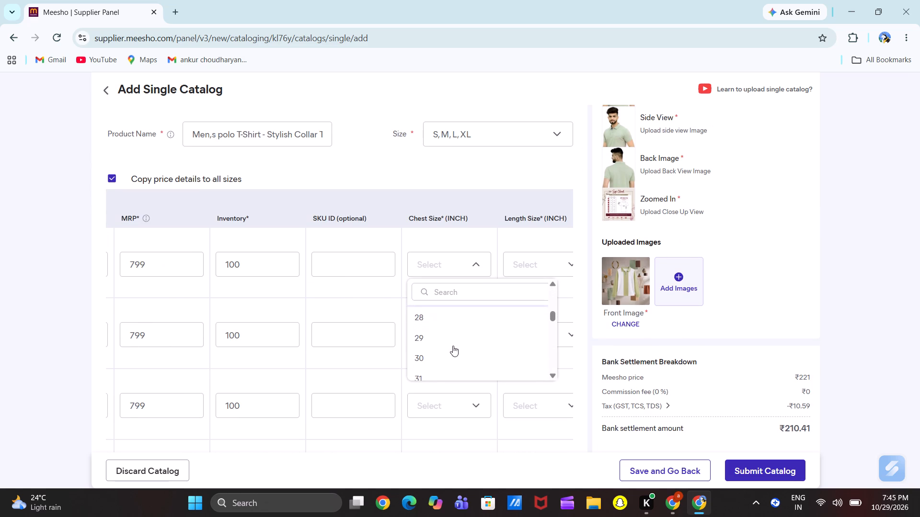
scroll(453, 346, "down", 4)
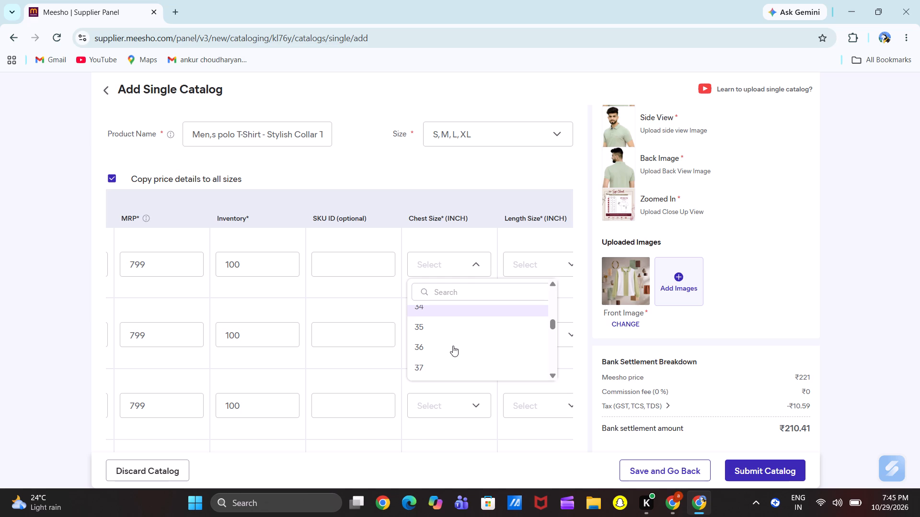
left_click(453, 346)
Set Product 1's chest size for M to 38 inches.
left_click(420, 330)
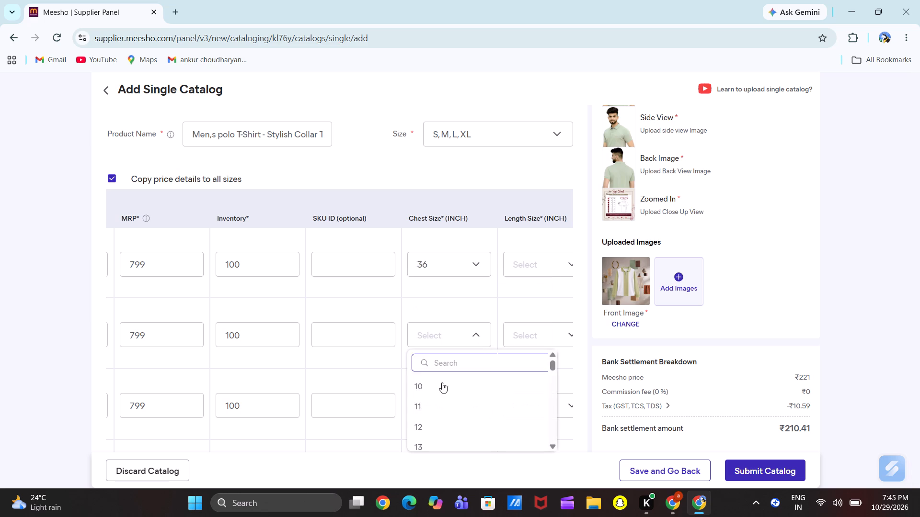
scroll(448, 395, "down", 3)
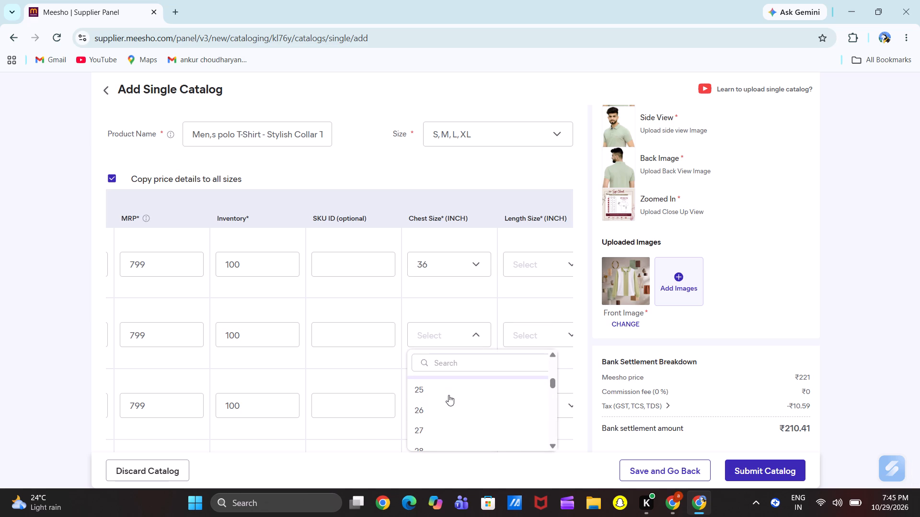
scroll(448, 395, "down", 3)
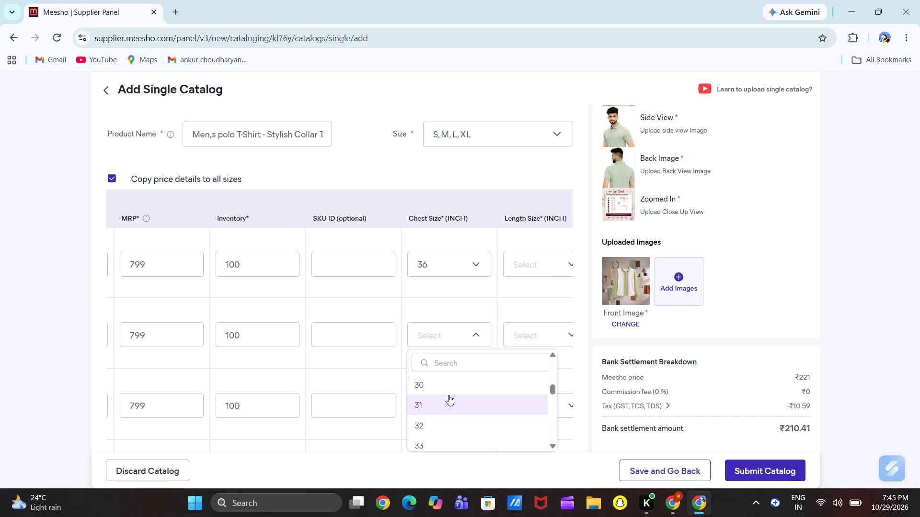
scroll(448, 395, "down", 2)
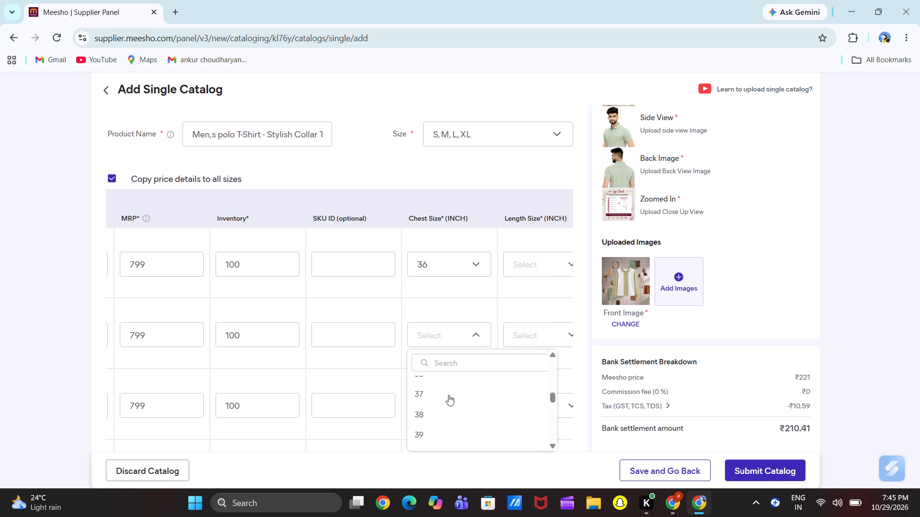
scroll(448, 395, "down", 1)
left_click(438, 401)
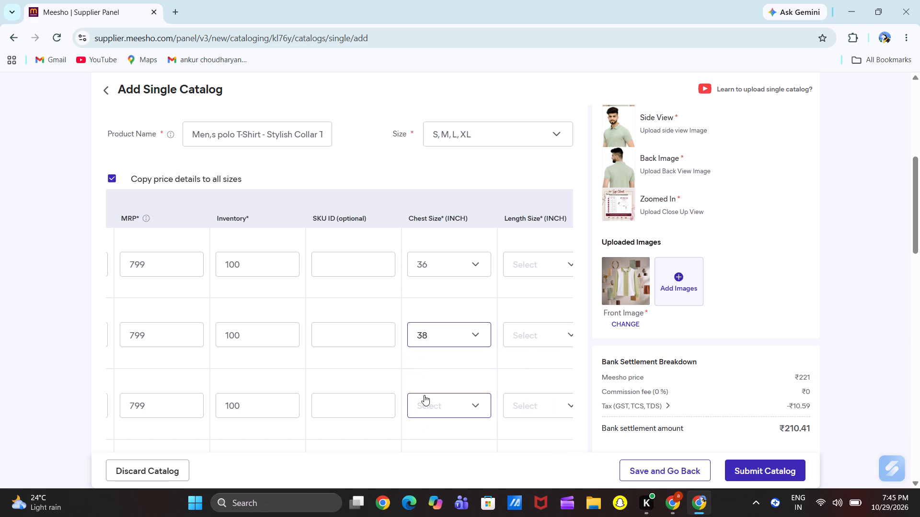
Set Product 1's chest size for L to 40 inches.
left_click(428, 398)
scroll(454, 430, "down", 2)
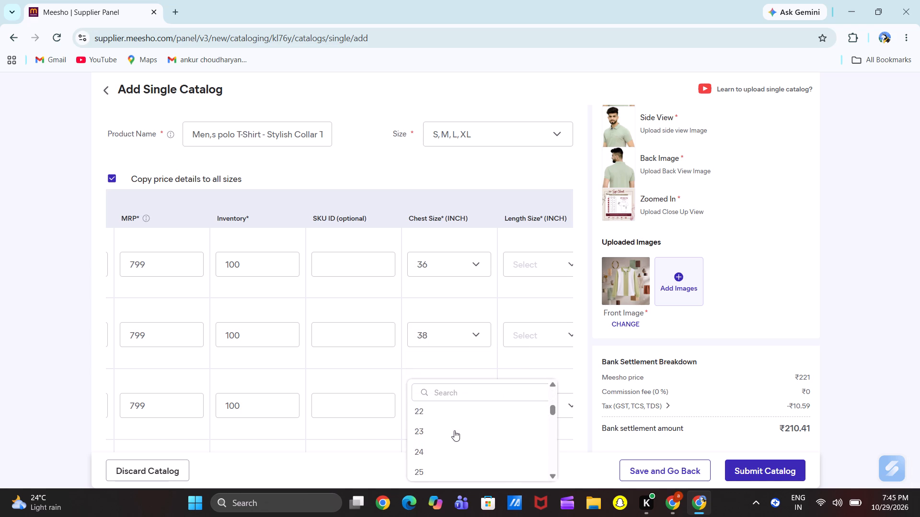
scroll(454, 430, "down", 4)
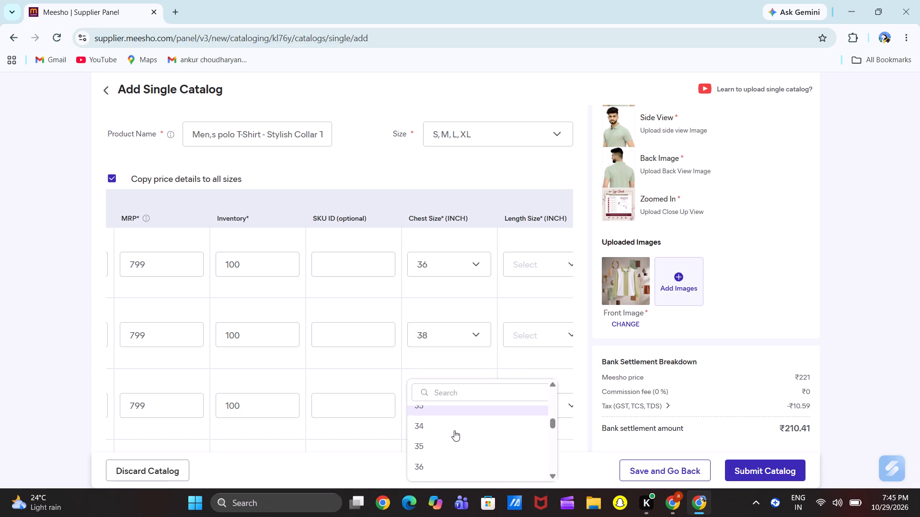
scroll(454, 430, "down", 3)
left_click(437, 442)
Set Product 1's chest size for XL to 42 inches.
scroll(426, 419, "down", 1)
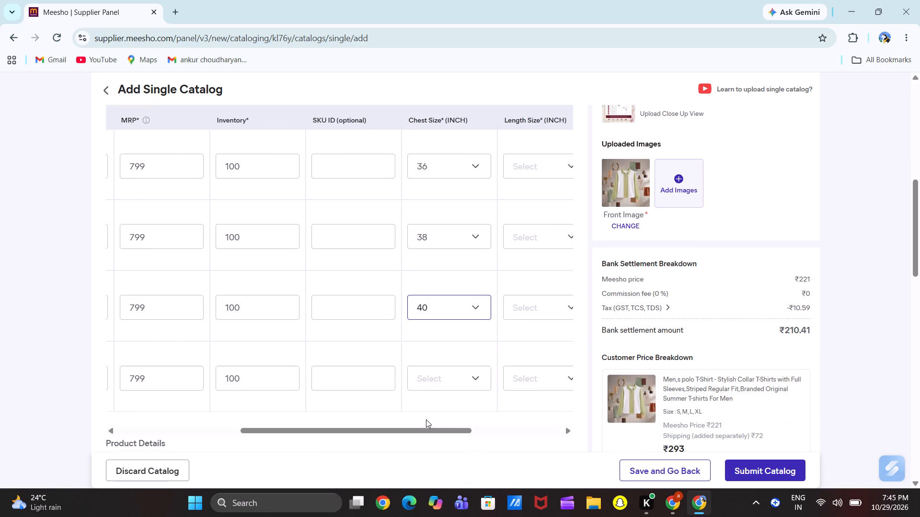
left_click(431, 378)
scroll(437, 431, "down", 3)
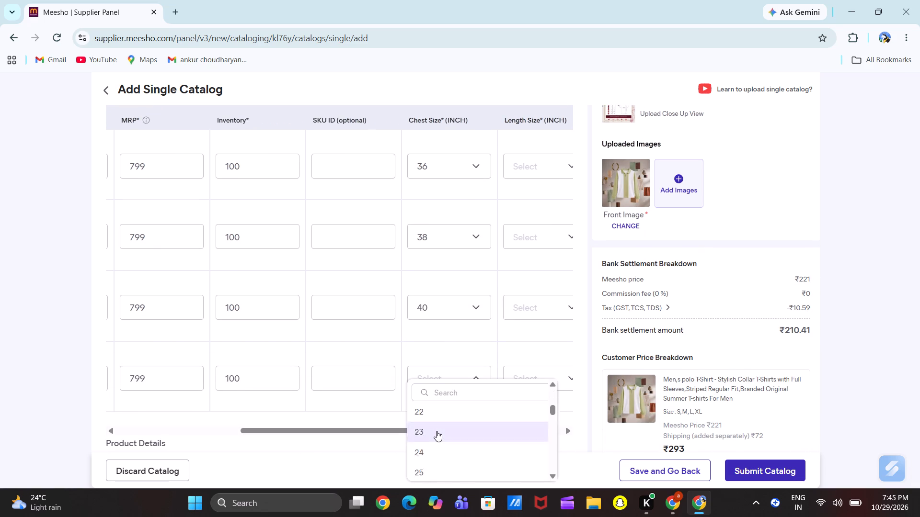
scroll(437, 431, "down", 3)
scroll(437, 431, "up", 2)
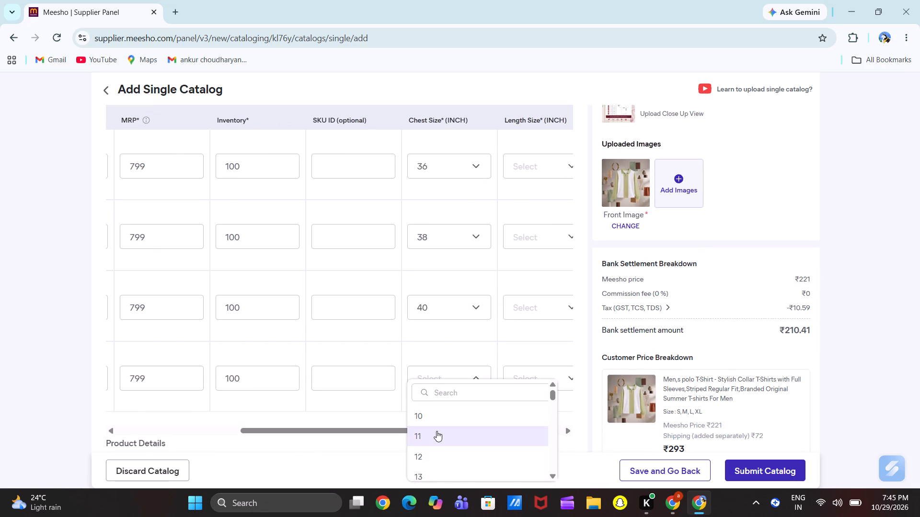
scroll(437, 431, "down", 4)
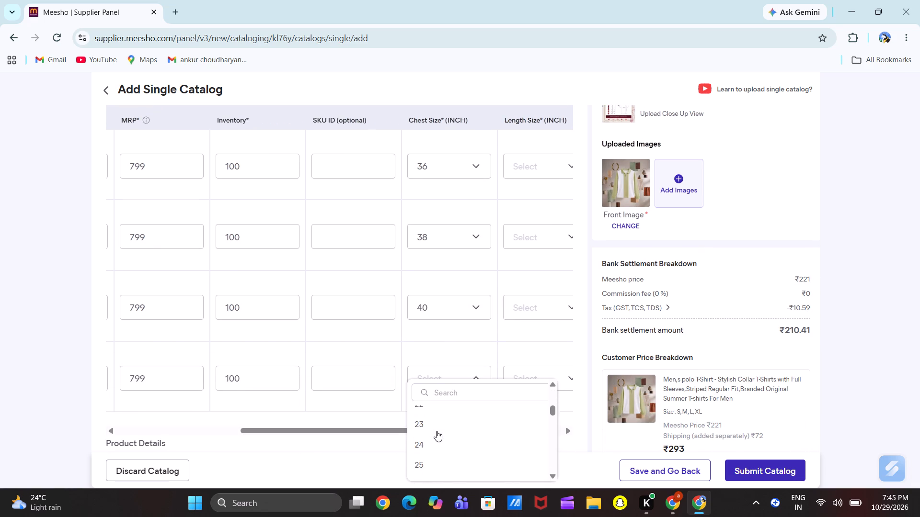
scroll(437, 431, "down", 3)
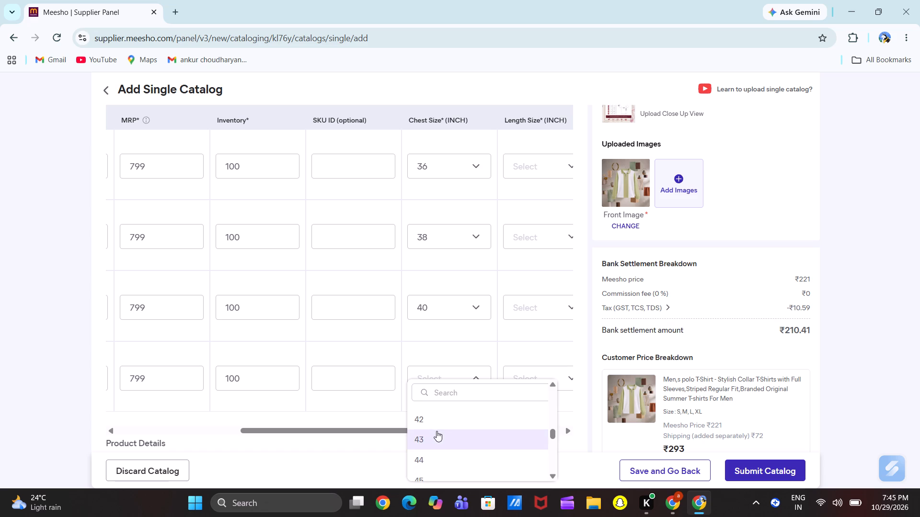
left_click(431, 425)
In Product 1's size table, set the length size for S to 24.5 inches.
scroll(503, 309, "left", 2)
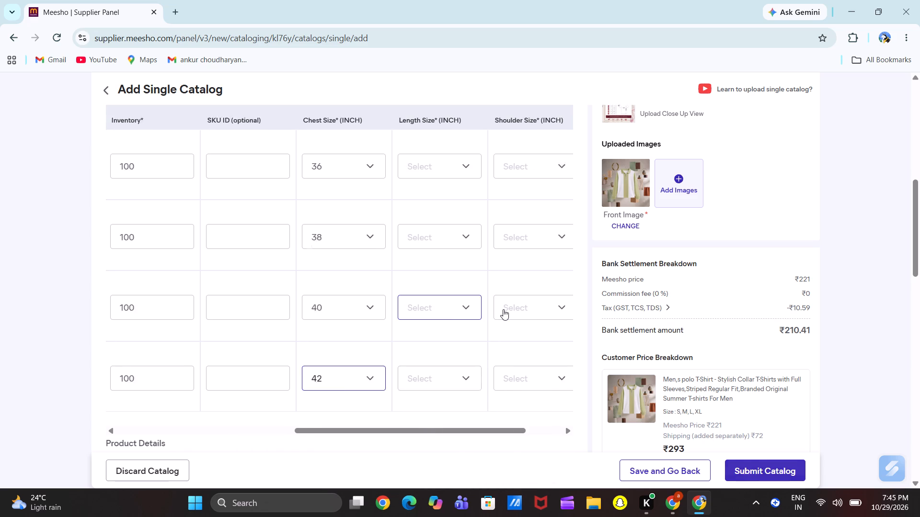
scroll(503, 309, "left", 1)
left_click(386, 163)
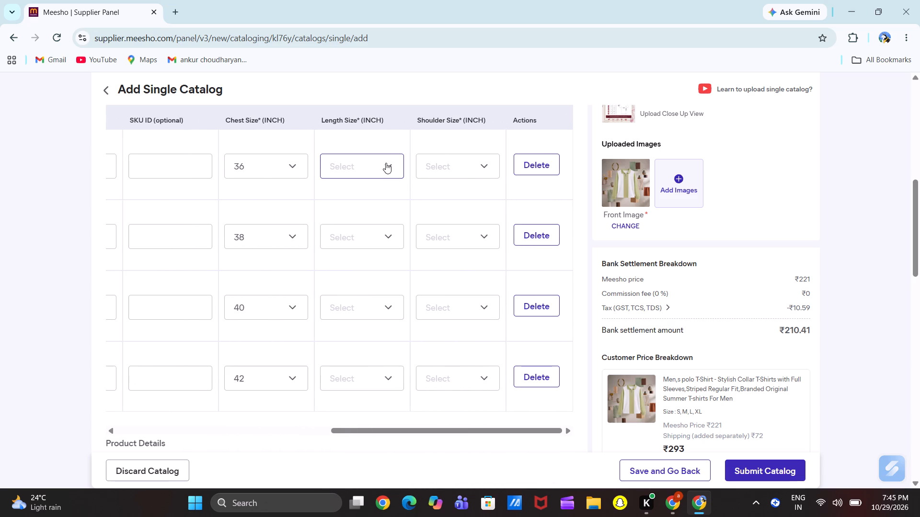
scroll(349, 243, "down", 2)
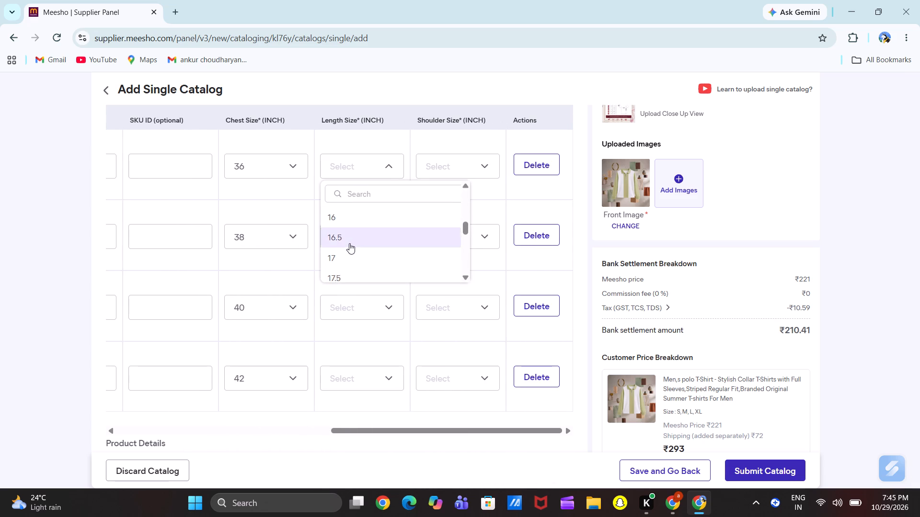
scroll(349, 243, "down", 4)
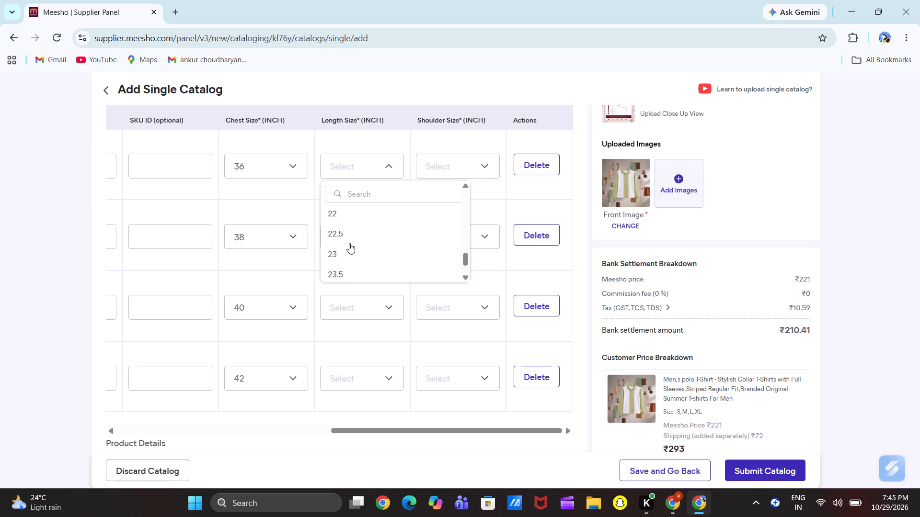
scroll(349, 243, "down", 3)
left_click(341, 260)
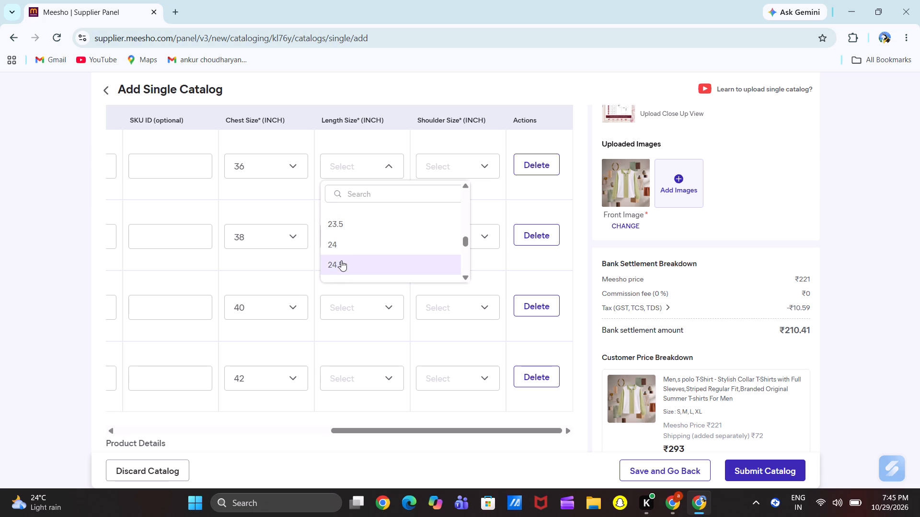
Set Product 1's length size for M to 25.5 inches.
left_click(360, 236)
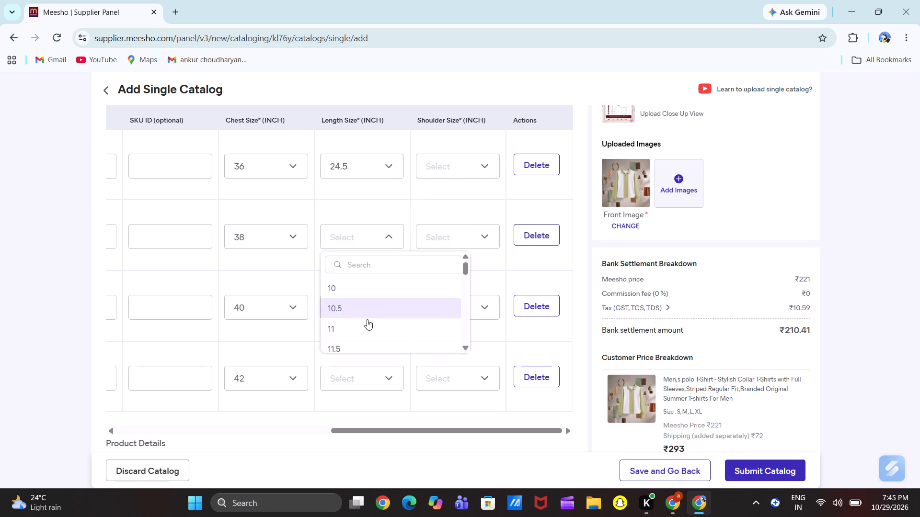
scroll(374, 326, "down", 4)
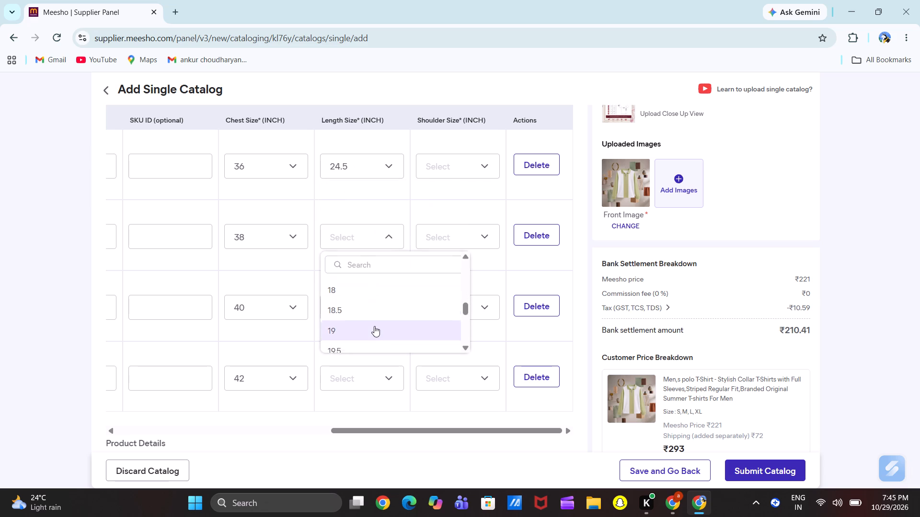
scroll(374, 326, "down", 3)
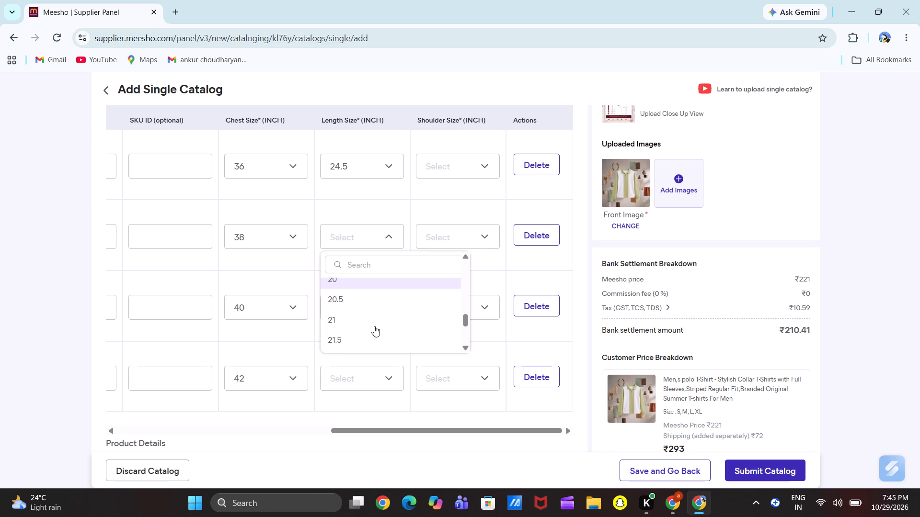
scroll(374, 326, "down", 2)
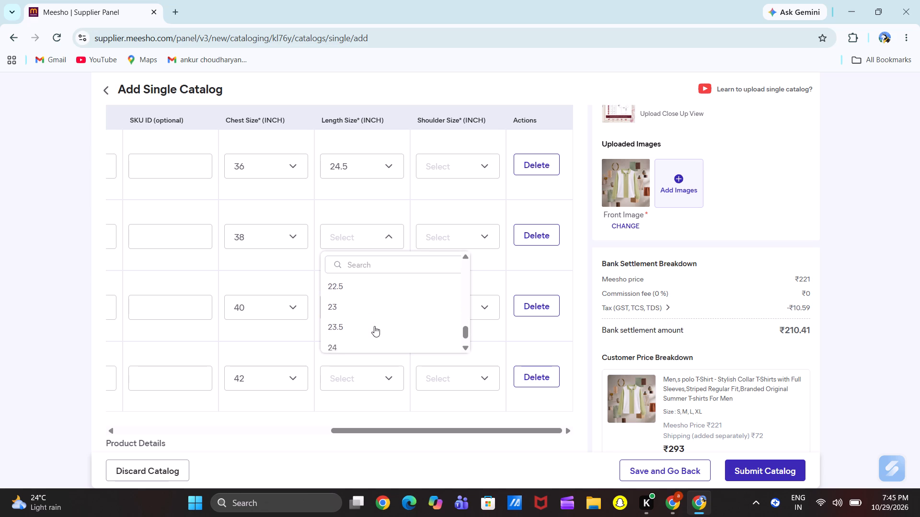
scroll(374, 326, "down", 1)
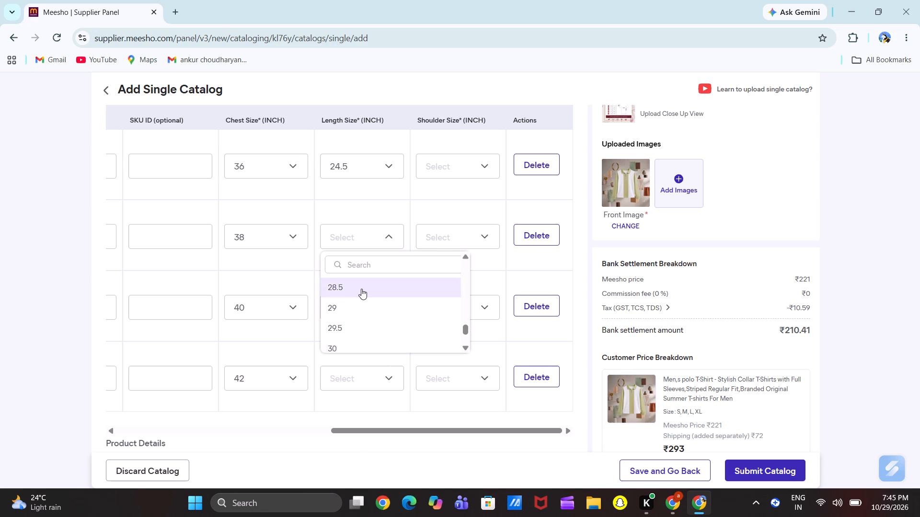
scroll(361, 289, "up", 2)
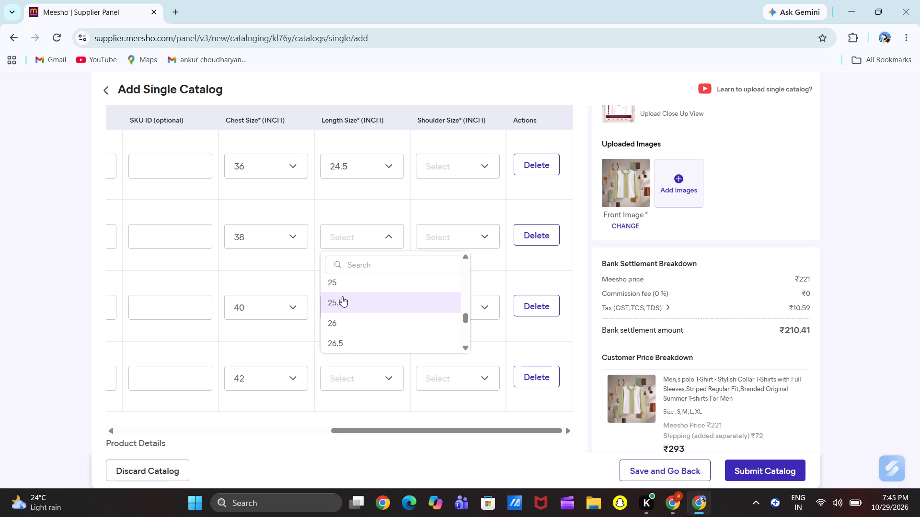
left_click(342, 296)
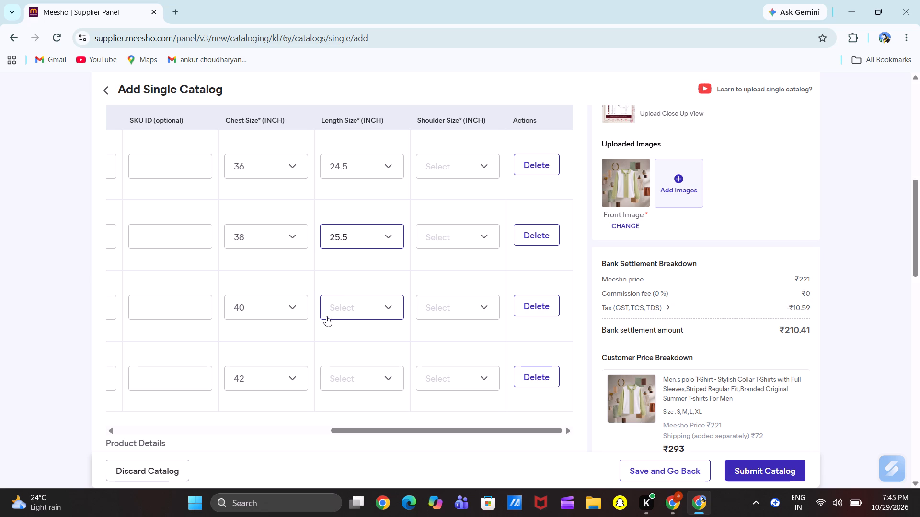
In Product 1's size table, set the length size for L to 26.5 inches.
left_click(326, 318)
scroll(369, 381, "down", 1)
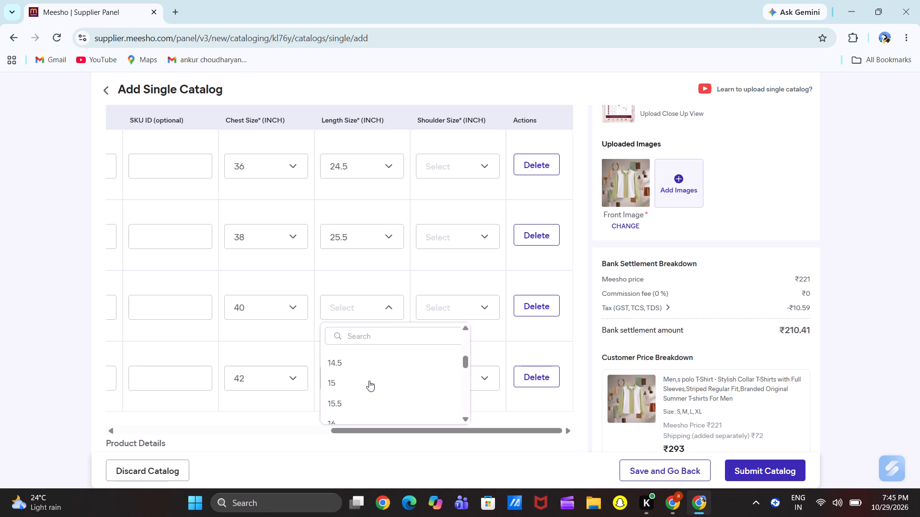
scroll(369, 381, "down", 2)
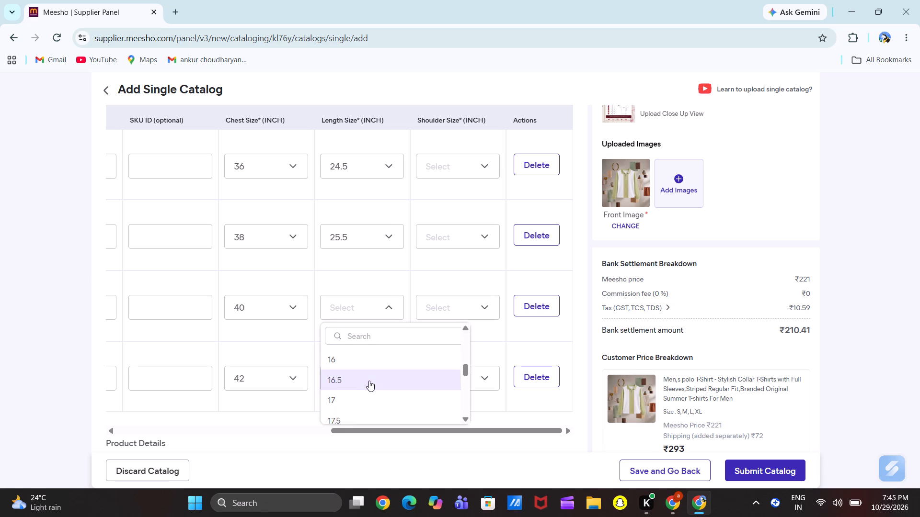
scroll(369, 381, "down", 4)
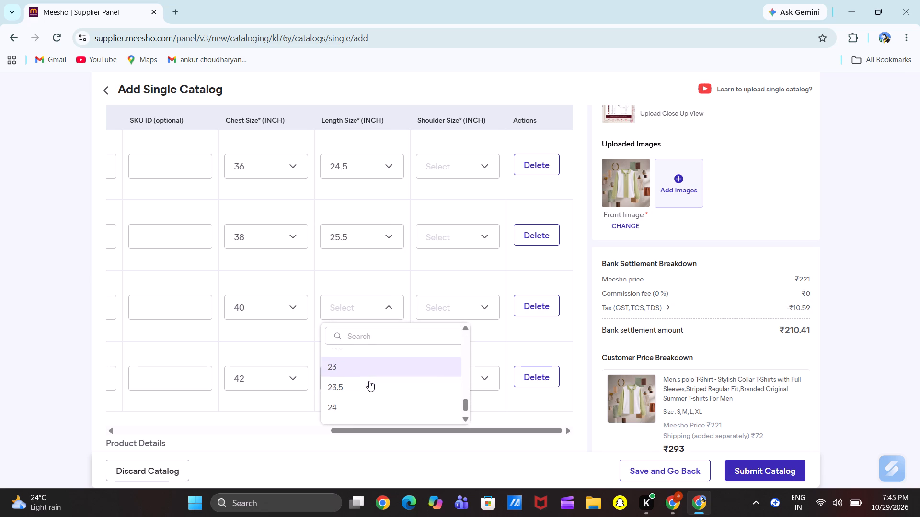
scroll(369, 381, "down", 3)
left_click(364, 376)
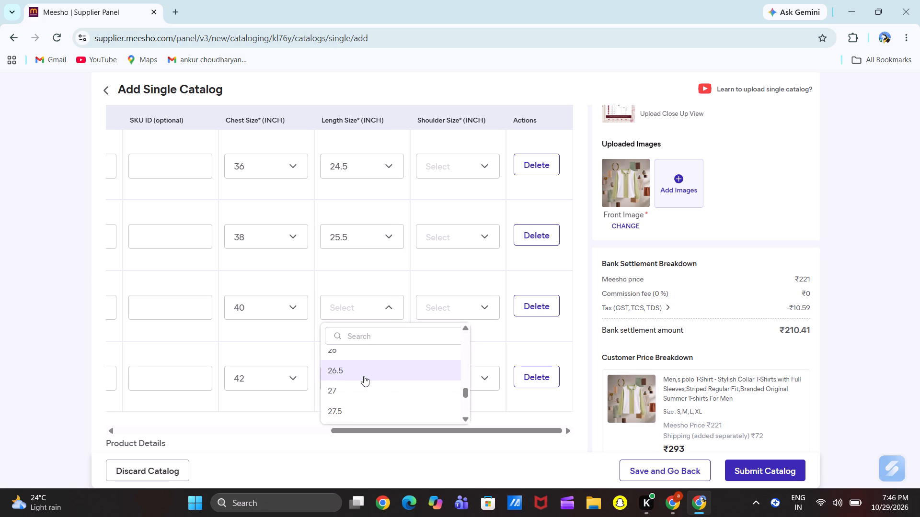
Set Product 1's length size for XL to 27.5 inches.
left_click(354, 380)
scroll(350, 426, "down", 1)
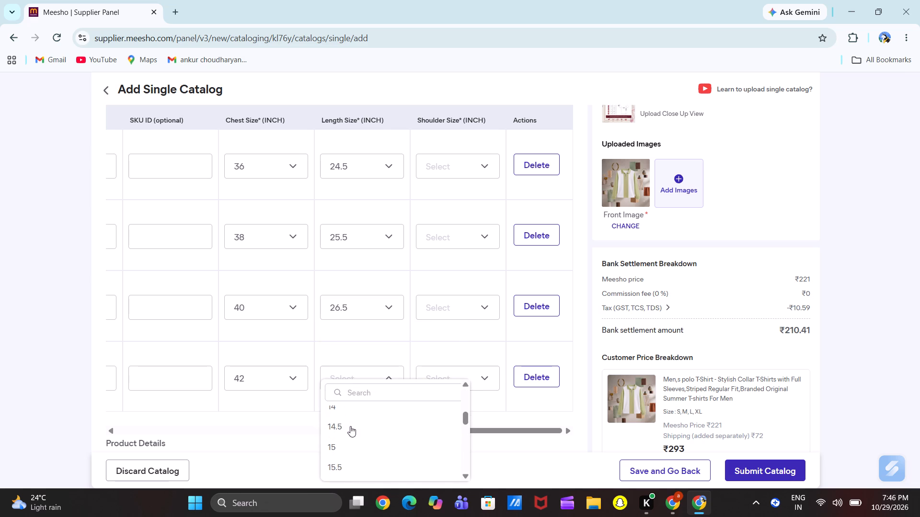
scroll(350, 426, "down", 3)
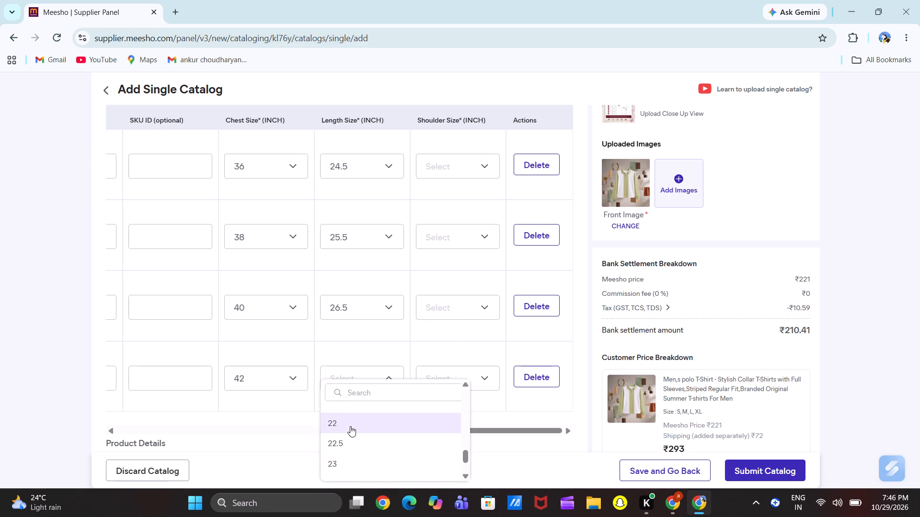
scroll(350, 426, "down", 3)
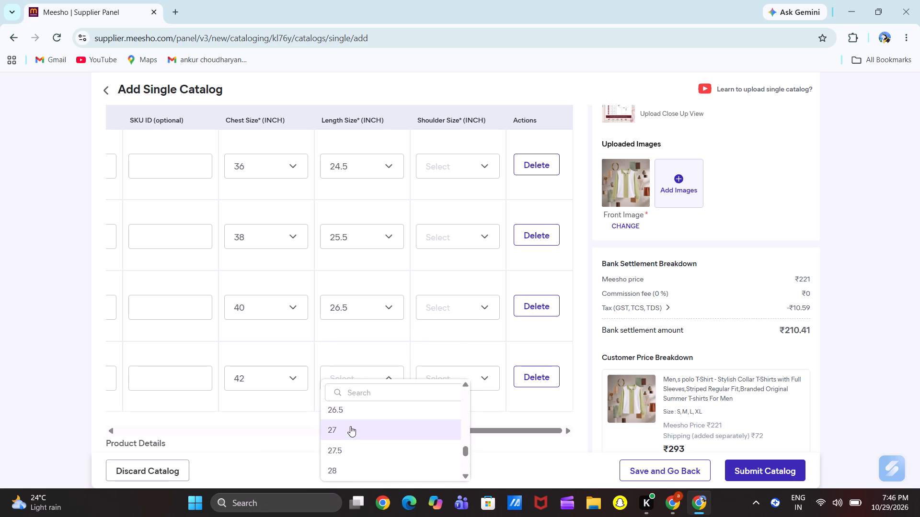
scroll(350, 426, "down", 2)
left_click(345, 431)
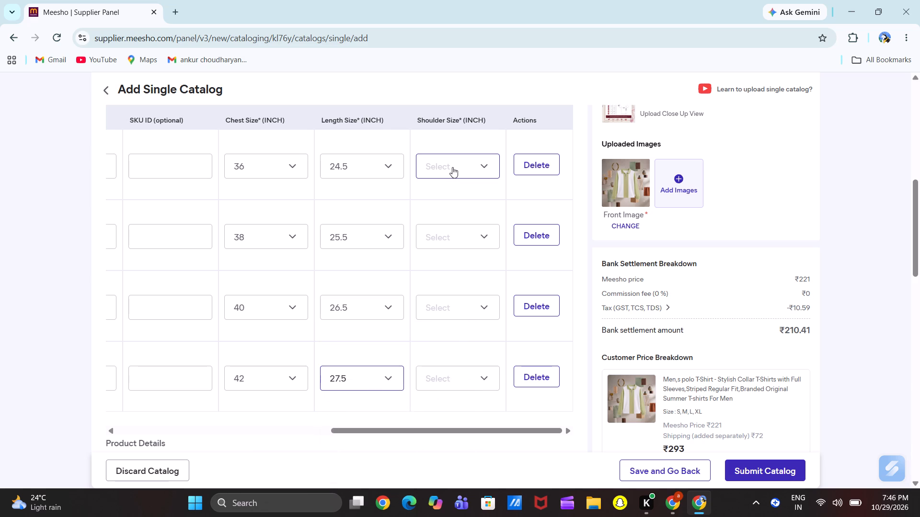
In Product 1's size table, set the shoulder size for S to 14.5 inches.
left_click(452, 167)
scroll(448, 266, "down", 2)
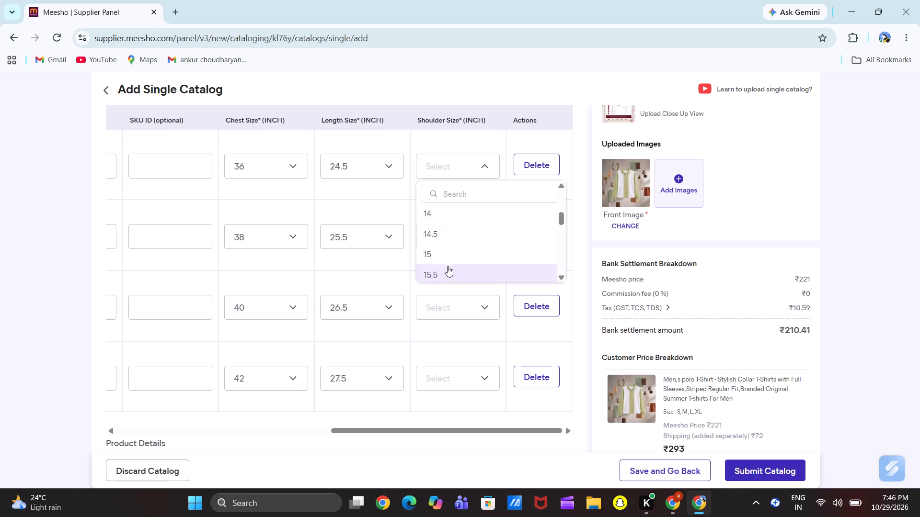
left_click(434, 252)
Set Product 1's shoulder size for M to 15.5 inches.
left_click(441, 241)
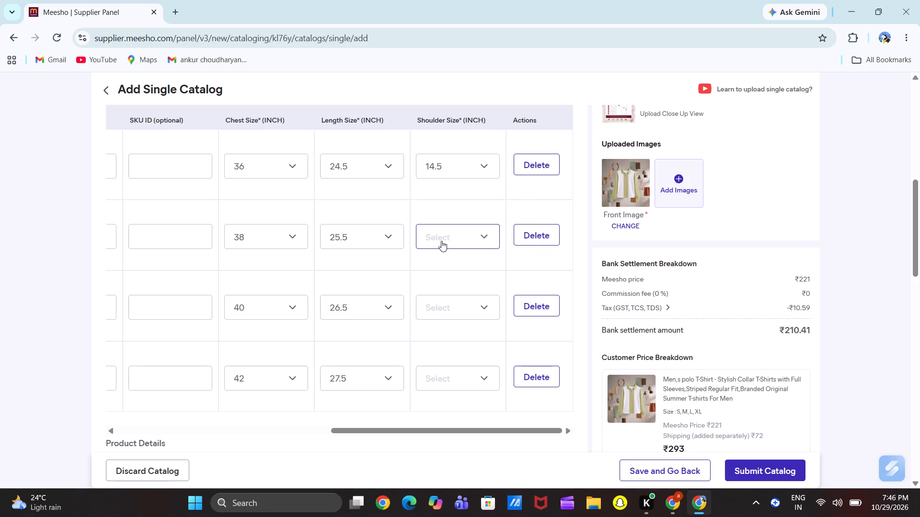
scroll(449, 323, "down", 2)
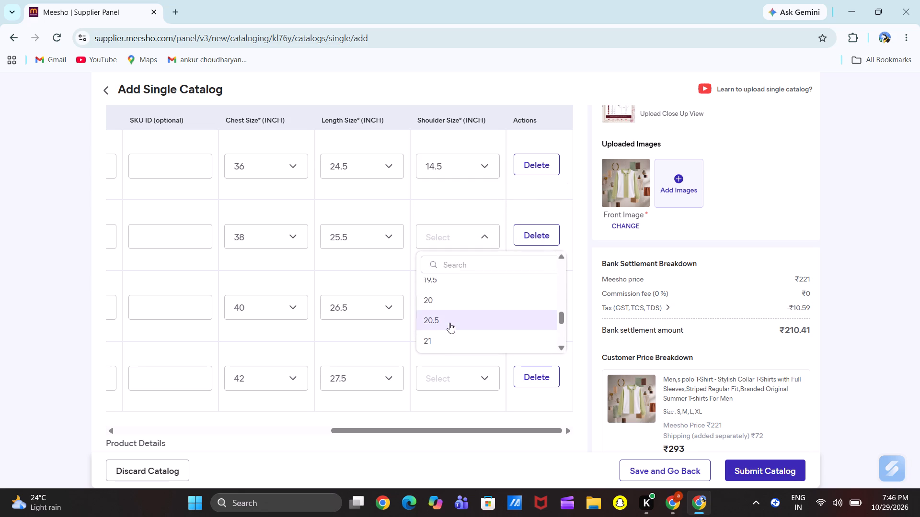
scroll(449, 323, "down", 3)
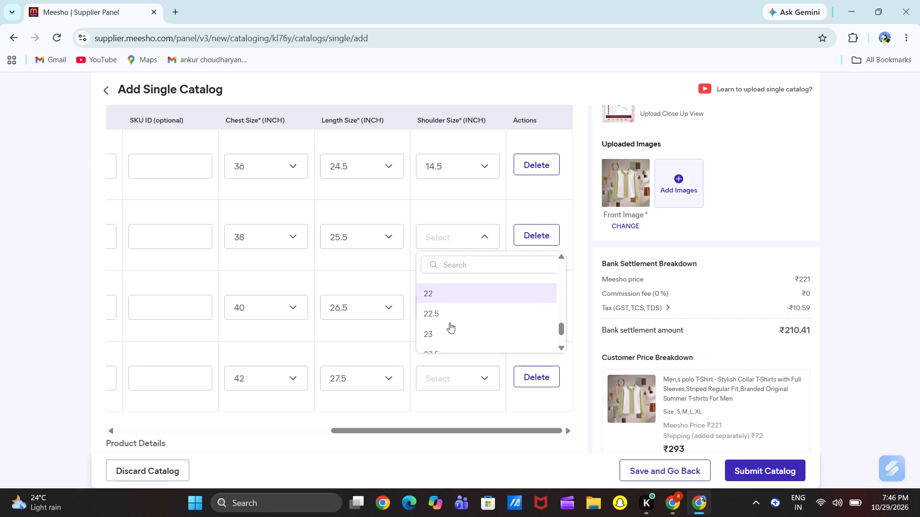
scroll(449, 323, "down", 2)
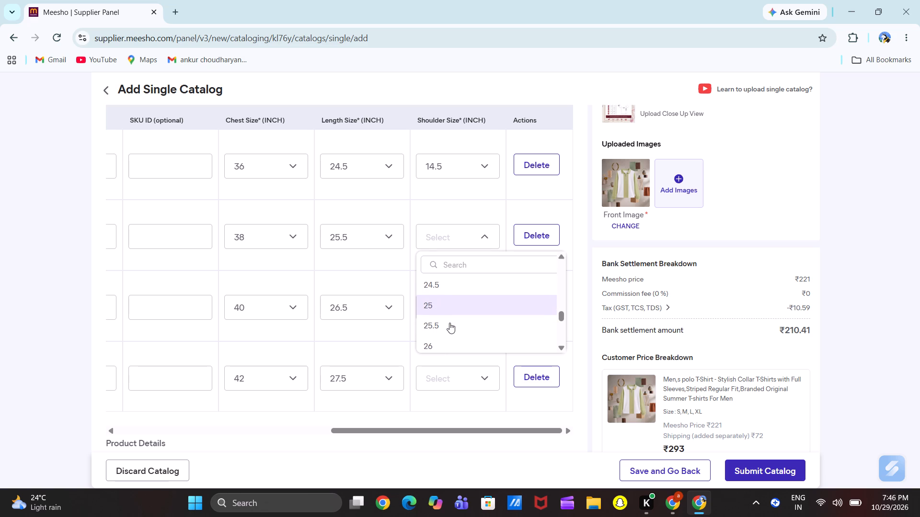
scroll(436, 306, "up", 2)
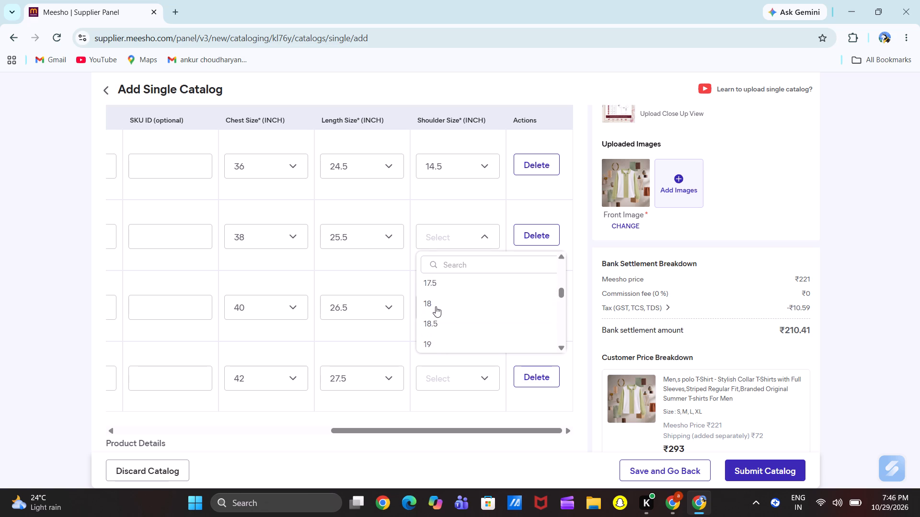
scroll(436, 306, "up", 3)
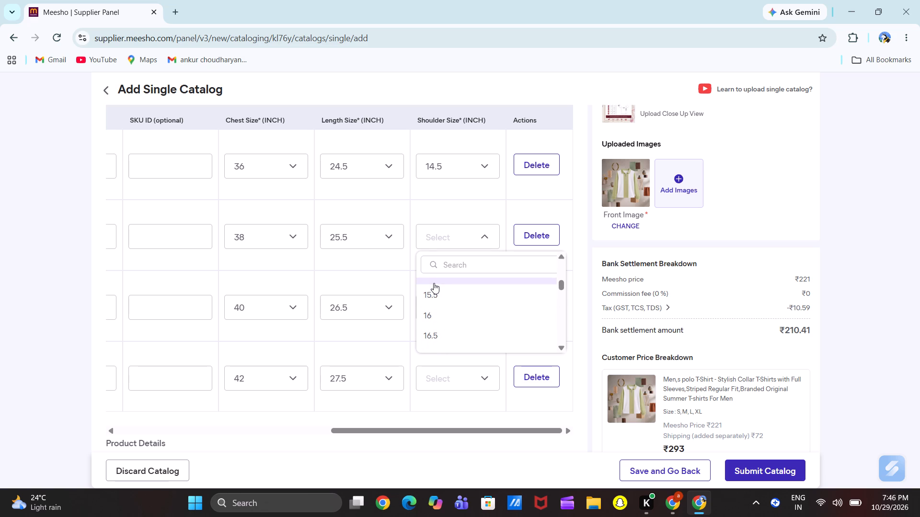
left_click(437, 292)
Set Product 1's shoulder size for L to 16.5 inches.
left_click(439, 309)
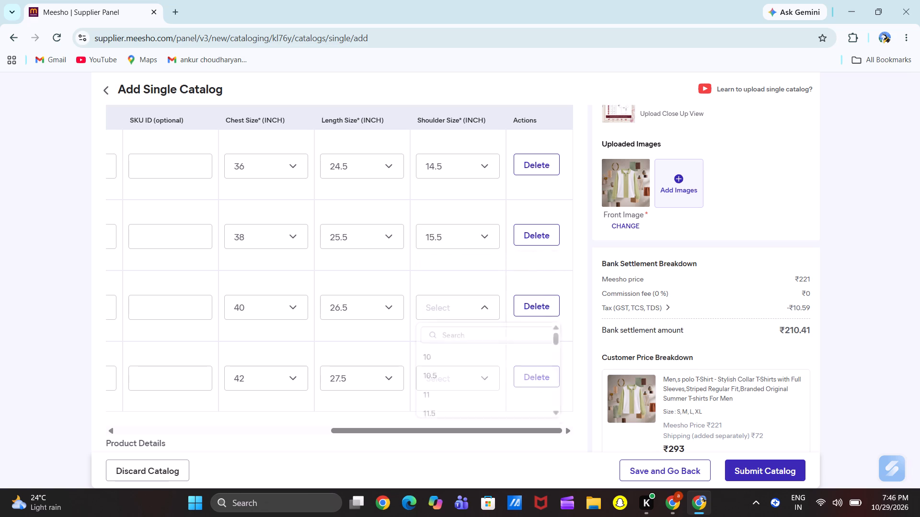
scroll(446, 359, "down", 2)
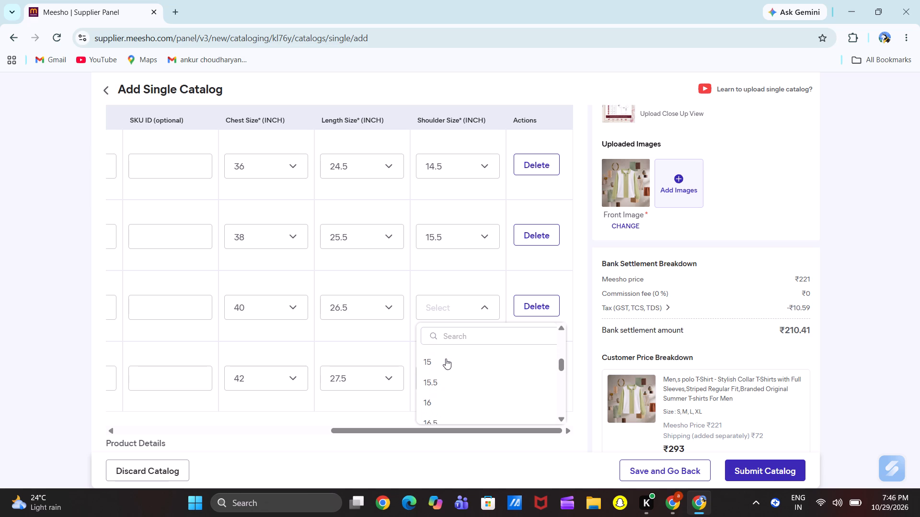
scroll(446, 359, "down", 2)
left_click(442, 368)
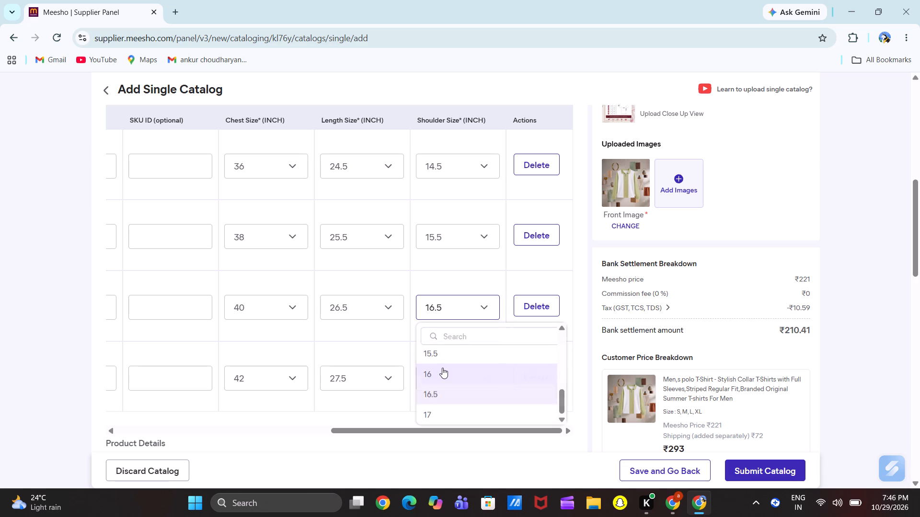
Set Product 1's shoulder size for XL to 17.5 inches.
left_click(446, 374)
scroll(441, 413, "down", 2)
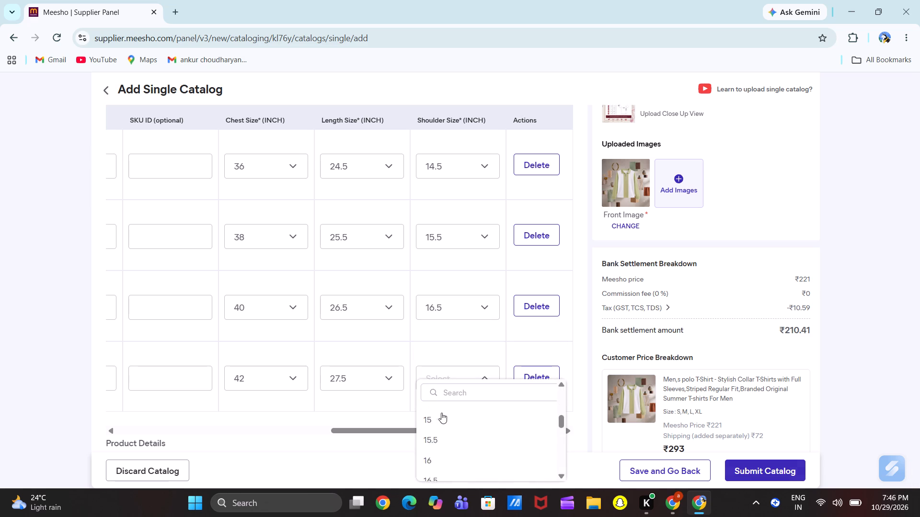
scroll(441, 413, "down", 2)
scroll(441, 413, "up", 1)
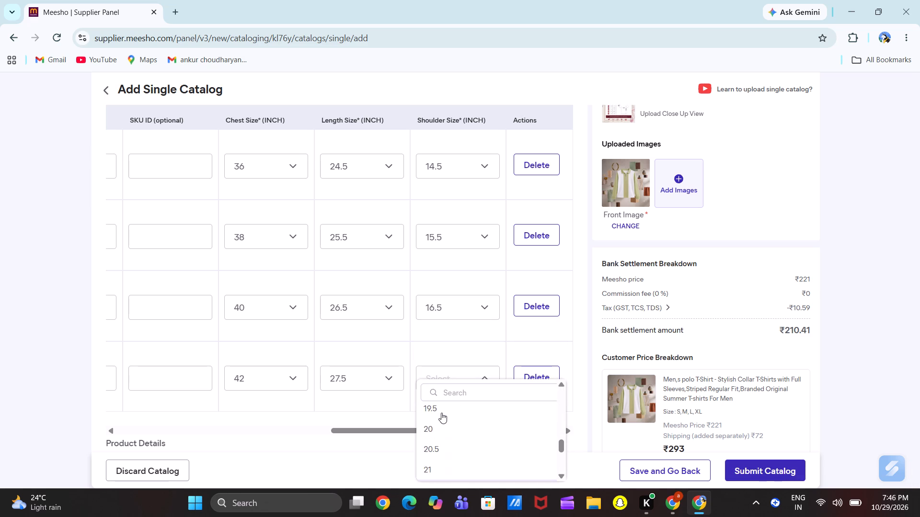
scroll(441, 413, "up", 1)
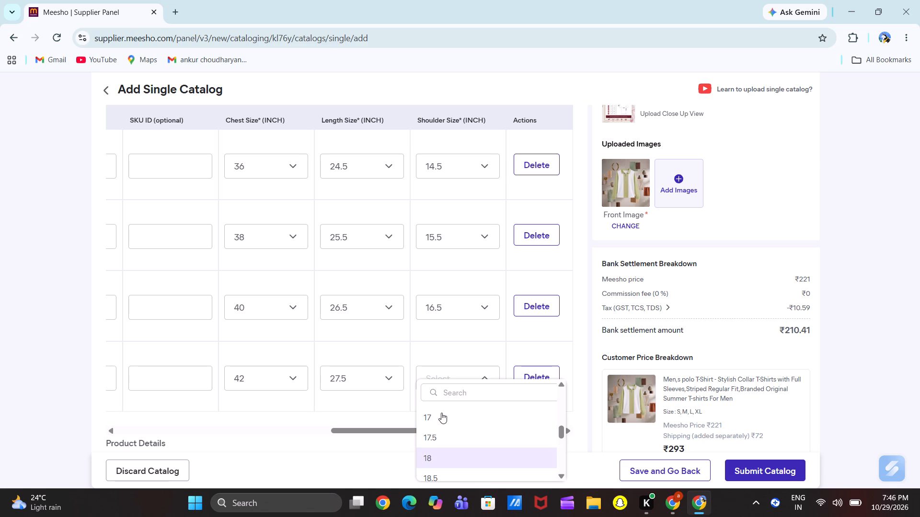
scroll(441, 413, "up", 1)
left_click(437, 436)
Review Product 1's product details and other attributes, and look over Product 2's entries.
scroll(323, 416, "down", 3)
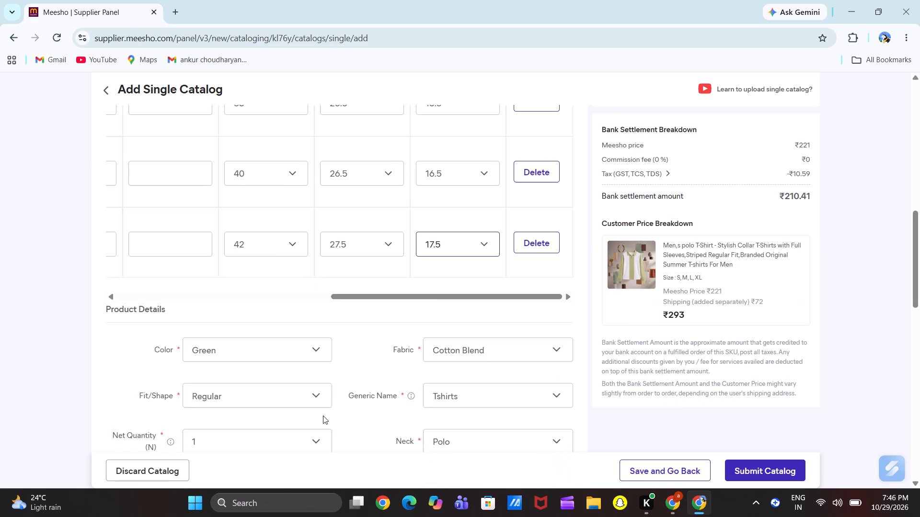
scroll(323, 416, "down", 4)
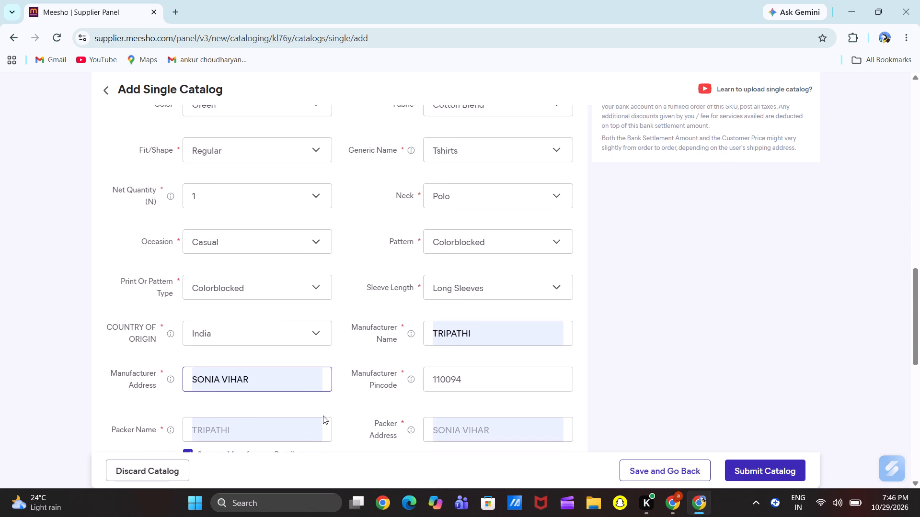
scroll(323, 416, "down", 3)
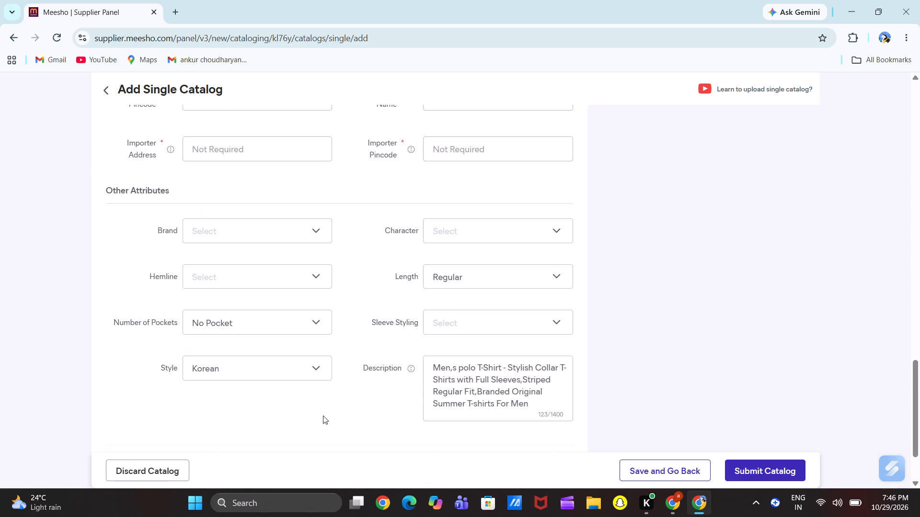
scroll(323, 416, "up", 4)
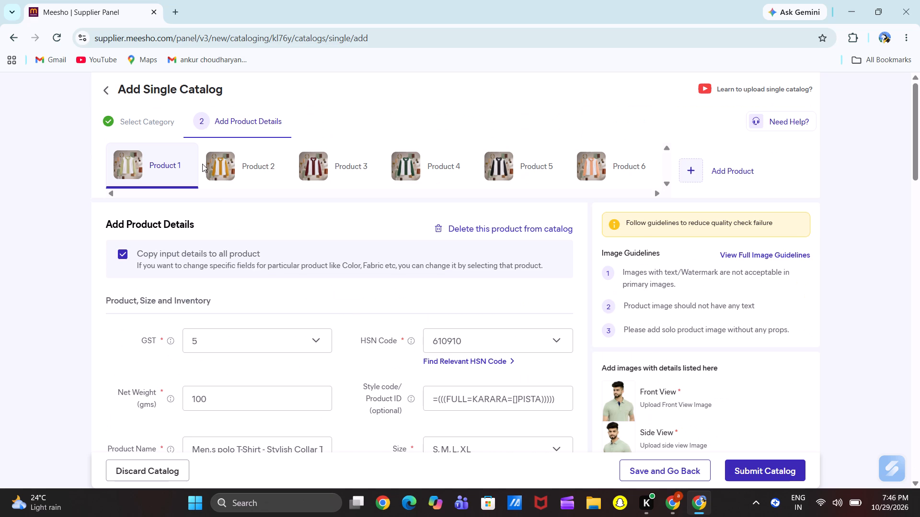
left_click(226, 167)
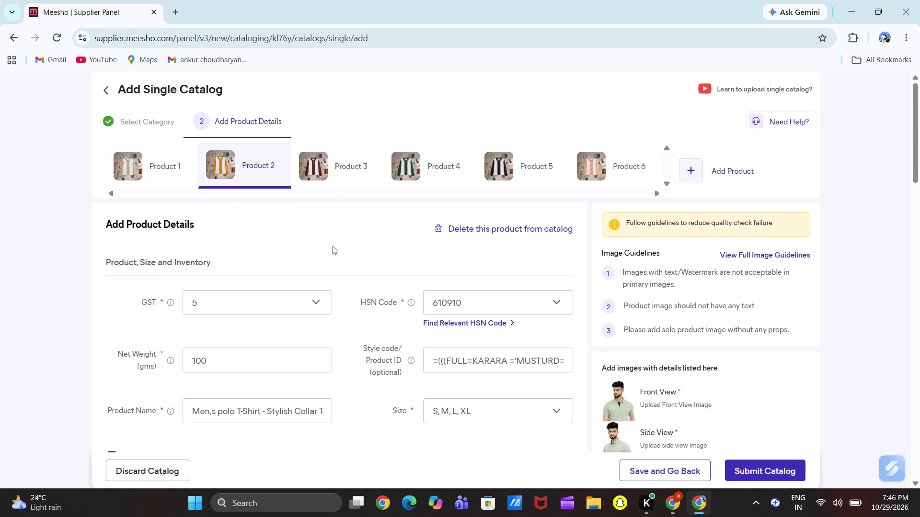
scroll(333, 246, "down", 3)
scroll(333, 246, "up", 3)
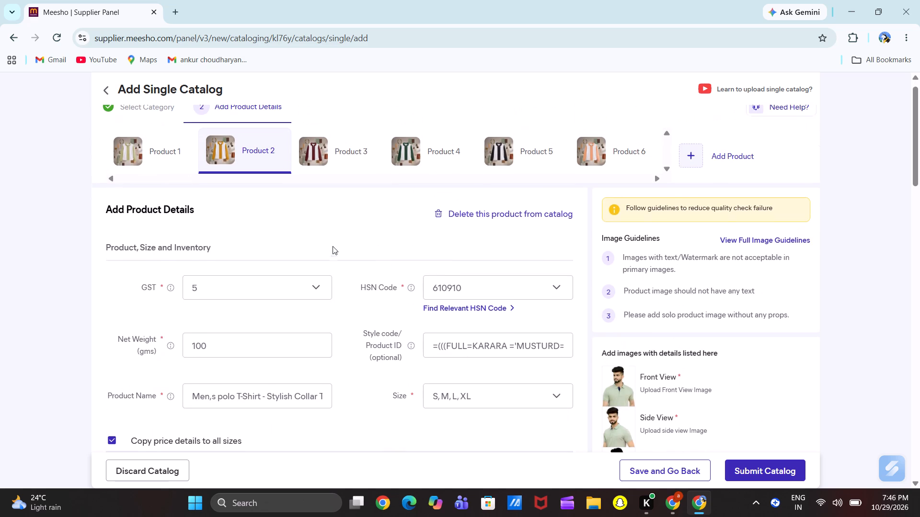
Switch to Product 3 and set its shoulder size for S to 14.5 inches.
left_click(322, 148)
scroll(408, 276, "down", 3)
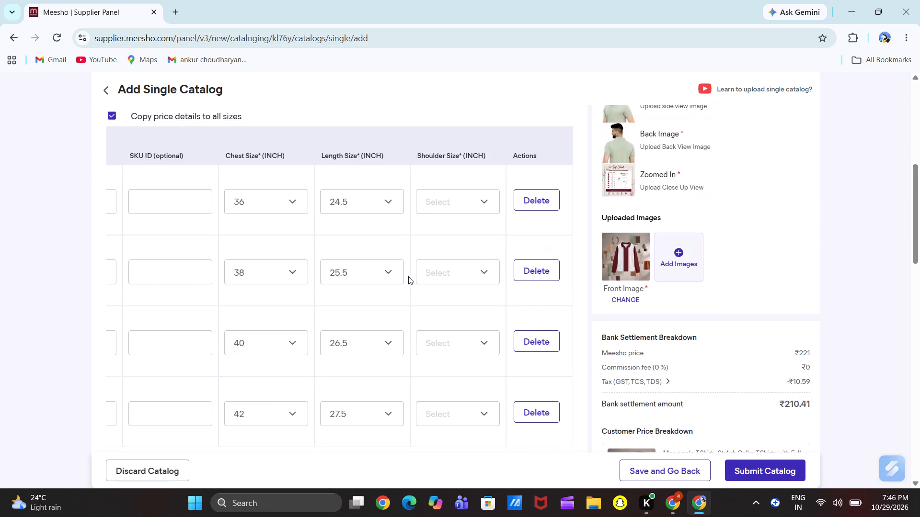
scroll(456, 216, "up", 2)
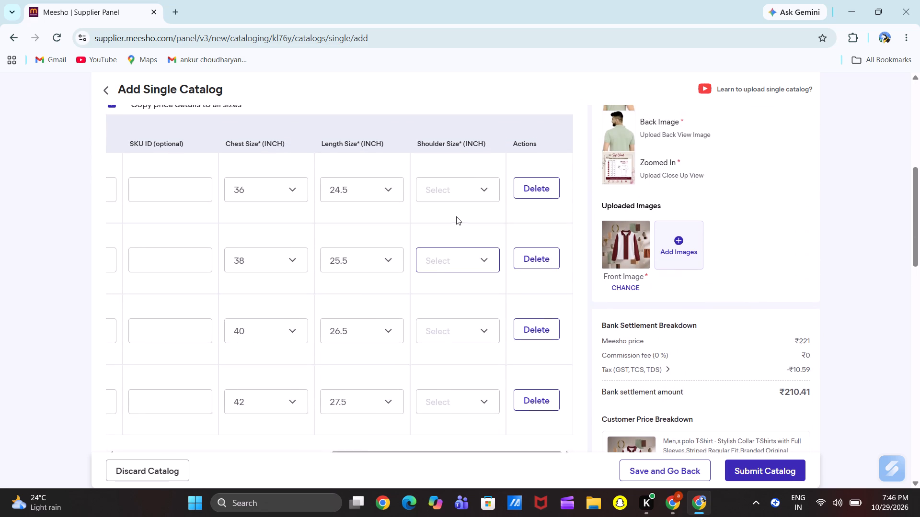
left_click(436, 202)
scroll(446, 295, "down", 2)
left_click(425, 241)
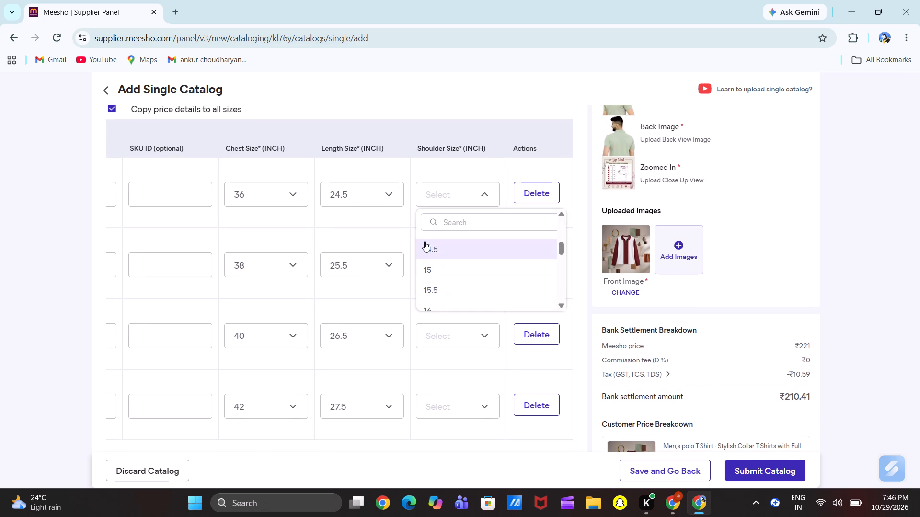
Set Product 3's shoulder size for M to 15.5 inches.
left_click(432, 265)
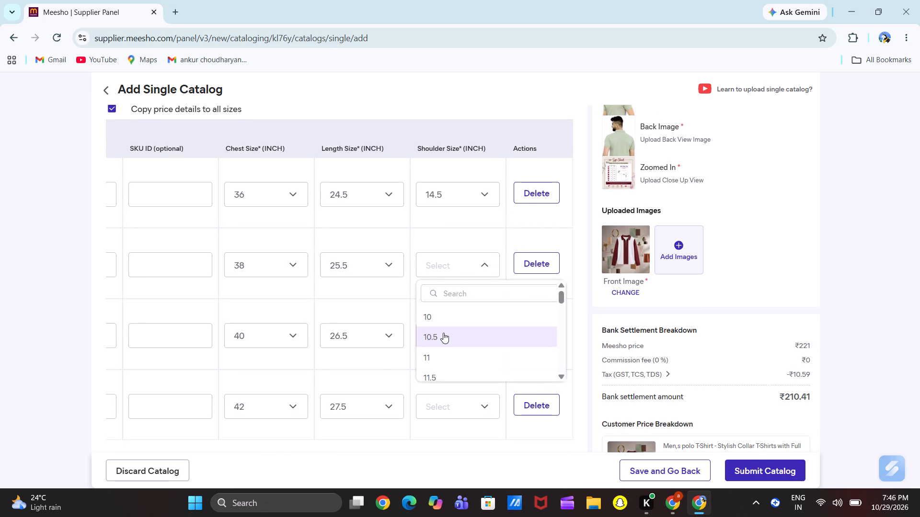
scroll(443, 333, "down", 2)
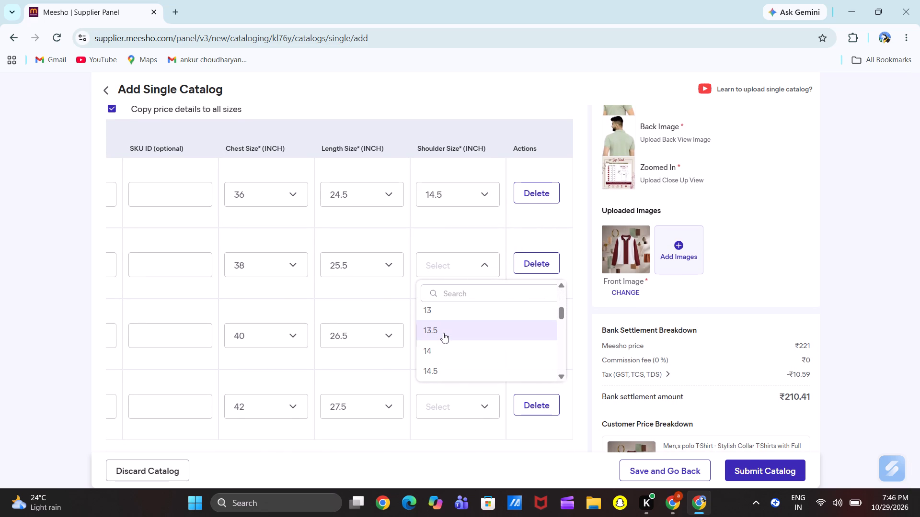
scroll(443, 333, "down", 1)
left_click(441, 349)
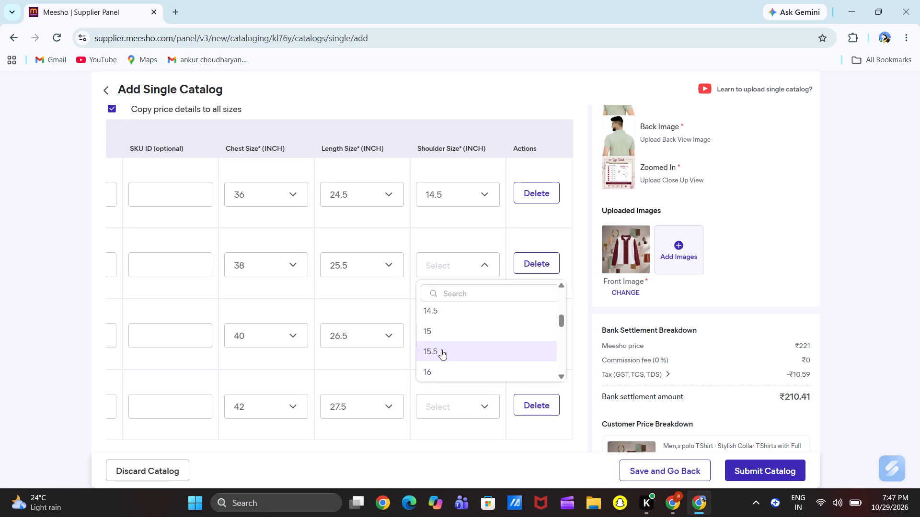
Set Product 3's shoulder size to 16.5 inches for L and 17.5 inches for XL.
left_click(423, 341)
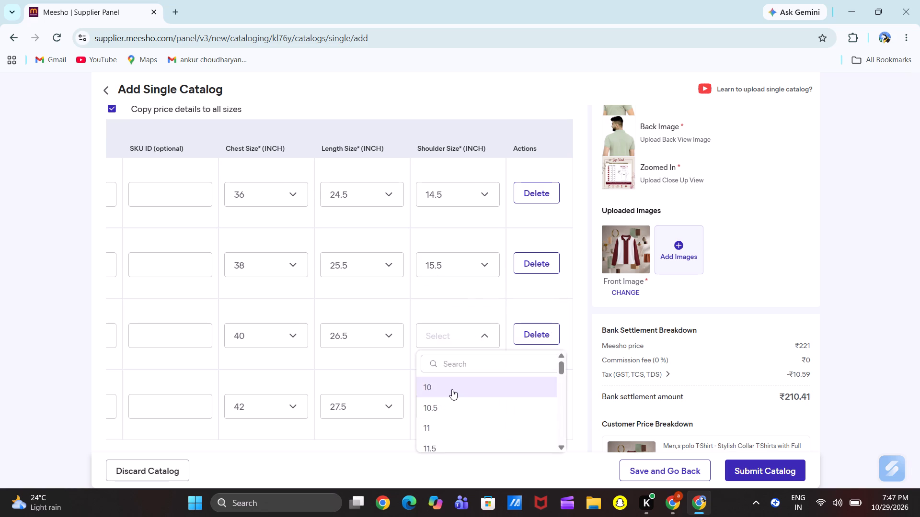
scroll(452, 389, "down", 4)
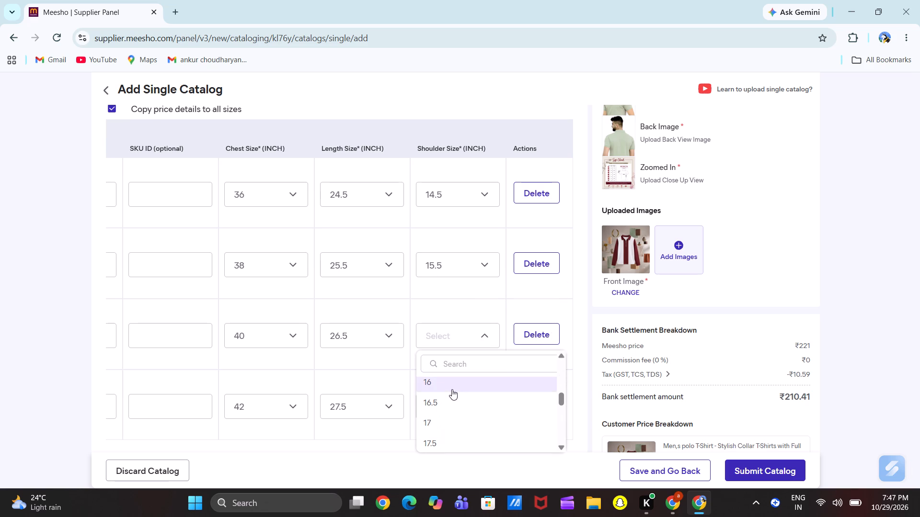
left_click(443, 402)
left_click(440, 405)
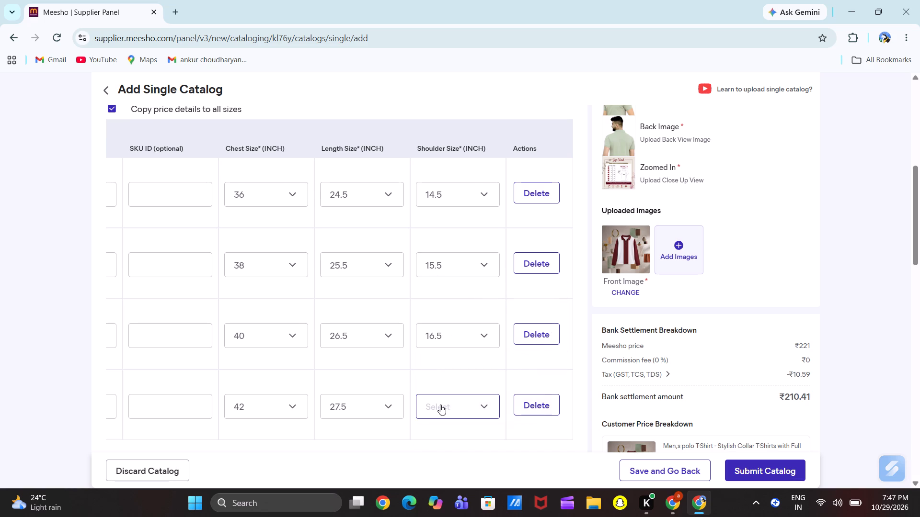
scroll(452, 432, "down", 2)
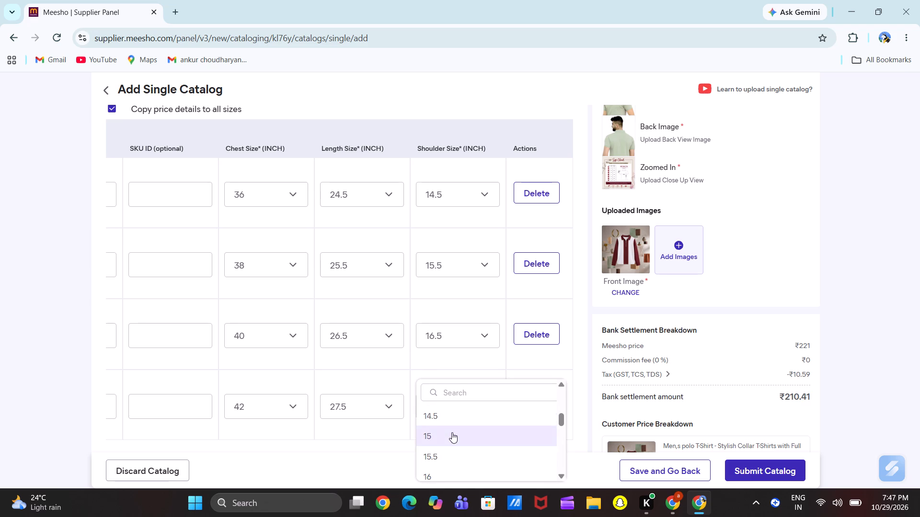
scroll(452, 432, "down", 2)
left_click(452, 432)
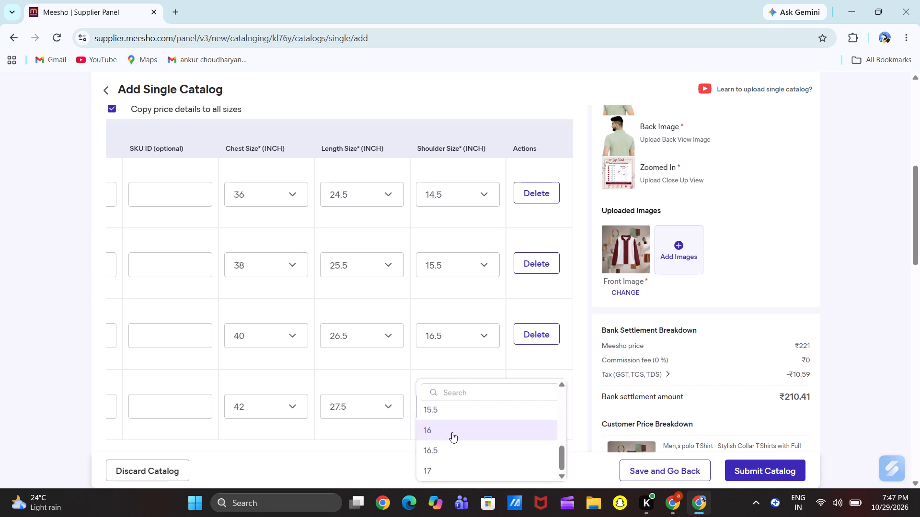
Set Product 3's color to Maroon in the product details.
scroll(424, 411, "down", 4)
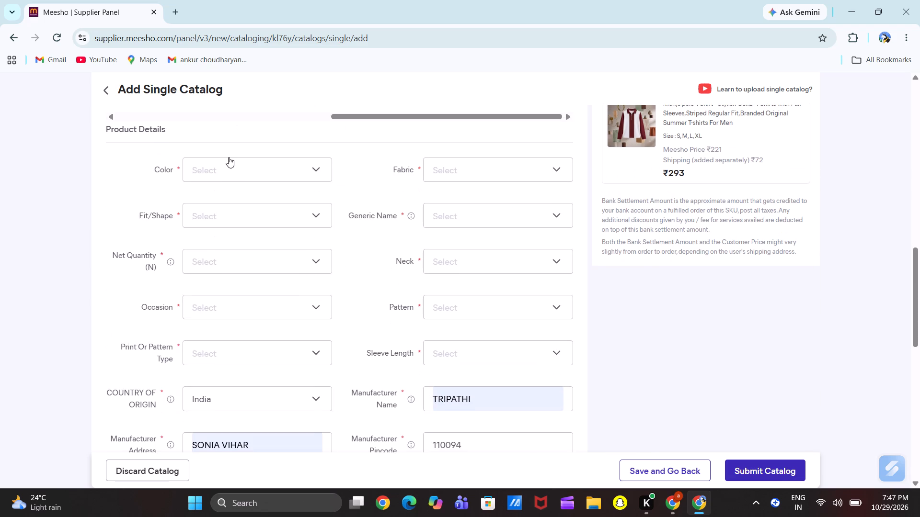
left_click(229, 157)
left_click(239, 198)
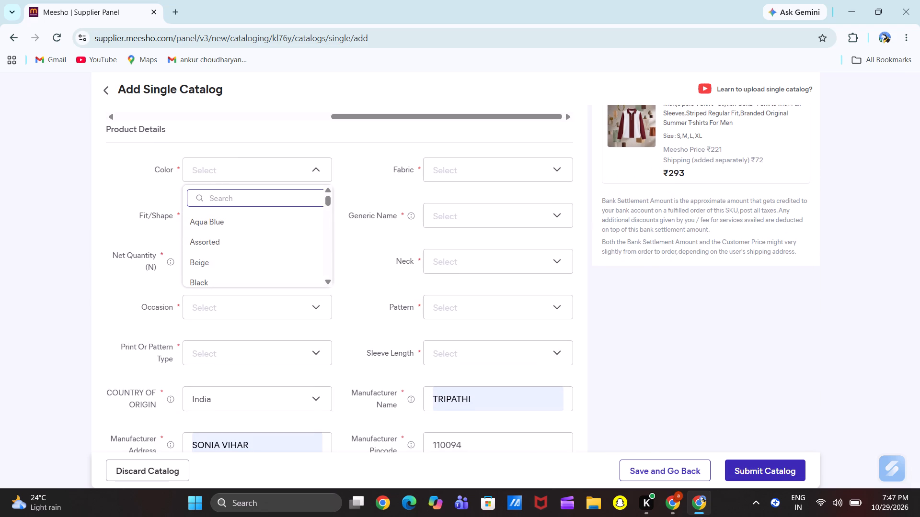
type("mae")
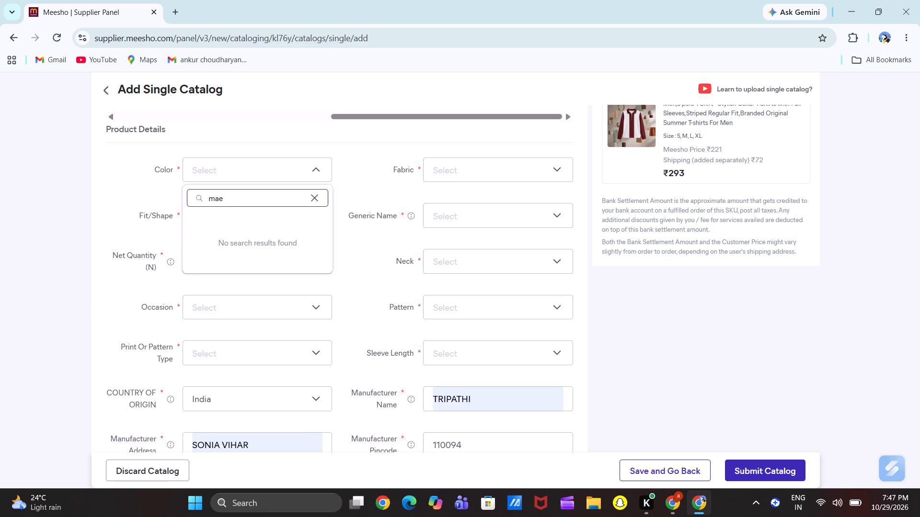
key("BackSpace")
key("BackSpace")
type("ar")
left_click(207, 266)
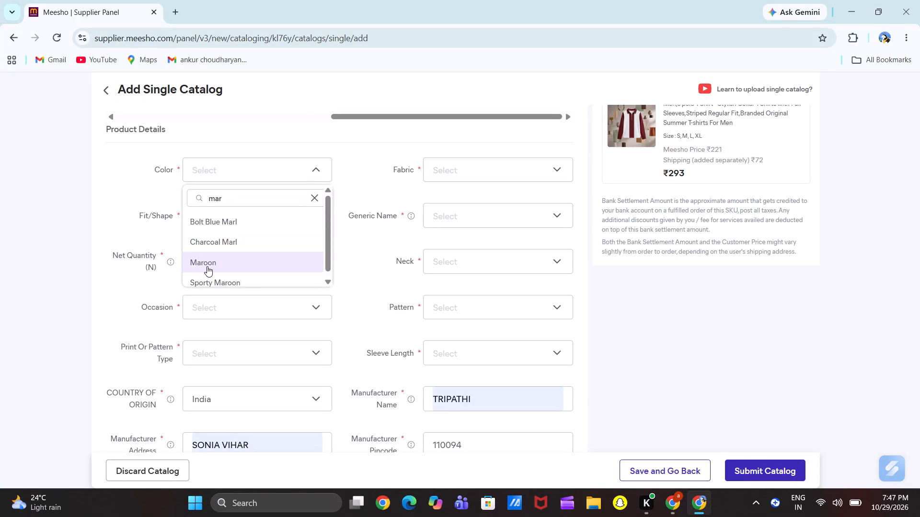
Set Product 3's fabric to Cotton Blend and its fit/shape to Regular.
left_click(474, 165)
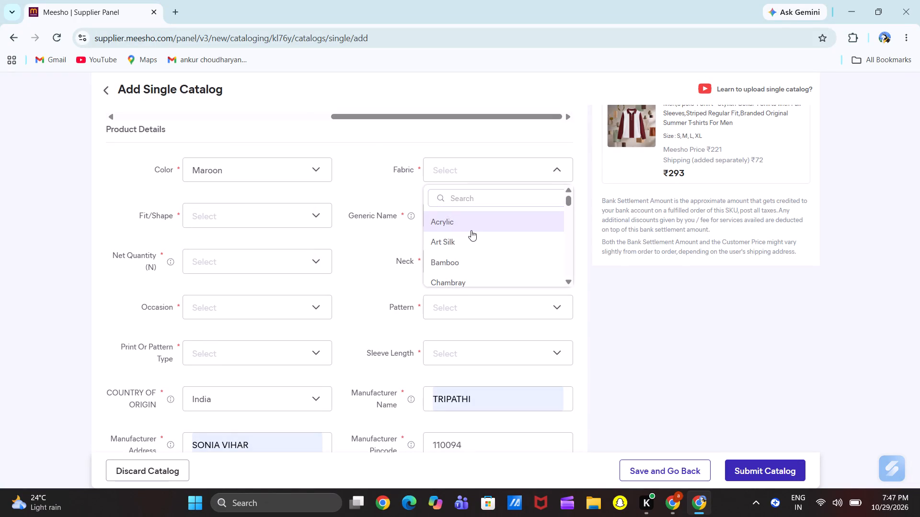
scroll(471, 230, "down", 2)
left_click(466, 265)
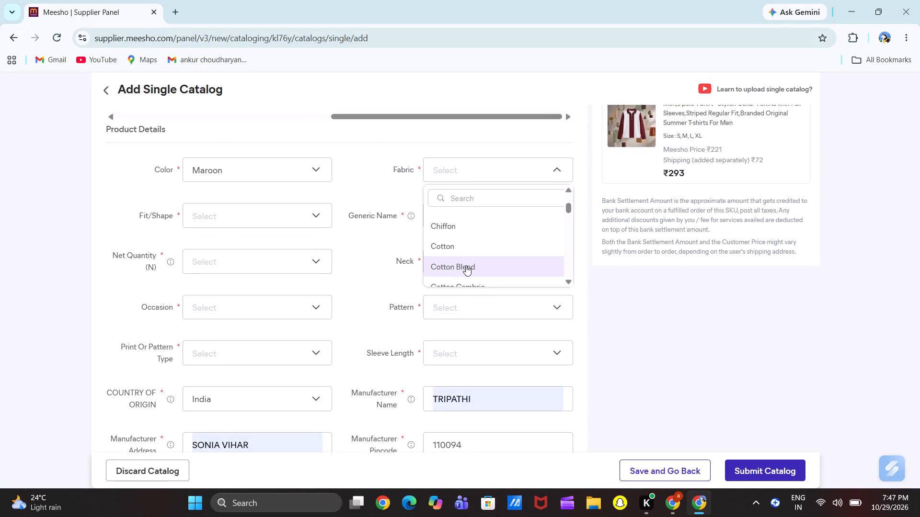
left_click(266, 206)
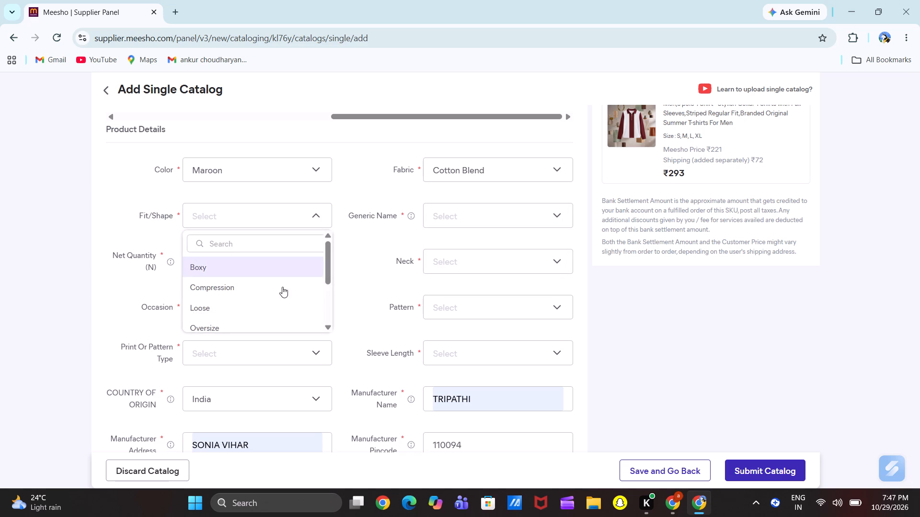
scroll(301, 296, "down", 1)
left_click(254, 296)
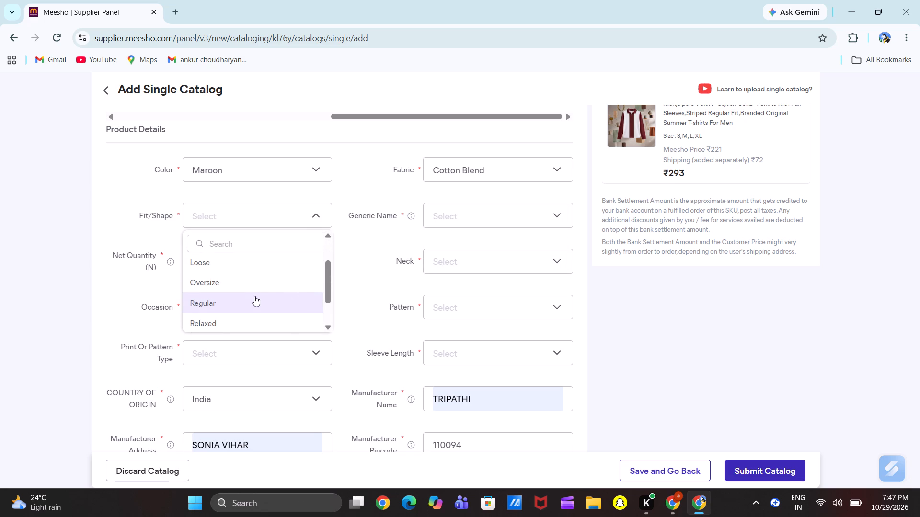
Set Product 3's generic name to Tshirts and its net quantity to 1.
left_click(463, 218)
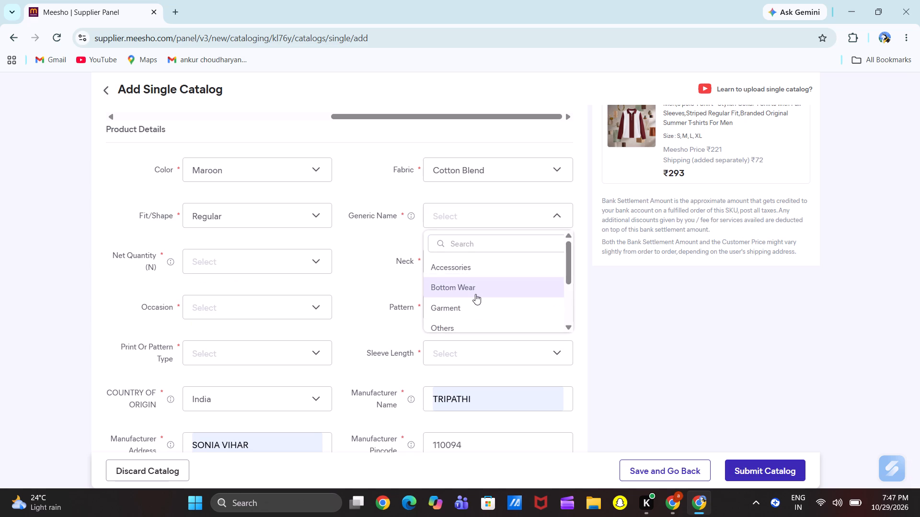
scroll(475, 294, "down", 1)
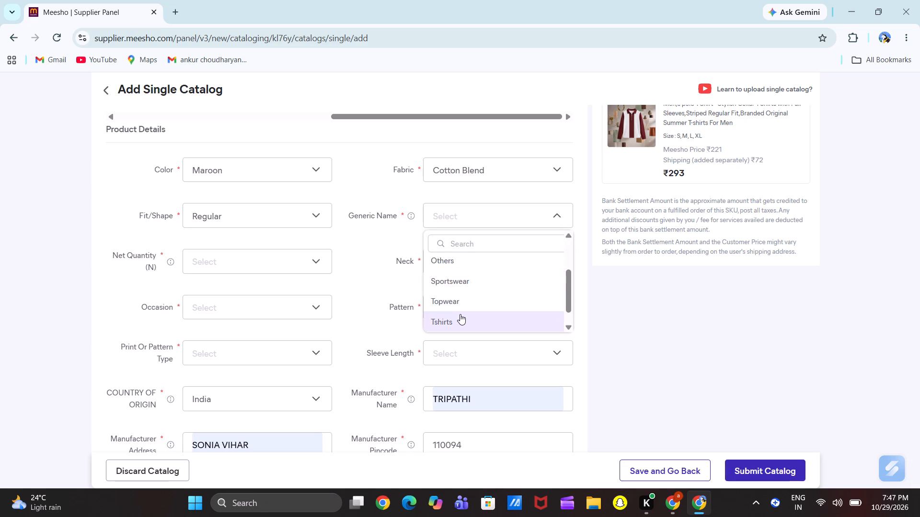
left_click(460, 315)
left_click(249, 272)
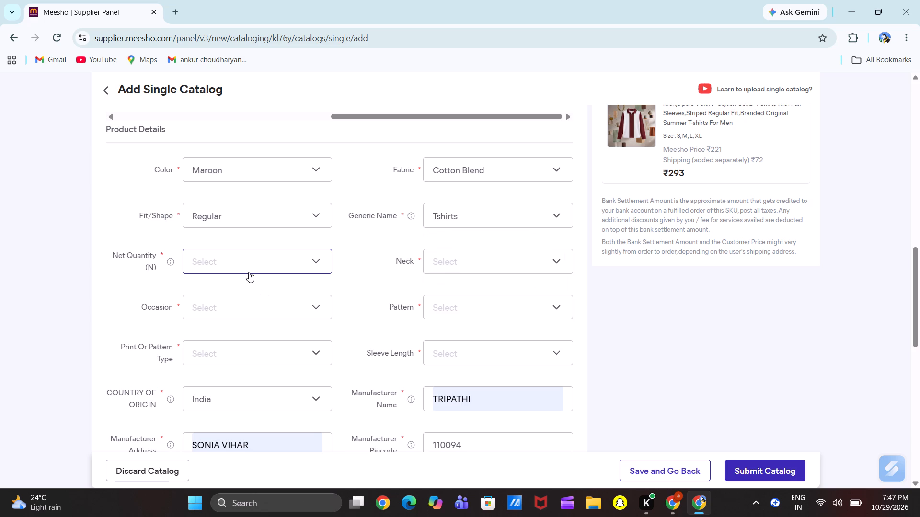
left_click(201, 313)
Set Product 3's neck to Polo and its occasion to Casual.
left_click(436, 257)
scroll(483, 352, "down", 1)
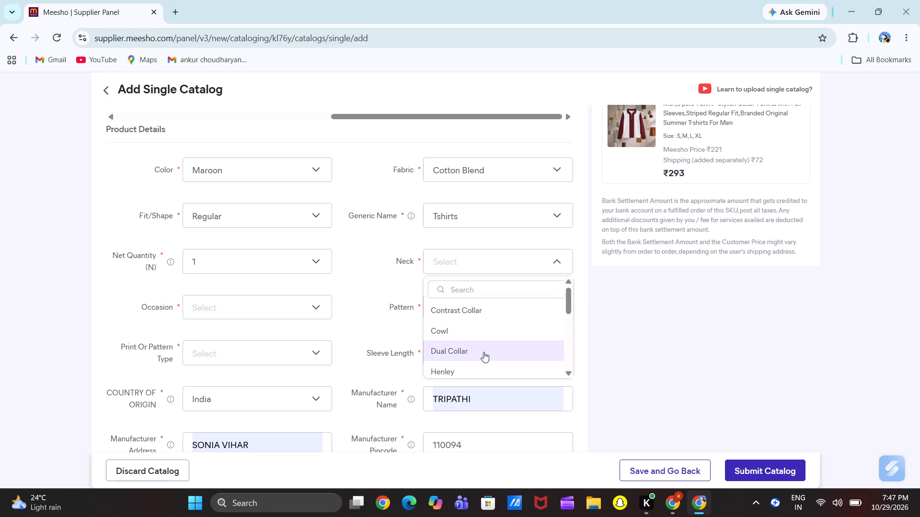
scroll(483, 352, "down", 1)
left_click(455, 338)
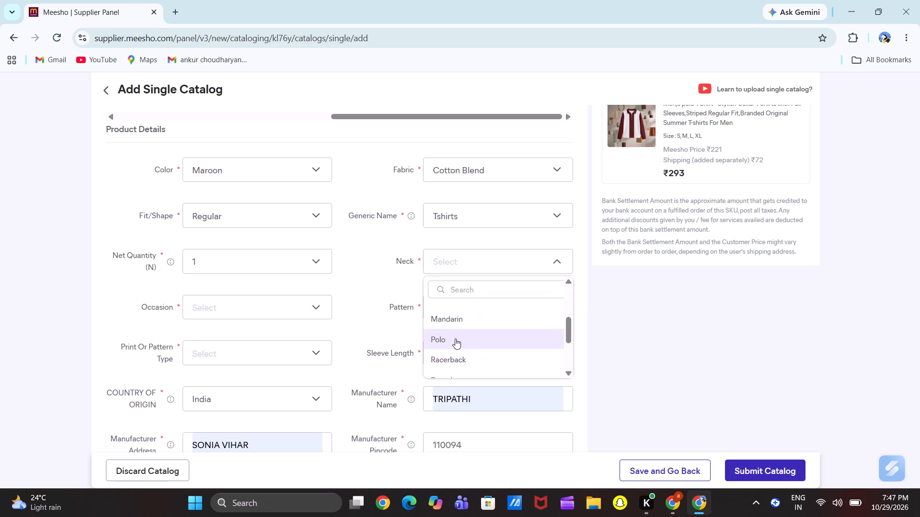
left_click(280, 306)
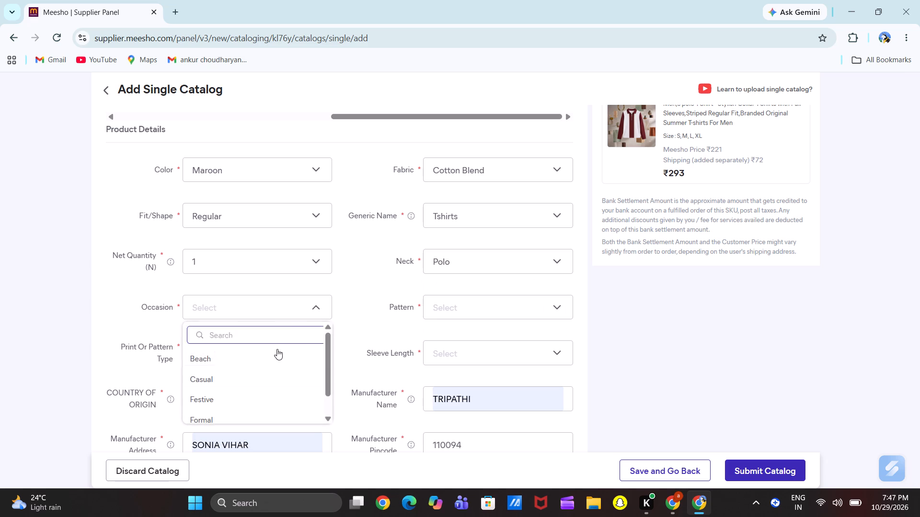
scroll(277, 349, "down", 1)
left_click(257, 353)
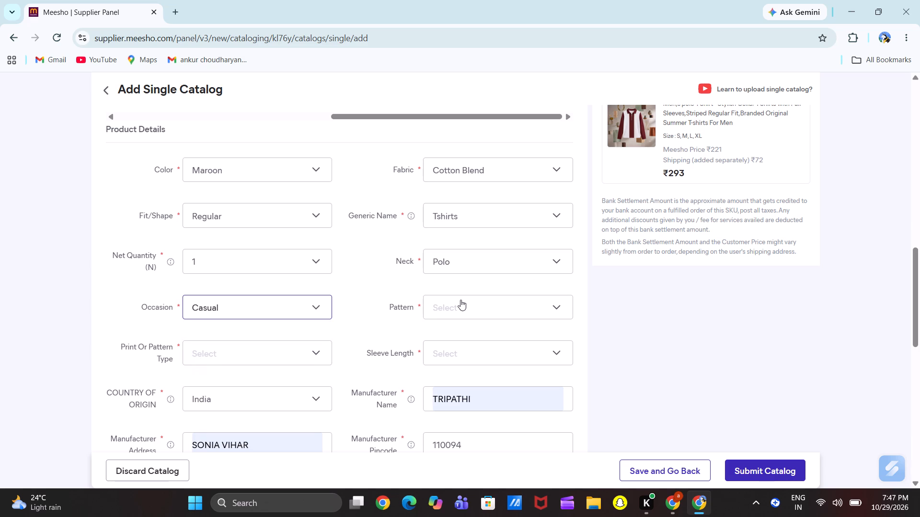
Set both the pattern and the print or pattern type of Product 3 to Colorblocked.
left_click(474, 300)
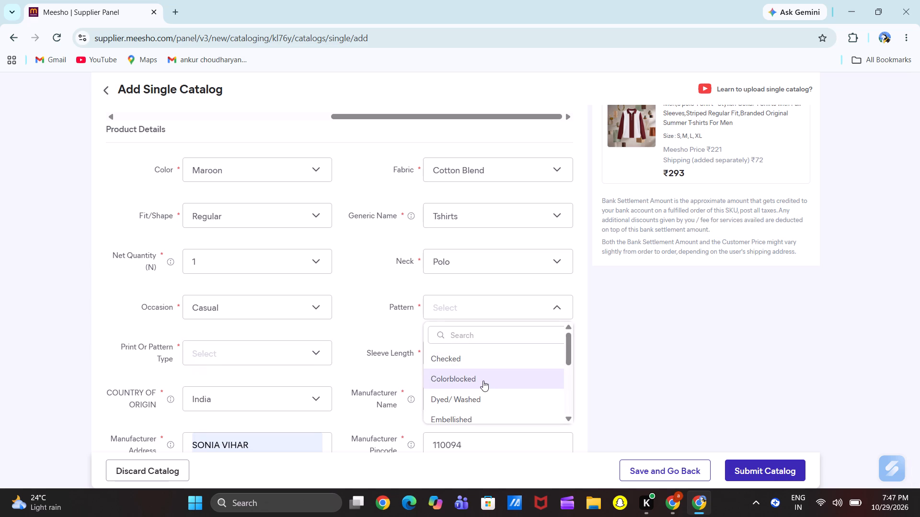
left_click(483, 381)
left_click(289, 358)
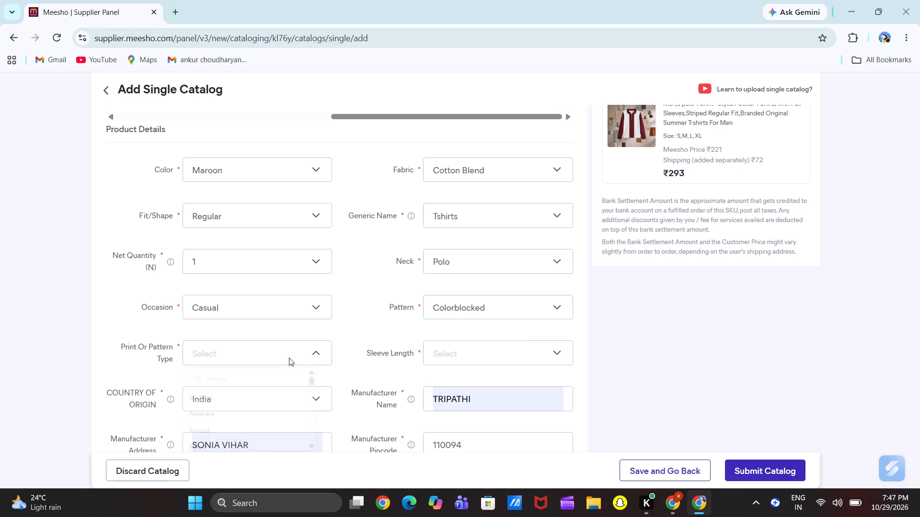
scroll(267, 410, "down", 2)
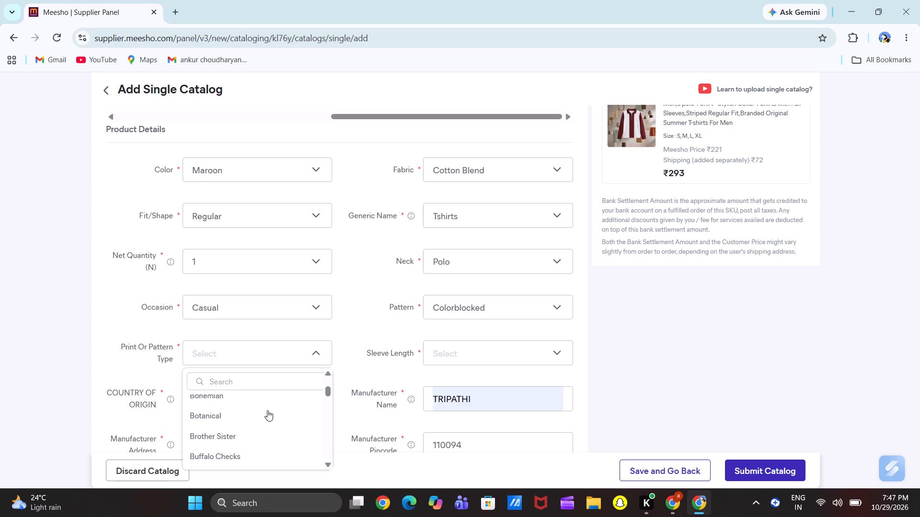
scroll(267, 410, "down", 2)
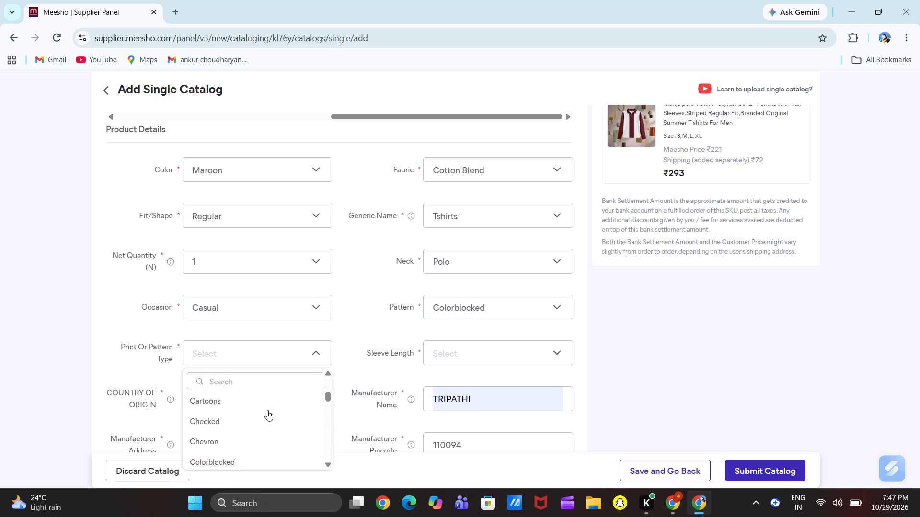
scroll(267, 410, "down", 1)
left_click(232, 446)
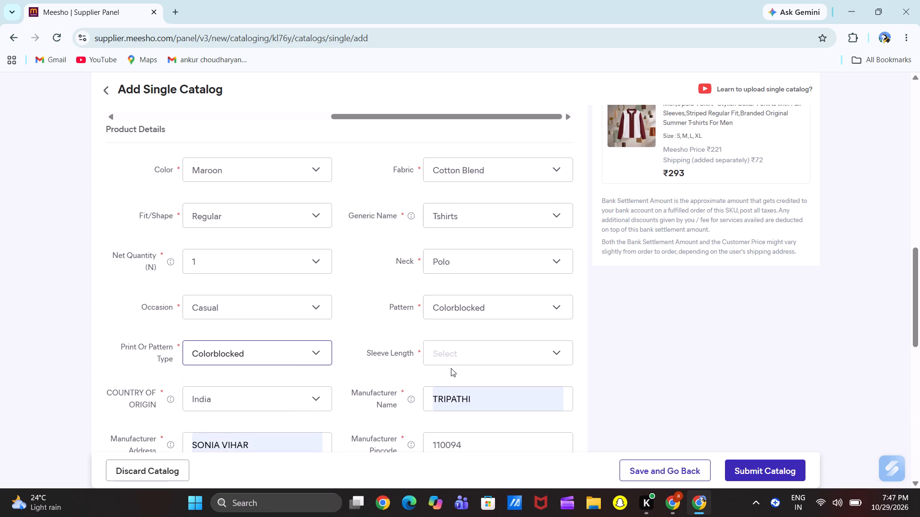
Set Product 3's sleeve length to Long Sleeves.
left_click(452, 363)
left_click(463, 406)
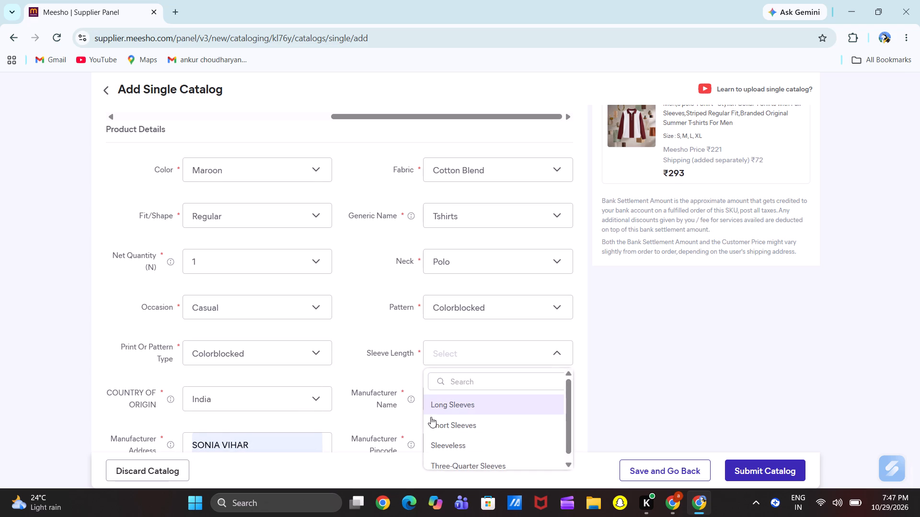
Fill Product 3's other attributes with length Regular, style Korean and No Pocket for the number of pockets.
scroll(370, 414, "down", 6)
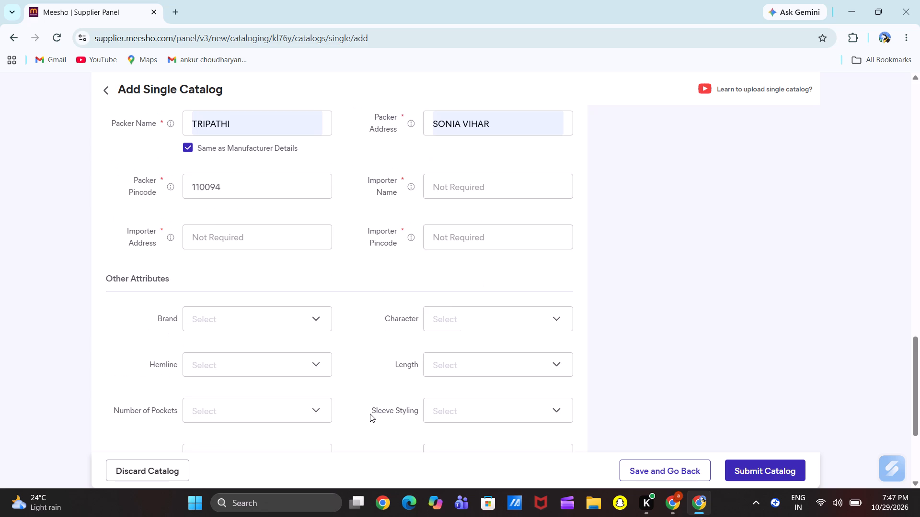
scroll(370, 414, "down", 1)
left_click(451, 299)
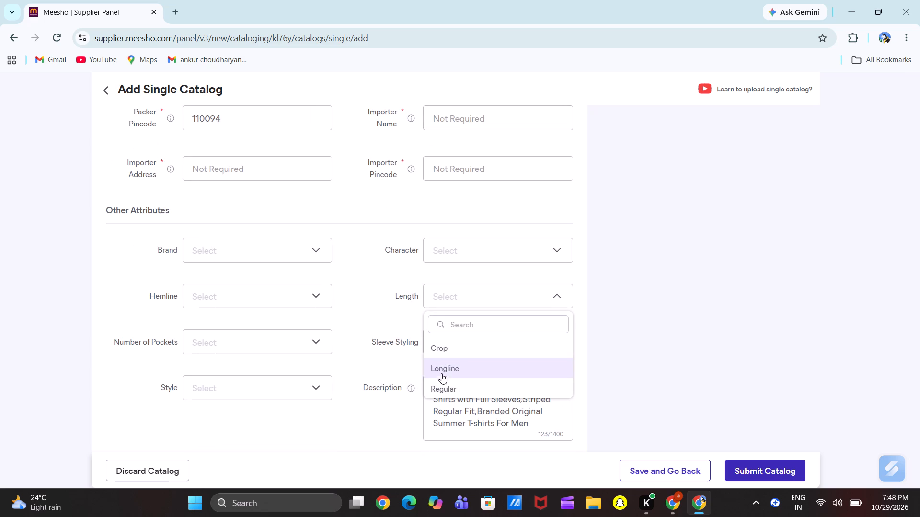
left_click(463, 389)
left_click(282, 390)
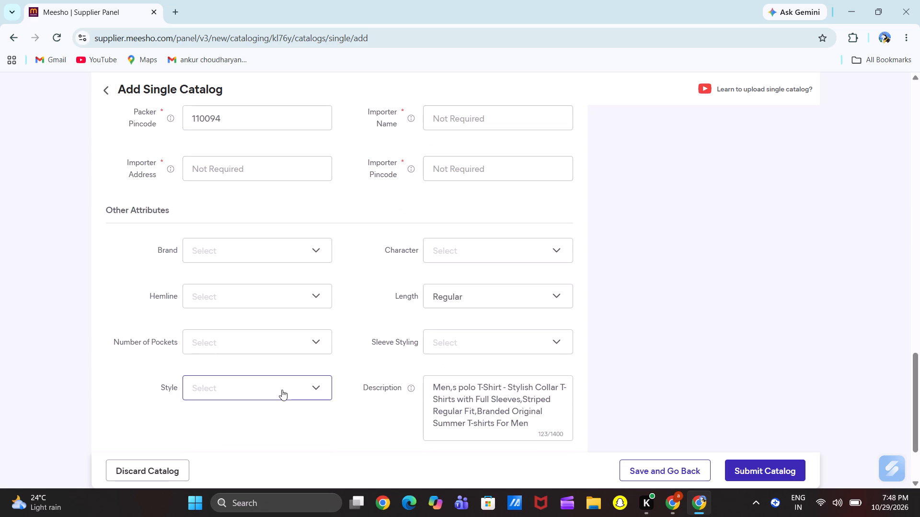
left_click(242, 454)
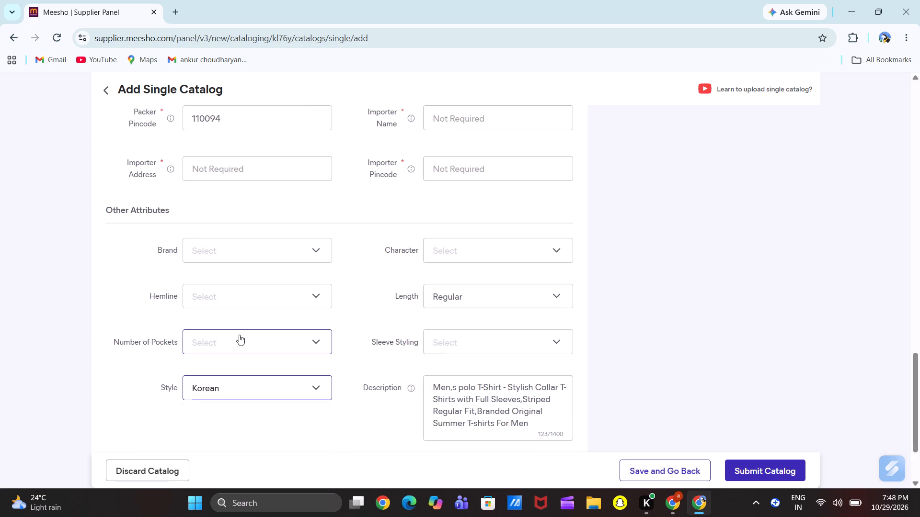
left_click(239, 335)
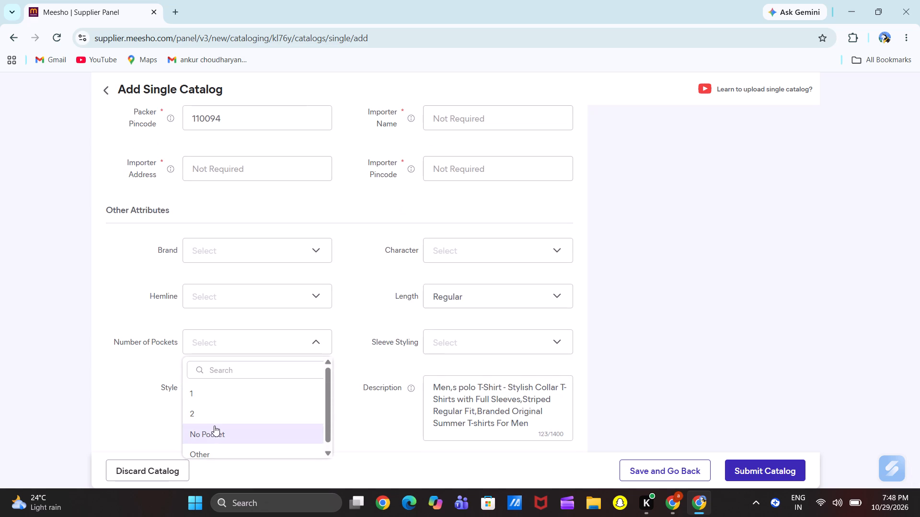
left_click(216, 427)
Review Product 3's other attributes, product details, and size, price and inventory table for completeness.
scroll(372, 307, "up", 5)
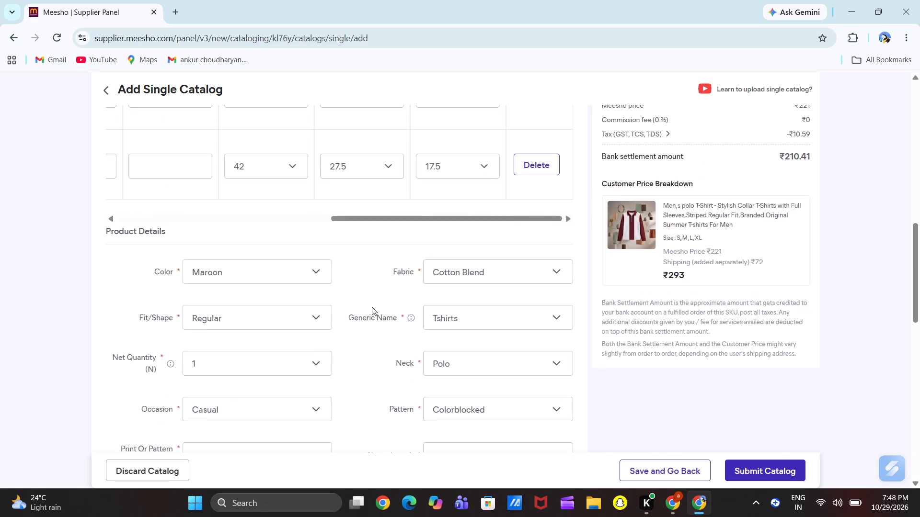
scroll(372, 307, "down", 6)
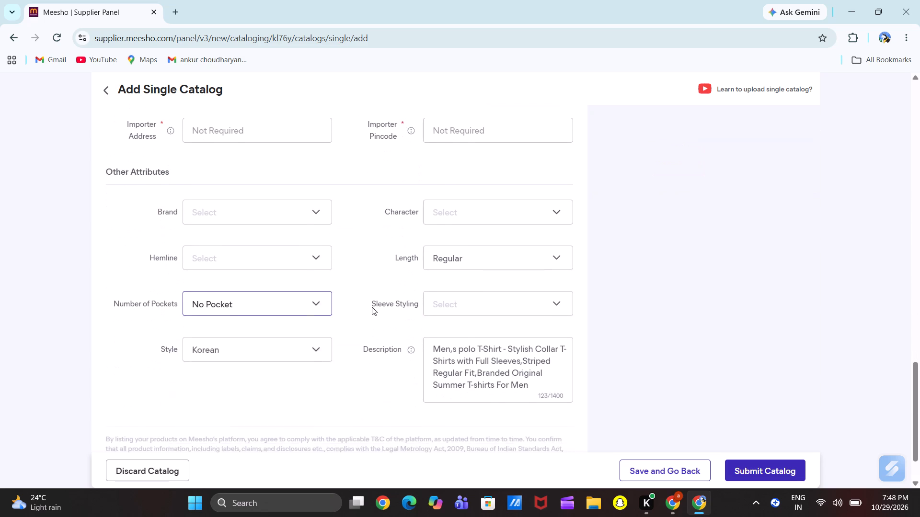
scroll(372, 307, "up", 3)
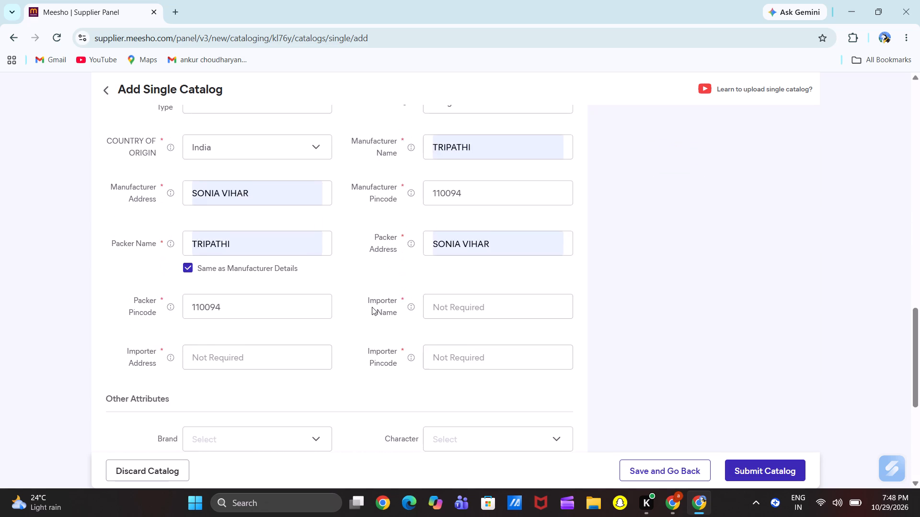
scroll(372, 307, "up", 3)
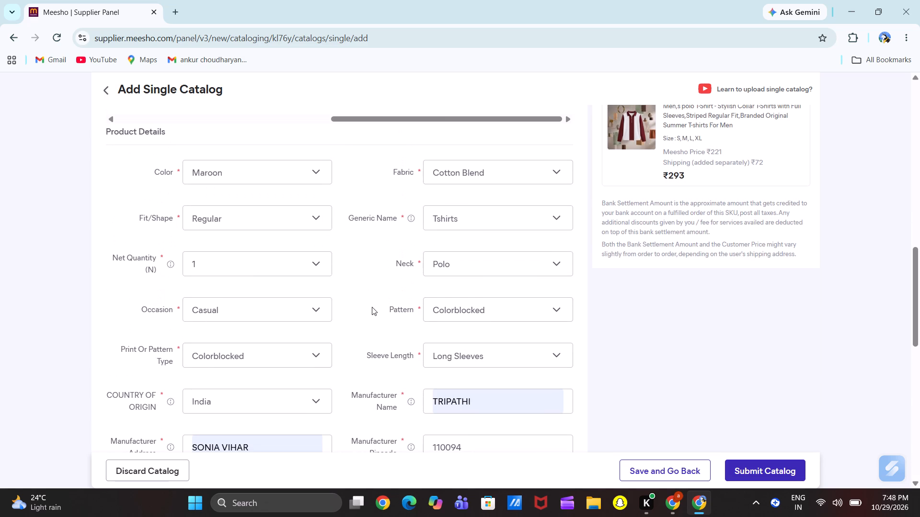
scroll(372, 307, "up", 2)
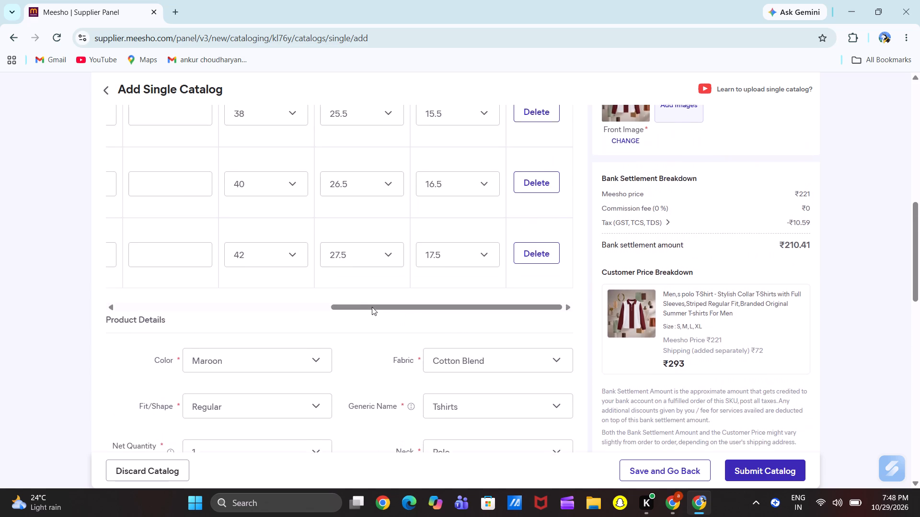
scroll(372, 307, "up", 1)
scroll(372, 307, "right", 3)
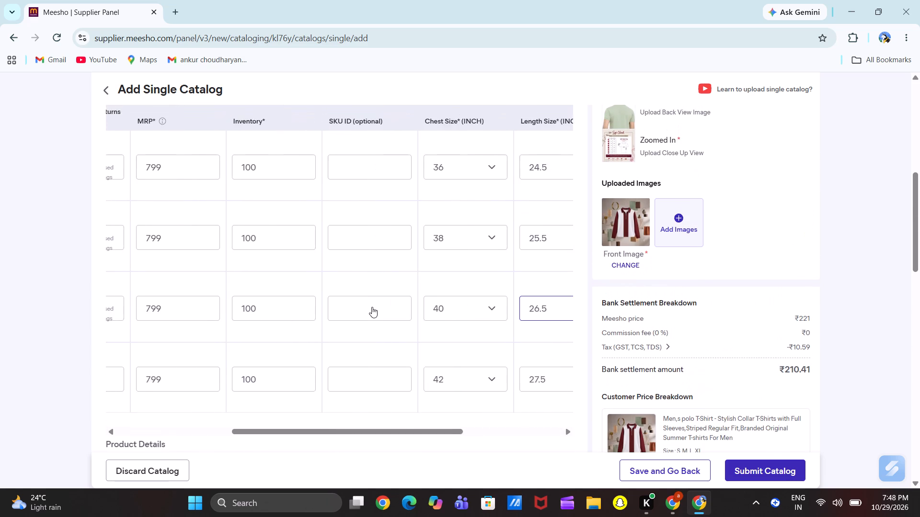
scroll(372, 307, "right", 3)
scroll(372, 307, "left", 1)
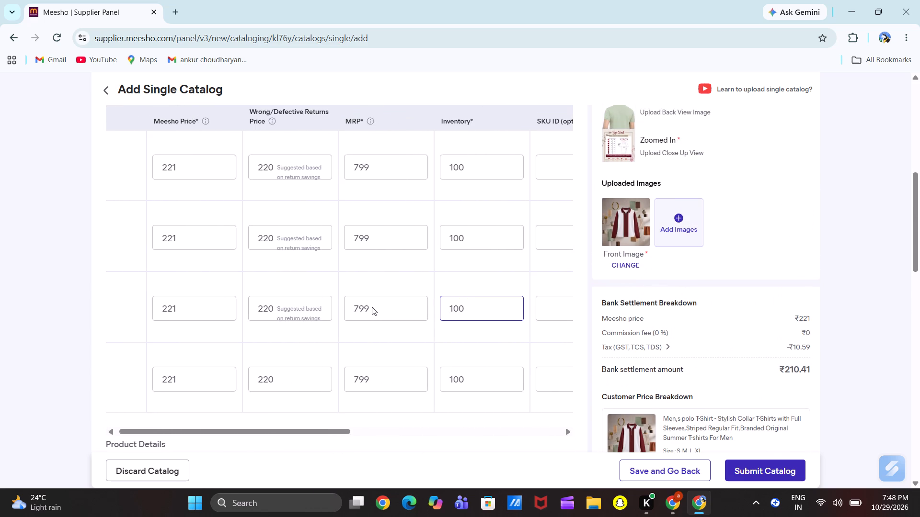
scroll(372, 307, "left", 2)
scroll(372, 307, "up", 3)
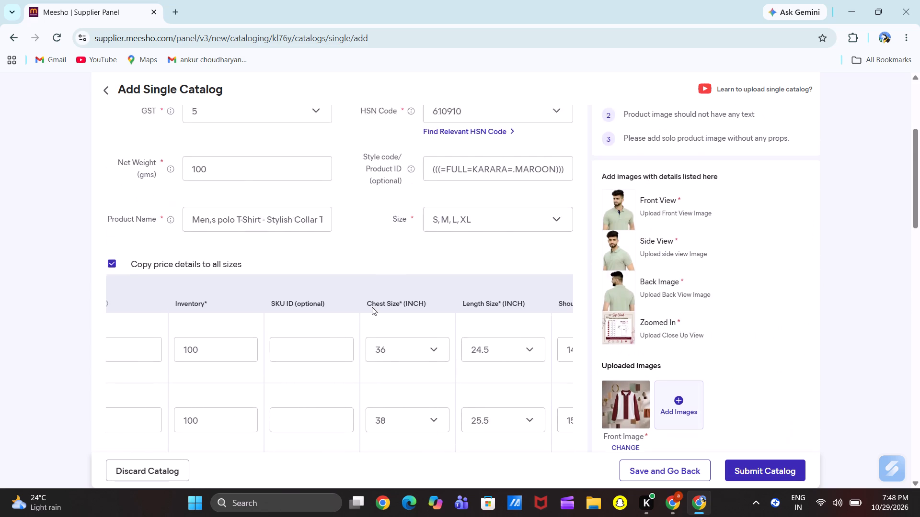
scroll(372, 307, "up", 3)
For Product 4, reuse the saved style code (((FULL+KARARA_=MAROON))) and remove MAROON from it.
left_click(418, 165)
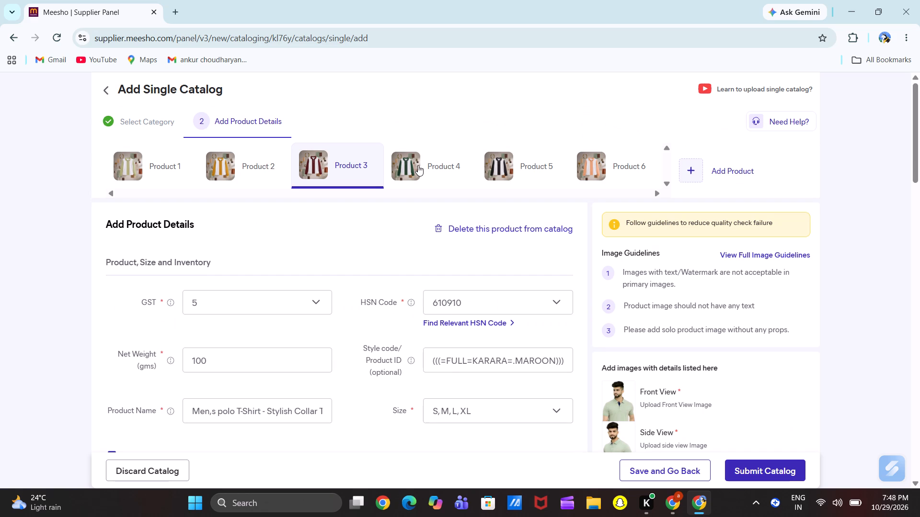
left_click(455, 354)
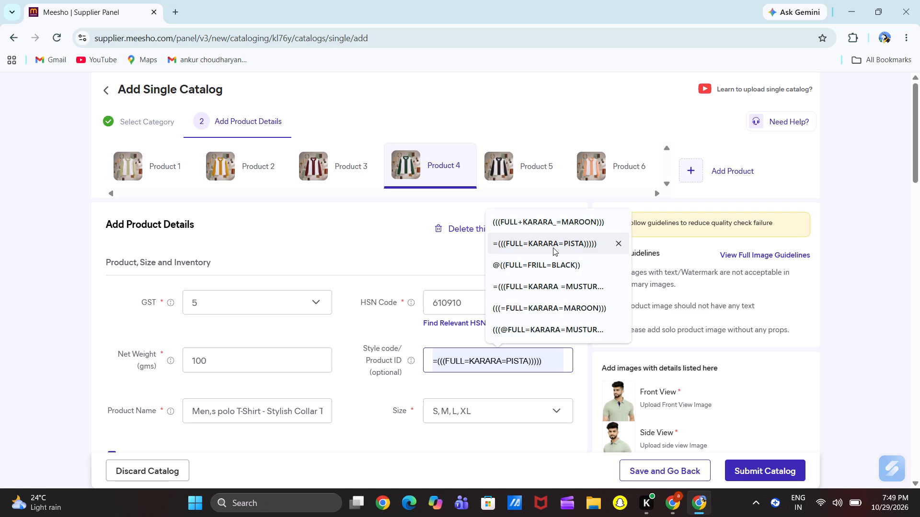
left_click(557, 219)
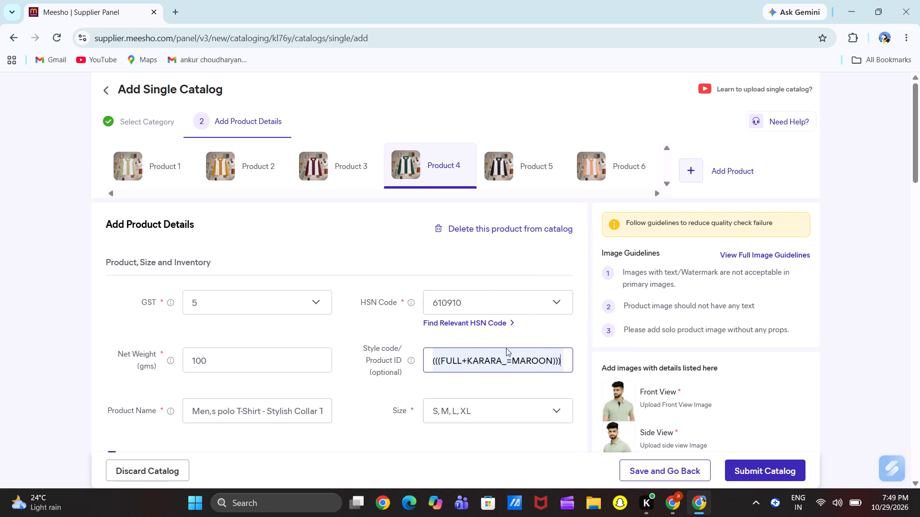
left_click(552, 360)
key("BackSpace")
key("BackSpace")
key("BackSpace")
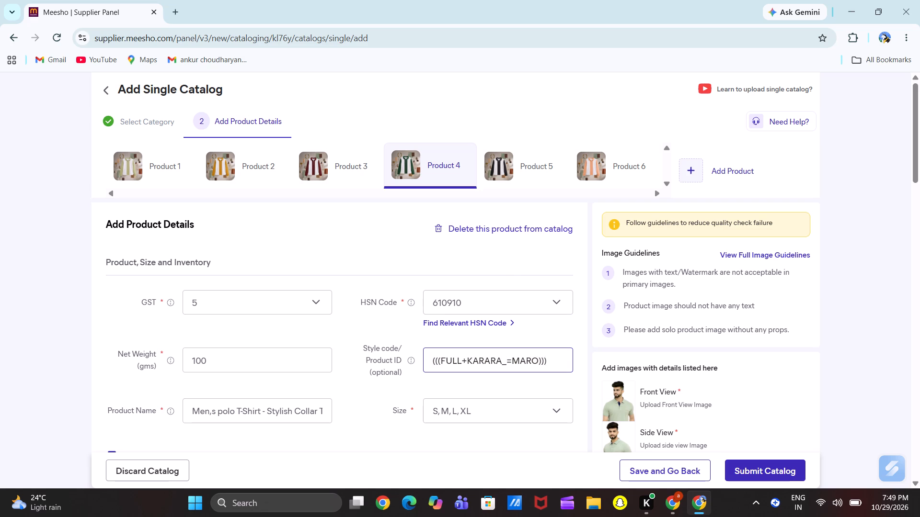
key("BackSpace")
key("BackSpace")
key("BackSpace")
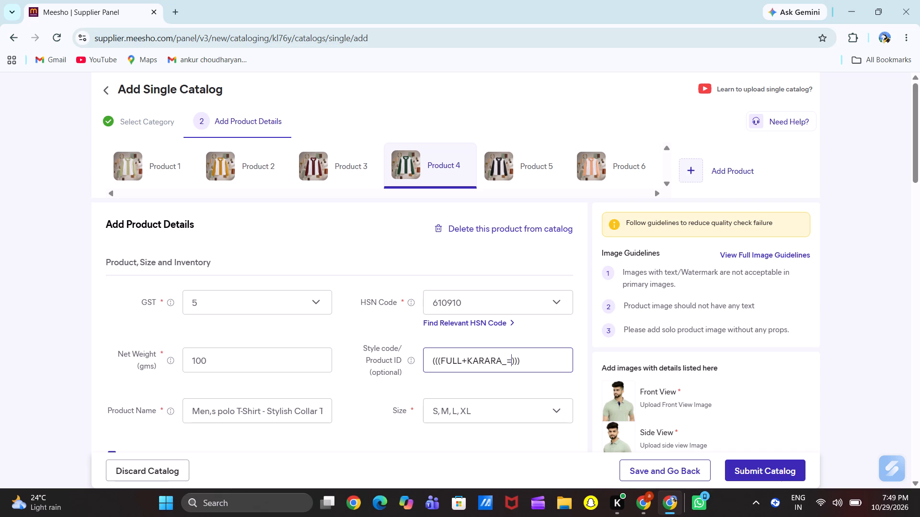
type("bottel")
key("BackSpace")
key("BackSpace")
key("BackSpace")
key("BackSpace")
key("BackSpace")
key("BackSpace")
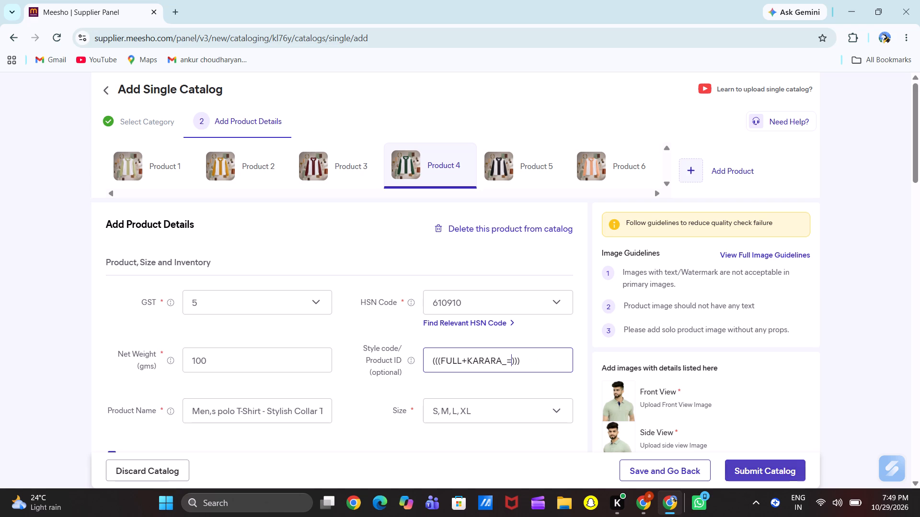
Insert BOTTEL GREEN..] after the equals sign in Product 4's style code, ahead of the closing parentheses.
type("BO")
type("TTEL")
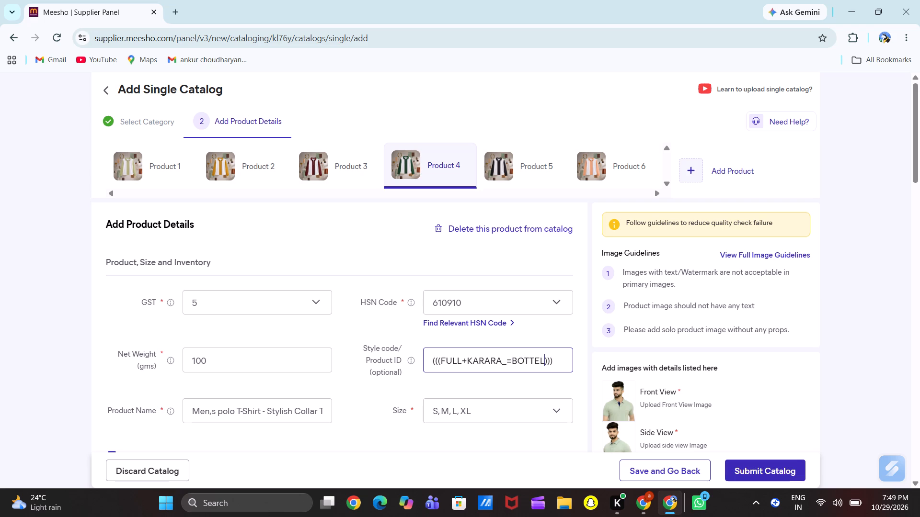
key("space")
type("GREEN")
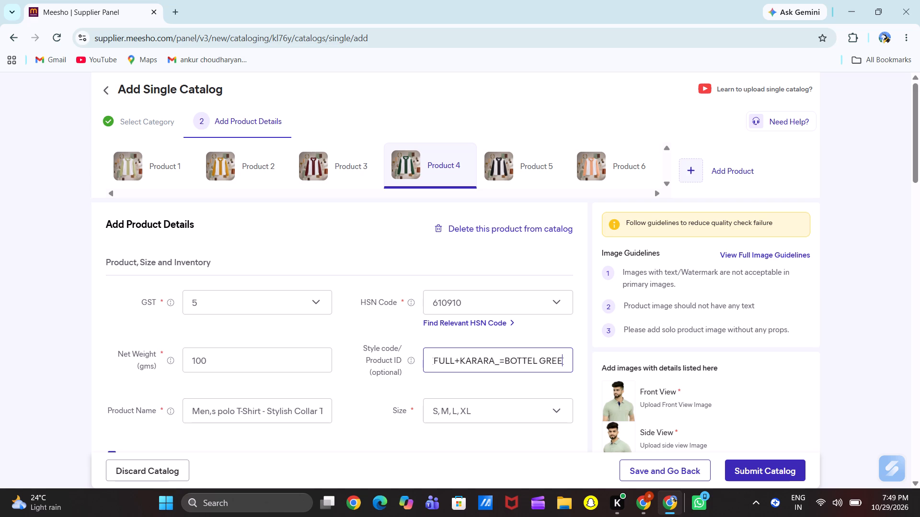
key("period")
key("period")
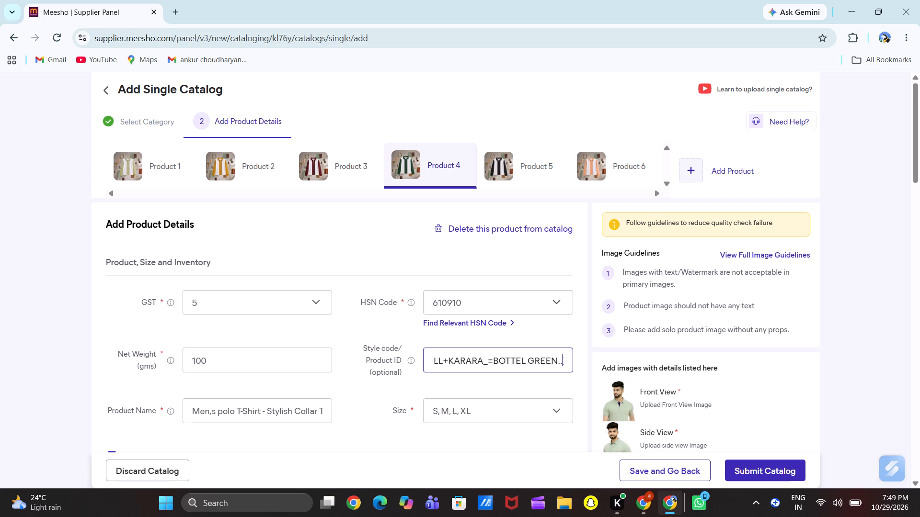
key("bracketleft")
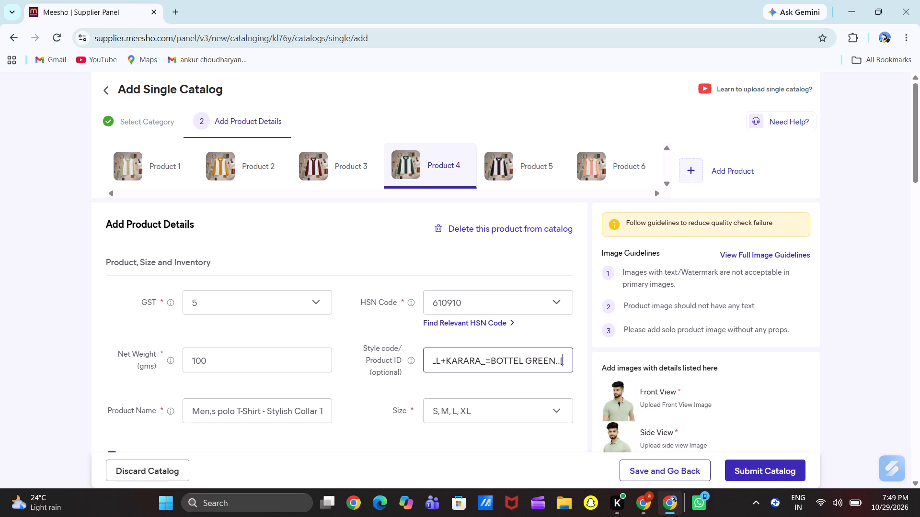
key("BackSpace")
key("bracketright")
Set Product 4's Meesho price to 221 for sizes S, M, L and XL.
scroll(361, 372, "down", 4)
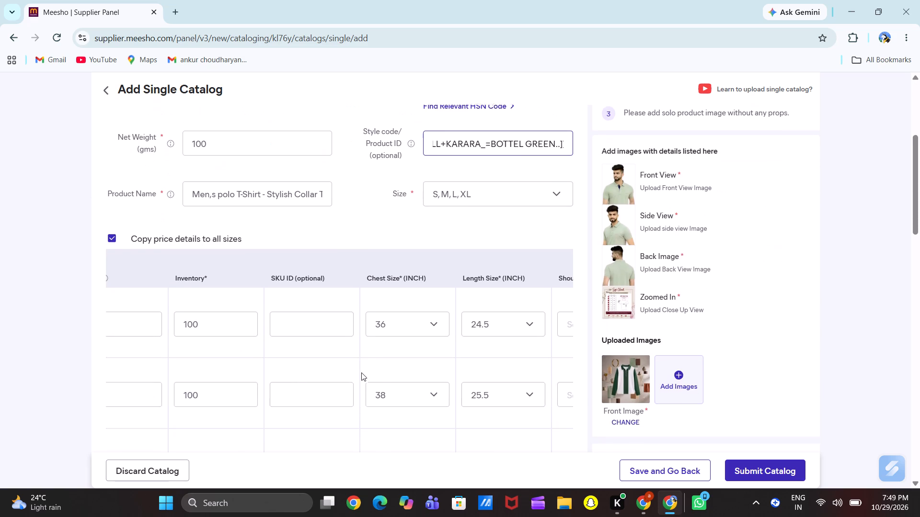
scroll(361, 372, "down", 4)
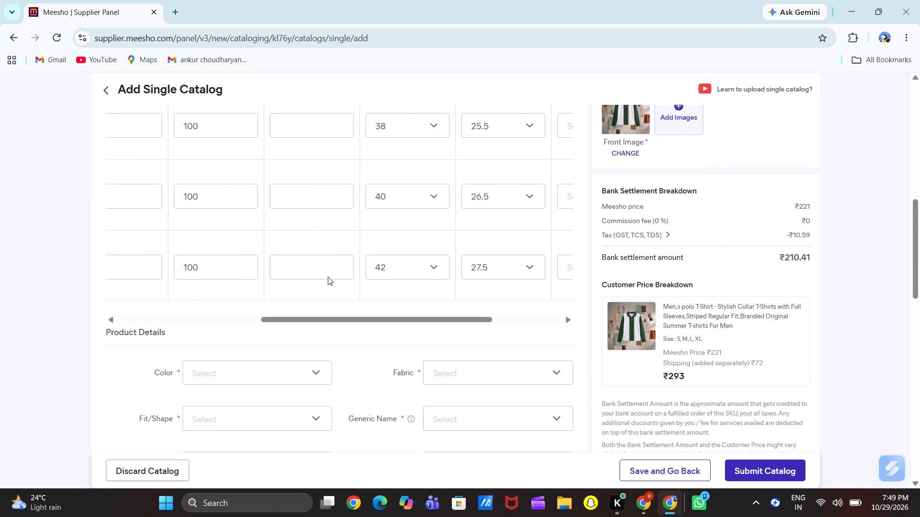
scroll(358, 251, "left", 3)
scroll(358, 251, "right", 7)
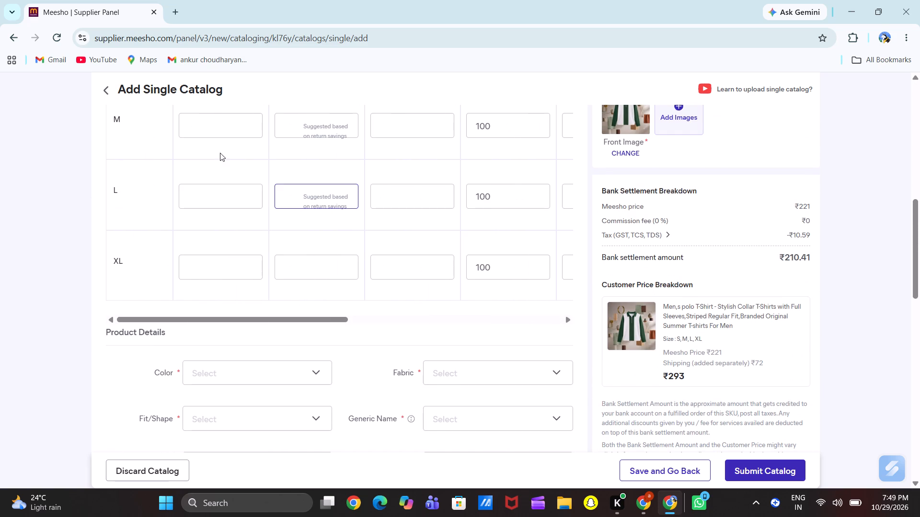
scroll(212, 141, "up", 2)
right_click(212, 141)
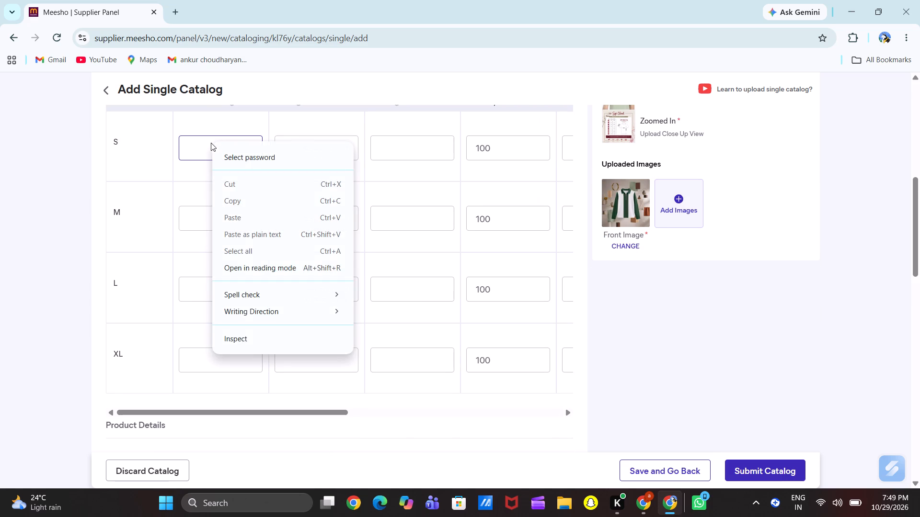
left_click(197, 145)
type("221")
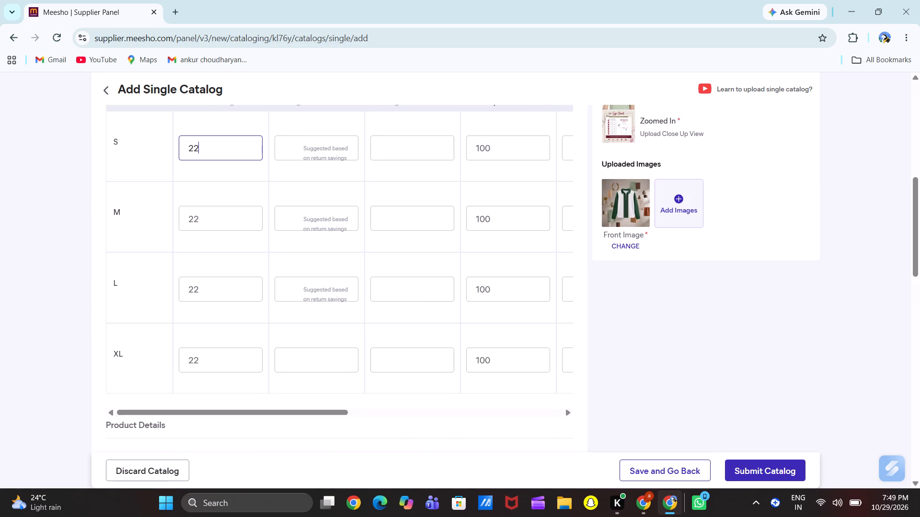
Set Product 4's wrong/defective returns price to 220 for all sizes.
left_click(281, 145)
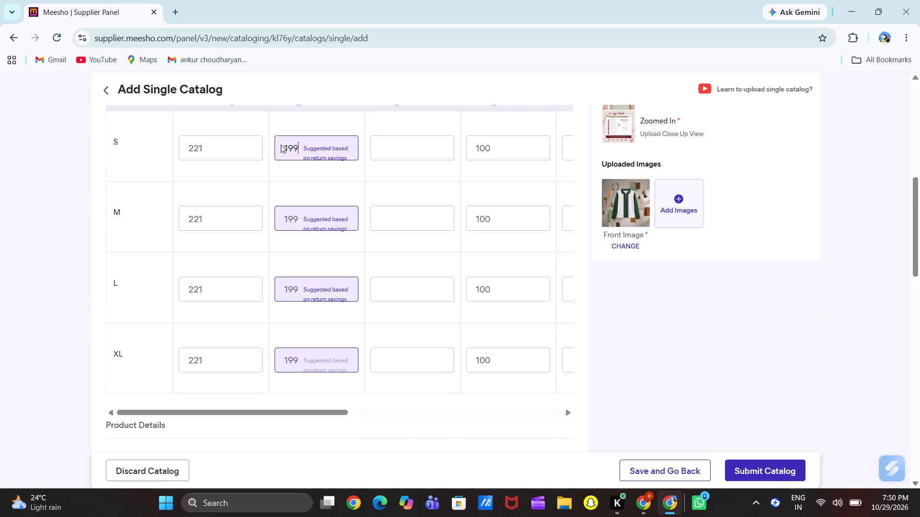
key("BackSpace")
key("BackSpace")
key("BackSpace")
key("BackSpace")
type("20")
key("BackSpace")
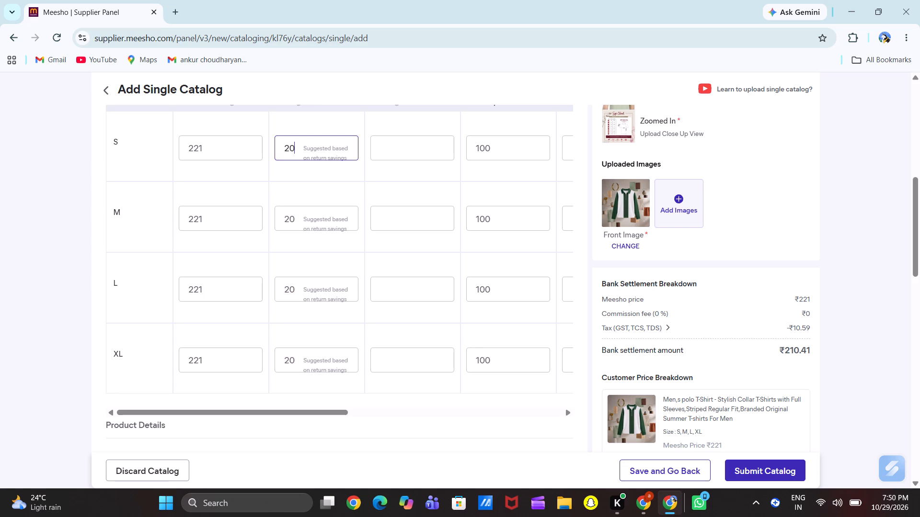
type("20")
Set the shoulder size of Product 4's size S to 14.5 inches.
scroll(355, 212, "left", 1)
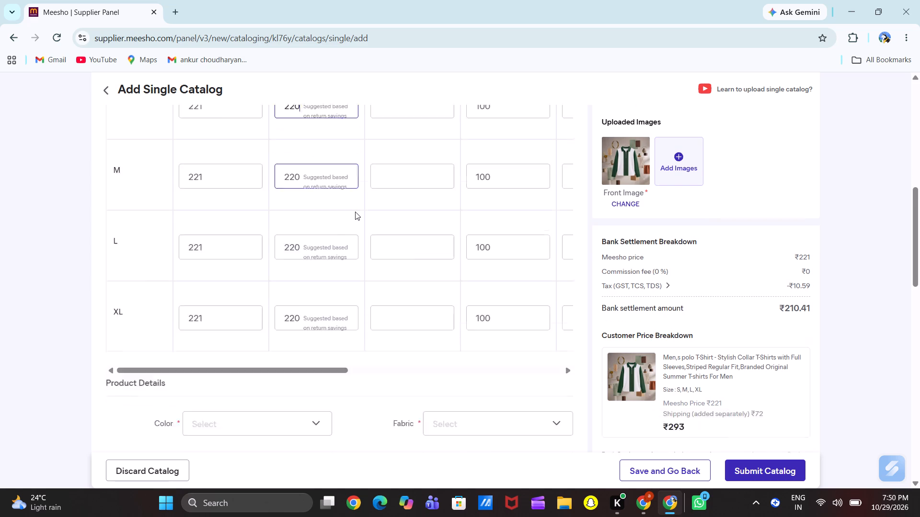
scroll(355, 212, "left", 8)
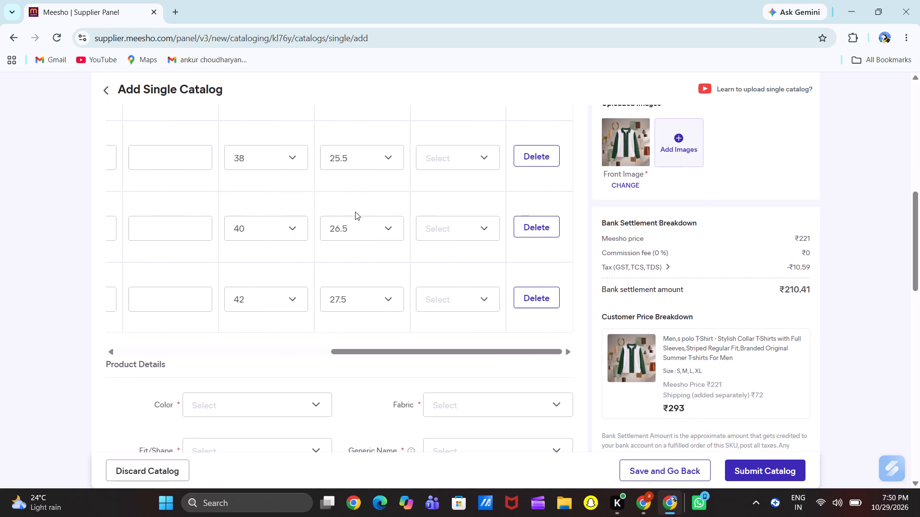
scroll(453, 196, "up", 2)
left_click(449, 207)
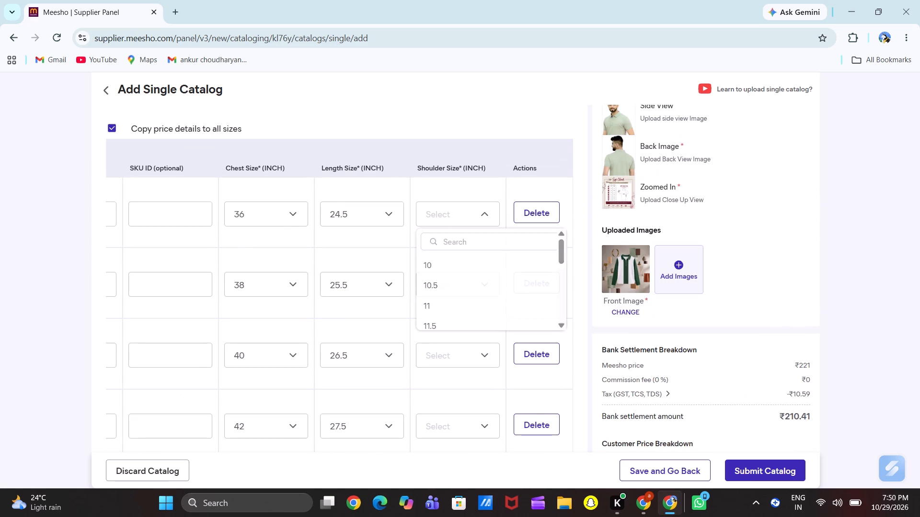
scroll(454, 278, "down", 3)
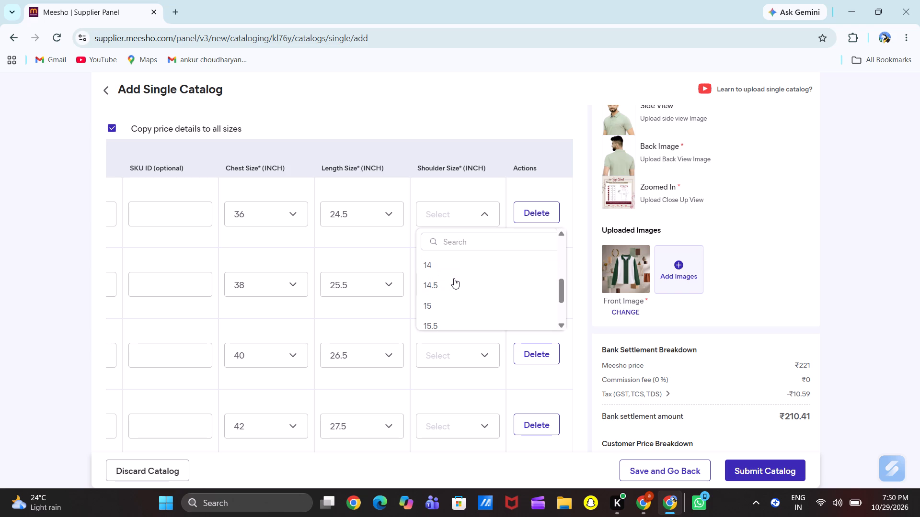
left_click(454, 278)
Set Product 4's shoulder sizes to 15.5 inches for M, 16.5 for L and 17.5 for XL.
left_click(448, 284)
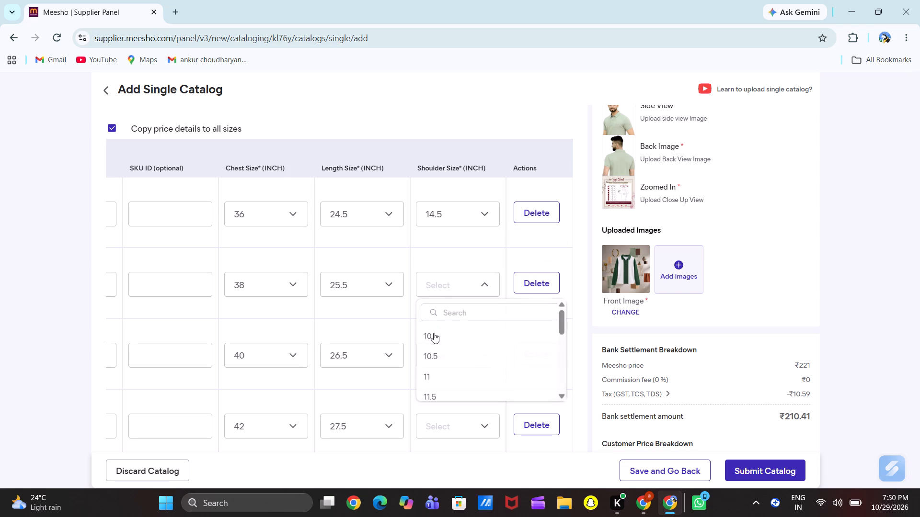
scroll(464, 360, "down", 3)
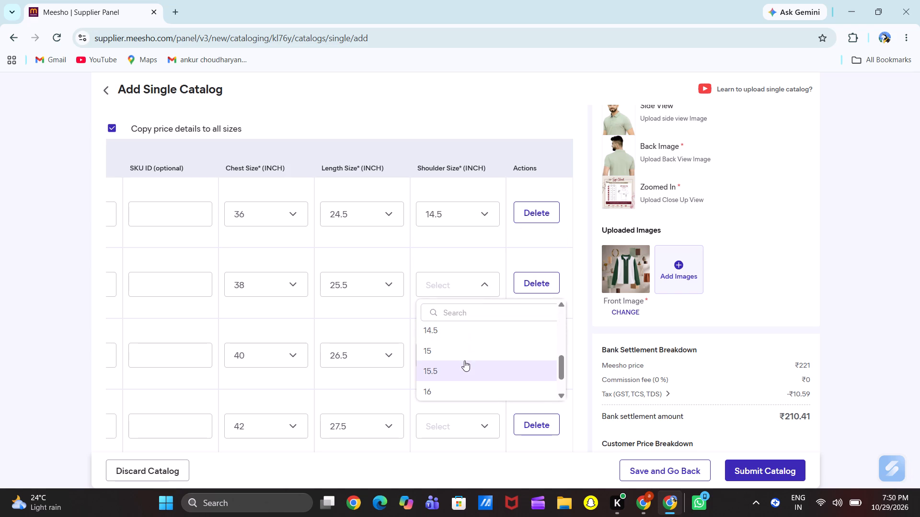
left_click(457, 367)
left_click(445, 357)
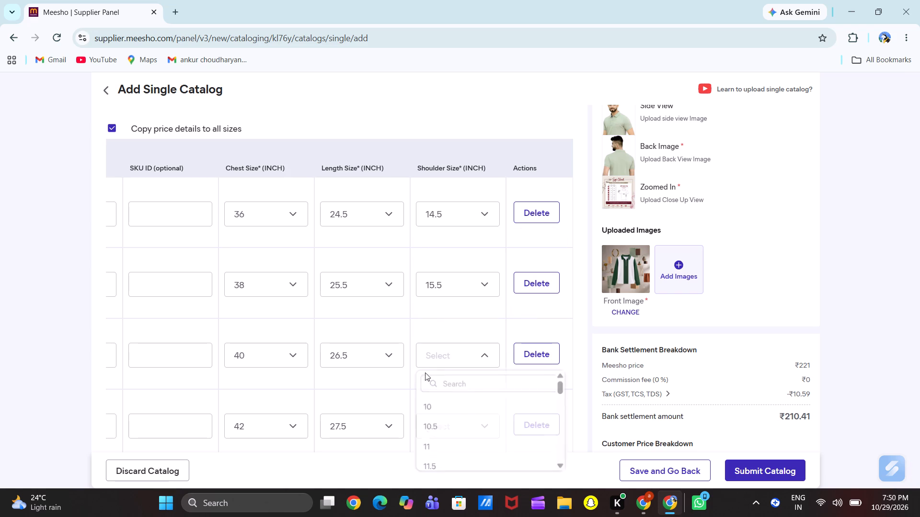
scroll(458, 404, "down", 3)
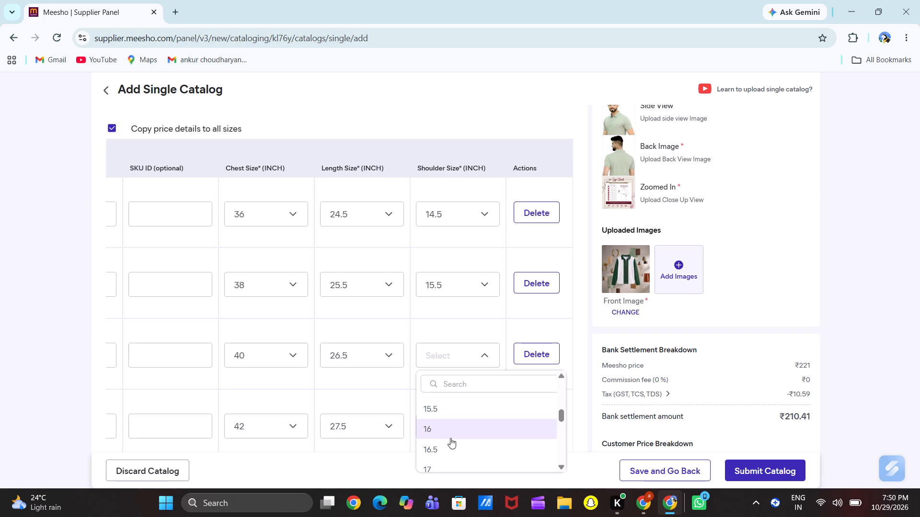
left_click(453, 441)
scroll(441, 408, "down", 1)
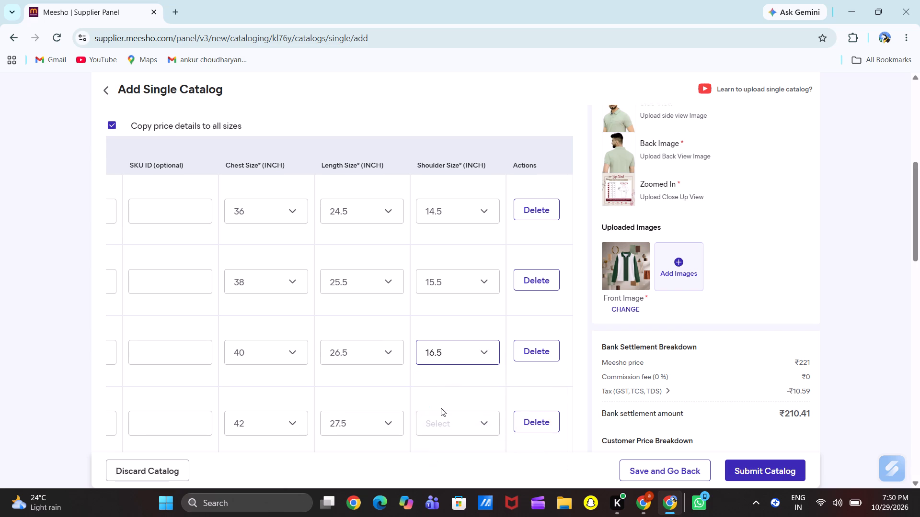
scroll(441, 408, "down", 1)
left_click(446, 398)
left_click(445, 391)
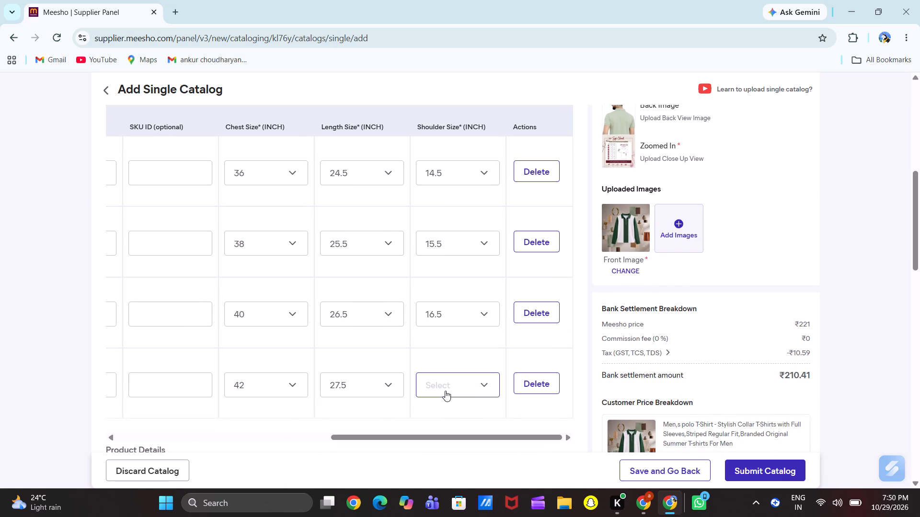
scroll(456, 454, "down", 3)
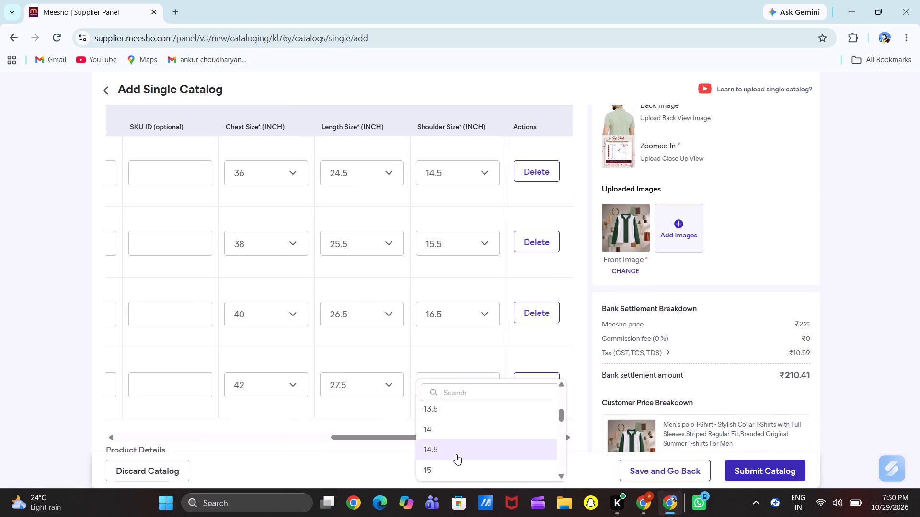
scroll(456, 454, "down", 1)
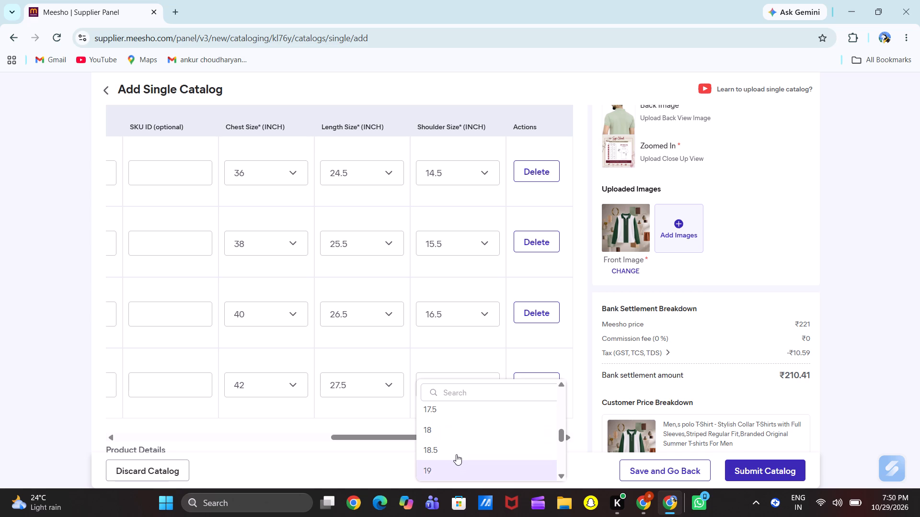
left_click(436, 411)
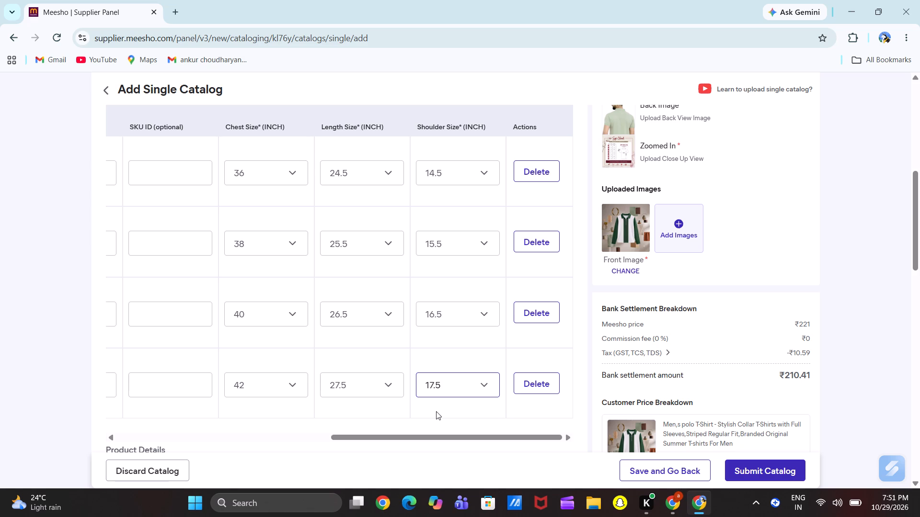
Set Product 4's color to Green and its fabric to Cotton Blend in the product details.
scroll(324, 353, "down", 1)
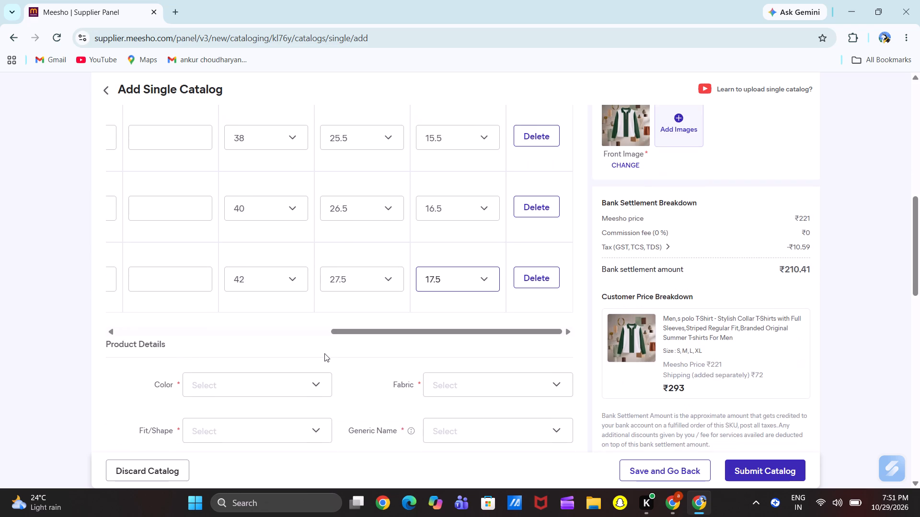
scroll(324, 353, "down", 1)
left_click(247, 304)
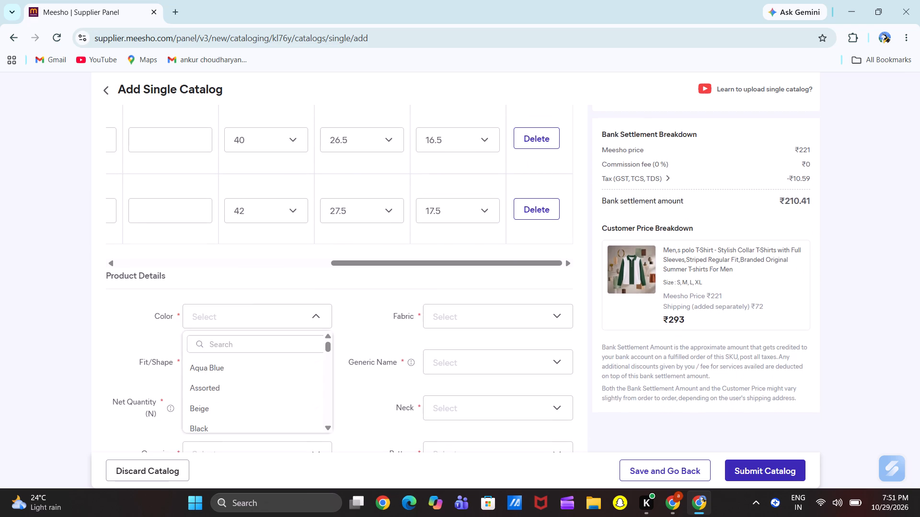
left_click(233, 345)
type("GREE")
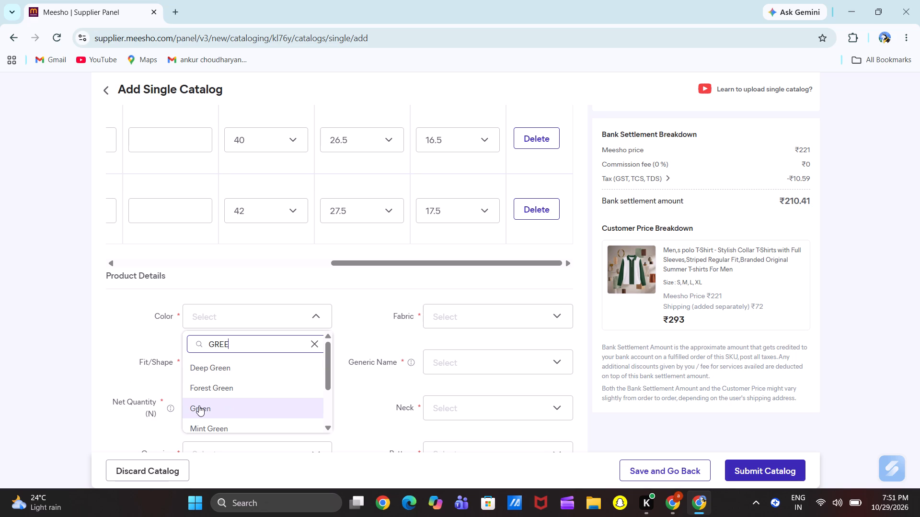
left_click(199, 405)
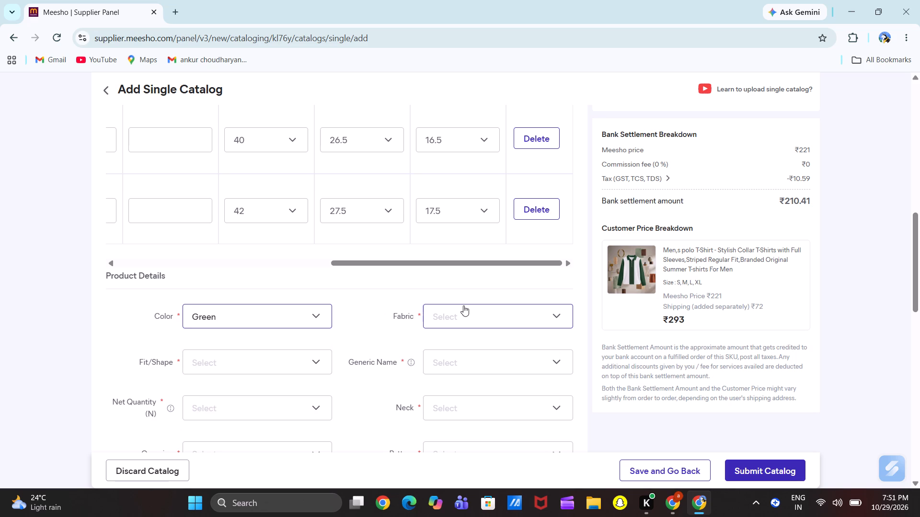
left_click(463, 305)
scroll(466, 381, "down", 2)
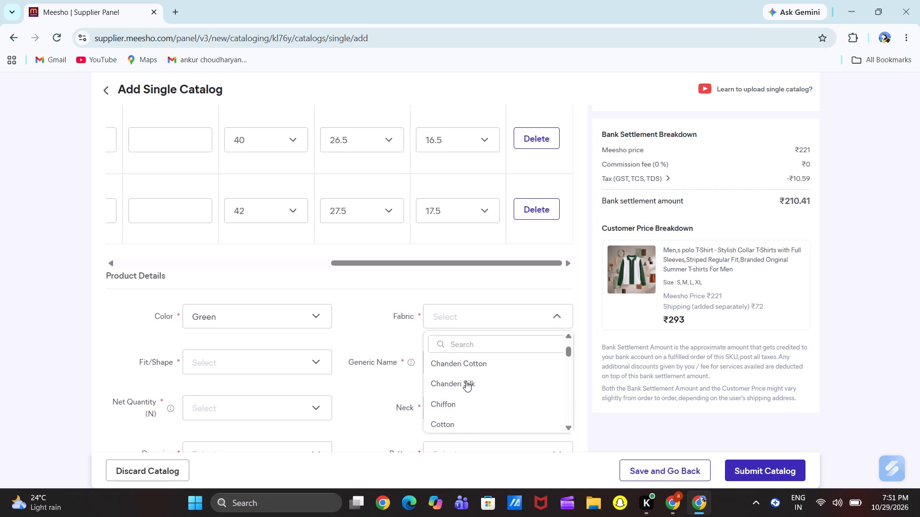
scroll(466, 381, "down", 1)
left_click(465, 391)
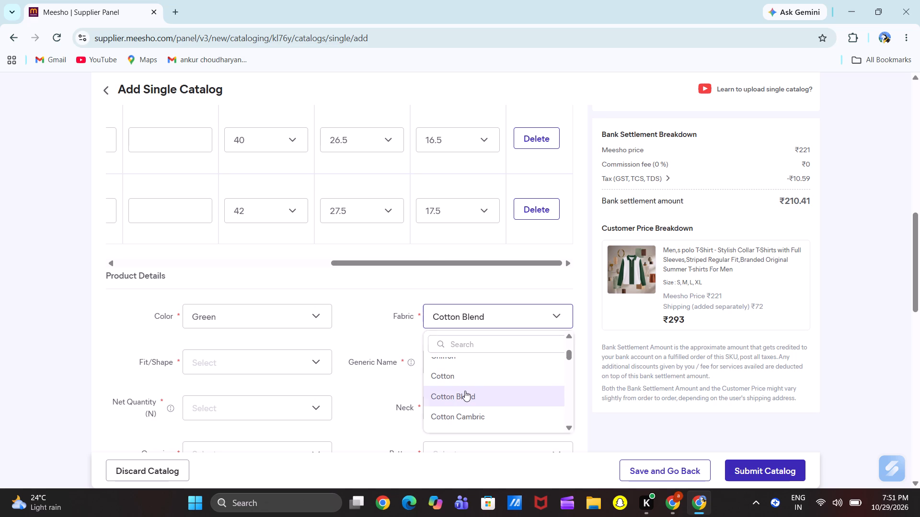
Set Product 4's fit/shape to Regular and its generic name to Tshirts.
left_click(263, 357)
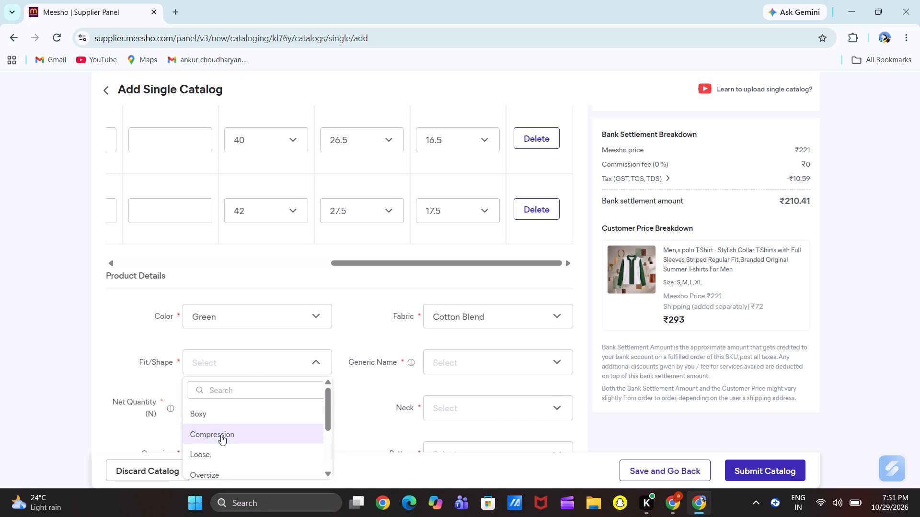
scroll(221, 435, "down", 1)
left_click(218, 443)
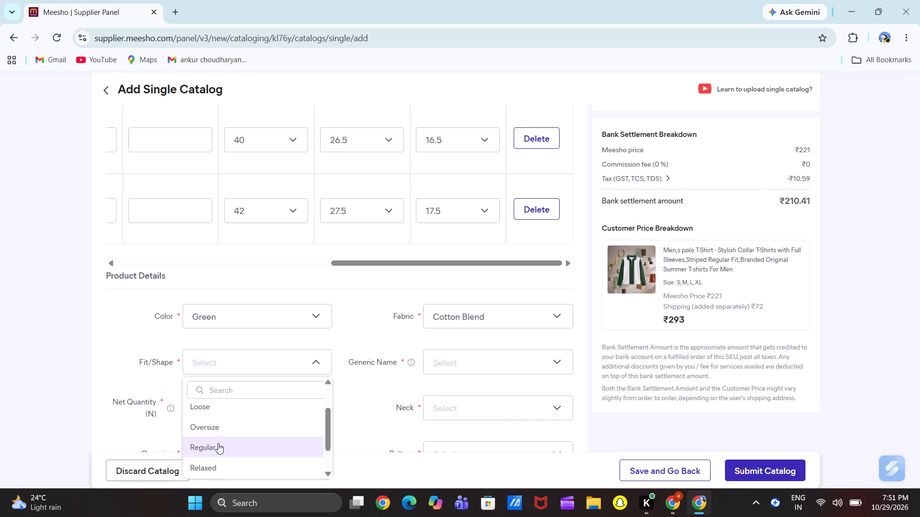
left_click(465, 366)
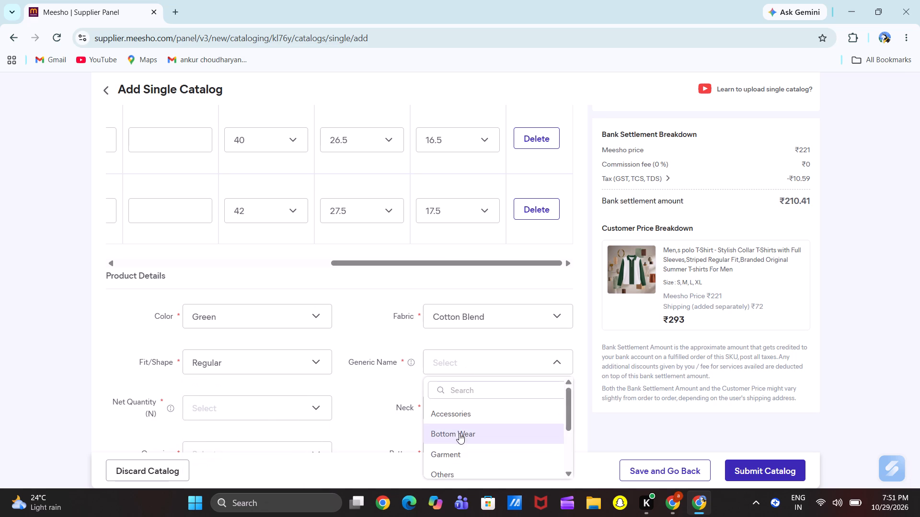
scroll(472, 437, "down", 2)
left_click(454, 445)
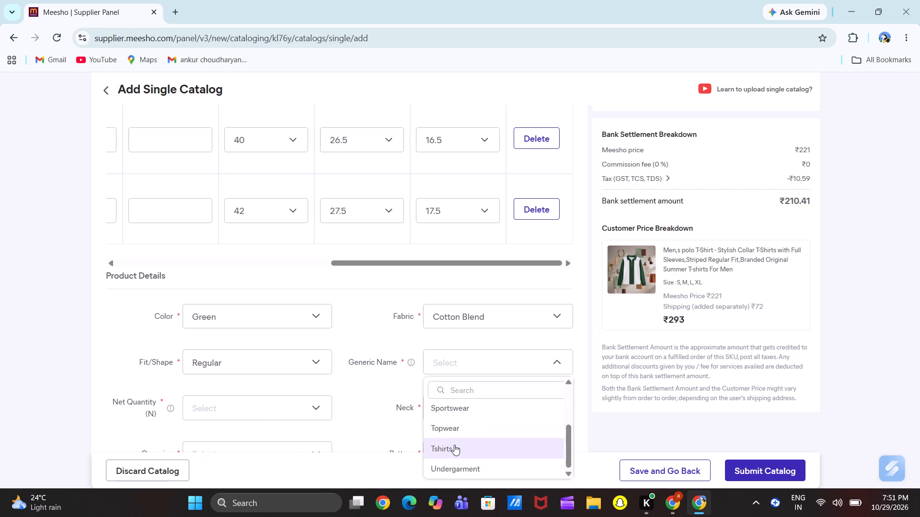
Set Product 4's net quantity to 1 and its neck to Polo.
left_click(253, 412)
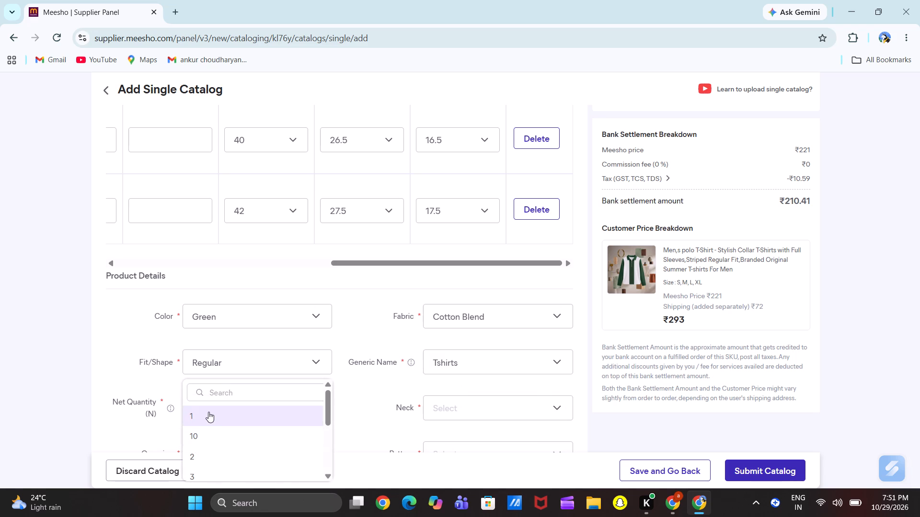
left_click(211, 410)
left_click(497, 401)
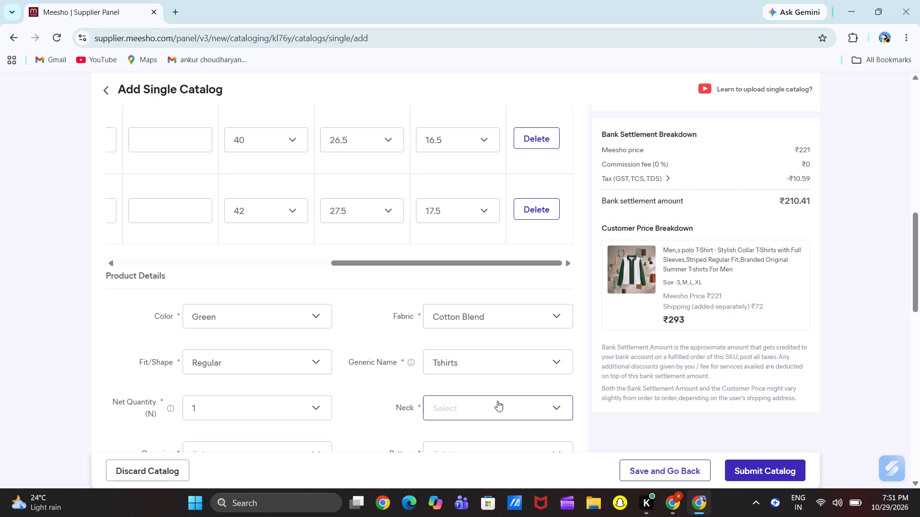
scroll(480, 469, "down", 1)
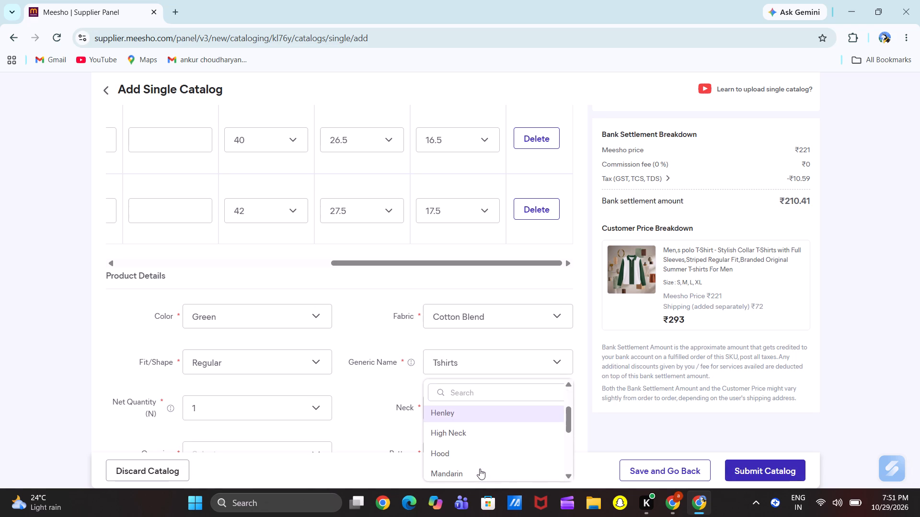
scroll(480, 469, "down", 2)
left_click(454, 455)
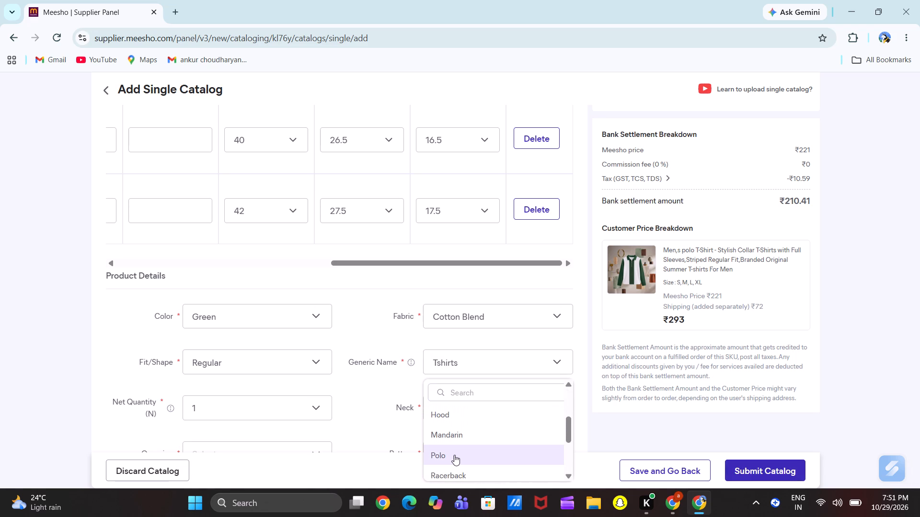
Set Product 4's occasion to Casual and its pattern to Colorblocked.
scroll(328, 425, "down", 2)
left_click(269, 363)
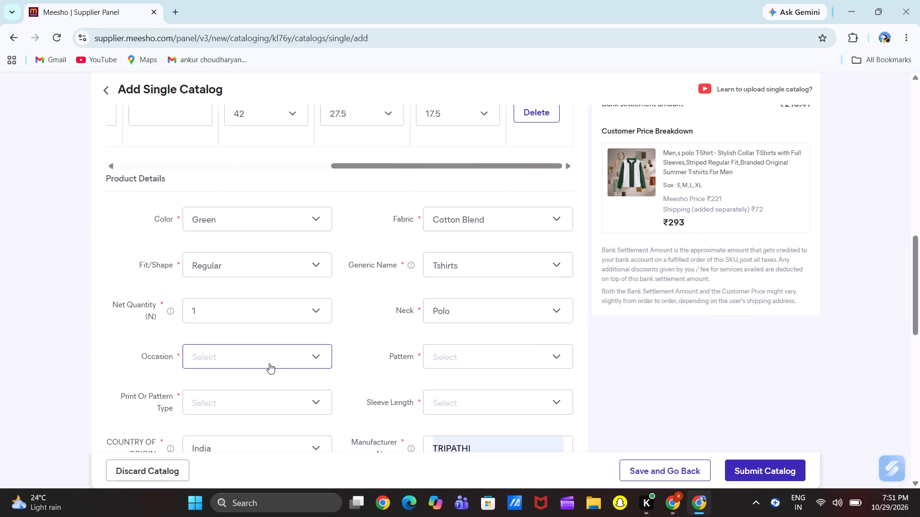
left_click(221, 422)
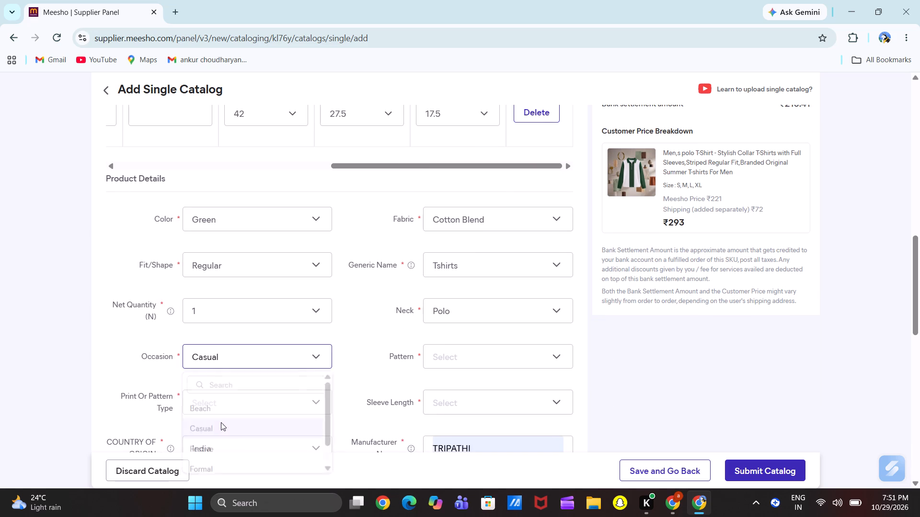
left_click(486, 348)
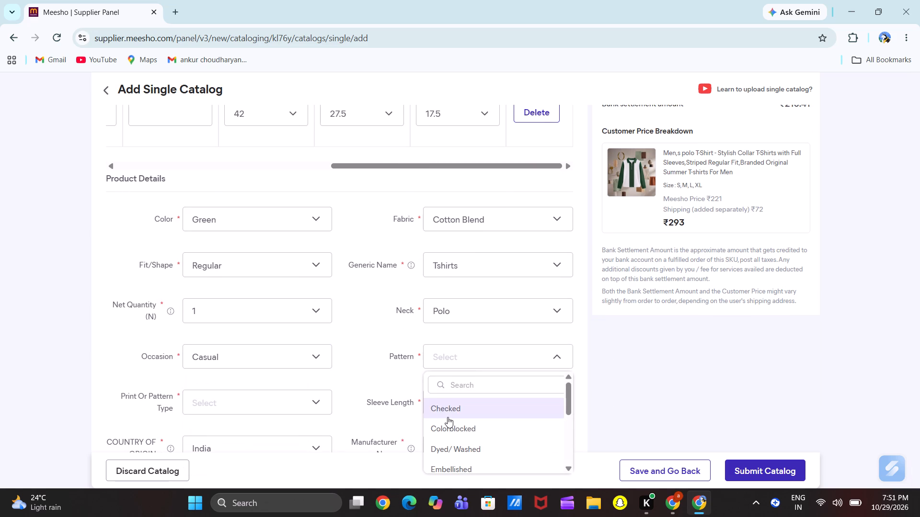
left_click(451, 424)
Set Product 4's print or pattern type to Colorblocked and its sleeve length to Long Sleeves.
scroll(375, 395, "down", 2)
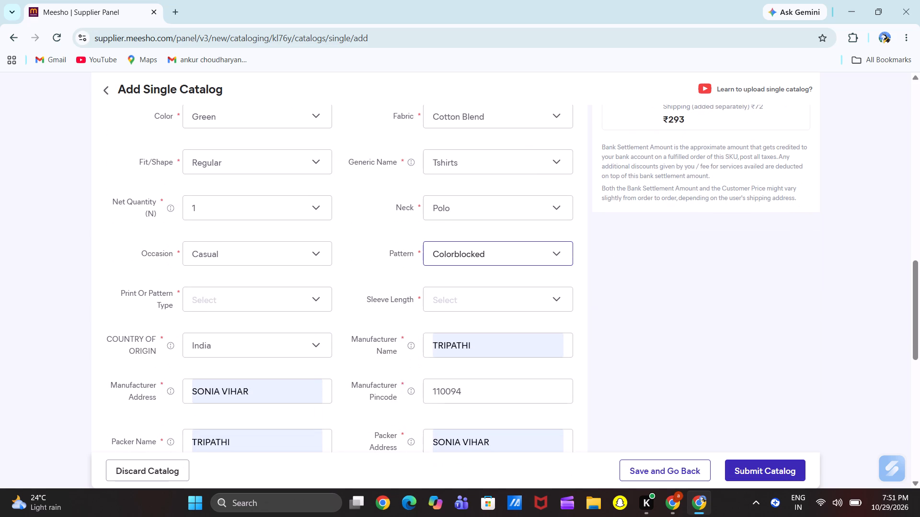
left_click(245, 295)
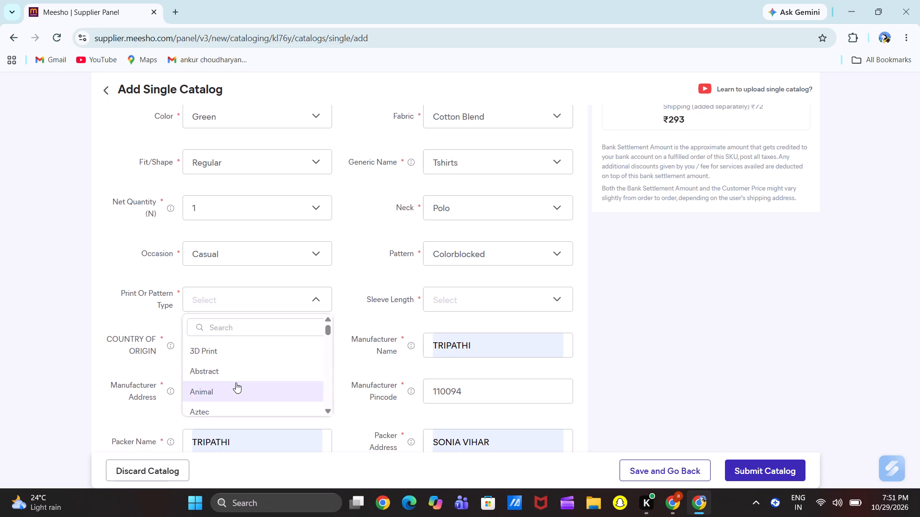
scroll(236, 382, "down", 3)
left_click(236, 382)
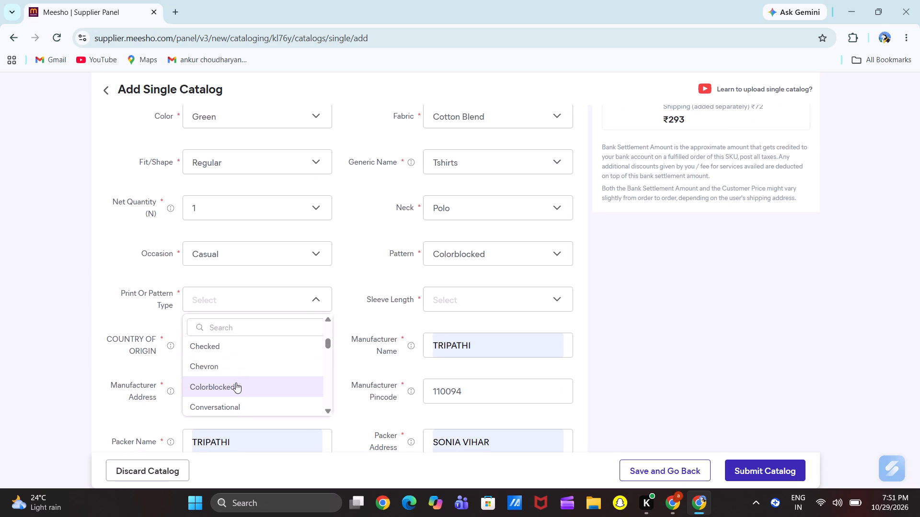
left_click(448, 300)
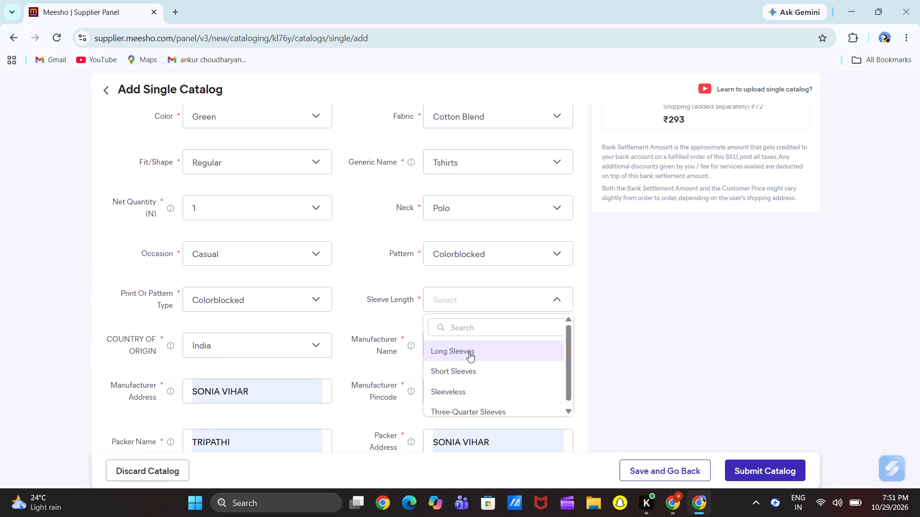
left_click(469, 350)
Set the length to Regular in Product 4's other attributes.
scroll(360, 367, "down", 4)
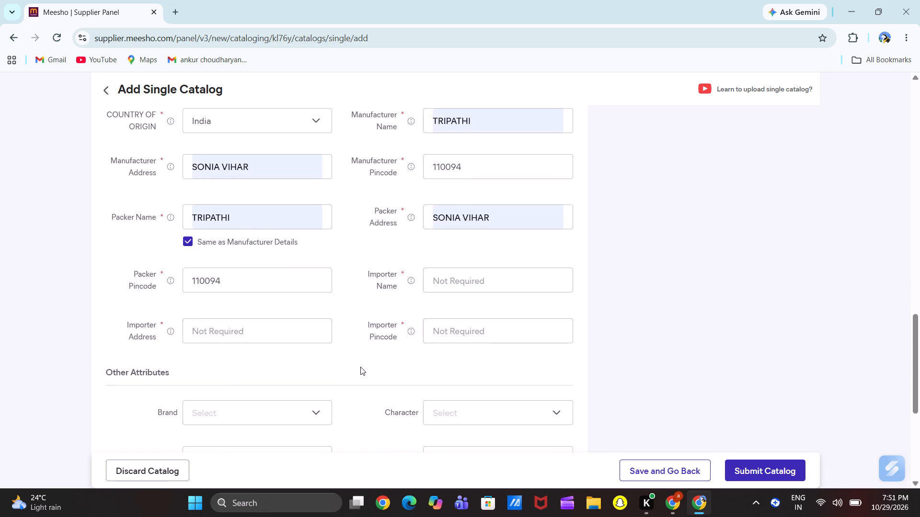
scroll(360, 367, "down", 1)
left_click(447, 192)
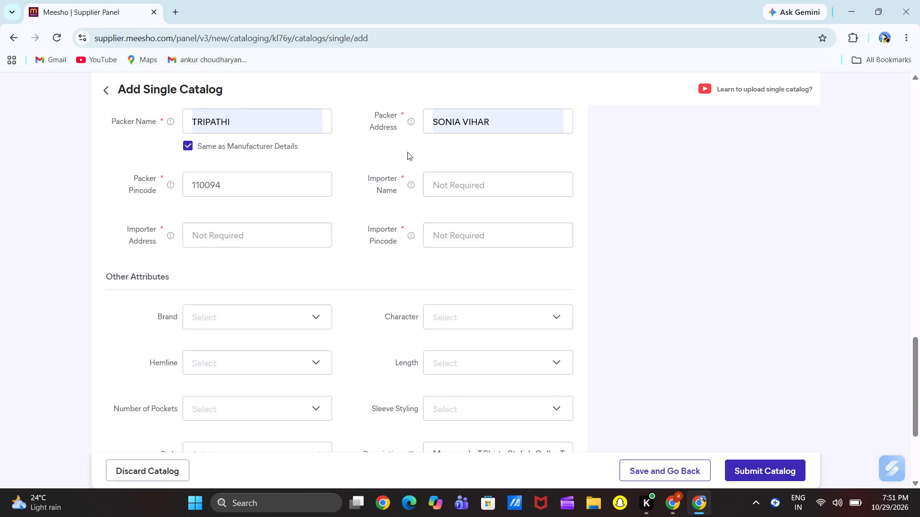
scroll(385, 184, "down", 1)
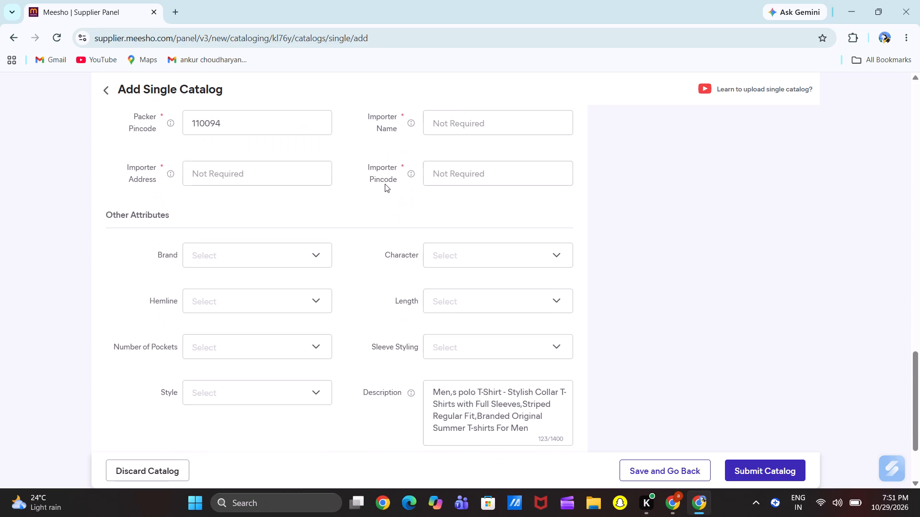
scroll(385, 184, "down", 1)
left_click(466, 193)
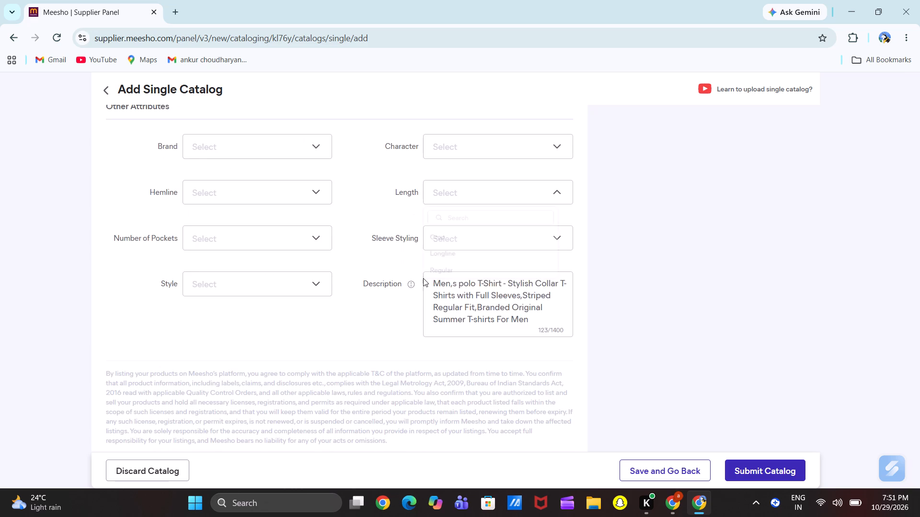
left_click(459, 287)
Set Product 4's style to Korean and its number of pockets to No Pocket.
left_click(261, 289)
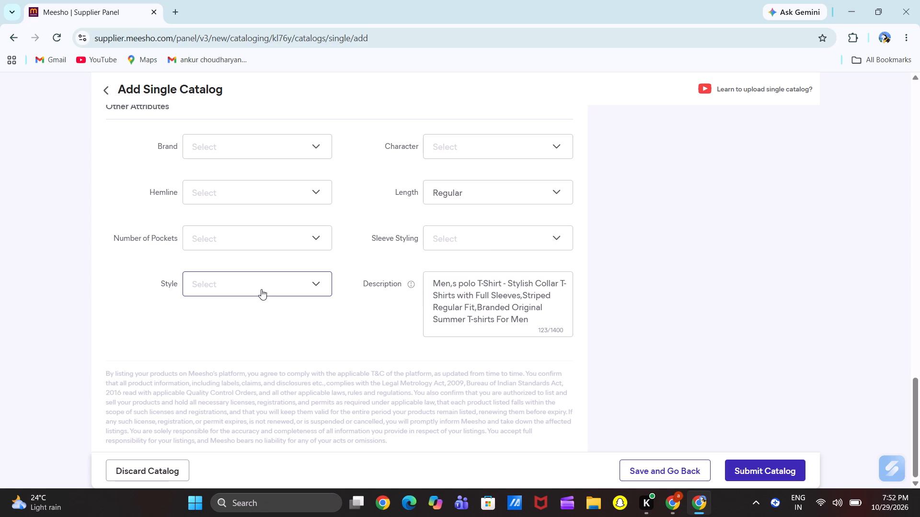
left_click(222, 352)
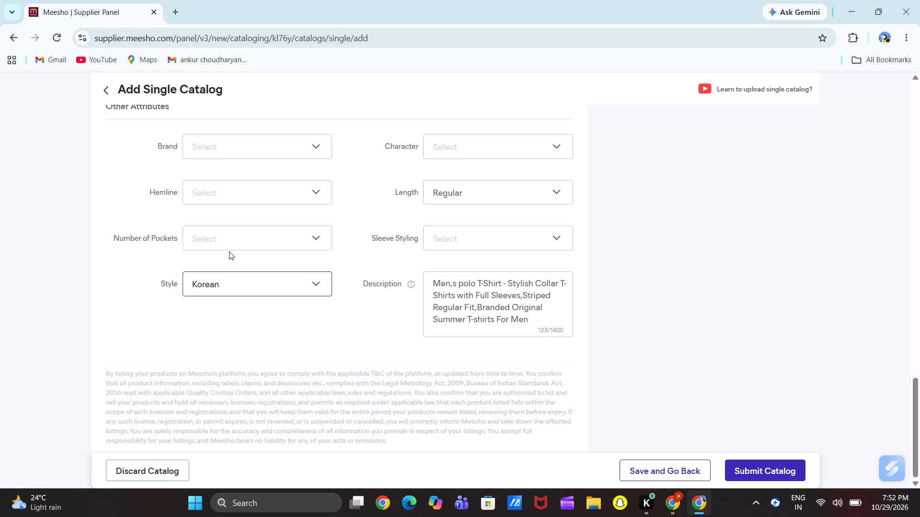
left_click(229, 251)
left_click(229, 235)
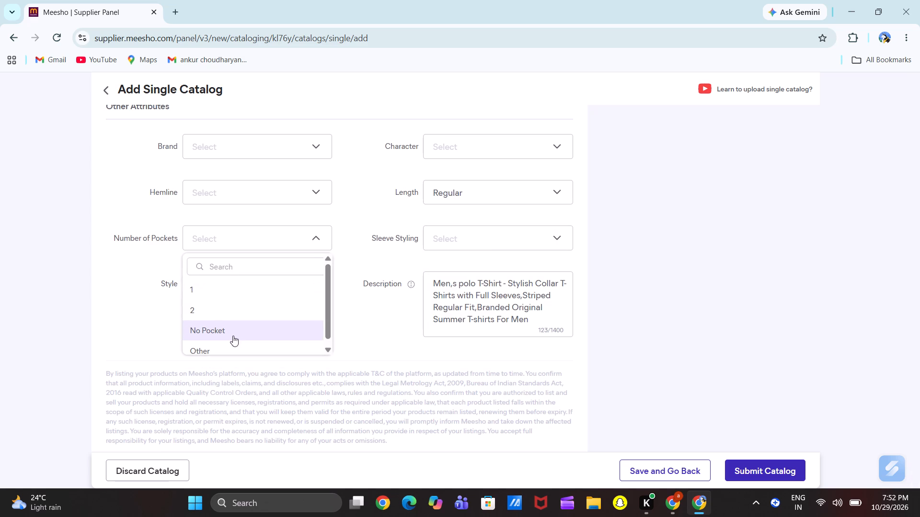
left_click(233, 336)
Enter @((FULL=FRILL=;BLACK)) as the style code/product ID for Product 5.
scroll(186, 277, "up", 11)
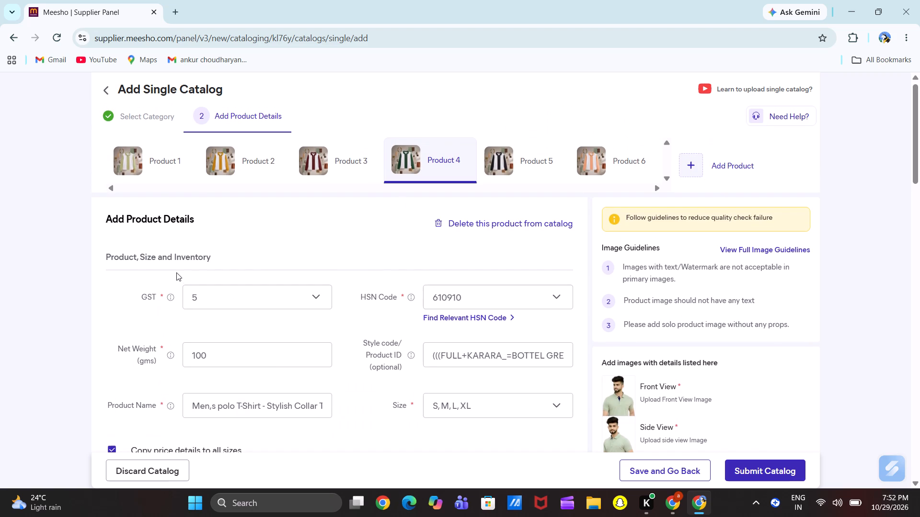
left_click(498, 166)
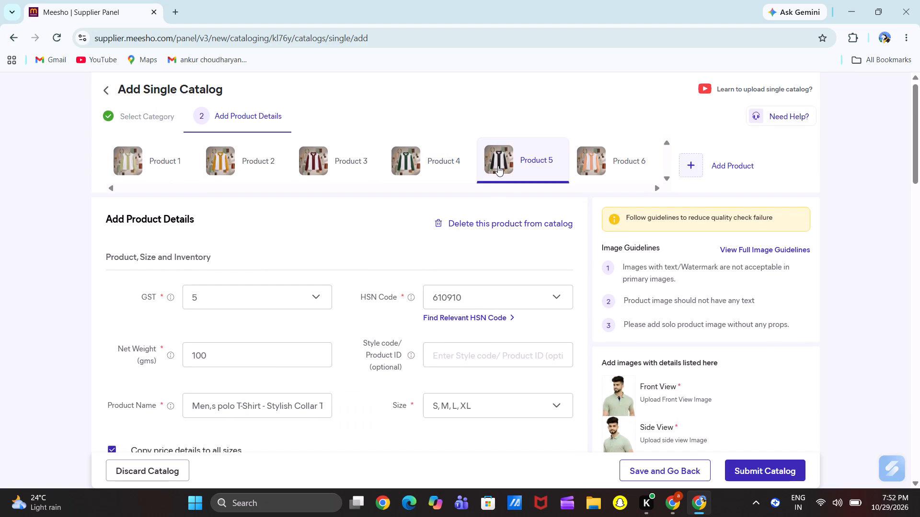
left_click(447, 351)
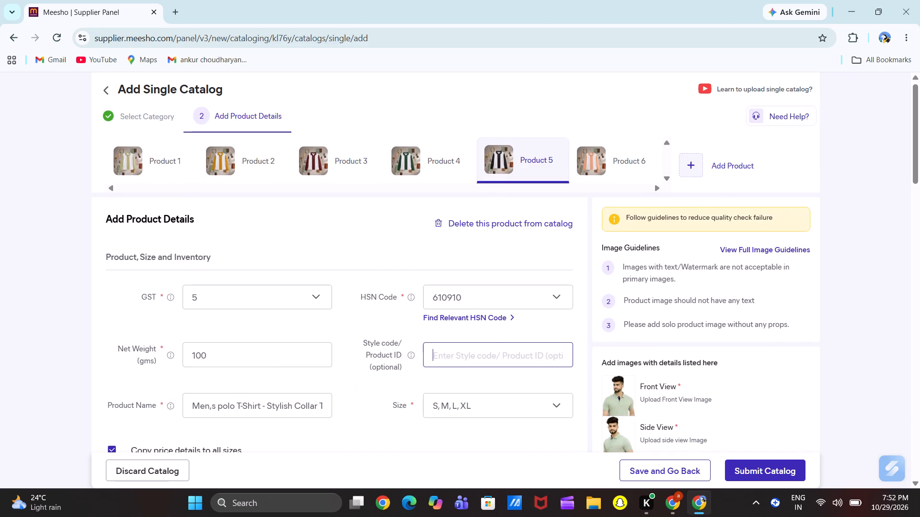
left_click(554, 261)
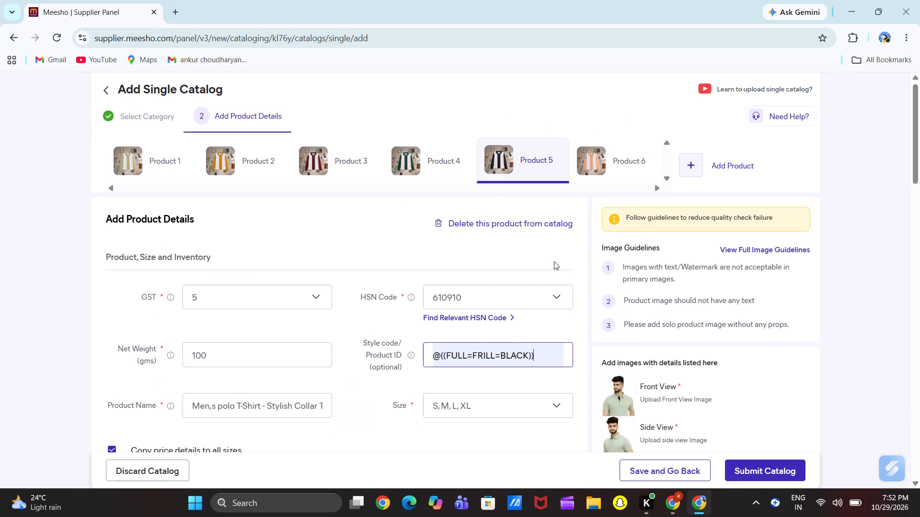
left_click(501, 356)
key("semicolon")
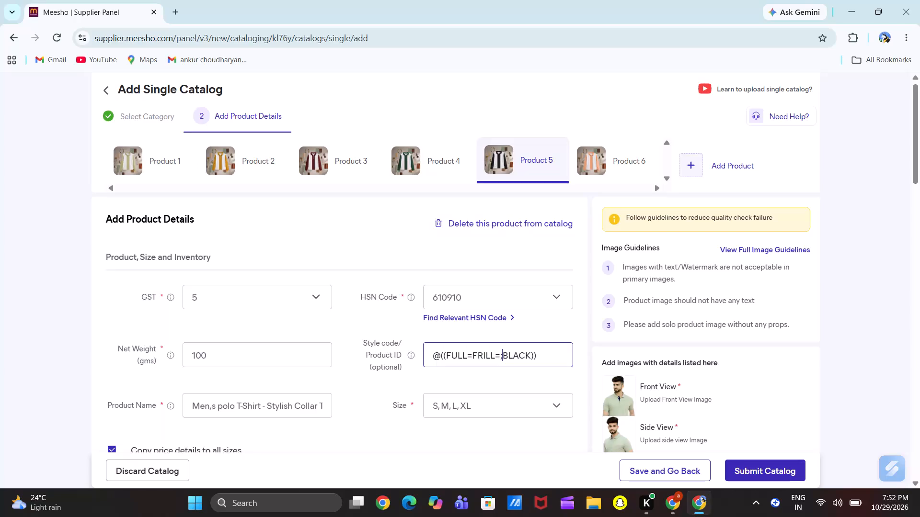
Set Product 5's Meesho price to 221 for all sizes.
scroll(377, 359, "down", 3)
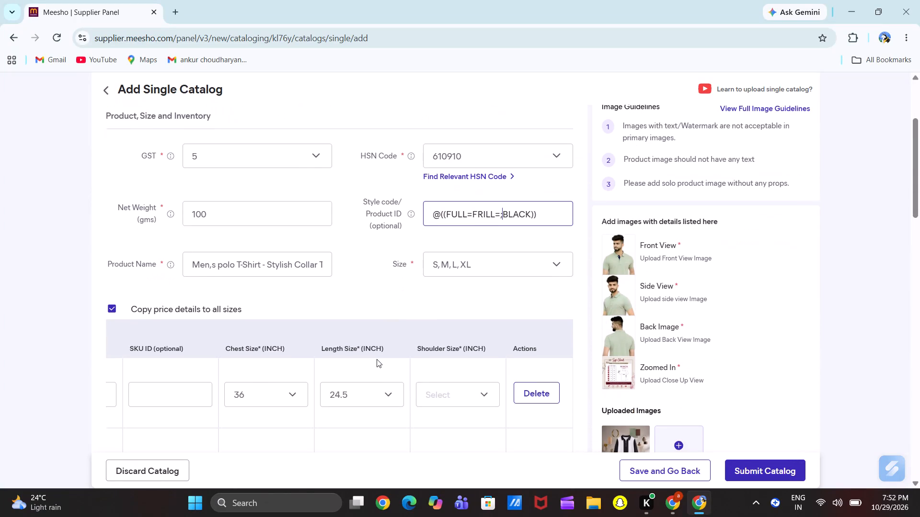
scroll(377, 359, "down", 1)
scroll(177, 336, "right", 5)
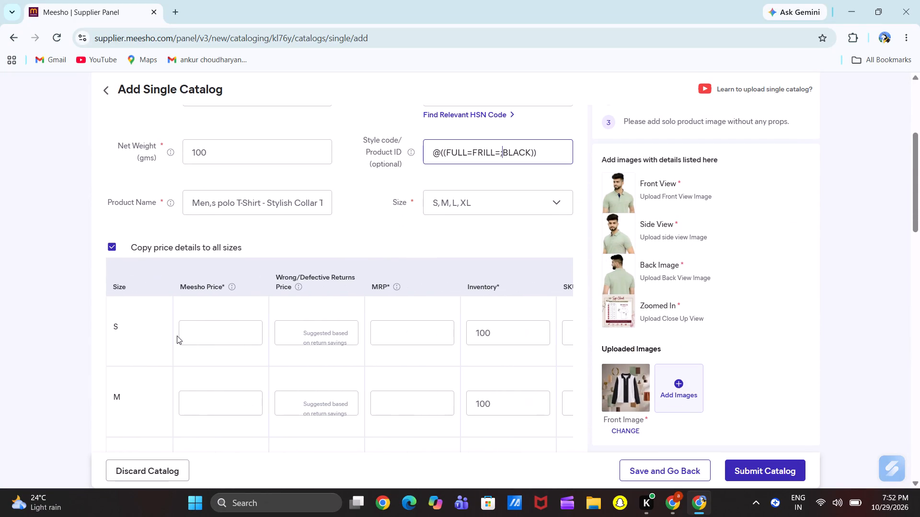
left_click(199, 328)
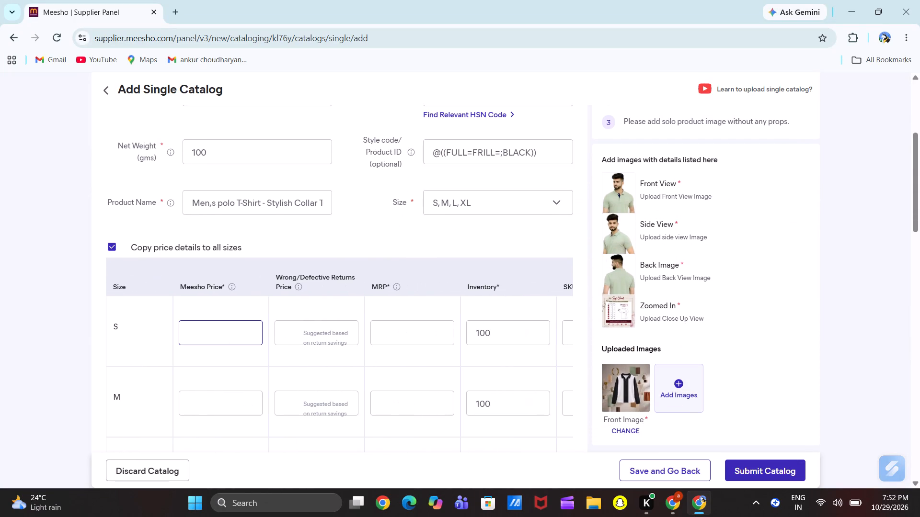
type("221")
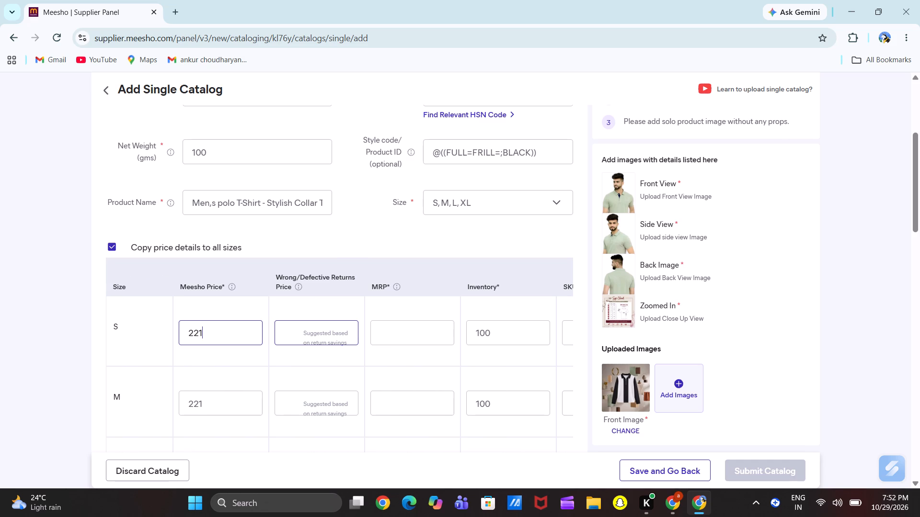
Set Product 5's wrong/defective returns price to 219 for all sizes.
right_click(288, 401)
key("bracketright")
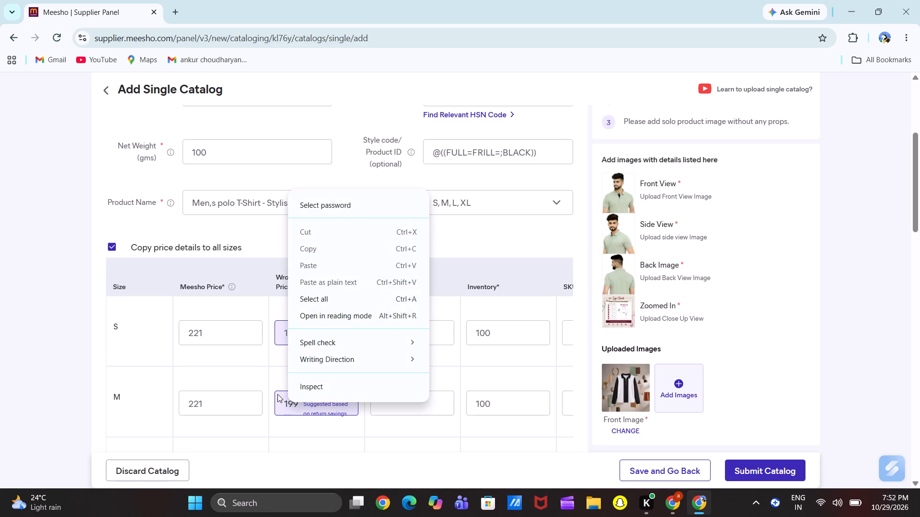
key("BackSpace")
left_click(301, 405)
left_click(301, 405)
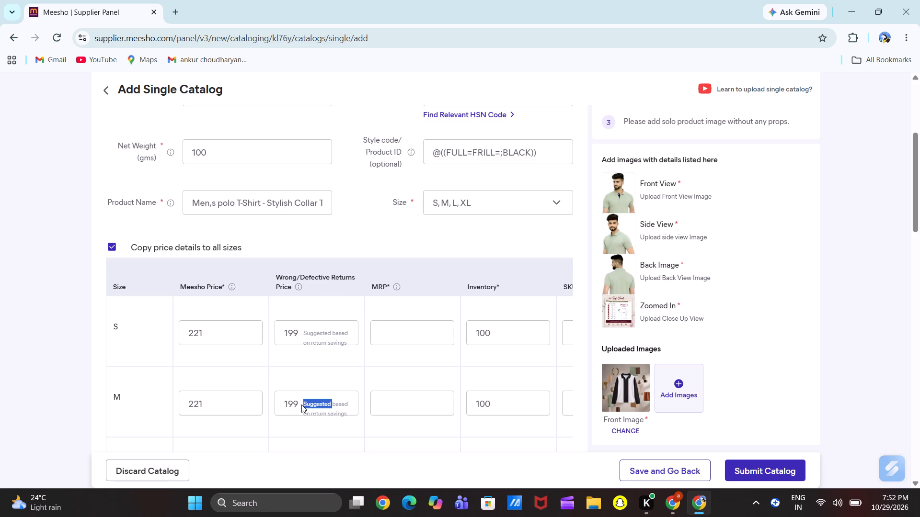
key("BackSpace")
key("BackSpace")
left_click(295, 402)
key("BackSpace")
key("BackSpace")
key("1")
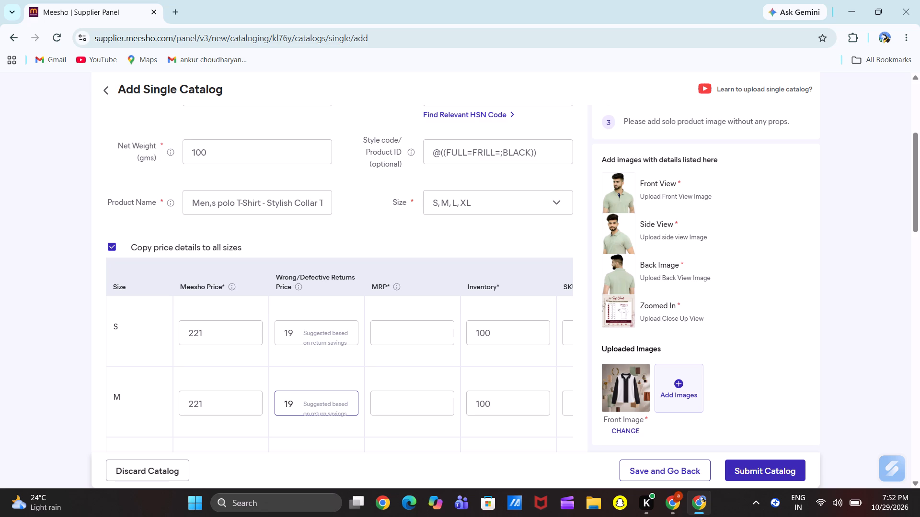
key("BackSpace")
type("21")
Set Product 5's wrong/defective returns price to 220 for all sizes.
left_click(302, 331)
key("BackSpace")
left_click(290, 329)
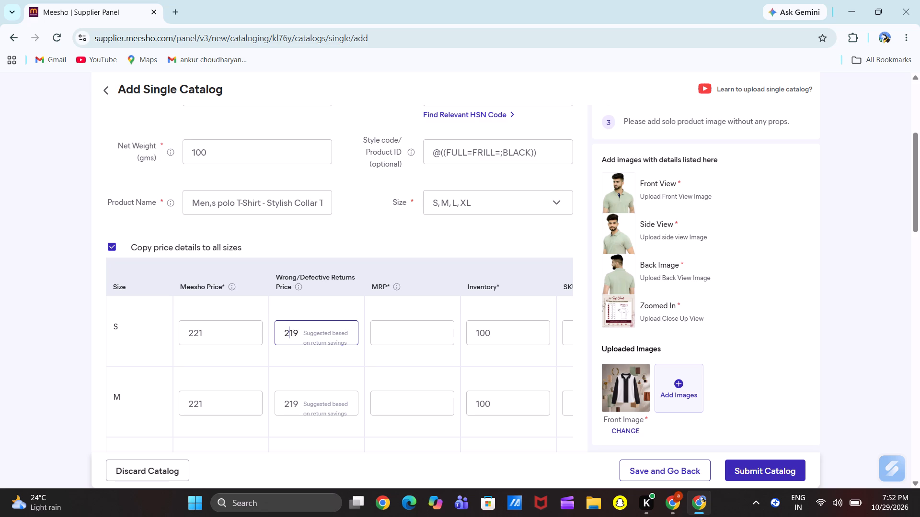
key("BackSpace")
left_click(290, 329)
key("BackSpace")
key("BackSpace")
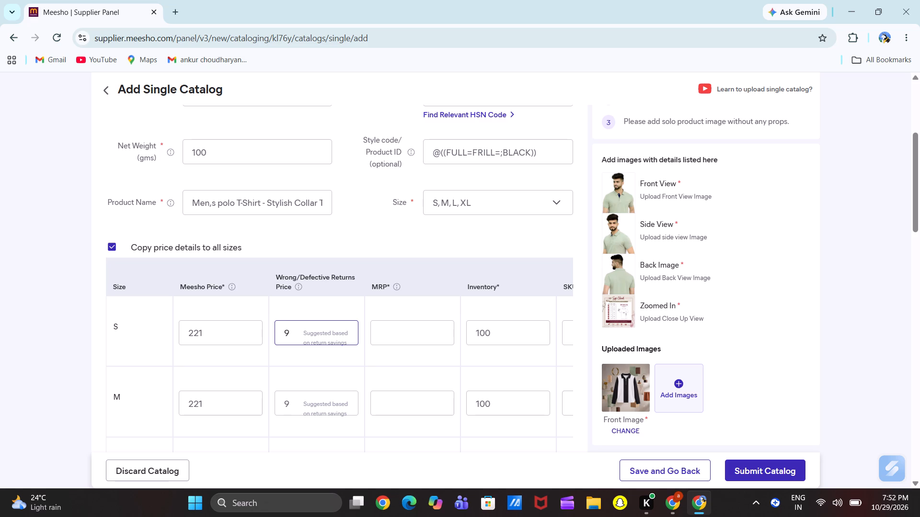
left_click(290, 329)
key("BackSpace")
type("220")
Set Product 5's MRP to 799 for all sizes.
left_click(386, 336)
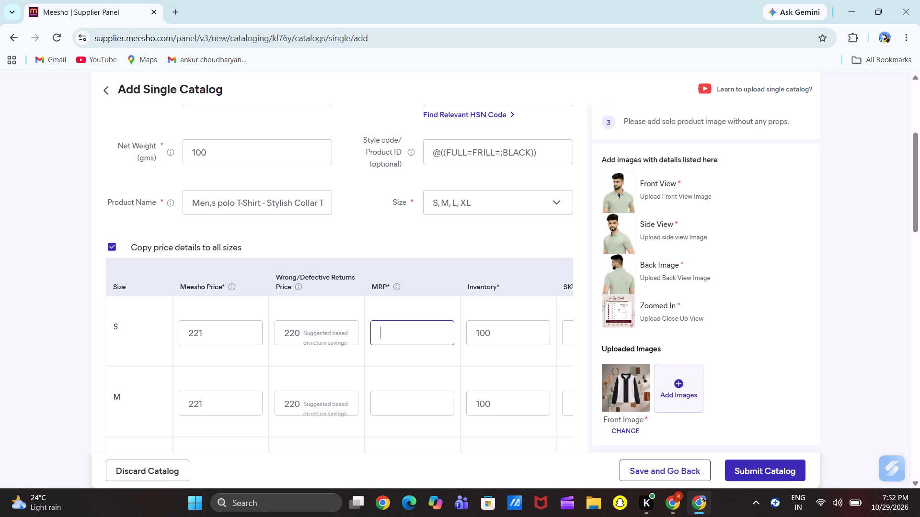
type("799")
Set Product 5's shoulder size to 14.5 inches for size S and 15.5 inches for size M.
scroll(459, 316, "left", 5)
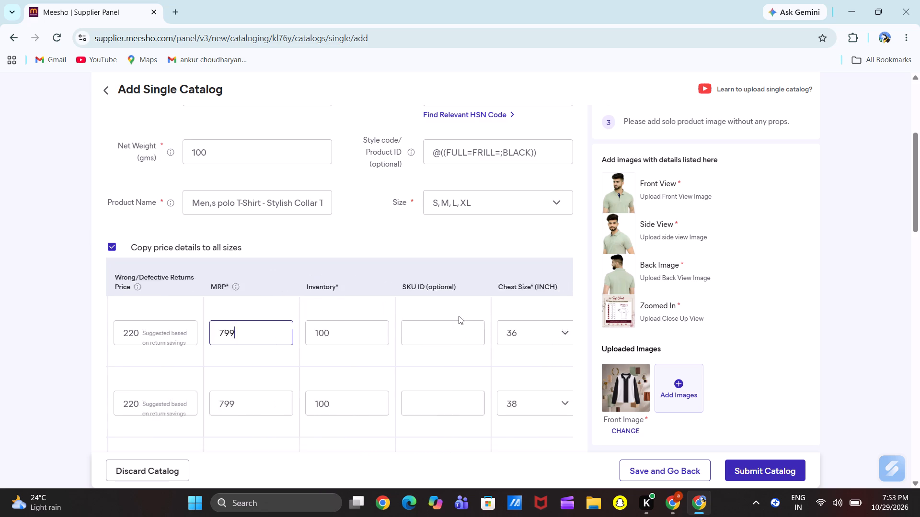
scroll(459, 316, "left", 2)
left_click(443, 328)
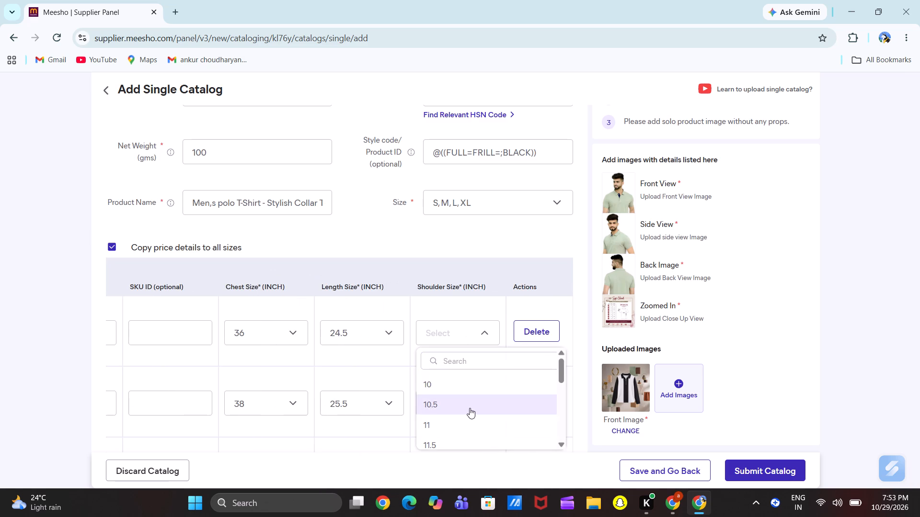
scroll(470, 408, "down", 2)
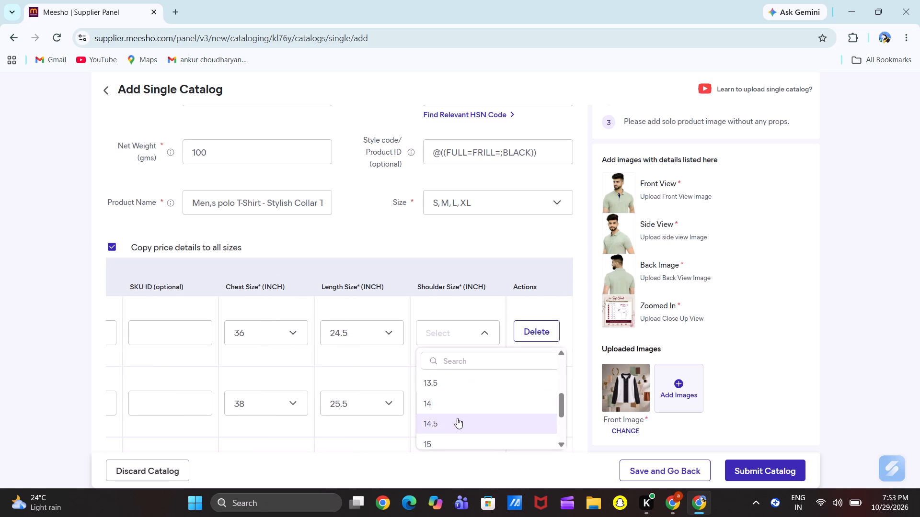
left_click(457, 418)
left_click(448, 399)
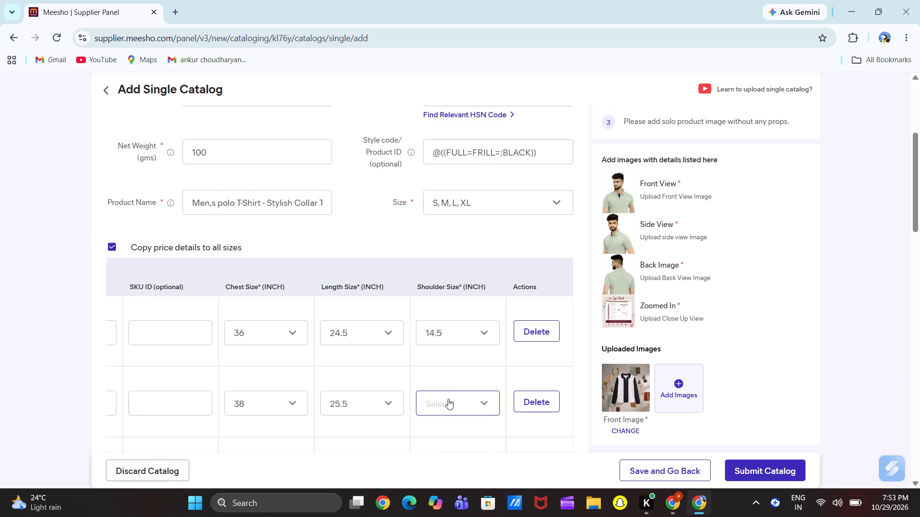
scroll(441, 441, "down", 3)
left_click(441, 441)
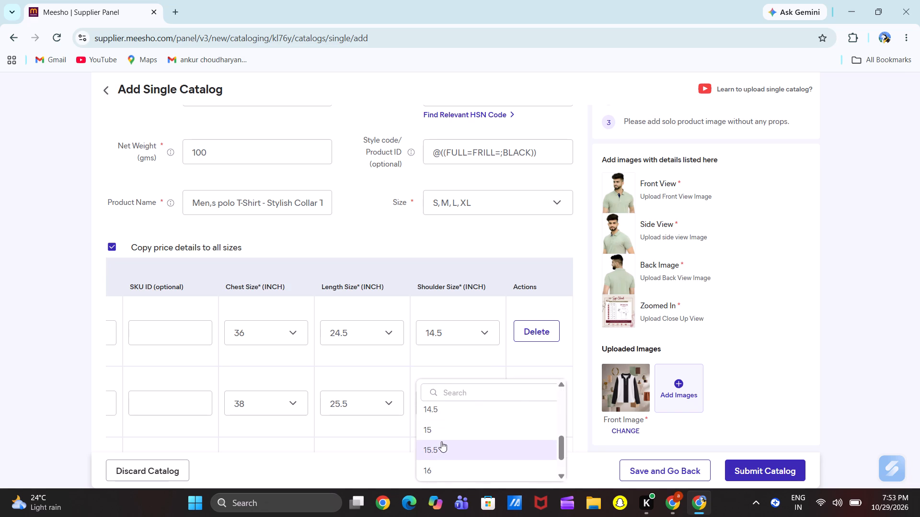
Set Product 5's shoulder size to 16.5 inches for size L and 17.5 inches for size XL.
scroll(432, 413, "down", 2)
left_click(437, 365)
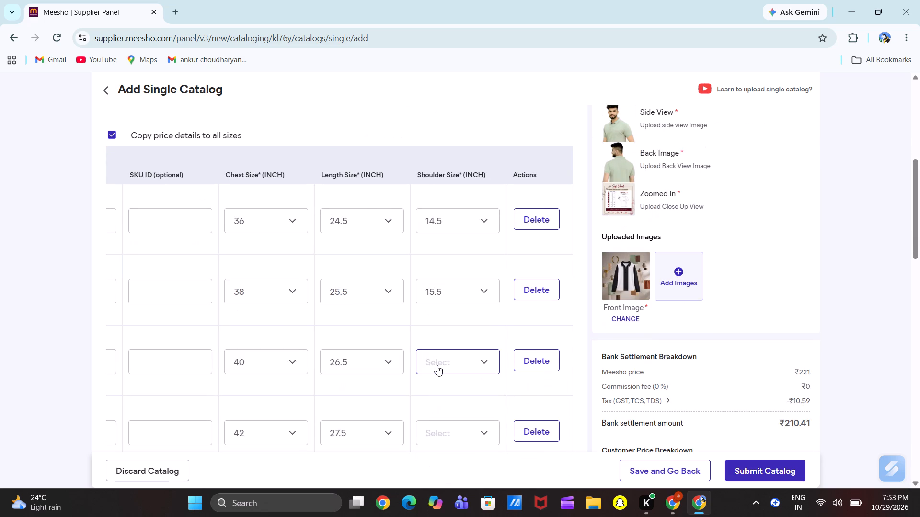
scroll(449, 432, "down", 2)
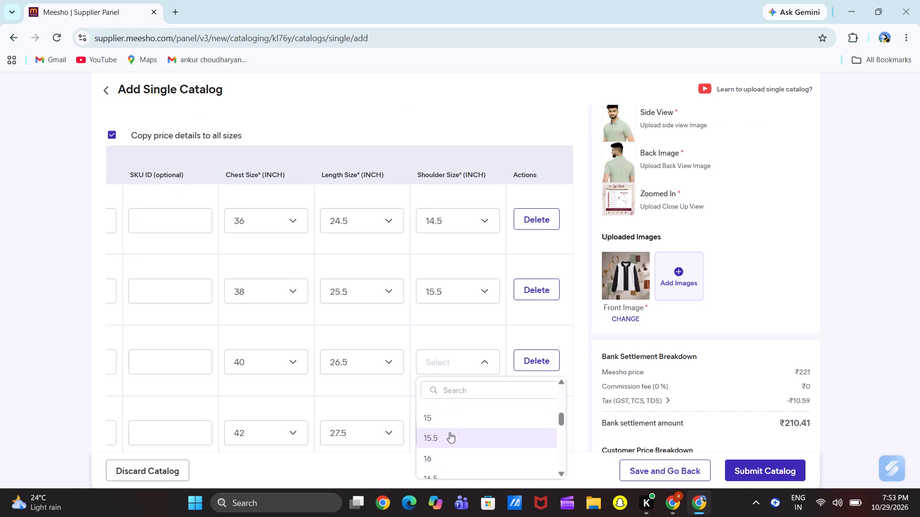
scroll(449, 432, "down", 1)
left_click(444, 451)
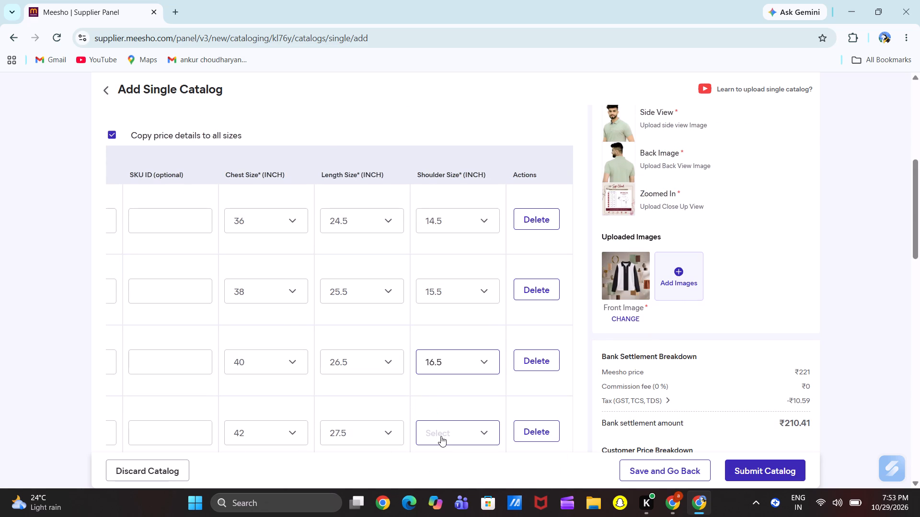
left_click(441, 436)
scroll(443, 454, "down", 2)
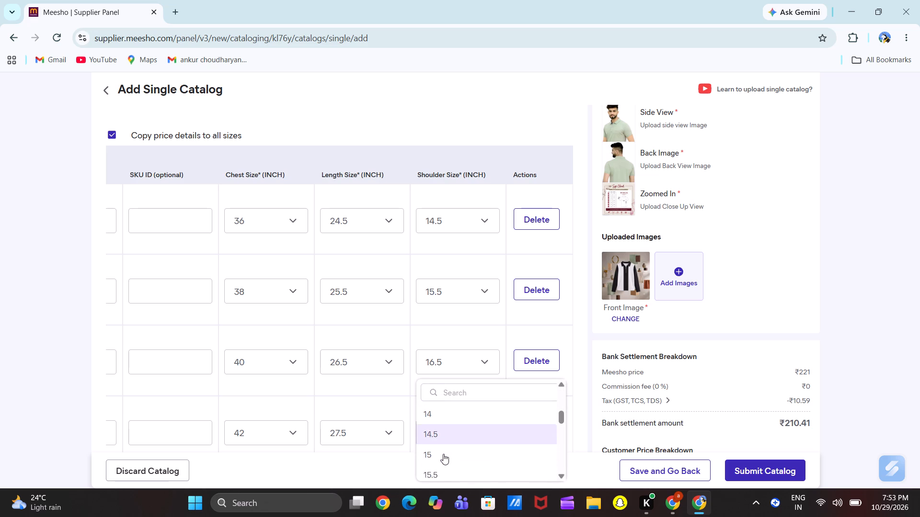
scroll(443, 454, "down", 3)
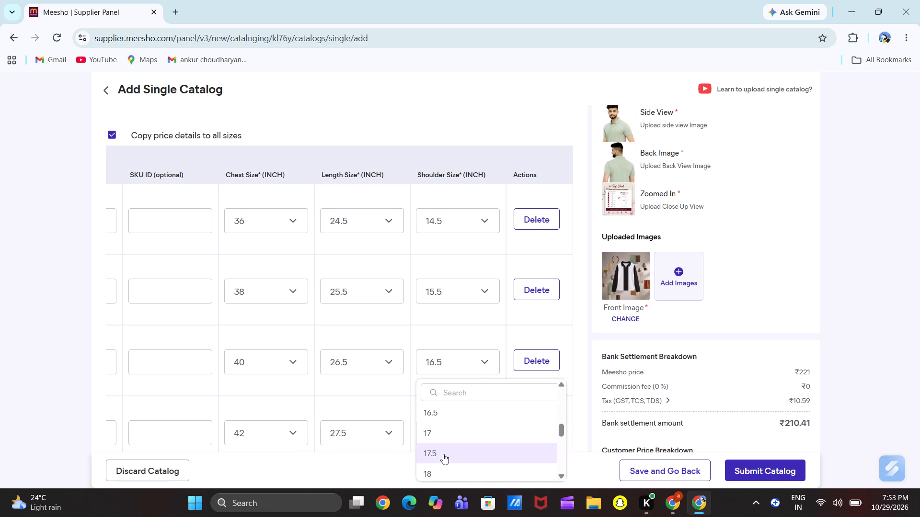
left_click(443, 454)
Set Product 5's color to Black and its fabric to Cotton Blend in the product details.
scroll(337, 362, "down", 3)
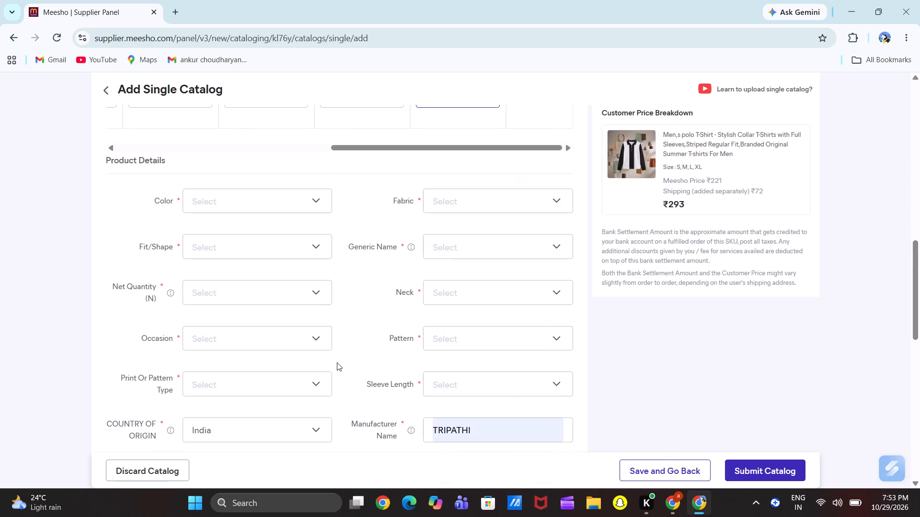
left_click(236, 196)
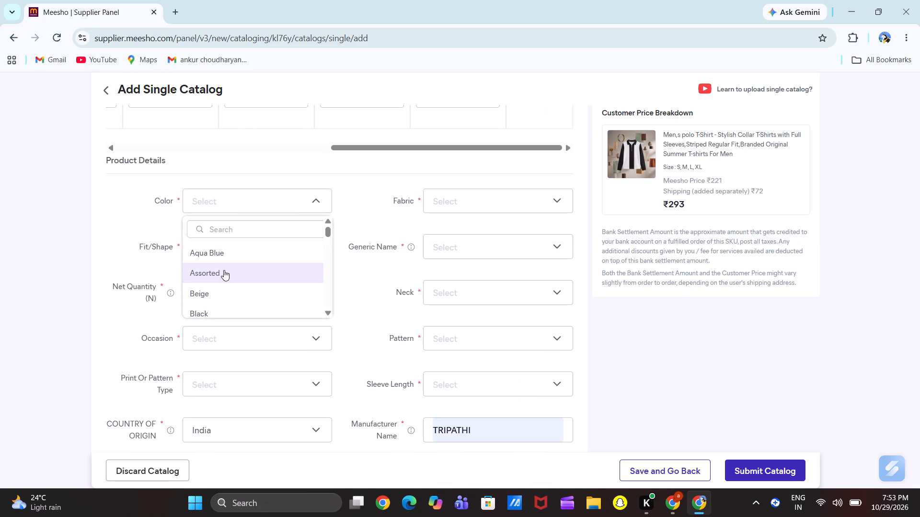
left_click(229, 226)
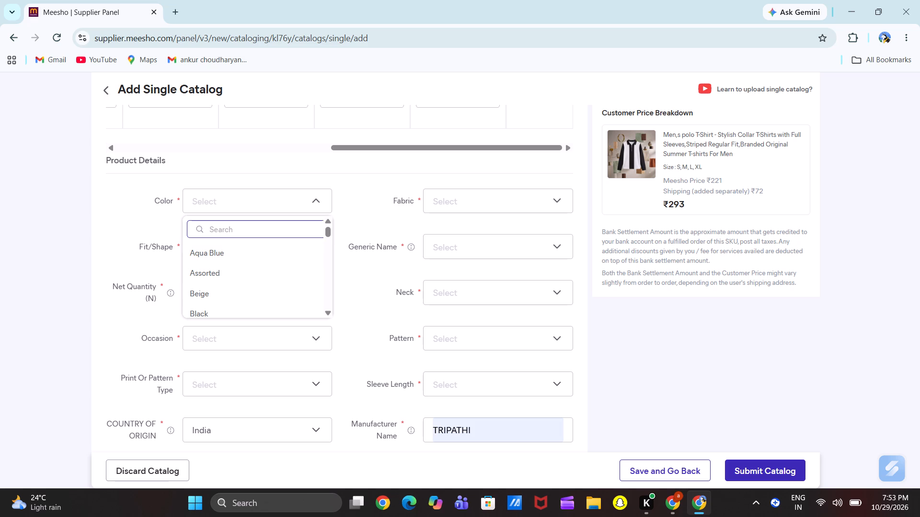
type("BLS")
key("BackSpace")
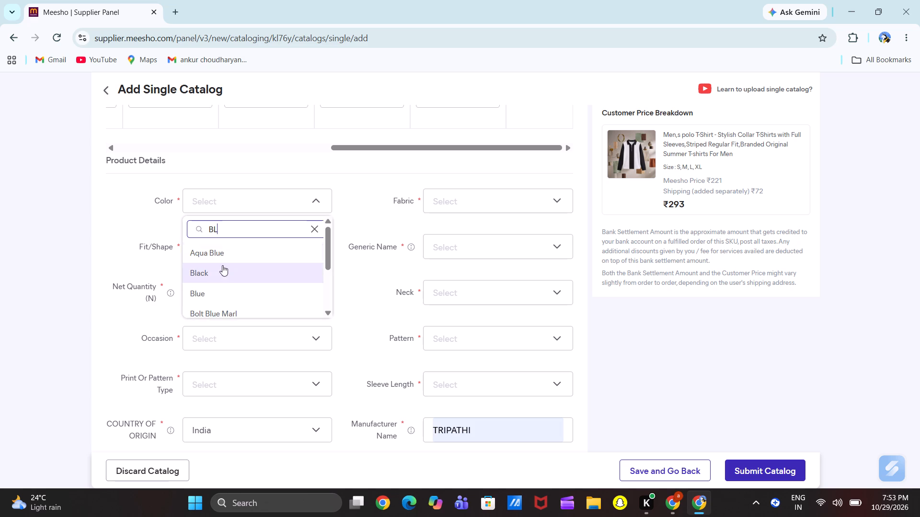
left_click(212, 270)
left_click(456, 201)
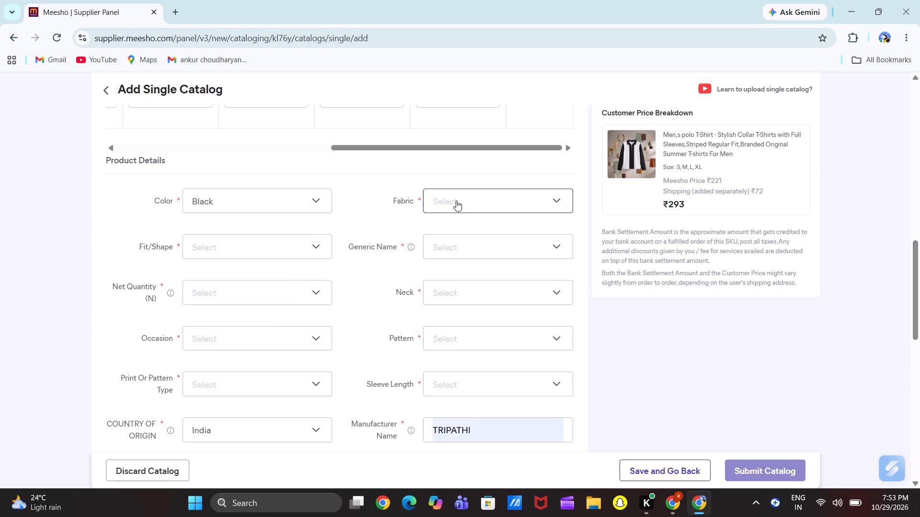
scroll(449, 282, "down", 2)
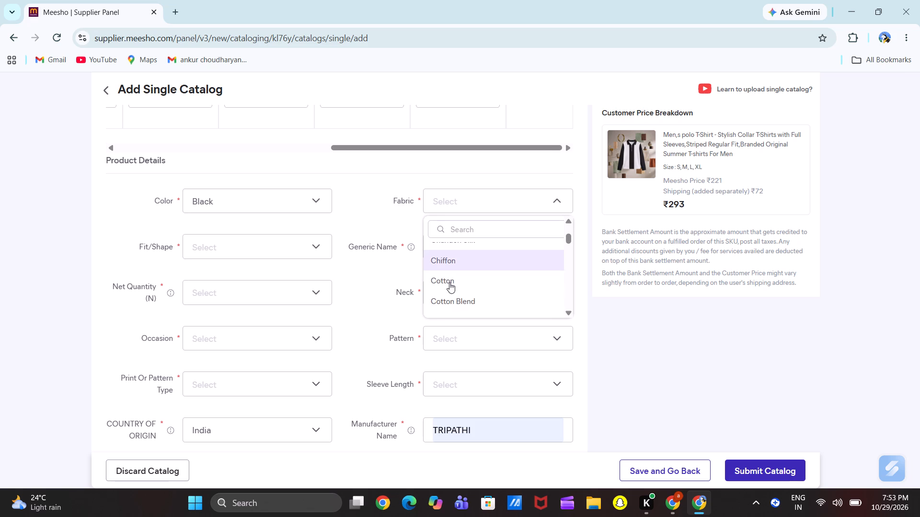
scroll(449, 282, "down", 1)
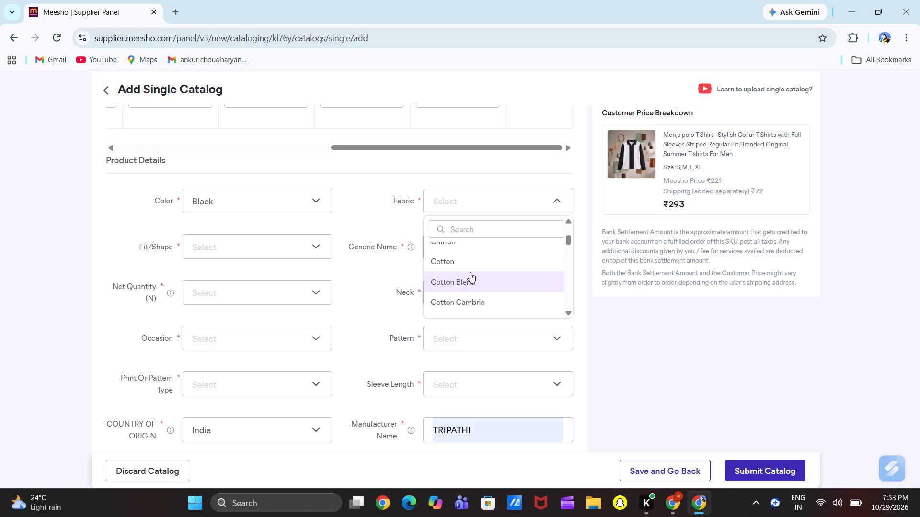
left_click(470, 272)
Set Product 5's fit/shape to Regular and its generic name to Tshirts.
left_click(269, 248)
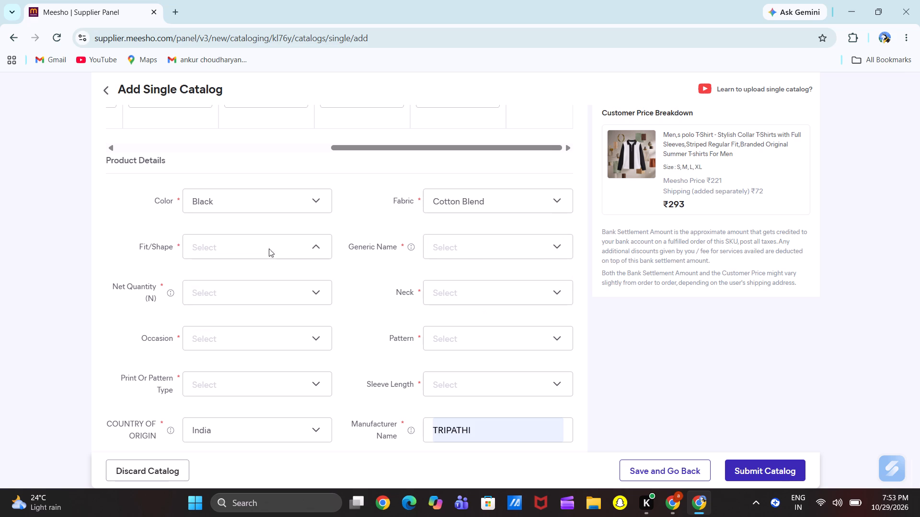
scroll(216, 318, "down", 1)
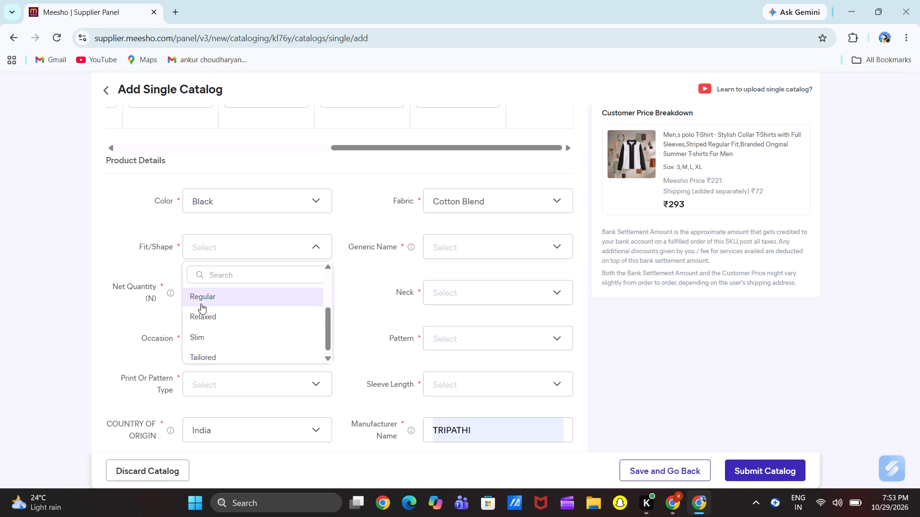
left_click(201, 303)
left_click(453, 241)
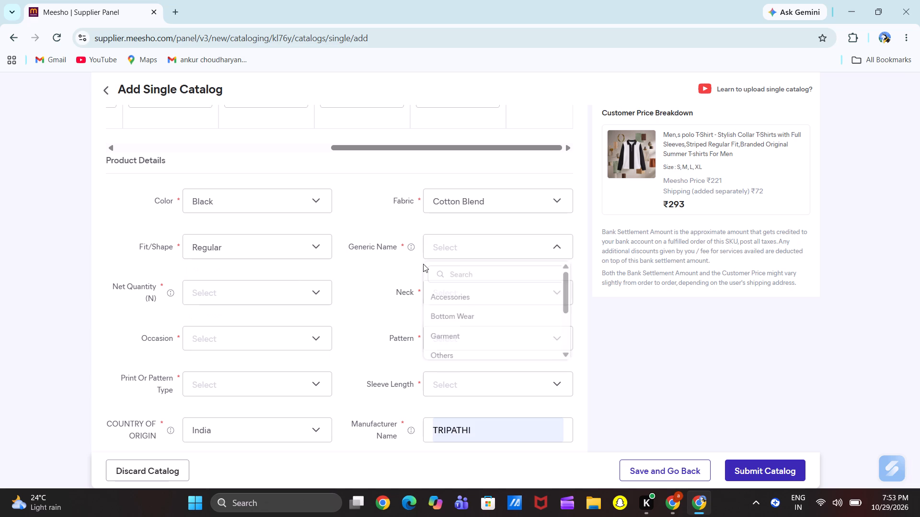
scroll(466, 329, "down", 2)
left_click(462, 329)
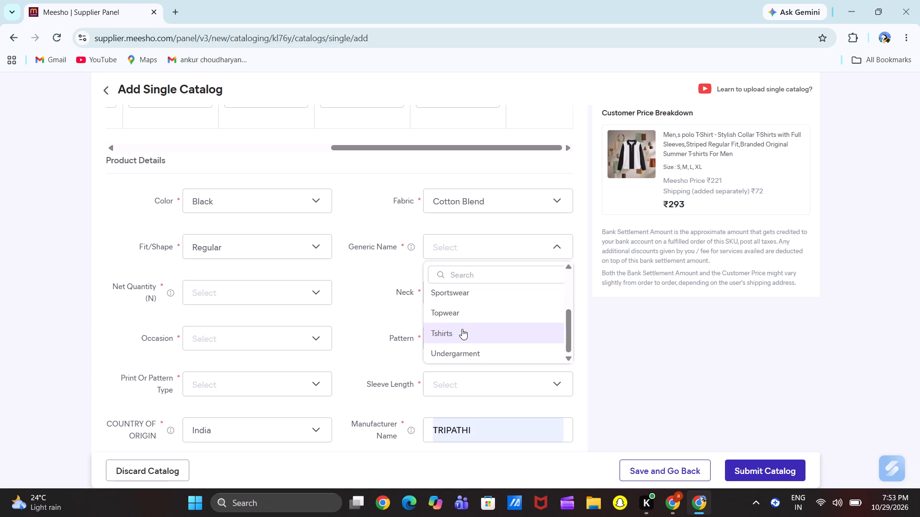
Set Product 5's net quantity to 1 and its neck to Polo.
left_click(212, 295)
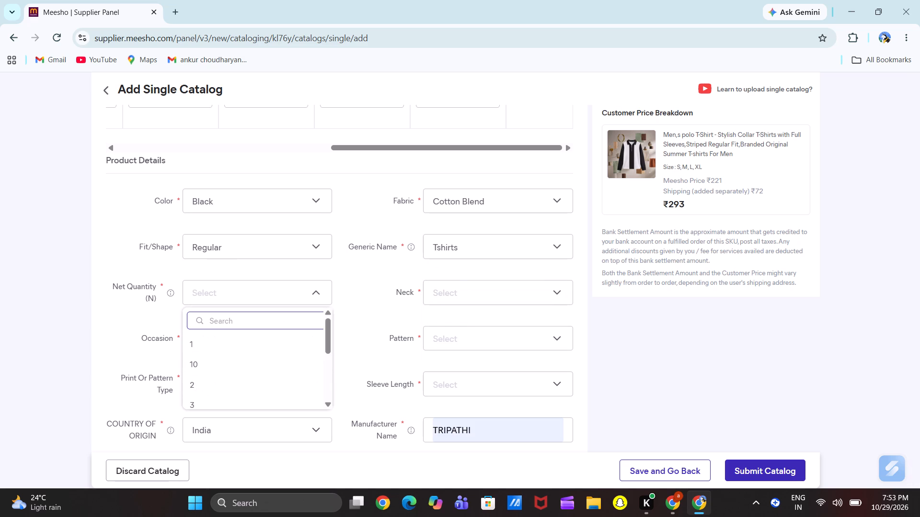
left_click(232, 342)
left_click_drag(464, 307, 442, 294)
left_click(442, 294)
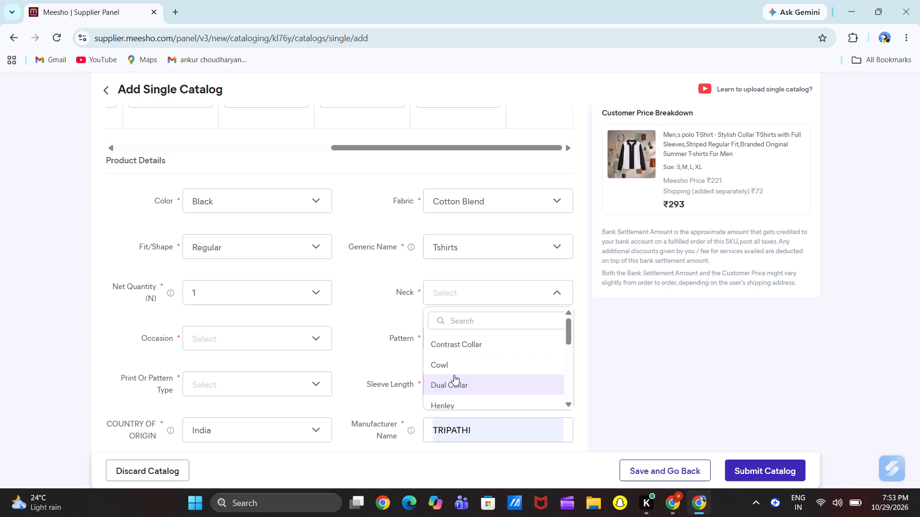
scroll(454, 375, "down", 2)
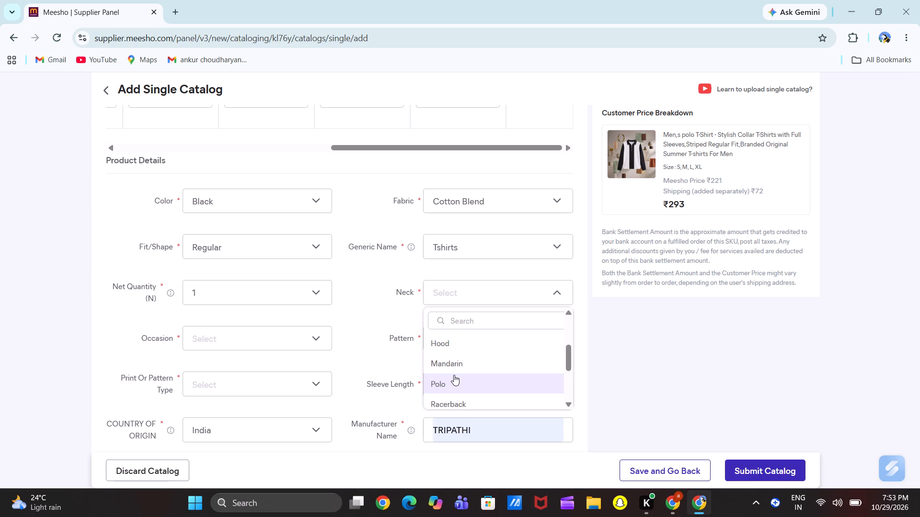
left_click(452, 382)
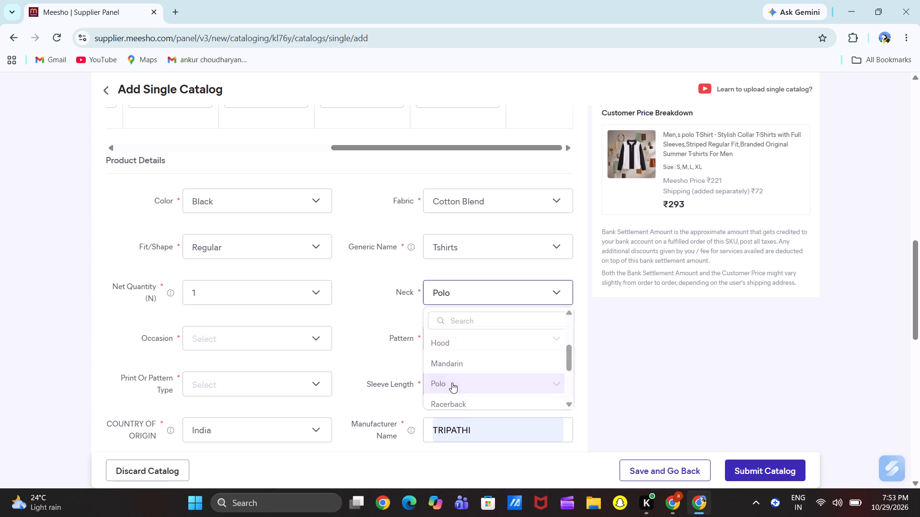
Set Product 5's occasion to Casual and its pattern to Colorblocked.
left_click(264, 335)
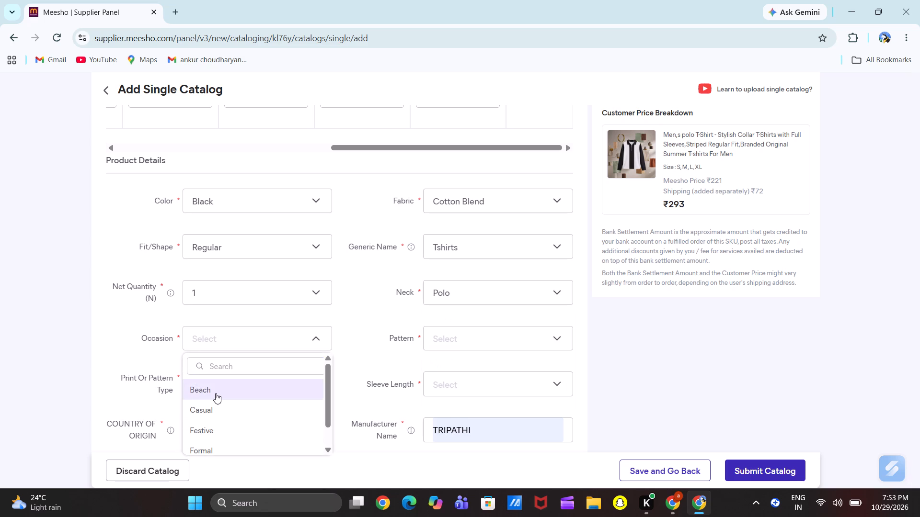
left_click(217, 404)
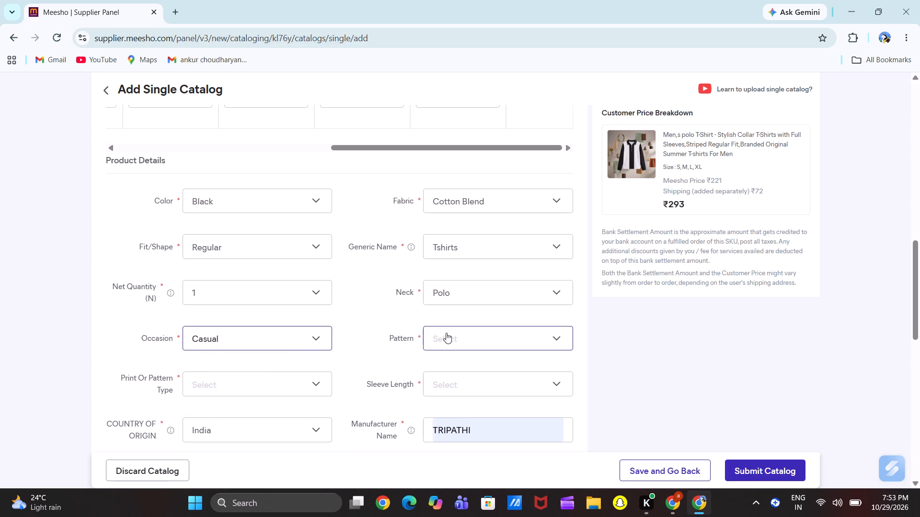
left_click(446, 333)
left_click(470, 406)
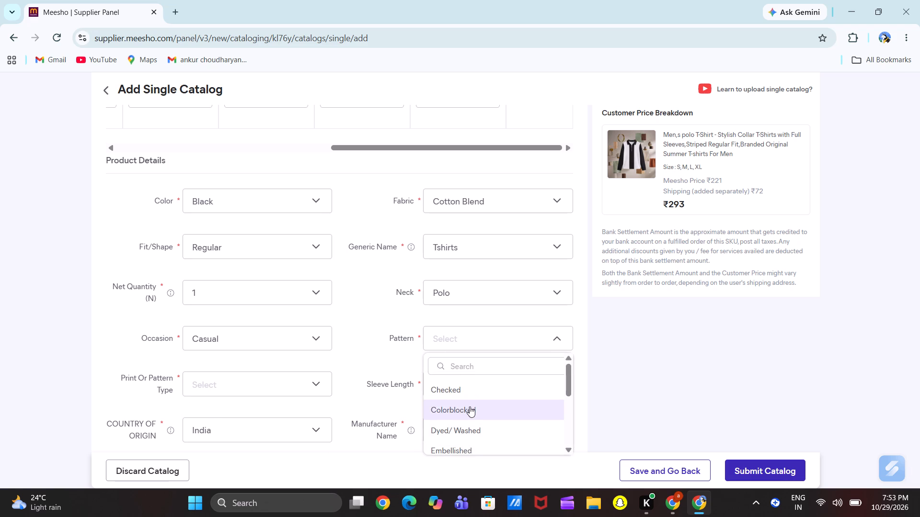
Set Product 5's print or pattern type to Colorblocked and its sleeve length to Long Sleeves.
left_click(215, 390)
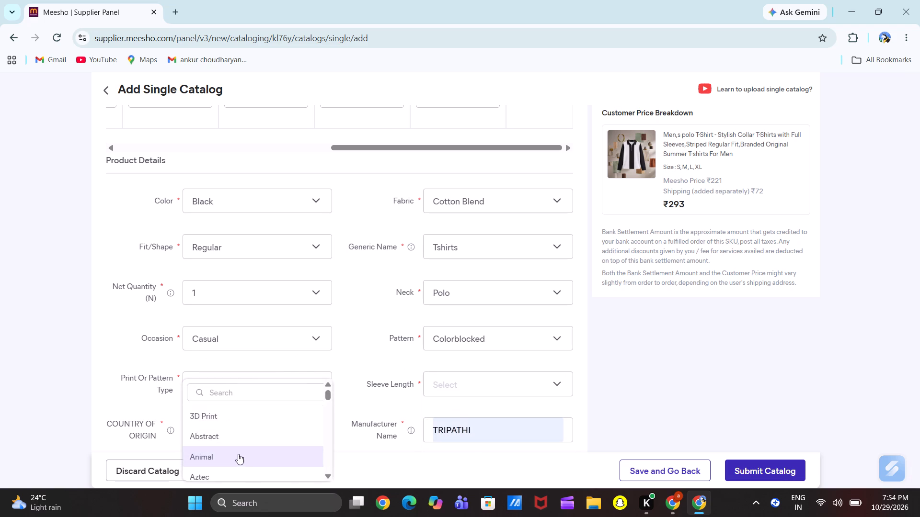
scroll(238, 454, "down", 2)
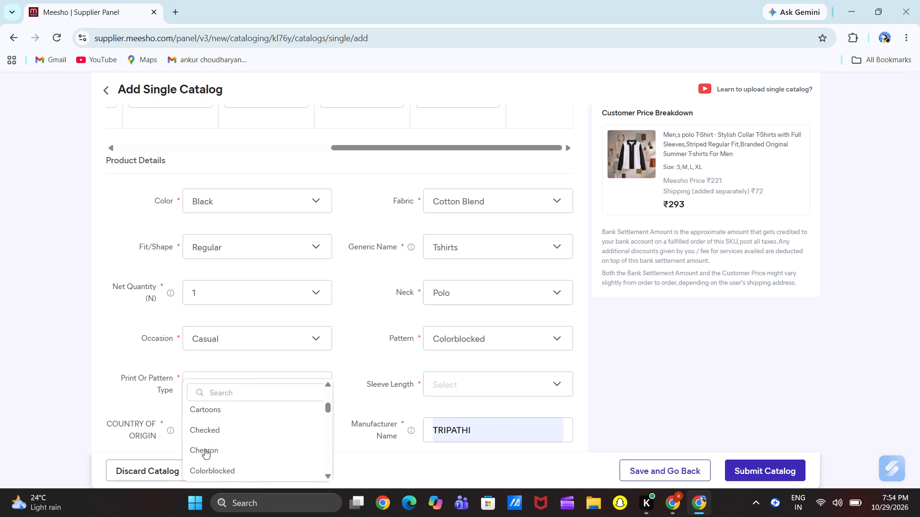
left_click(222, 464)
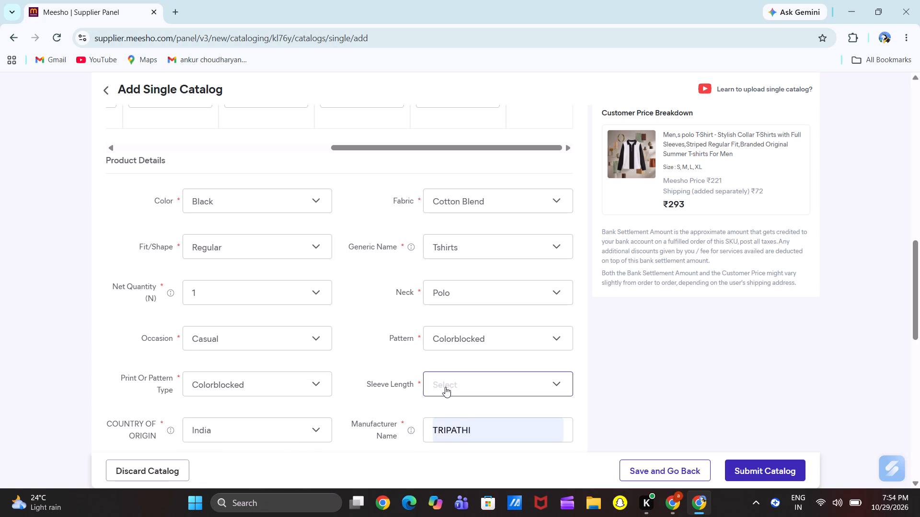
left_click(445, 387)
left_click(444, 415)
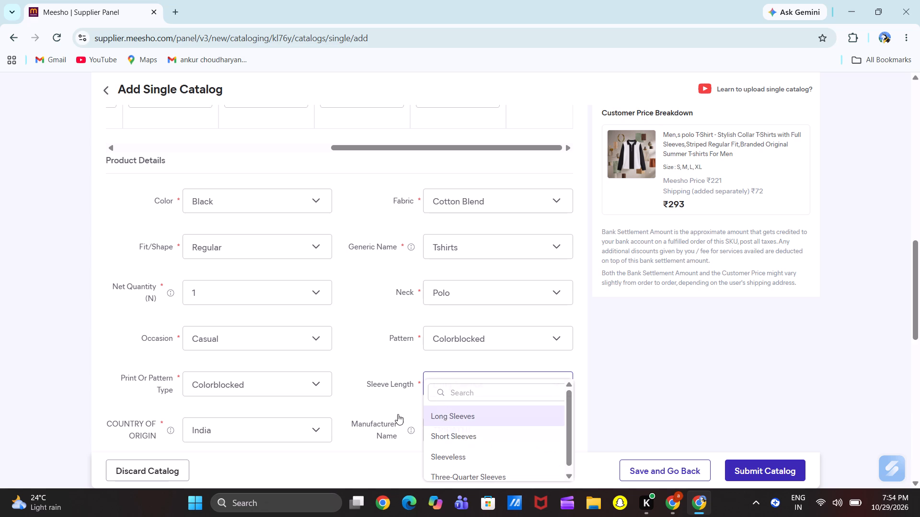
Fill Product 5's other attributes with length Regular, style Korean and number of pockets No Pocket.
scroll(368, 382, "down", 5)
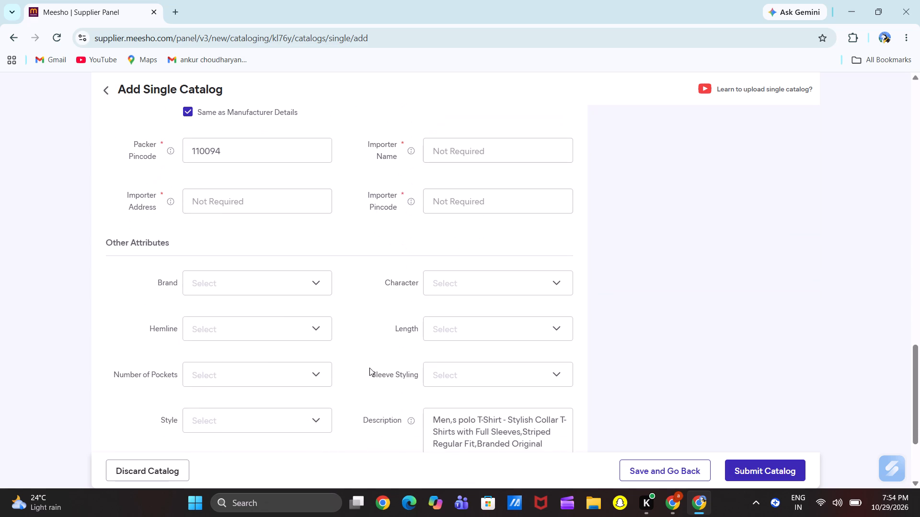
left_click(455, 317)
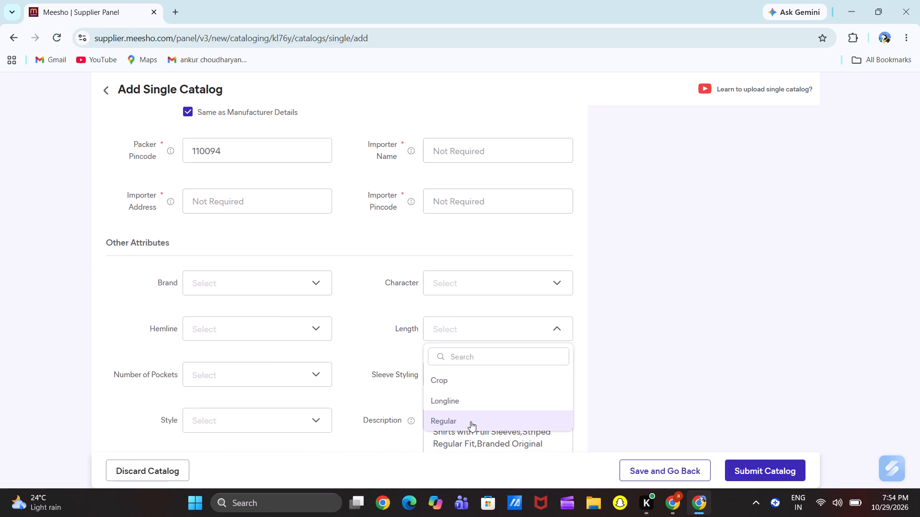
left_click(471, 421)
left_click(259, 423)
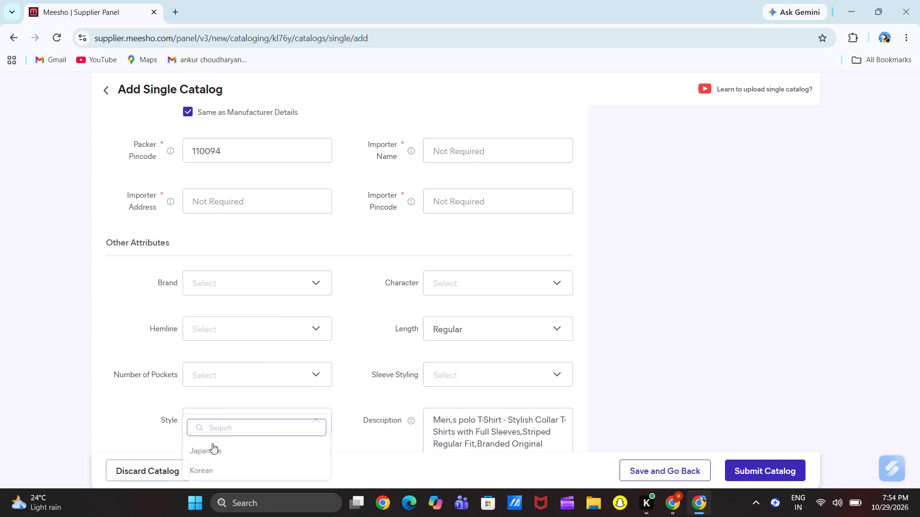
left_click(221, 467)
left_click(220, 362)
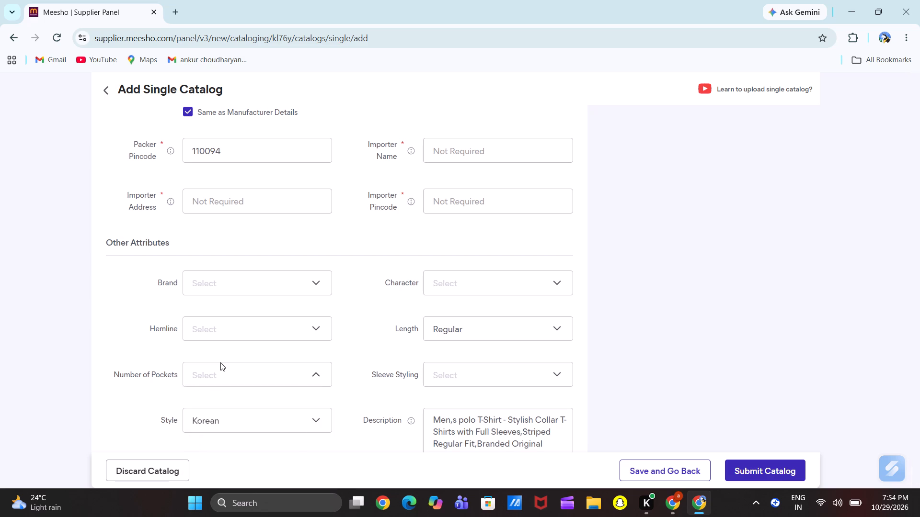
left_click(230, 461)
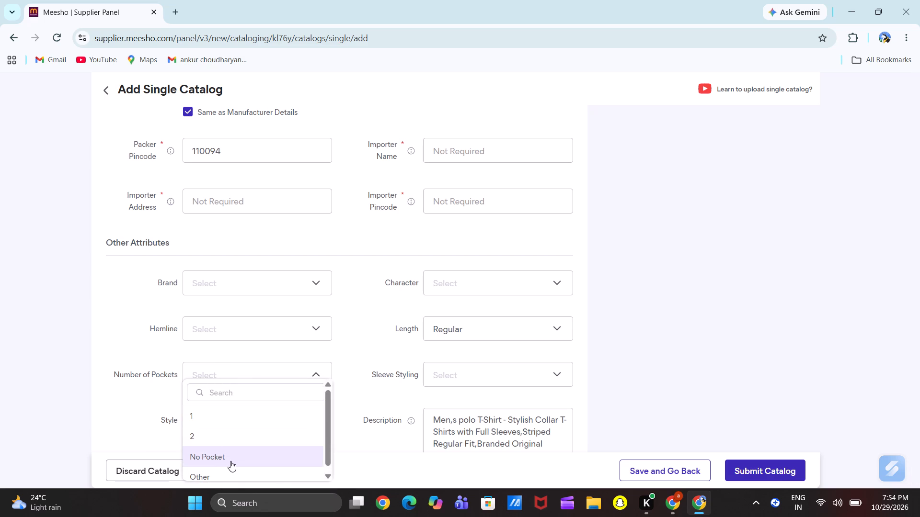
Switch from Product 5 to Product 6 in the catalog draft.
scroll(121, 356, "up", 1)
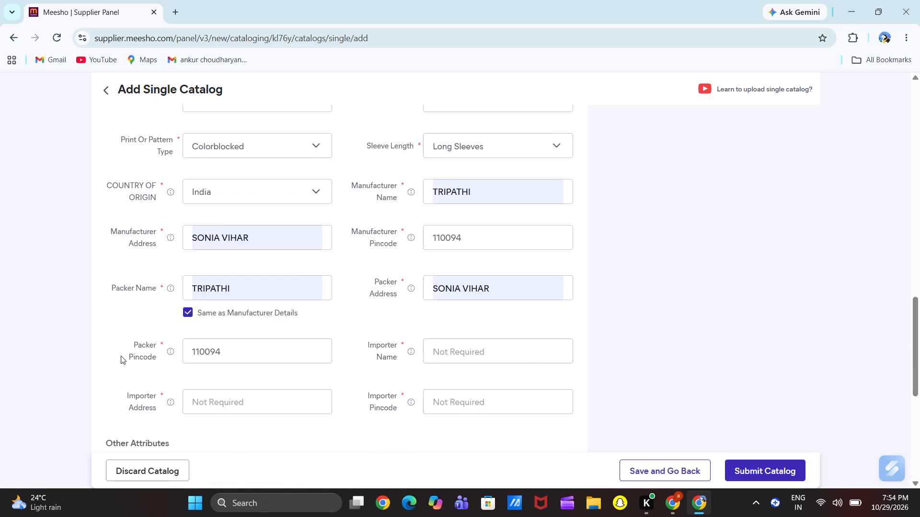
scroll(121, 356, "up", 5)
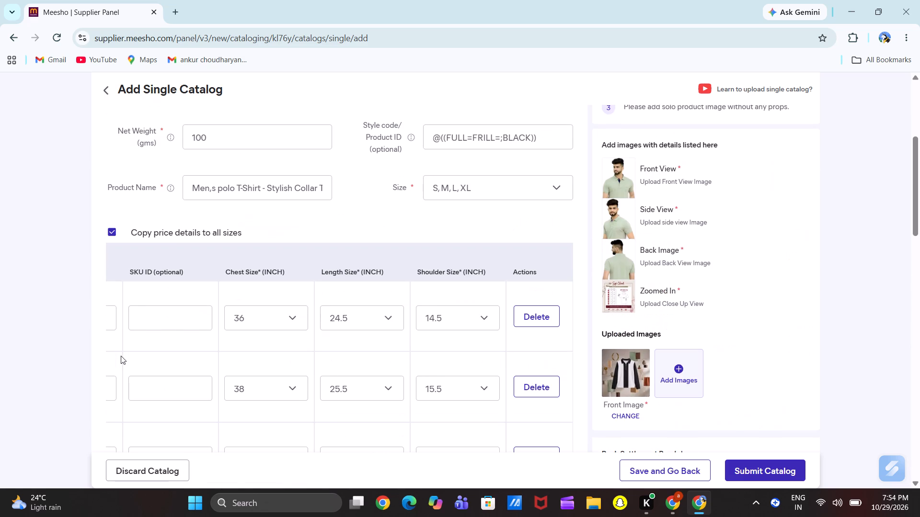
scroll(173, 337, "right", 6)
scroll(173, 337, "down", 3)
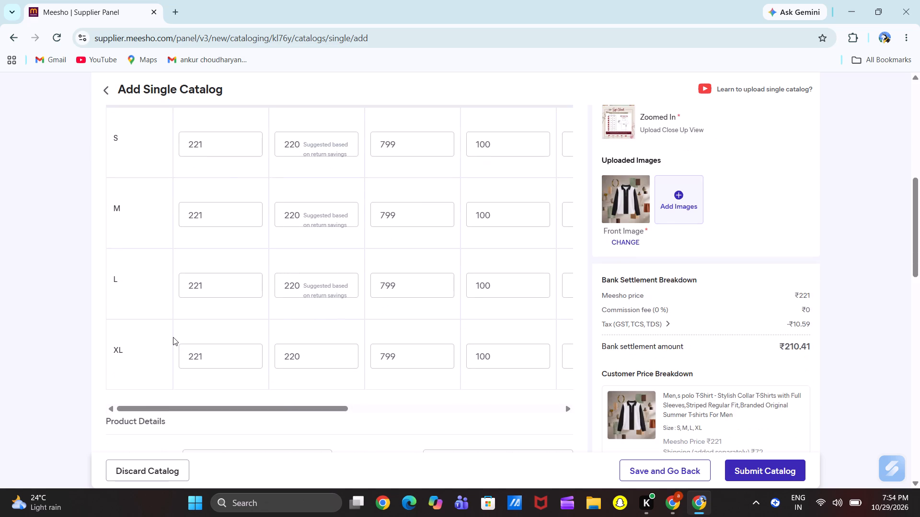
scroll(173, 337, "up", 4)
scroll(147, 254, "up", 2)
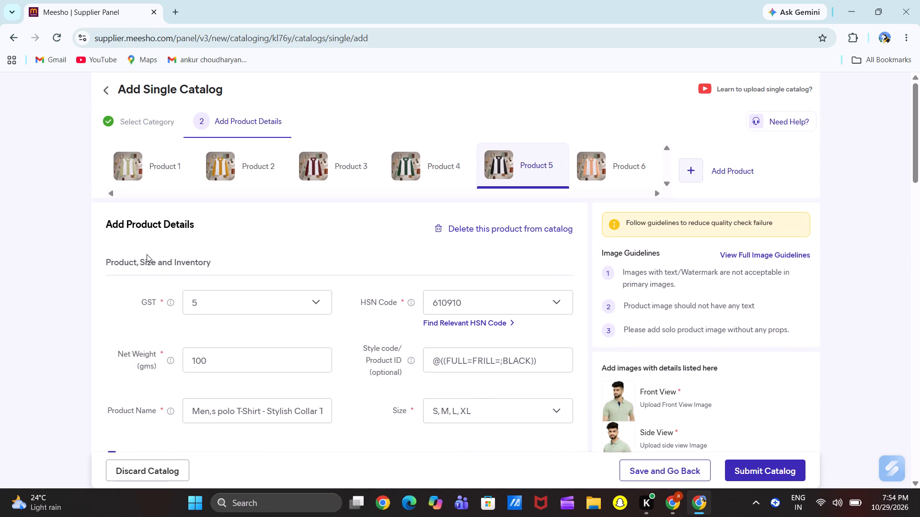
left_click(595, 154)
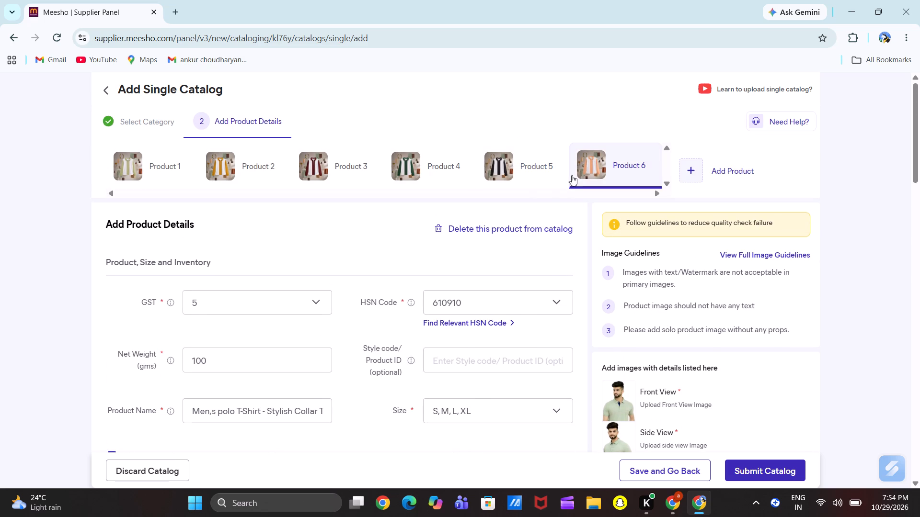
Set Product 6's style code to =(((FULL=KARARA=PEACH;'))))), adapting the saved =(((FULL=KARARA=PISTA))))) entry.
left_click(464, 351)
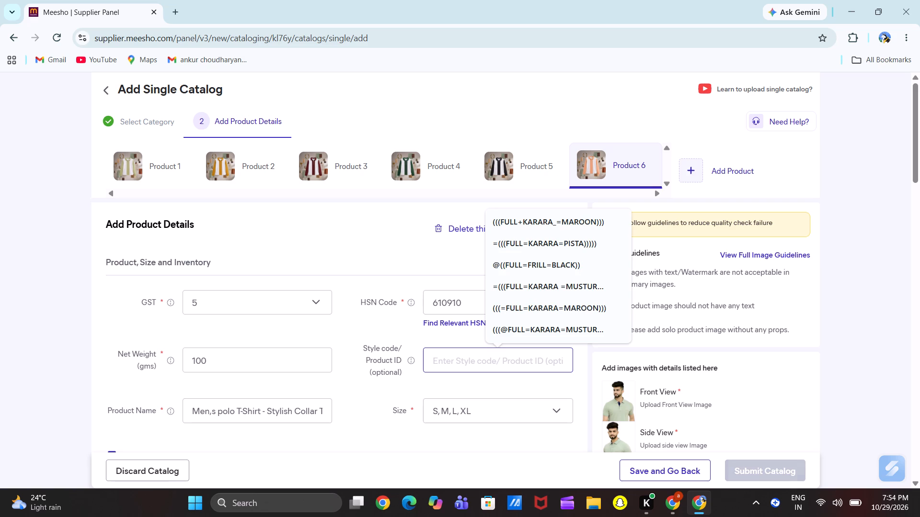
left_click(551, 247)
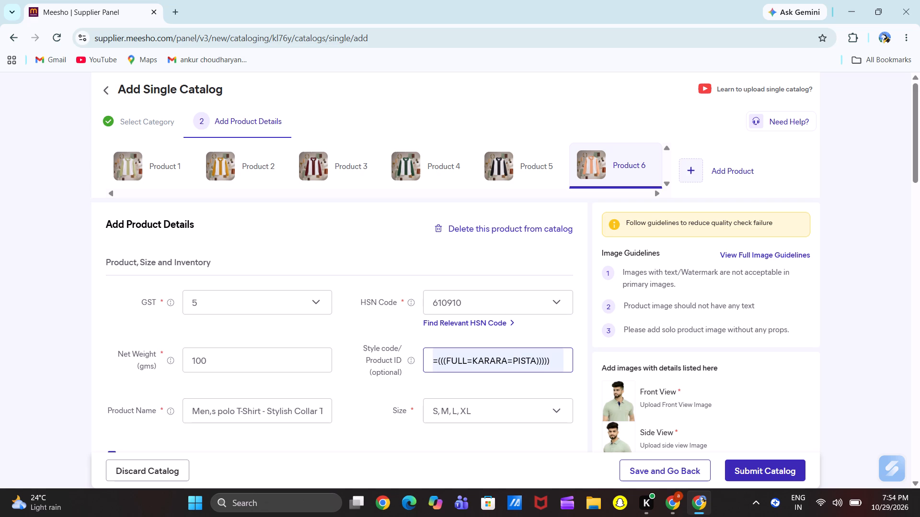
left_click(534, 360)
key("BackSpace")
key("BackSpace")
key("BackSpace")
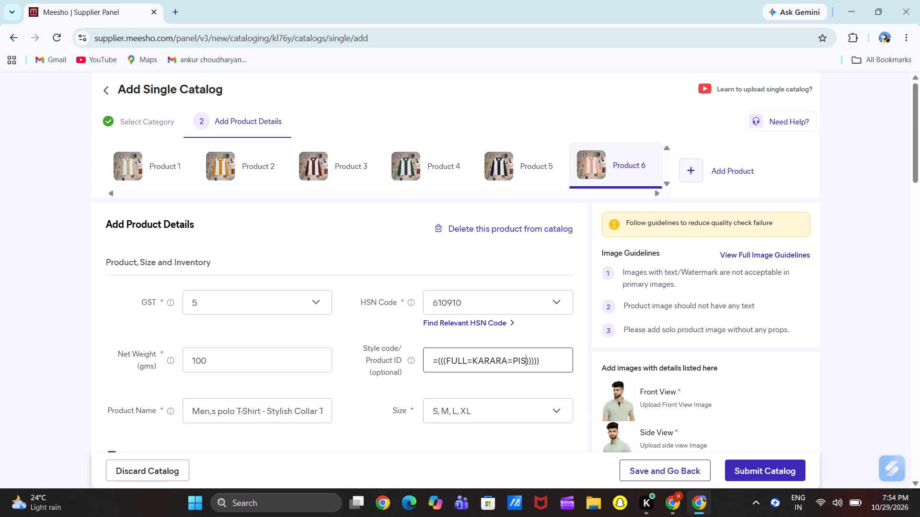
key("BackSpace")
type("EACH")
key("semicolon")
key("semicolon")
key("period")
key("BackSpace")
key("BackSpace")
key("BackSpace")
type(";'")
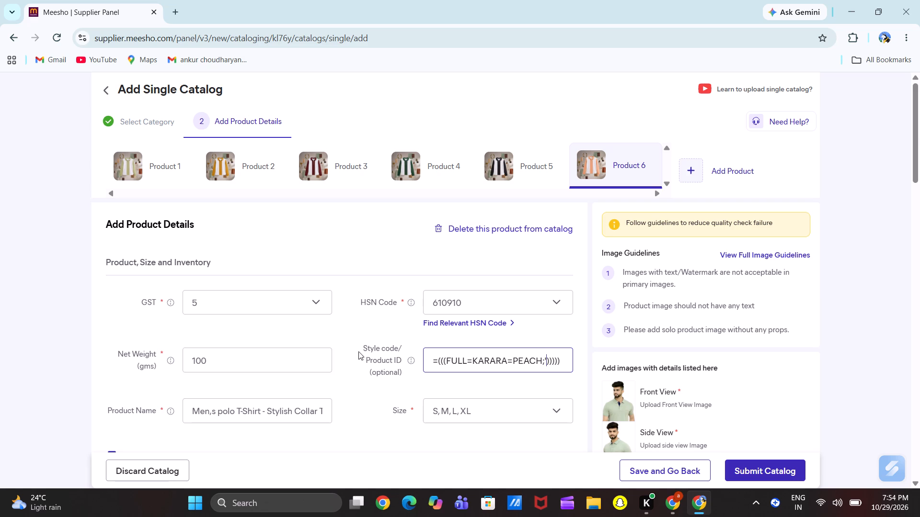
Set Product 6's Meesho price to 221, wrong/defective returns price to 220 and MRP to 799 for all sizes.
scroll(375, 360, "down", 3)
left_click(210, 322)
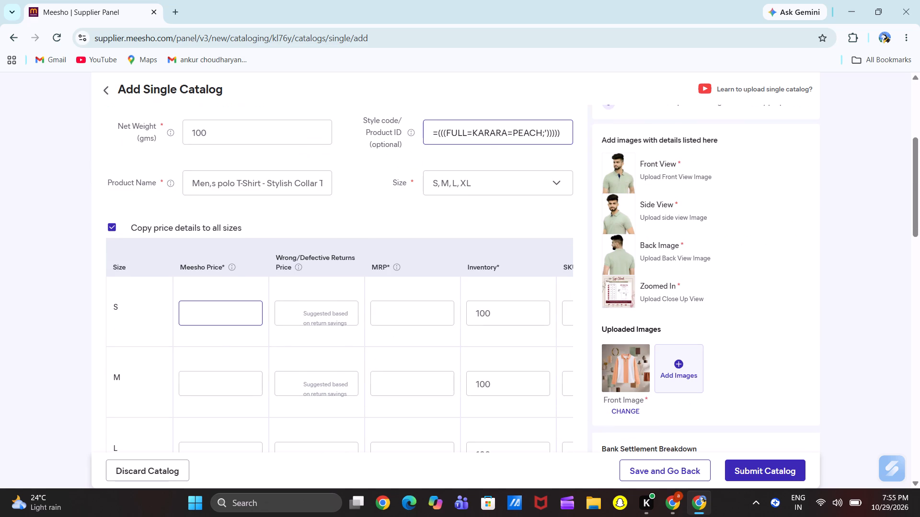
type("221")
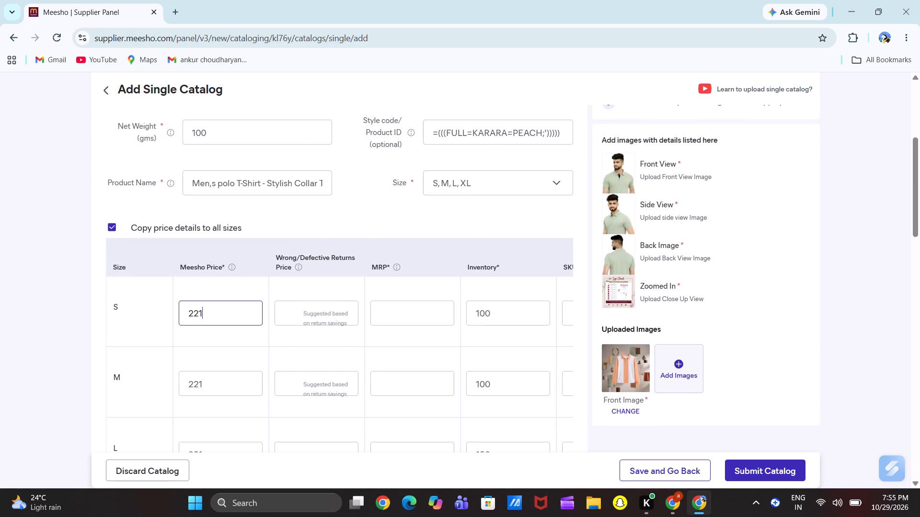
left_click(284, 313)
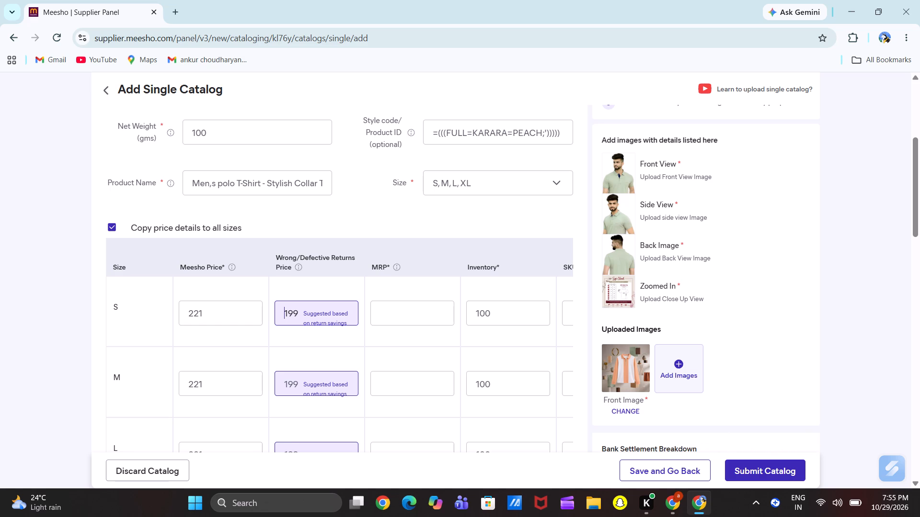
left_click(297, 314)
key("BackSpace")
key("BackSpace")
key("BackSpace")
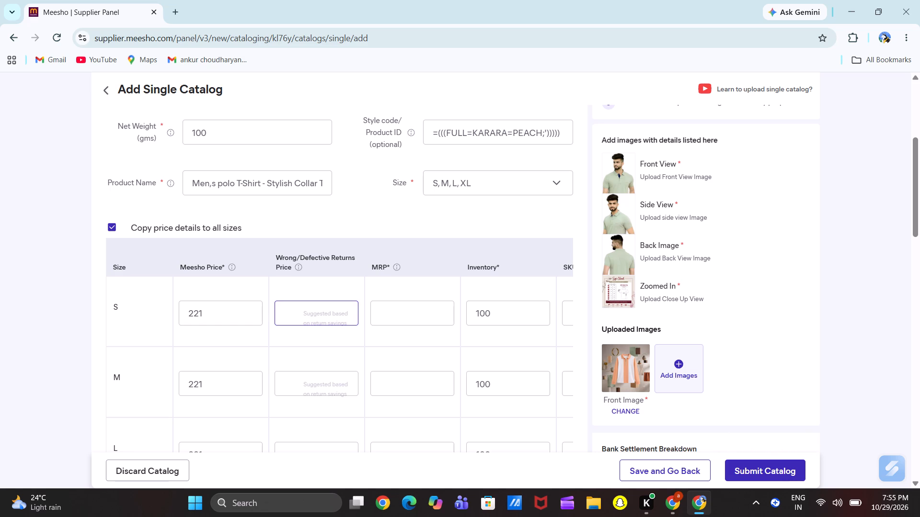
type("220")
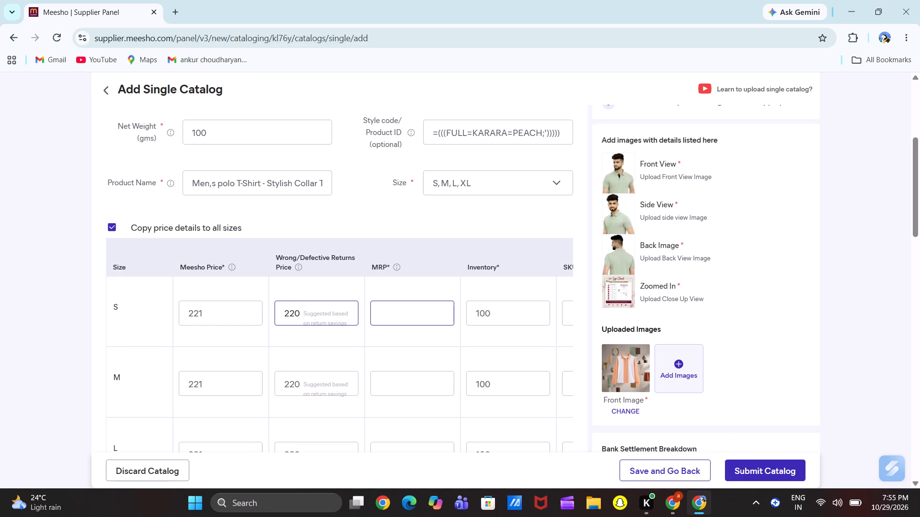
left_click(397, 315)
type("799")
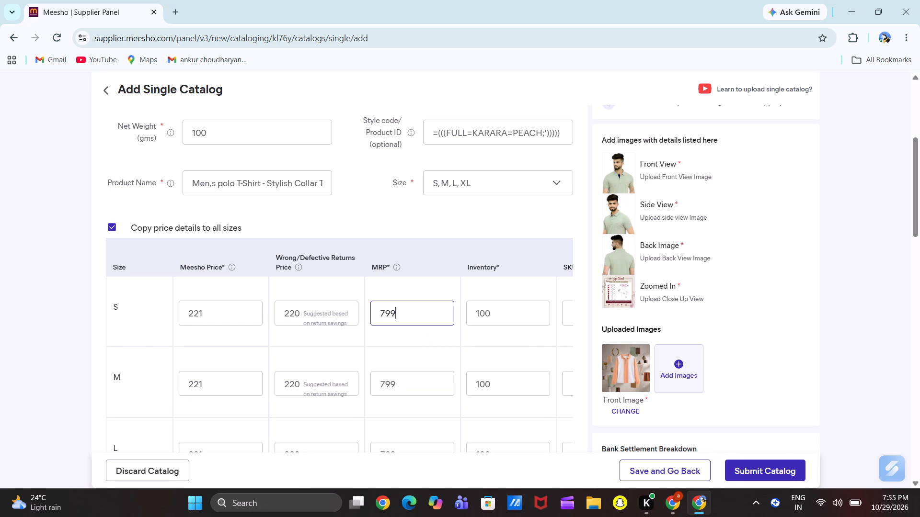
Set Product 6's shoulder size to 14.5 inches for size S and 15.5 inches for size M.
scroll(457, 337, "left", 4)
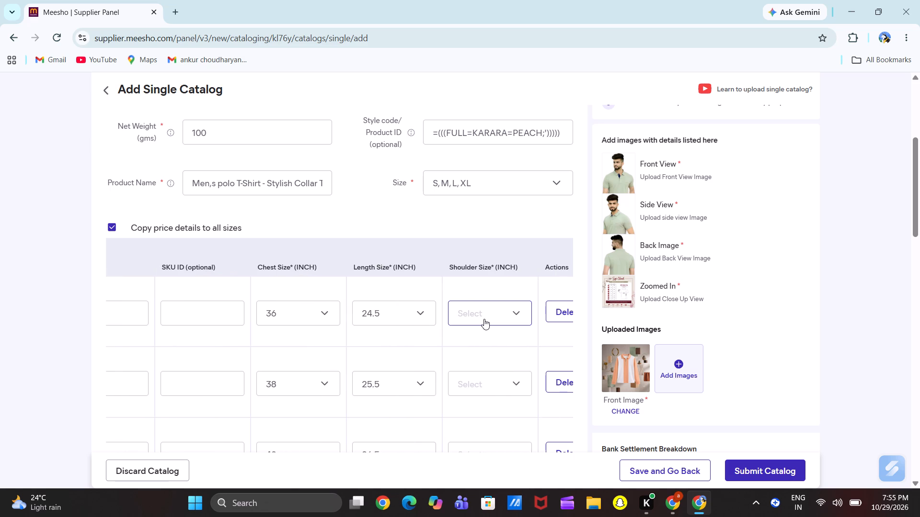
left_click(484, 319)
scroll(482, 377, "down", 2)
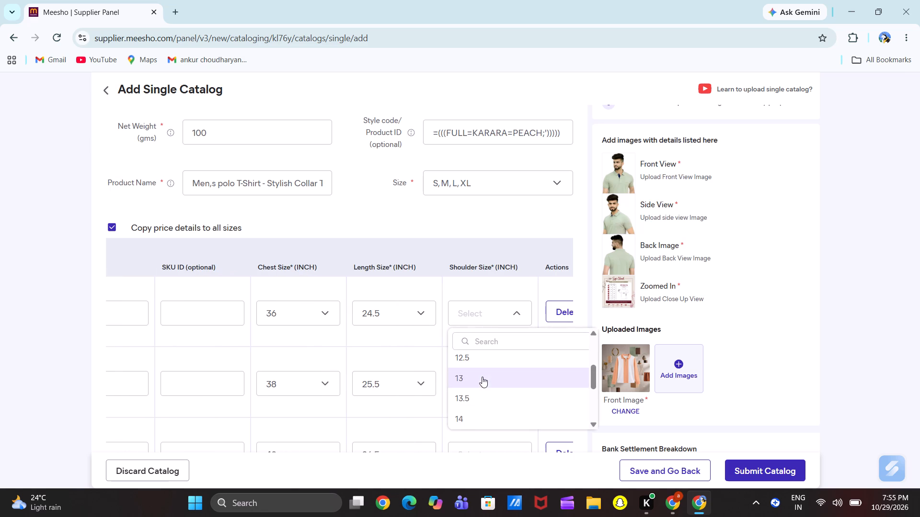
scroll(482, 377, "down", 1)
left_click(475, 393)
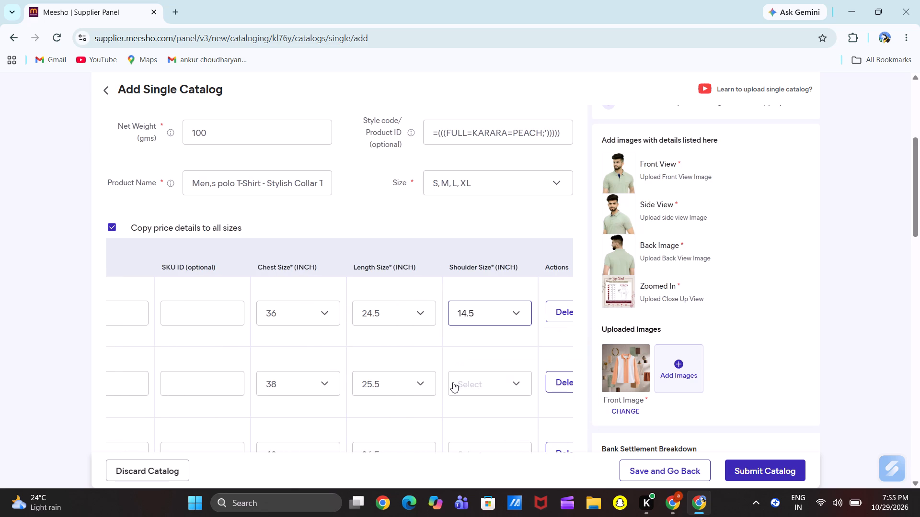
left_click(471, 375)
scroll(486, 421, "down", 3)
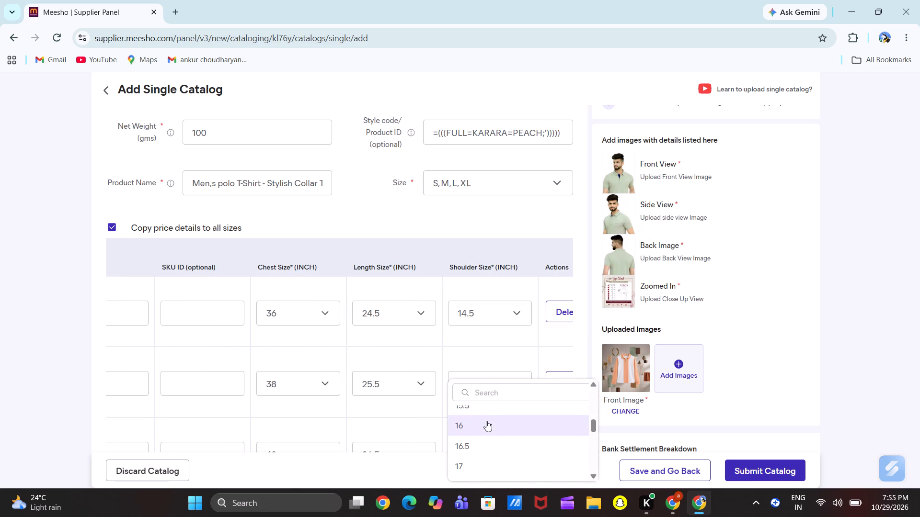
scroll(486, 421, "up", 1)
left_click(486, 433)
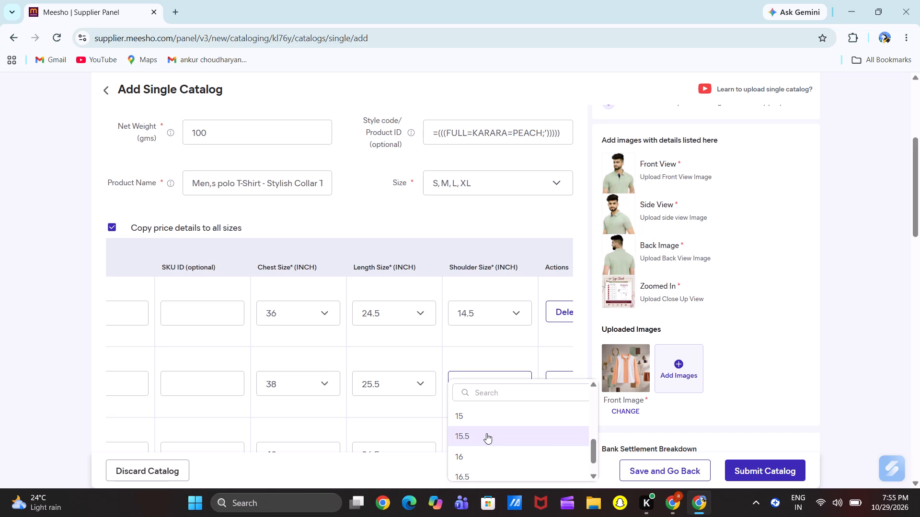
Set Product 6's shoulder size to 16.5 inches for size L and 17.5 inches for size XL.
scroll(452, 406, "down", 1)
left_click(464, 379)
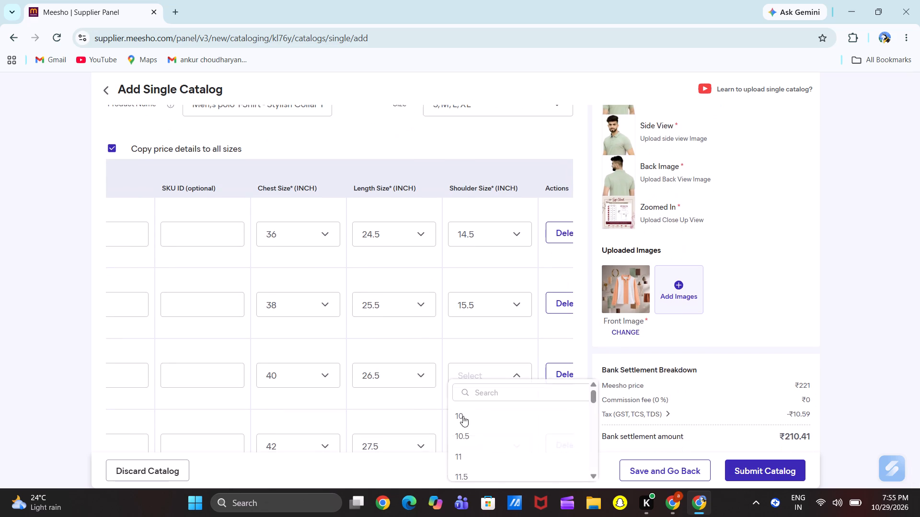
scroll(471, 429, "down", 2)
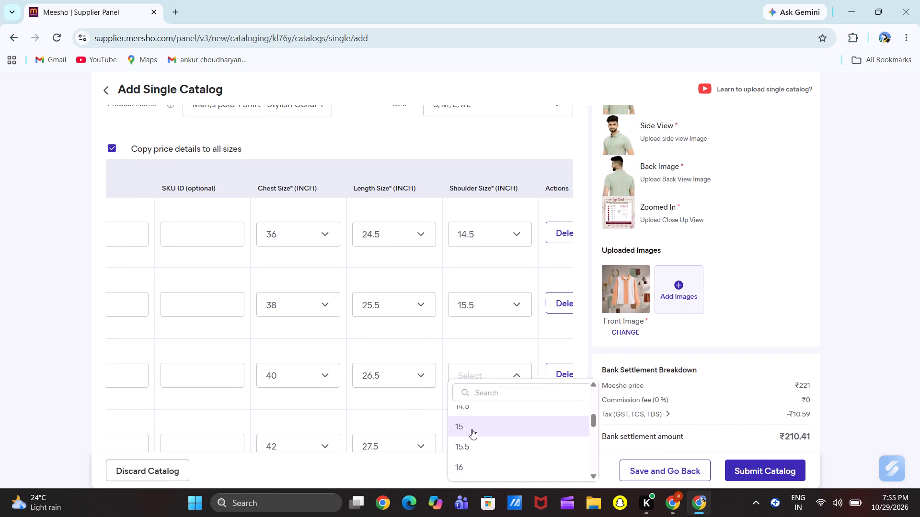
scroll(471, 429, "down", 2)
left_click(471, 429)
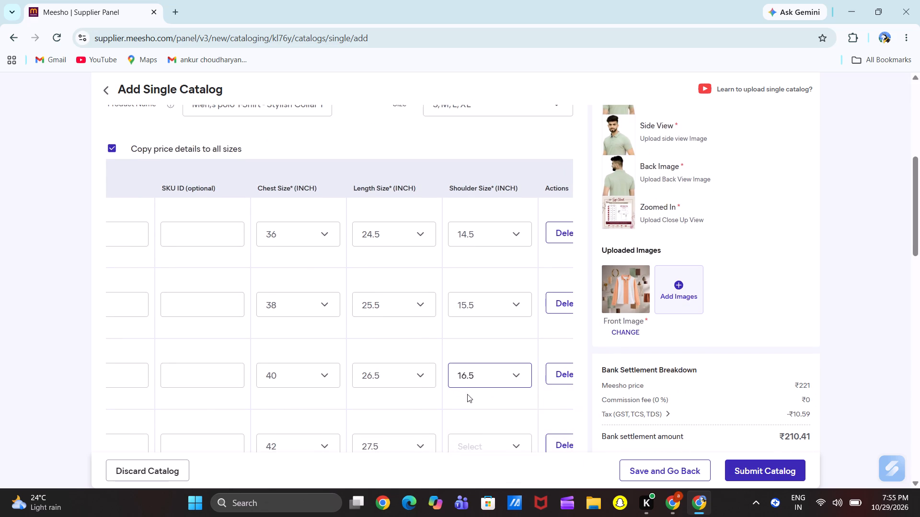
scroll(461, 346, "down", 1)
left_click(479, 385)
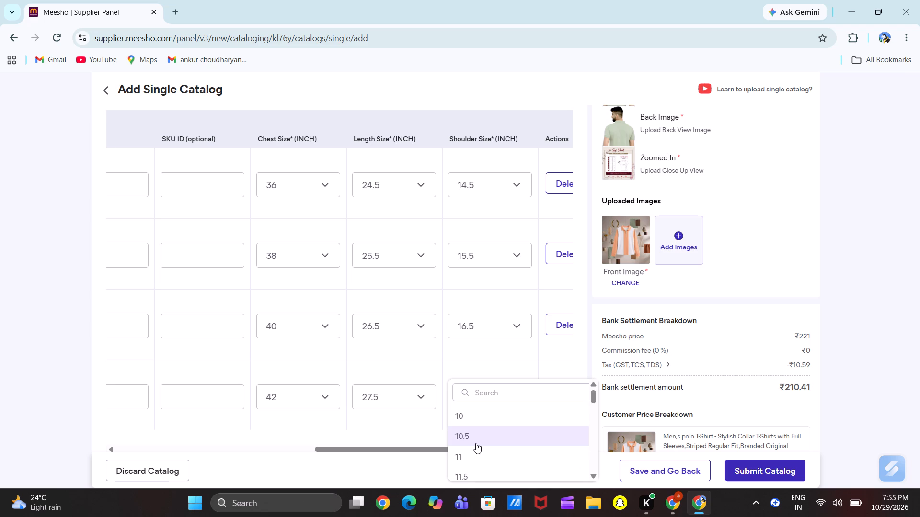
scroll(476, 443, "down", 3)
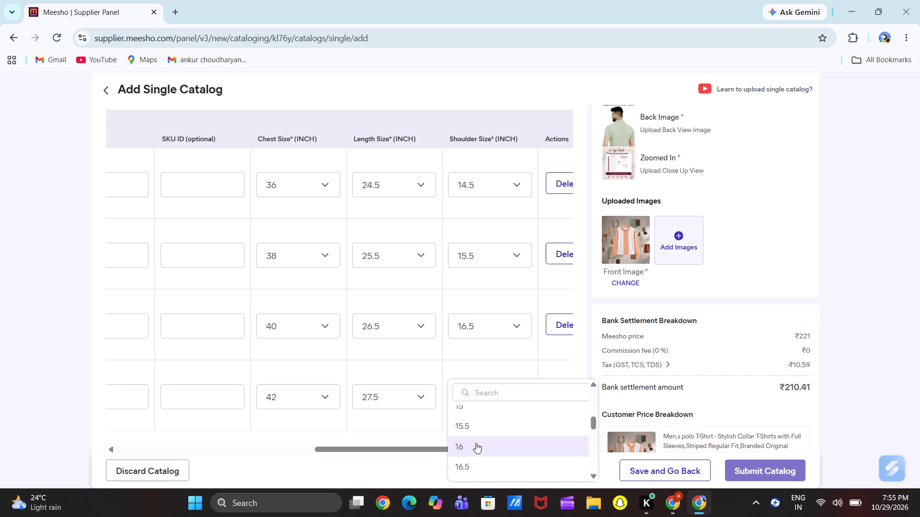
scroll(476, 443, "down", 2)
left_click(476, 443)
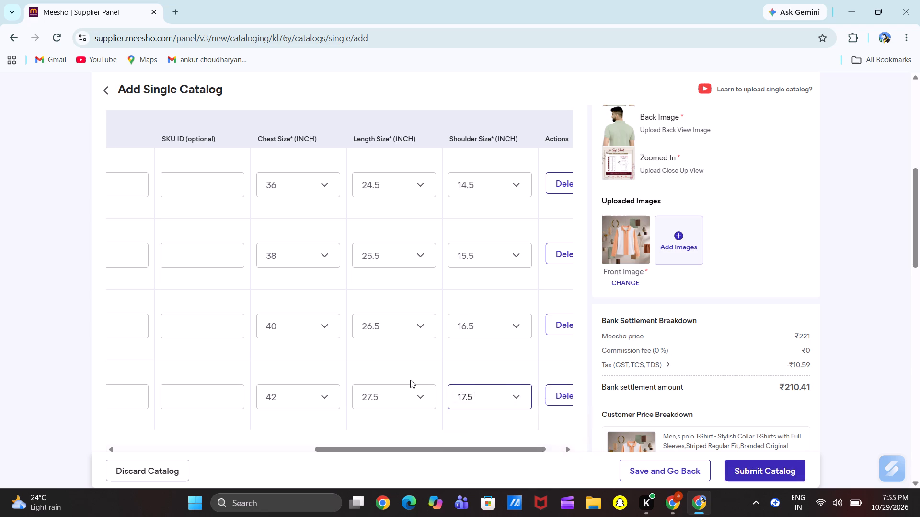
Set Product 6's color to Peach in the product details.
scroll(410, 380, "down", 2)
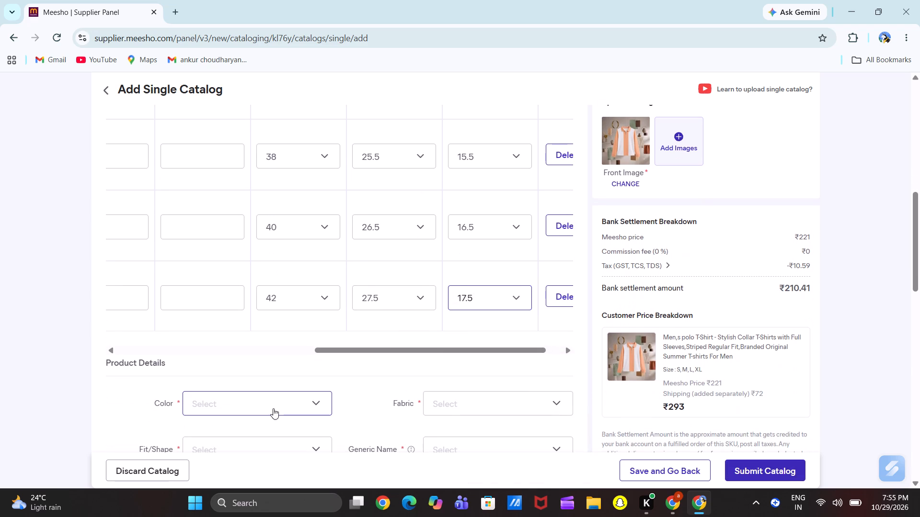
left_click(273, 408)
left_click(231, 391)
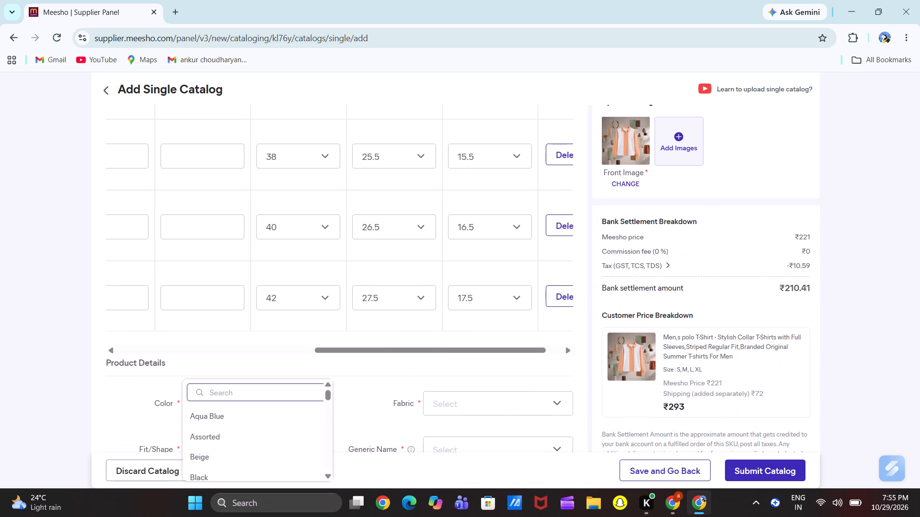
type("PE")
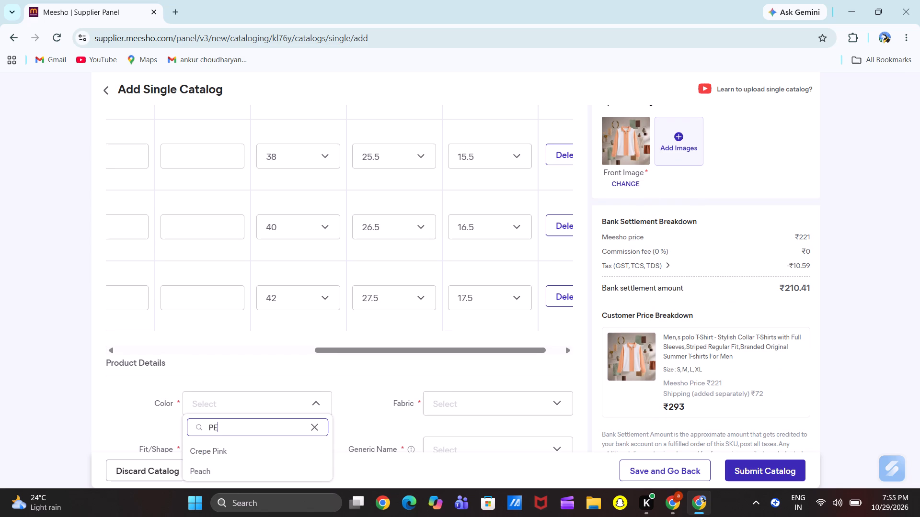
left_click(225, 471)
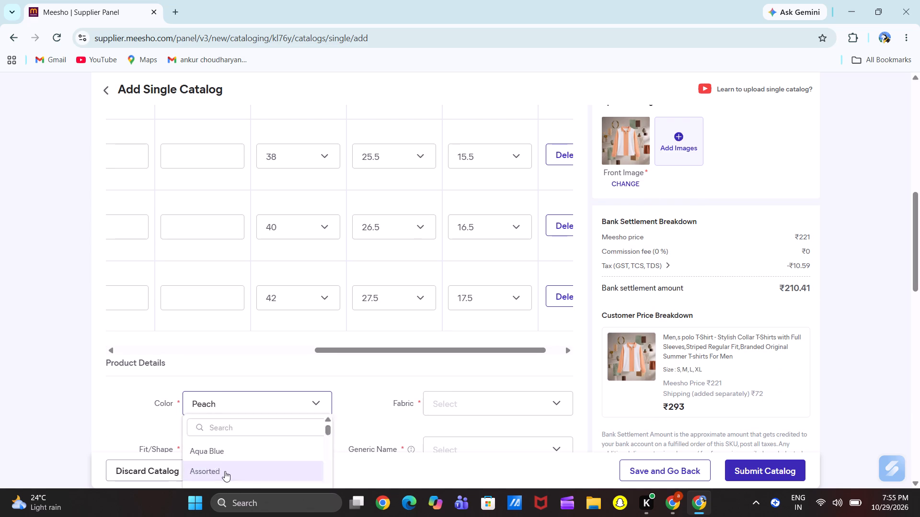
Set Product 6's fabric to Cotton Blend and its fit/shape to Regular in the product details.
scroll(304, 350, "up", 3)
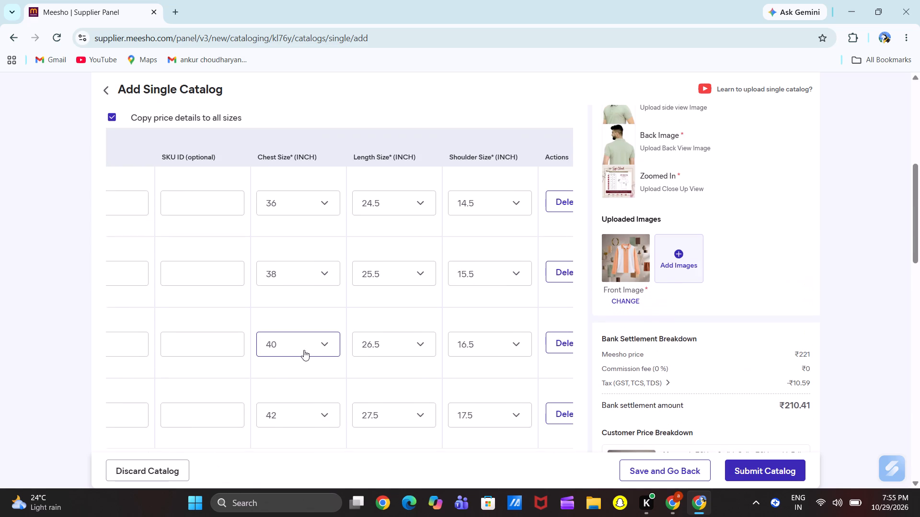
scroll(304, 350, "up", 2)
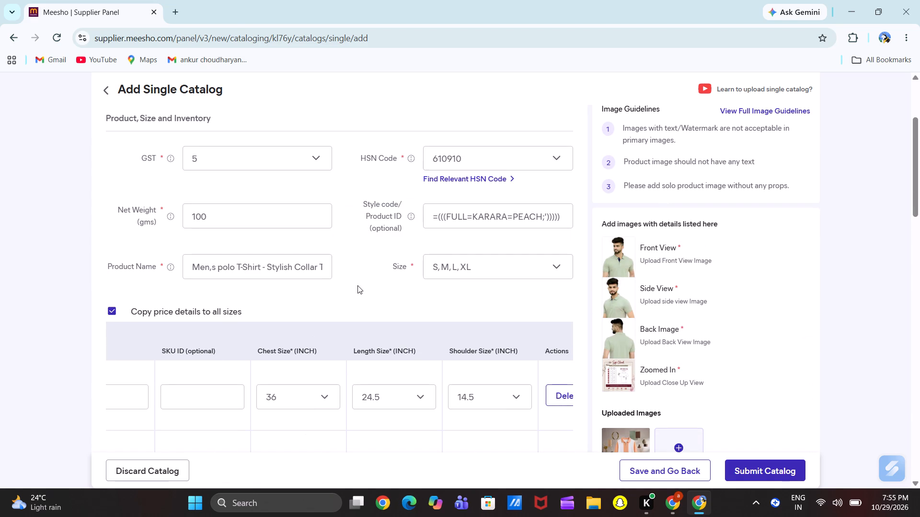
scroll(361, 284, "down", 4)
left_click(466, 311)
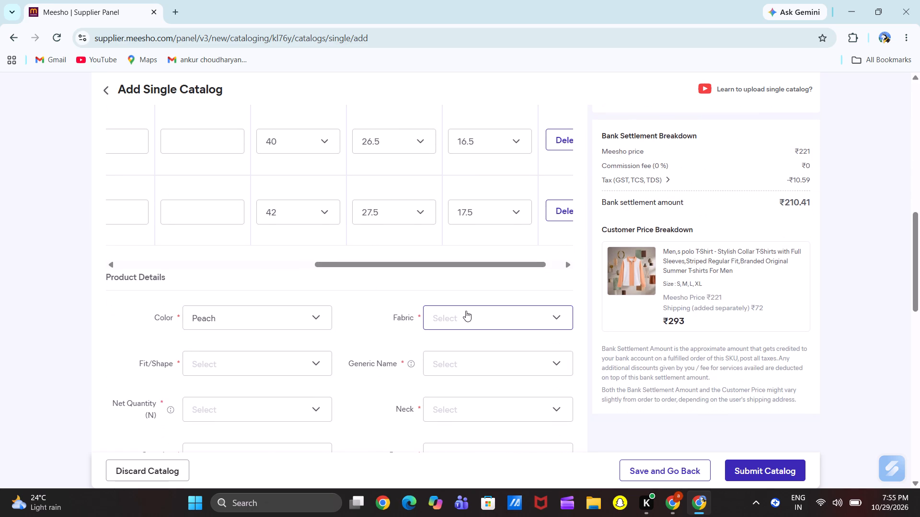
scroll(460, 390, "down", 2)
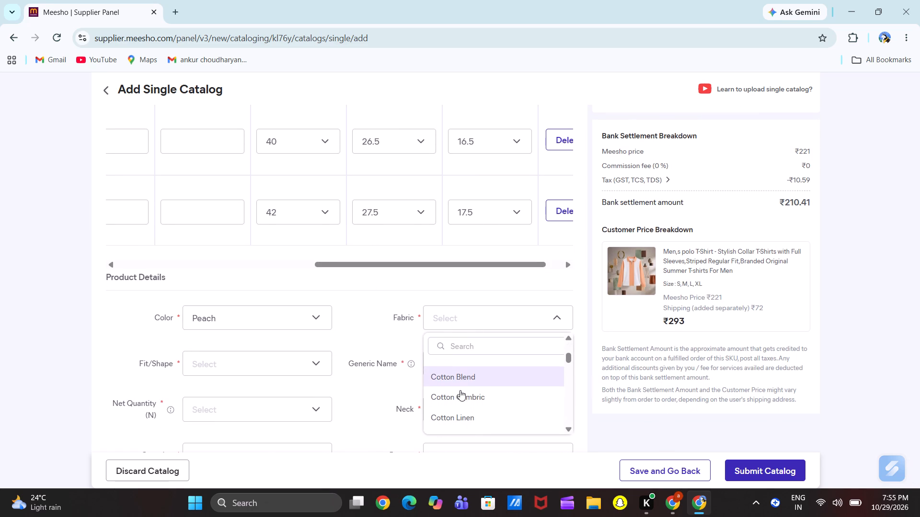
left_click(456, 386)
left_click(284, 371)
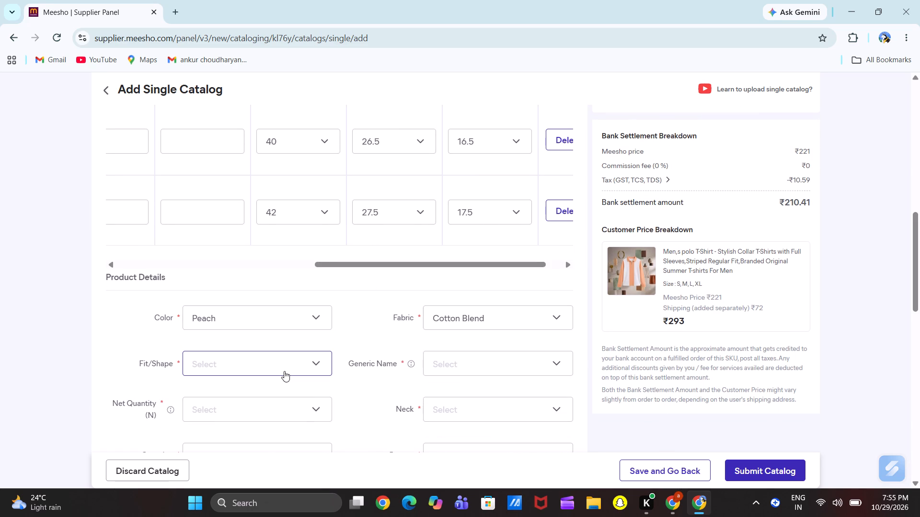
scroll(214, 430, "down", 1)
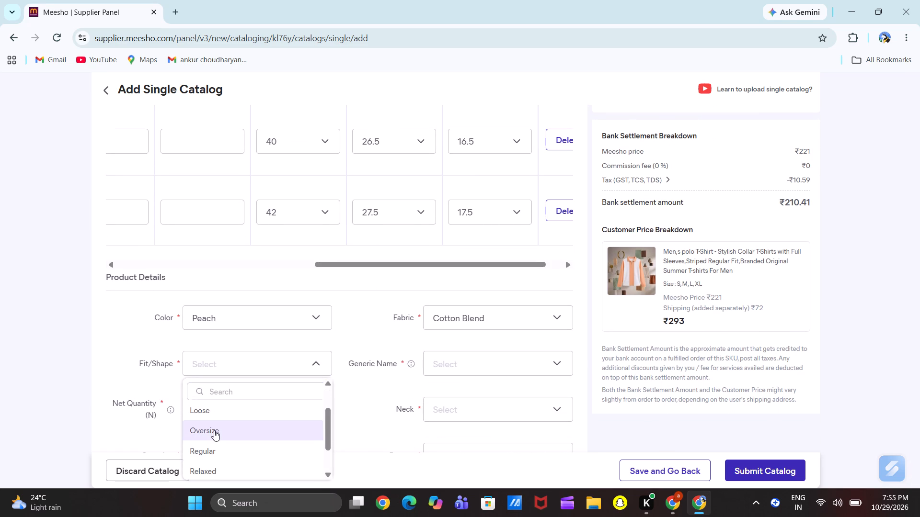
left_click(211, 458)
Set Product 6's generic name to Tshirts and its net quantity to 1.
left_click(453, 360)
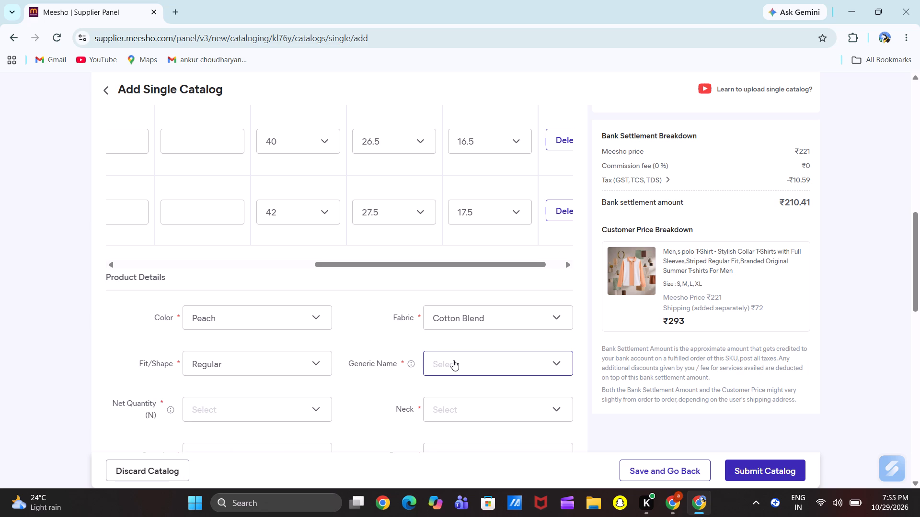
scroll(458, 424, "down", 1)
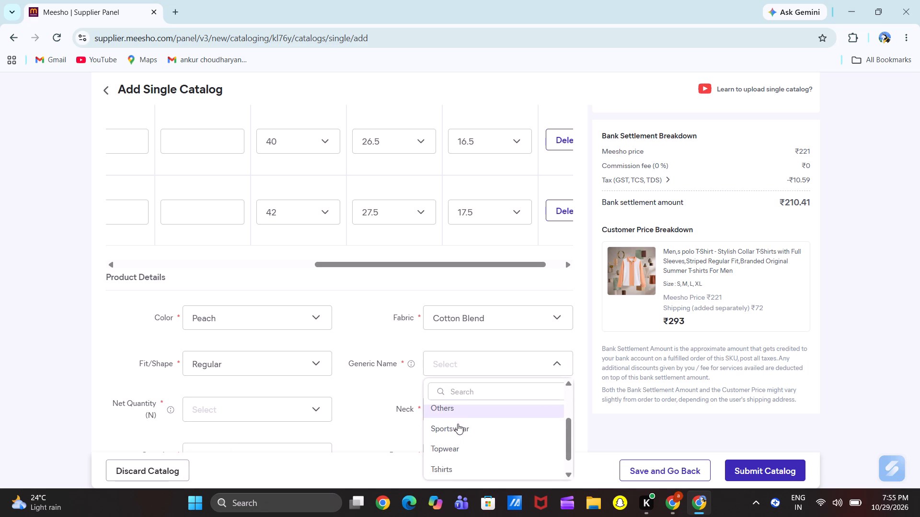
scroll(458, 424, "down", 1)
left_click(462, 461)
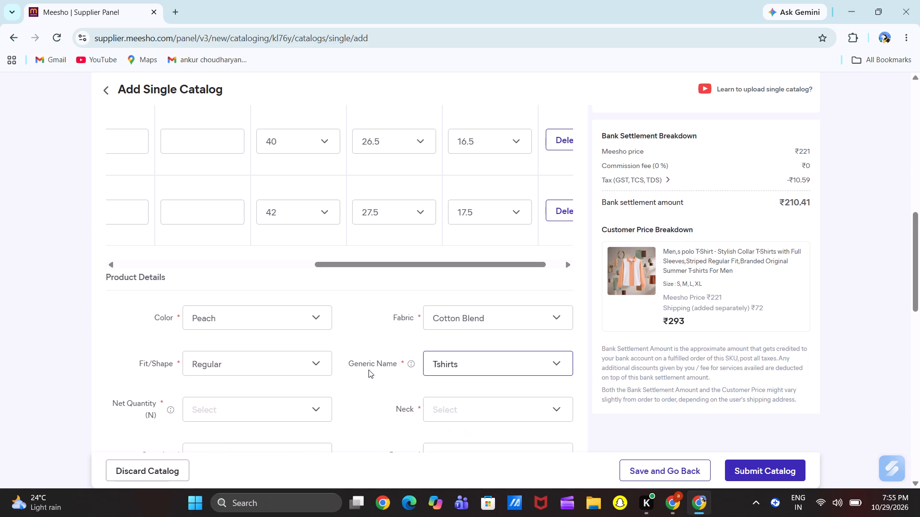
scroll(368, 370, "down", 2)
left_click(279, 326)
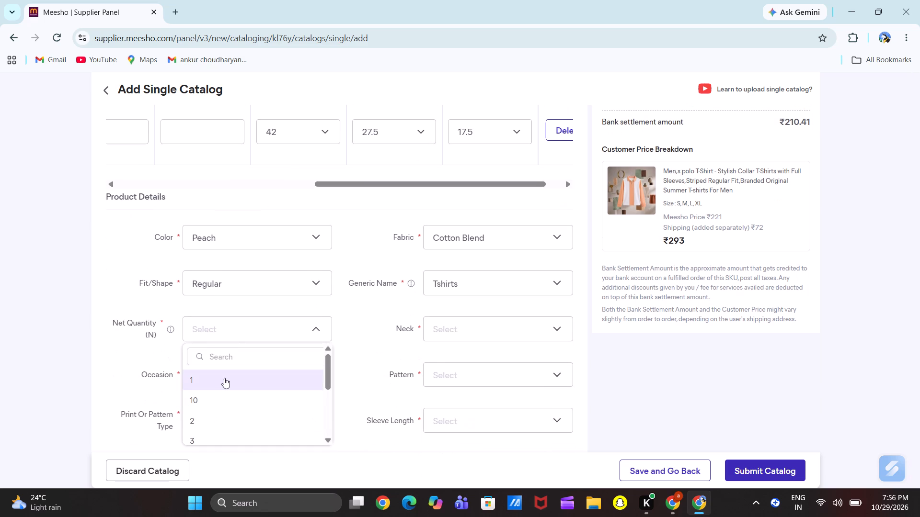
left_click(224, 378)
Set Product 6's neck to Polo and its occasion to Casual.
left_click(440, 331)
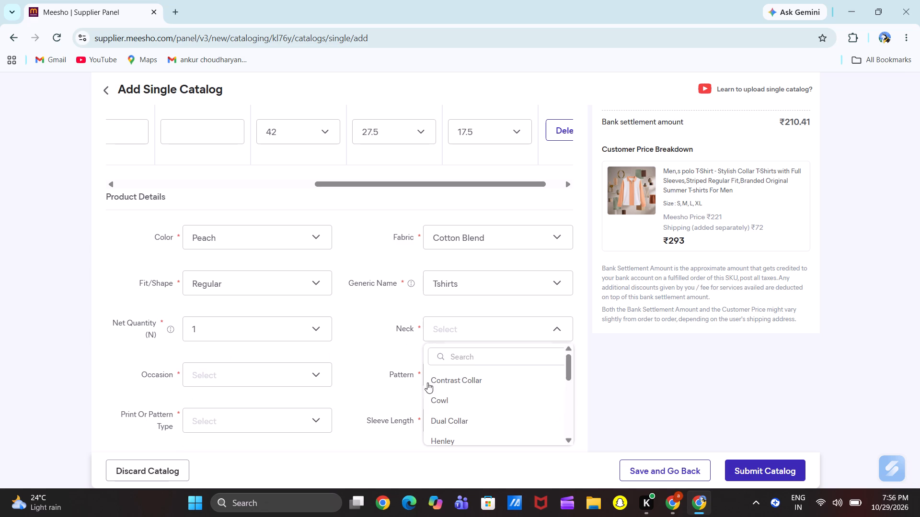
scroll(459, 412, "down", 2)
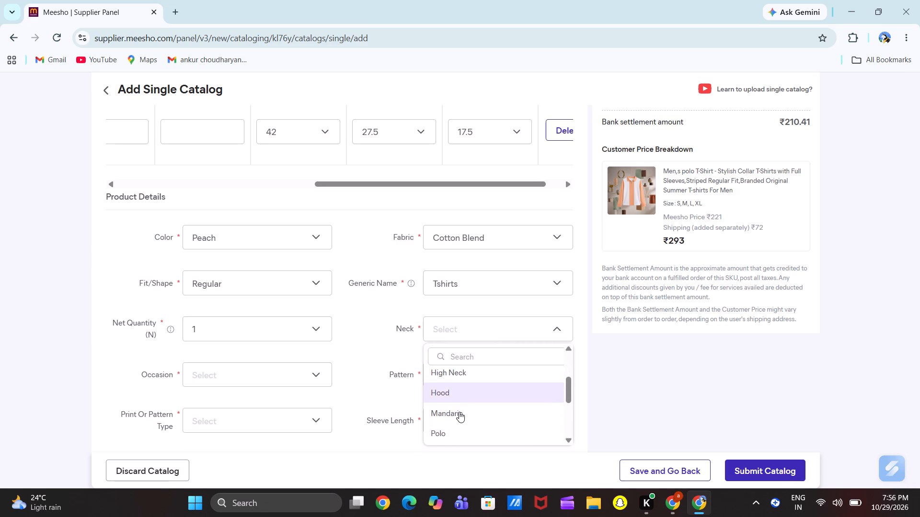
scroll(459, 412, "down", 1)
left_click(449, 428)
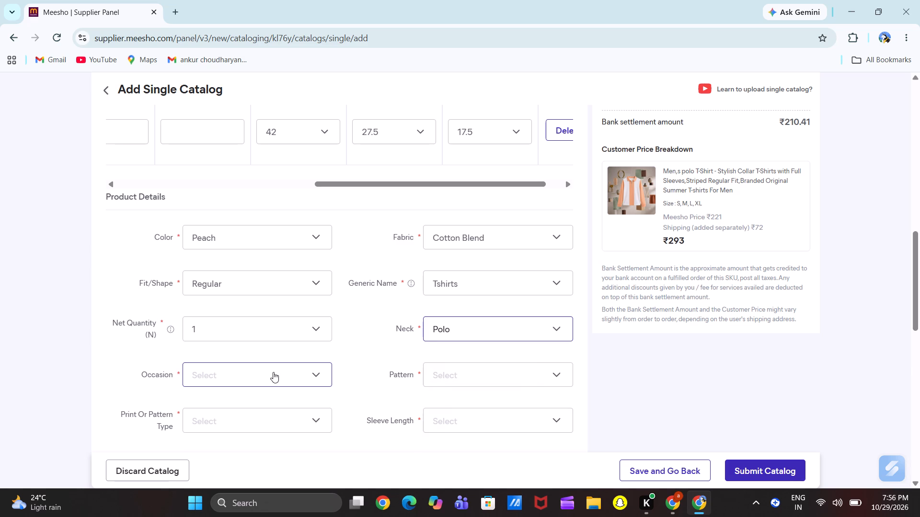
left_click(273, 372)
left_click(244, 437)
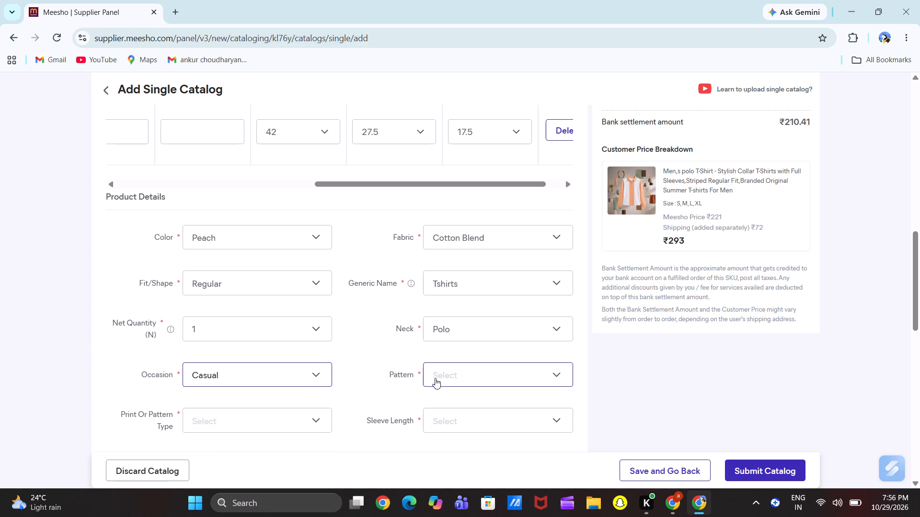
Set both the pattern and the print or pattern type of Product 6 to Colorblocked.
left_click(452, 373)
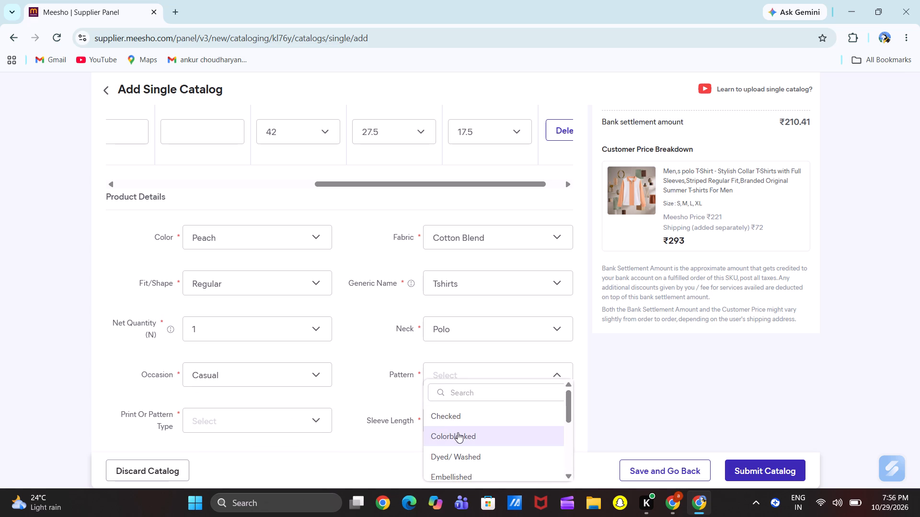
left_click(458, 432)
left_click(290, 424)
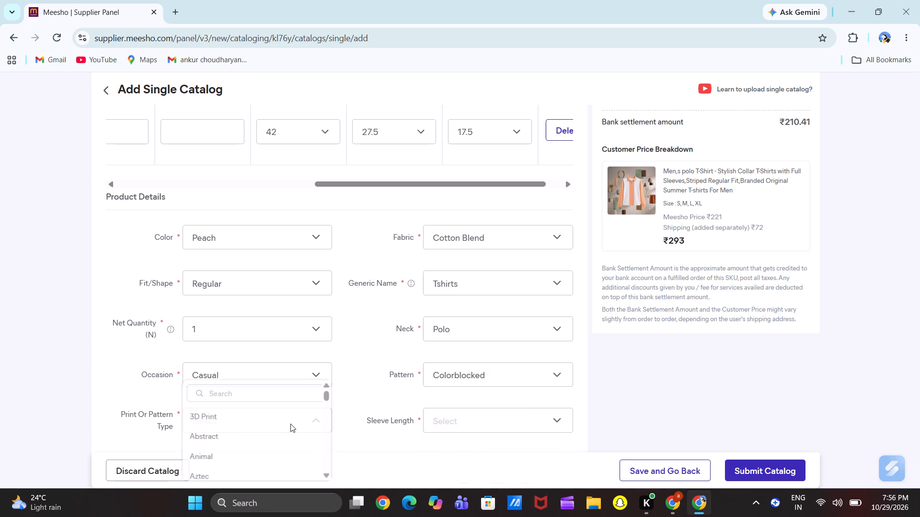
scroll(248, 447, "down", 1)
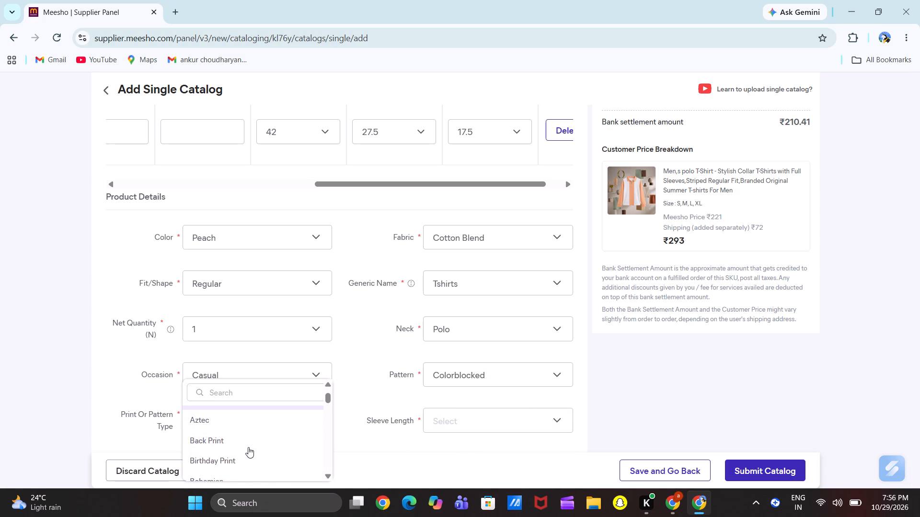
scroll(248, 447, "down", 3)
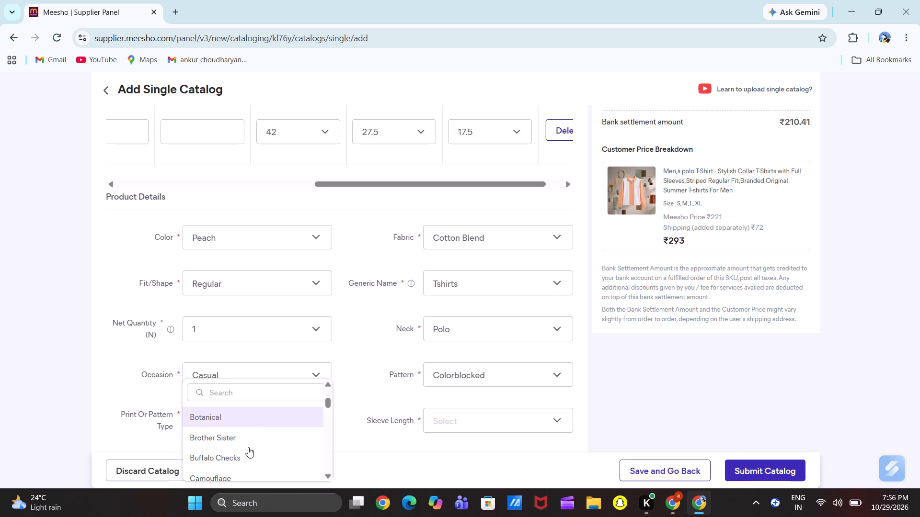
scroll(248, 447, "down", 2)
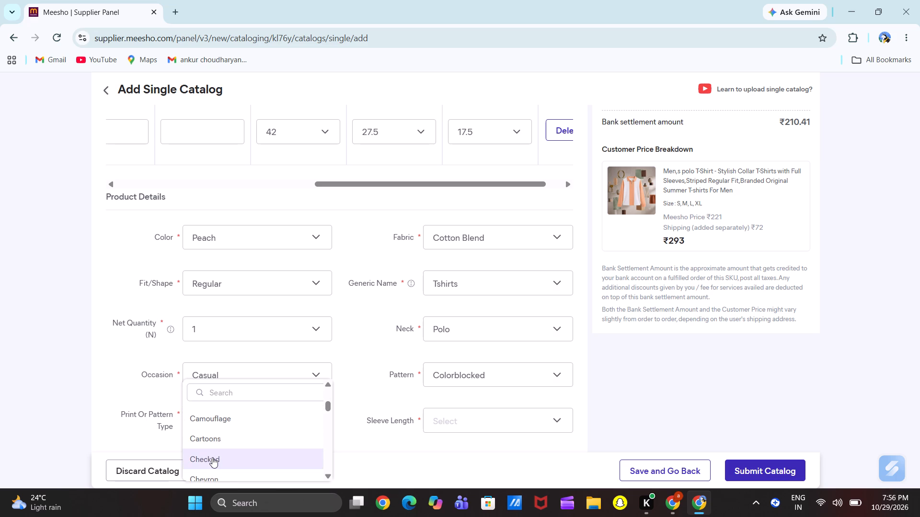
scroll(212, 457, "down", 1)
left_click(212, 457)
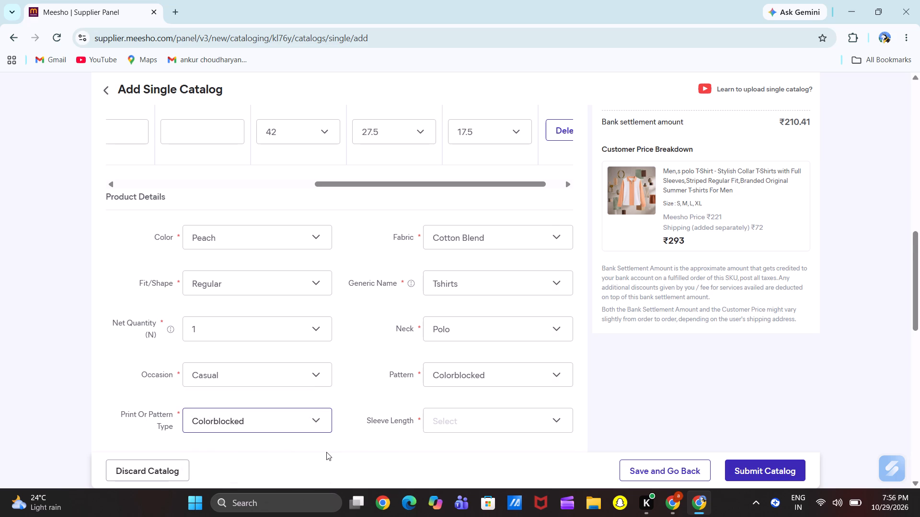
Set Product 6's sleeve length to Long Sleeves.
scroll(326, 452, "down", 1)
left_click(460, 348)
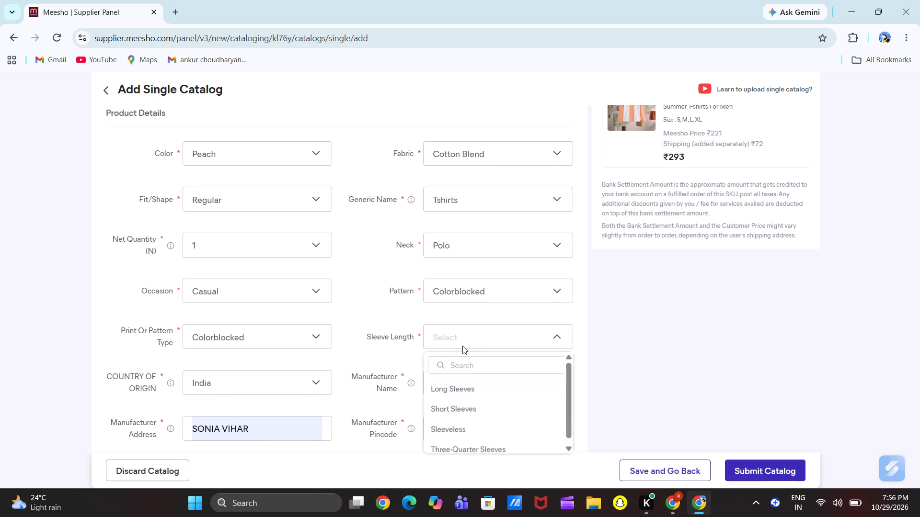
left_click(451, 393)
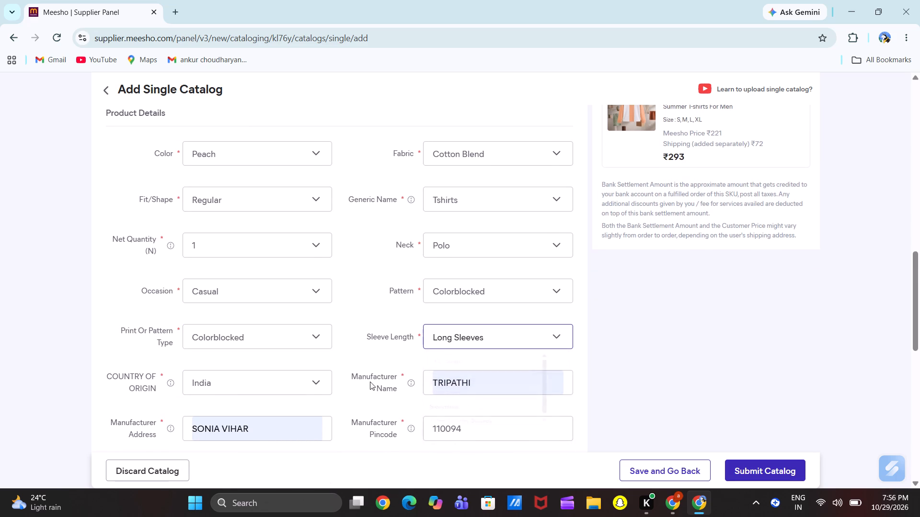
Fill in Product 6's other attributes with length Regular, number of pockets 1 and style Korean.
scroll(368, 380, "down", 4)
left_click(458, 349)
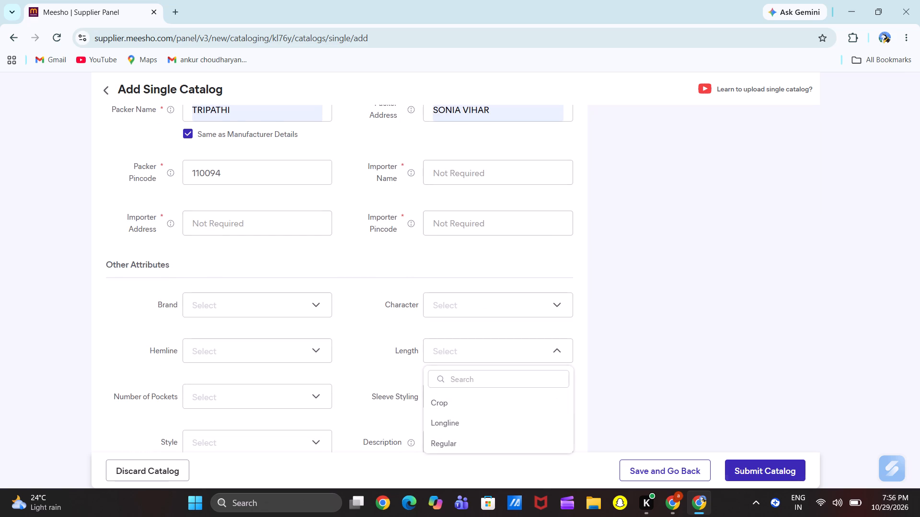
left_click(464, 438)
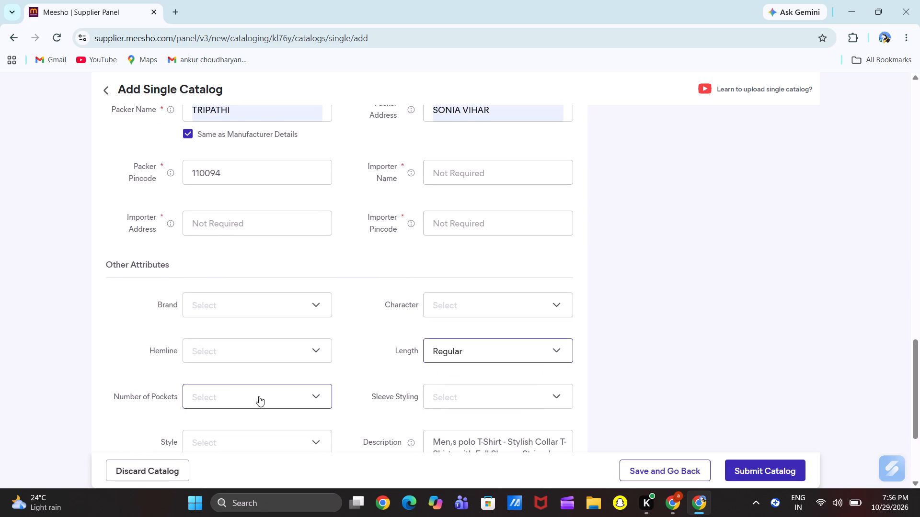
left_click(219, 388)
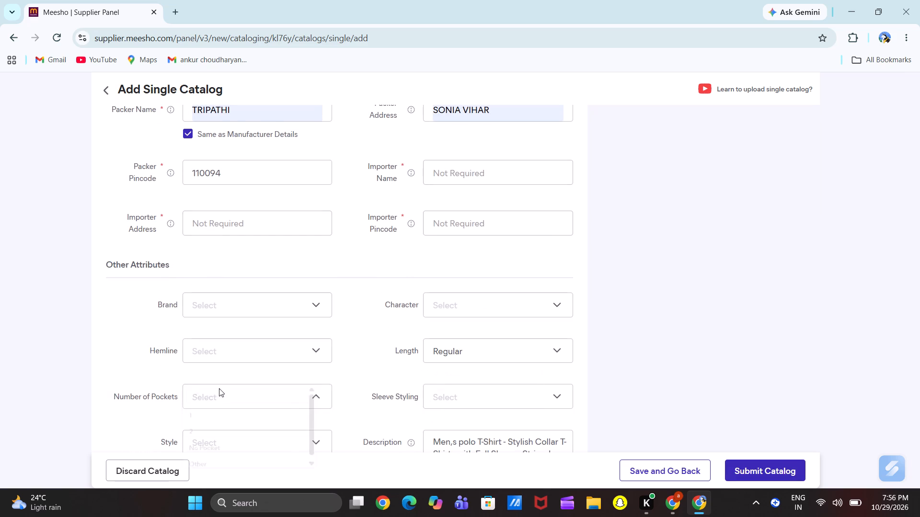
left_click(218, 421)
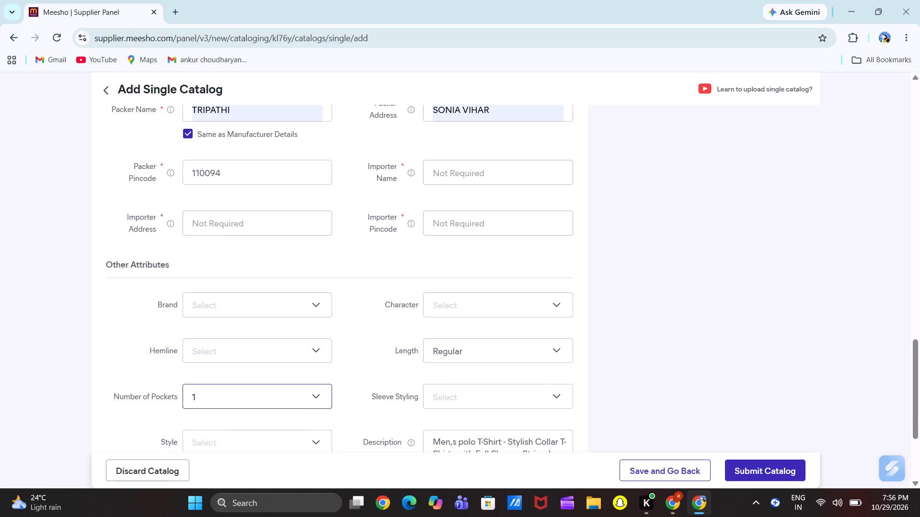
scroll(170, 392, "down", 1)
left_click(214, 357)
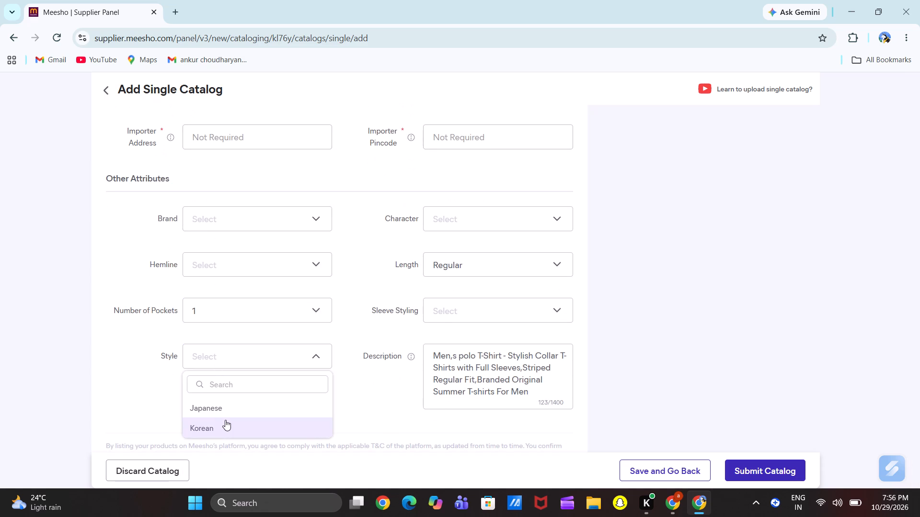
left_click(225, 420)
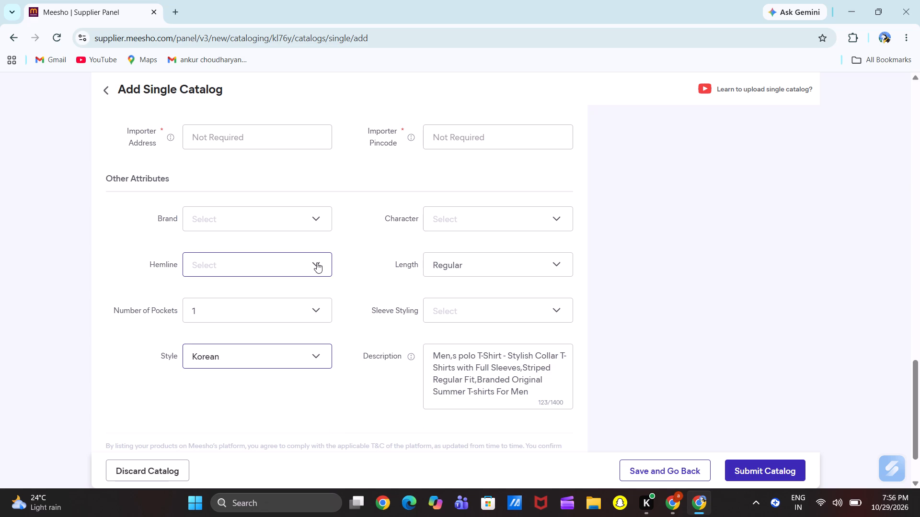
Review Product 6's whole form, from inventory and size measurements to product details and other attributes, for completeness.
scroll(348, 240, "up", 6)
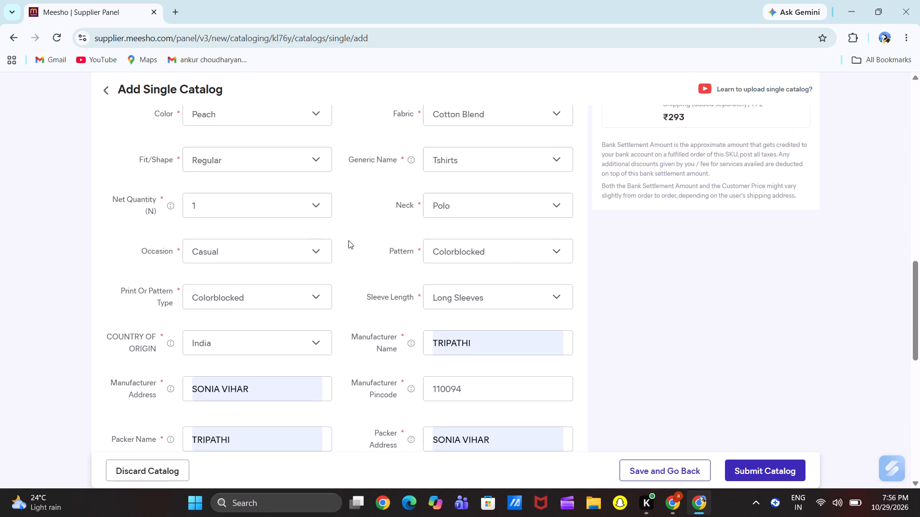
scroll(348, 240, "up", 6)
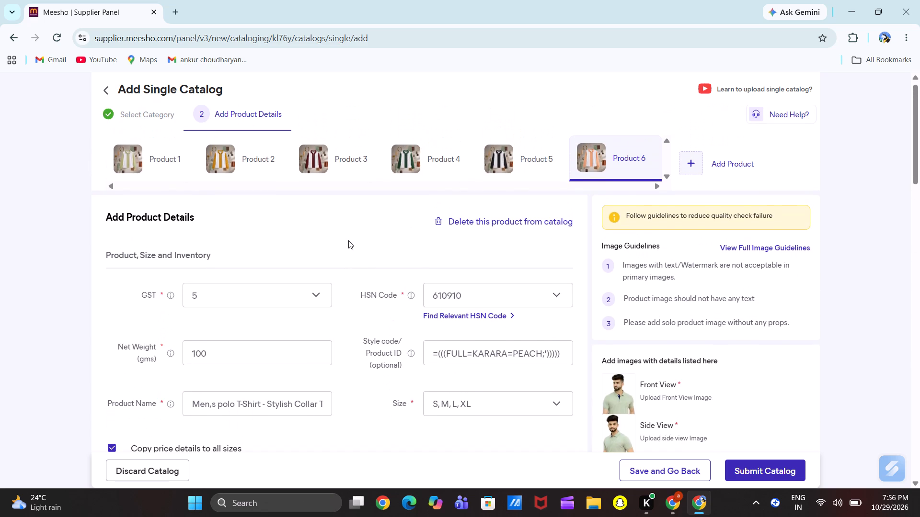
scroll(348, 240, "down", 3)
scroll(348, 240, "up", 1)
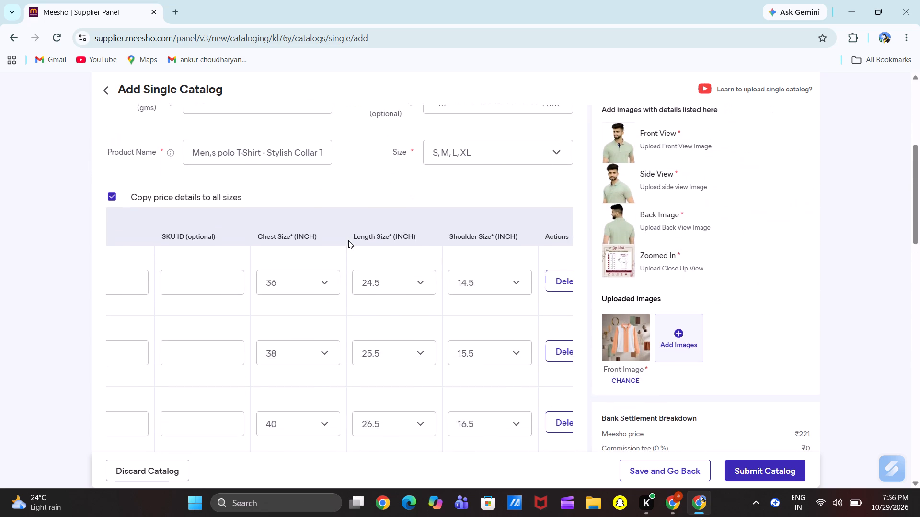
scroll(348, 240, "up", 3)
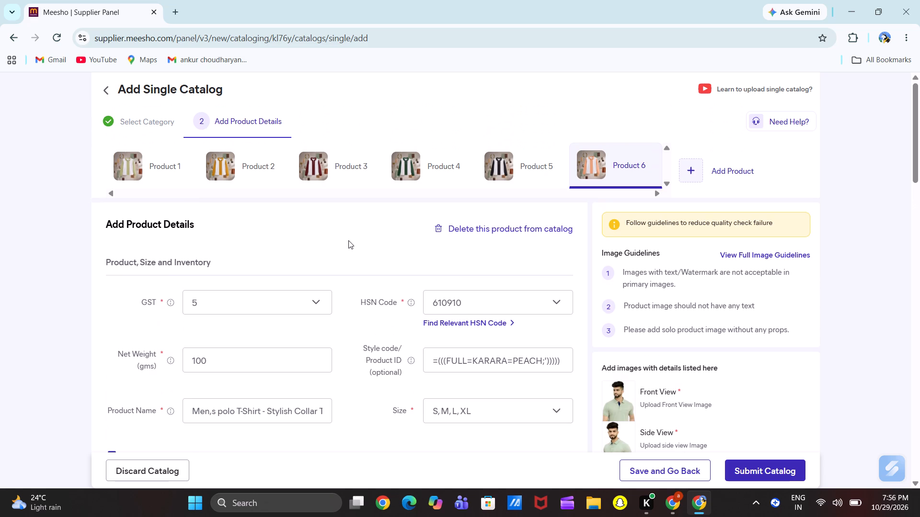
scroll(348, 240, "down", 11)
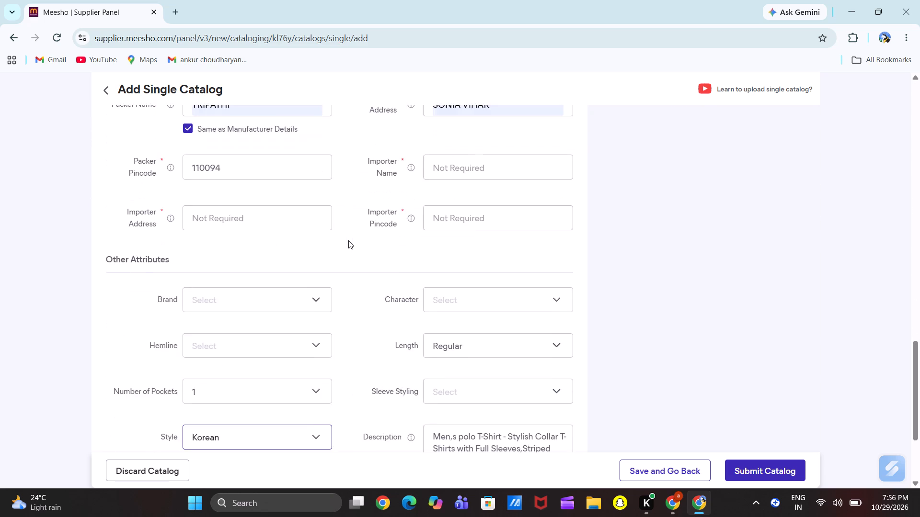
scroll(348, 240, "down", 1)
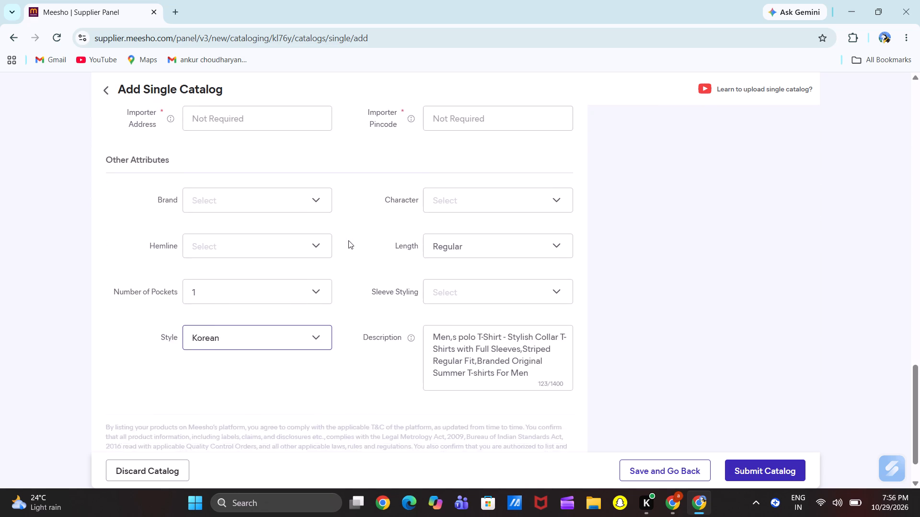
scroll(348, 240, "down", 1)
scroll(348, 240, "up", 5)
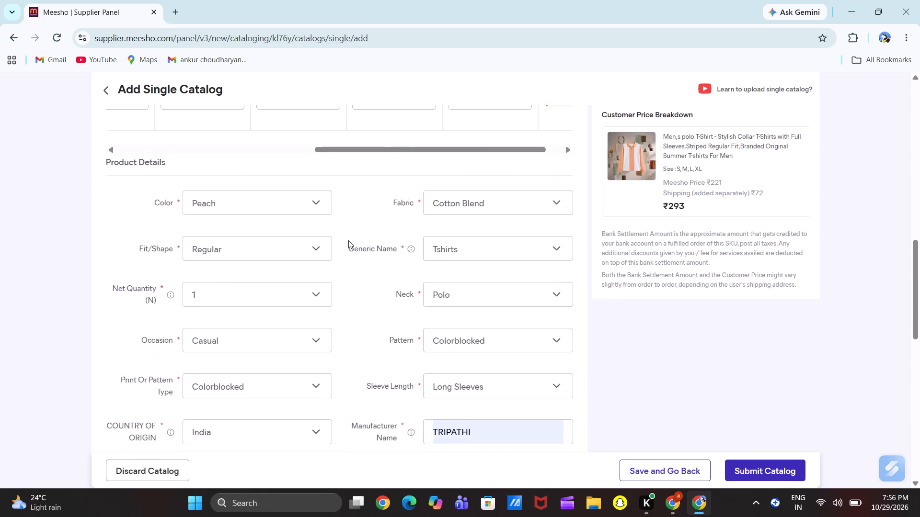
Try to submit the completed six-product catalog.
scroll(348, 240, "up", 2)
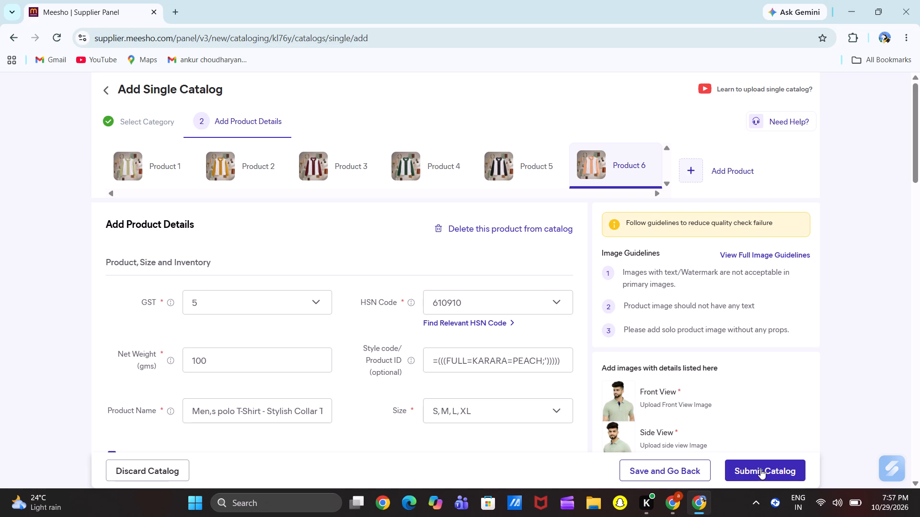
left_click(760, 469)
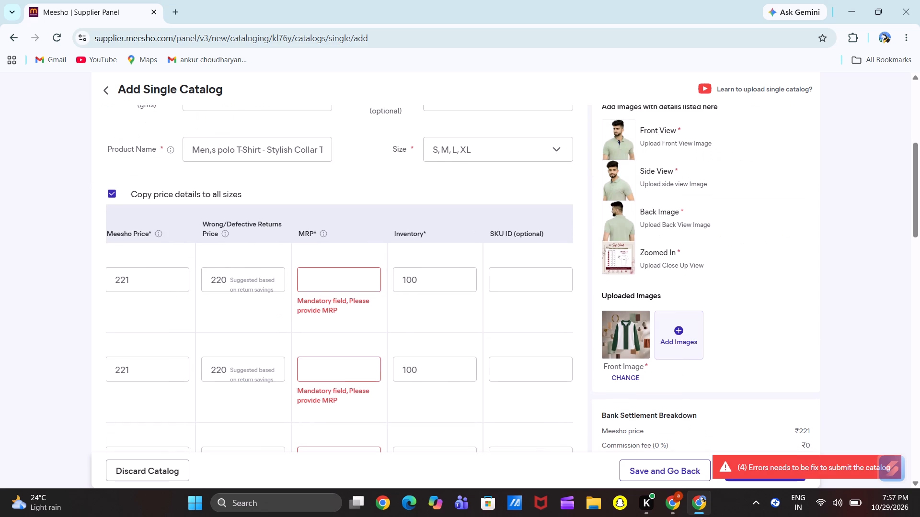
Fill in Product 4's missing MRP as 799 for all sizes.
left_click(323, 280)
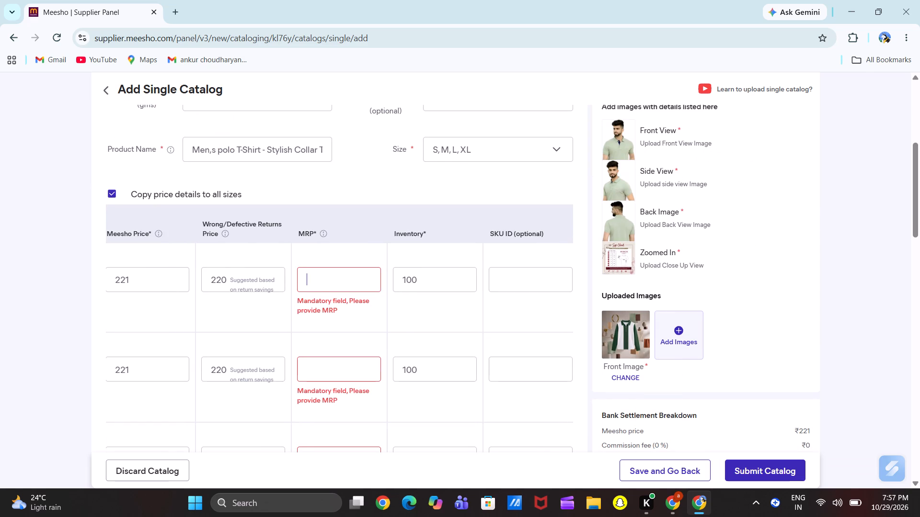
type("799")
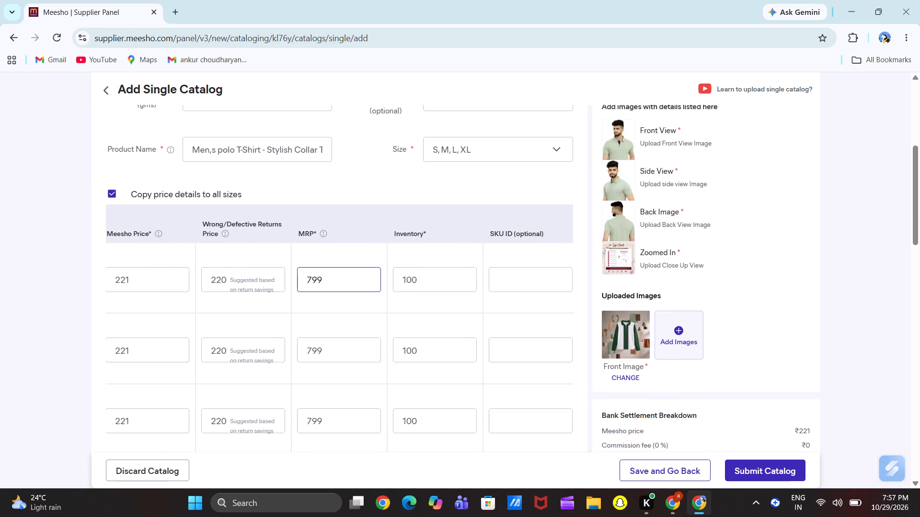
Check Product 4's details, submit the catalog for quality check, and dismiss the ad campaign offer.
scroll(365, 196, "up", 3)
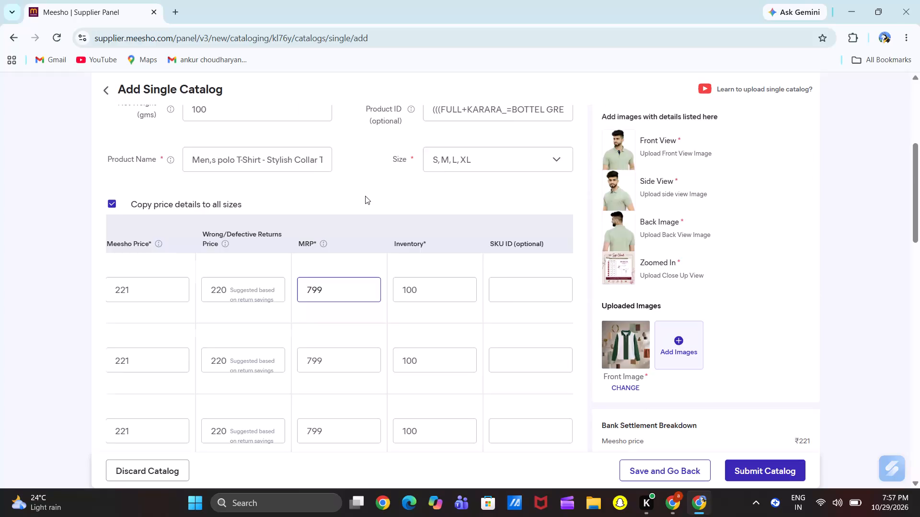
scroll(365, 196, "up", 1)
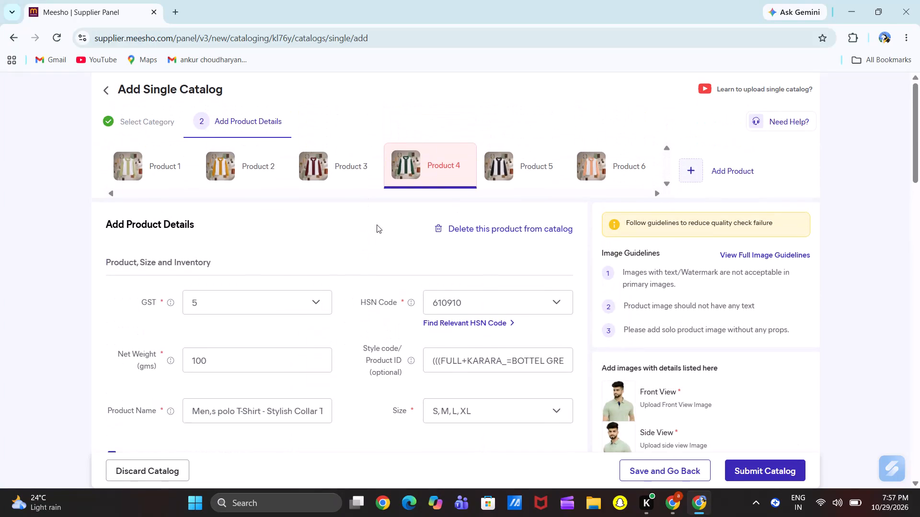
scroll(377, 227, "down", 5)
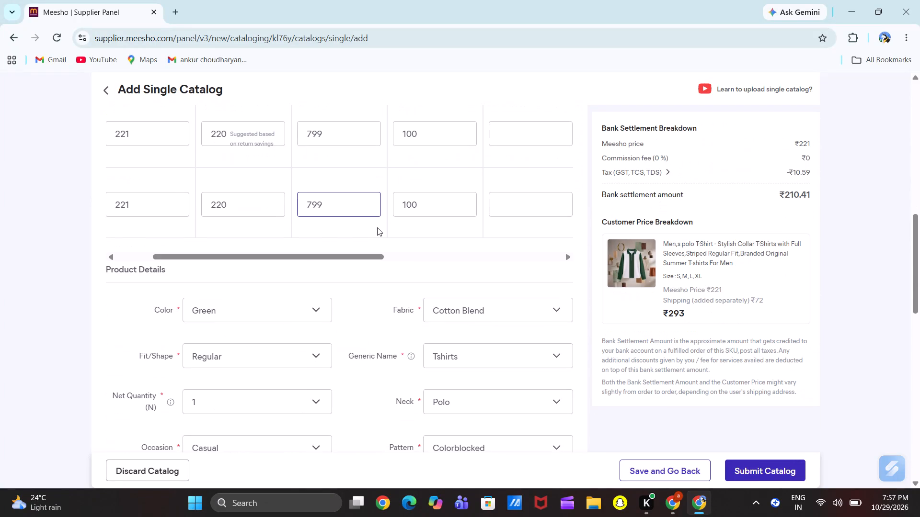
scroll(377, 227, "down", 1)
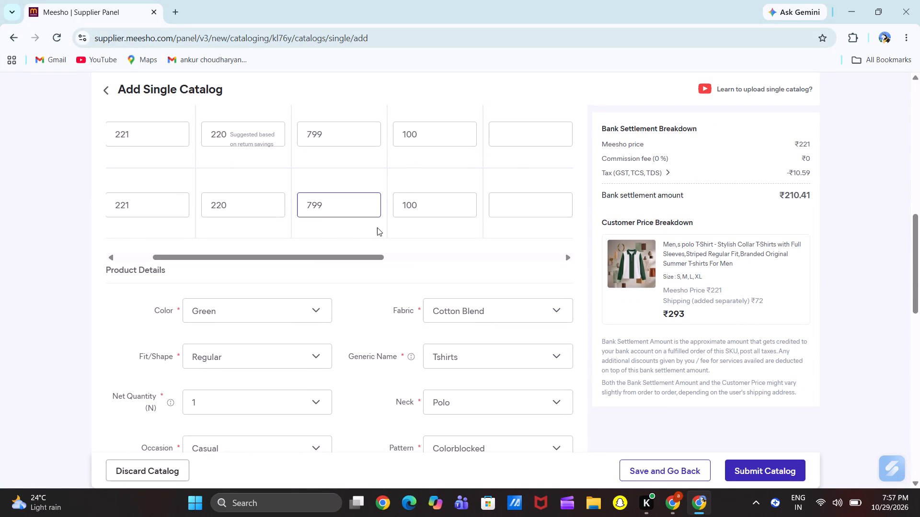
scroll(377, 227, "down", 2)
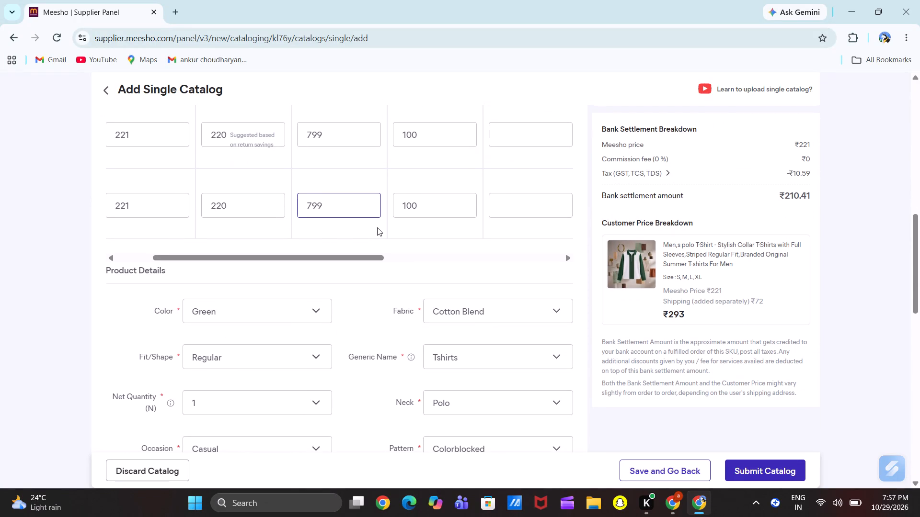
left_click(765, 460)
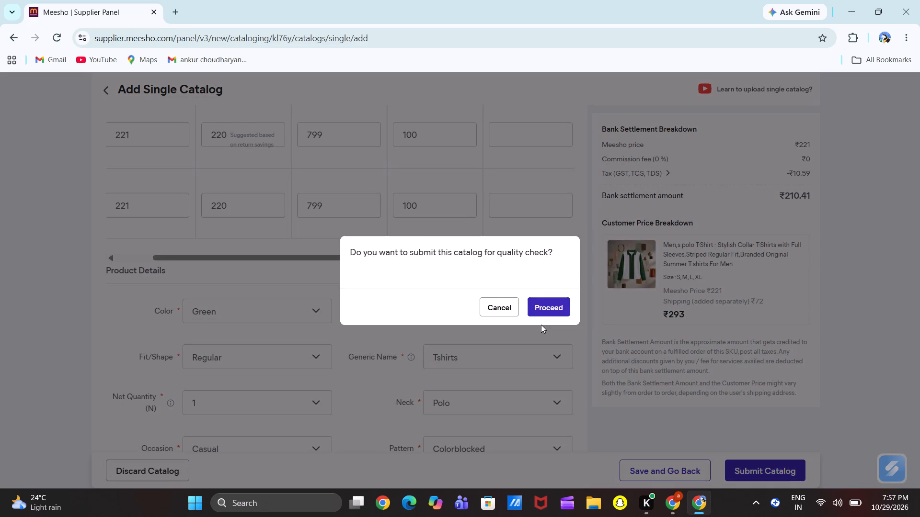
left_click(539, 305)
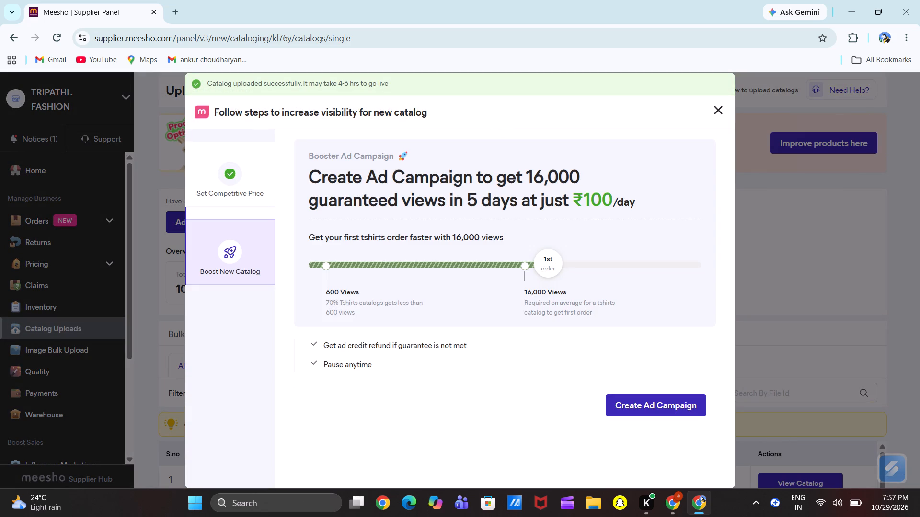
left_click(715, 107)
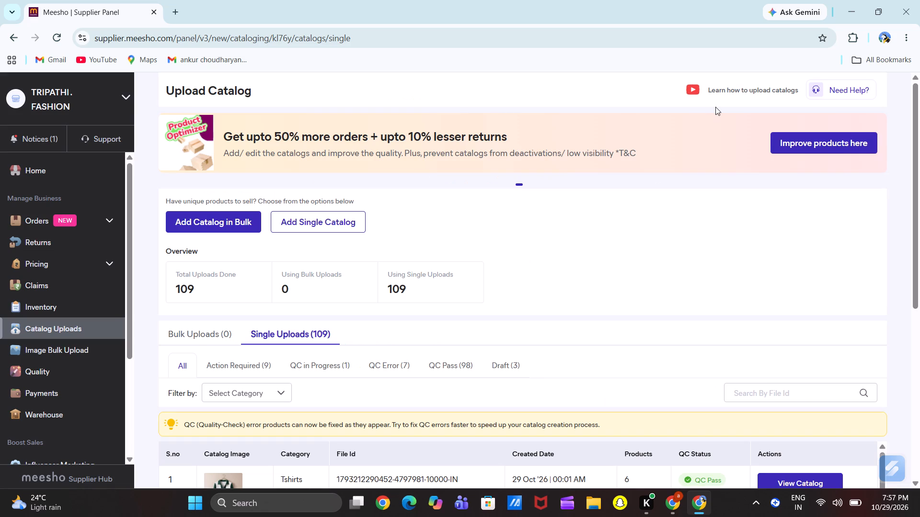
Open the six-product T-shirt draft created 17 Oct '26 at 07:27 PM for editing.
left_click(509, 364)
scroll(461, 261, "down", 4)
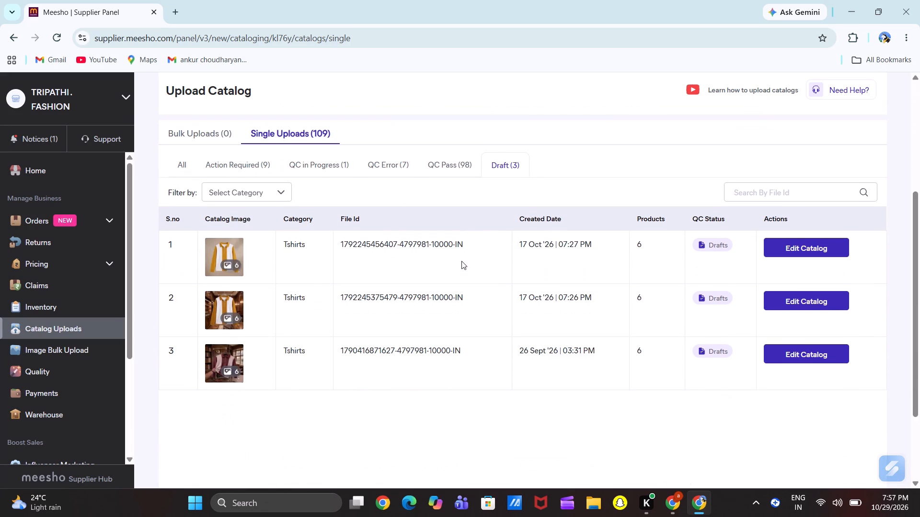
left_click(785, 247)
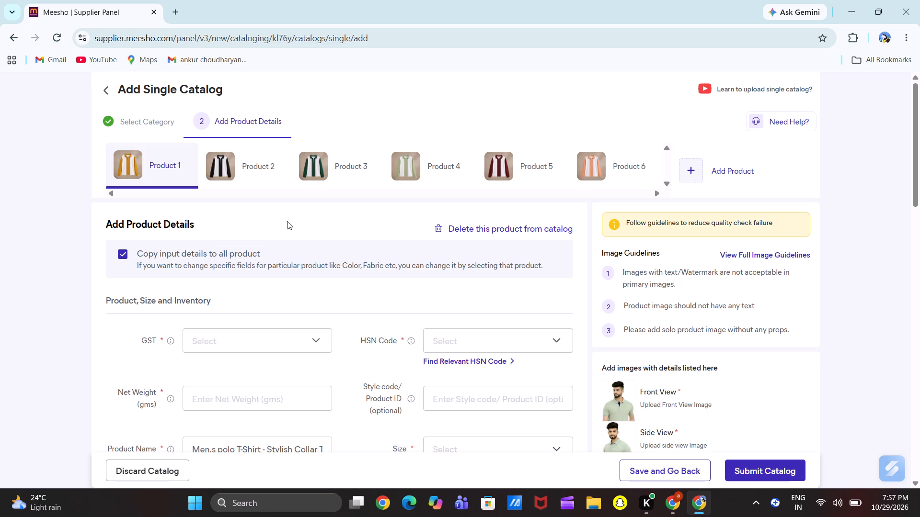
Set Product 1's GST to 5, HSN code to 610910 and net weight to 100 gms.
left_click(242, 335)
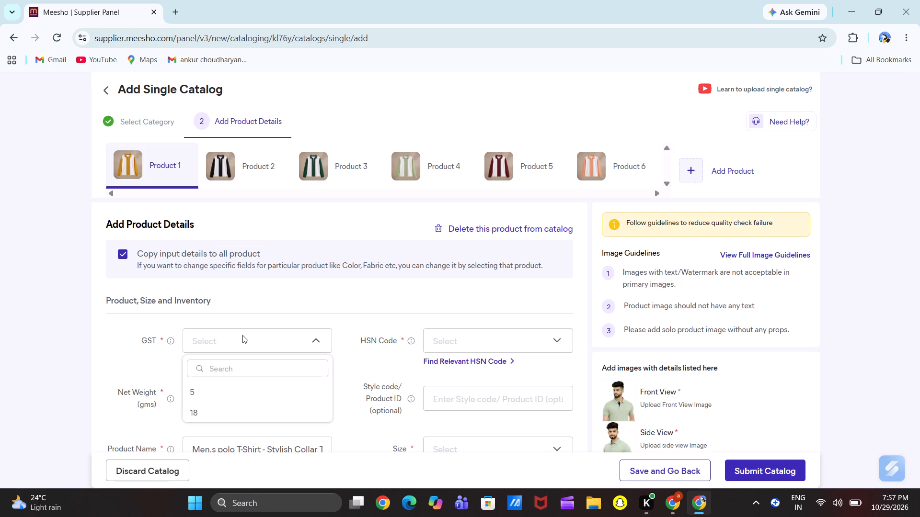
left_click(218, 394)
left_click(469, 336)
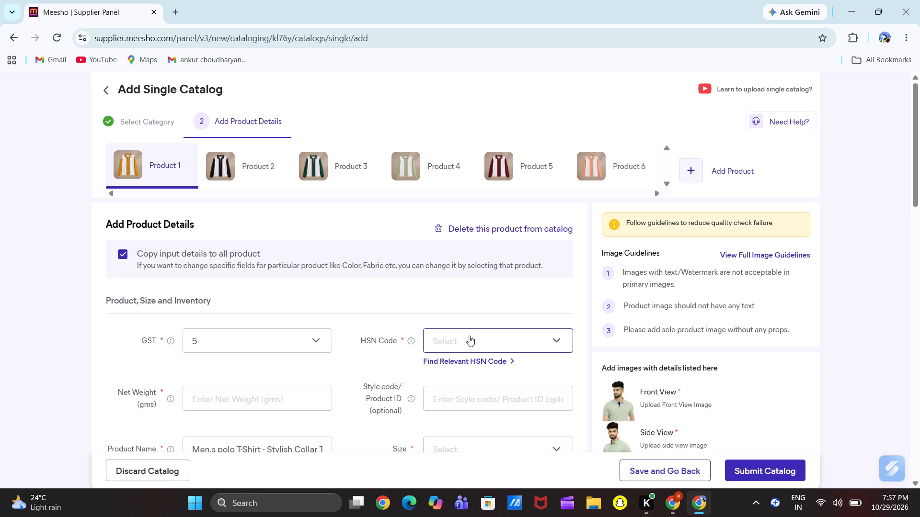
left_click(465, 445)
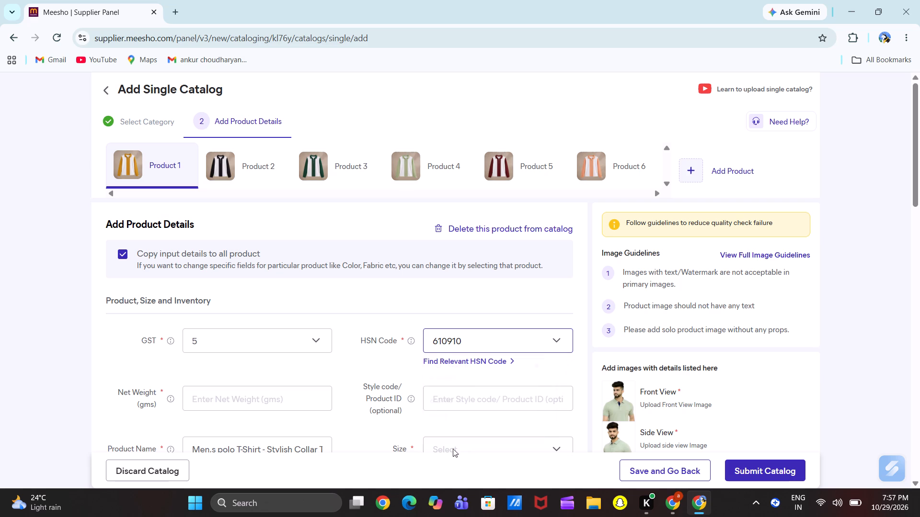
left_click(221, 390)
left_click(201, 403)
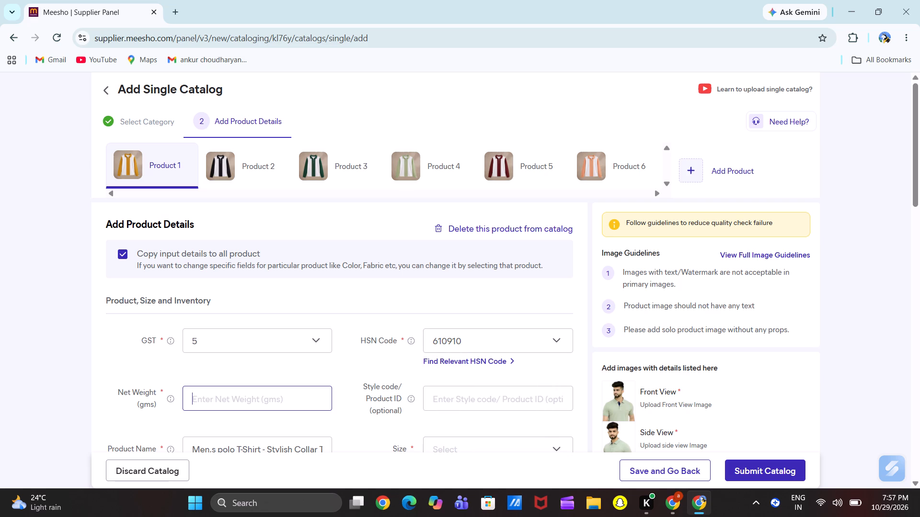
left_click(221, 398)
type("100")
Fill Product 1's style code with the saved "=(((FULL=KARARA =MUSTURD=)))@" entry, inserting "-;" before MUSTURD.
left_click(425, 399)
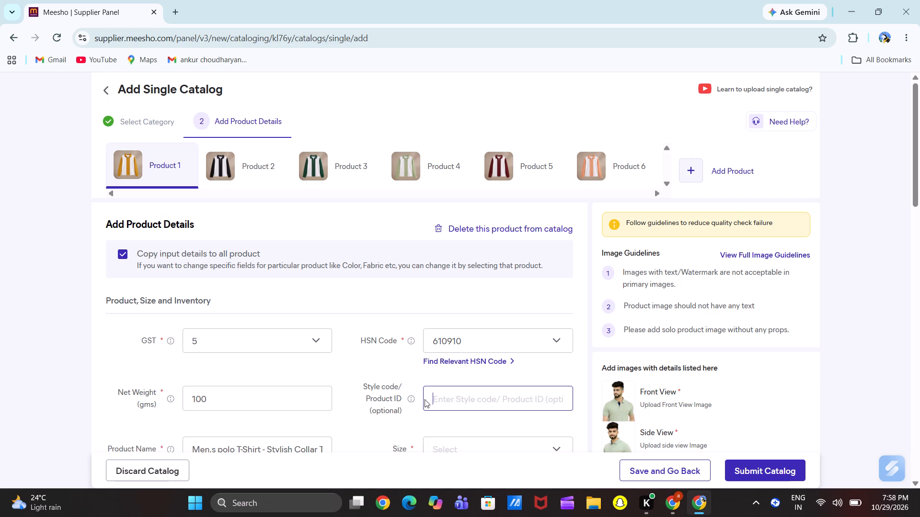
scroll(461, 397, "down", 1)
left_click_drag(465, 322, 447, 308)
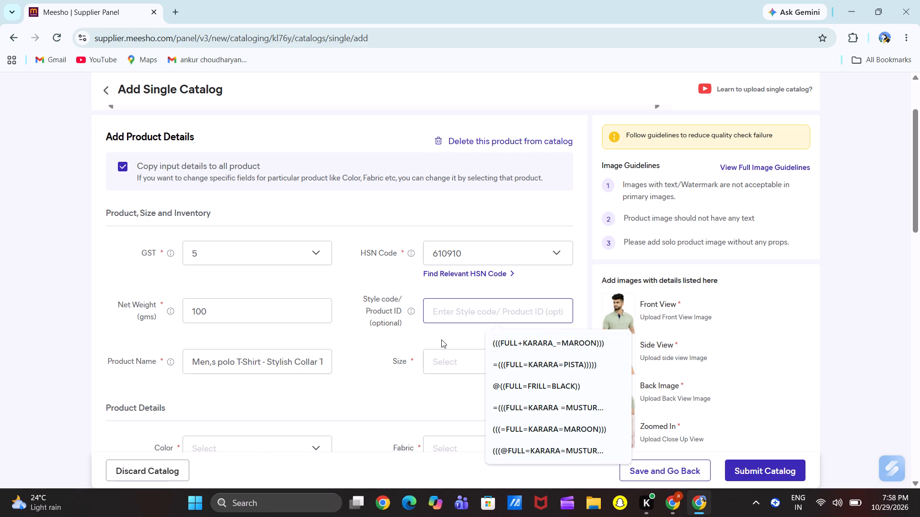
left_click(463, 295)
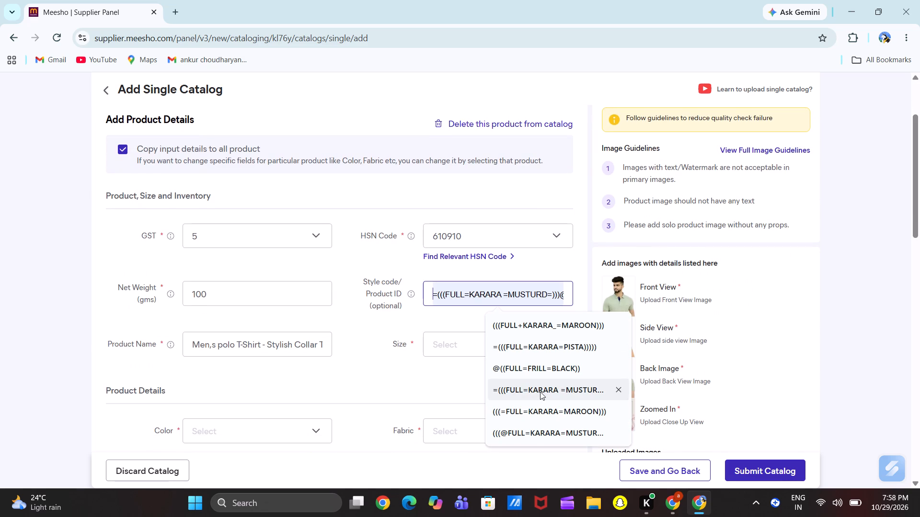
left_click(540, 392)
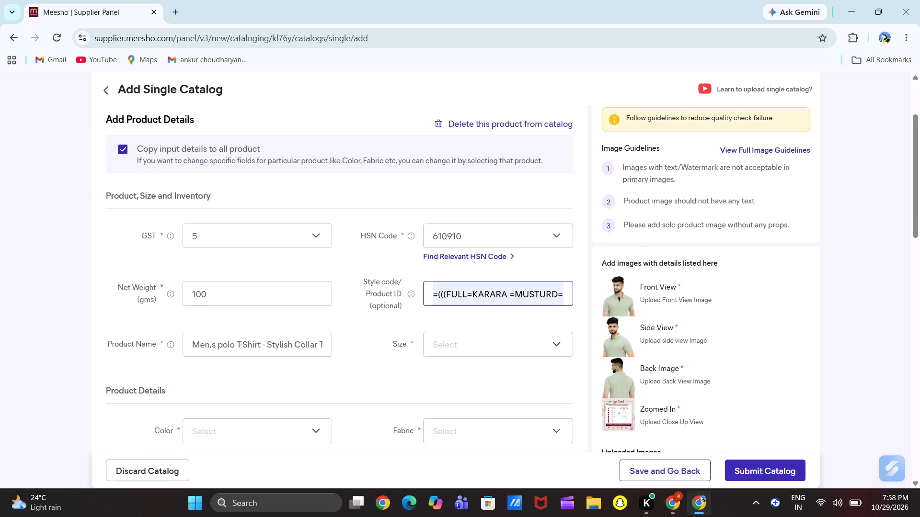
left_click(513, 292)
key("minus")
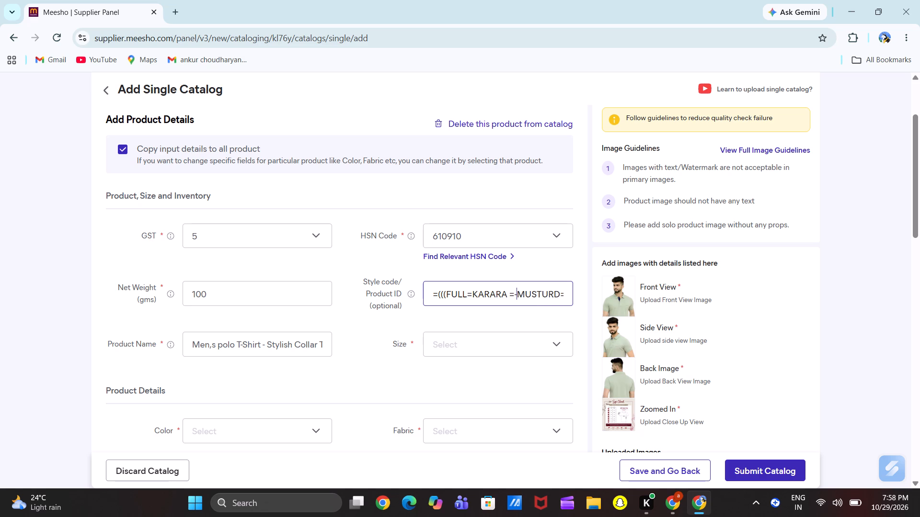
key("semicolon")
Apply sizes S, M, L and XL to Product 1.
scroll(383, 270, "up", 2)
scroll(383, 270, "down", 1)
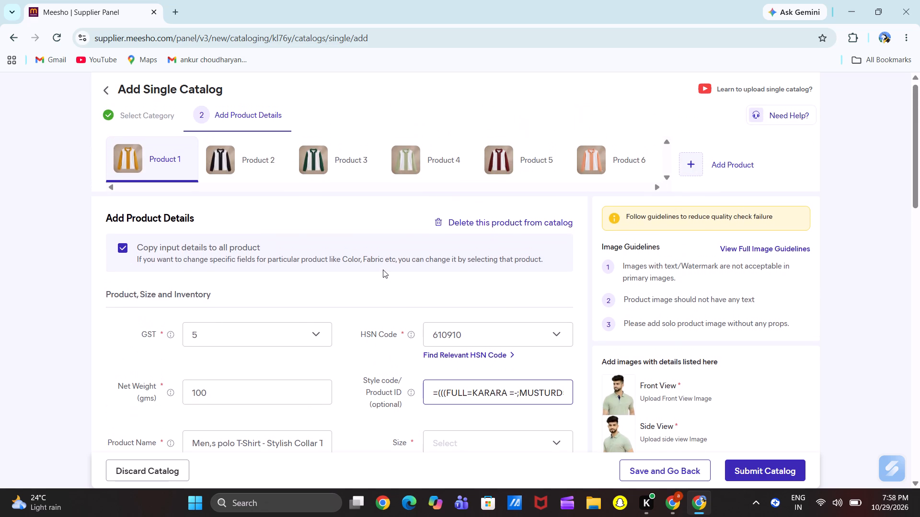
scroll(383, 270, "down", 3)
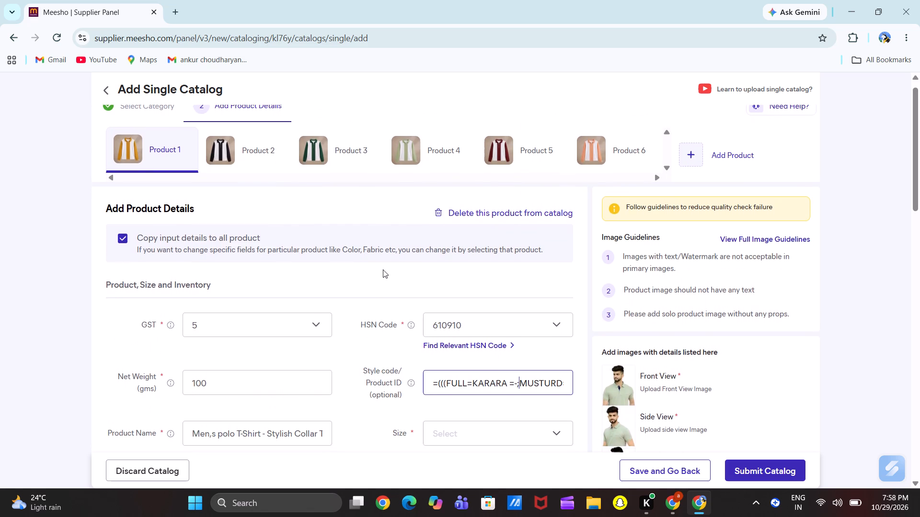
scroll(383, 270, "down", 1)
left_click(442, 243)
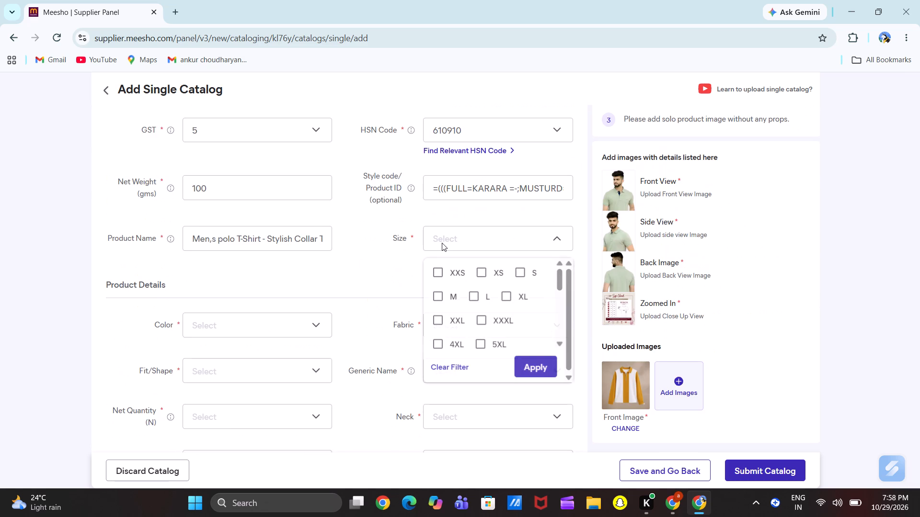
left_click(524, 270)
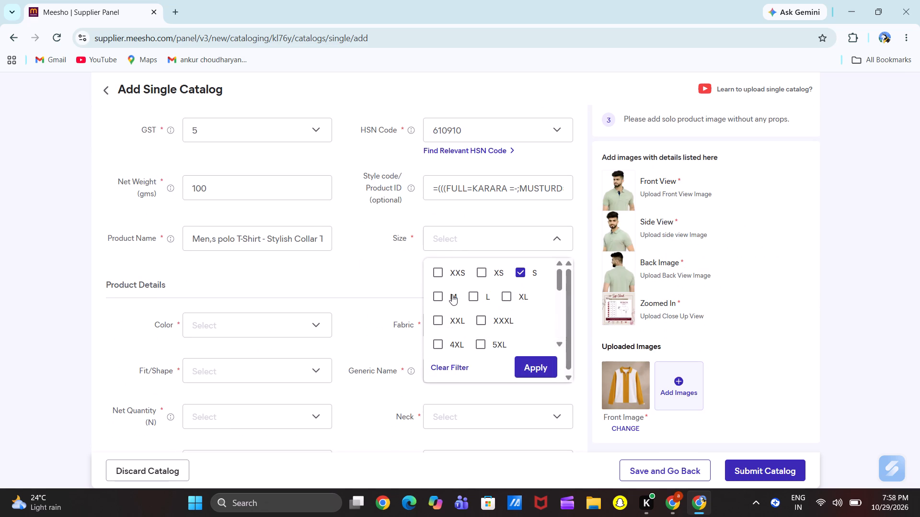
left_click(452, 294)
left_click(439, 293)
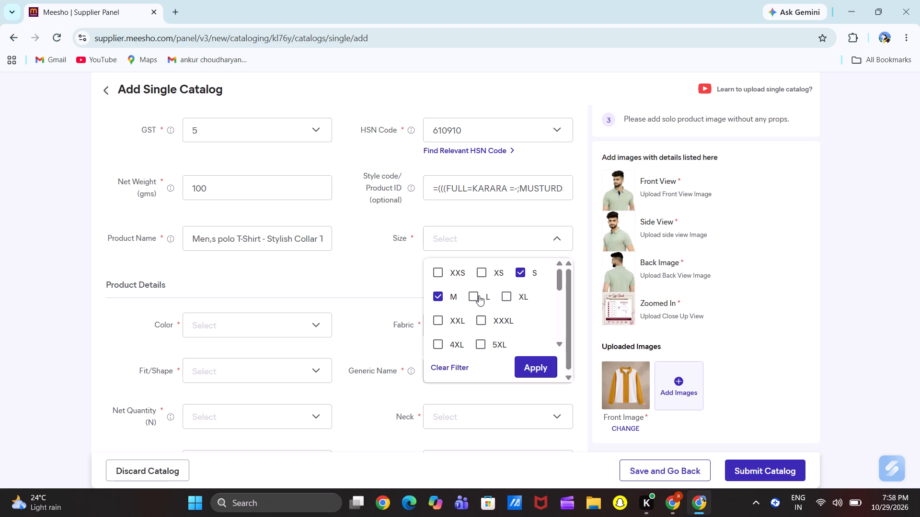
left_click(480, 295)
left_click(506, 295)
left_click(538, 366)
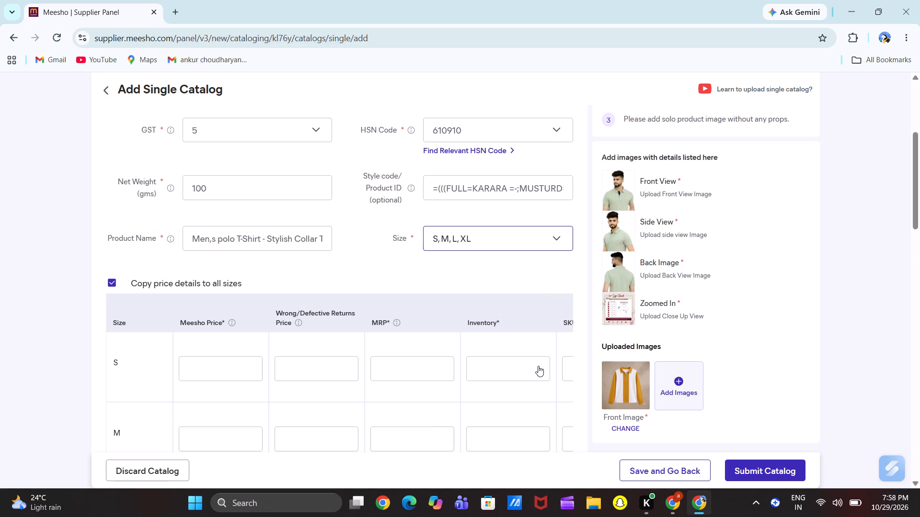
Set Product 1's Meesho price to 220, wrong/defective returns price to 219 and MRP to 899 for all sizes.
left_click(231, 361)
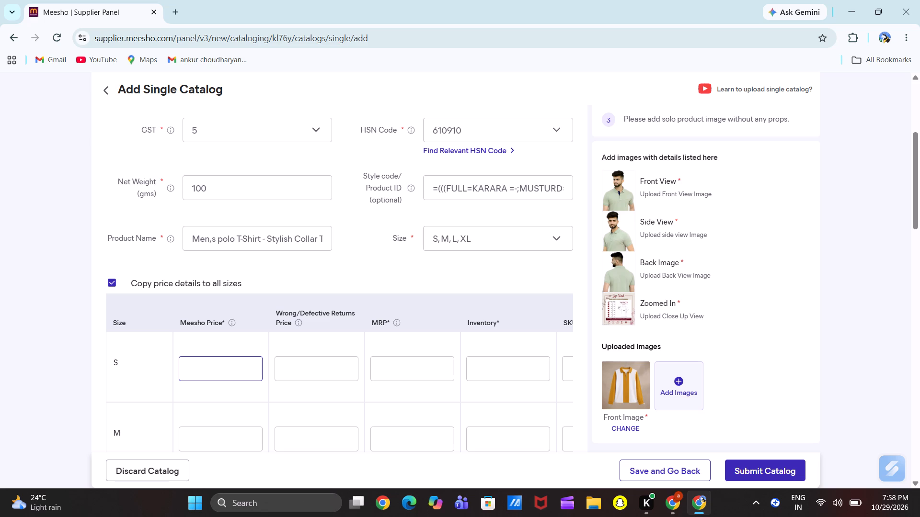
key("2")
type("20")
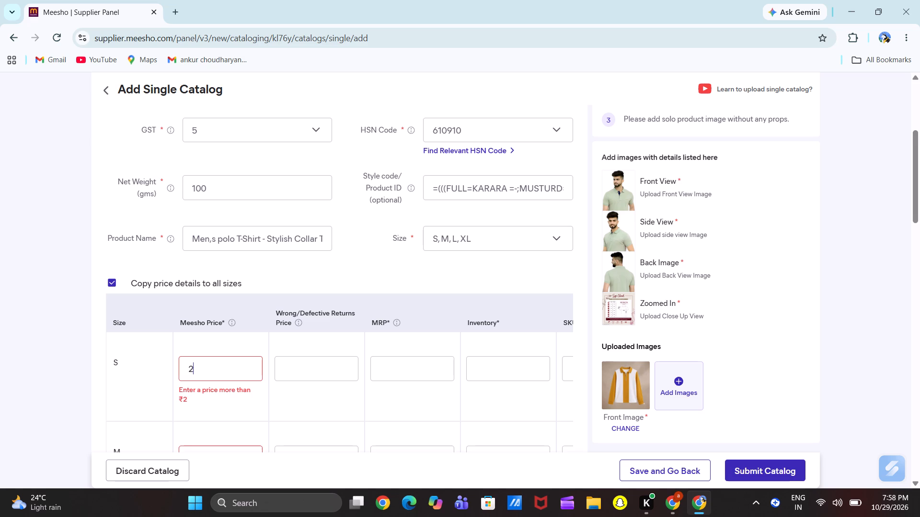
left_click(283, 366)
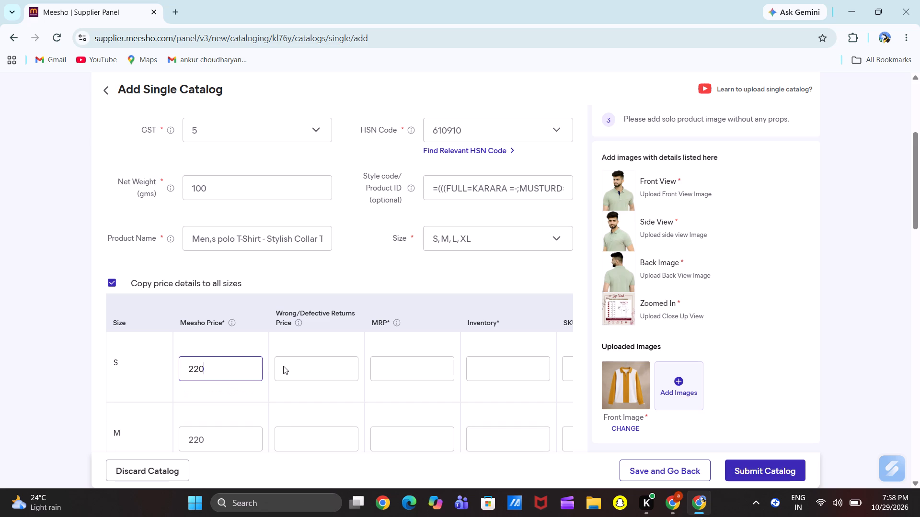
key("BackSpace")
key("BackSpace")
key("BackSpace")
key("BackSpace")
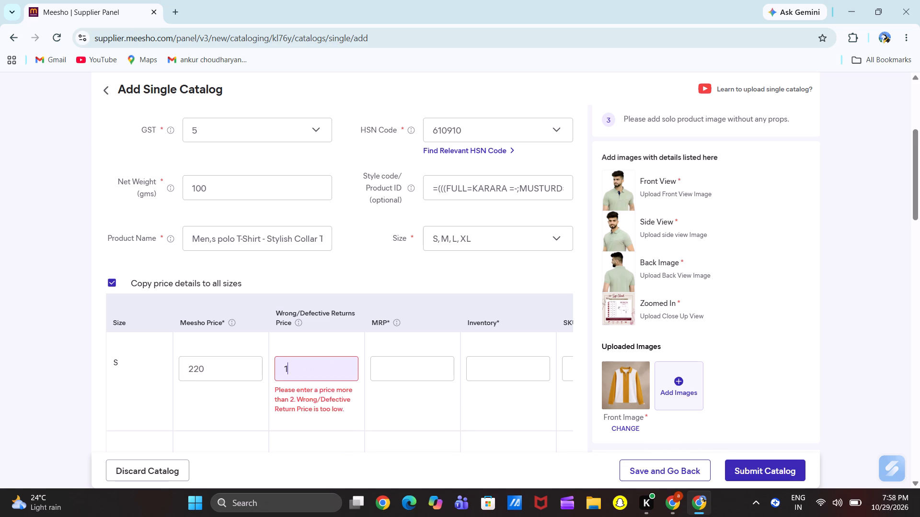
type("219")
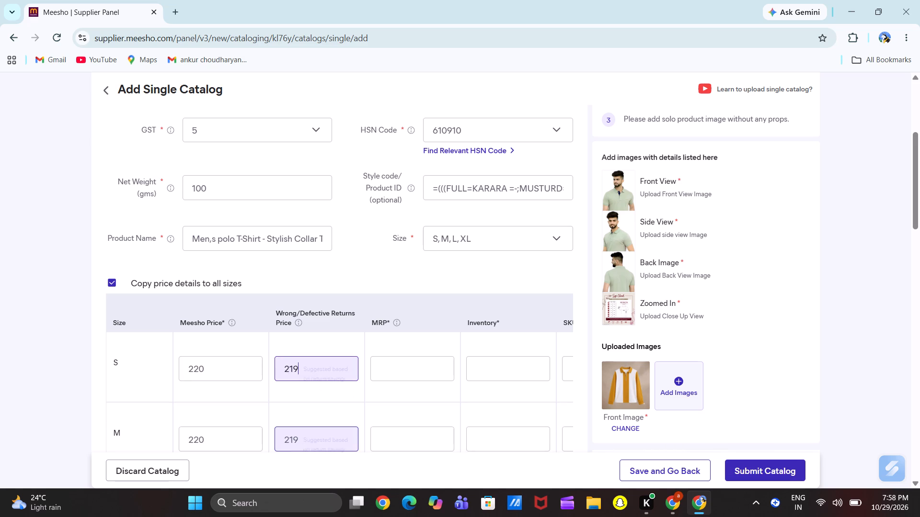
left_click(388, 369)
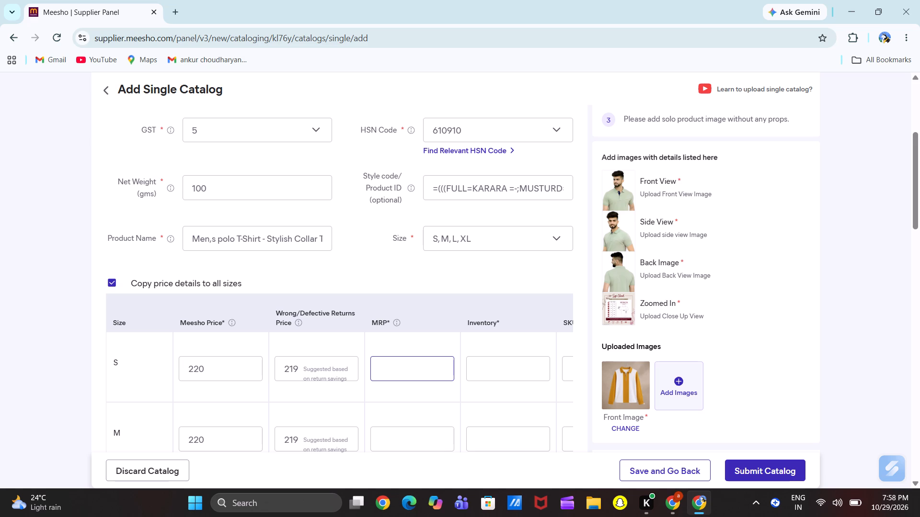
type("899")
Set Product 1's inventory to 100 for each of the sizes S, M, L and XL.
left_click(473, 372)
type("100")
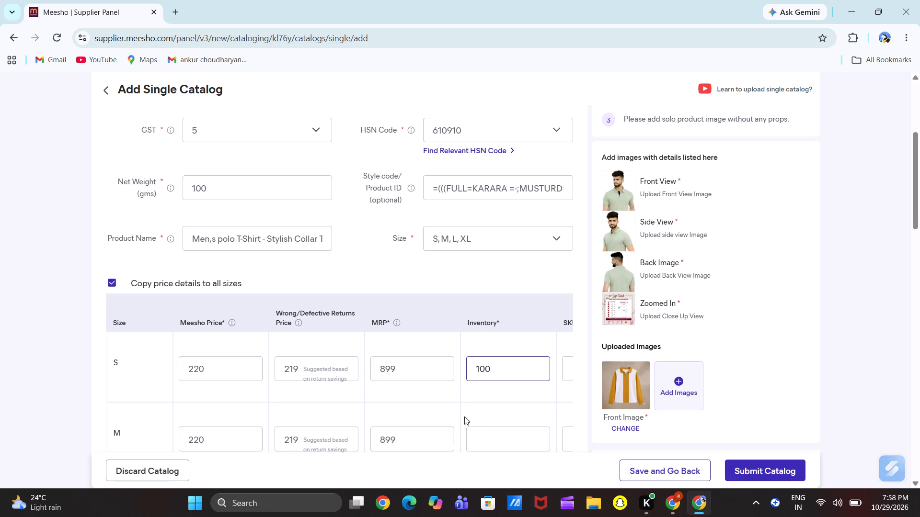
left_click(493, 438)
type("100")
scroll(439, 376, "down", 3)
left_click(487, 319)
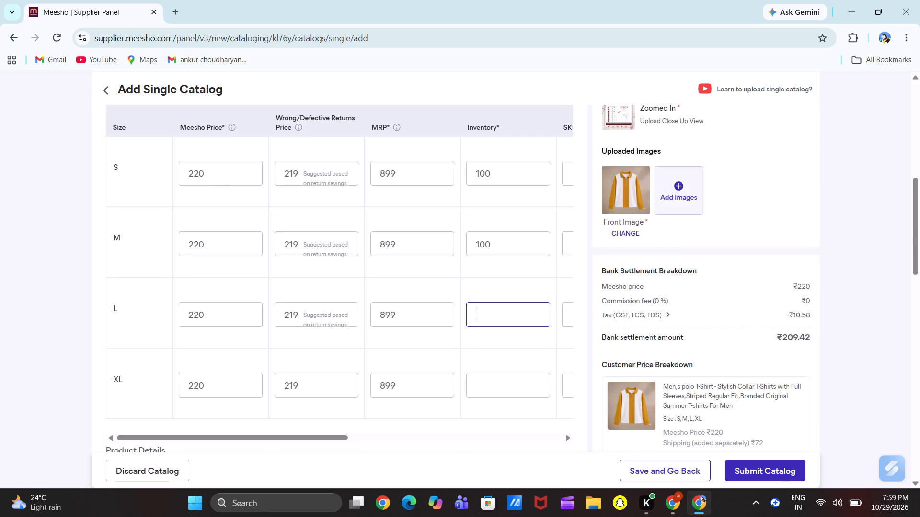
type("100")
left_click(510, 382)
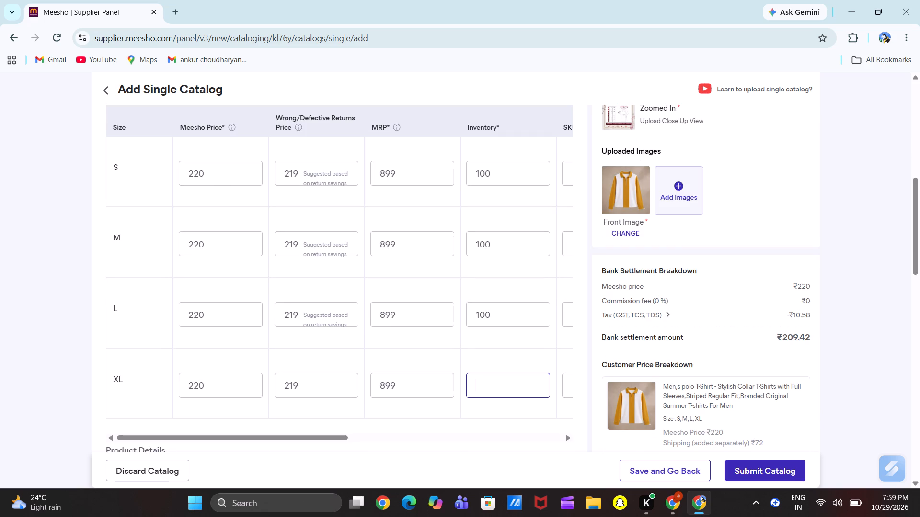
type("100")
Set Product 1's chest size to 36 inches for S and 38 inches for M.
scroll(483, 342, "left", 5)
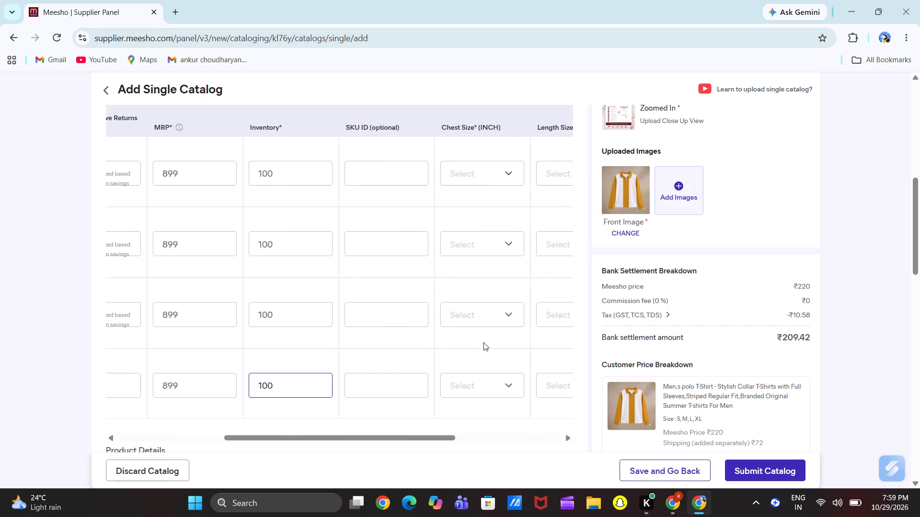
left_click(314, 170)
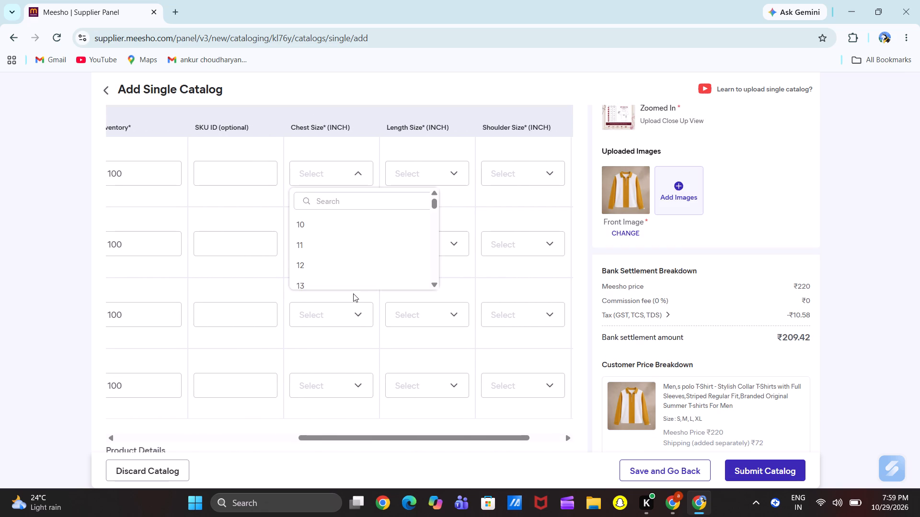
scroll(344, 277, "down", 3)
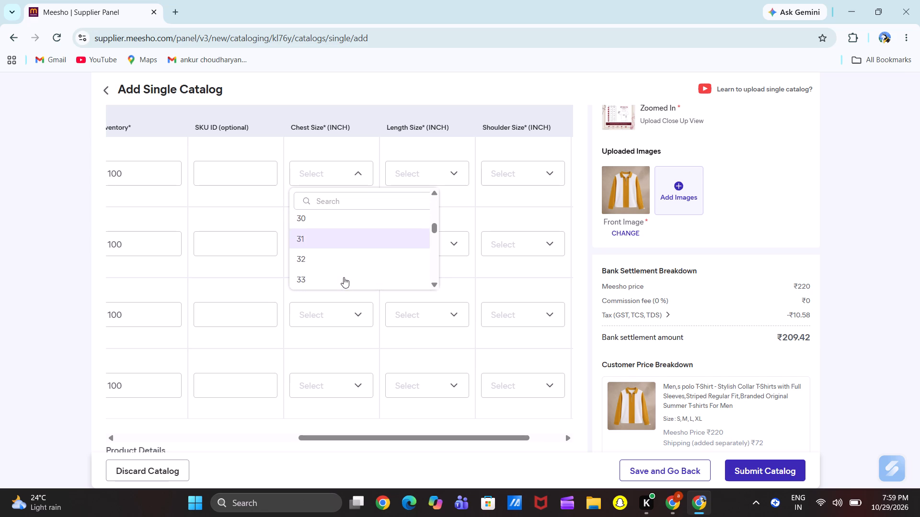
scroll(344, 277, "down", 4)
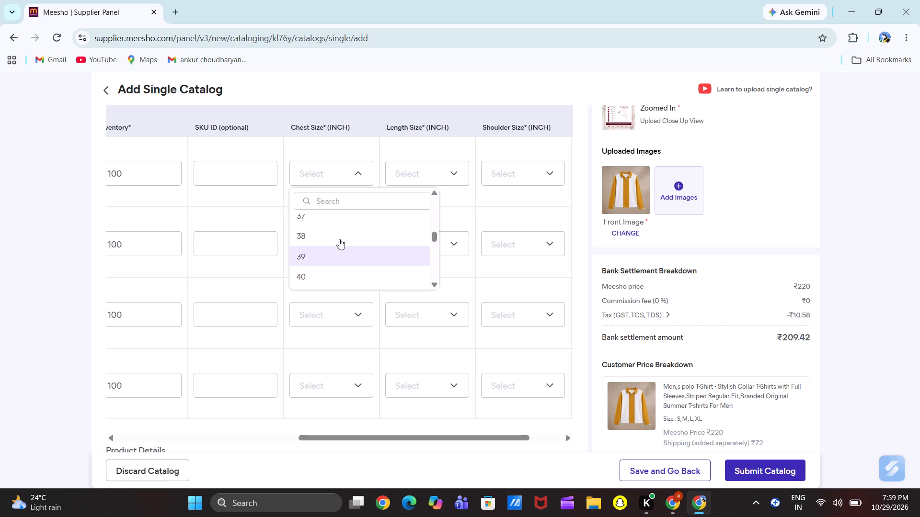
scroll(339, 239, "up", 1)
left_click(330, 223)
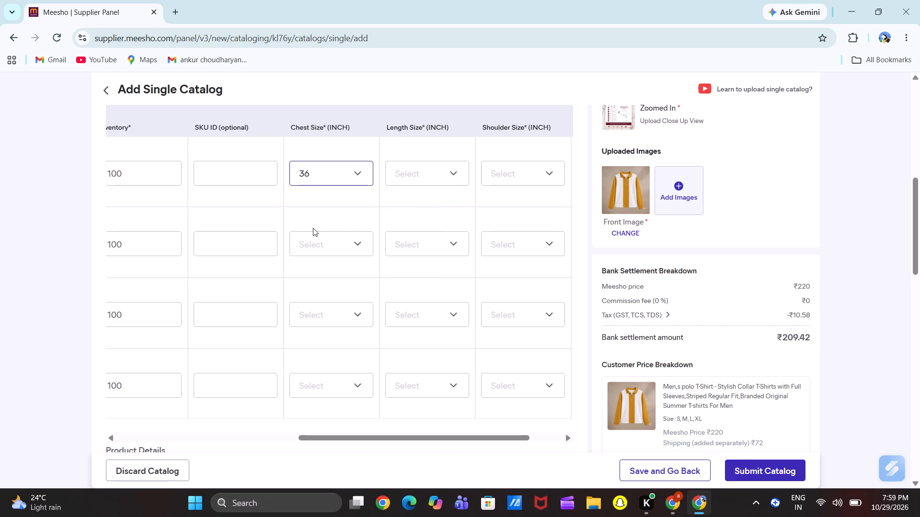
left_click(323, 245)
scroll(317, 311, "down", 1)
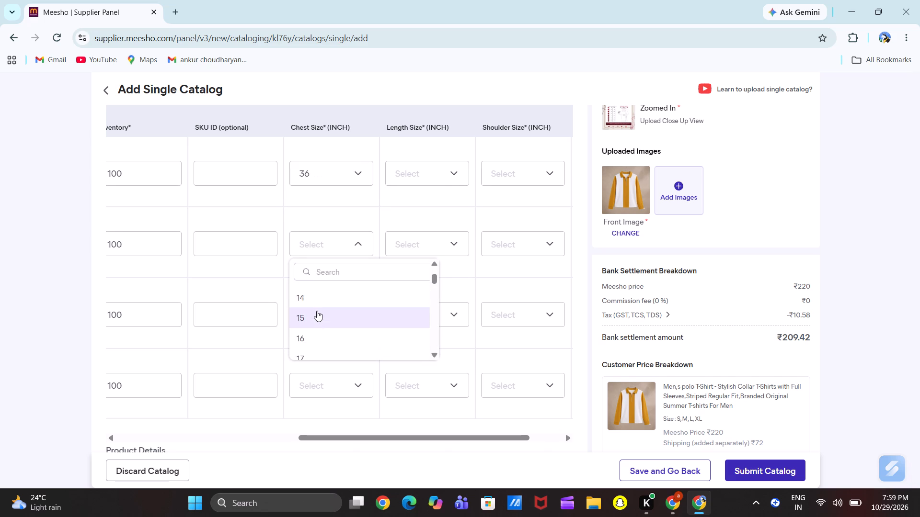
scroll(317, 311, "down", 3)
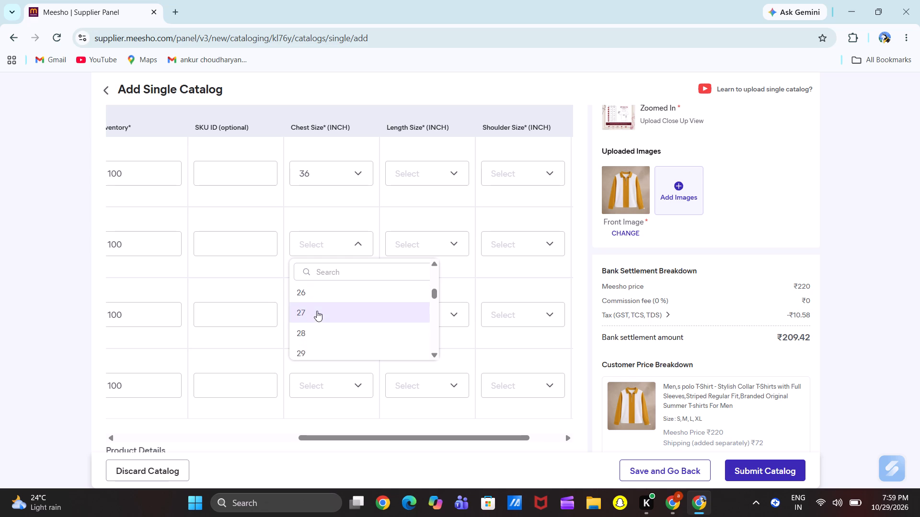
scroll(317, 311, "down", 4)
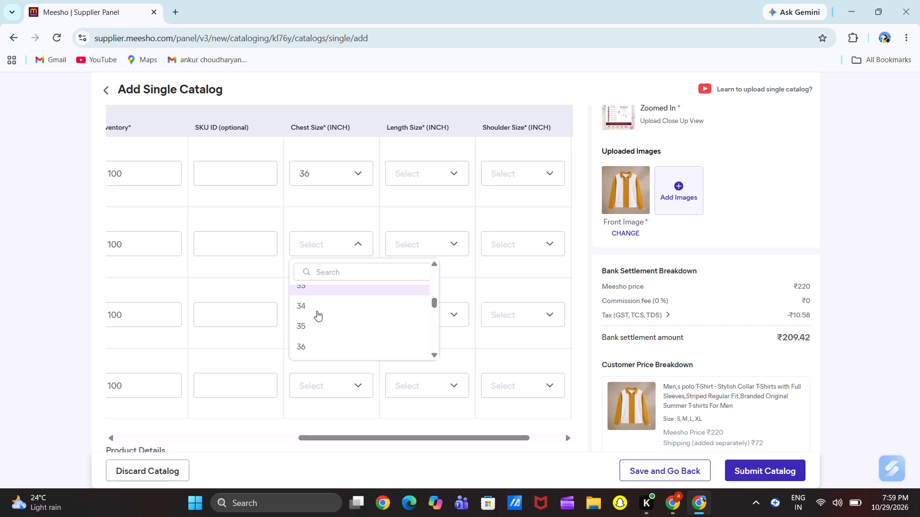
scroll(317, 311, "down", 2)
left_click(317, 311)
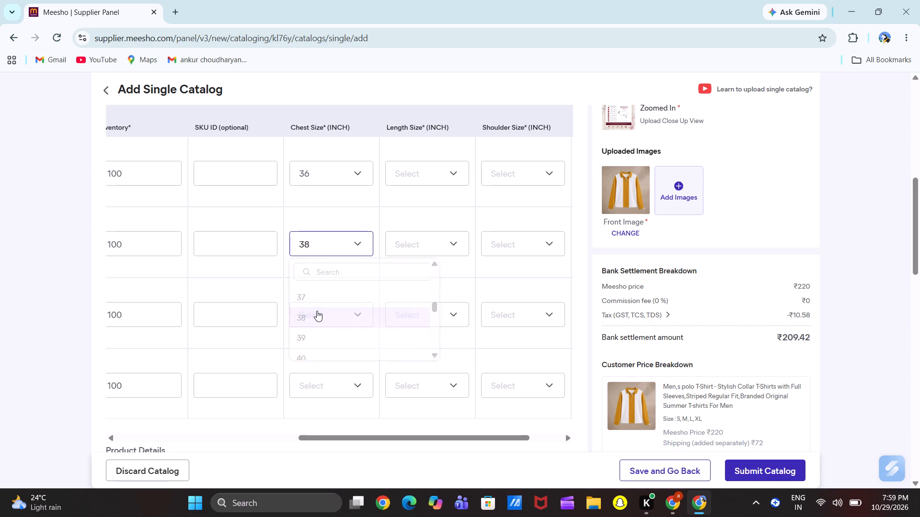
Set Product 1's chest size to 40 inches for L and 42 inches for XL.
left_click(311, 304)
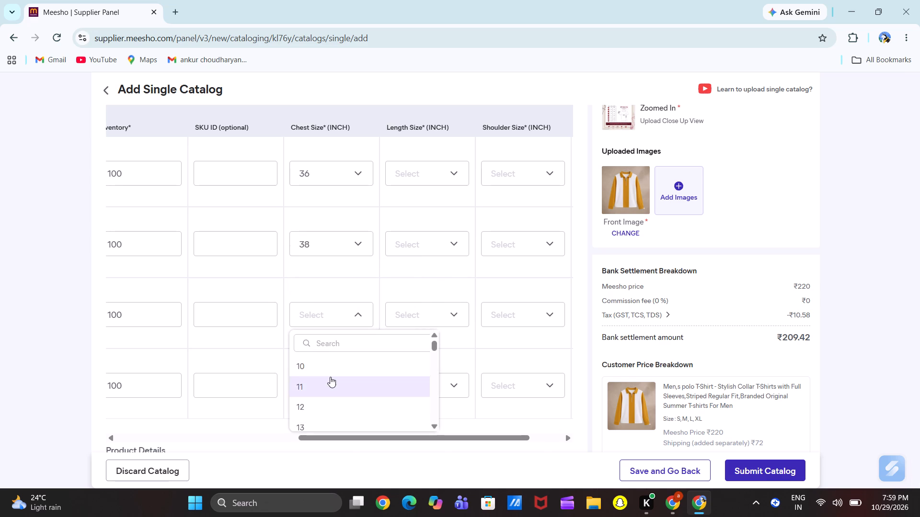
scroll(330, 377, "down", 4)
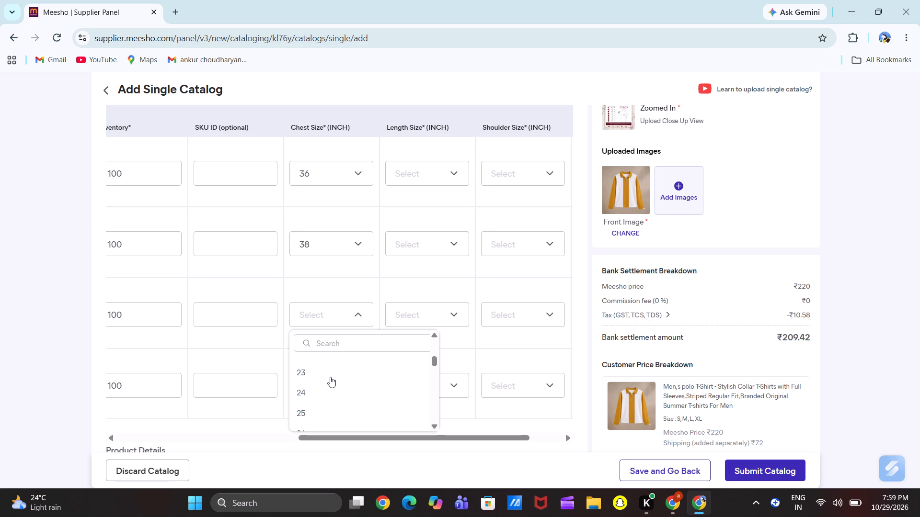
scroll(330, 377, "down", 4)
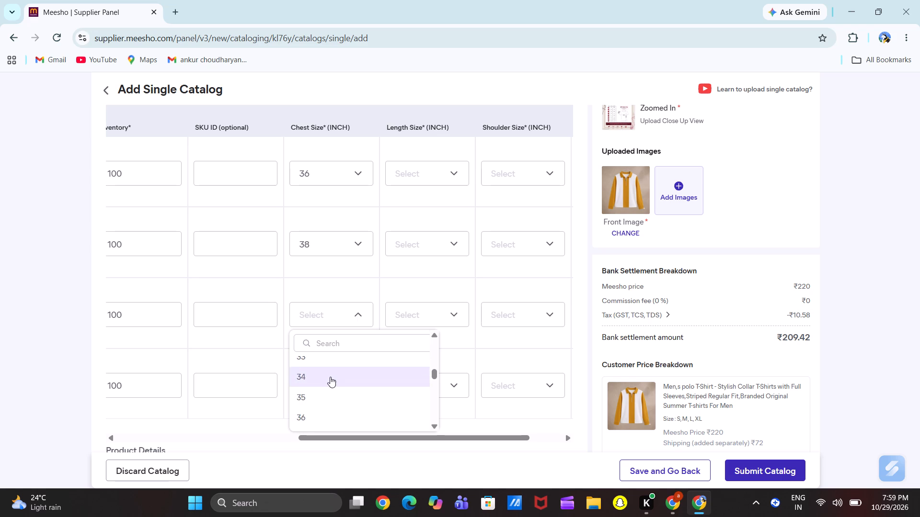
scroll(330, 377, "down", 2)
left_click(323, 372)
left_click(318, 390)
scroll(313, 444, "down", 2)
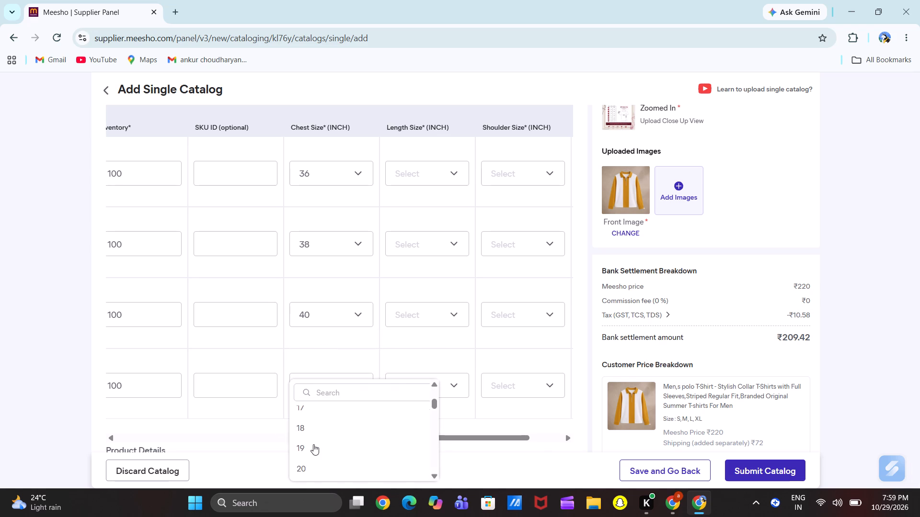
scroll(313, 444, "down", 3)
scroll(313, 444, "up", 1)
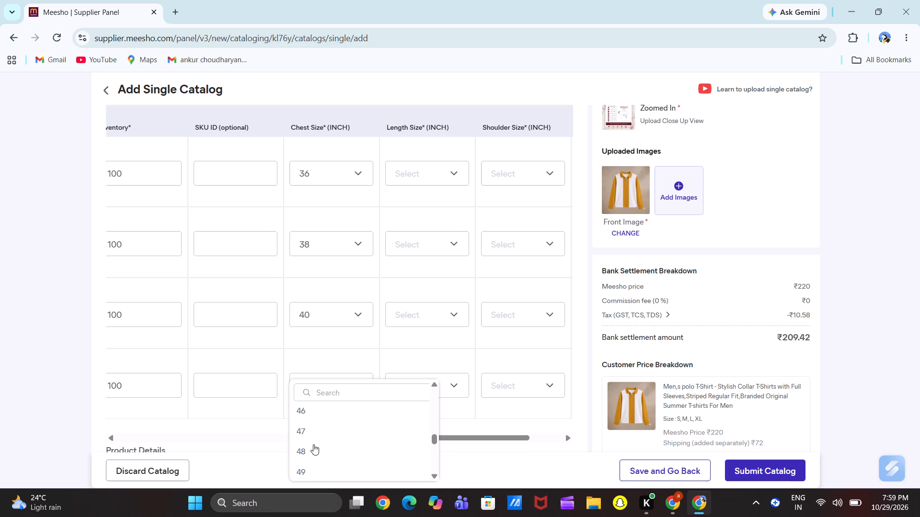
scroll(313, 444, "up", 2)
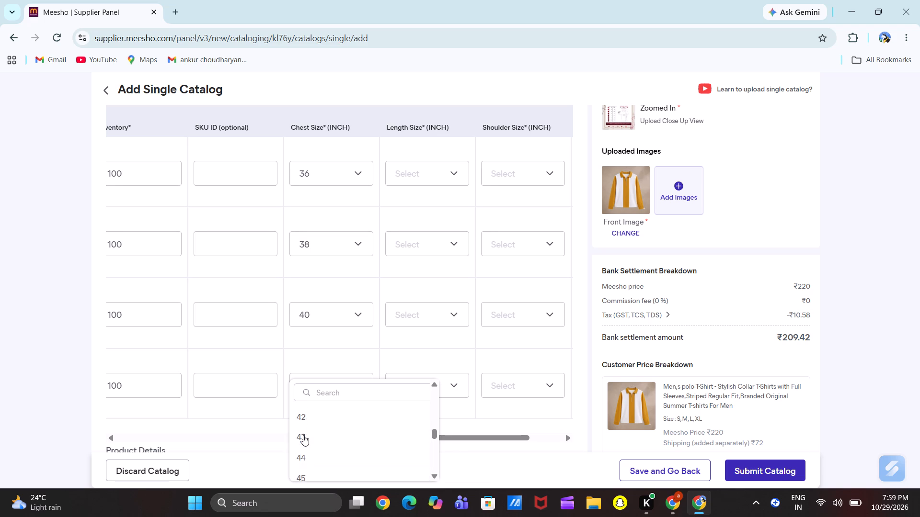
scroll(303, 435, "up", 1)
left_click(315, 427)
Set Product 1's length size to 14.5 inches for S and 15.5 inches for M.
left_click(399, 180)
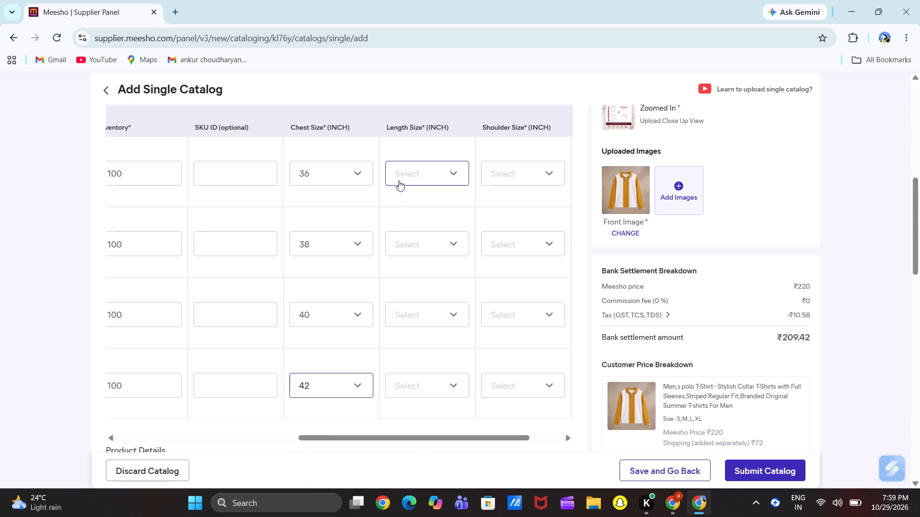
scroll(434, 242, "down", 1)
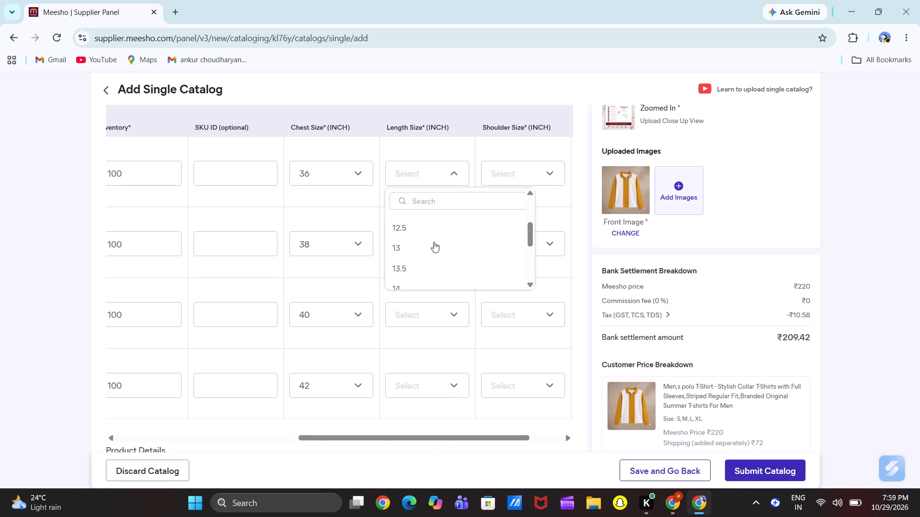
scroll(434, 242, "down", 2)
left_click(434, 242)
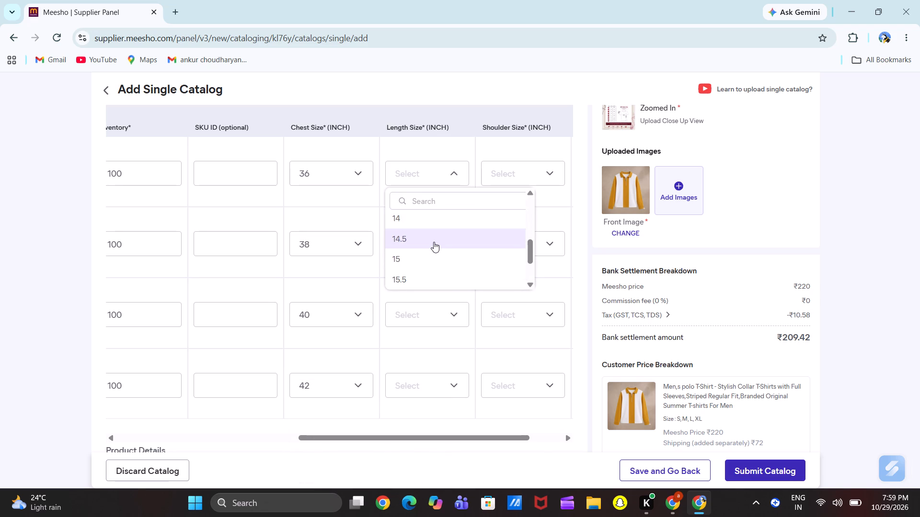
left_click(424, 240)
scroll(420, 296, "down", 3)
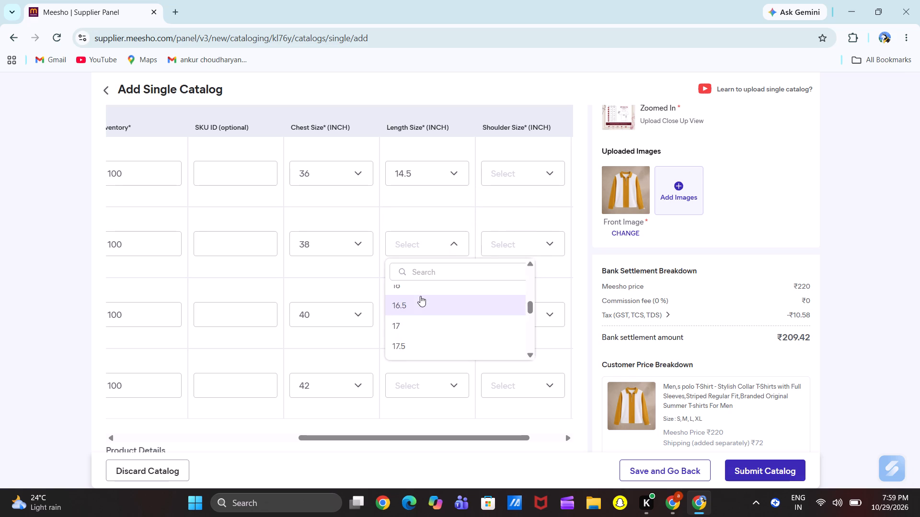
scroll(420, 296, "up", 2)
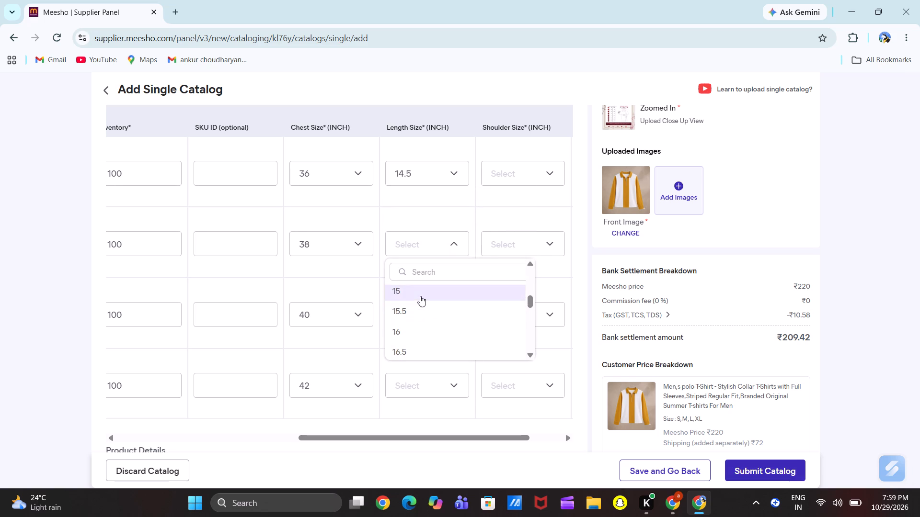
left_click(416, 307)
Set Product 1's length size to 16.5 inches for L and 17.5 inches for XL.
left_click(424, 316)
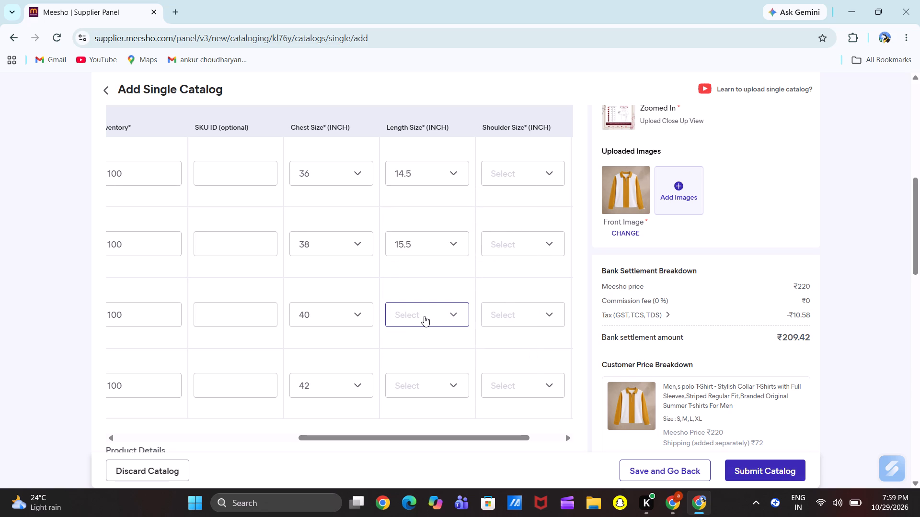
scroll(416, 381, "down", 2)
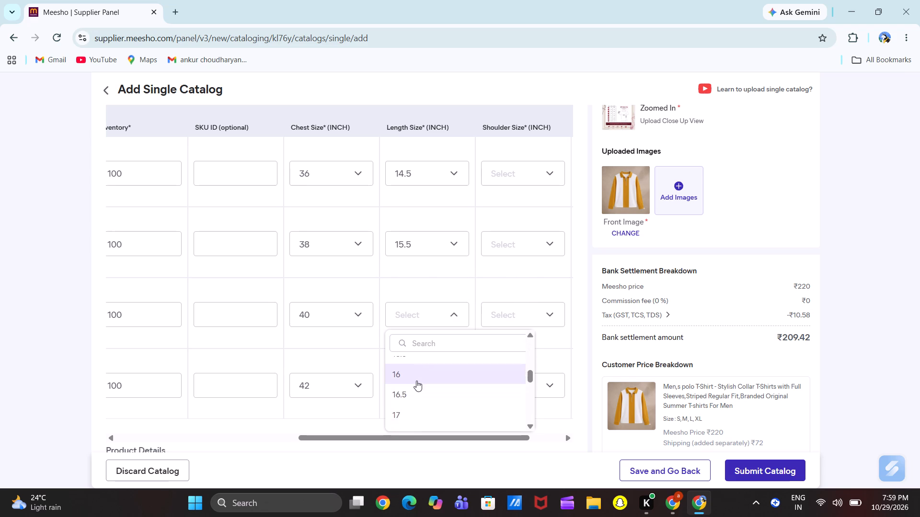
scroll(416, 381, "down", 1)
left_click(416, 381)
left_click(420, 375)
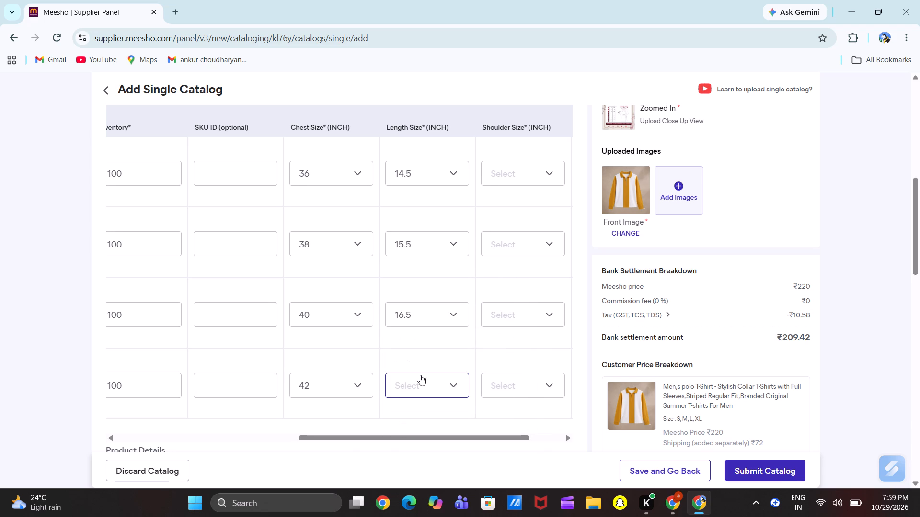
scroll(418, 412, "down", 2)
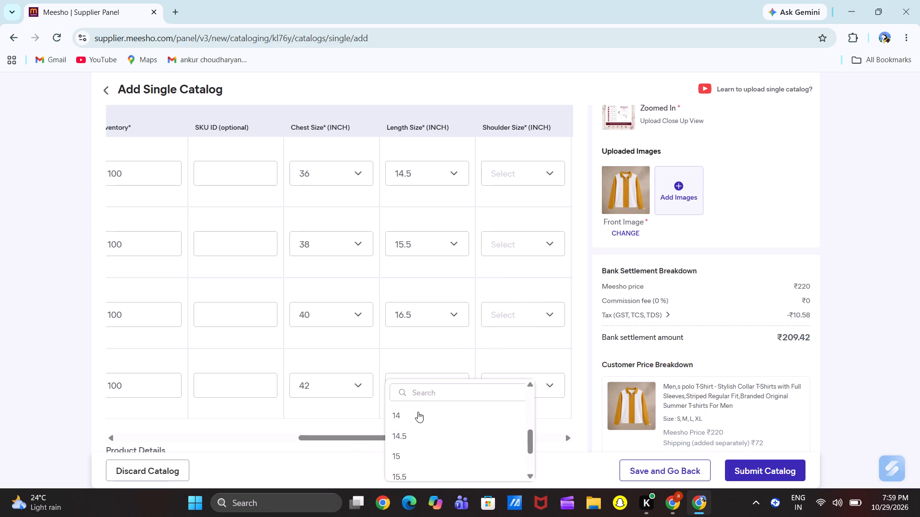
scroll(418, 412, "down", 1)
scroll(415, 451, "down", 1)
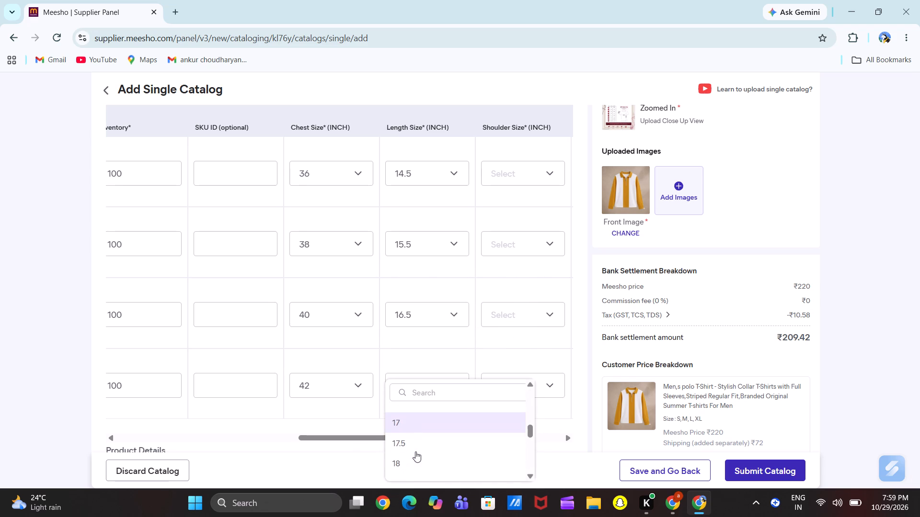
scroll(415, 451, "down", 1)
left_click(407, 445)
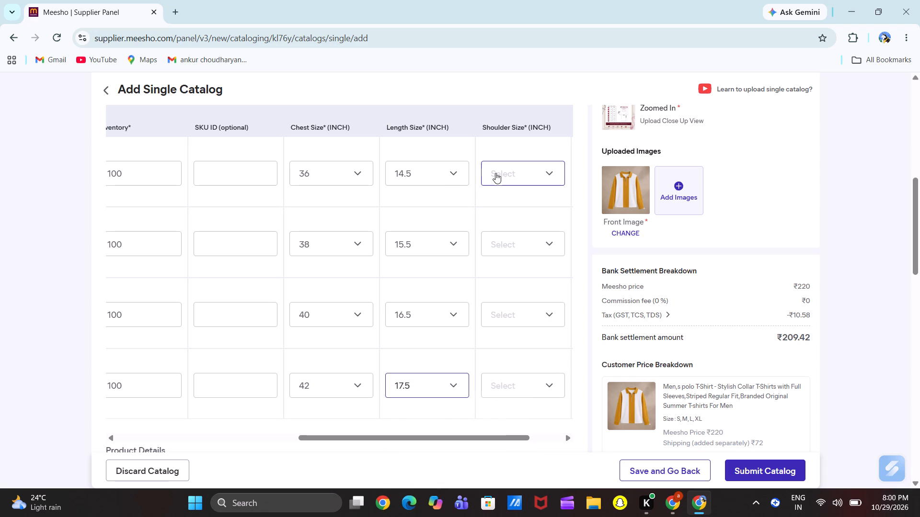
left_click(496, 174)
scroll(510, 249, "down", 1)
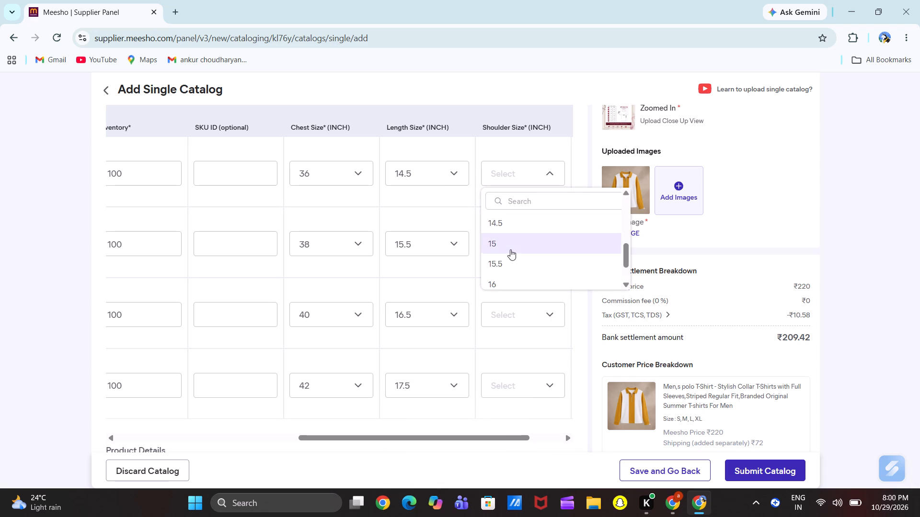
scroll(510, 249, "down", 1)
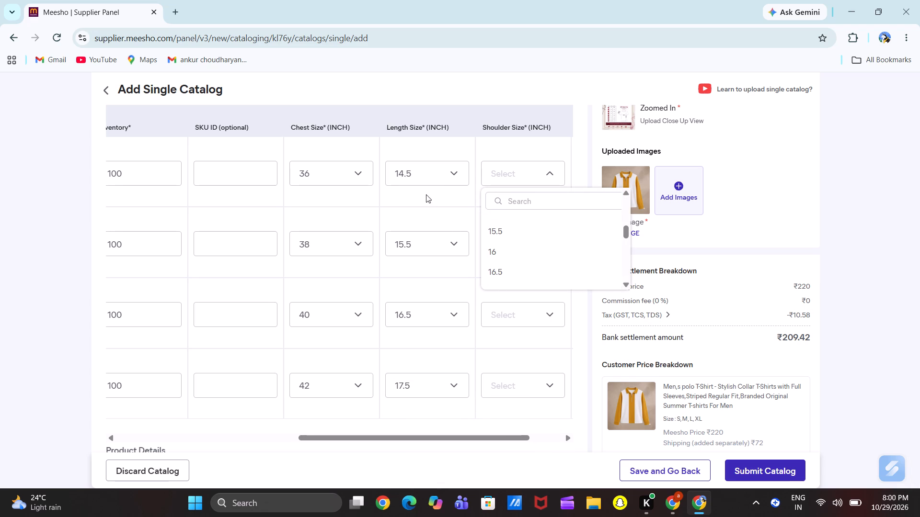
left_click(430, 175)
Change Product 1's length size to 24.5 inches for S and 25.5 inches for M.
left_click(430, 175)
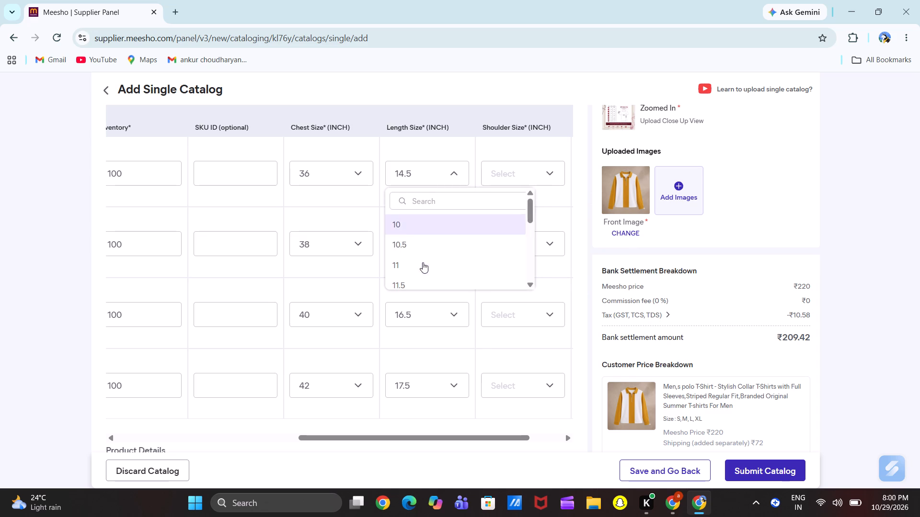
scroll(423, 262, "down", 3)
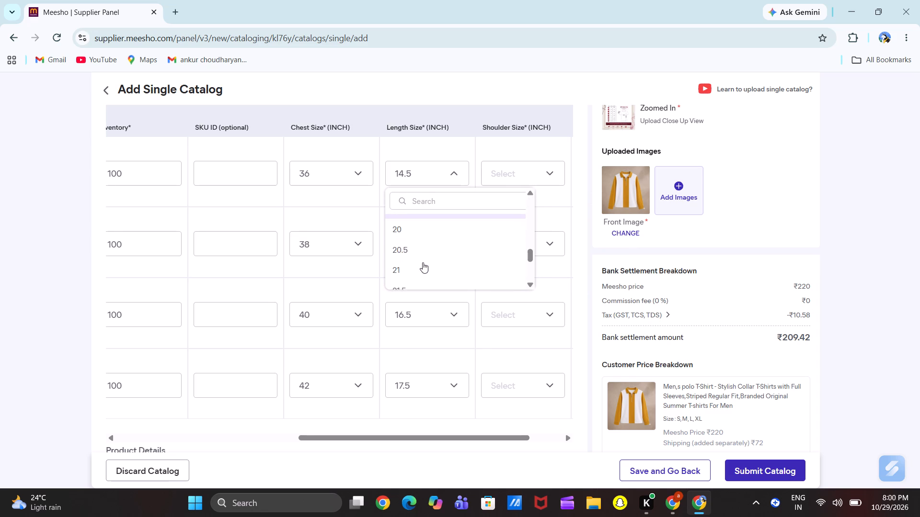
scroll(423, 262, "down", 3)
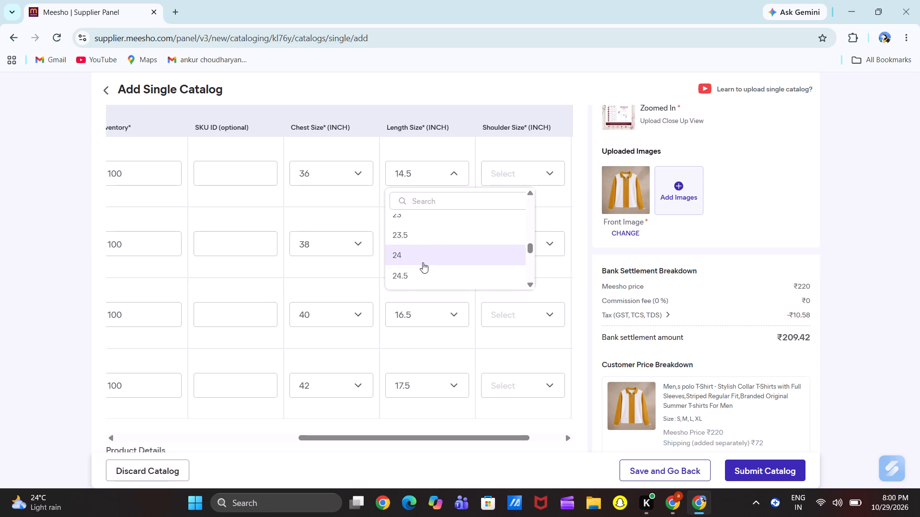
scroll(423, 262, "down", 1)
left_click(411, 277)
left_click(415, 236)
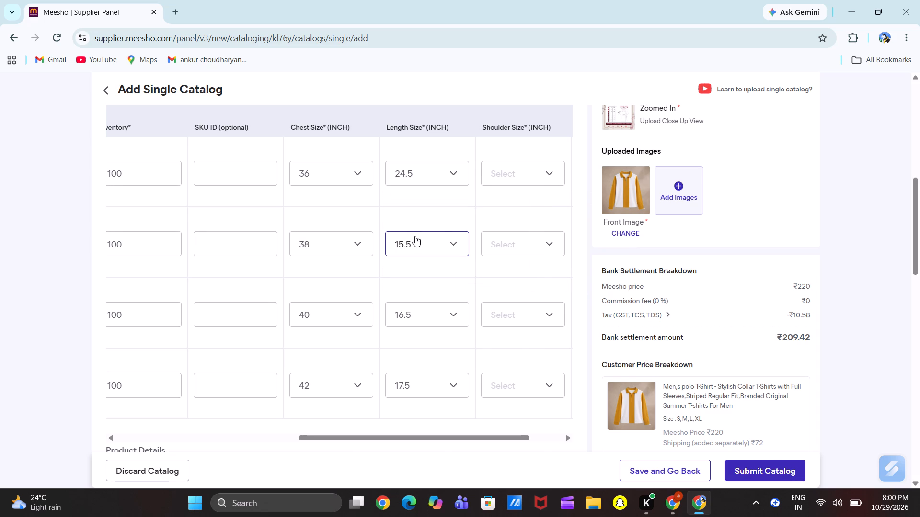
scroll(437, 315, "down", 3)
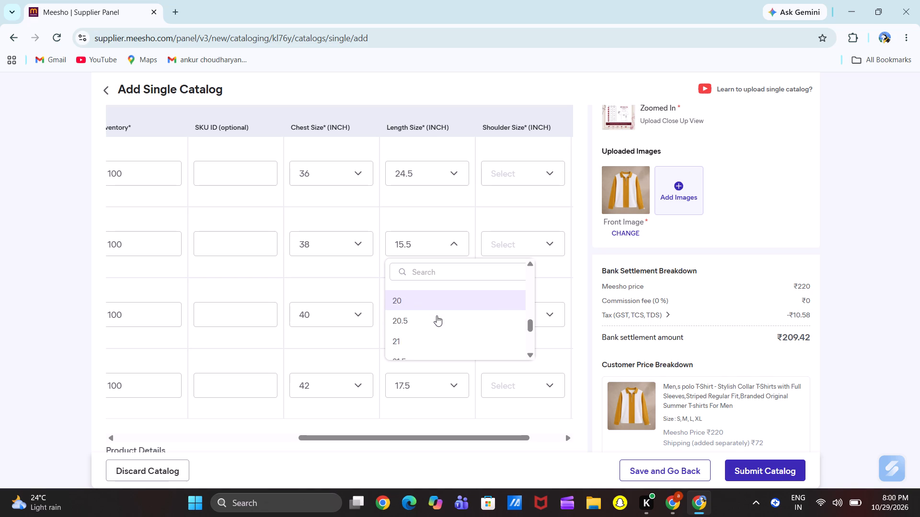
scroll(437, 315, "down", 4)
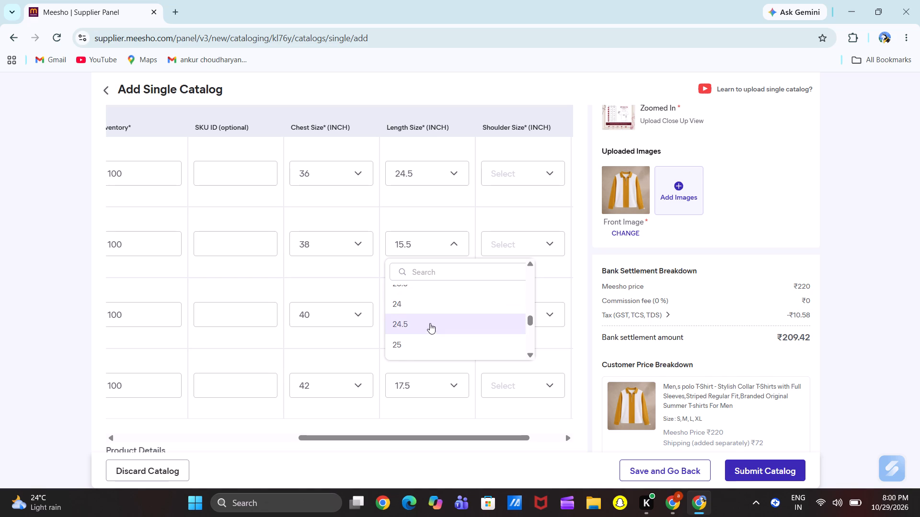
scroll(431, 325, "down", 1)
left_click(416, 348)
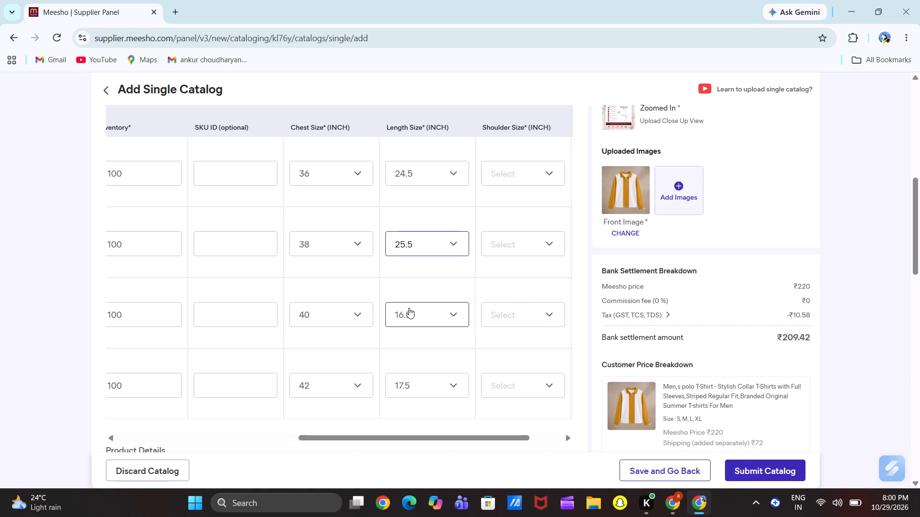
Change Product 1's length size to 26.5 inches for L and 27.5 inches for XL.
left_click(409, 308)
scroll(434, 351, "down", 2)
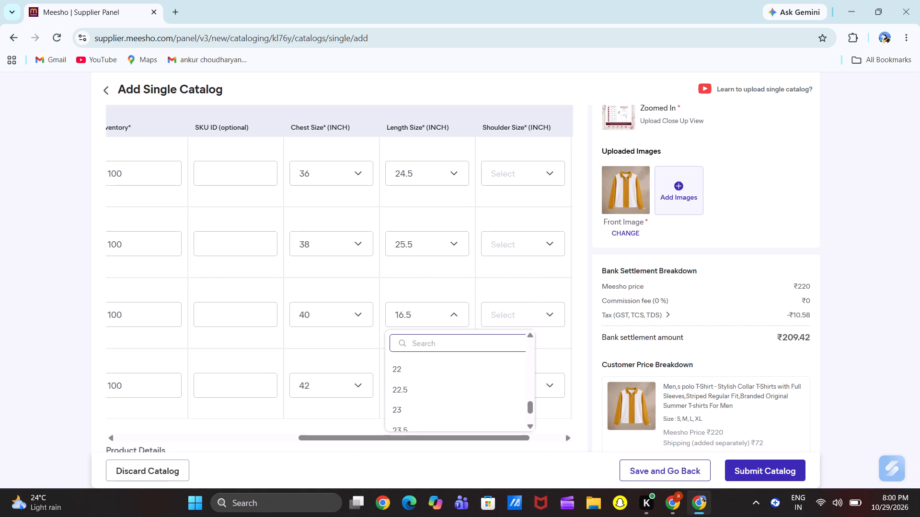
scroll(434, 351, "down", 2)
scroll(407, 399, "down", 1)
left_click(404, 419)
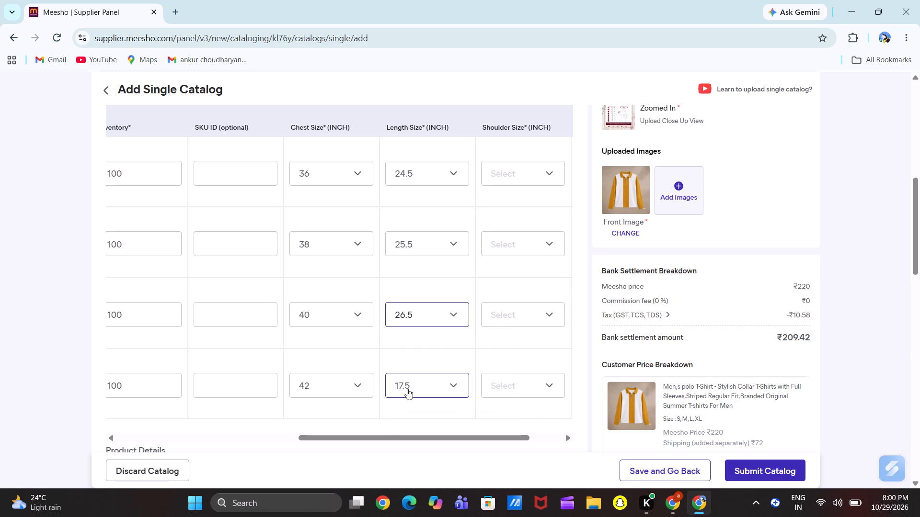
left_click(407, 389)
scroll(431, 432, "down", 4)
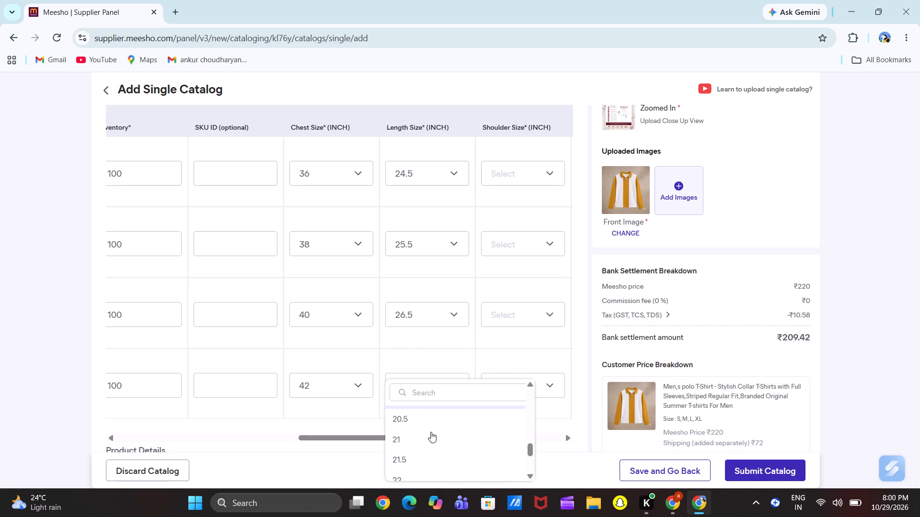
scroll(431, 432, "down", 7)
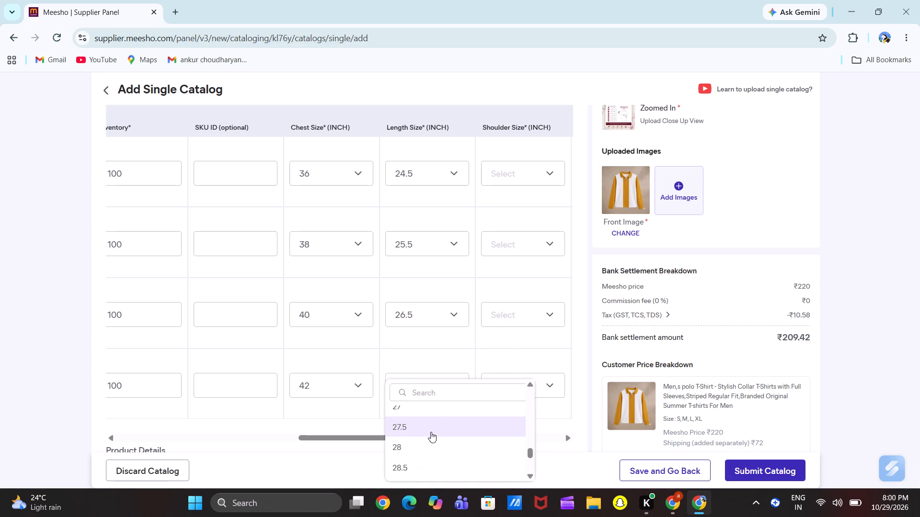
left_click(431, 432)
Open the shoulder size choices for size S of Product 1.
left_click(516, 162)
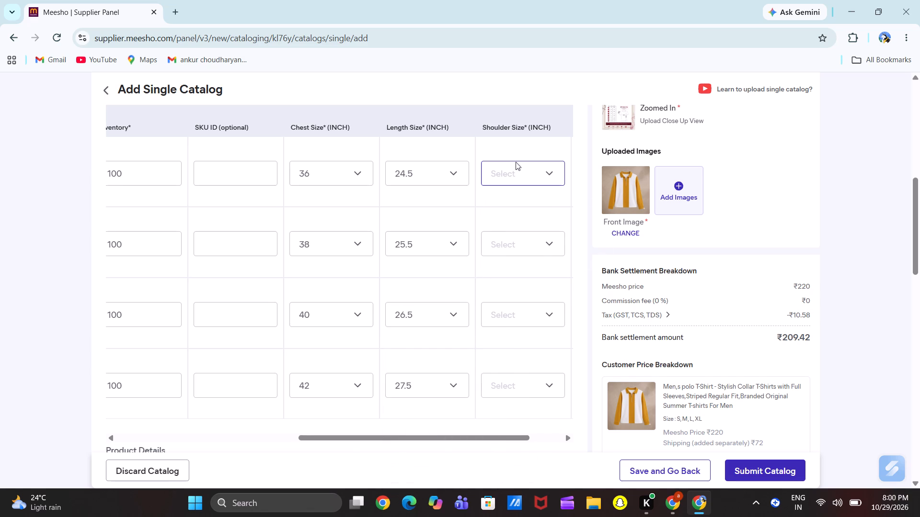
Set the shoulder size to 14.5 inches for size S and 15.5 inches for size M.
scroll(504, 265, "down", 2)
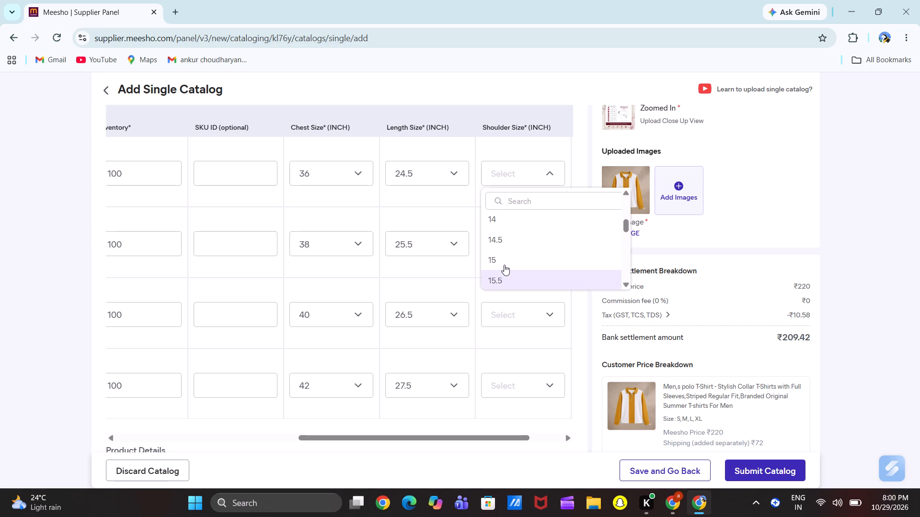
left_click(497, 247)
left_click(495, 252)
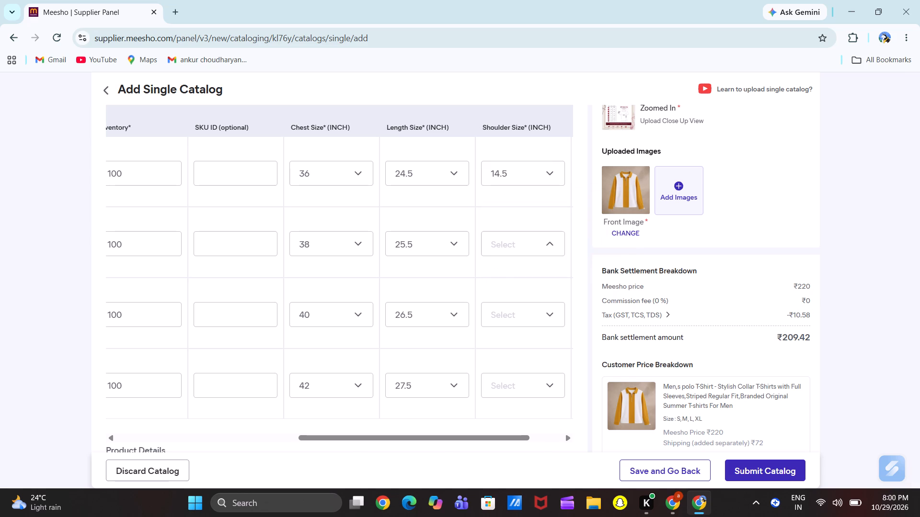
scroll(517, 323, "down", 3)
scroll(517, 323, "up", 1)
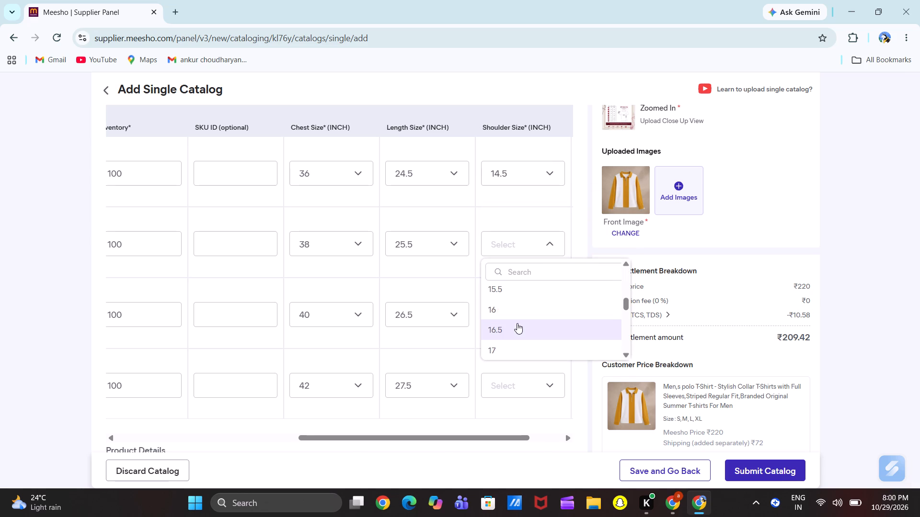
scroll(517, 323, "up", 1)
left_click(506, 290)
Set the shoulder size to 16.5 inches for size L and 17.5 inches for size XL.
left_click(504, 303)
scroll(508, 380, "down", 2)
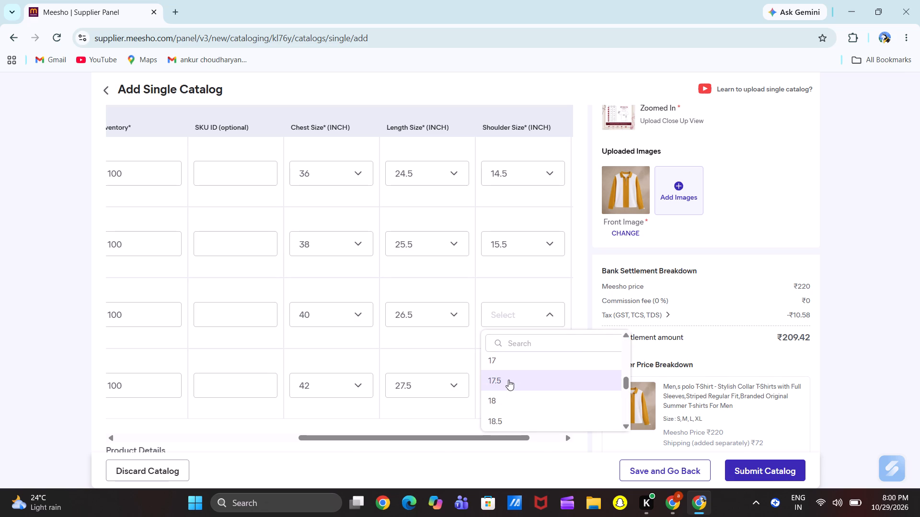
scroll(508, 380, "down", 1)
scroll(508, 380, "up", 1)
left_click(508, 380)
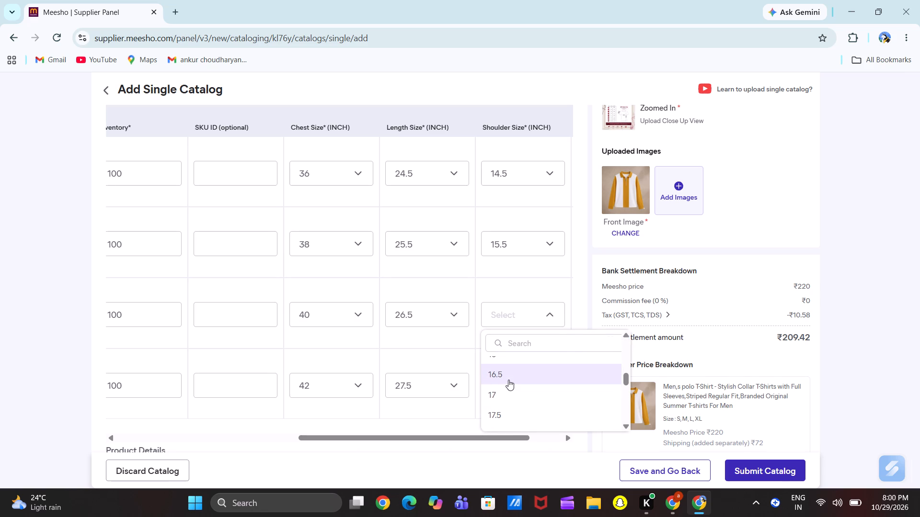
left_click(495, 385)
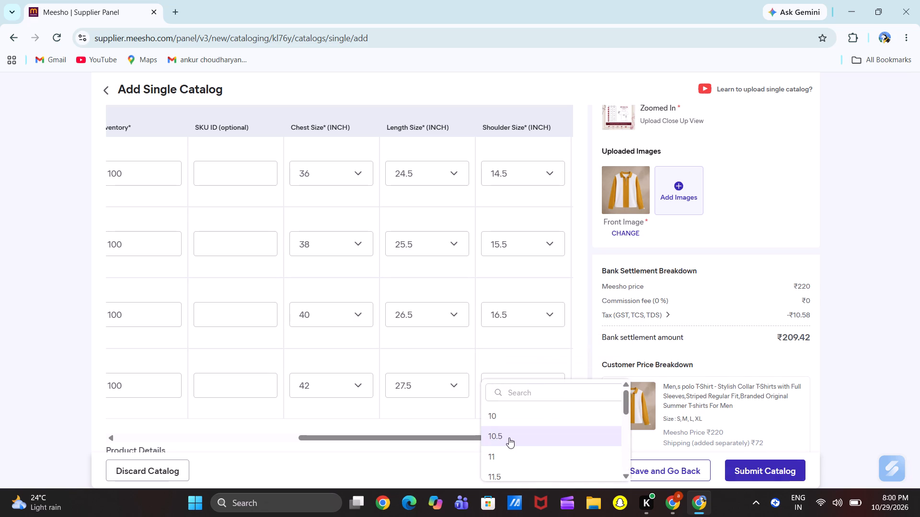
scroll(509, 438, "down", 2)
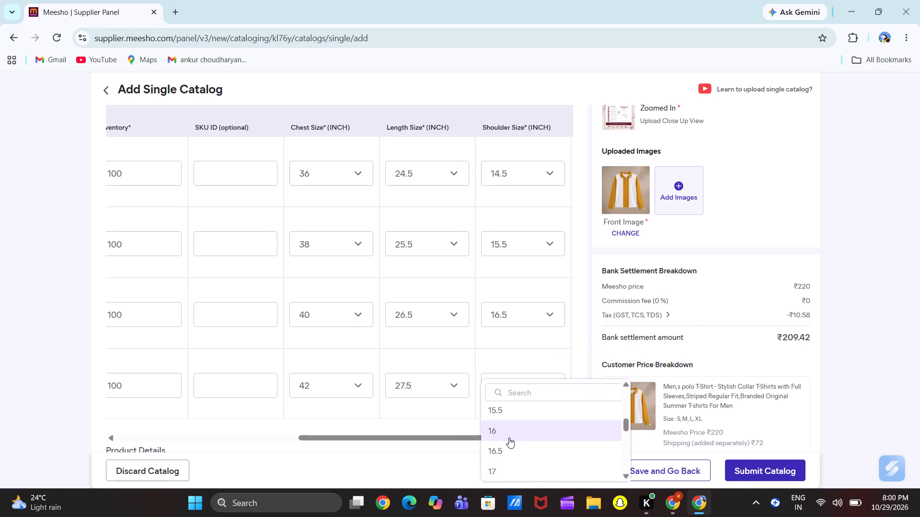
scroll(509, 438, "down", 2)
right_click(509, 438)
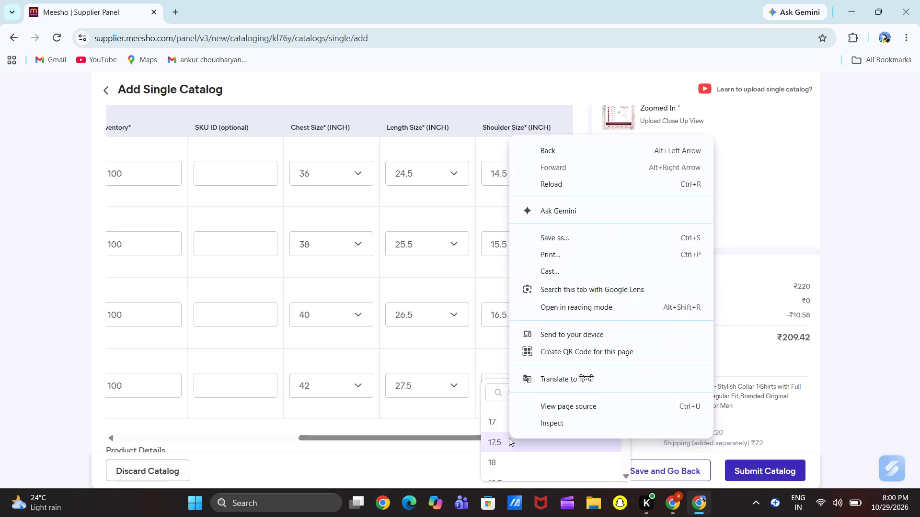
left_click(509, 438)
In the product details, set the color to Mustard and the fabric to Cotton Blend.
scroll(379, 432, "down", 2)
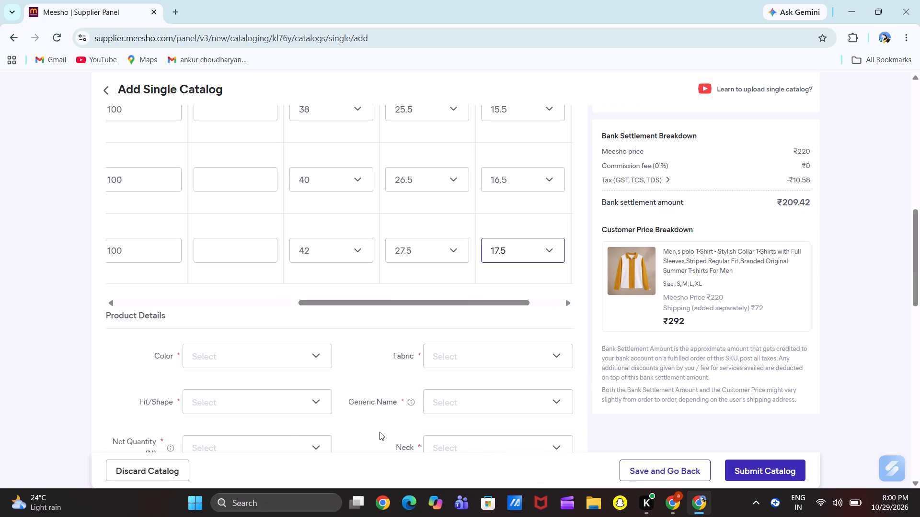
left_click(232, 364)
left_click(231, 387)
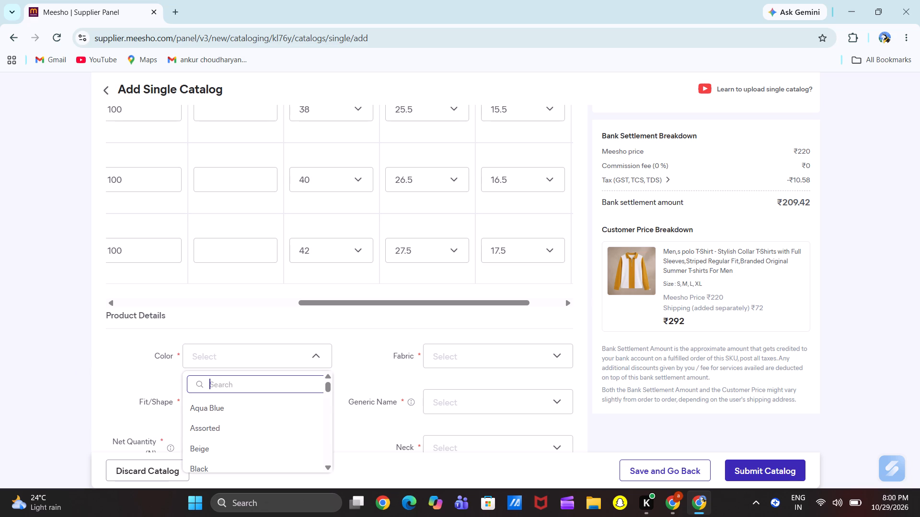
type("MU")
left_click(221, 422)
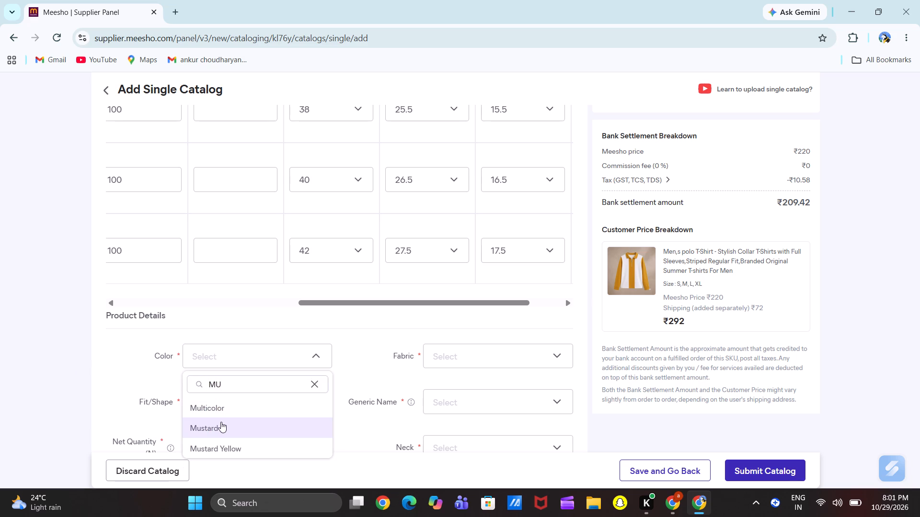
left_click(449, 355)
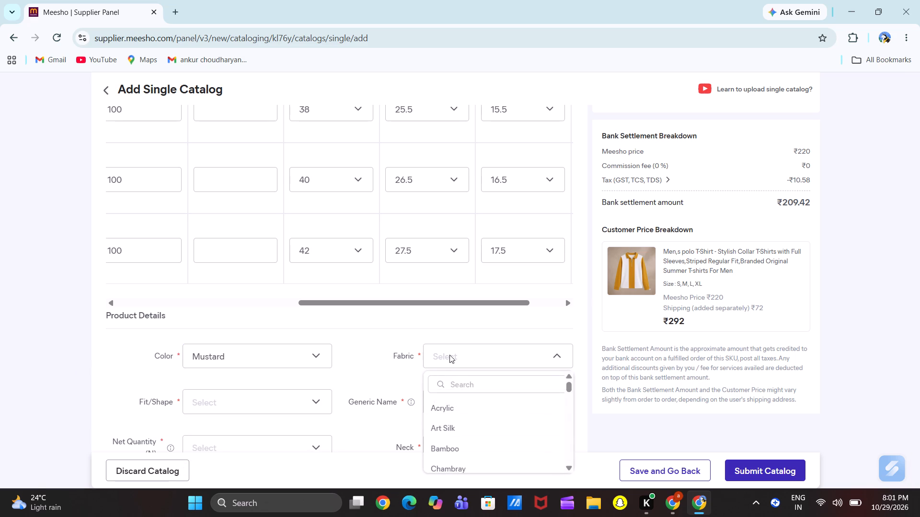
scroll(456, 440, "down", 1)
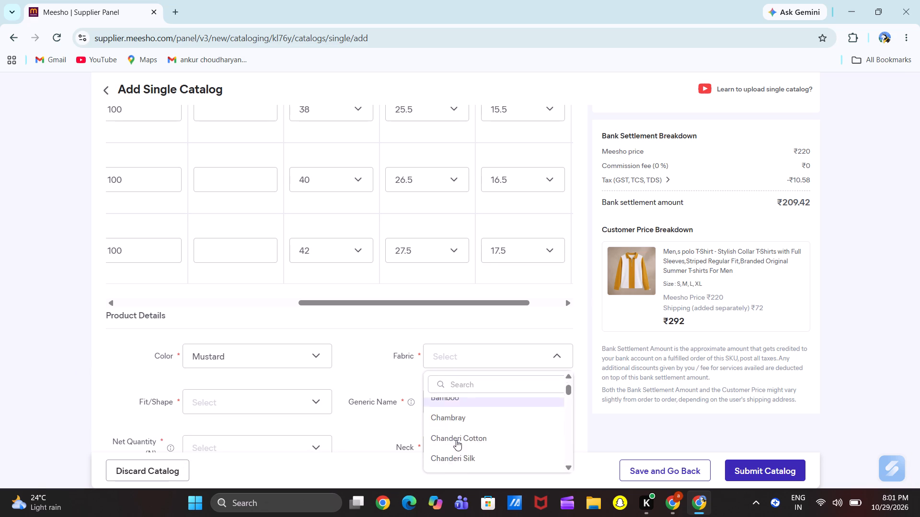
scroll(456, 440, "down", 1)
left_click(456, 440)
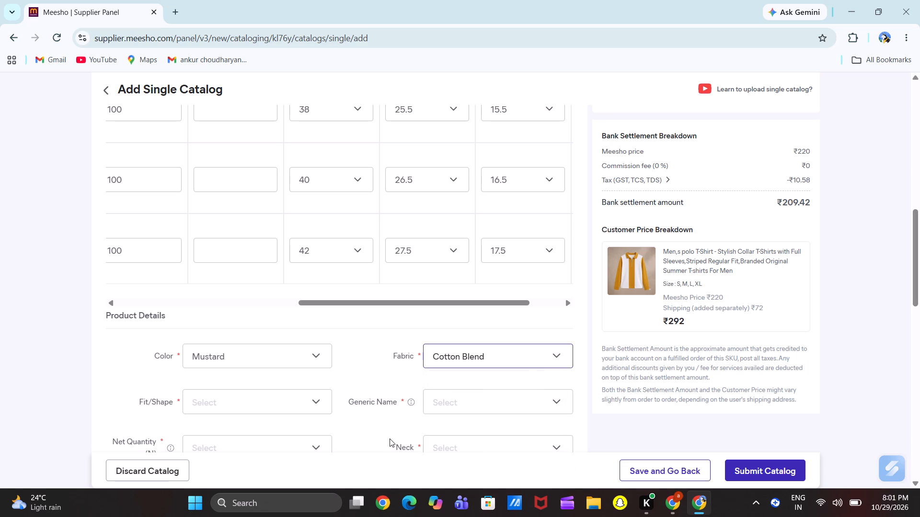
Set the product's fit/shape to Regular and its generic name to Tshirts.
left_click(232, 391)
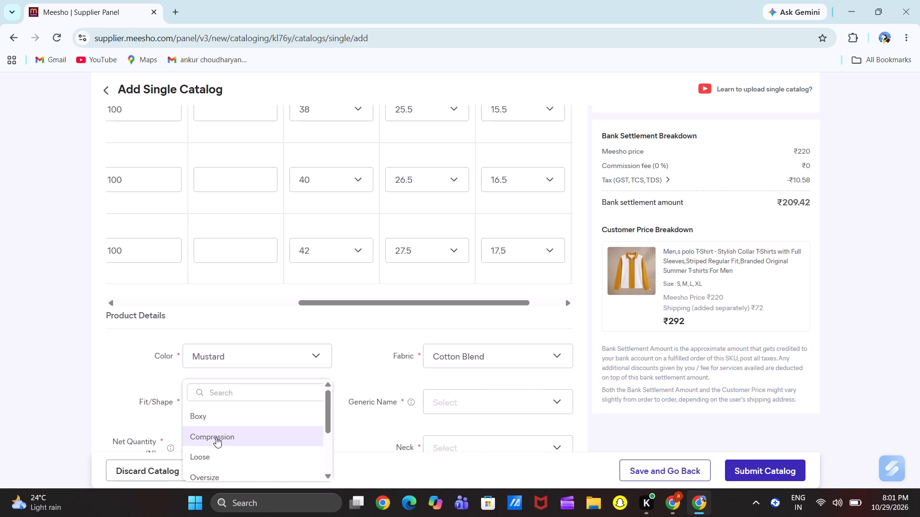
scroll(215, 459, "down", 1)
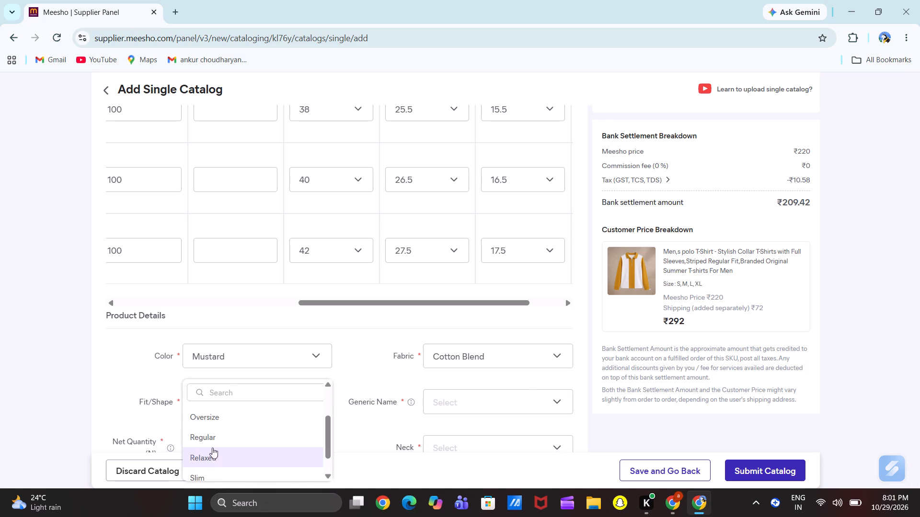
left_click(212, 438)
left_click(463, 396)
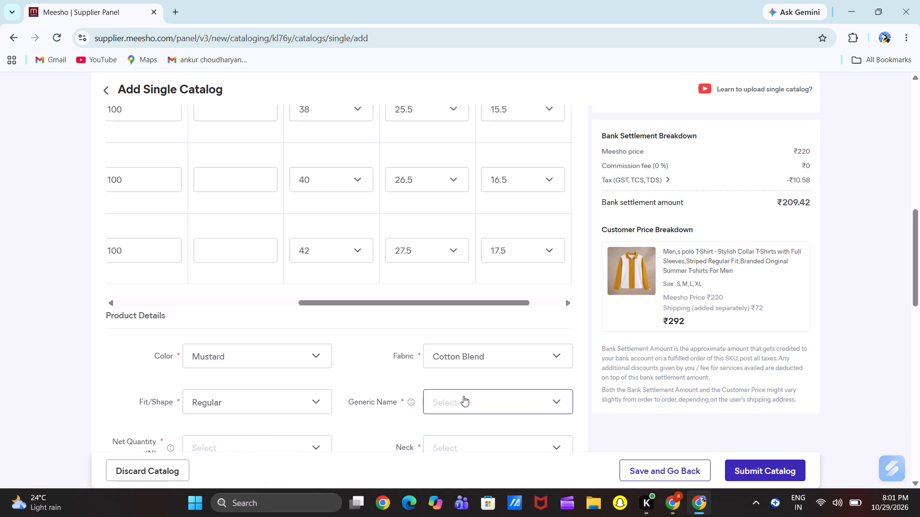
scroll(476, 427, "down", 2)
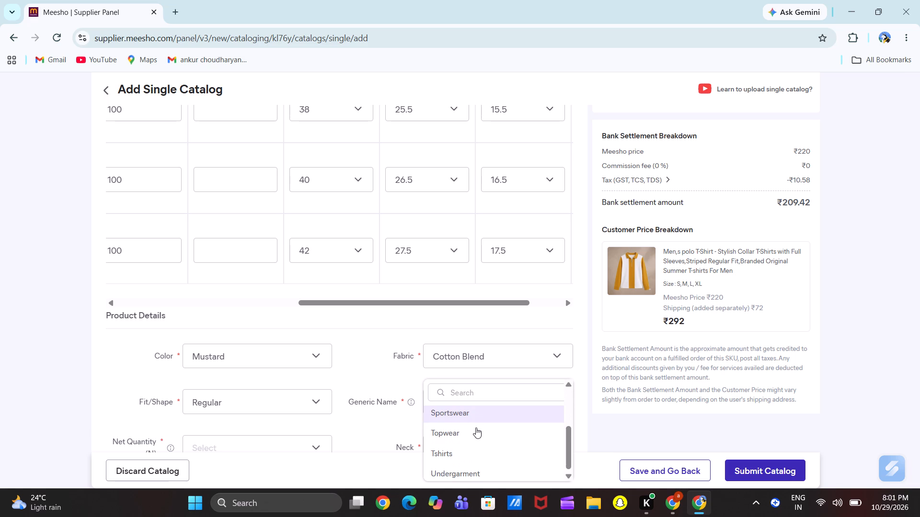
scroll(476, 427, "down", 1)
left_click(460, 442)
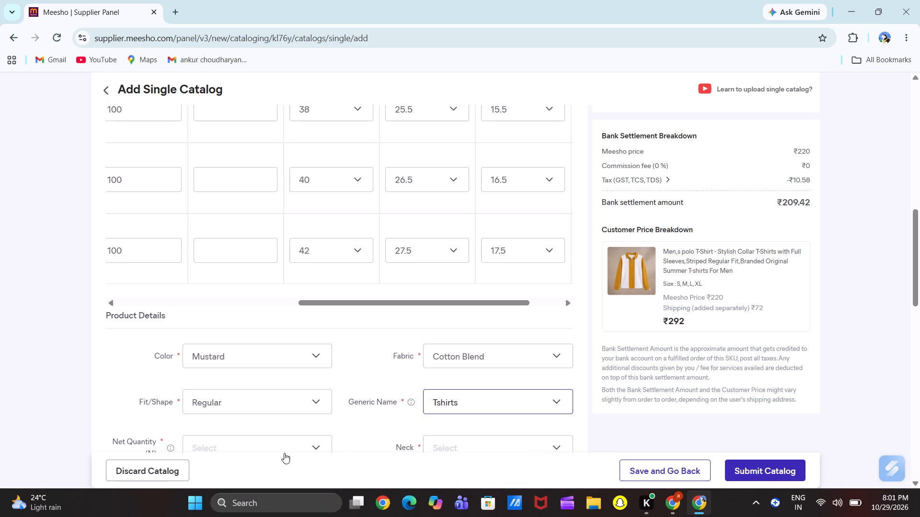
Set the net quantity to 1 and the neck style to Polo.
left_click(261, 446)
left_click(213, 413)
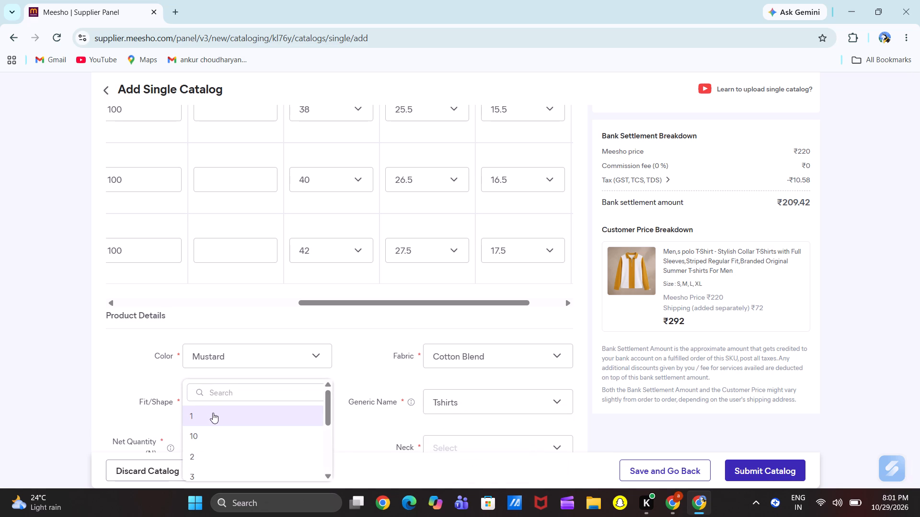
scroll(344, 398, "down", 3)
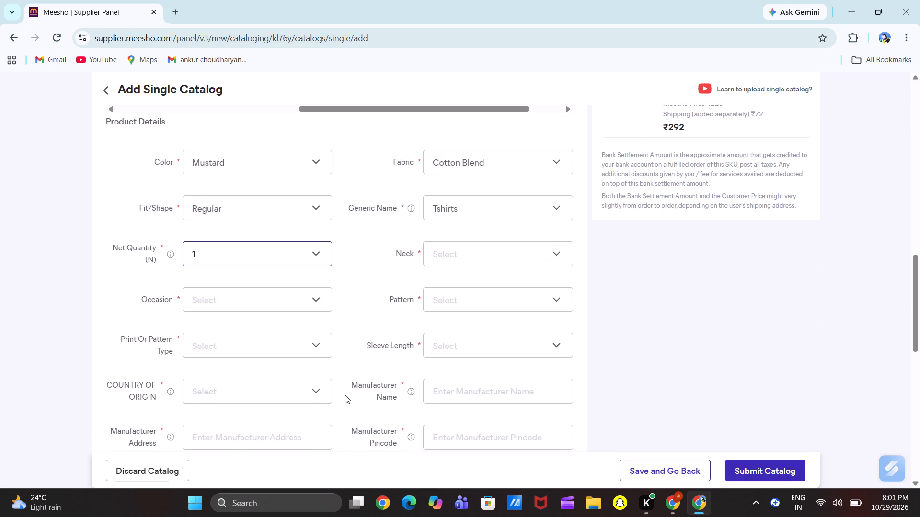
left_click(456, 243)
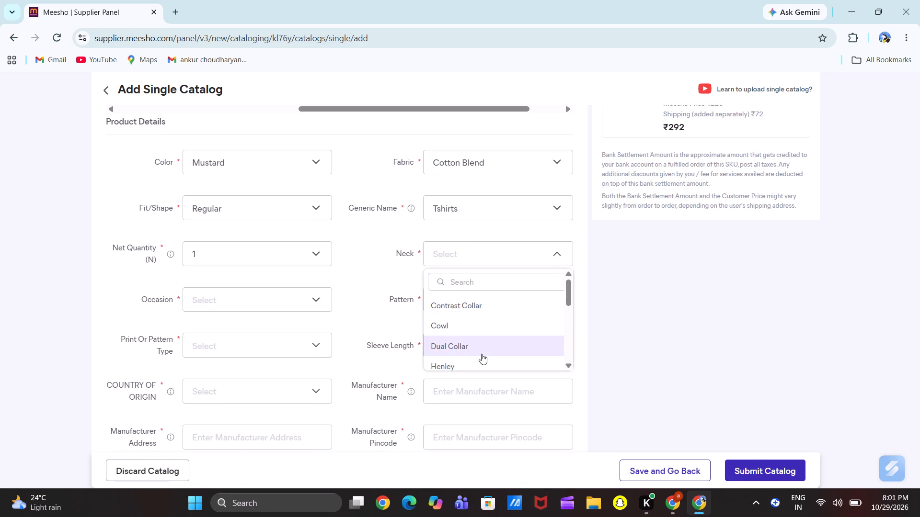
scroll(469, 343, "down", 2)
left_click(469, 343)
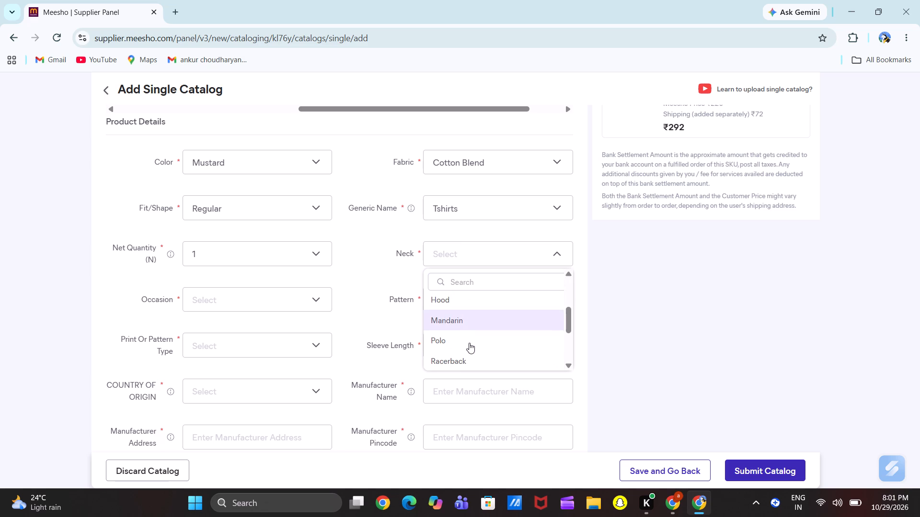
Set the print or pattern type to Colorblocked and the occasion to Casual.
left_click(324, 343)
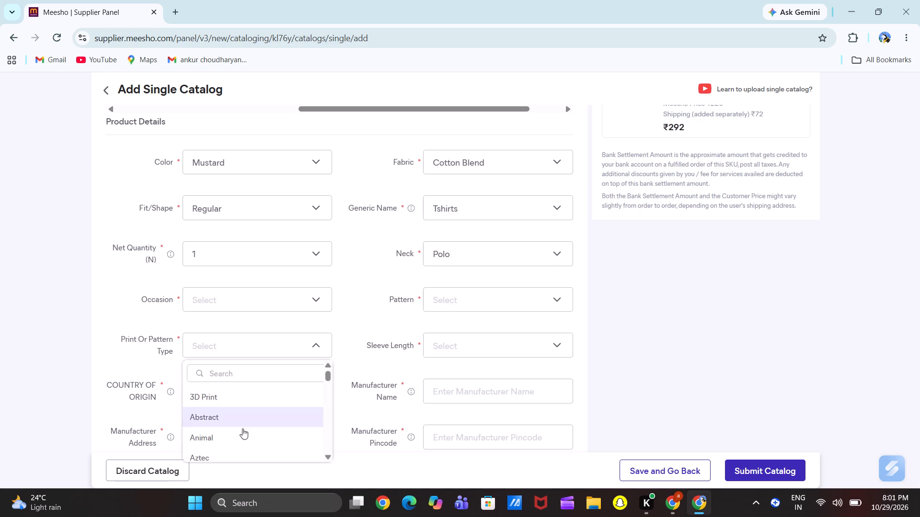
scroll(242, 428, "down", 3)
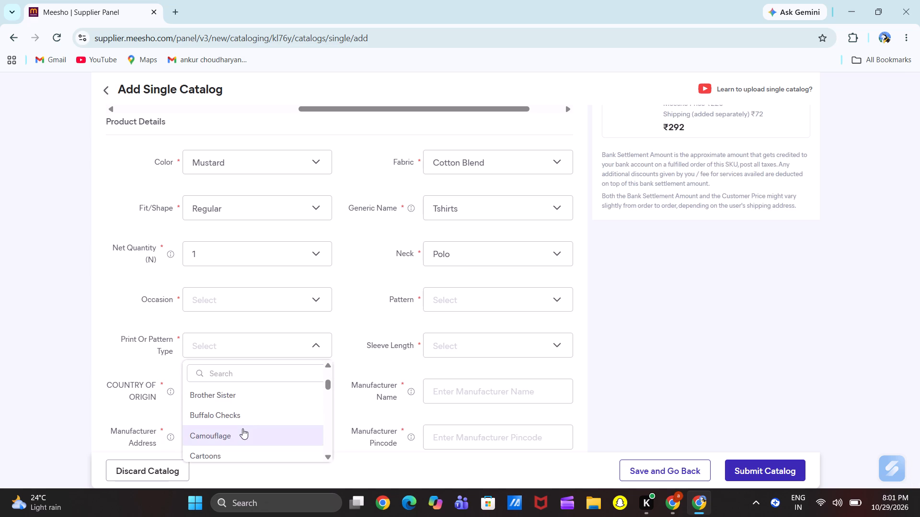
scroll(242, 428, "down", 2)
left_click(215, 449)
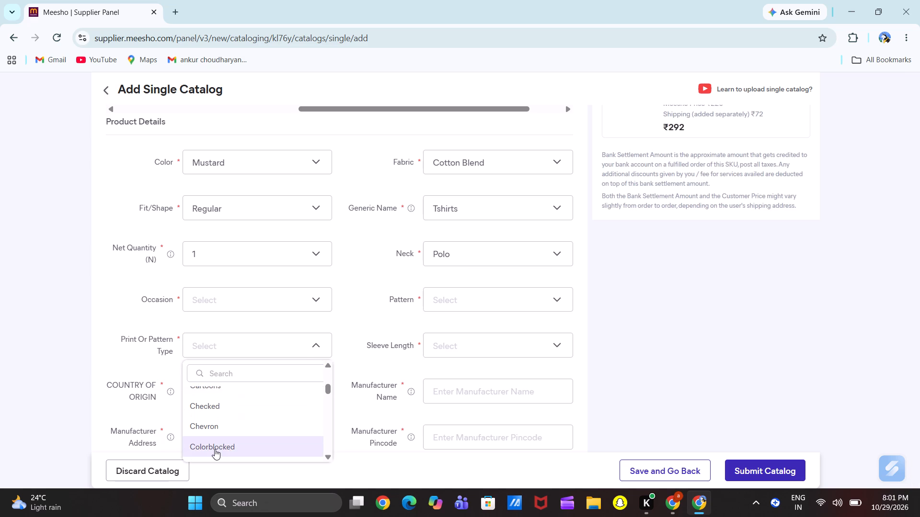
left_click(229, 298)
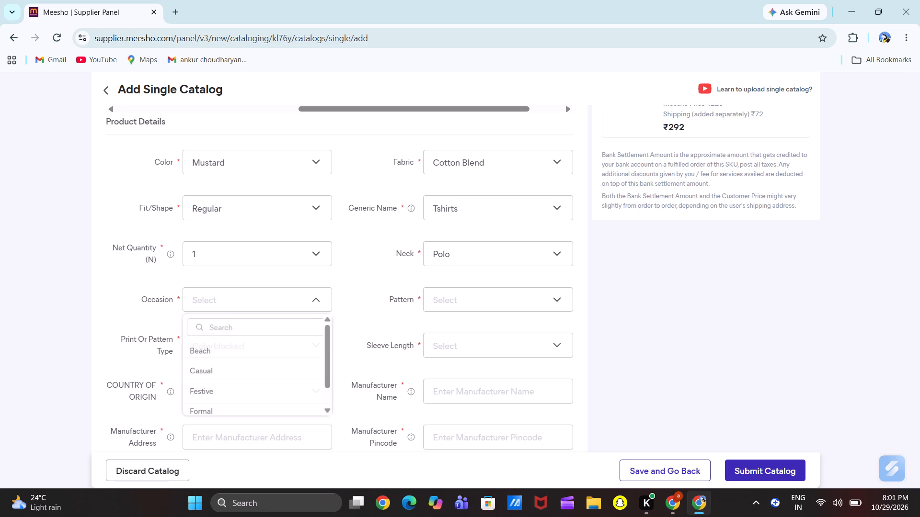
left_click(207, 378)
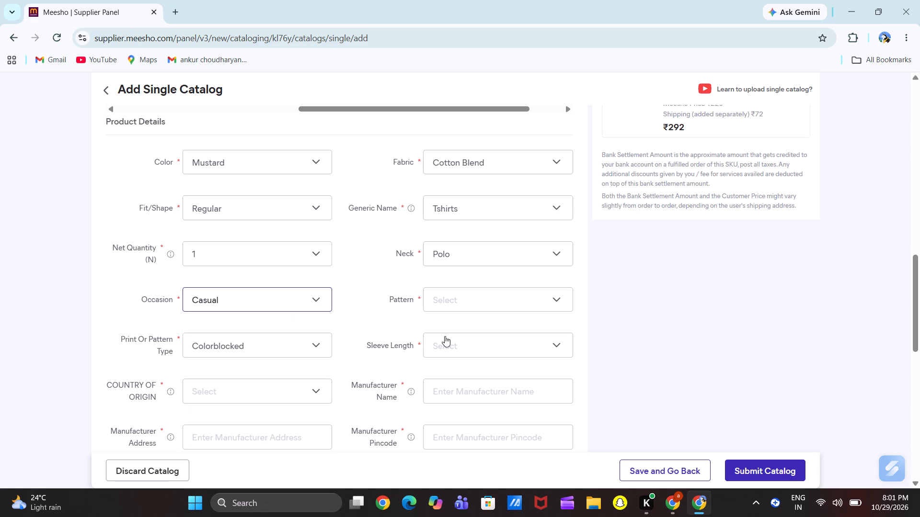
Set the sleeve length to Long Sleeves and the pattern to Colorblocked.
left_click(484, 341)
left_click(462, 396)
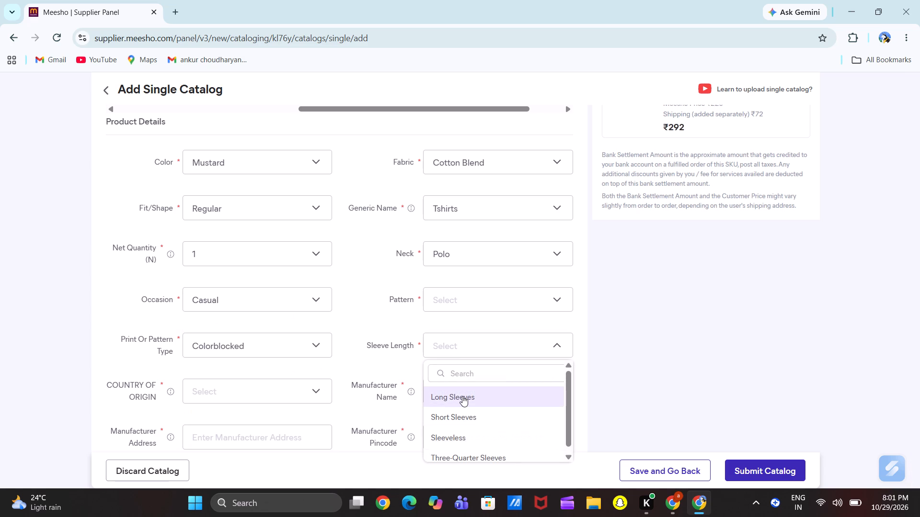
left_click(460, 289)
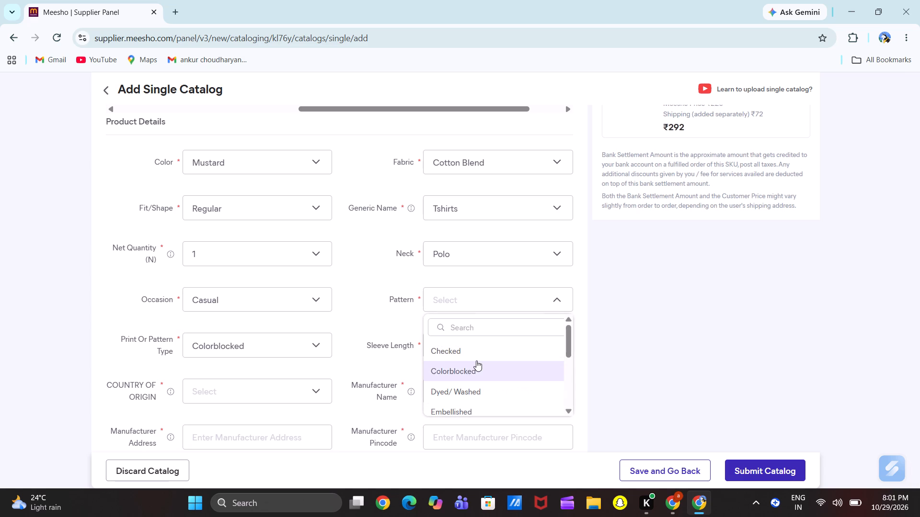
left_click(474, 363)
Set the country of origin to India and fill in the manufacturer name with the saved entry.
scroll(401, 364, "down", 2)
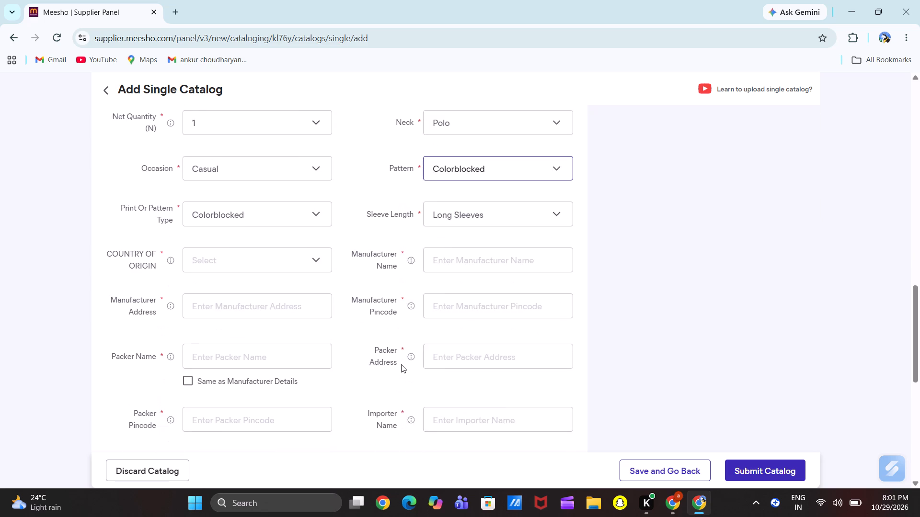
scroll(401, 364, "down", 1)
left_click(250, 221)
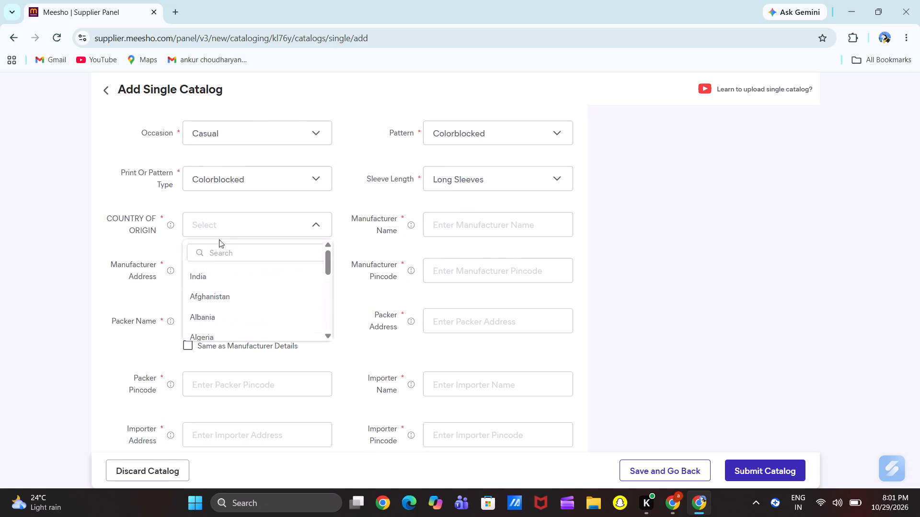
left_click(205, 273)
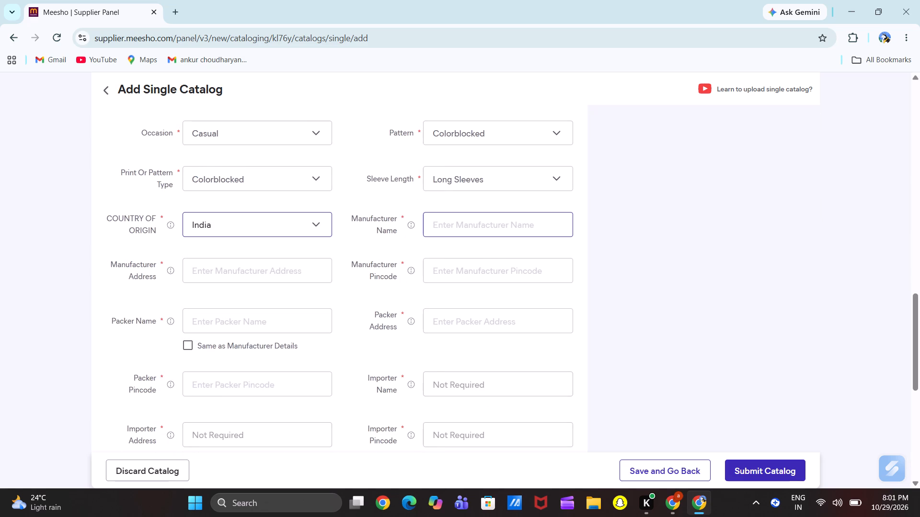
left_click(449, 221)
left_click(505, 265)
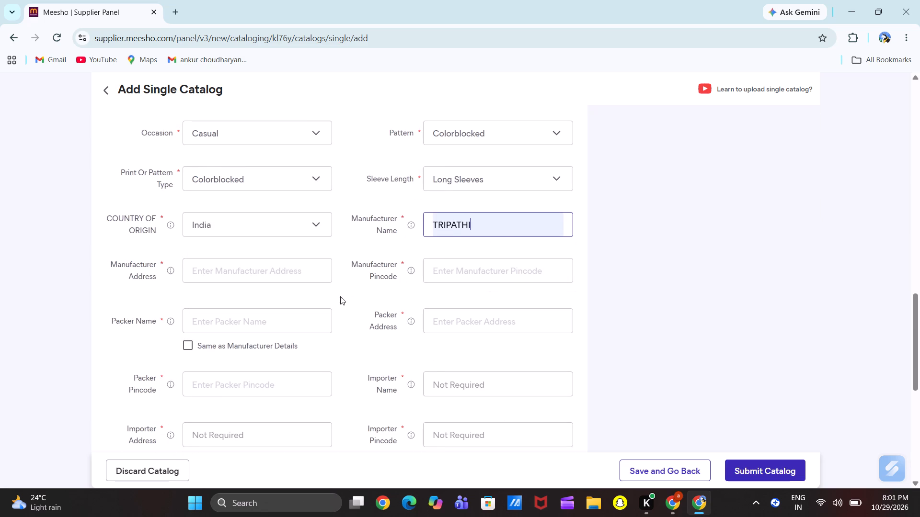
Fill in the manufacturer address with the saved locality entry.
left_click(255, 271)
key("s")
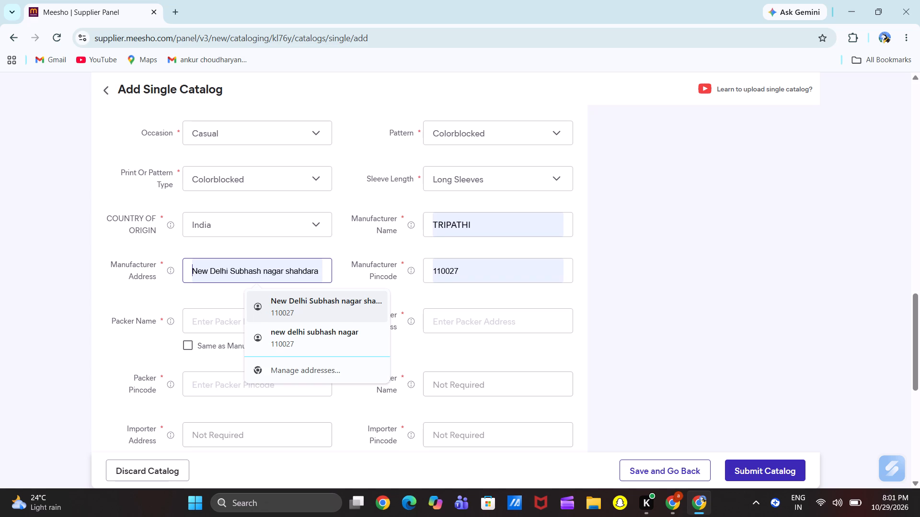
left_click(281, 307)
left_click(285, 304)
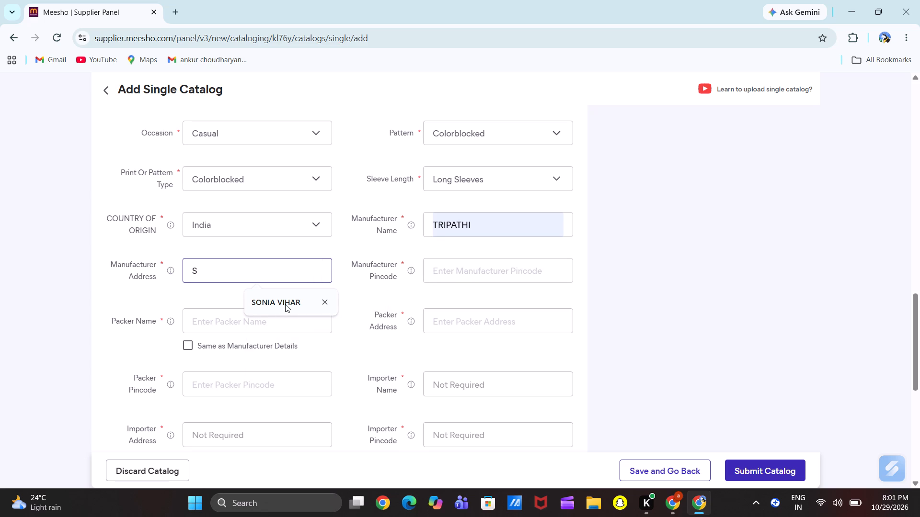
left_click(280, 299)
triple_click(280, 299)
left_click_drag(280, 299, 294, 303)
triple_click(294, 303)
left_click_drag(294, 303, 183, 229)
left_click_drag(183, 229, 281, 307)
triple_click(281, 307)
left_click(281, 307)
left_click(474, 269)
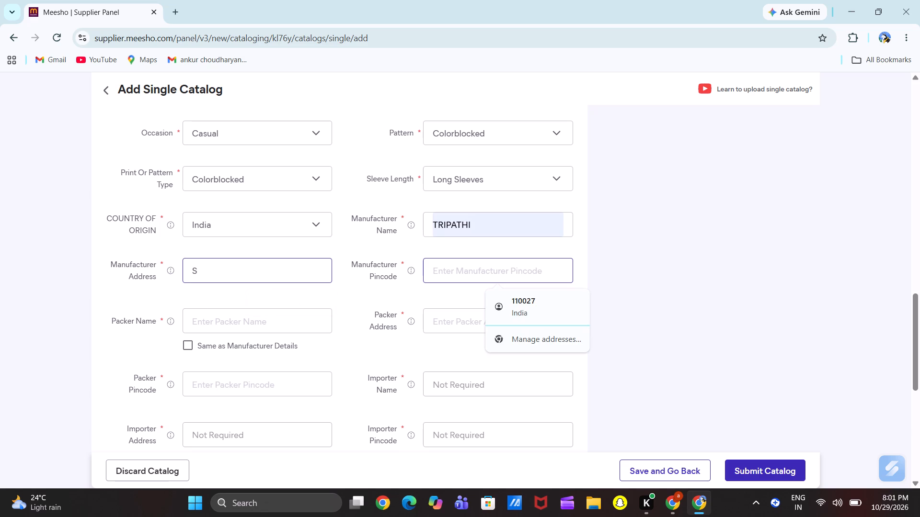
left_click(204, 272)
left_click(278, 305)
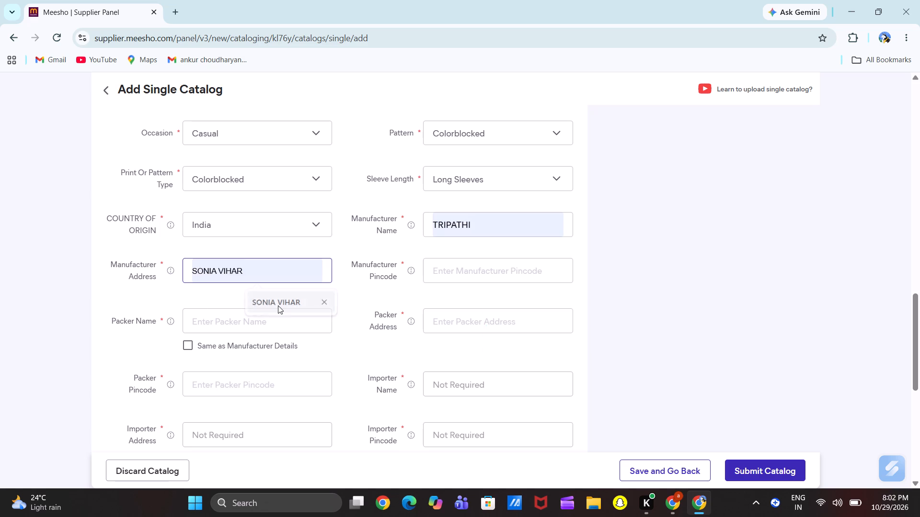
Enter the manufacturer pincode.
left_click(480, 275)
left_click(480, 275)
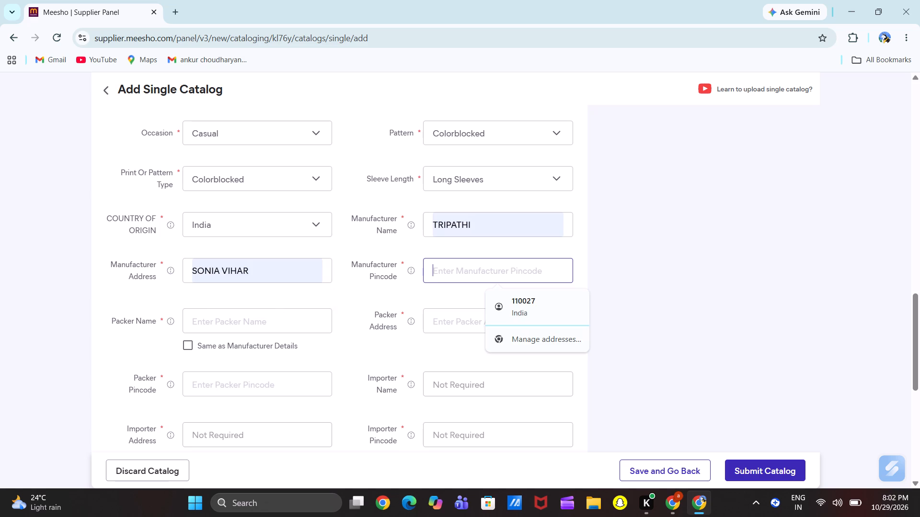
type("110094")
Fill in the packer name, address and pincode with the same details as the manufacturer.
left_click(281, 314)
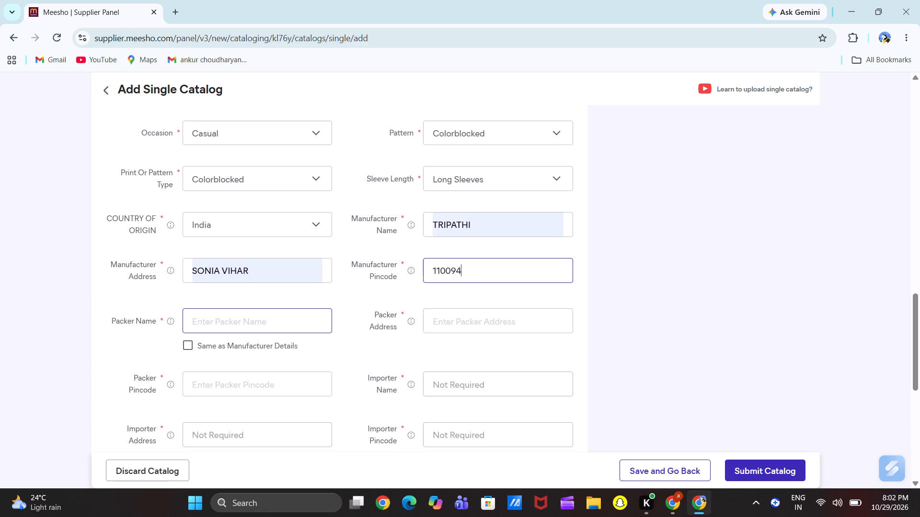
left_click(273, 360)
left_click(459, 332)
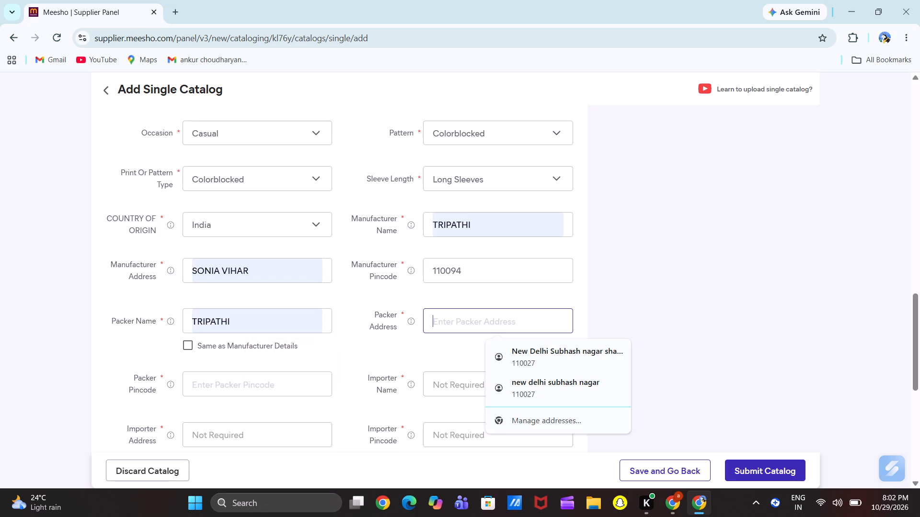
key("s")
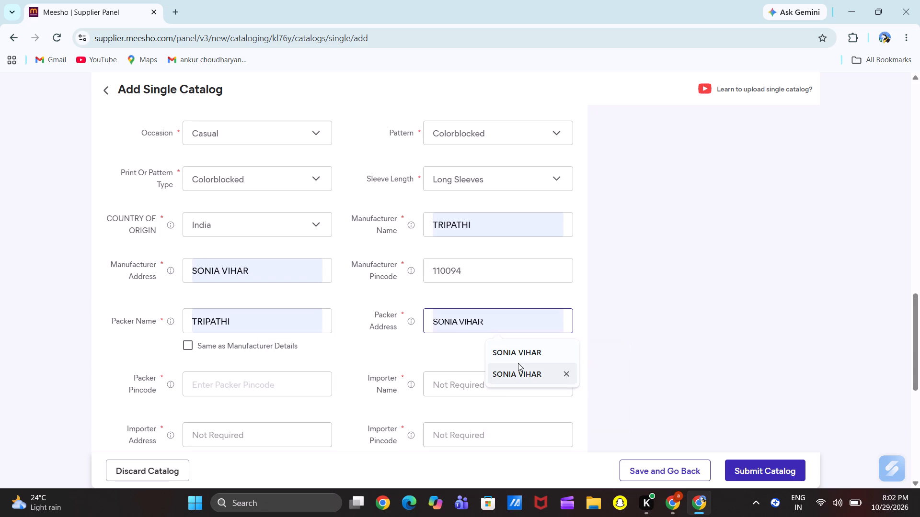
left_click(518, 363)
left_click(223, 380)
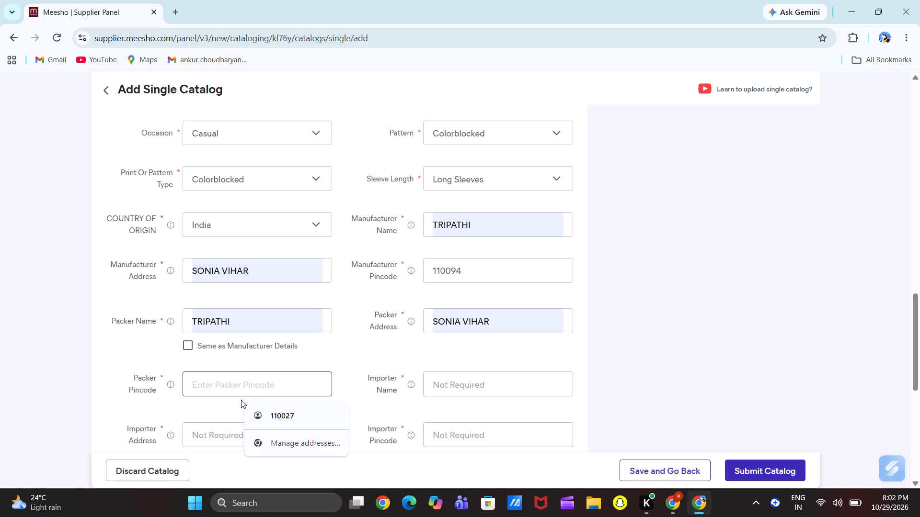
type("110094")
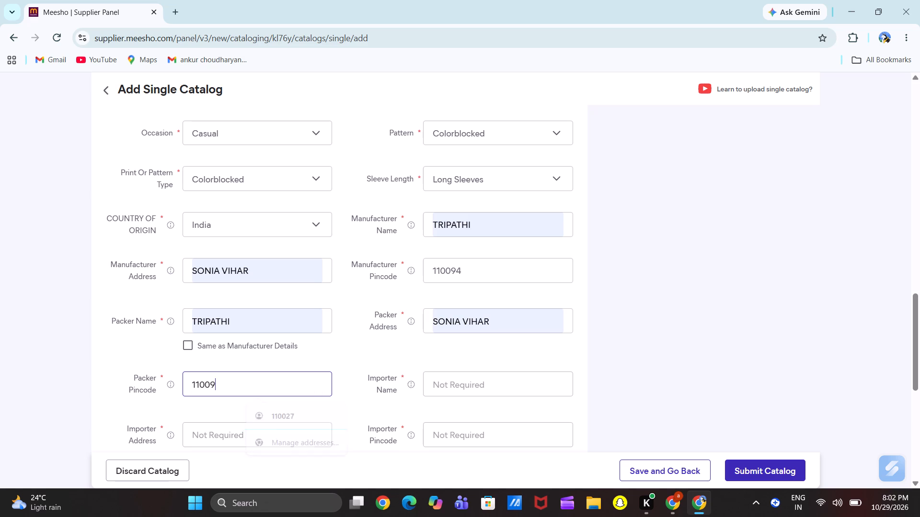
Set the length under Other Attributes to Regular.
scroll(431, 414, "down", 4)
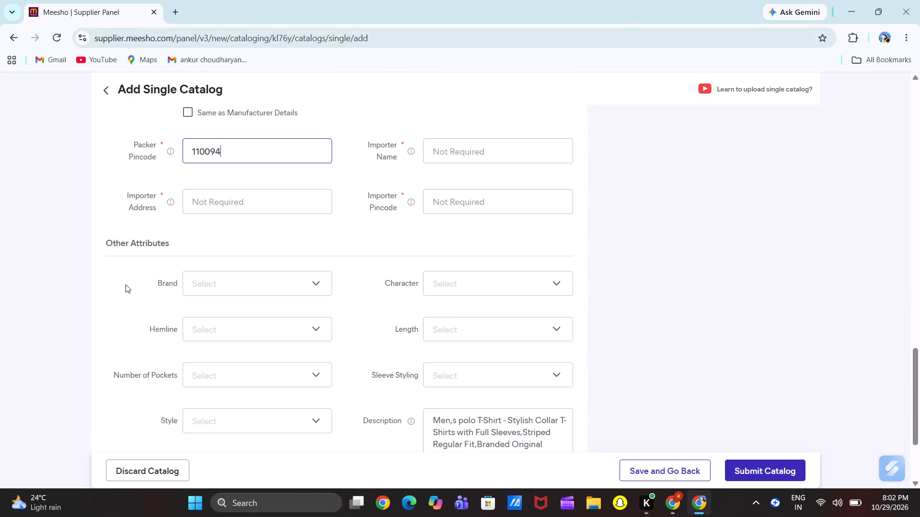
left_click(444, 327)
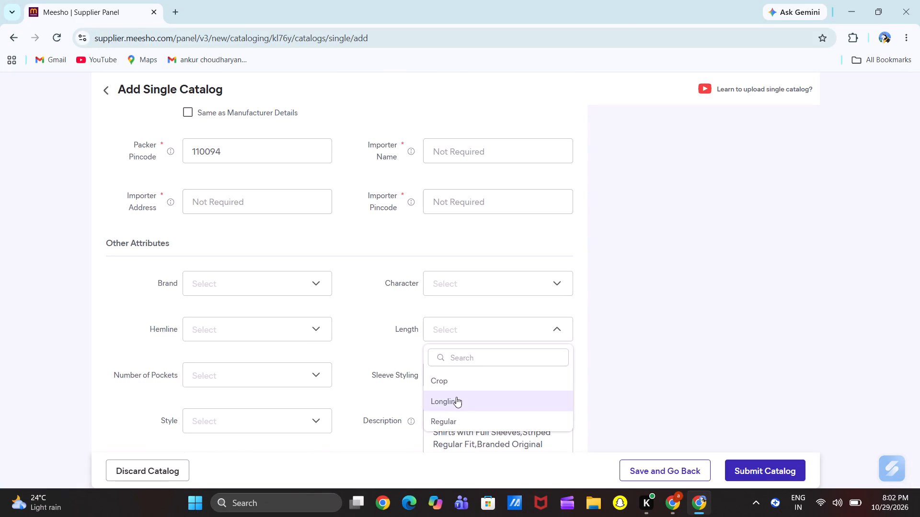
left_click(468, 414)
Set the style to Korean and the number of pockets to No Pocket.
scroll(392, 408, "down", 2)
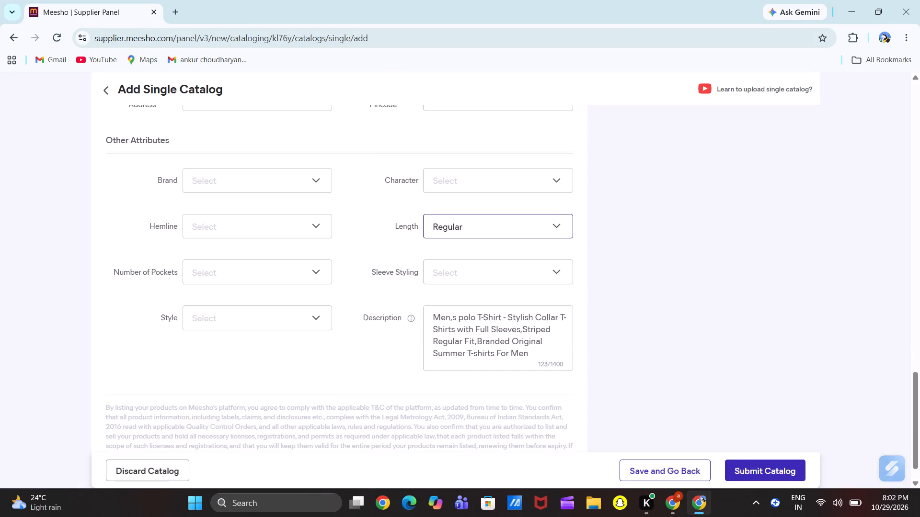
left_click(253, 329)
left_click(224, 385)
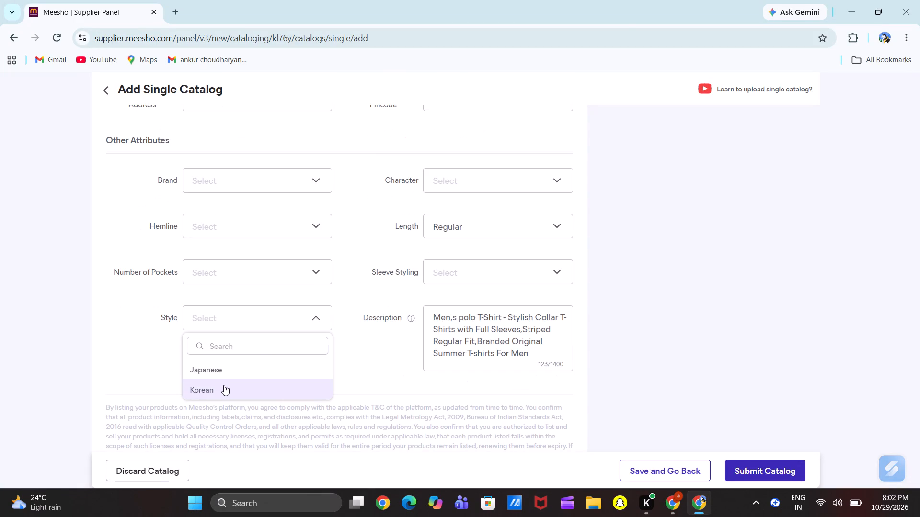
left_click(241, 270)
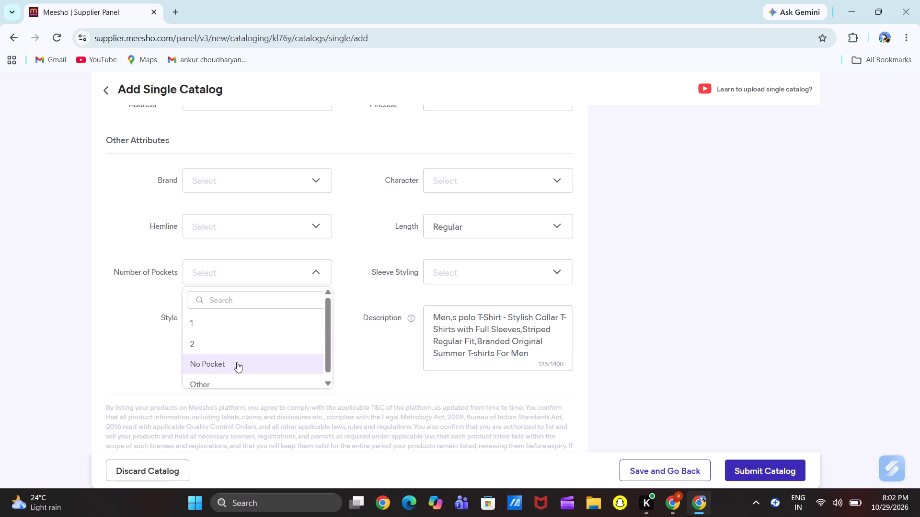
left_click(237, 362)
Review Product 1's style code, size and price table and product details.
scroll(125, 307, "up", 8)
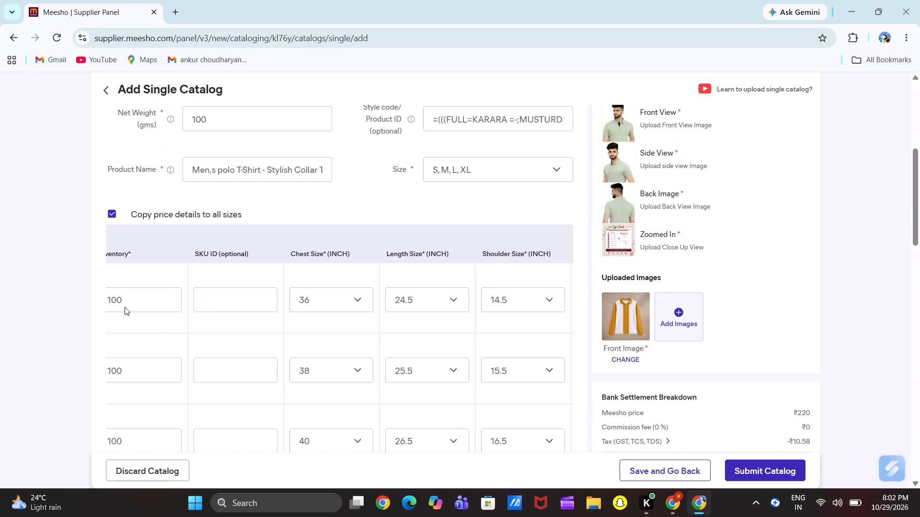
scroll(125, 307, "up", 3)
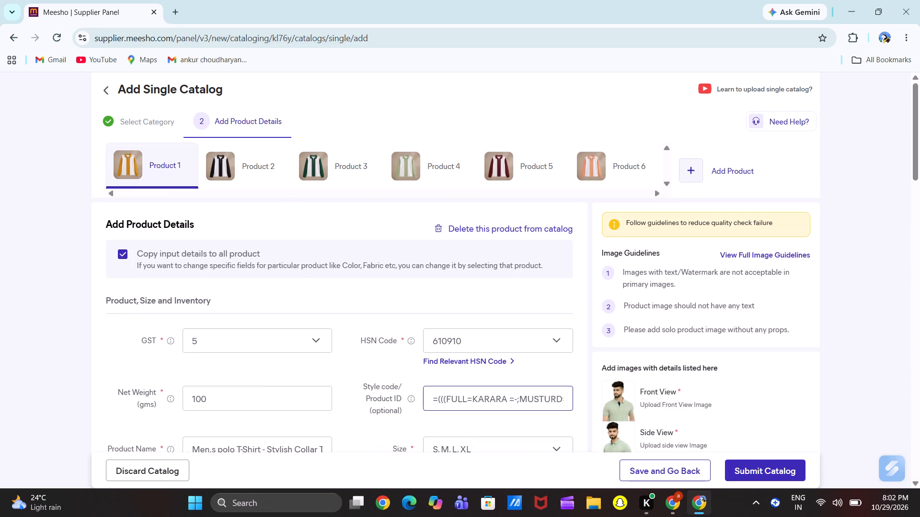
scroll(337, 307, "down", 4)
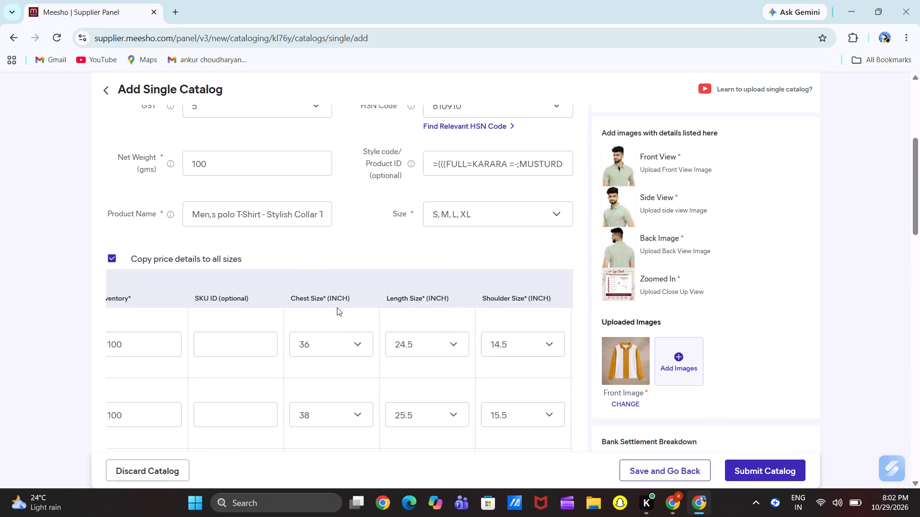
scroll(242, 356, "right", 4)
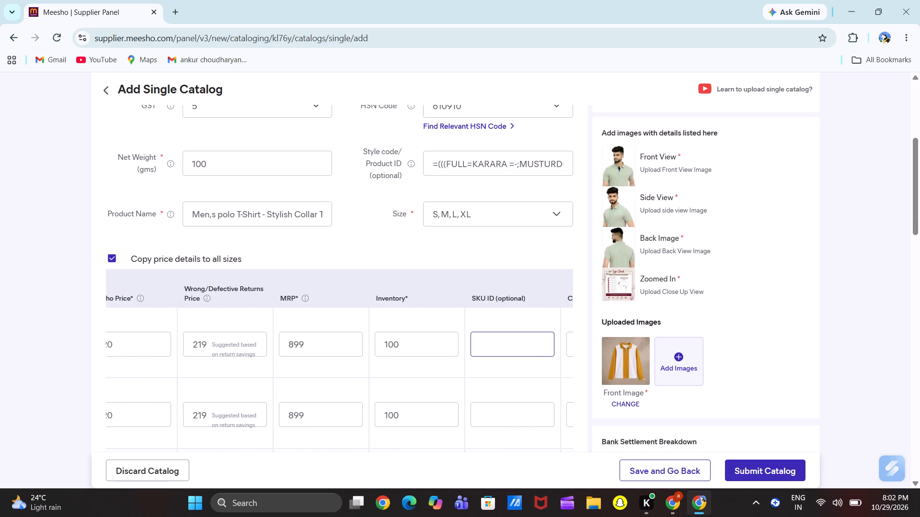
scroll(242, 356, "right", 3)
scroll(242, 356, "down", 3)
scroll(242, 356, "up", 1)
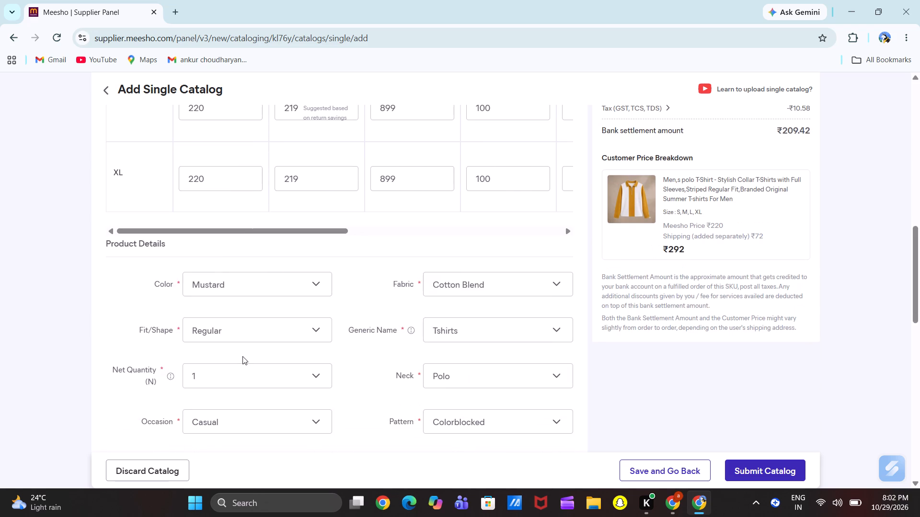
scroll(242, 356, "up", 4)
Set the style code of Product 2, the black T-shirt, to @((FULL=FRILL=BLACK..)), based on the saved FULL=FRILL=BLACK entry.
left_click(213, 162)
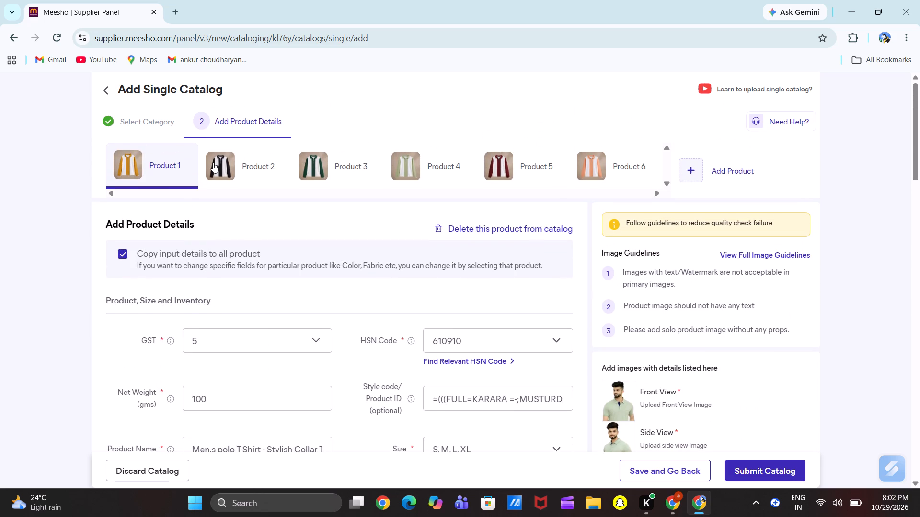
left_click(457, 356)
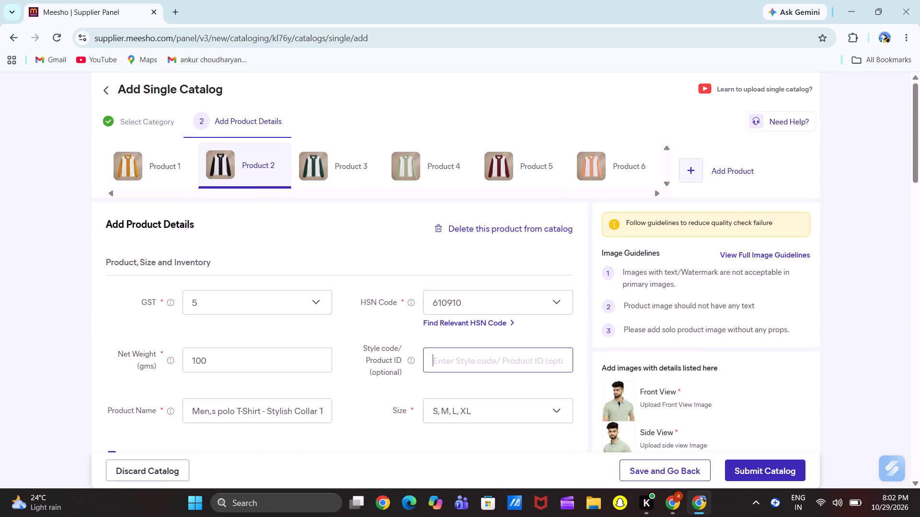
left_click(553, 260)
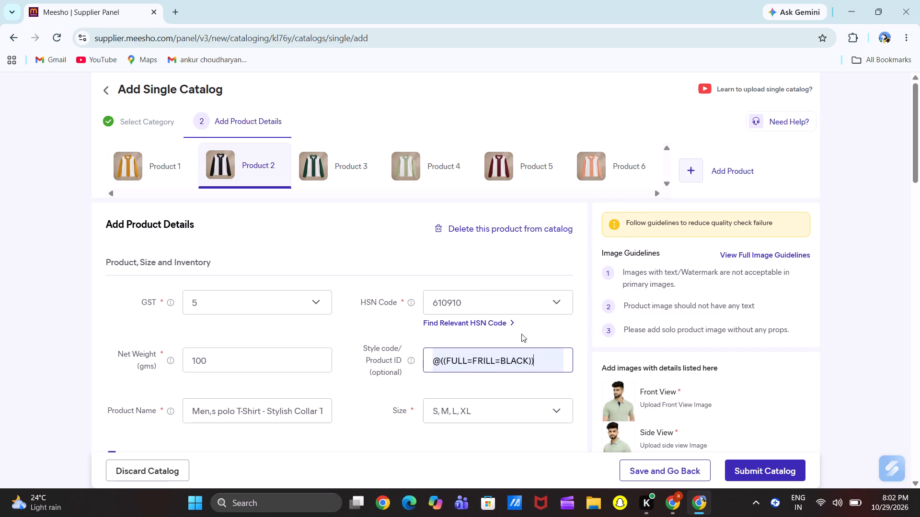
left_click(527, 360)
type("]]")
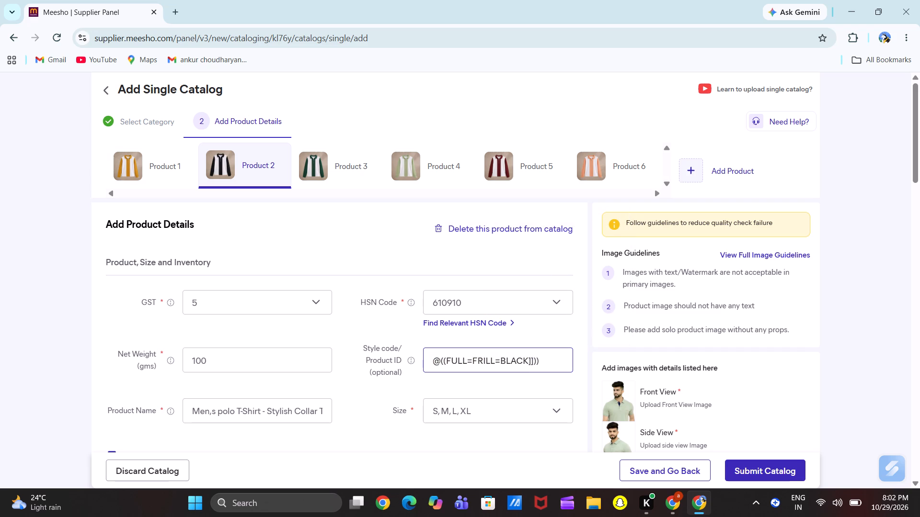
key("BackSpace")
key("BackSpace")
type("..")
Set Product 2's Meesho price to 220 for all sizes.
scroll(337, 339, "down", 4)
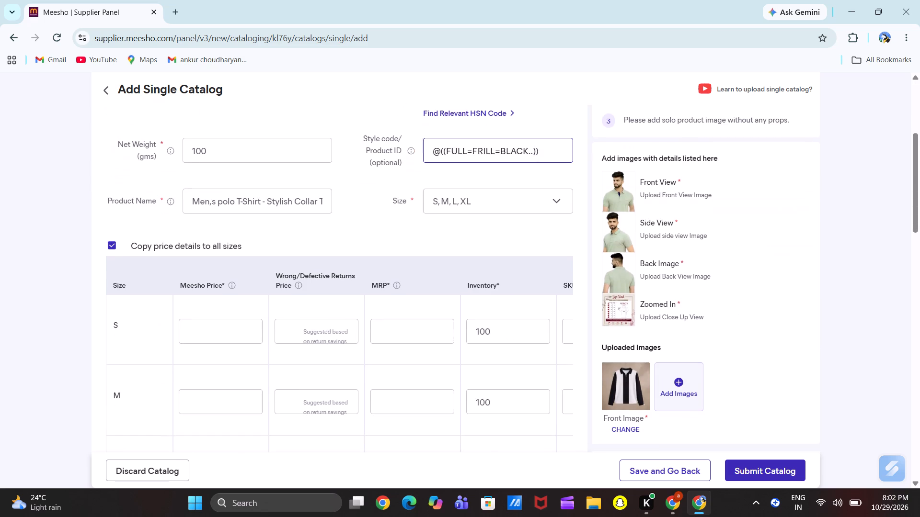
scroll(337, 339, "down", 1)
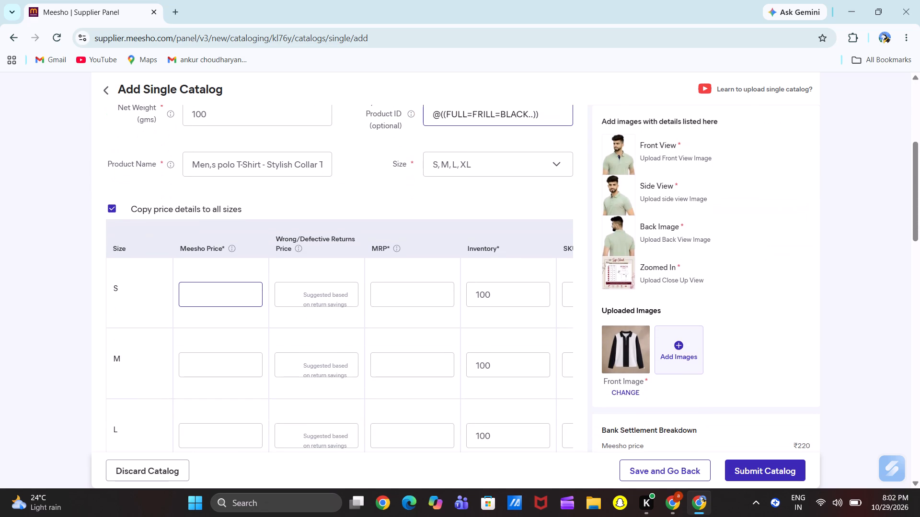
left_click(236, 290)
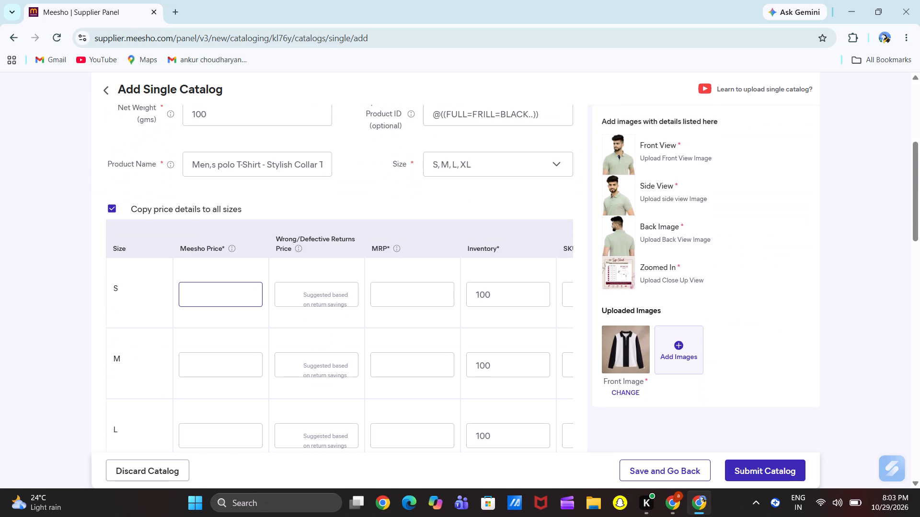
type("220")
Set Product 2's wrong/defective returns price to 219 for all sizes.
left_click(287, 292)
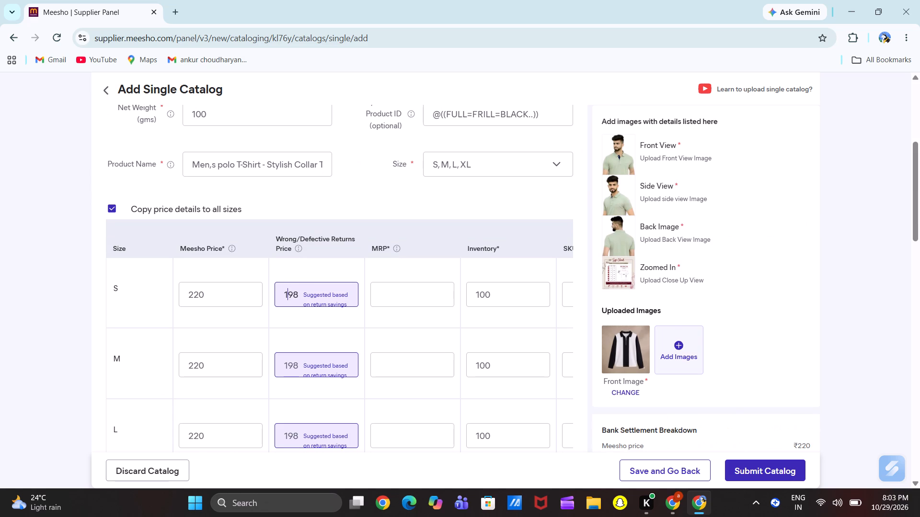
left_click(296, 293)
key("BackSpace")
key("BackSpace")
key("BackSpace")
type("219")
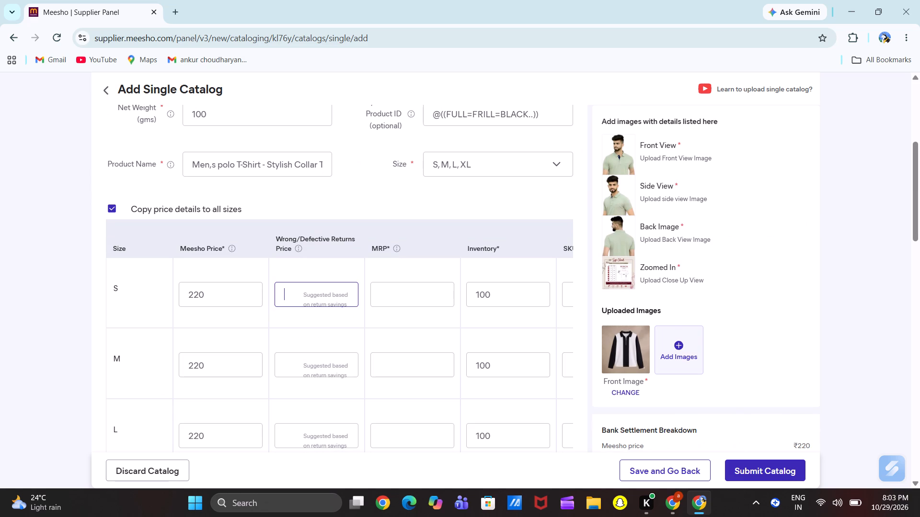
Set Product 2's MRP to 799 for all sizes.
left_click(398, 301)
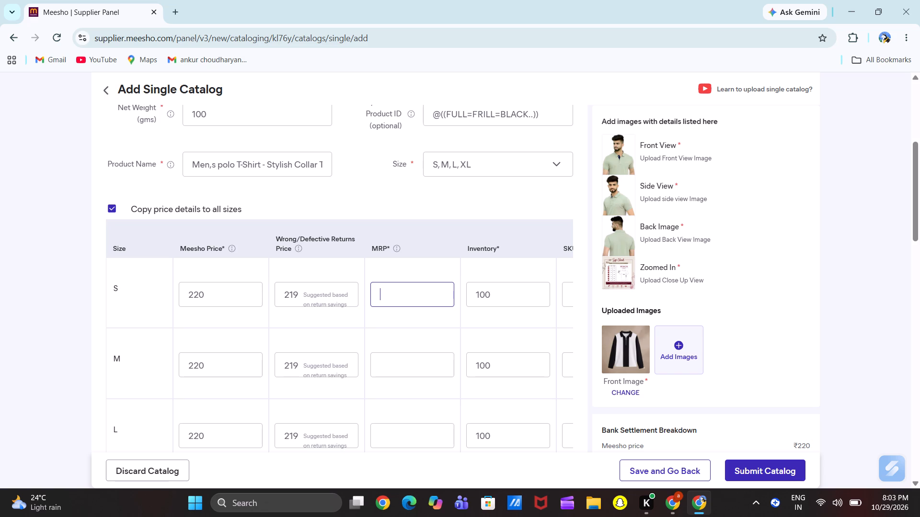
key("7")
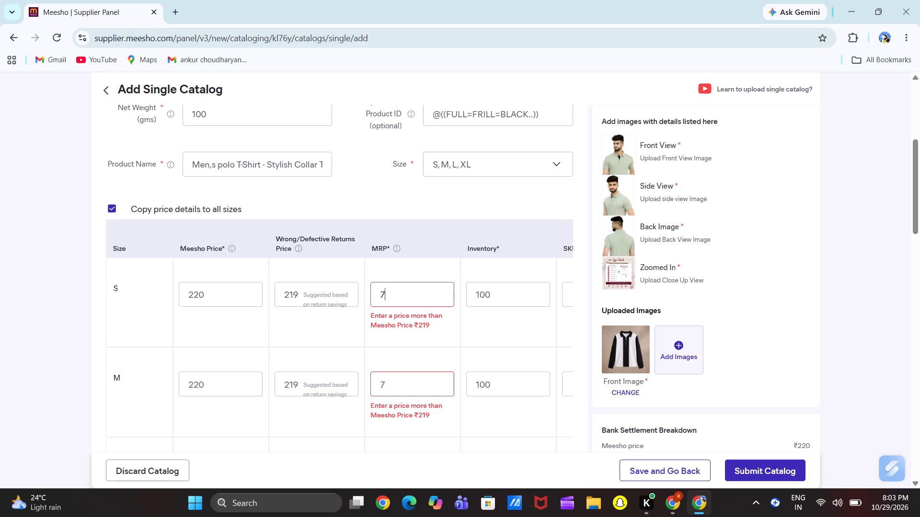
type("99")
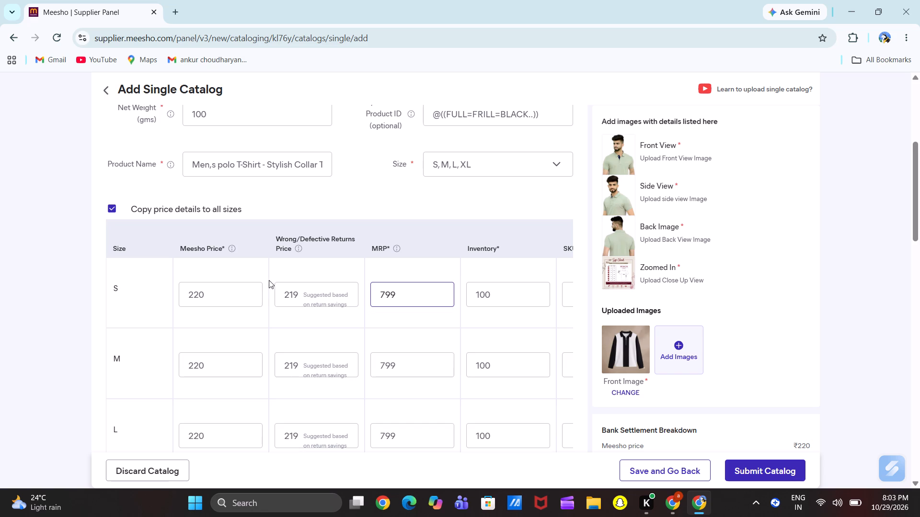
Check Product 1's price table, and set Product 2's MRP to 899 for all sizes.
scroll(267, 280, "up", 5)
left_click(146, 169)
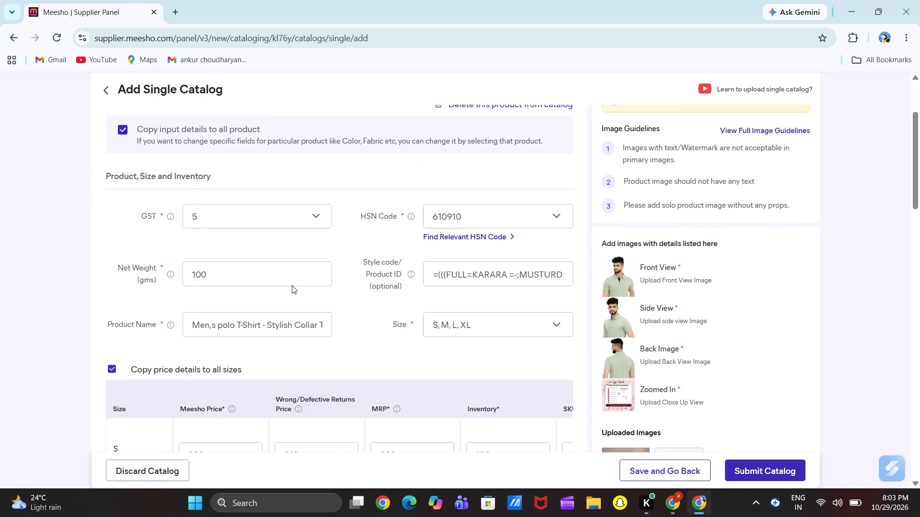
left_click(233, 111)
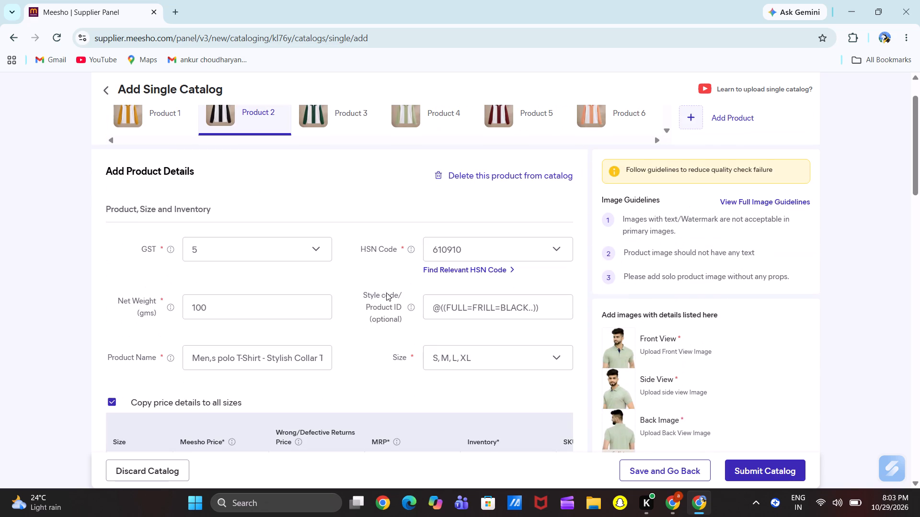
scroll(416, 343, "down", 2)
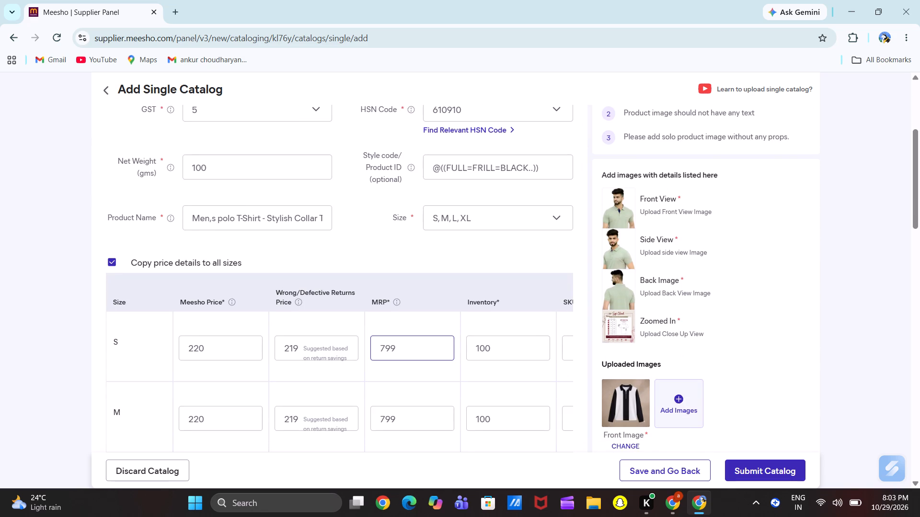
left_click(410, 348)
key("BackSpace")
key("BackSpace")
key("BackSpace")
key("BackSpace")
key("BackSpace")
type("899")
Set Product 2's shoulder size to 14.5 inches for size S and 15.5 inches for size M.
scroll(460, 341, "down", 1)
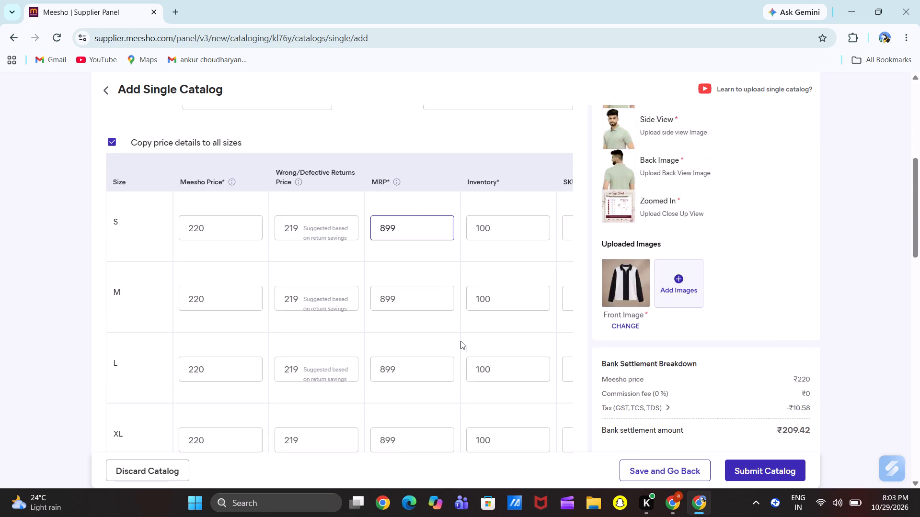
scroll(460, 341, "down", 2)
scroll(442, 280, "left", 4)
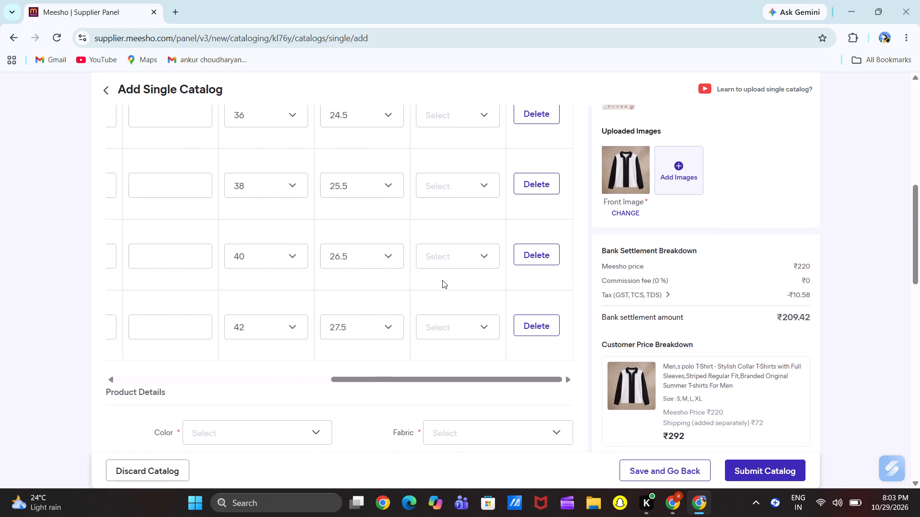
scroll(453, 207, "up", 1)
left_click(453, 207)
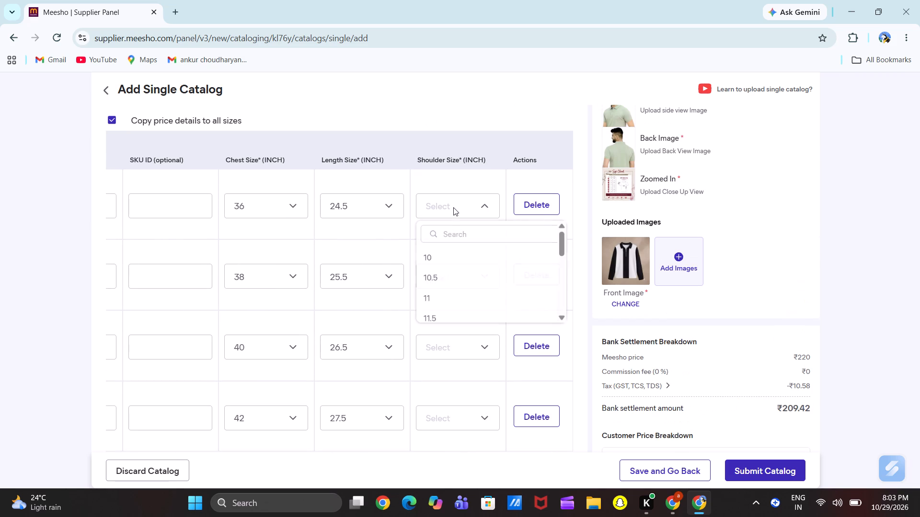
scroll(440, 288, "down", 2)
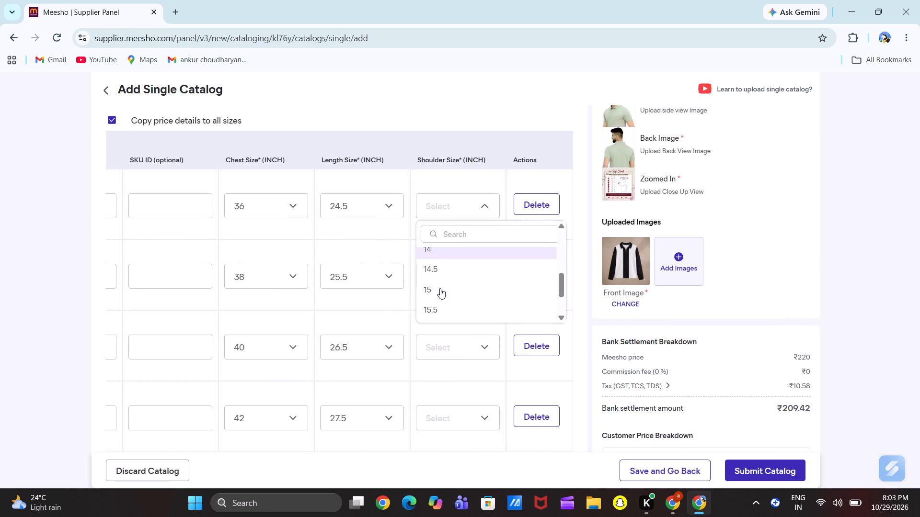
left_click(436, 282)
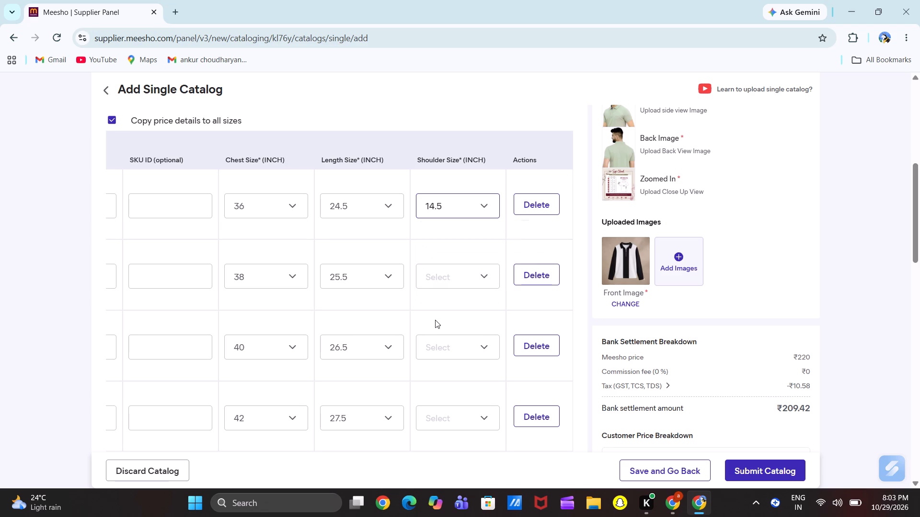
left_click(450, 287)
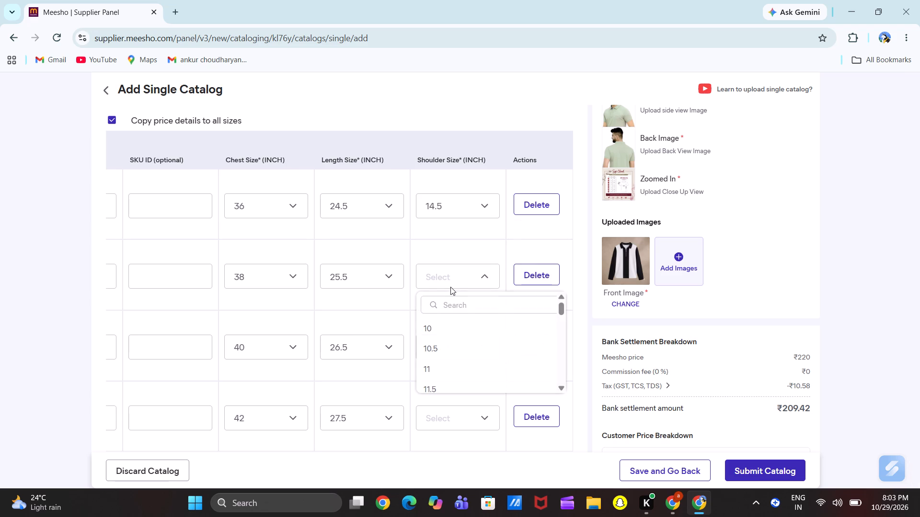
scroll(462, 352, "down", 2)
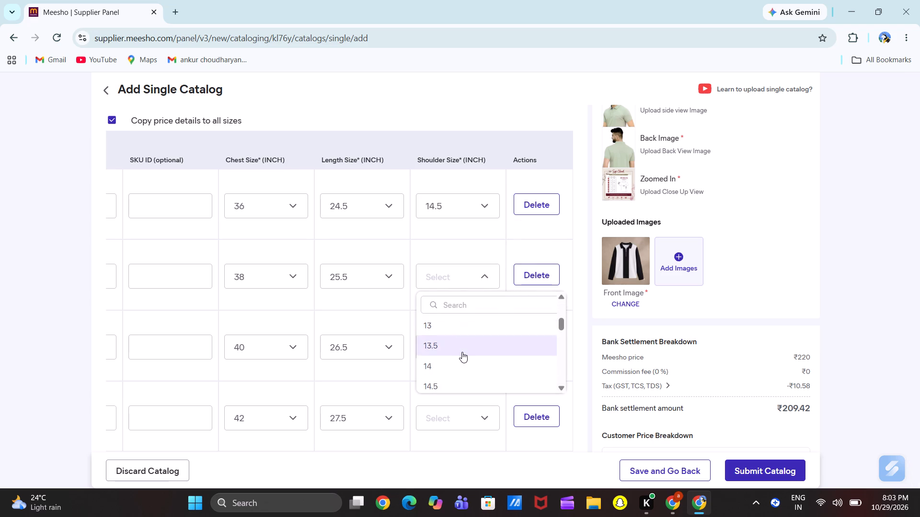
scroll(462, 352, "down", 1)
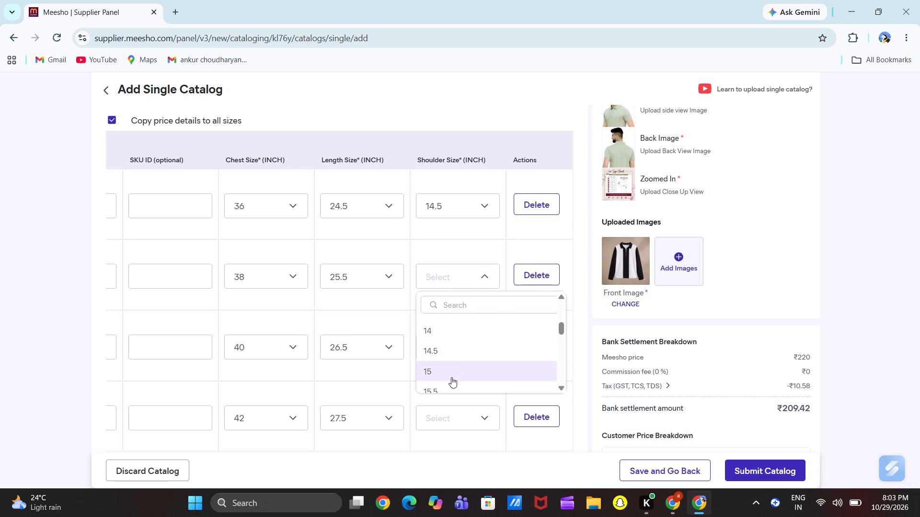
left_click(448, 384)
Set Product 2's shoulder size to 16.5 inches for size L and 17.5 inches for size XL.
left_click(445, 349)
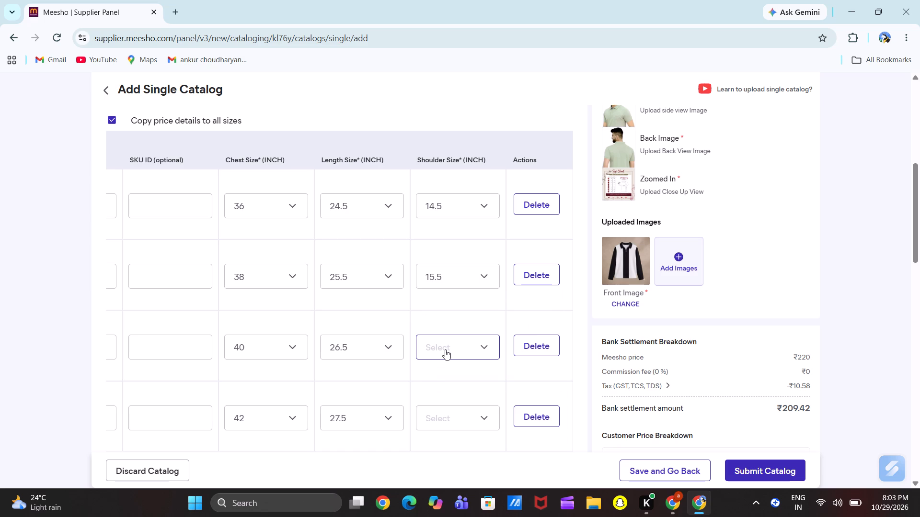
scroll(478, 442, "down", 2)
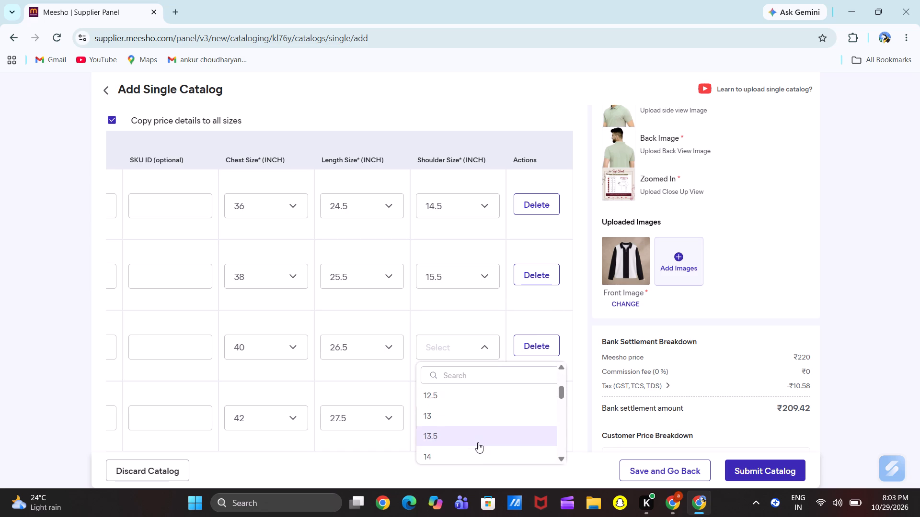
scroll(478, 442, "down", 2)
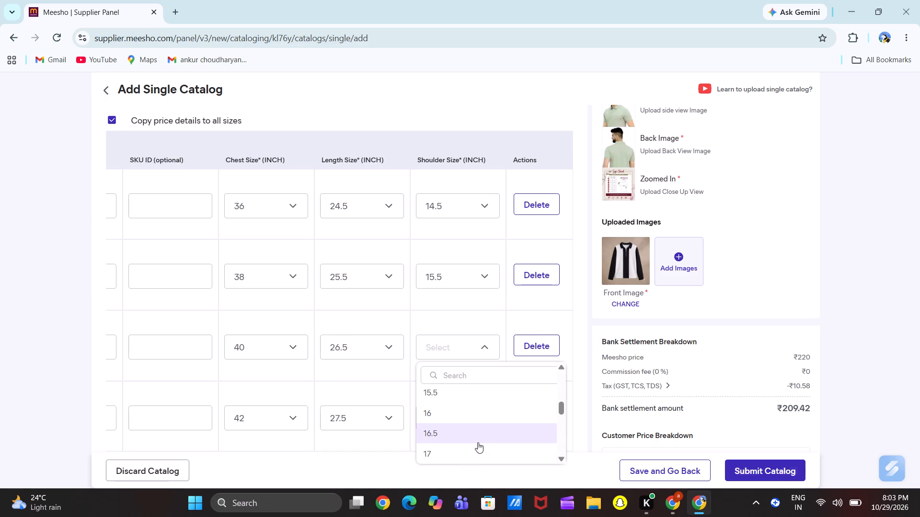
left_click(461, 431)
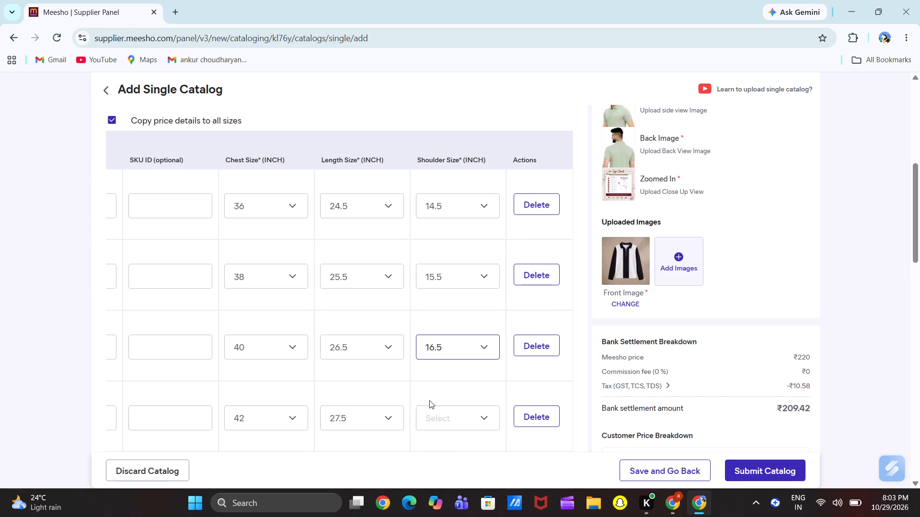
left_click(433, 407)
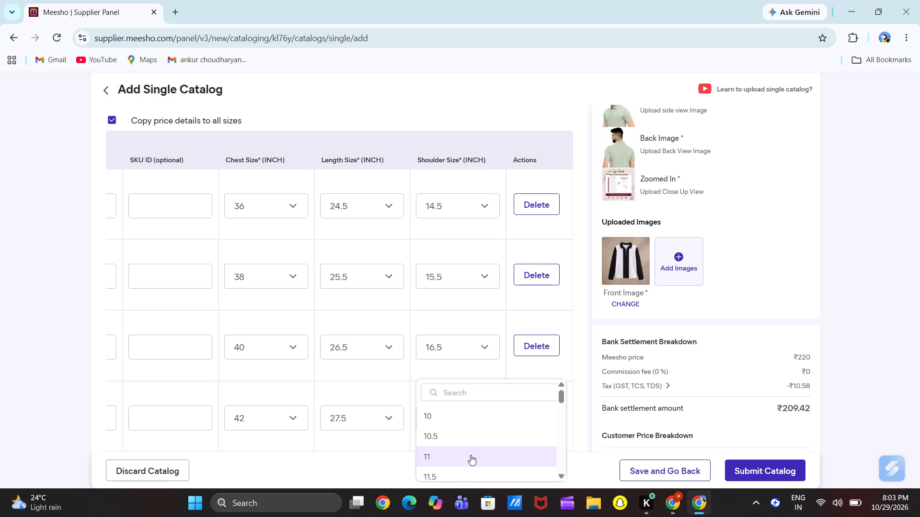
scroll(471, 455, "down", 5)
scroll(471, 455, "up", 1)
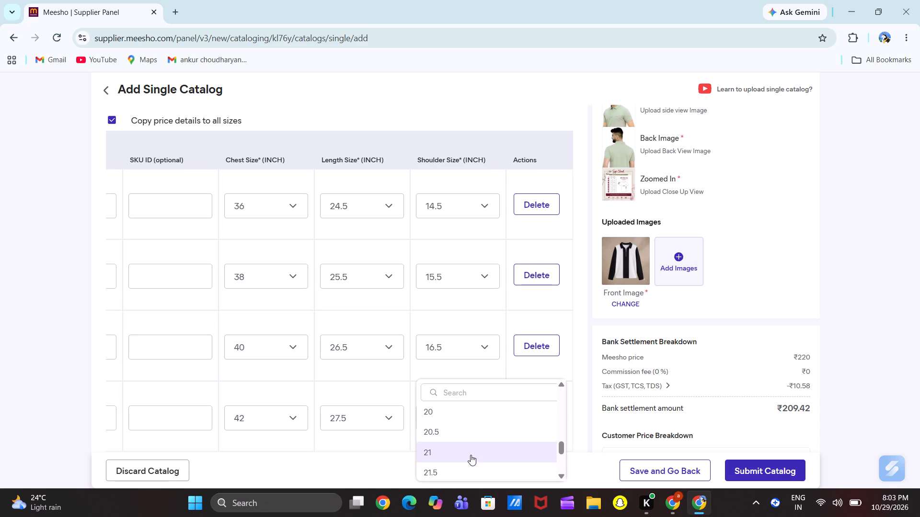
scroll(471, 455, "up", 1)
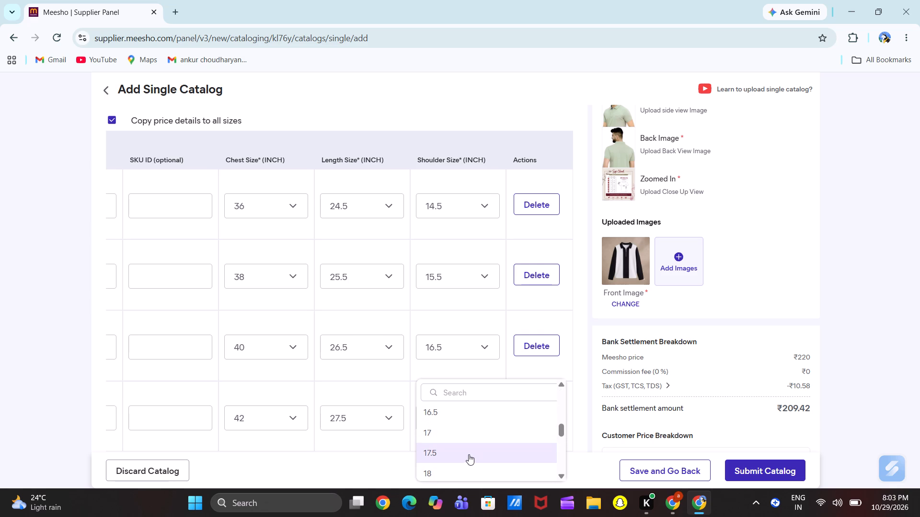
left_click(467, 453)
Set Product 2's color to Black in the product details.
scroll(430, 442, "down", 3)
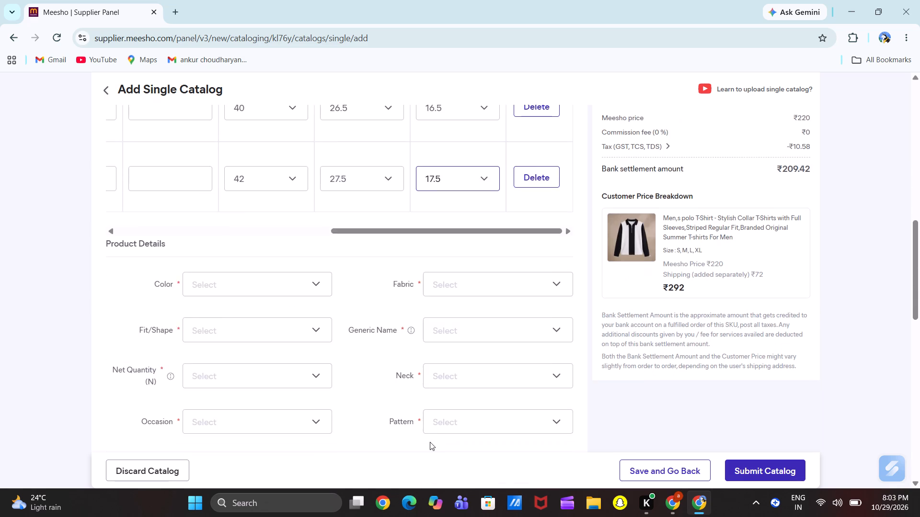
scroll(430, 442, "down", 1)
left_click(236, 211)
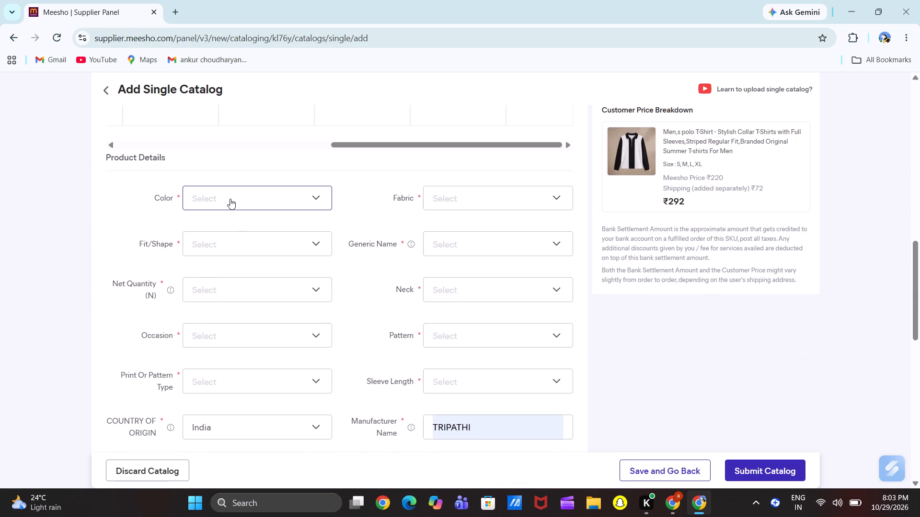
left_click(230, 199)
left_click(246, 227)
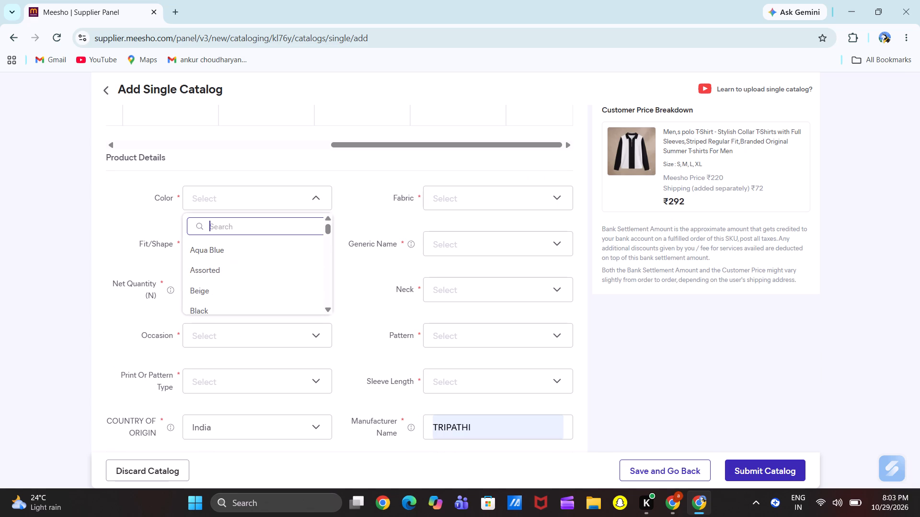
type("BL")
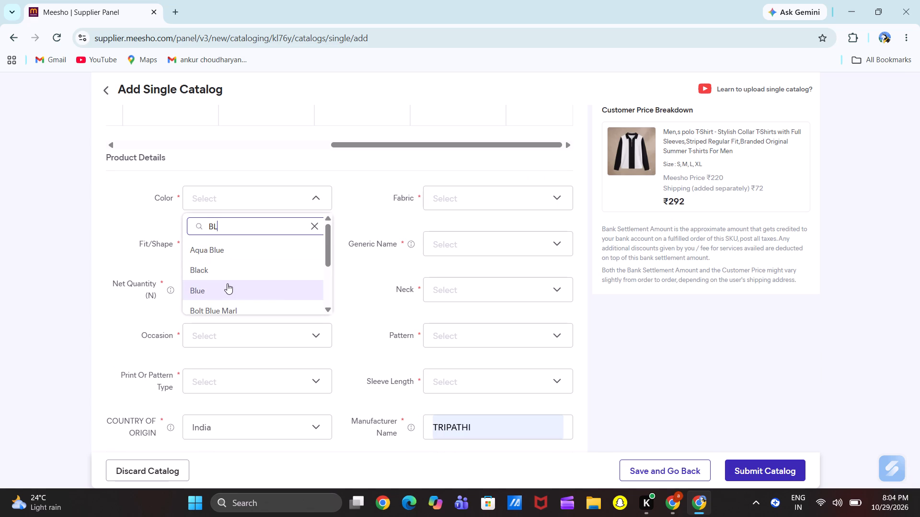
left_click(226, 267)
Set Product 2's fabric to Cotton Blend and its fit/shape to Regular.
left_click(475, 193)
scroll(467, 254, "down", 1)
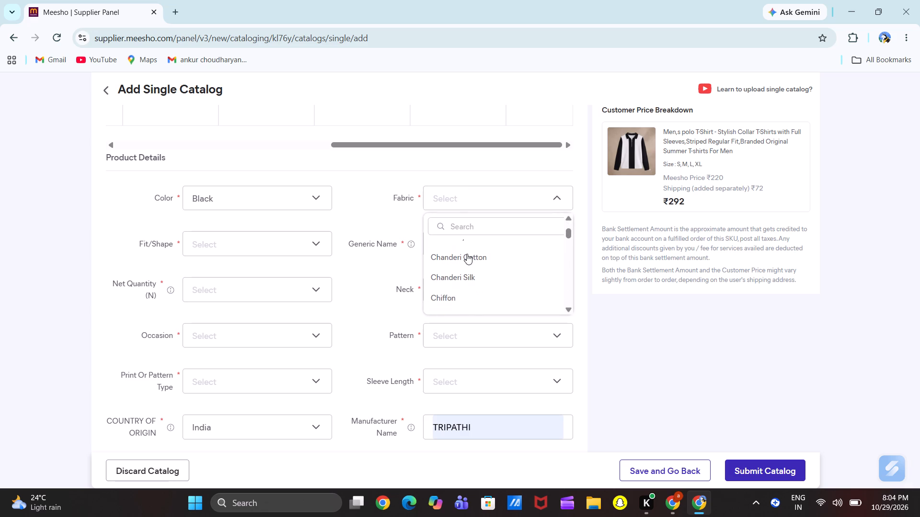
scroll(467, 254, "down", 1)
left_click(464, 270)
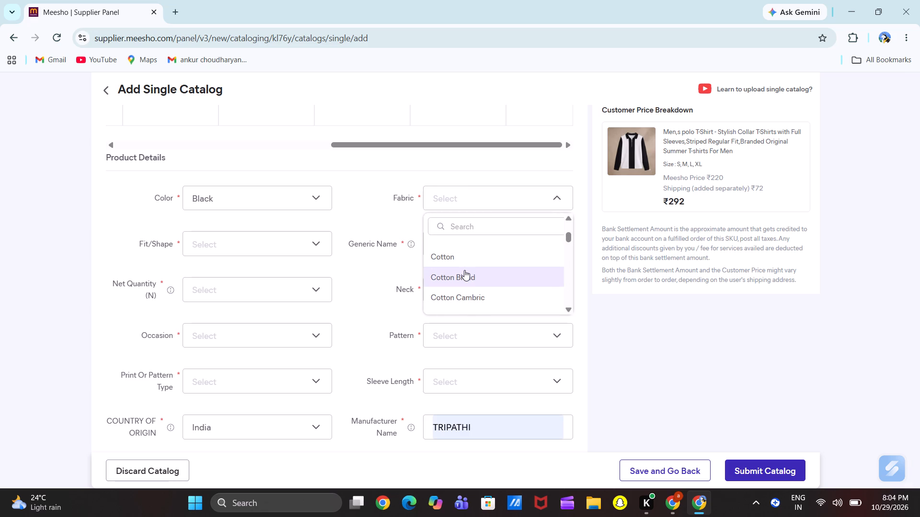
left_click(215, 242)
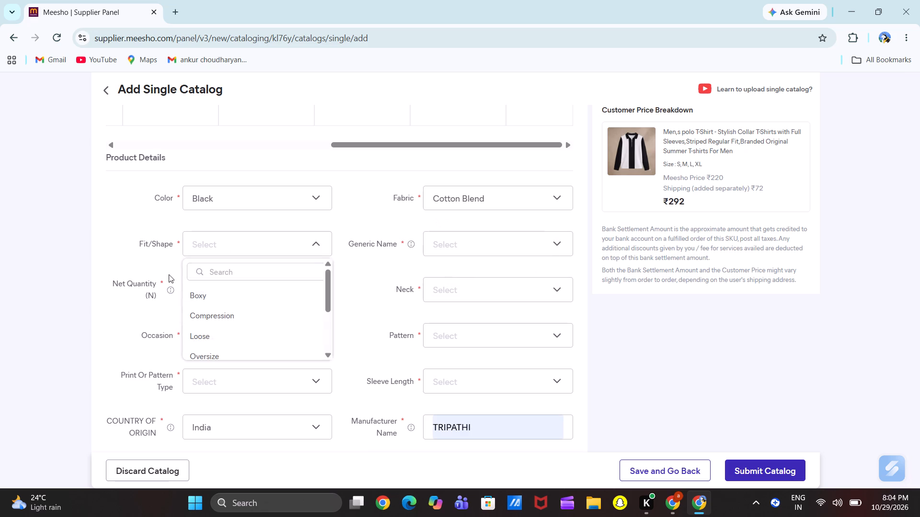
scroll(252, 323, "down", 1)
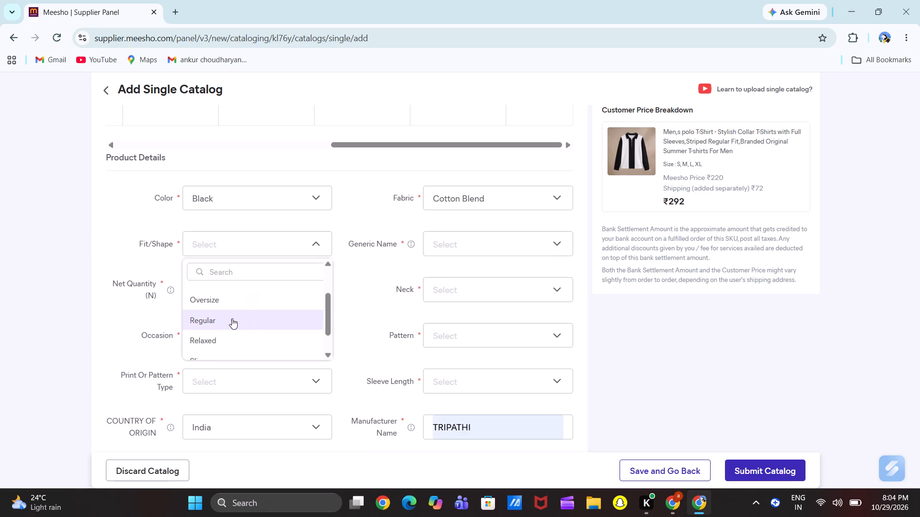
left_click(232, 318)
Set Product 2's generic name to Tshirts and its net quantity to 1.
left_click(456, 241)
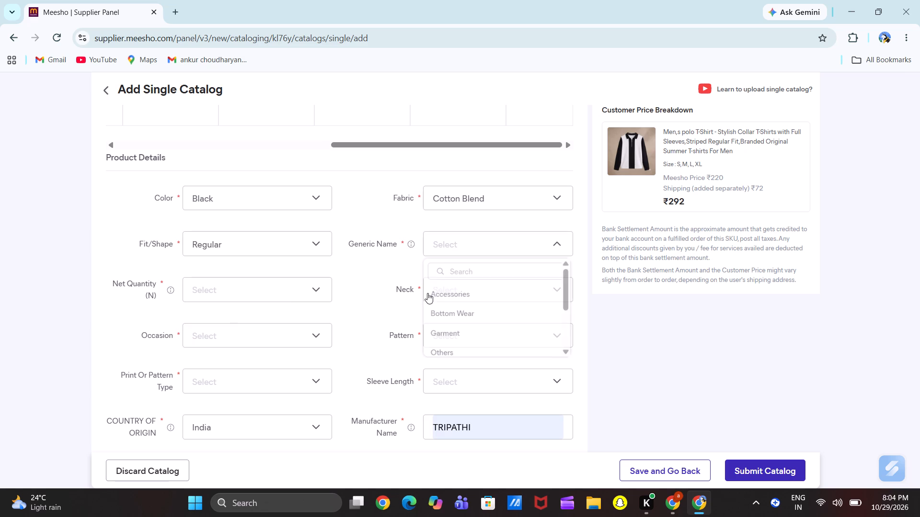
scroll(477, 323, "down", 2)
left_click(477, 323)
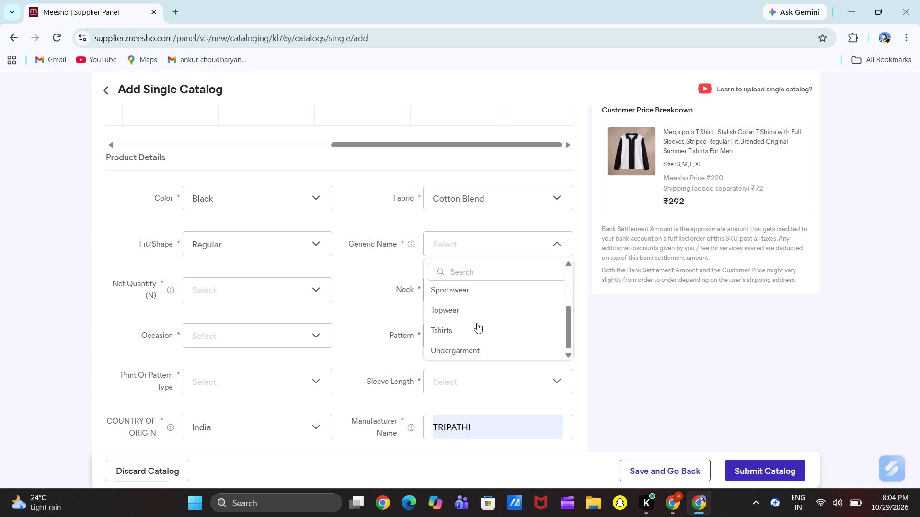
left_click(247, 288)
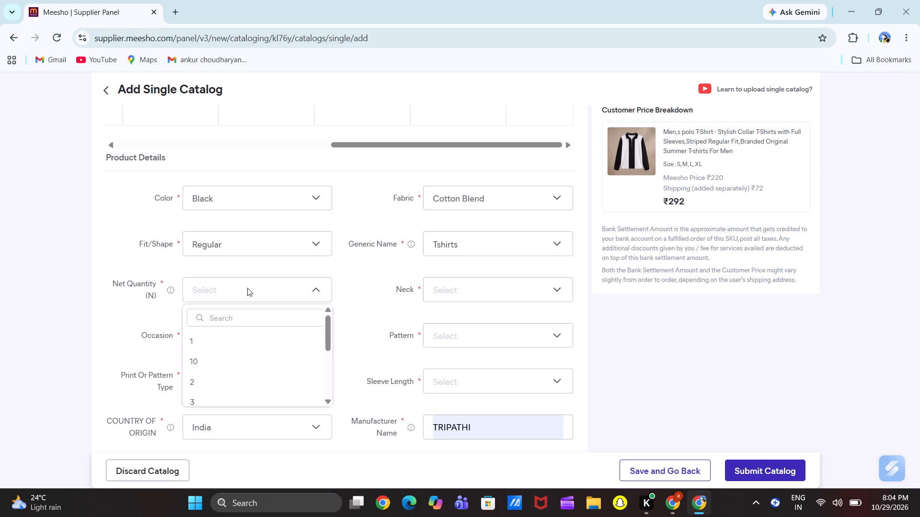
left_click(225, 337)
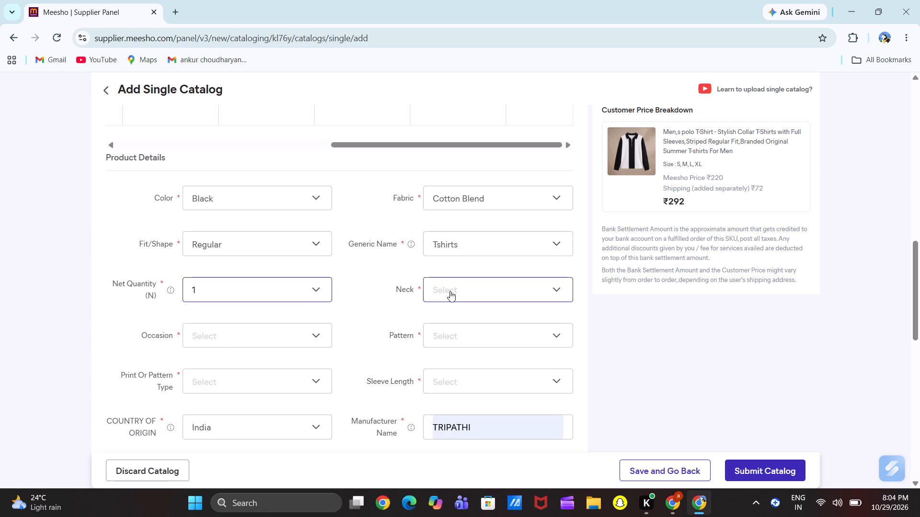
Set Product 2's neck to Polo and its occasion to Casual.
left_click(450, 291)
scroll(488, 382, "down", 1)
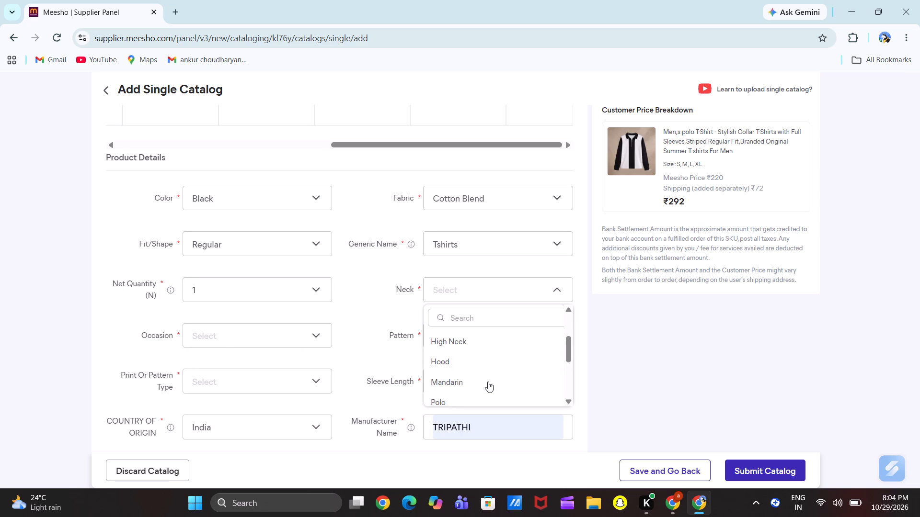
left_click(448, 392)
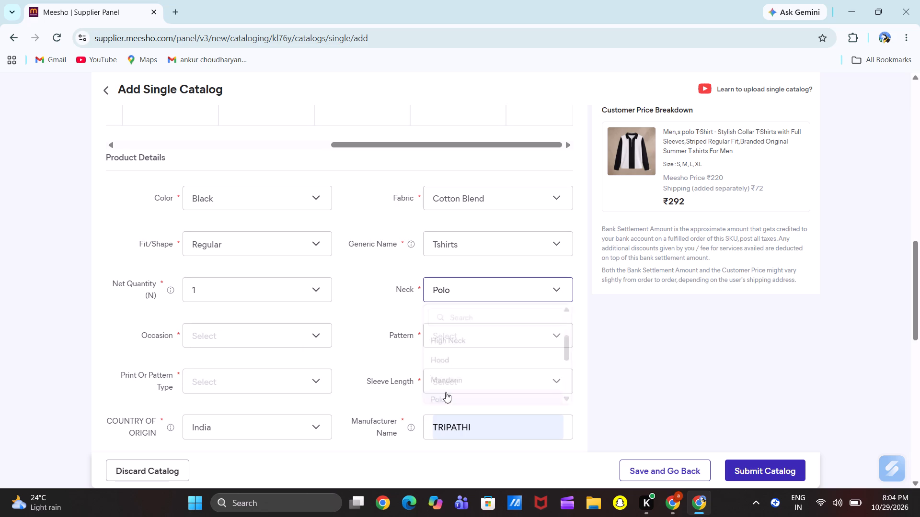
left_click_drag(214, 322, 230, 330)
left_click(230, 330)
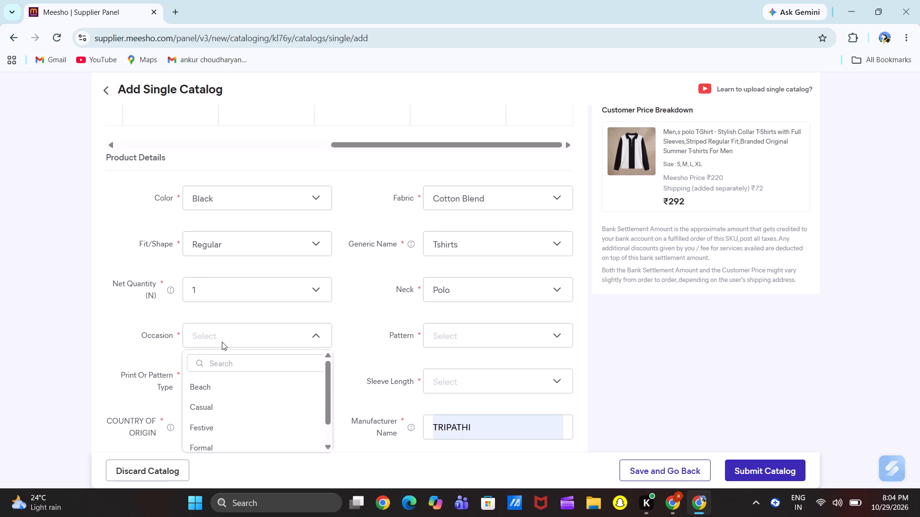
left_click(219, 403)
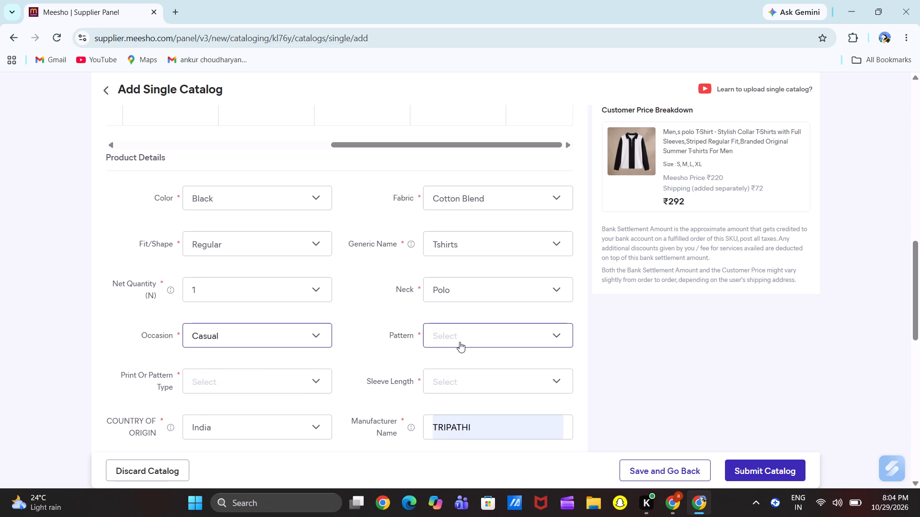
Set both the pattern and the print or pattern type of Product 2 to Colorblocked.
left_click(460, 342)
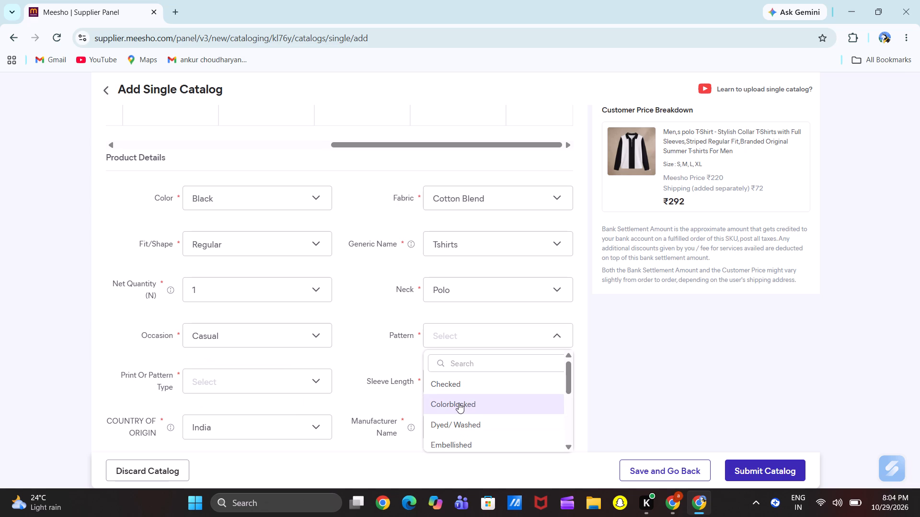
left_click(459, 403)
left_click(254, 377)
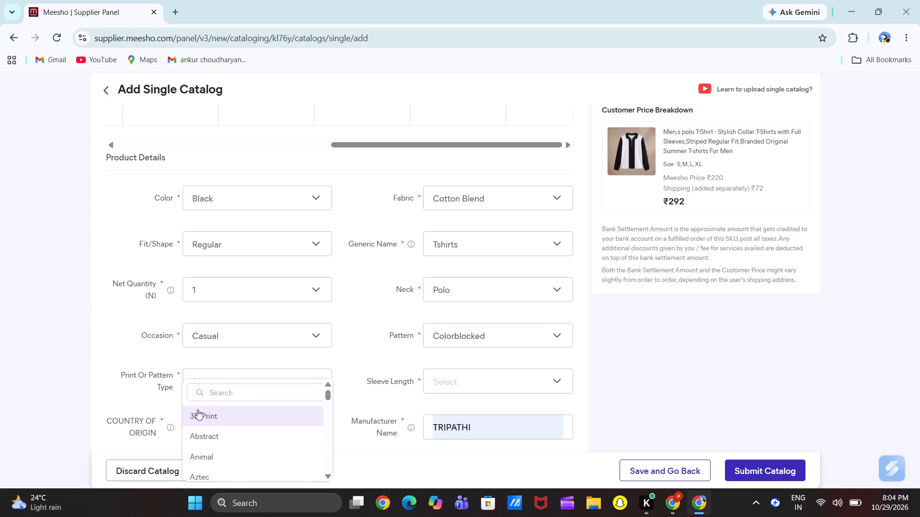
scroll(233, 445, "down", 3)
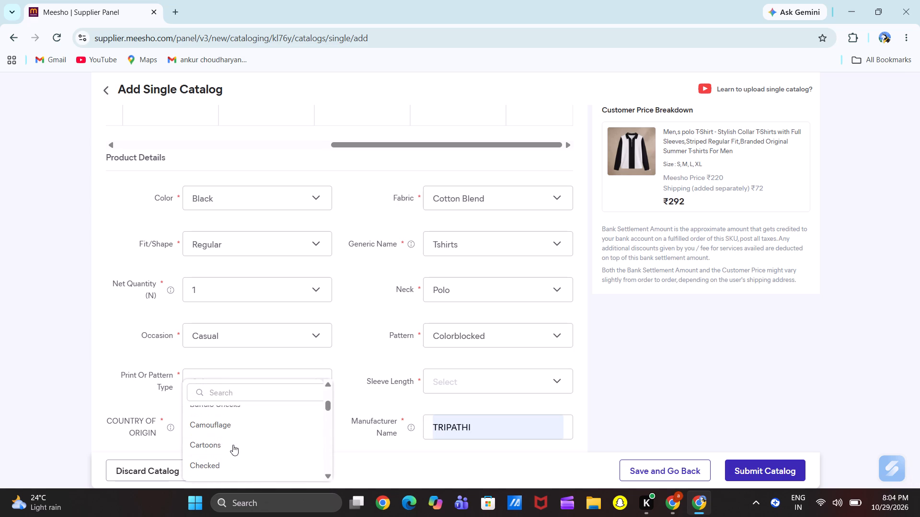
scroll(233, 445, "down", 2)
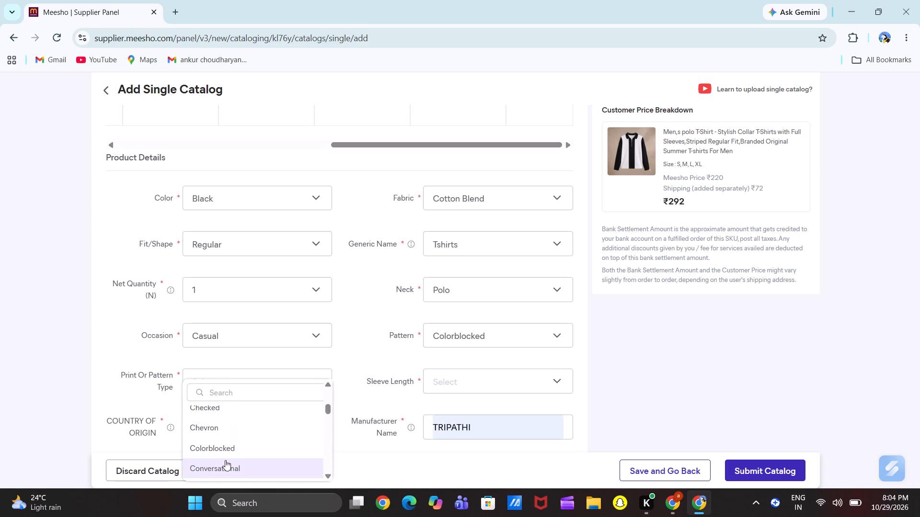
left_click(224, 453)
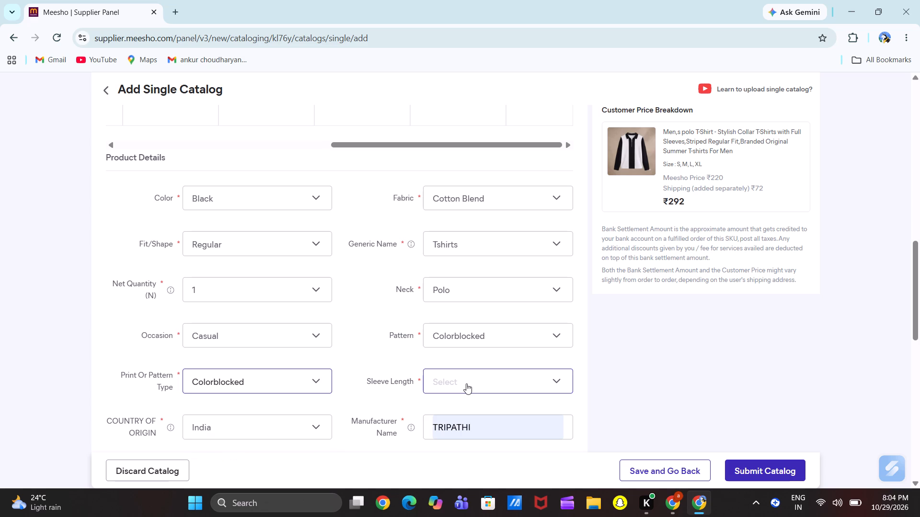
Set Product 2's sleeve length to Long Sleeves.
left_click(466, 383)
left_click(440, 418)
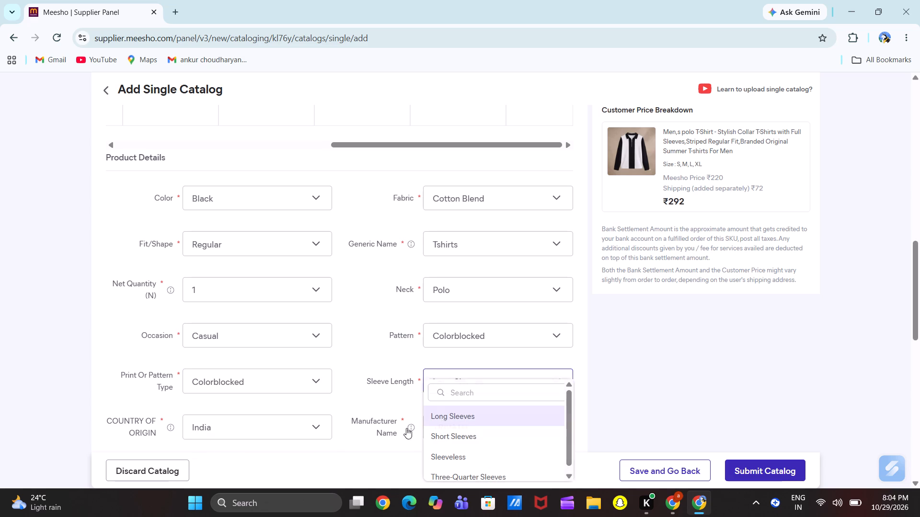
Set Product 2's length to Regular in the Other Attributes section.
scroll(388, 428, "down", 3)
scroll(373, 361, "down", 1)
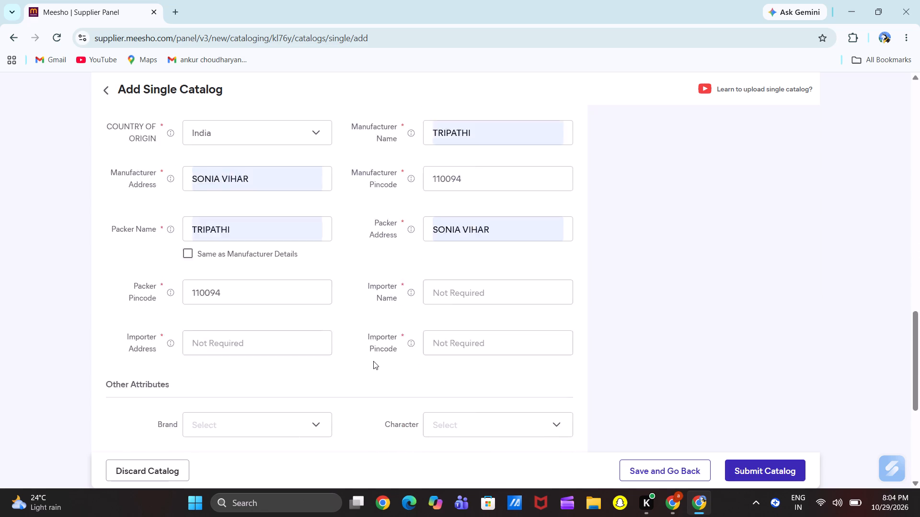
scroll(373, 361, "down", 2)
left_click(472, 304)
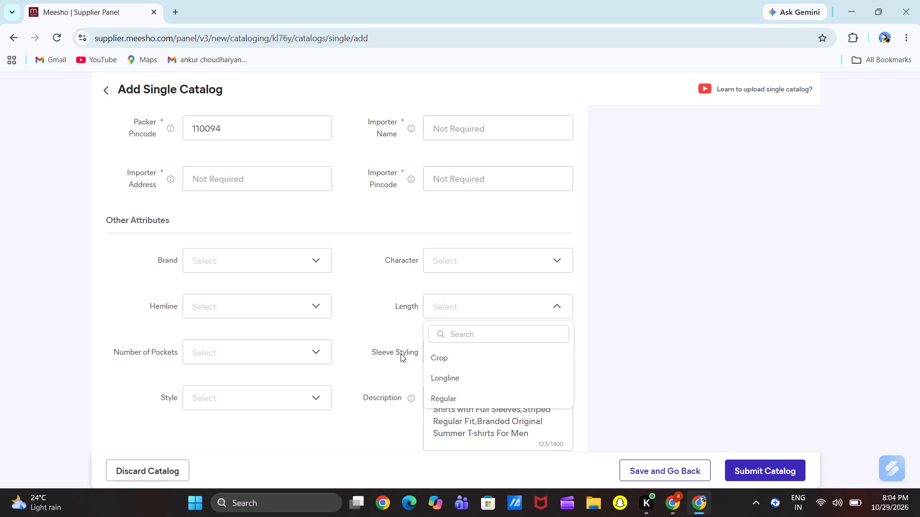
left_click(460, 392)
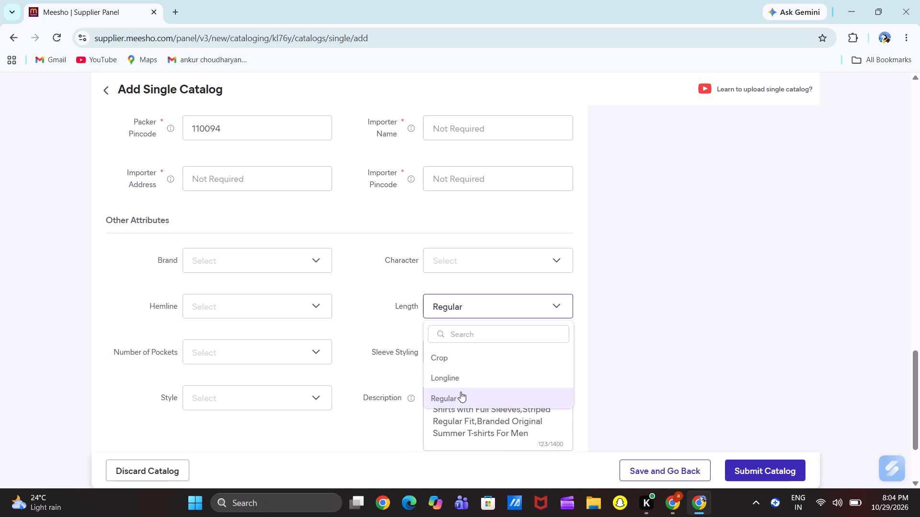
Set Product 2's style to Korean and its number of pockets to No Pocket.
left_click(289, 394)
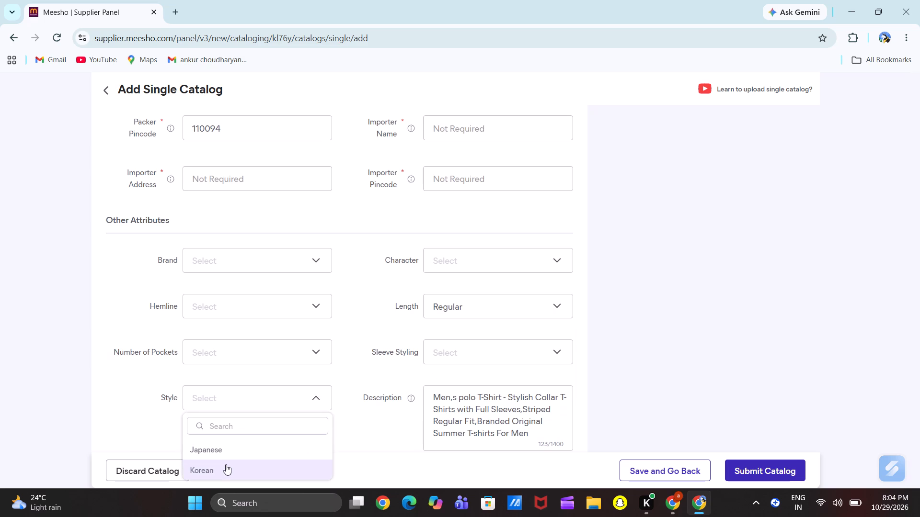
left_click(226, 464)
left_click(240, 361)
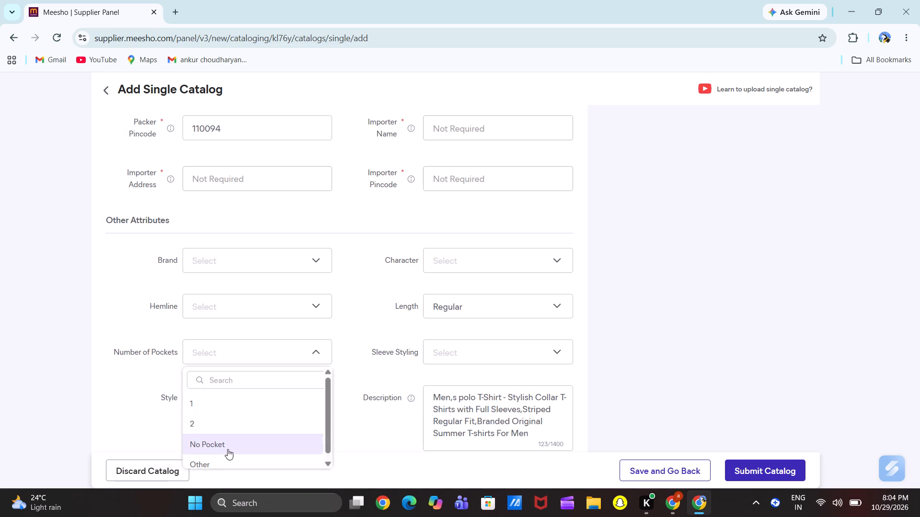
left_click(228, 449)
Review Product 2's filled-in attributes, product details and size table back up to the start of the form.
scroll(134, 348, "up", 2)
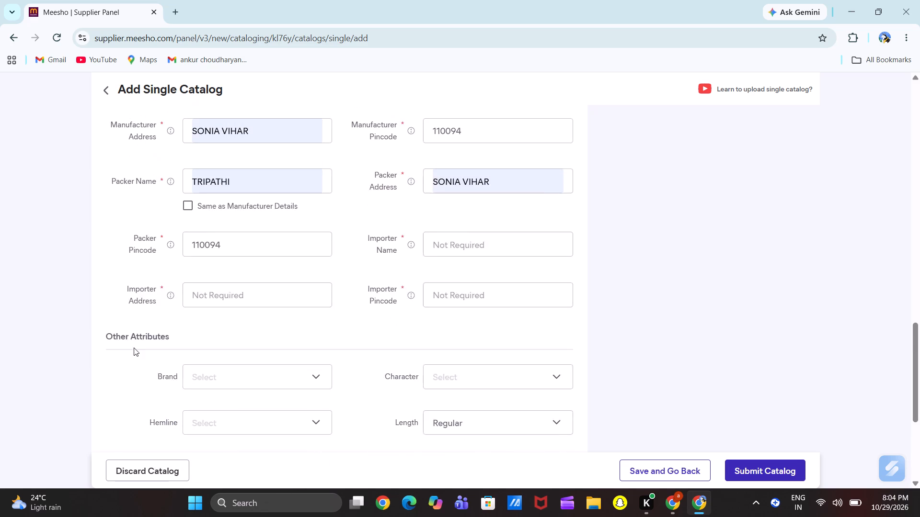
scroll(134, 348, "up", 5)
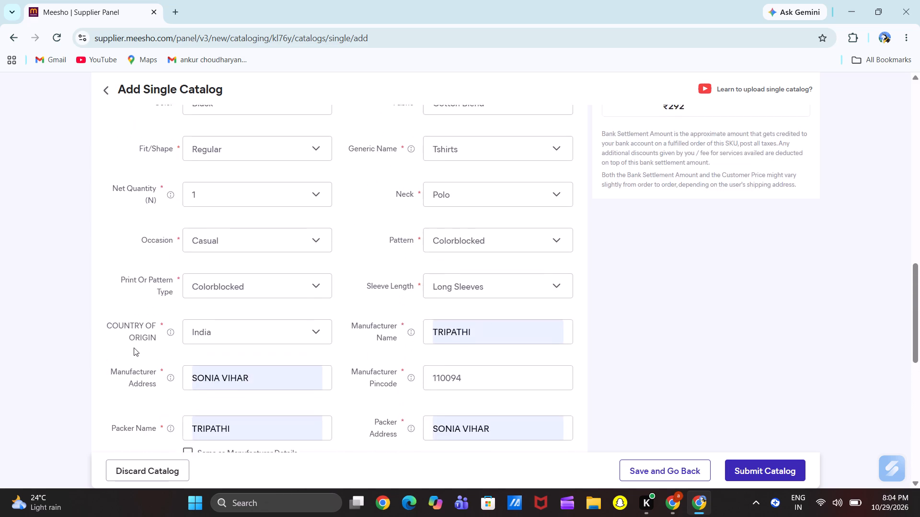
scroll(134, 348, "up", 4)
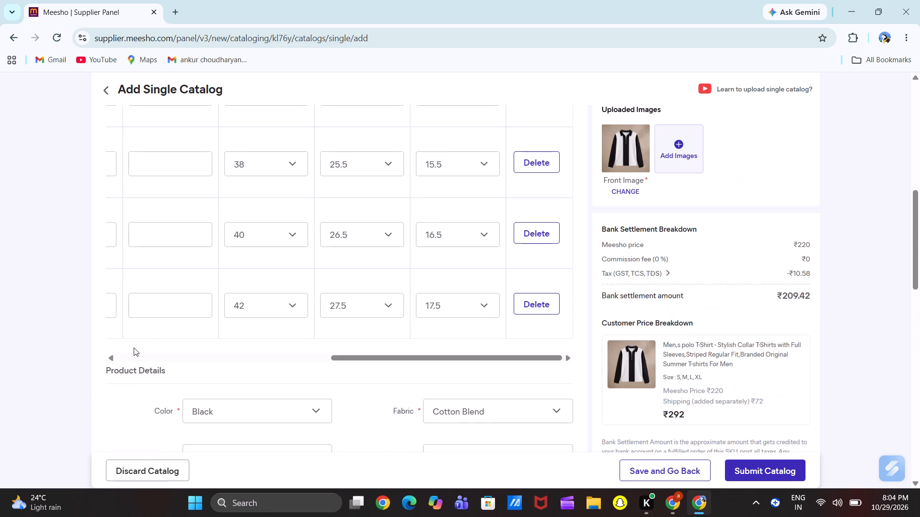
scroll(151, 334, "up", 2)
scroll(151, 334, "right", 3)
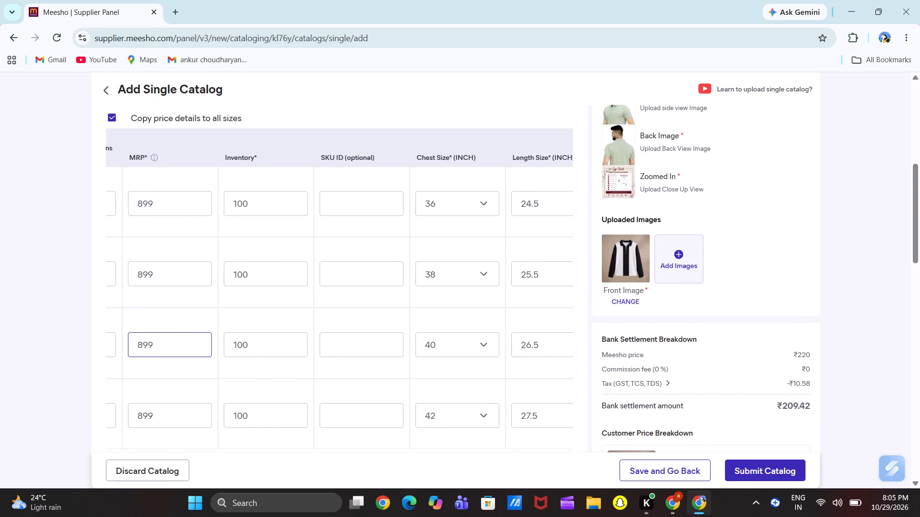
scroll(151, 334, "right", 5)
scroll(151, 334, "left", 4)
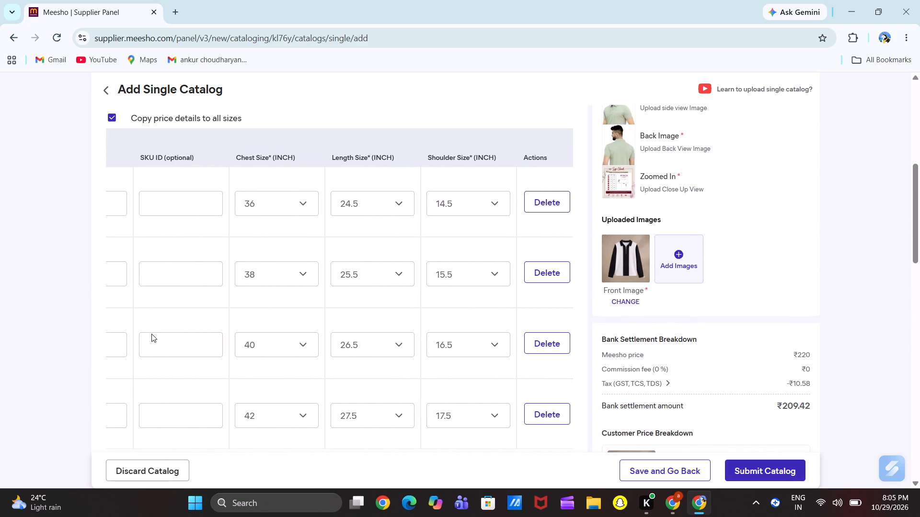
scroll(219, 233, "up", 5)
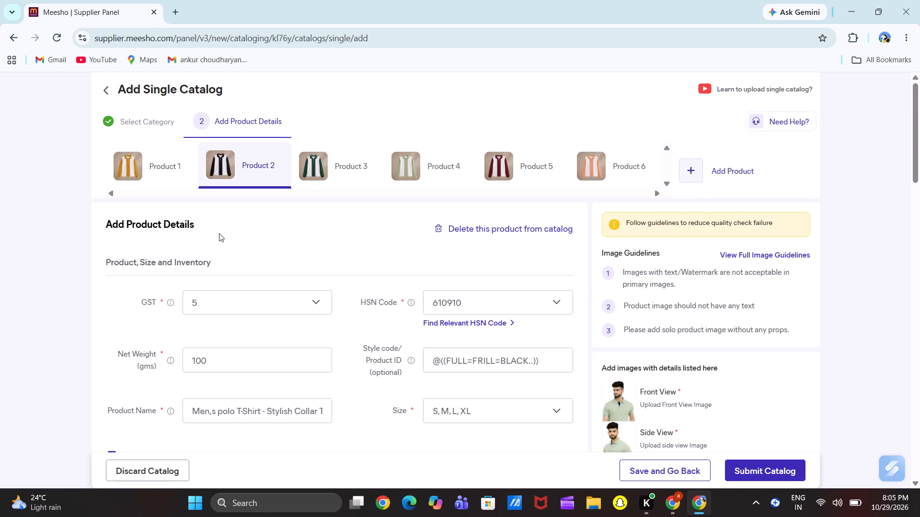
Open Product 3 and fill its style code with the saved entry (((FULL+KARARA_=MAROON))).
left_click(312, 170)
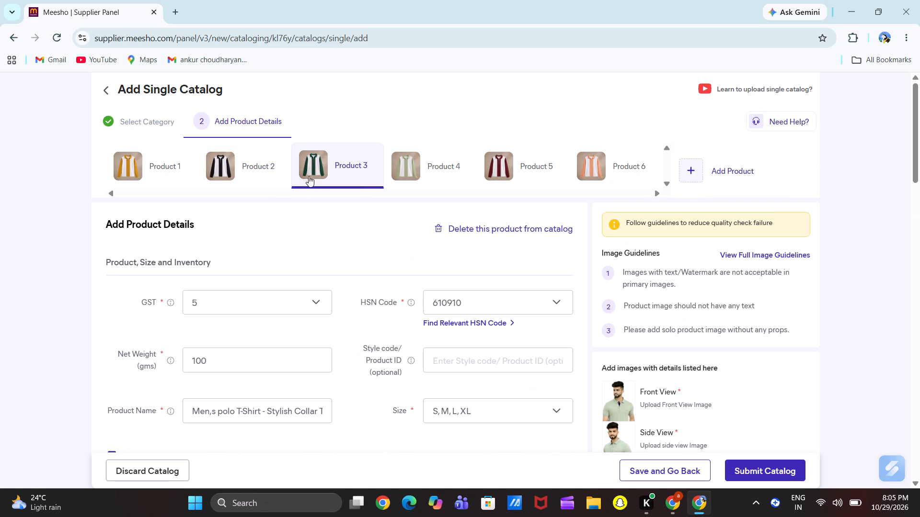
left_click(457, 359)
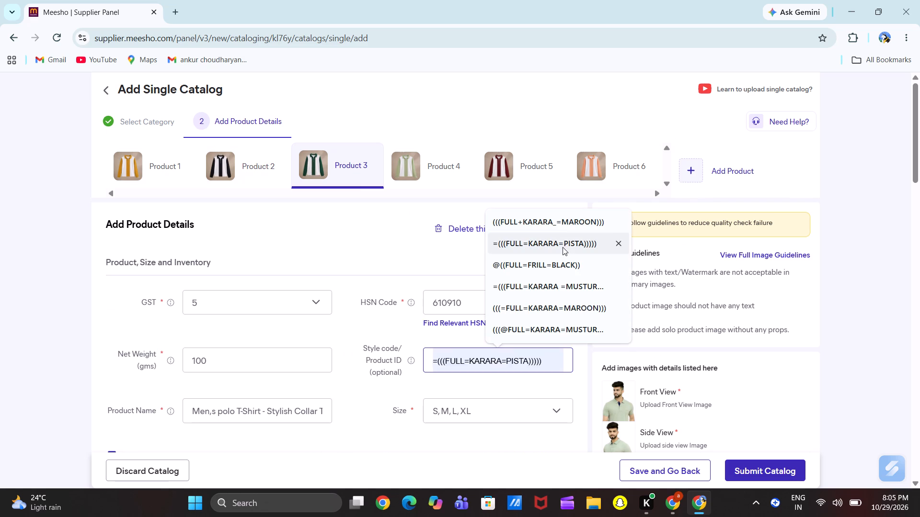
left_click(564, 222)
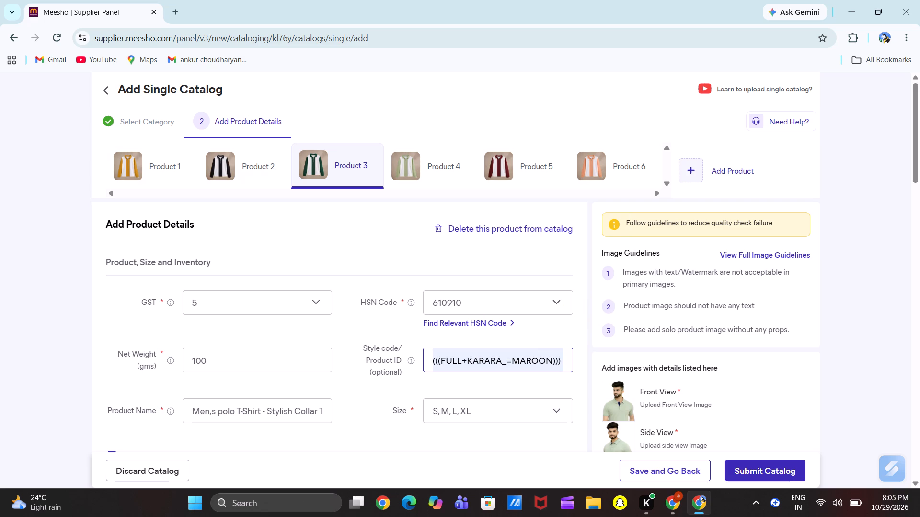
Replace =MAROON in Product 3's style code with [BOTTEL GREEN;], making it (((FULL+KARARA_[BOTTEL GREEN;]))).
left_click(553, 360)
key("BackSpace")
key("BackSpace")
key("BackSpace")
key("BackSpace")
key("BackSpace")
key("BackSpace")
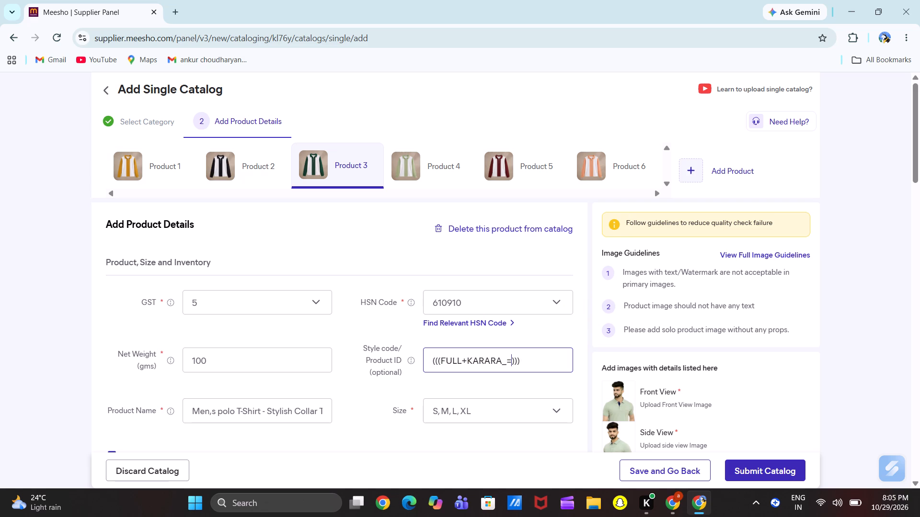
key("BackSpace")
key("b")
key("o")
type("TTEL")
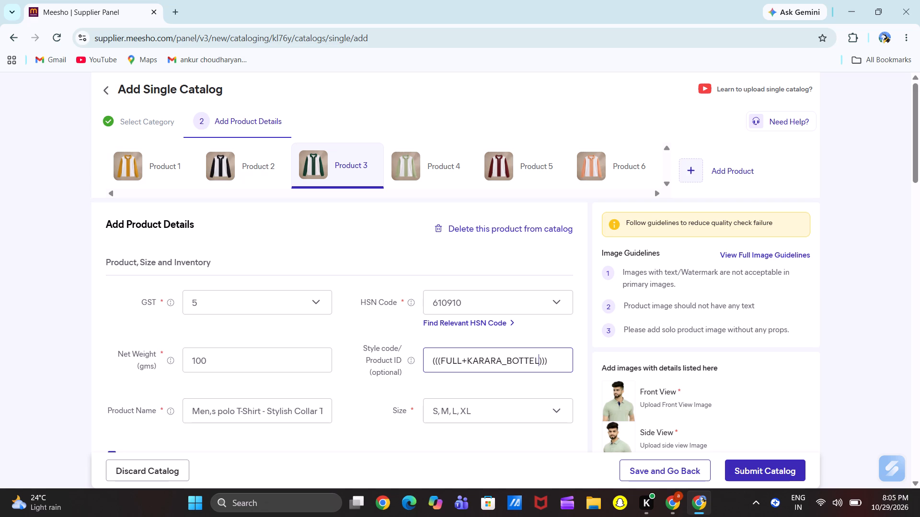
key("space")
type("GREEN")
key("semicolon")
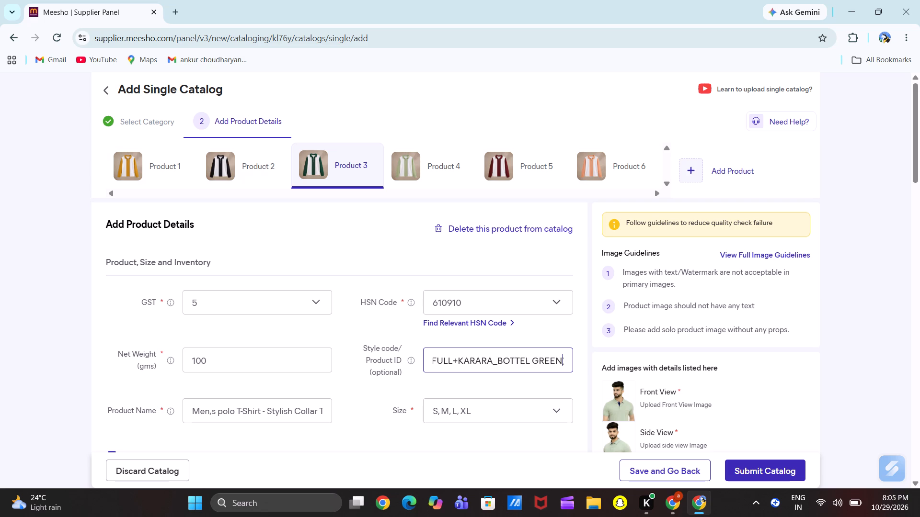
key("bracketright")
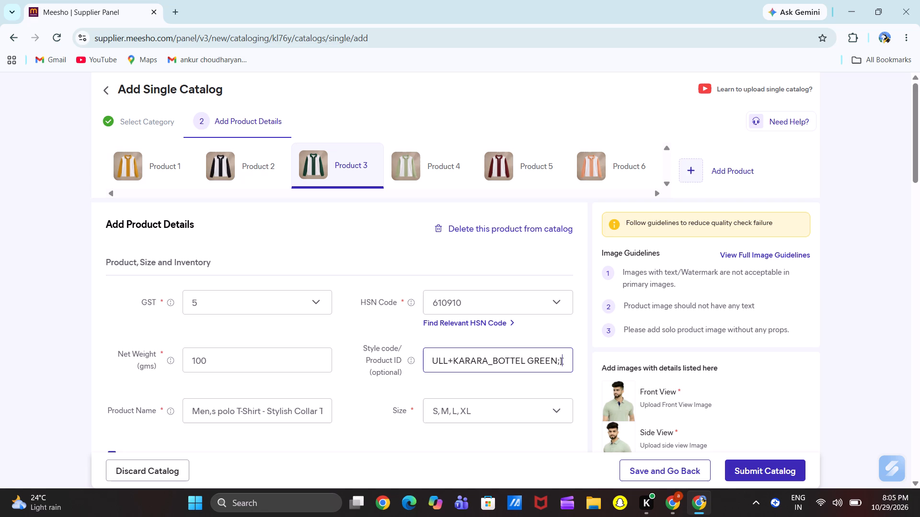
left_click(491, 360)
key("bracketleft")
Set Product 3's Meesho price to 220 in the size table.
scroll(372, 375, "down", 3)
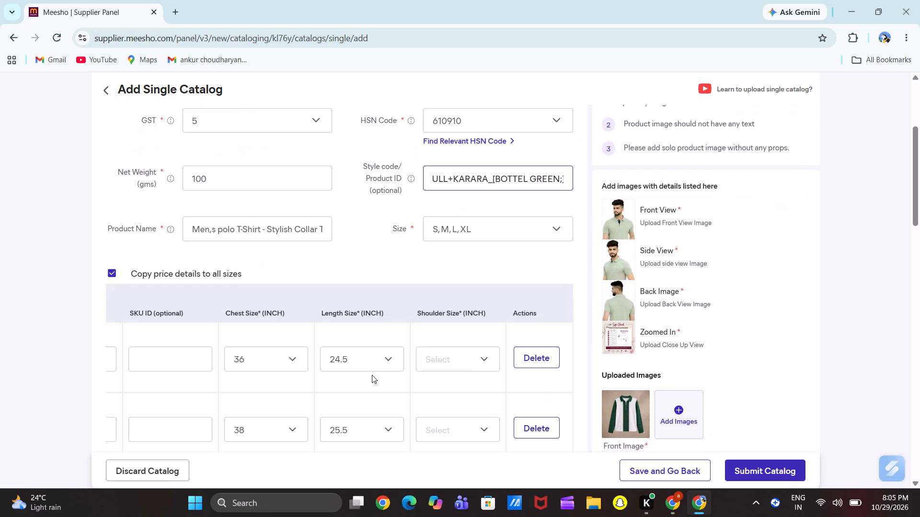
scroll(372, 375, "down", 1)
scroll(372, 375, "right", 5)
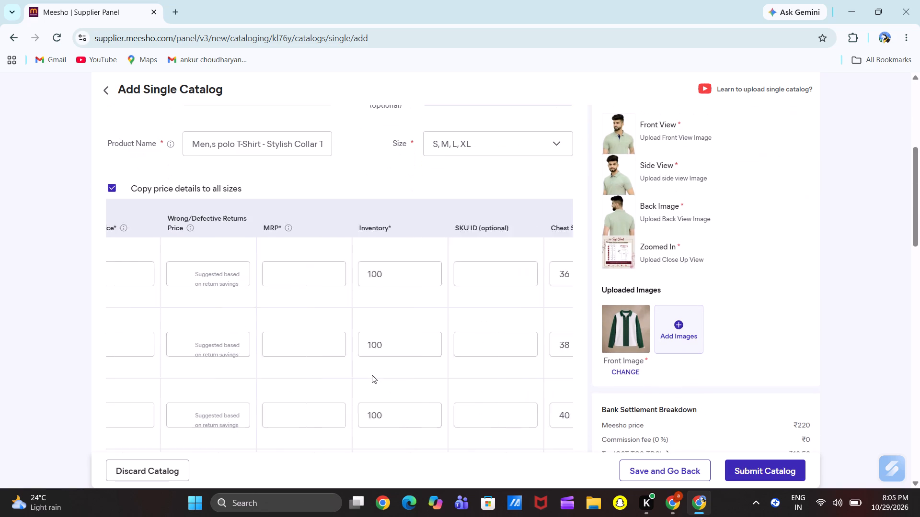
left_click(163, 277)
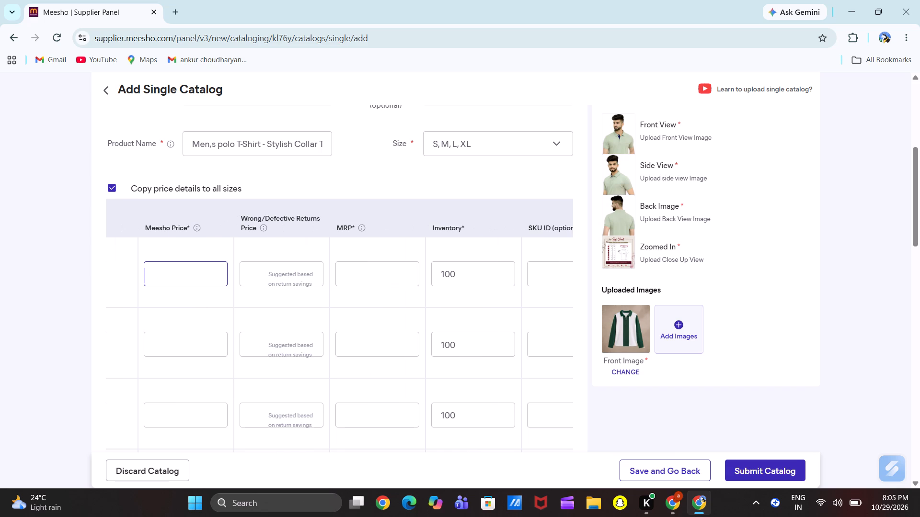
type("220")
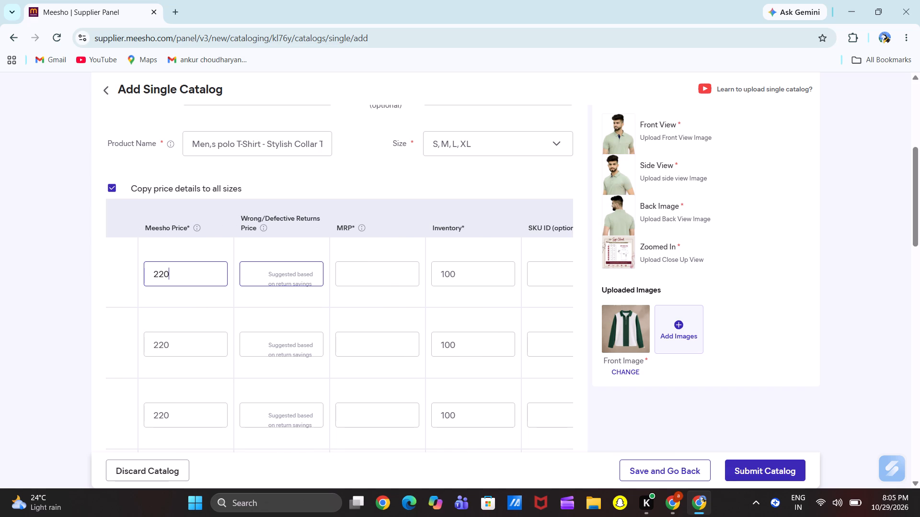
Set Product 3's wrong/defective returns price to 219 and its MRP to 899.
left_click(249, 274)
left_click(261, 273)
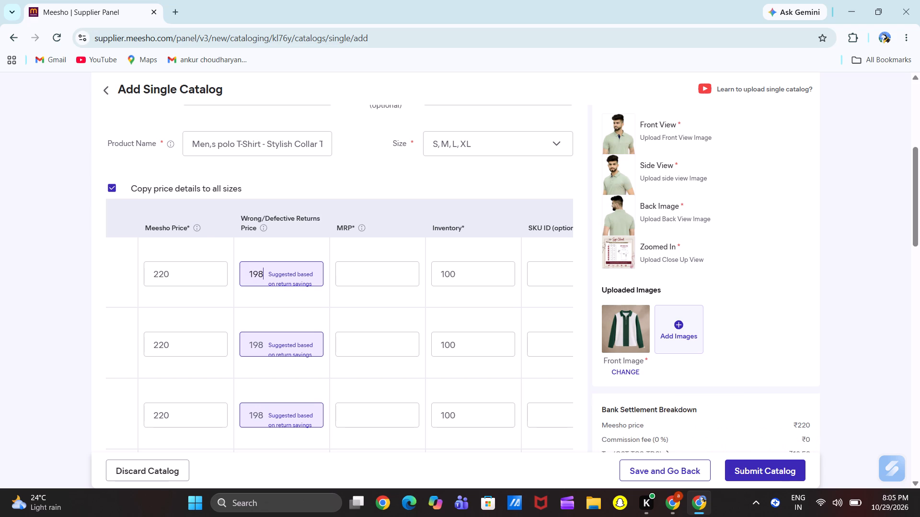
key("BackSpace")
left_click(246, 272)
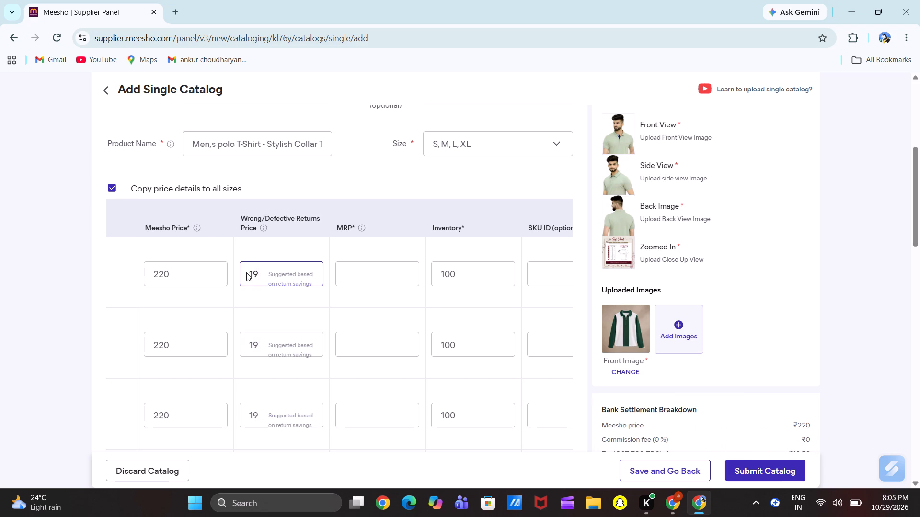
left_click(248, 272)
left_click(262, 272)
key("BackSpace")
key("BackSpace")
type("219")
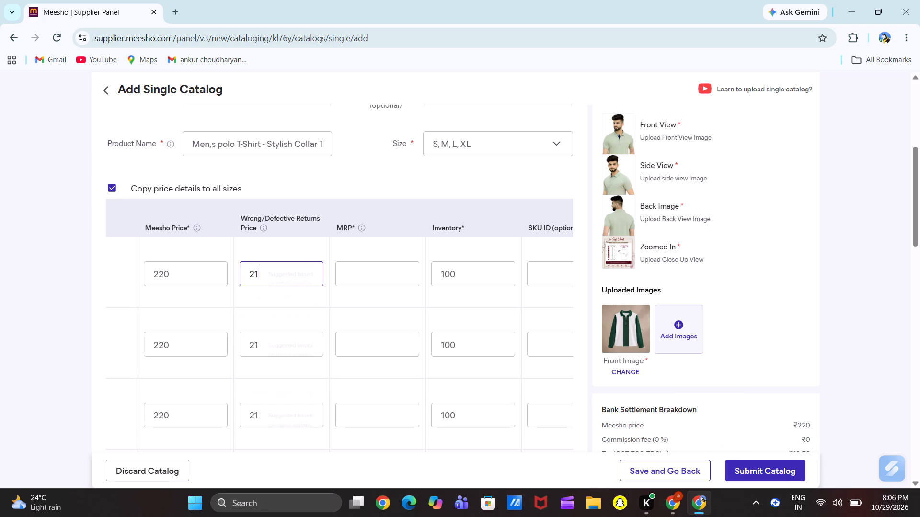
left_click(349, 273)
type("899")
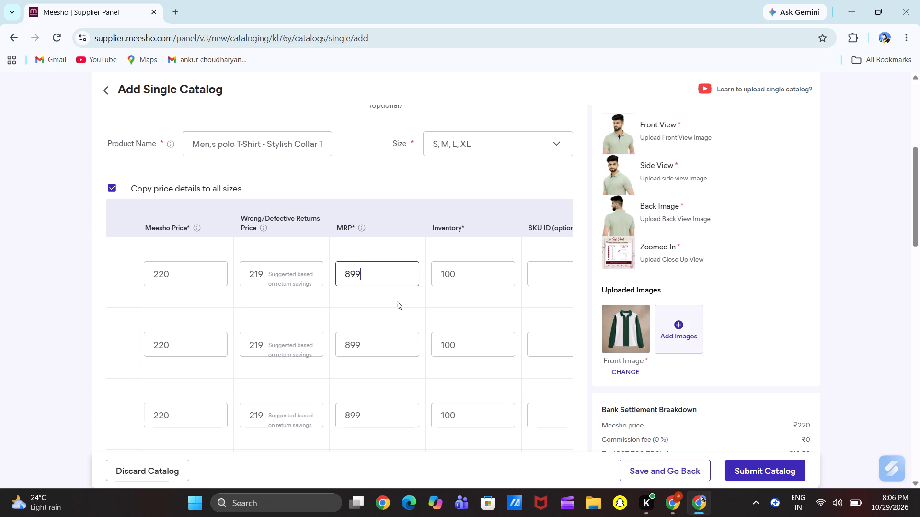
Set Product 3's shoulder size to 14.5 inches for size S and 15.5 inches for size M.
scroll(397, 301, "down", 2)
scroll(397, 301, "left", 3)
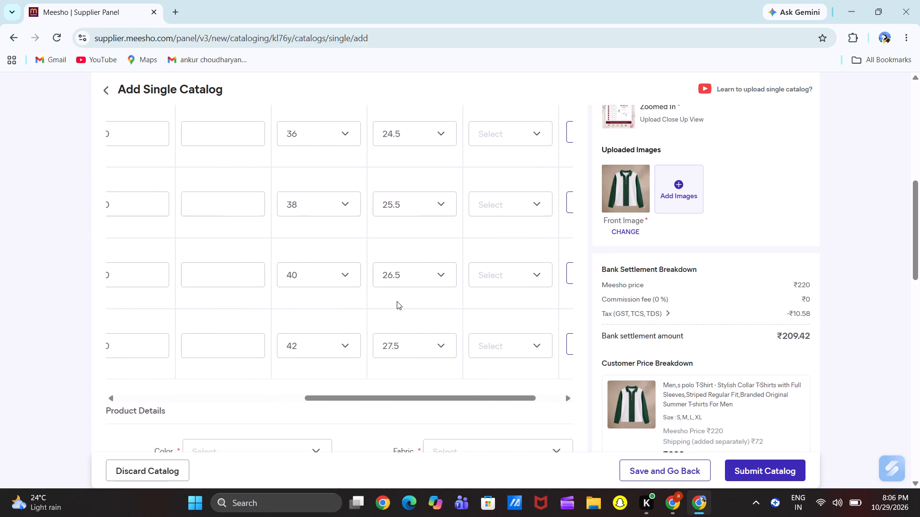
scroll(397, 301, "left", 1)
left_click(471, 133)
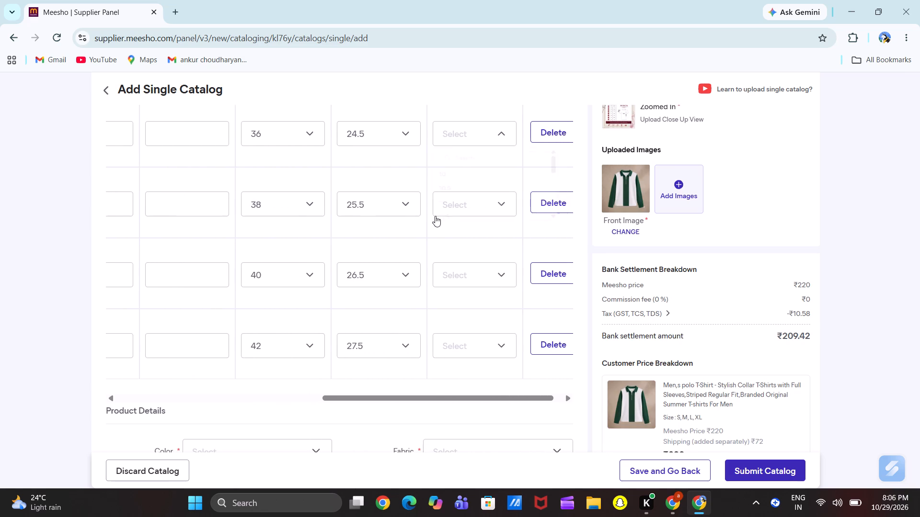
scroll(468, 230, "down", 1)
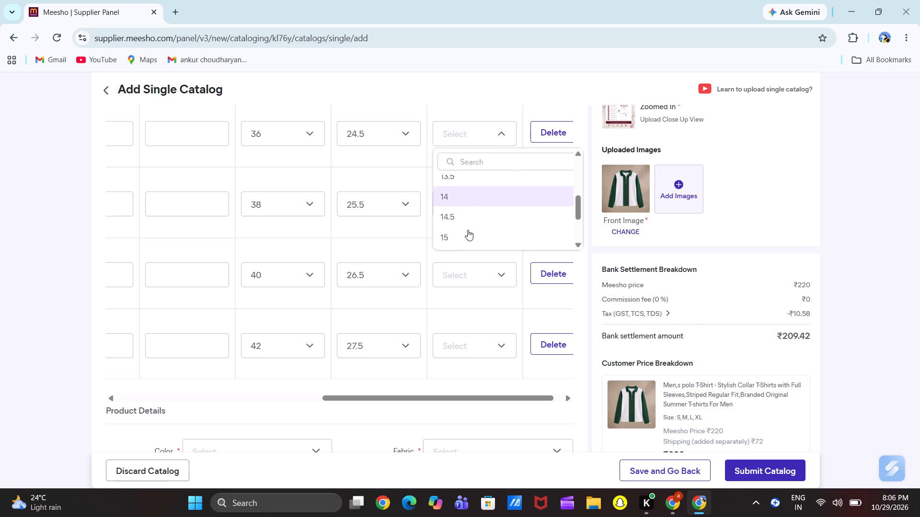
scroll(468, 230, "down", 1)
left_click(460, 215)
left_click(467, 205)
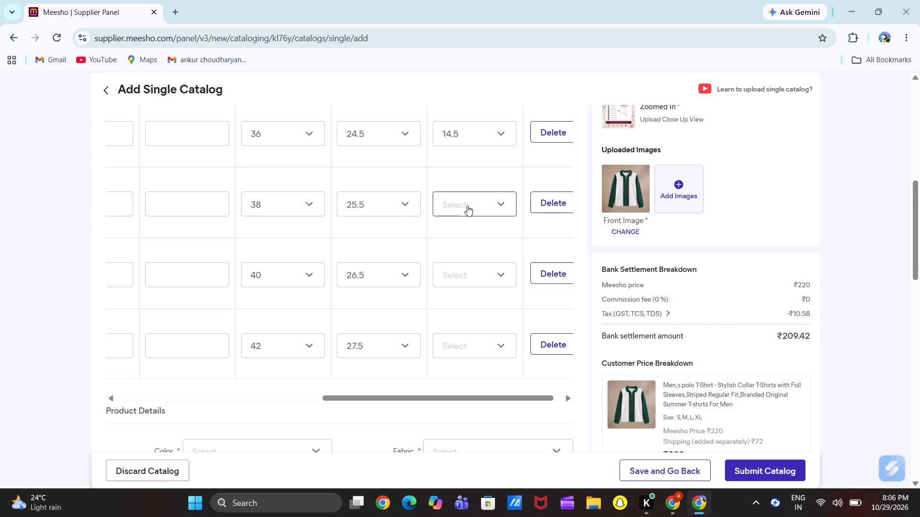
scroll(464, 288, "down", 2)
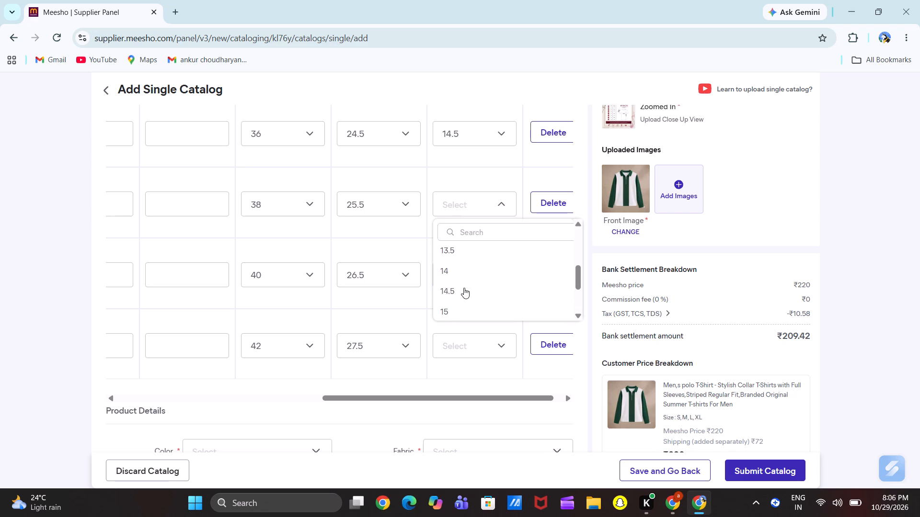
scroll(464, 288, "down", 1)
left_click(464, 288)
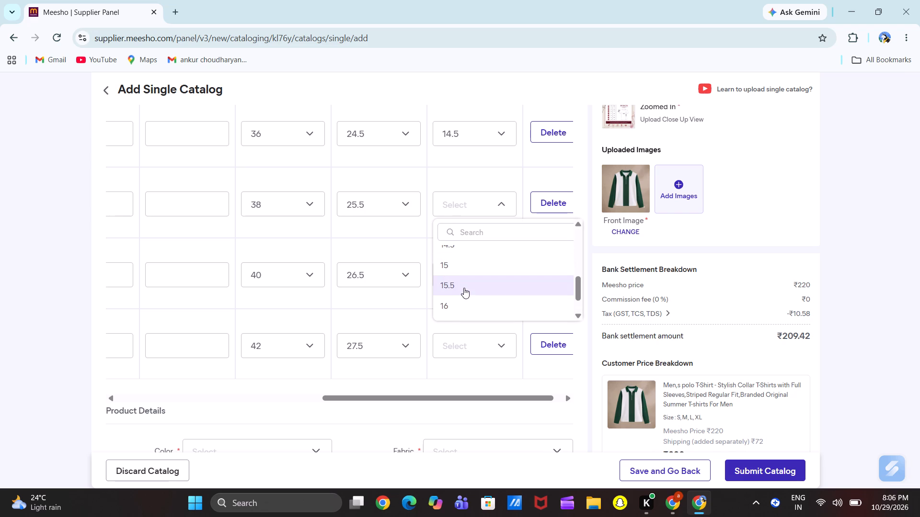
Set Product 3's shoulder size to 16.5 inches for size L and 17.5 inches for size XL.
left_click(461, 285)
scroll(463, 330, "down", 1)
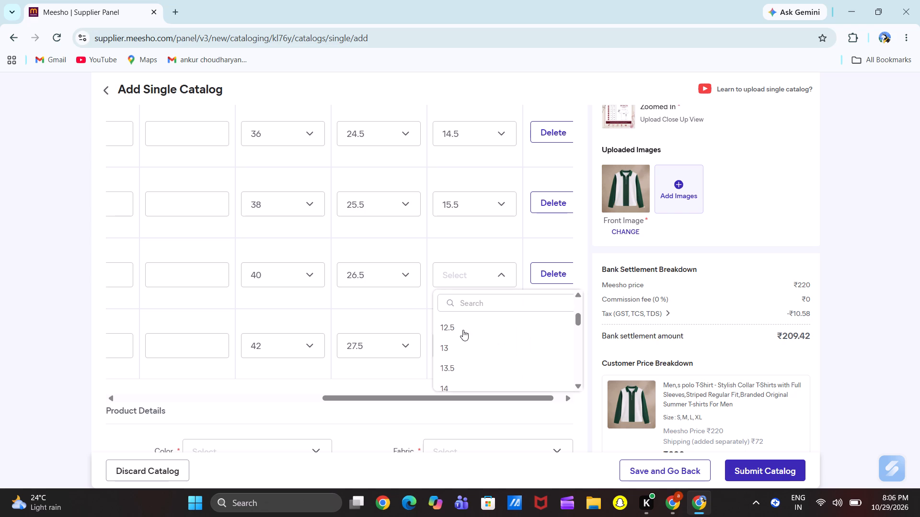
scroll(463, 330, "down", 3)
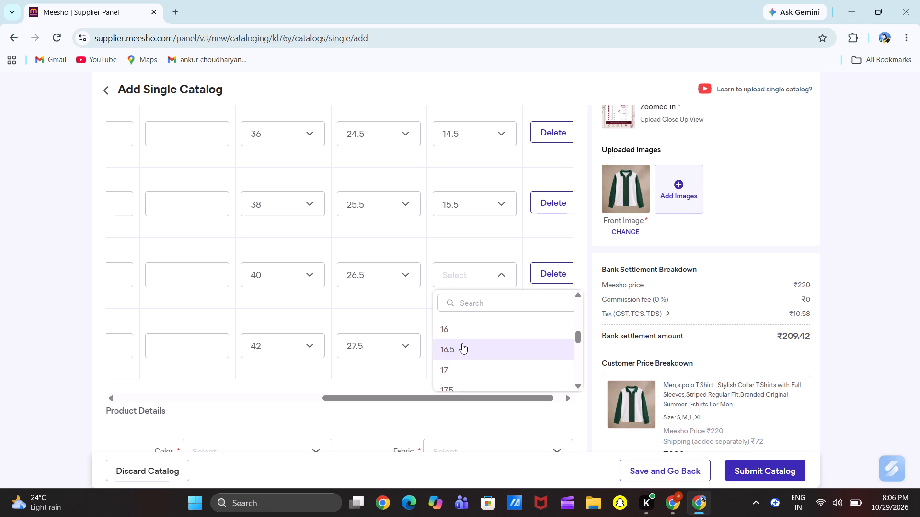
left_click(462, 343)
left_click(464, 353)
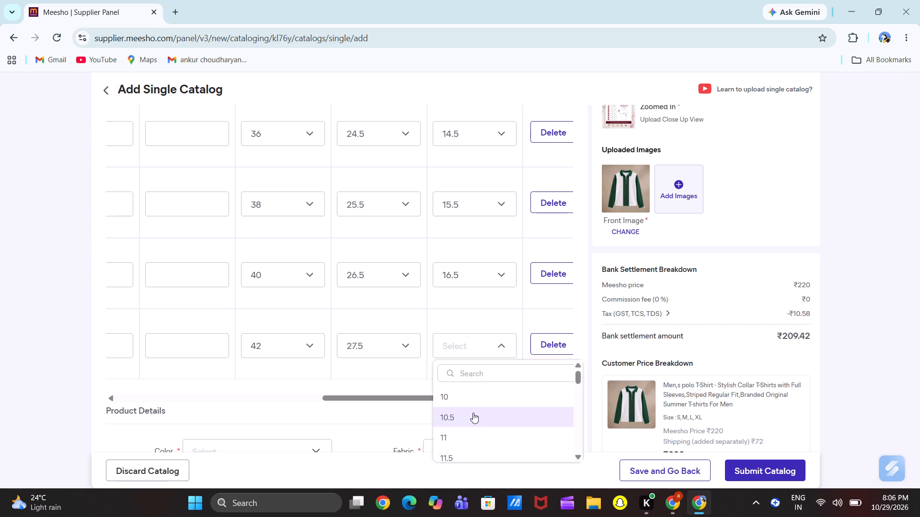
scroll(473, 413, "down", 2)
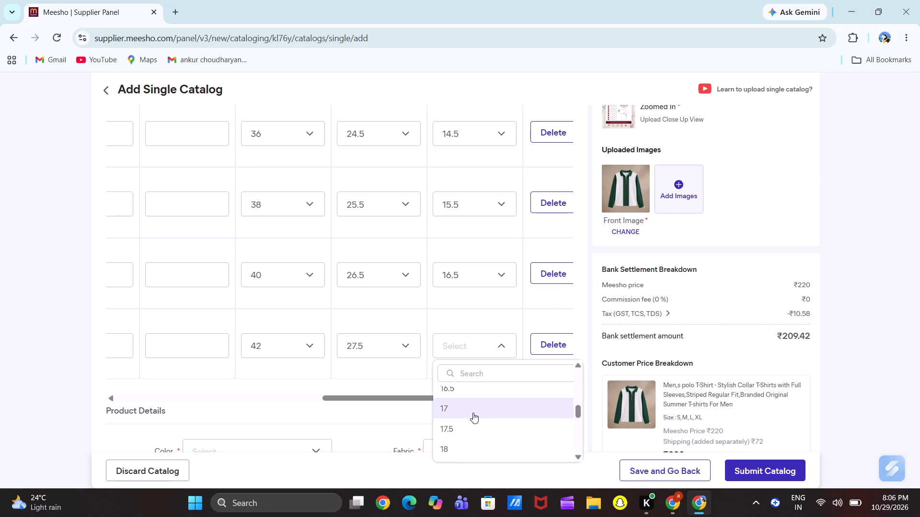
scroll(473, 413, "down", 2)
left_click(473, 413)
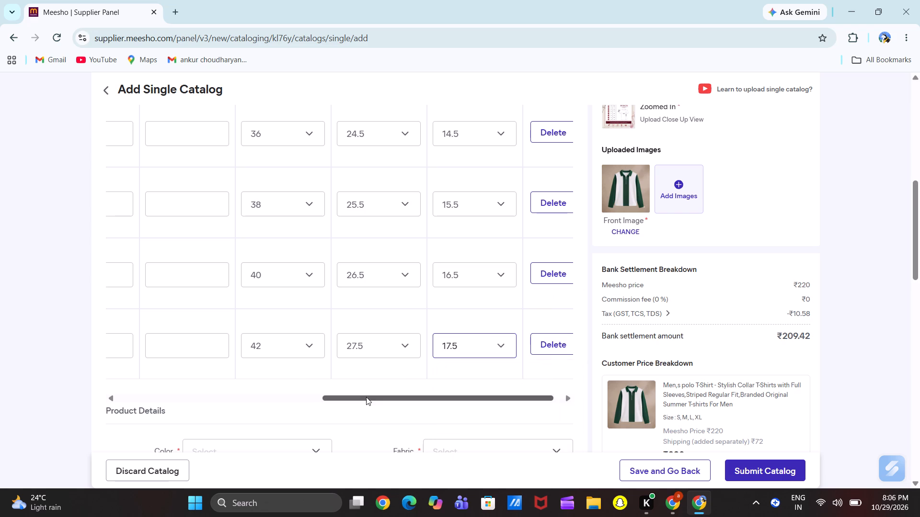
Set Product 3's color to Black in the product details.
scroll(366, 397, "down", 3)
left_click(220, 129)
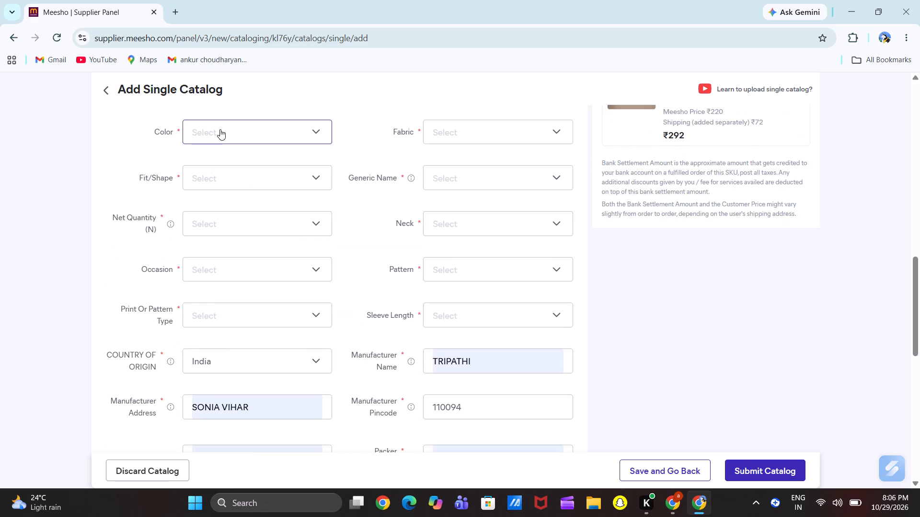
scroll(248, 209, "down", 2)
scroll(248, 209, "up", 1)
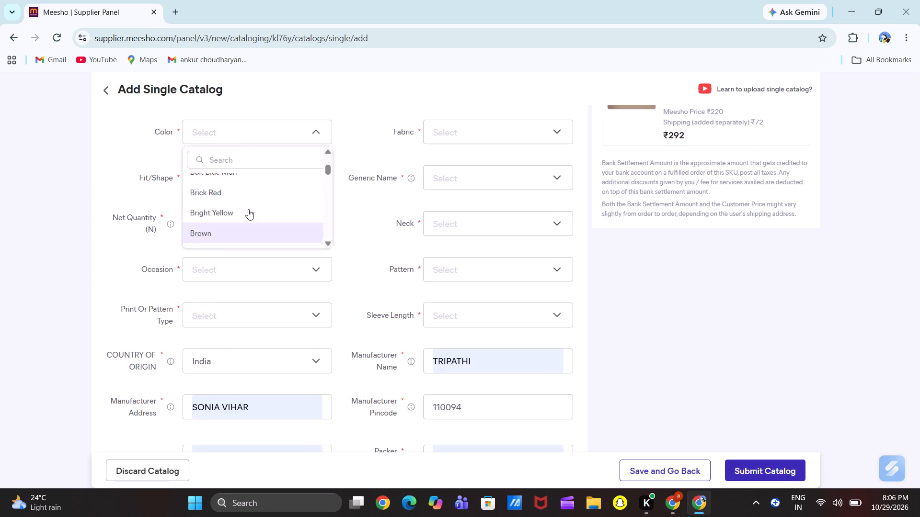
scroll(248, 209, "up", 1)
left_click(216, 180)
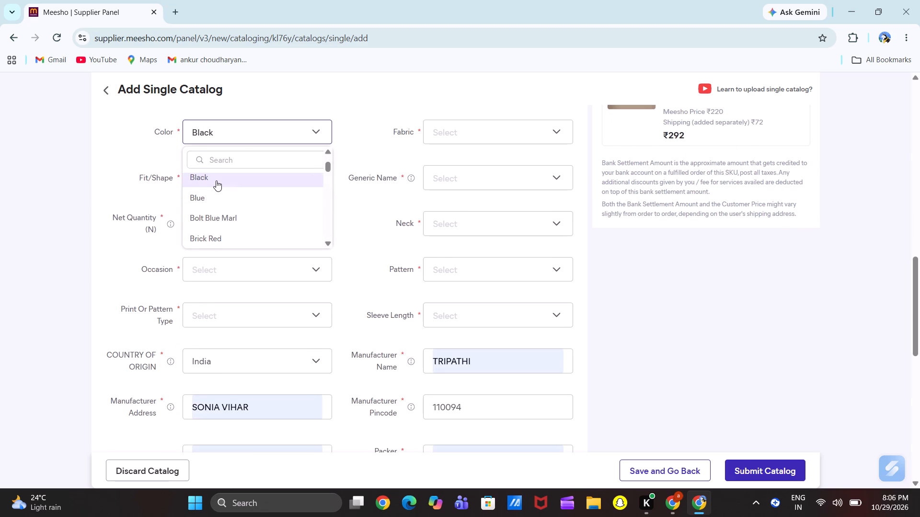
Set Product 3's fabric to Cotton Blend.
left_click(451, 129)
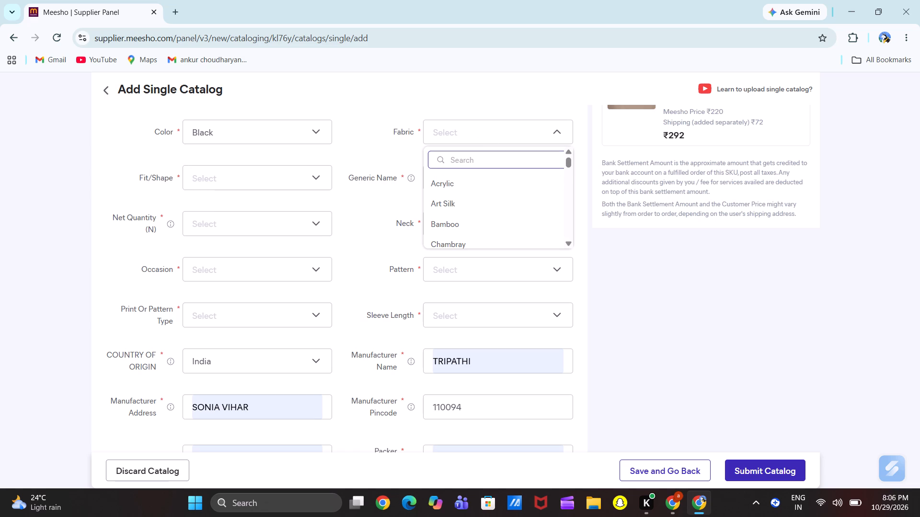
scroll(468, 221, "down", 1)
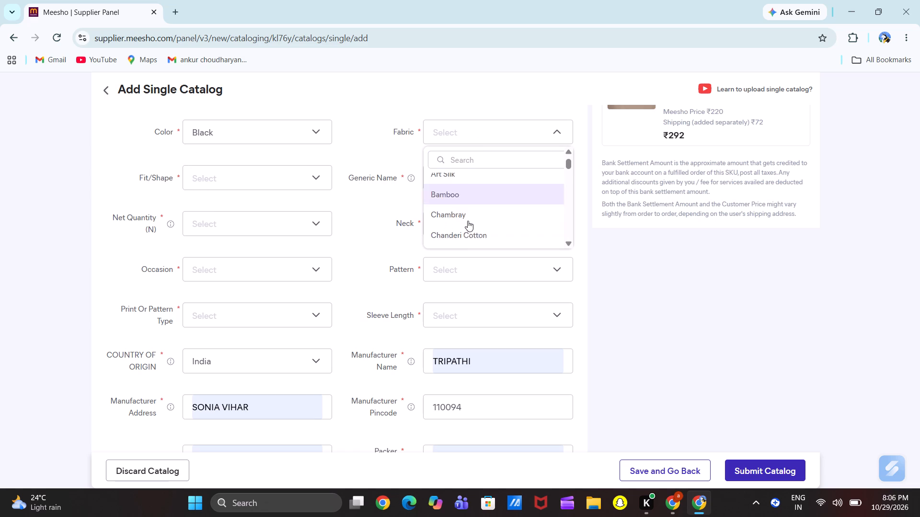
scroll(468, 221, "down", 2)
left_click(467, 226)
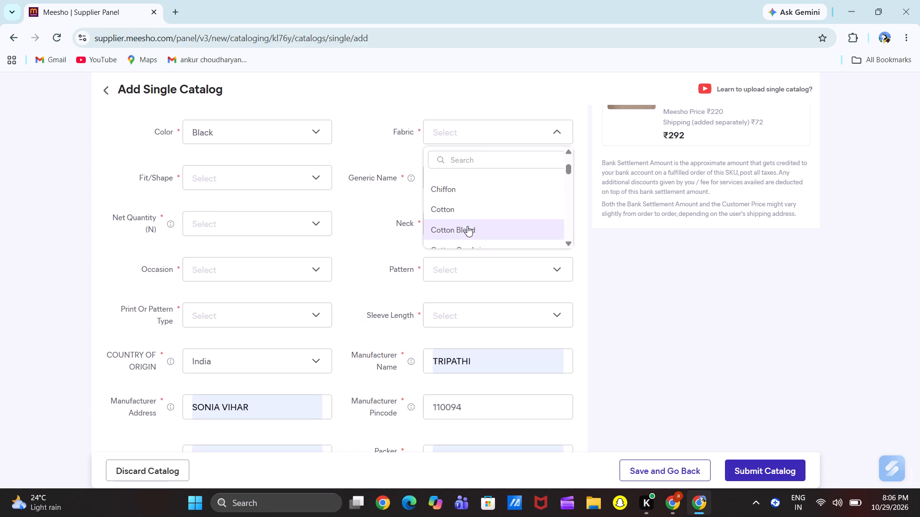
Set Product 3's fit/shape to Regular and its net quantity to 1.
left_click(243, 178)
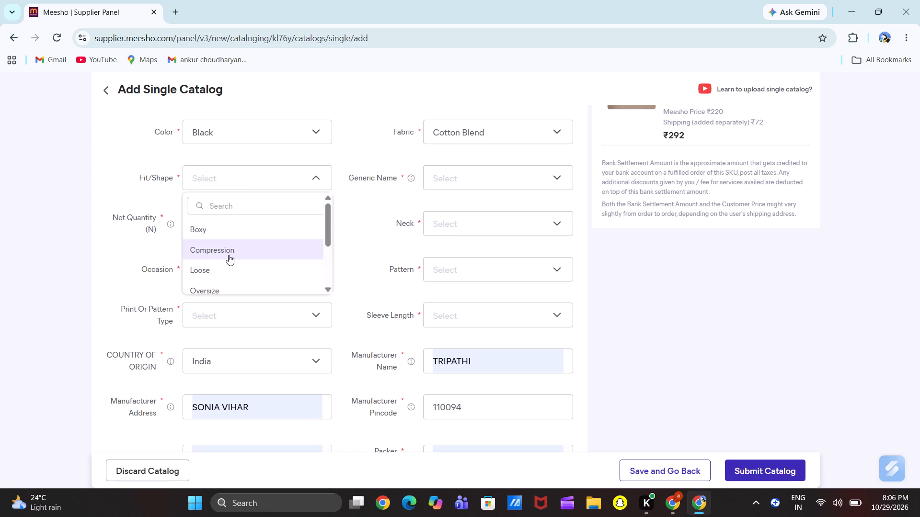
scroll(230, 255, "down", 2)
left_click(230, 255)
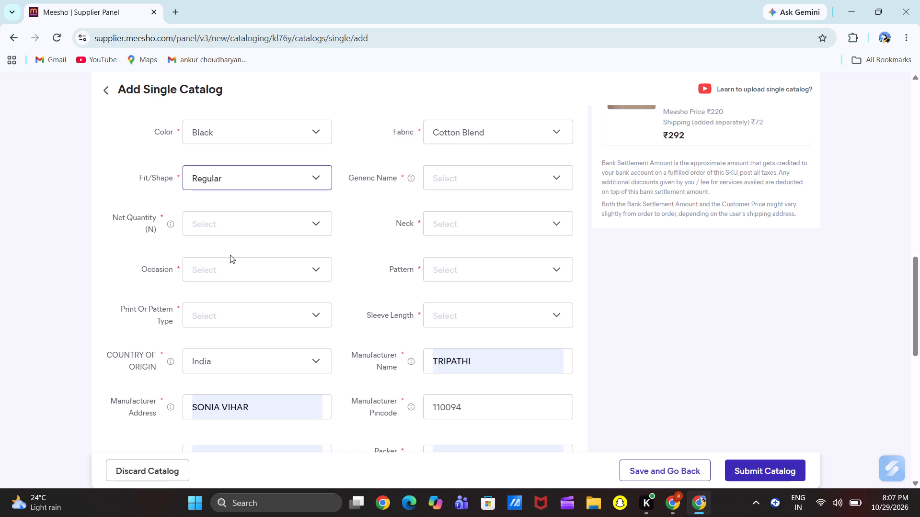
left_click(213, 220)
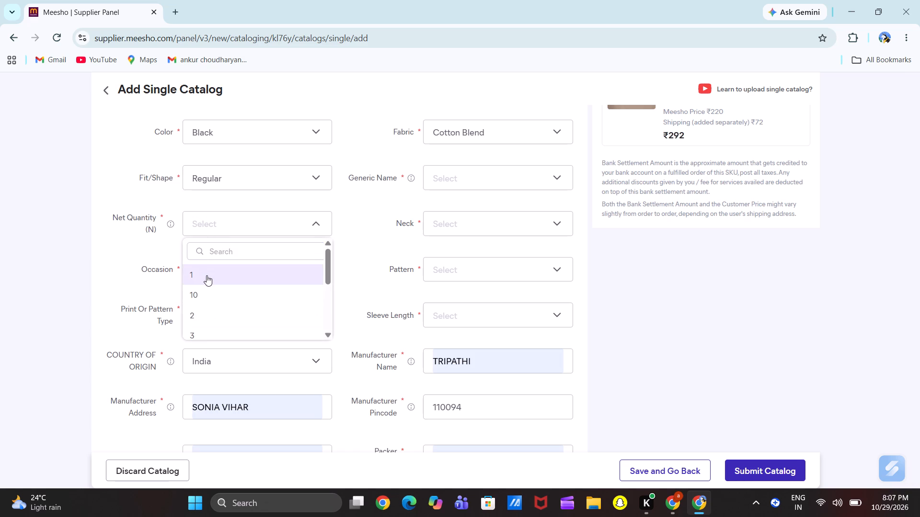
left_click(207, 275)
Set Product 3's generic name to Tshirts and its neck to Polo.
left_click(453, 182)
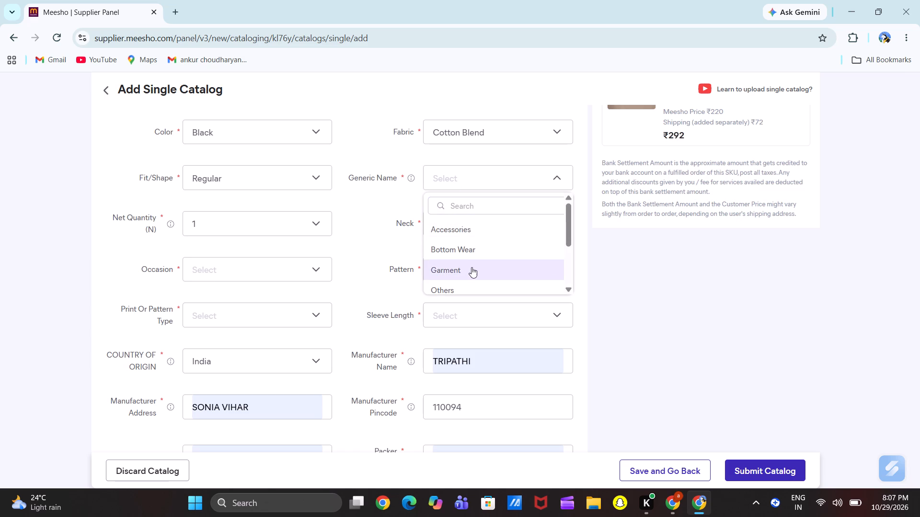
scroll(471, 267, "down", 2)
left_click(471, 267)
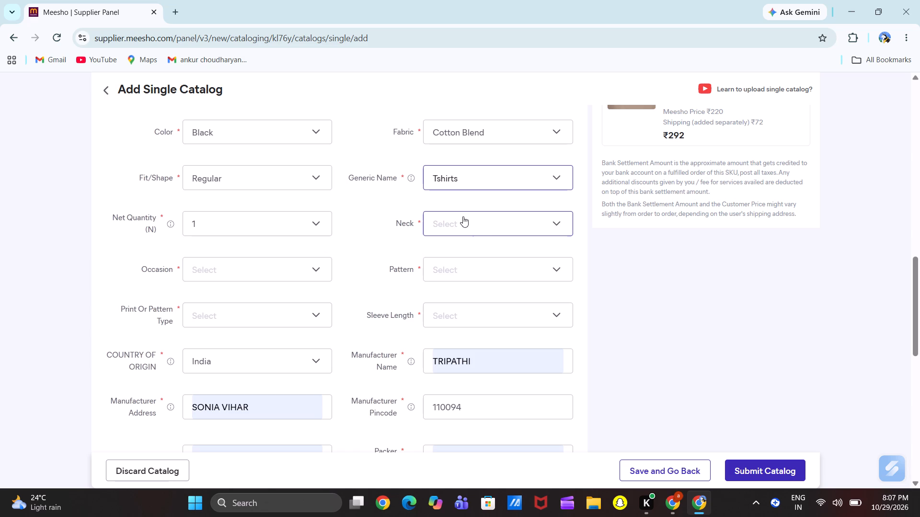
left_click(463, 216)
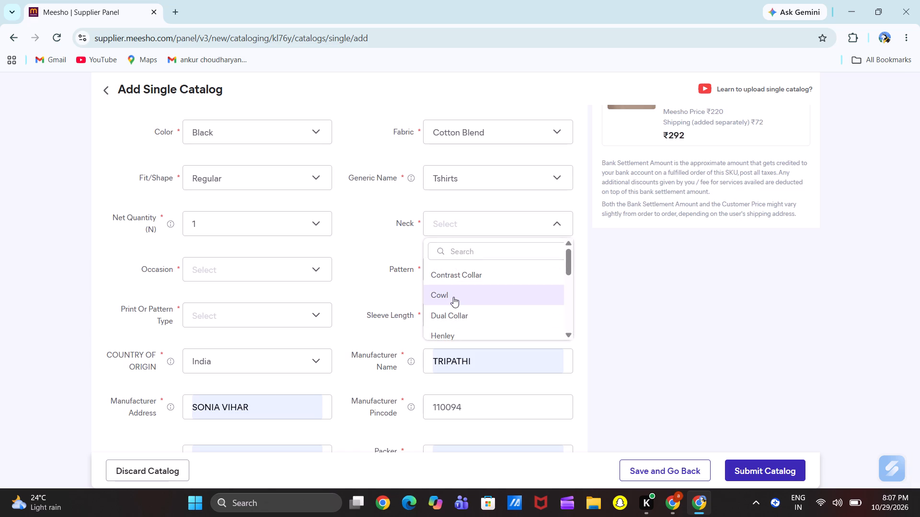
scroll(470, 311, "down", 2)
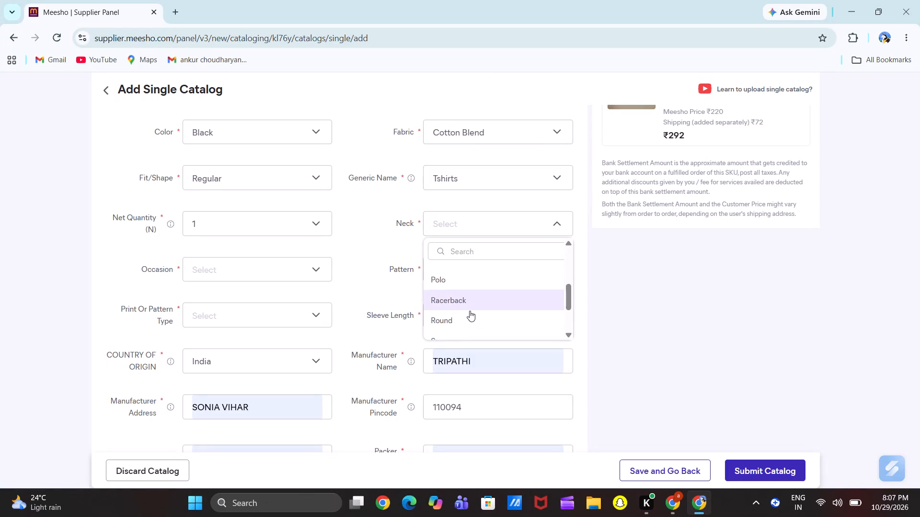
left_click(470, 311)
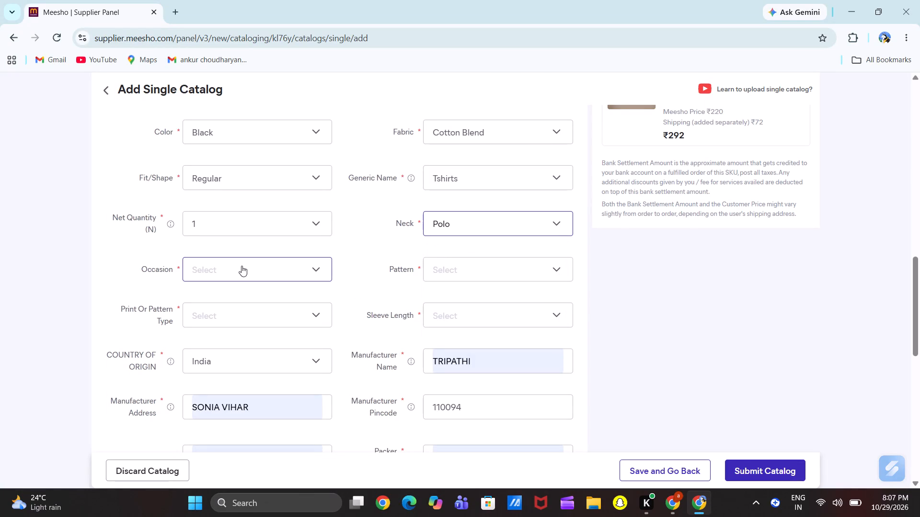
Set Product 3's occasion to Casual.
left_click(241, 266)
left_click(241, 344)
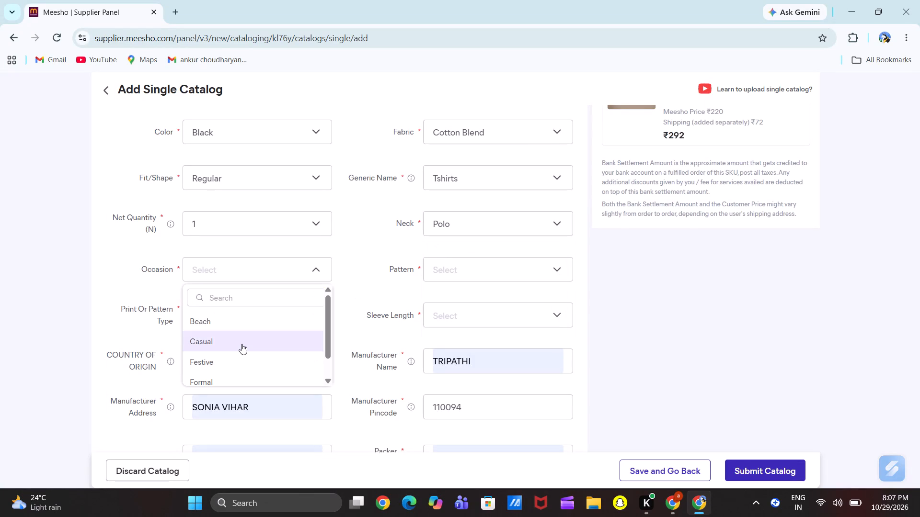
Set Product 3's pattern and its print or pattern type both to Colorblocked.
left_click(463, 277)
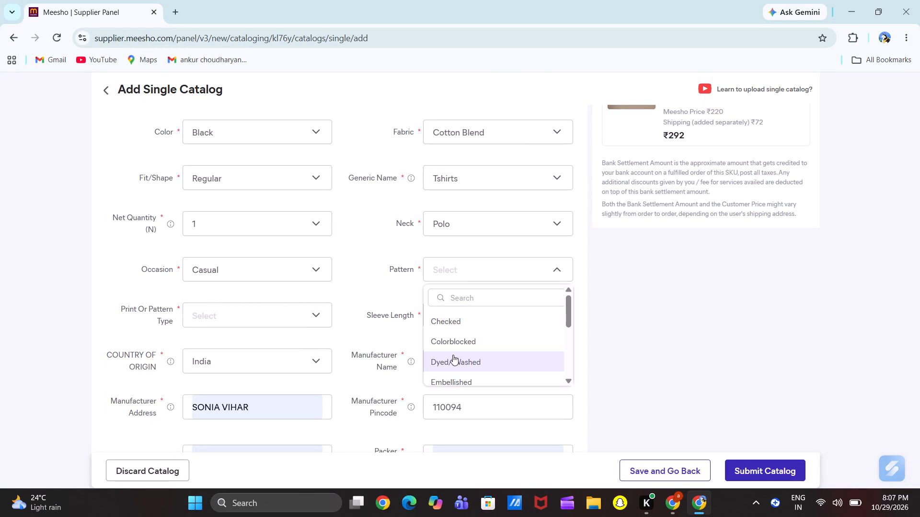
left_click(448, 343)
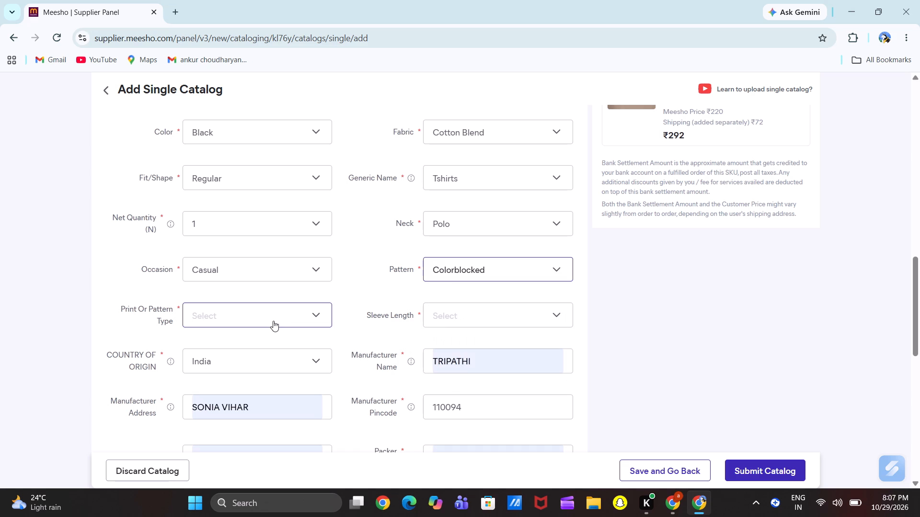
left_click(273, 321)
scroll(251, 374, "down", 1)
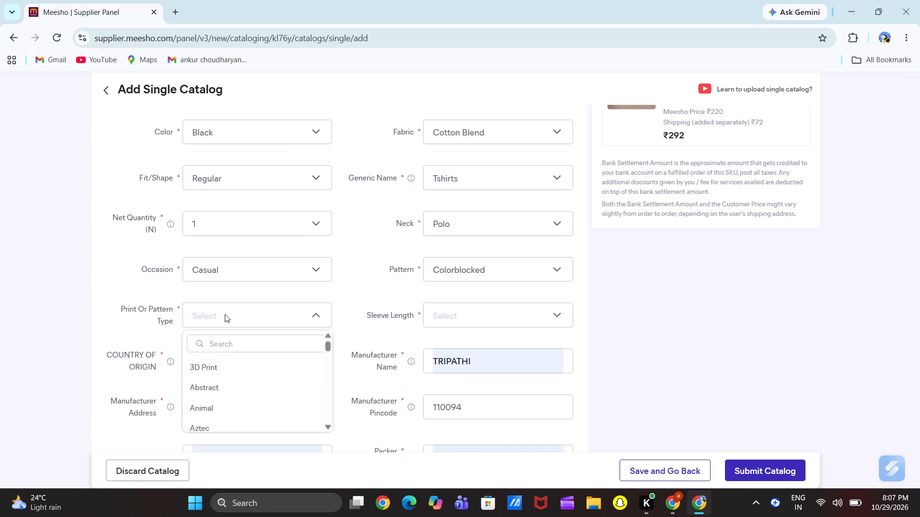
scroll(225, 314, "down", 1)
scroll(244, 377, "down", 2)
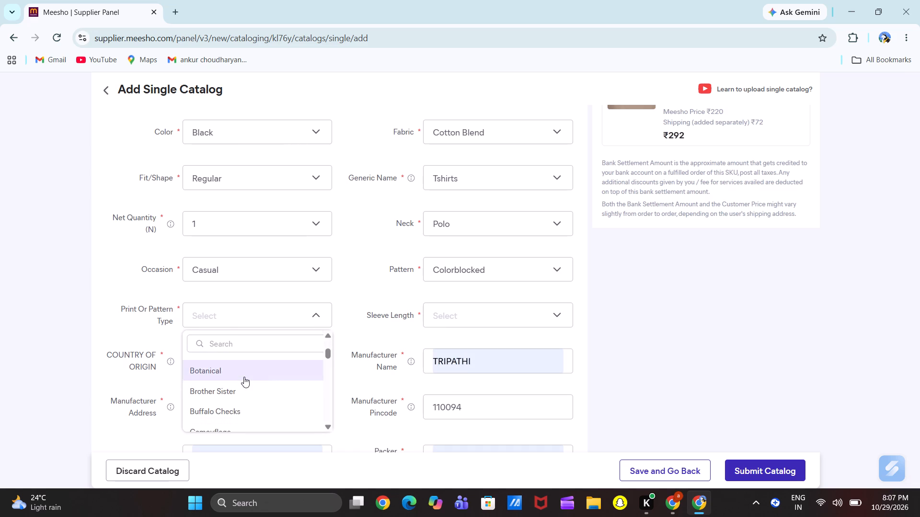
scroll(244, 377, "down", 2)
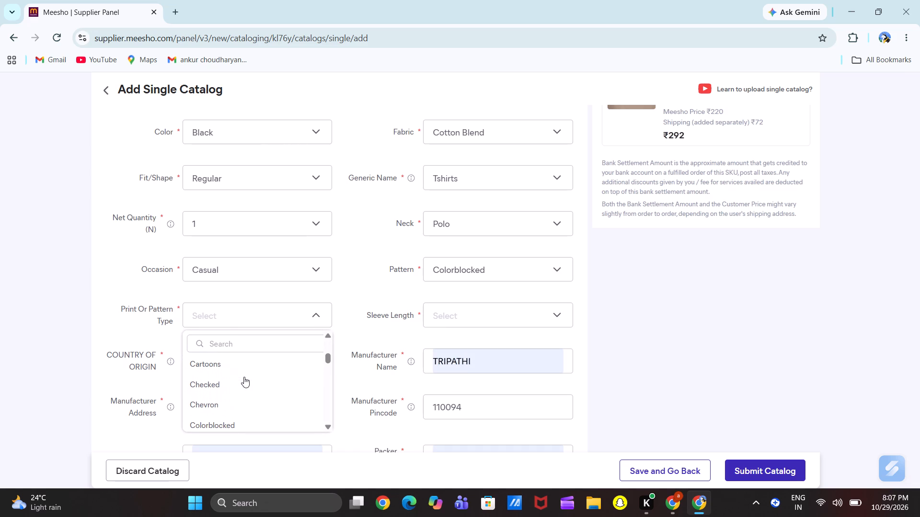
scroll(244, 377, "down", 1)
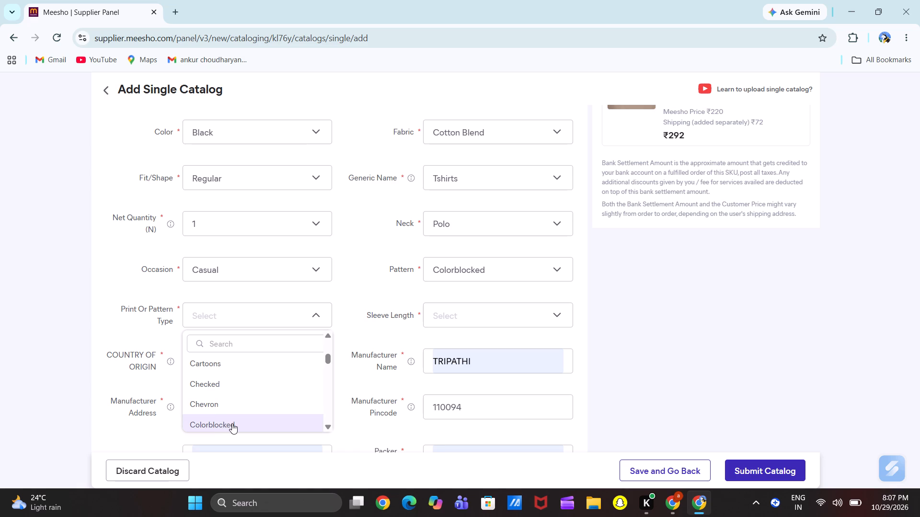
left_click(232, 423)
Set Product 3's sleeve length to Long Sleeves.
left_click(510, 313)
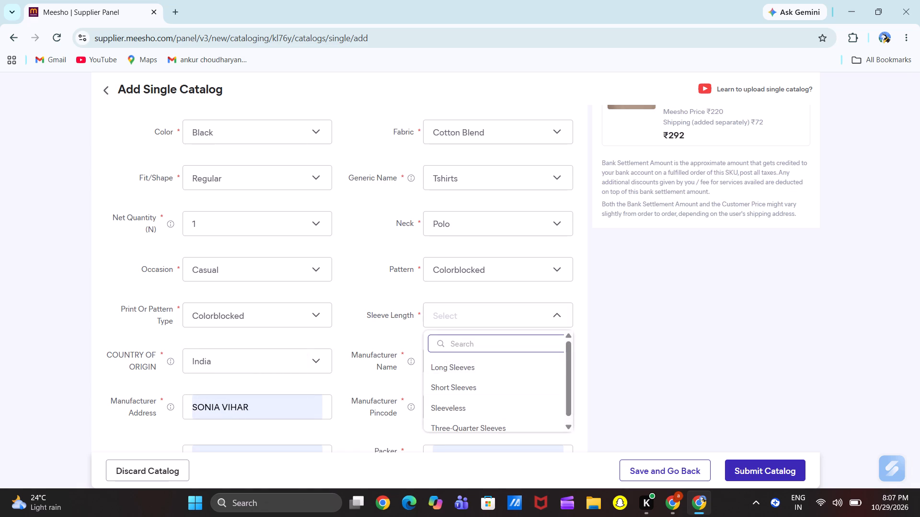
left_click(455, 370)
In Product 3's other attributes, set the length to Regular and the style to Korean.
scroll(378, 303, "down", 2)
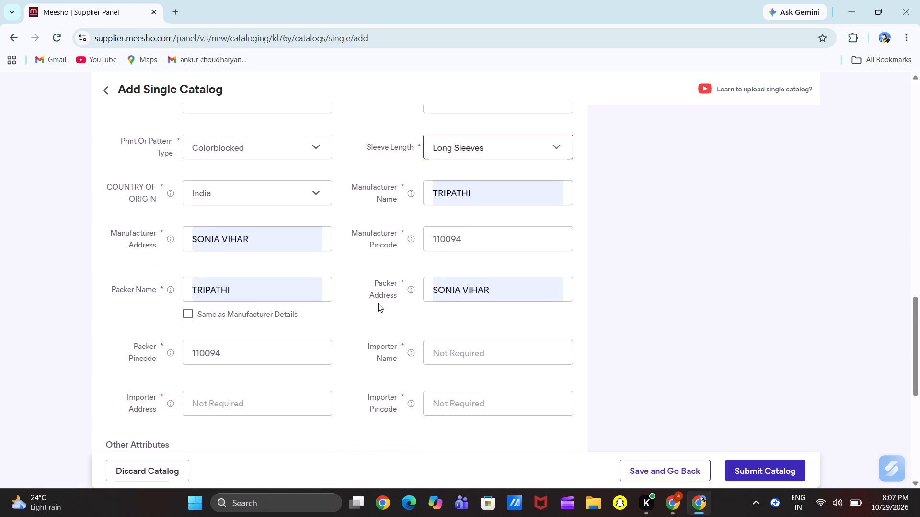
scroll(378, 303, "down", 4)
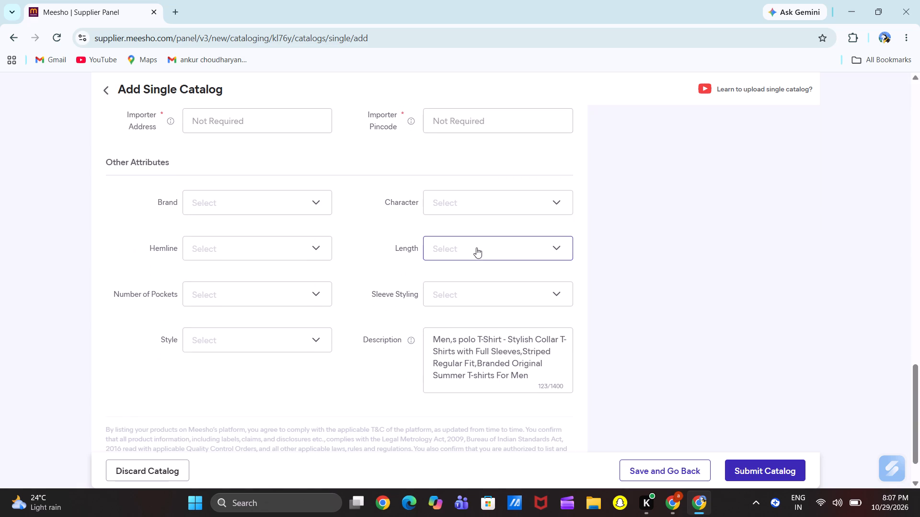
left_click(476, 247)
left_click(472, 340)
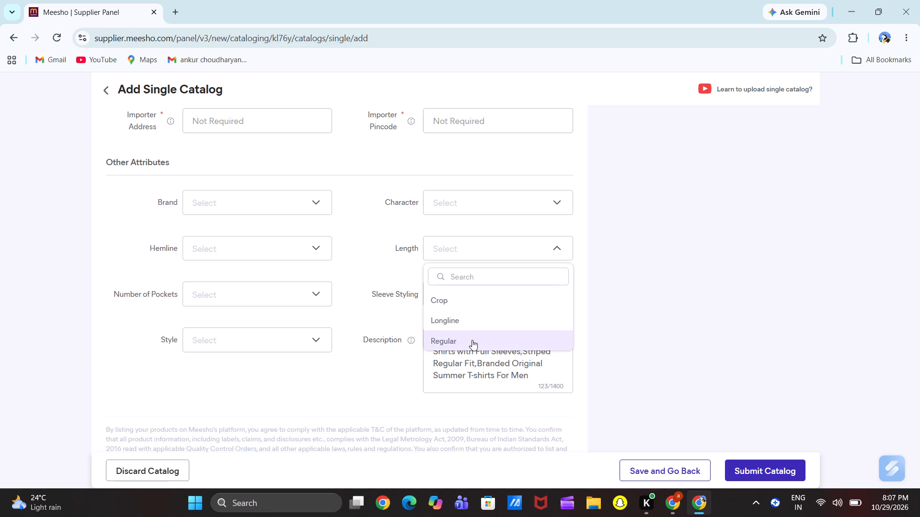
left_click(285, 326)
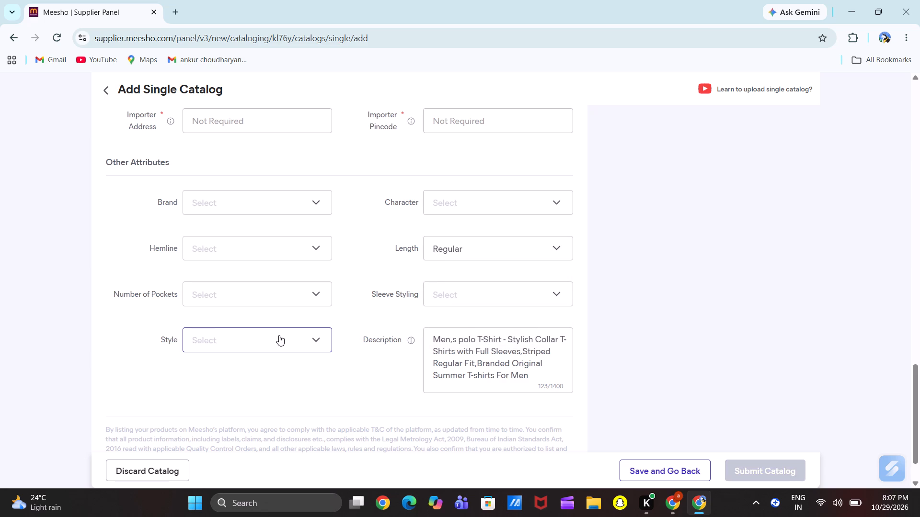
left_click(279, 335)
left_click(242, 410)
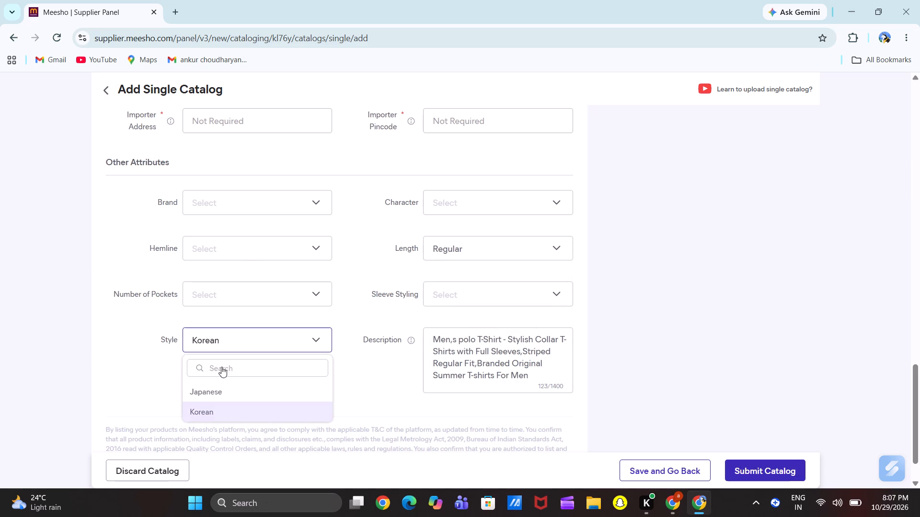
Set Product 3's number of pockets to No Pocket, leaving the hemline unselected.
left_click(241, 246)
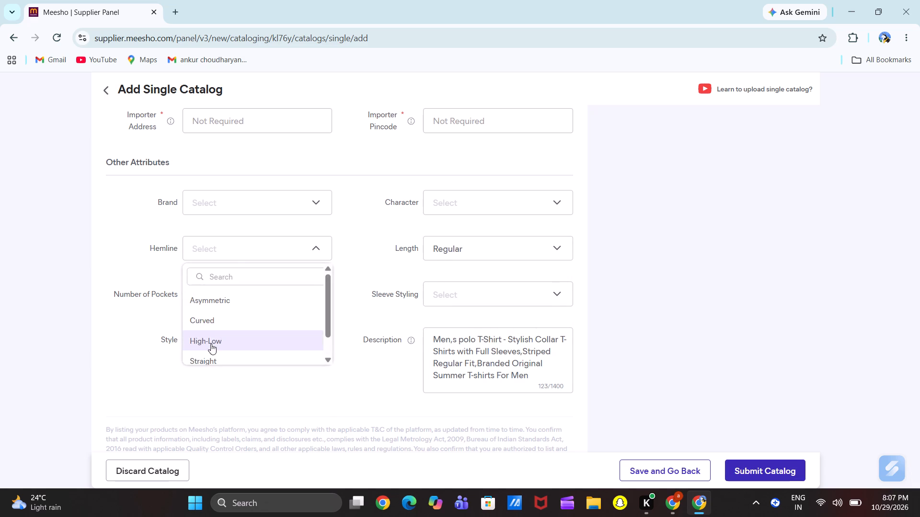
left_click(129, 221)
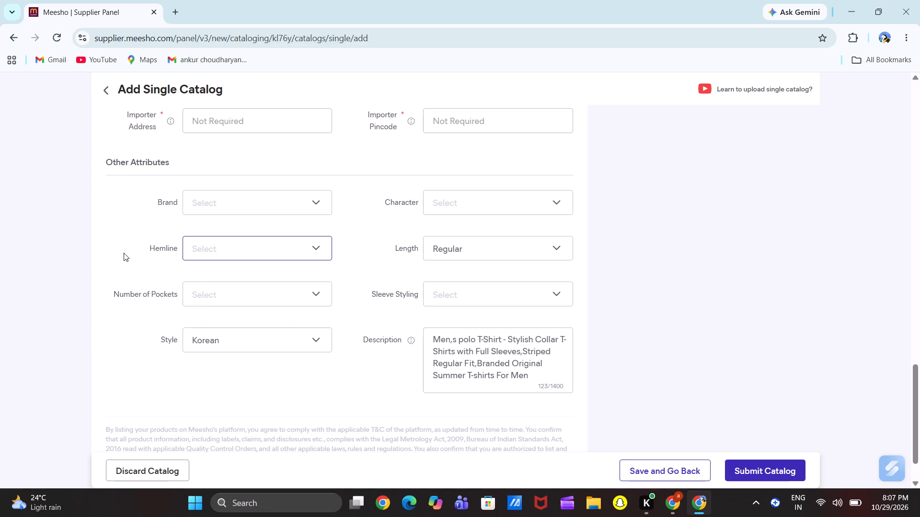
left_click(227, 303)
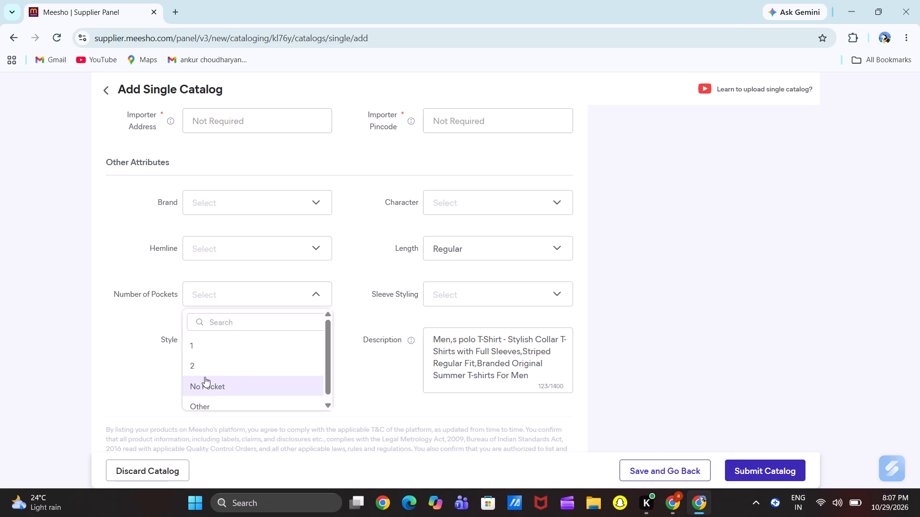
left_click(213, 383)
Open Product 4 and enter =(((FULL=KARARA=PISTA))))) as its style code.
scroll(346, 284, "up", 6)
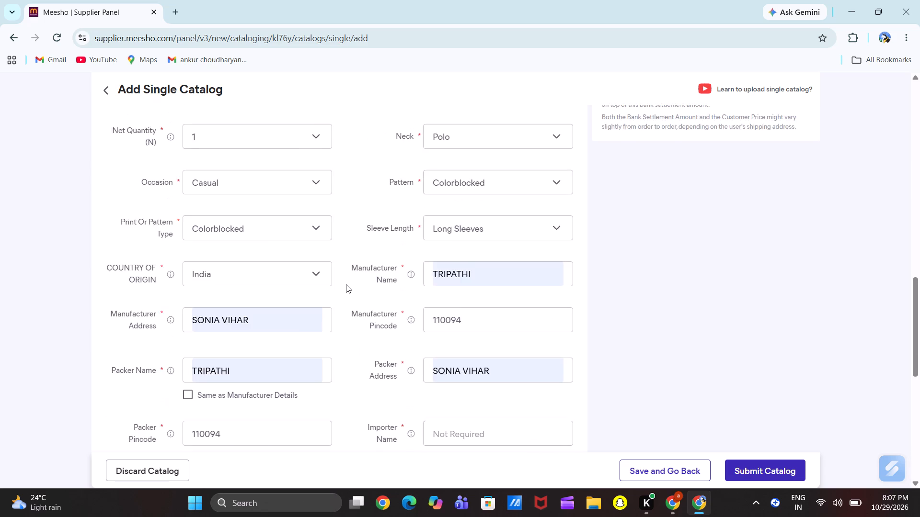
scroll(346, 284, "up", 6)
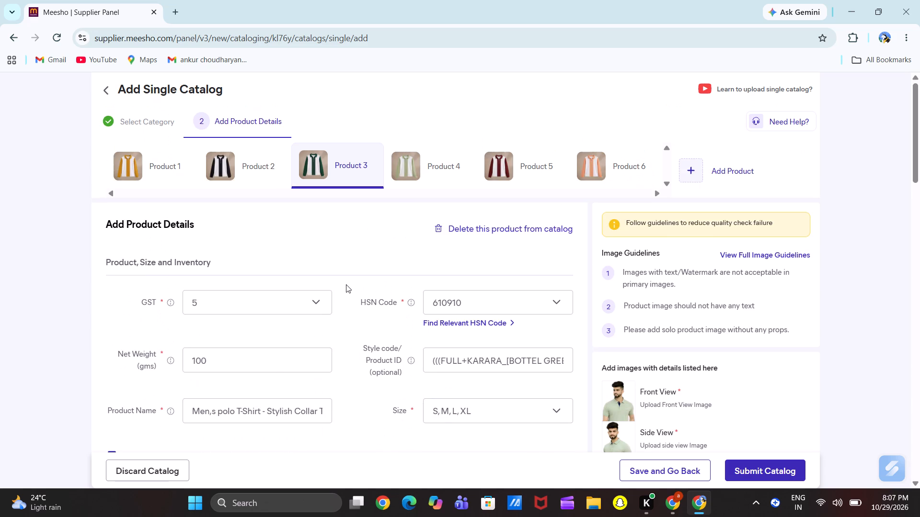
left_click(415, 173)
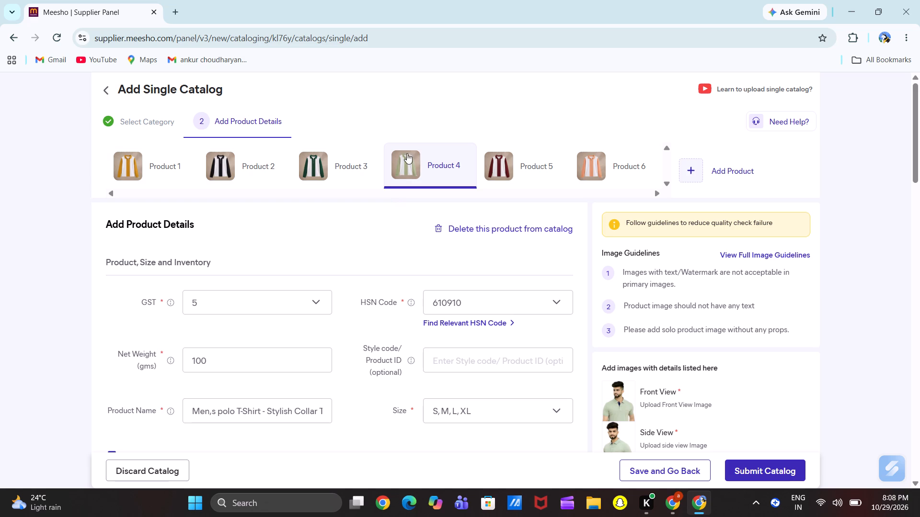
left_click(497, 353)
left_click(562, 248)
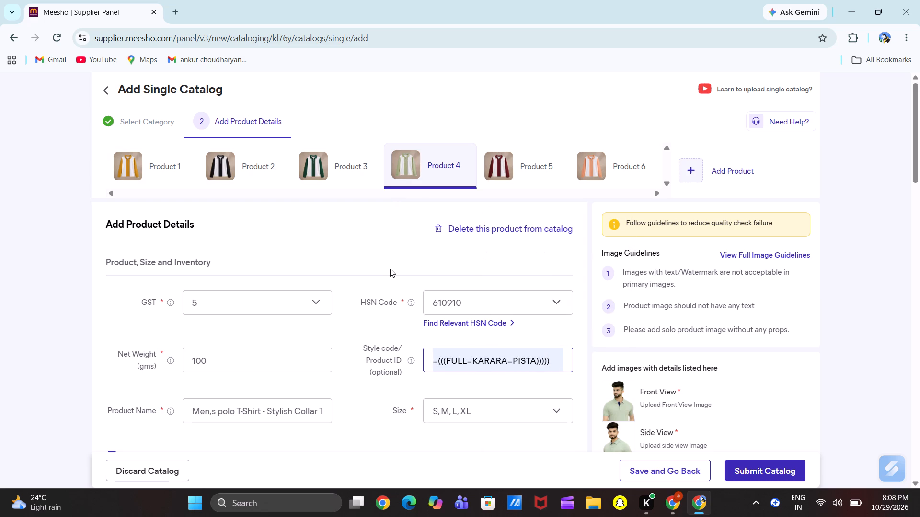
Set Product 4's Meesho price to 221 in the size S row, with price details copied to all sizes.
scroll(390, 269, "down", 3)
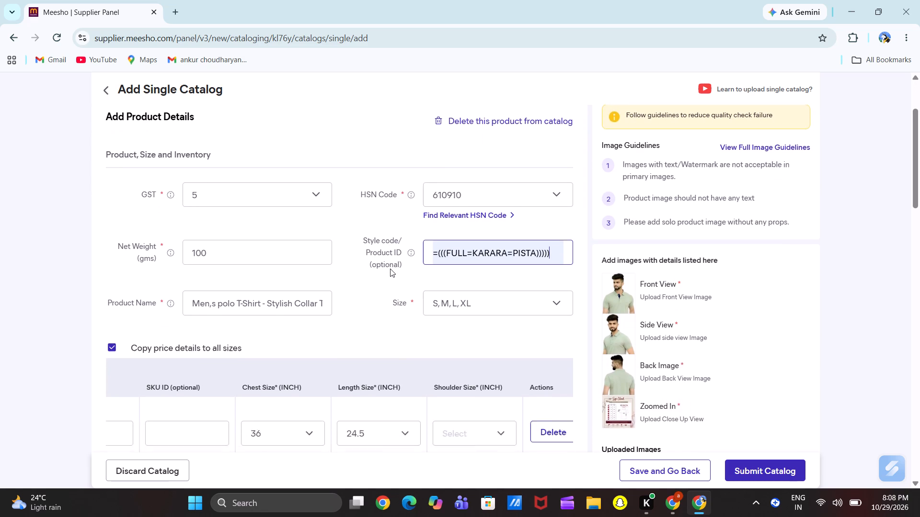
scroll(390, 269, "down", 3)
scroll(219, 268, "right", 3)
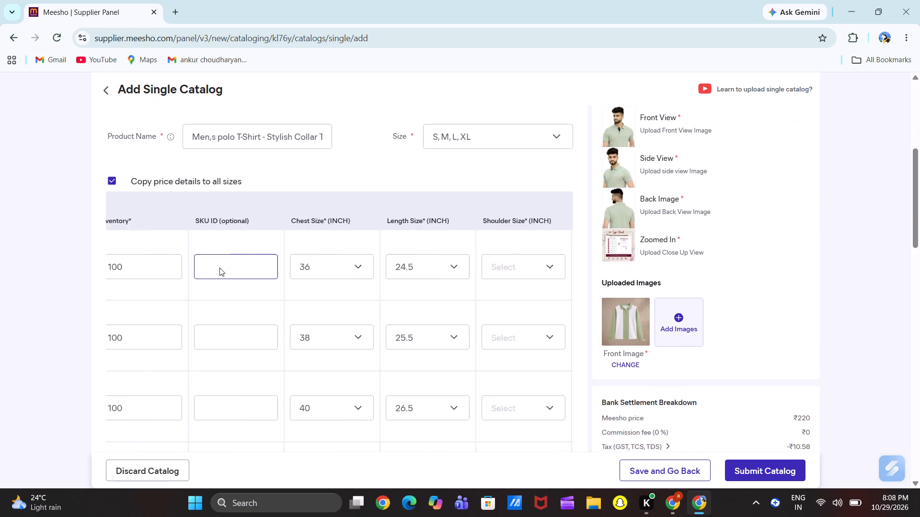
scroll(219, 268, "right", 2)
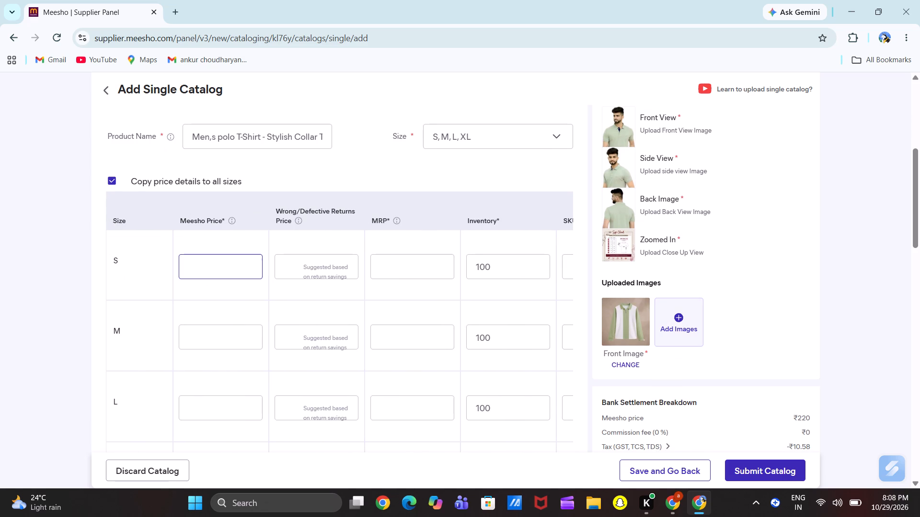
type("221")
left_click(199, 262)
type("221")
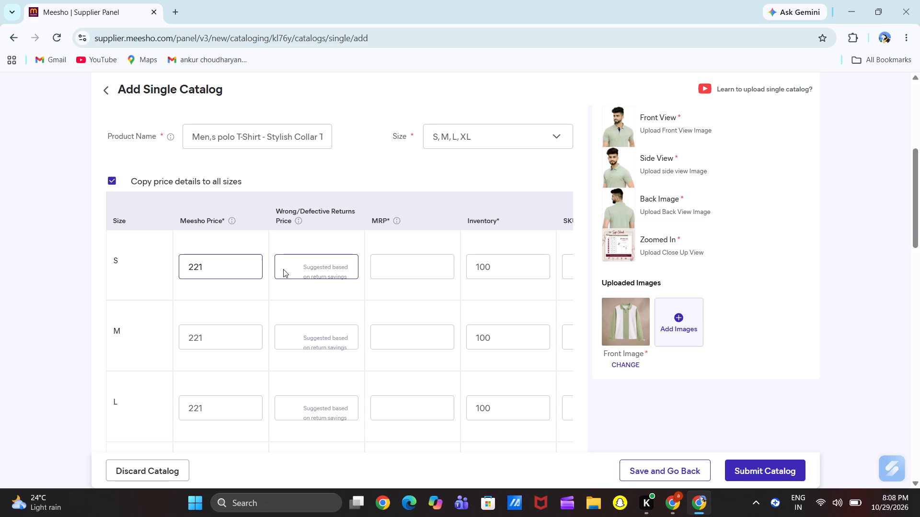
Set Product 4's wrong/defective returns price to 219 and its MRP to 899 in the size S row.
left_click(283, 269)
key("BackSpace")
key("BackSpace")
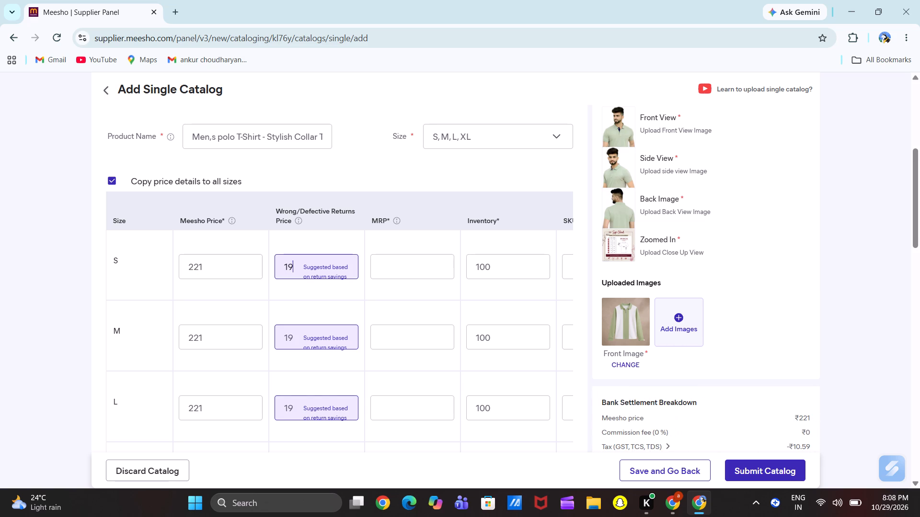
key("BackSpace")
type("219")
left_click(410, 265)
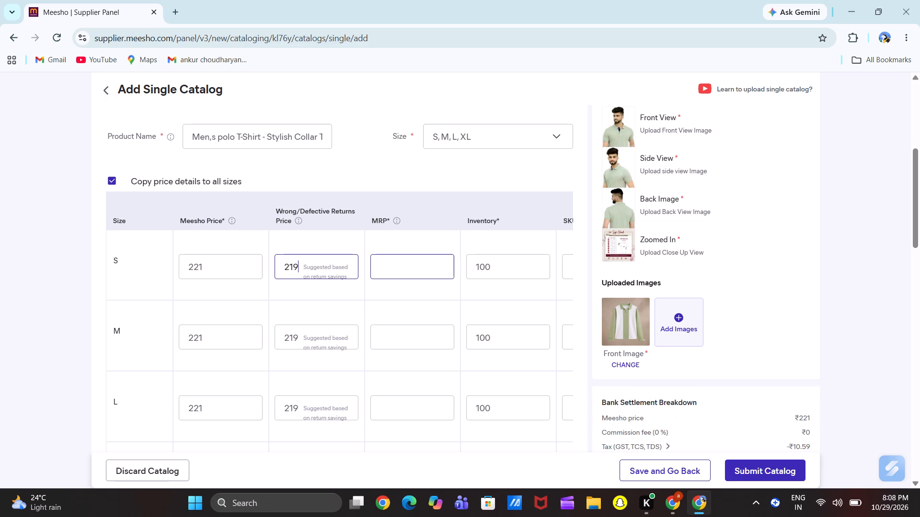
key("7")
key("BackSpace")
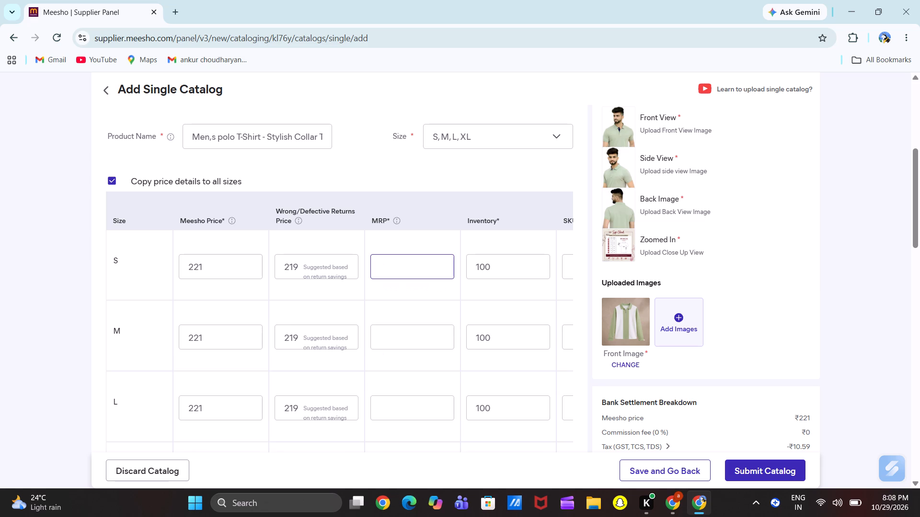
type("899")
Set the shoulder size of Product 4's size S to 14.5 inches.
scroll(410, 265, "left", 8)
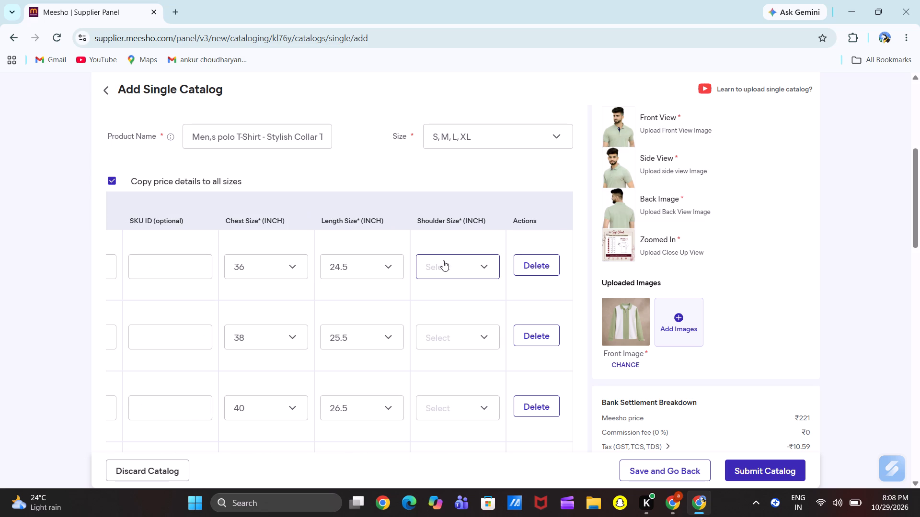
left_click(444, 260)
scroll(465, 345, "down", 1)
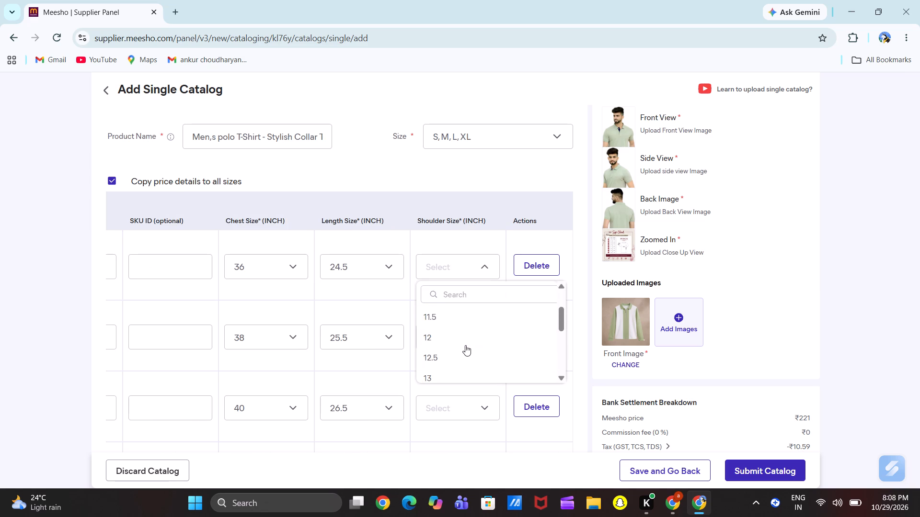
scroll(465, 345, "down", 2)
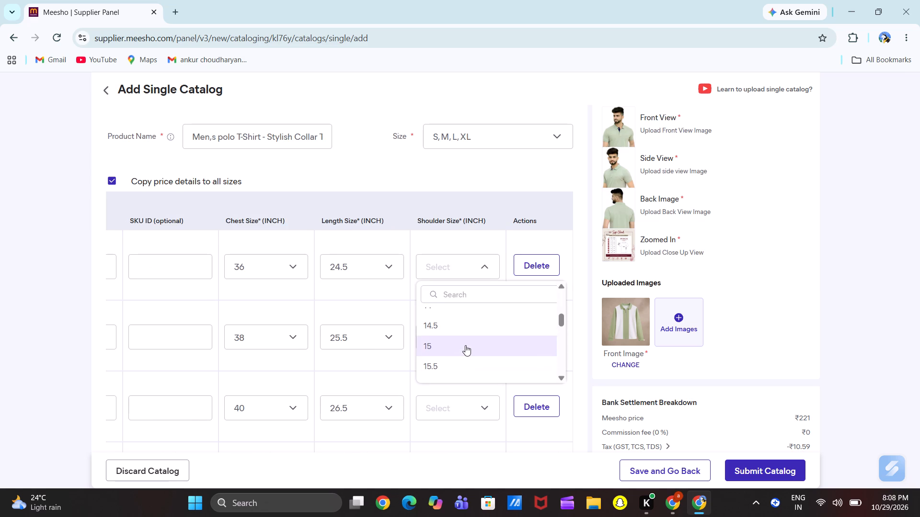
scroll(465, 345, "down", 3)
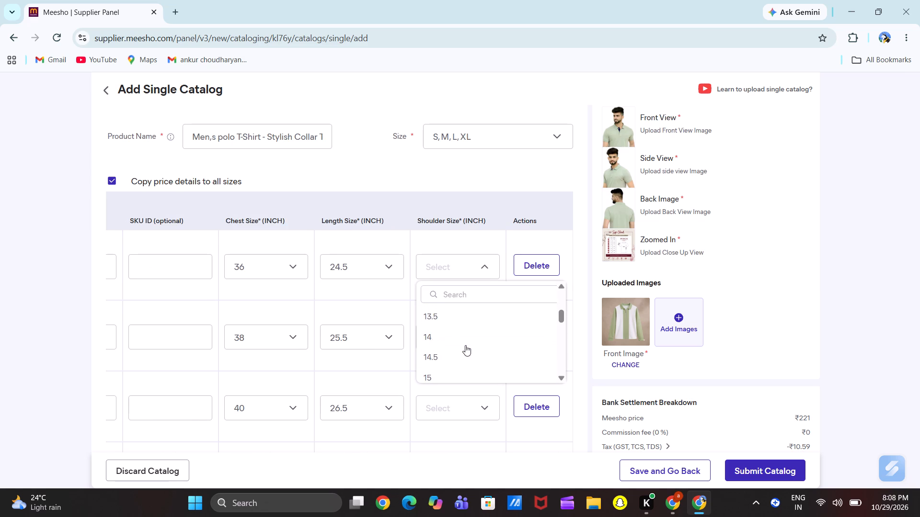
scroll(465, 345, "down", 1)
left_click(455, 337)
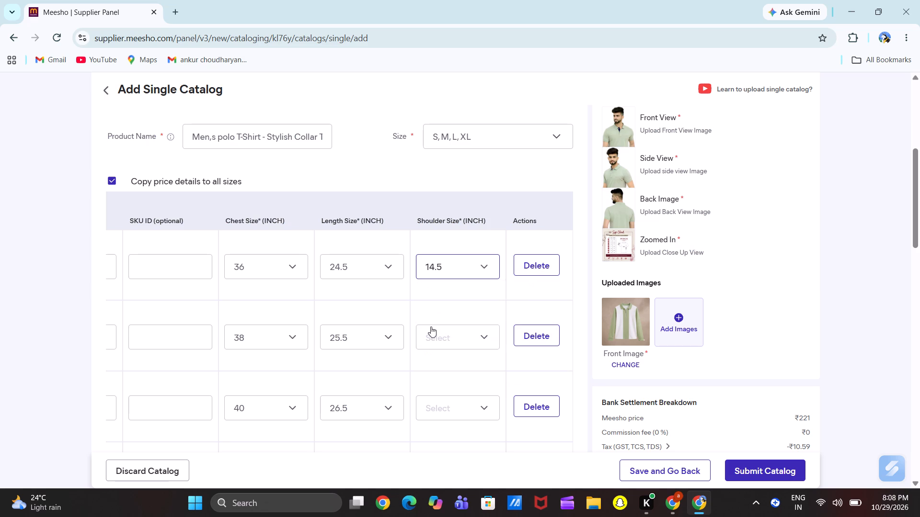
Set the shoulder size of Product 4's size M to 15.5 inches.
left_click(431, 326)
scroll(437, 332, "down", 1)
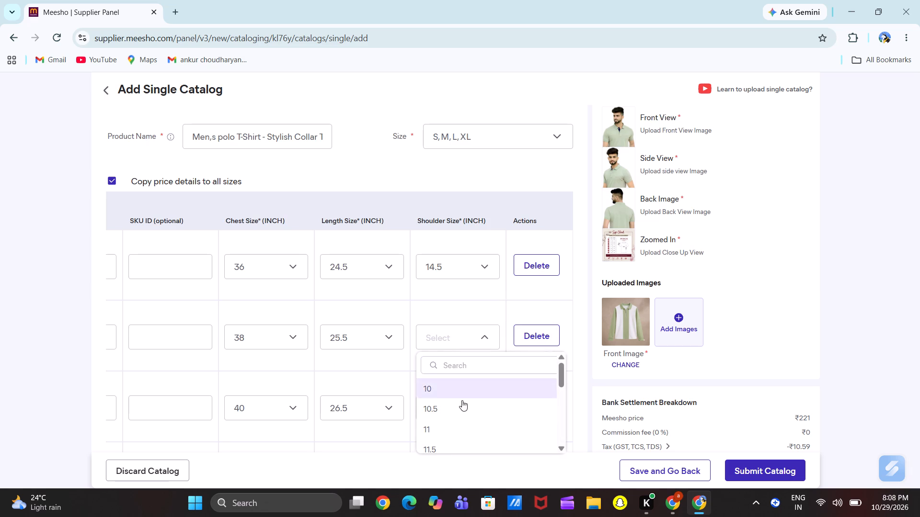
scroll(464, 404, "down", 2)
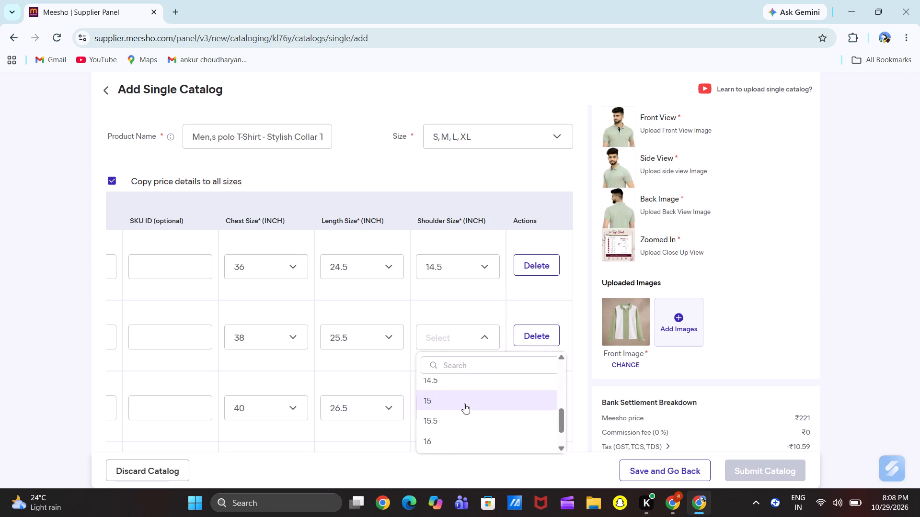
scroll(464, 404, "down", 1)
left_click(464, 404)
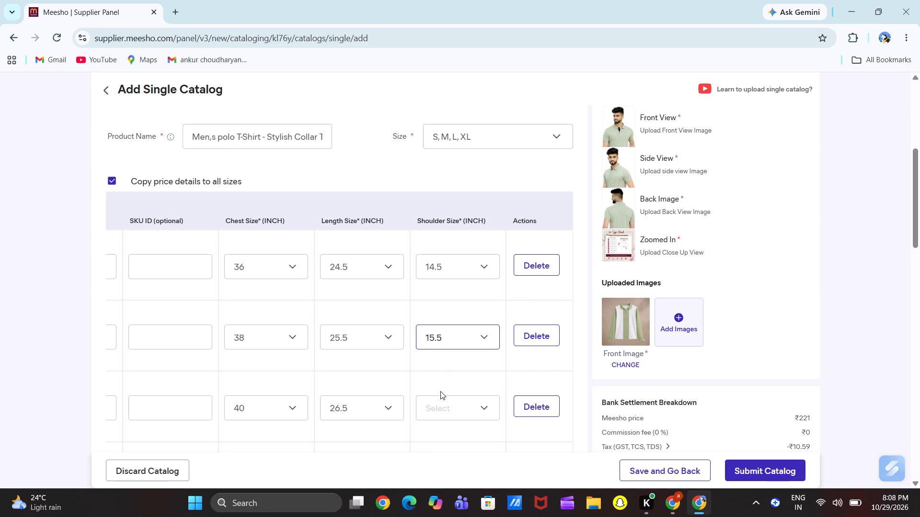
Set the shoulder size of Product 4's size L to 17.5 inches.
left_click(435, 401)
scroll(450, 420, "down", 1)
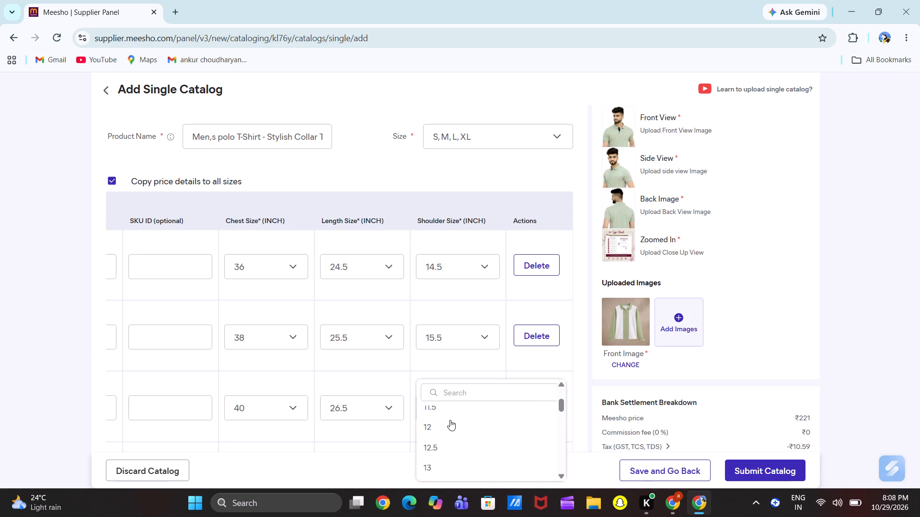
scroll(450, 420, "down", 4)
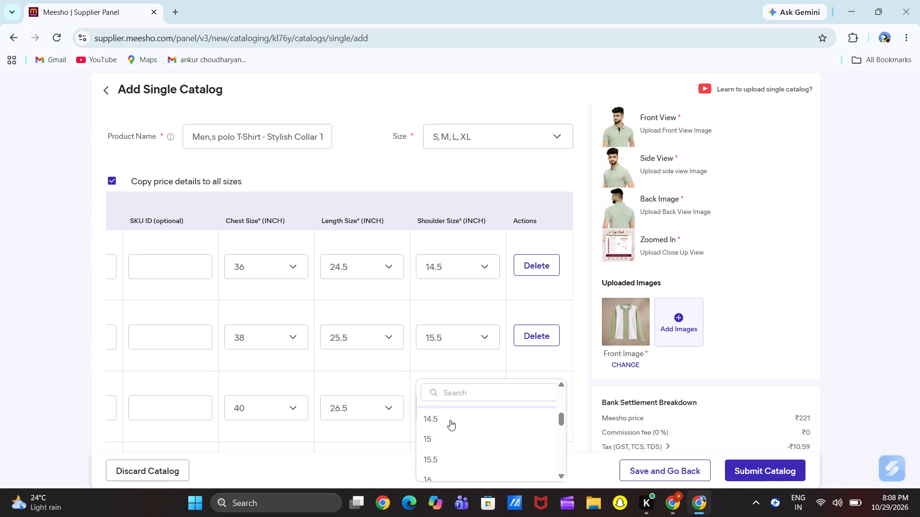
scroll(450, 420, "down", 2)
left_click(450, 420)
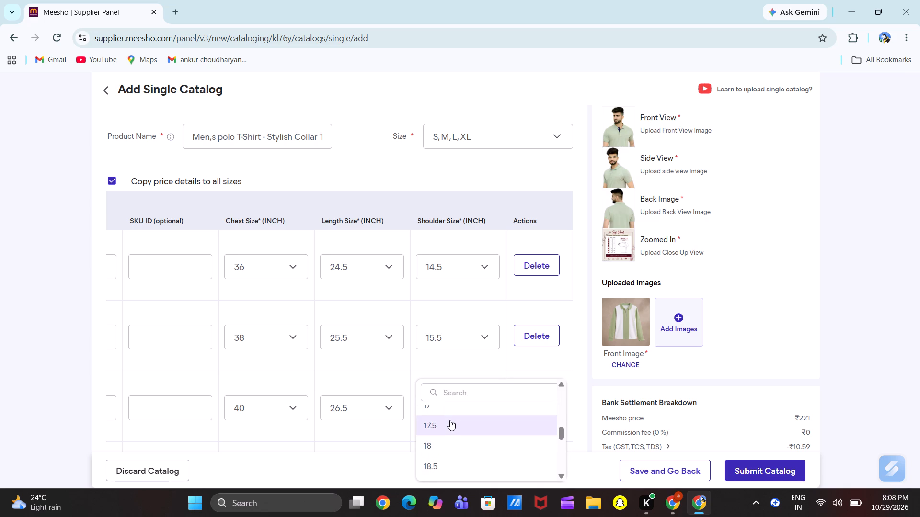
Set the shoulder size of Product 4's size XL to 18.5 inches.
scroll(433, 411, "down", 2)
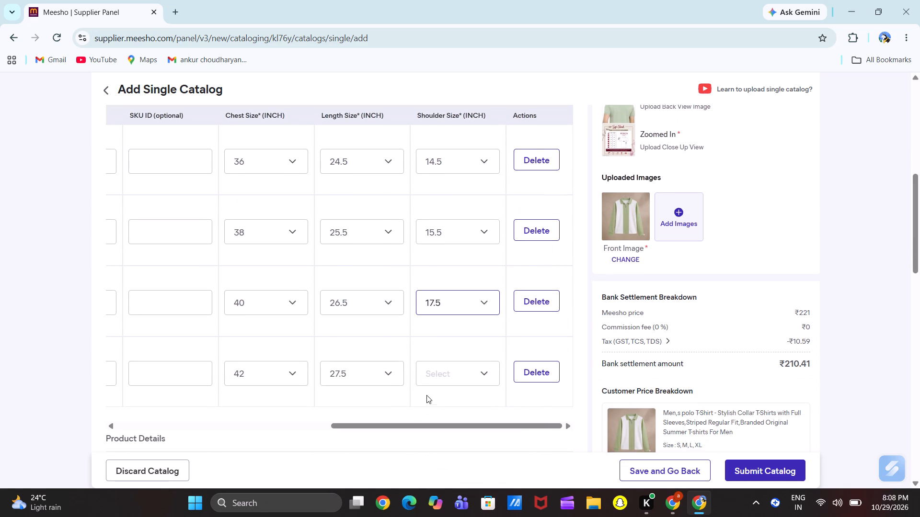
left_click(433, 379)
scroll(443, 434, "down", 1)
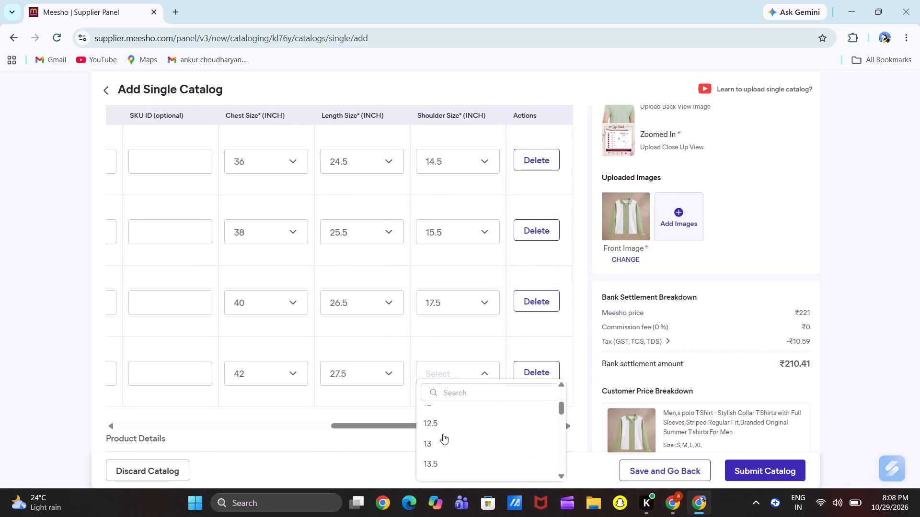
scroll(443, 434, "down", 5)
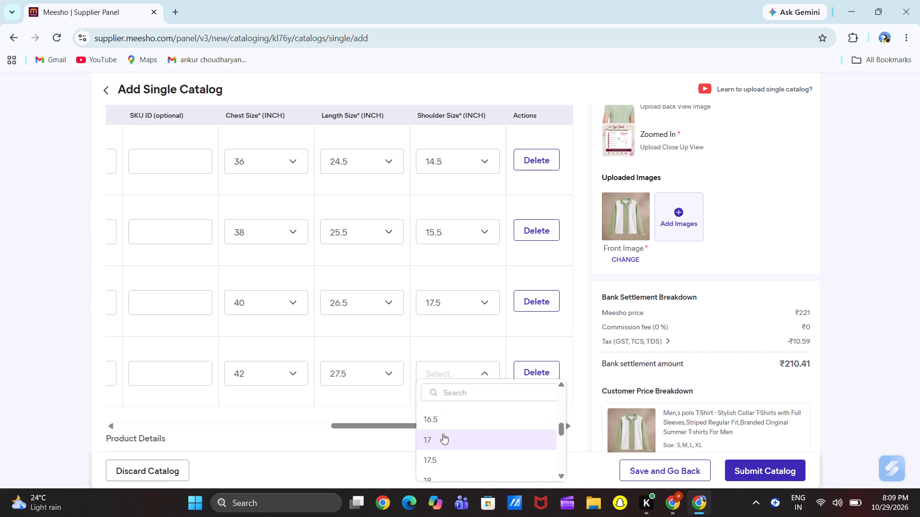
scroll(443, 434, "down", 1)
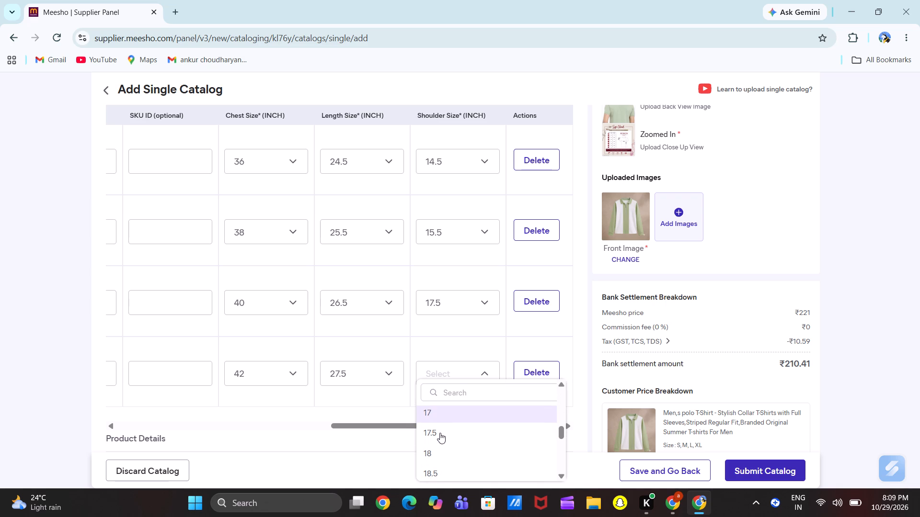
left_click(445, 469)
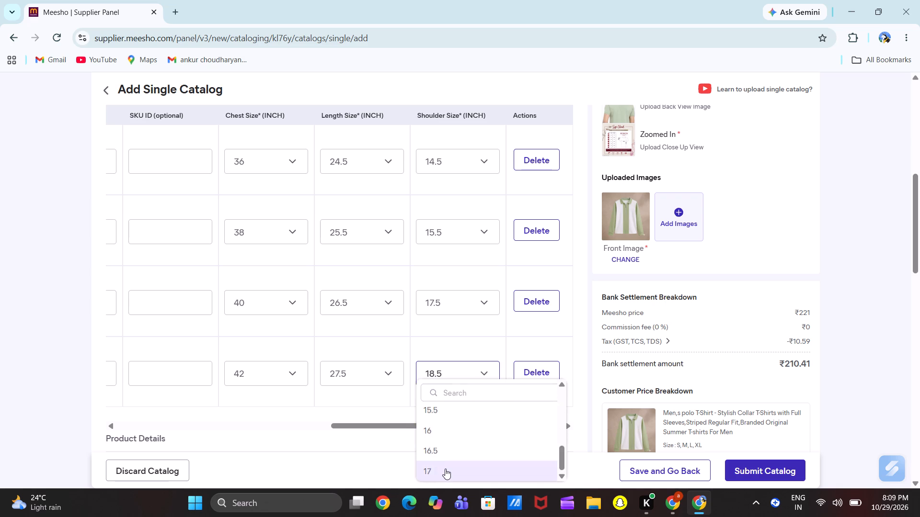
Search the colour options for GREE and set Product 4's color to Green in the product details.
scroll(379, 411, "down", 3)
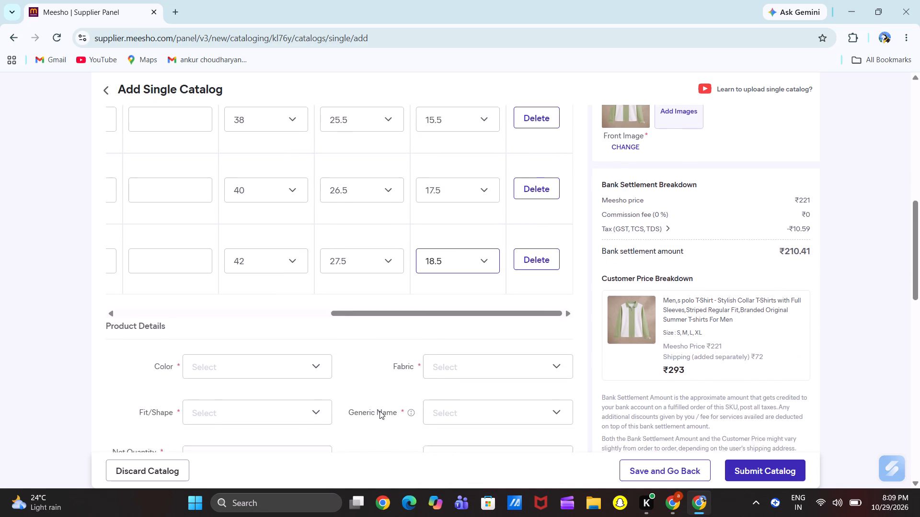
scroll(379, 411, "down", 1)
left_click(246, 274)
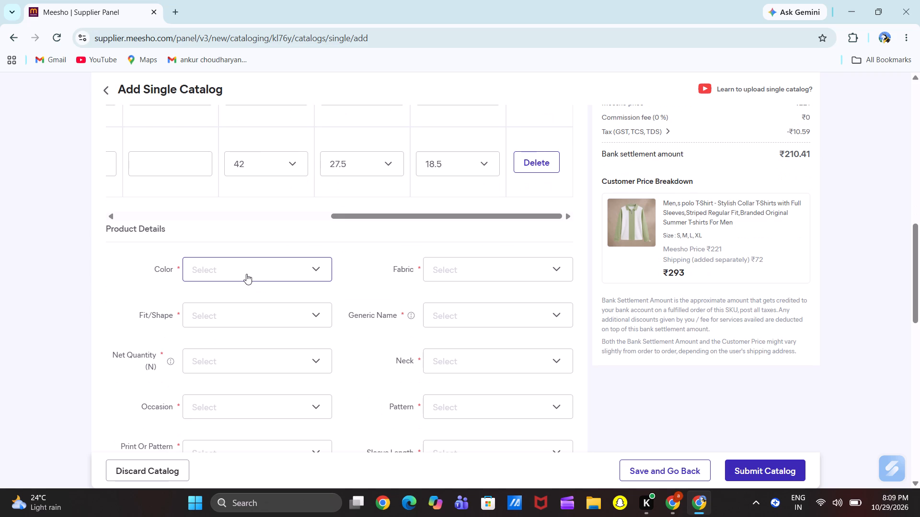
scroll(248, 350, "down", 1)
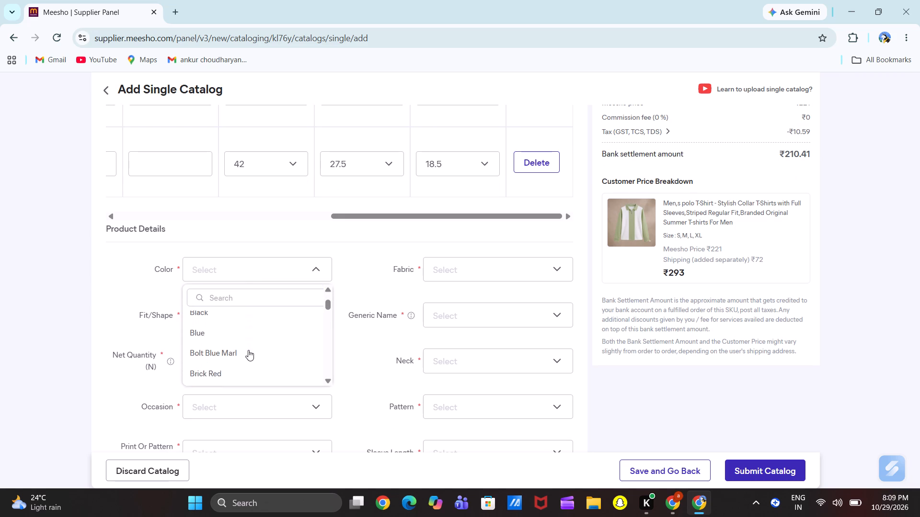
scroll(248, 350, "down", 2)
left_click(230, 295)
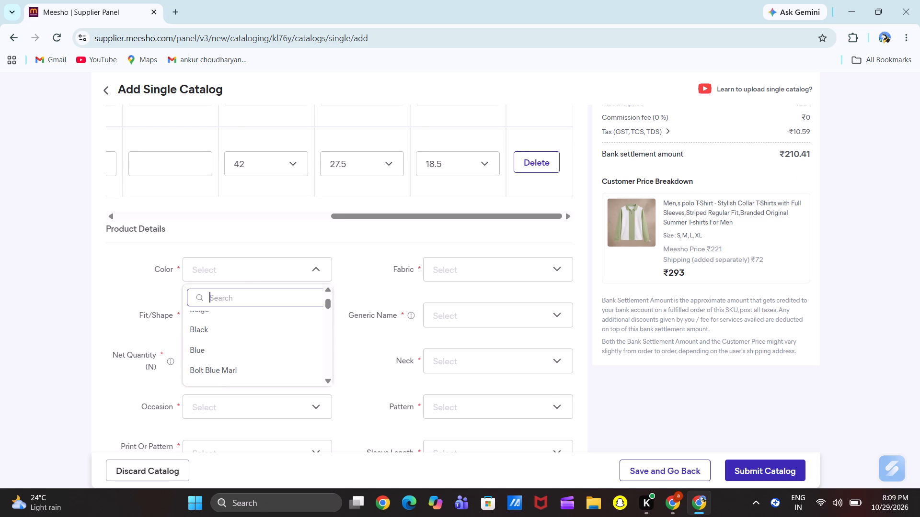
type("GREE")
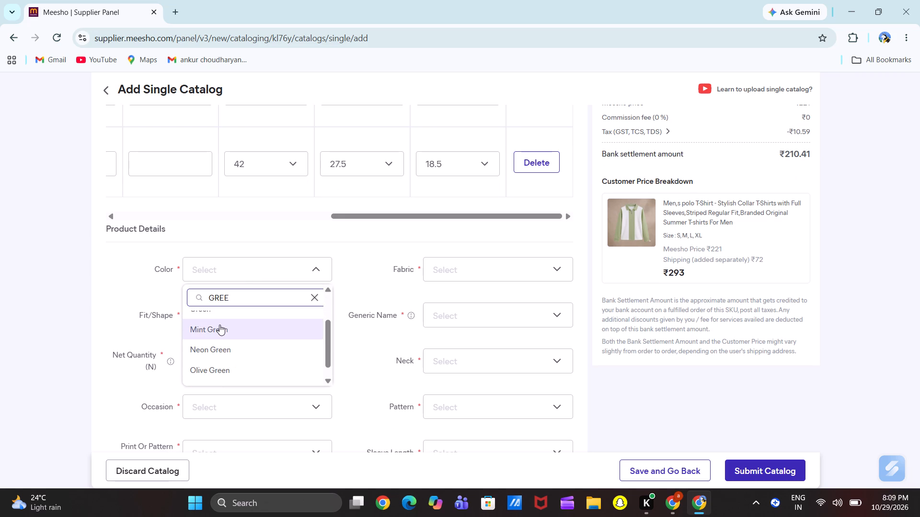
scroll(219, 325, "up", 1)
left_click(219, 325)
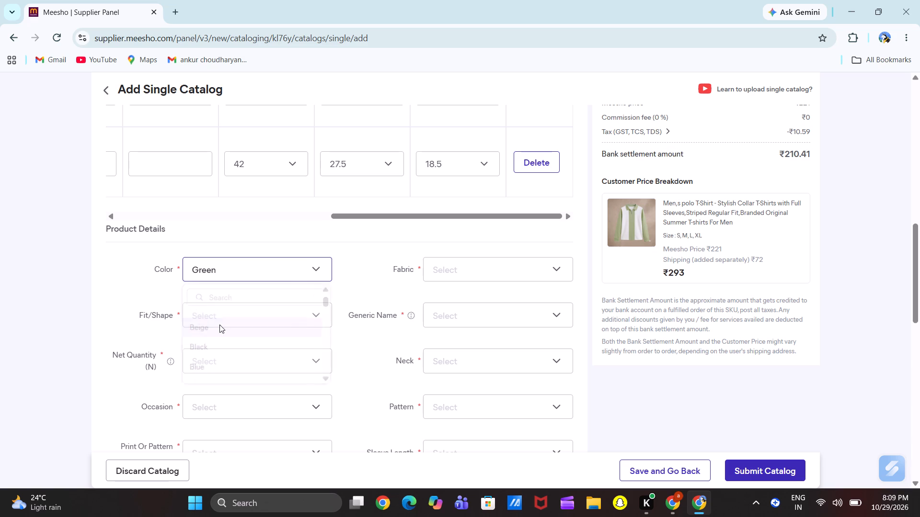
Set Product 4's fabric to Cotton Blend and its fit/shape to Regular.
left_click(465, 272)
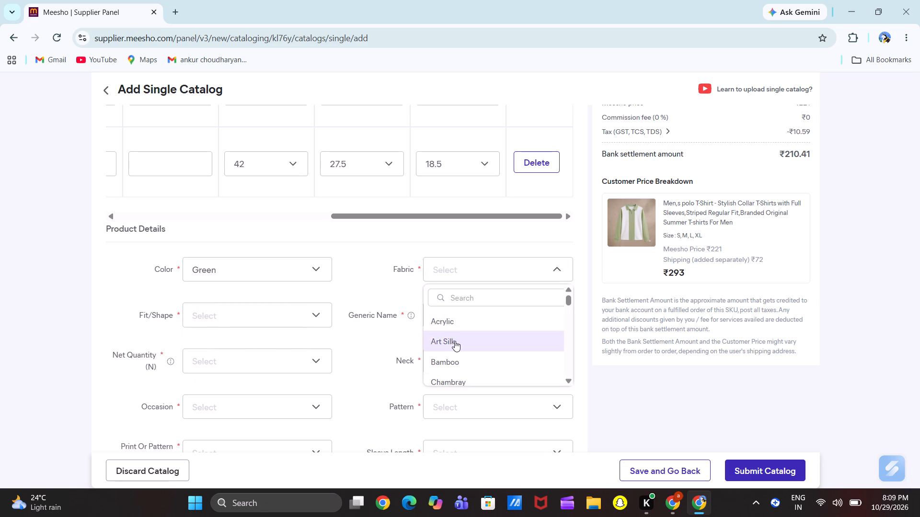
scroll(455, 341, "down", 2)
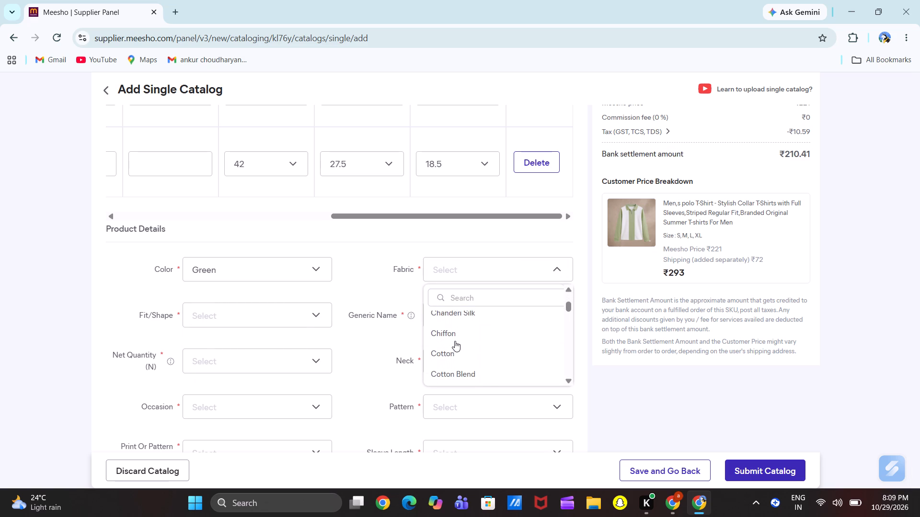
scroll(455, 341, "down", 1)
left_click(450, 335)
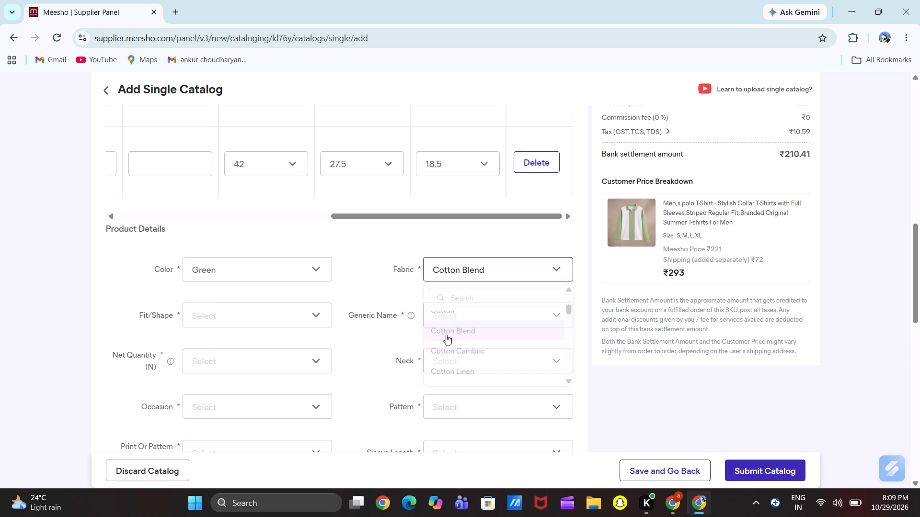
left_click(274, 310)
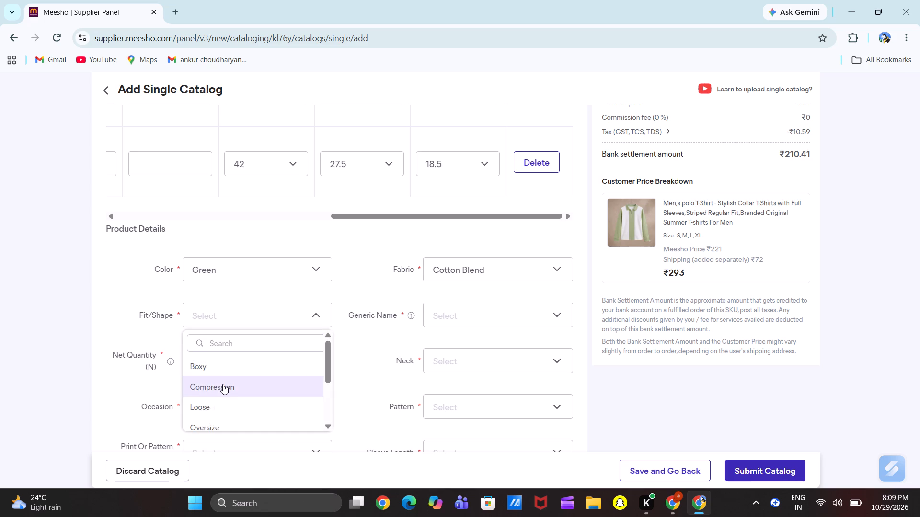
scroll(223, 384, "down", 1)
left_click(211, 369)
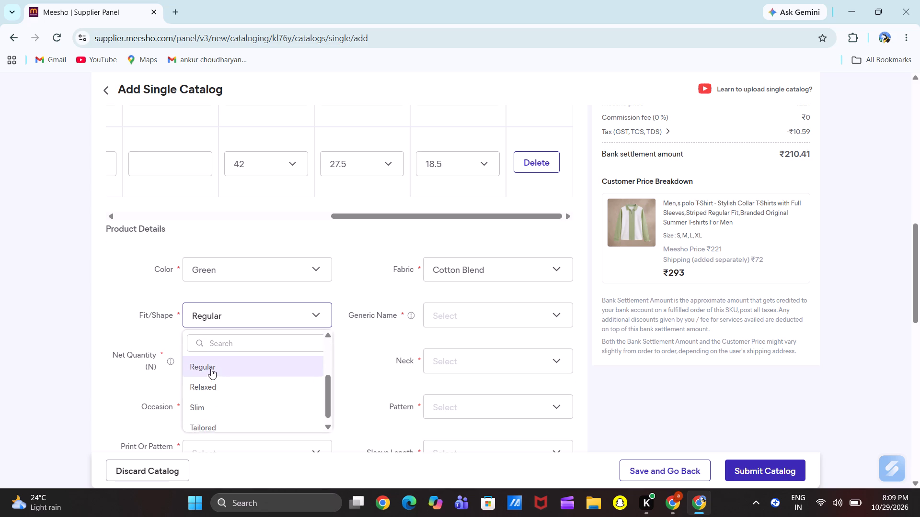
Set Product 4's generic name to Tshirts and its net quantity to 1.
left_click(460, 310)
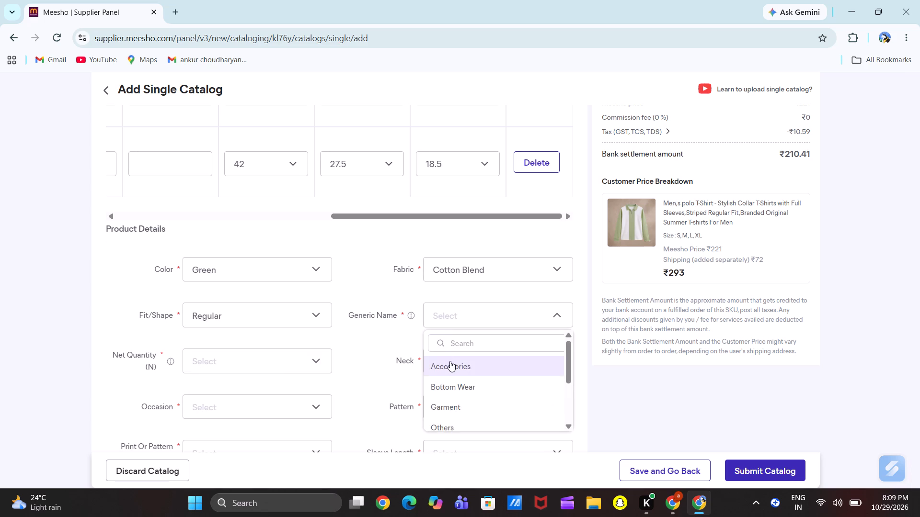
scroll(450, 361, "down", 2)
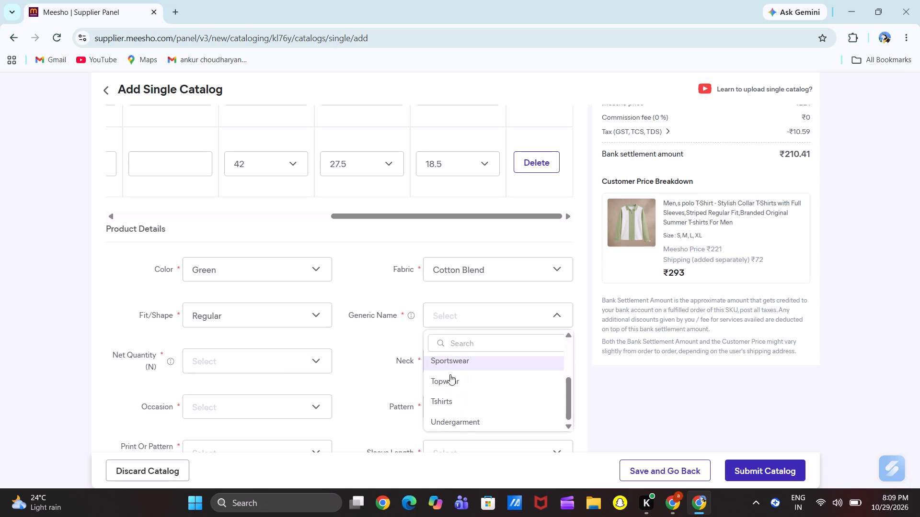
left_click(453, 403)
left_click(269, 353)
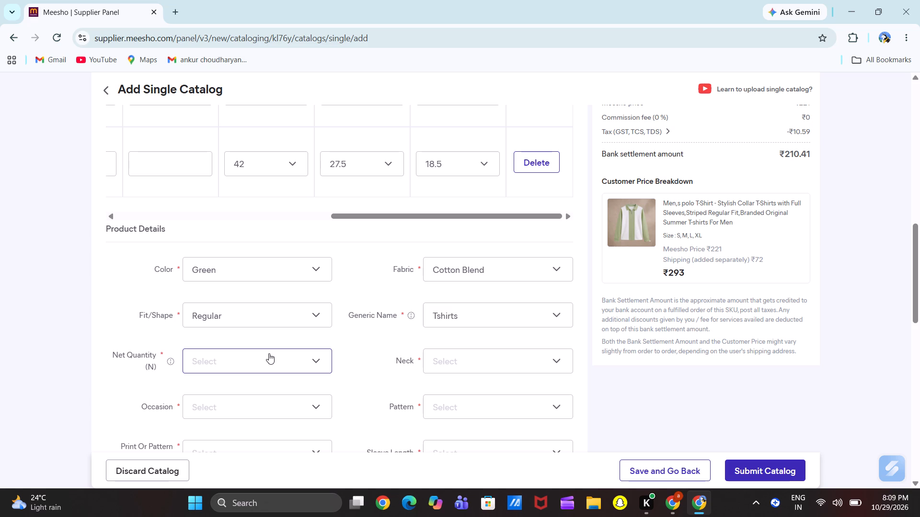
left_click(213, 405)
Set Product 4's neck to Polo and its occasion to Casual.
left_click(451, 363)
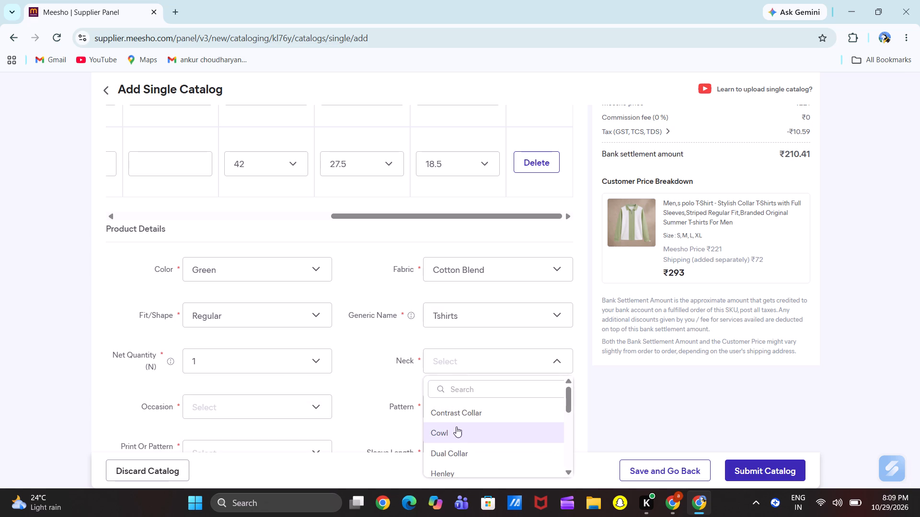
scroll(458, 437, "down", 1)
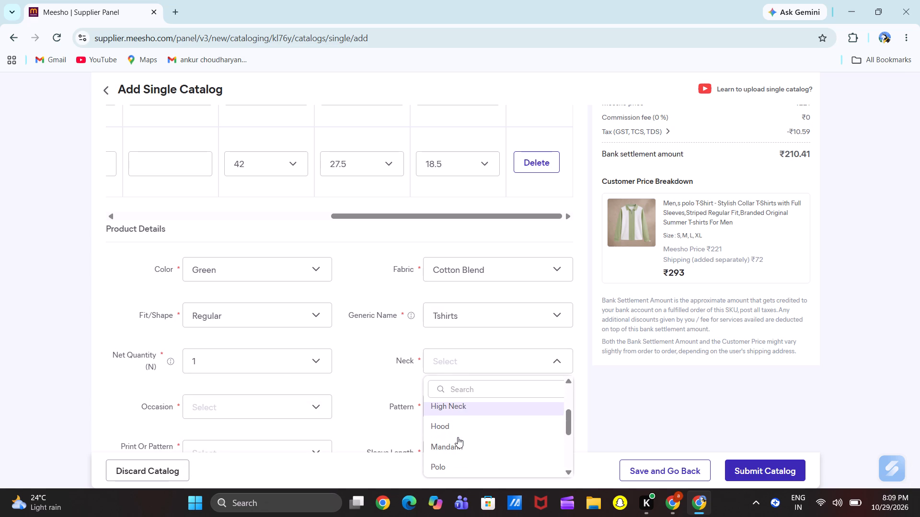
scroll(458, 437, "down", 2)
left_click(464, 452)
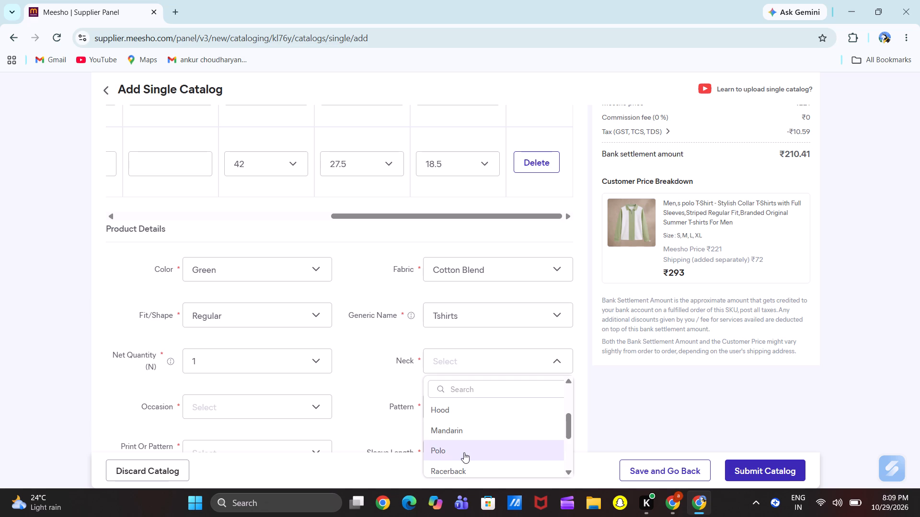
left_click(269, 408)
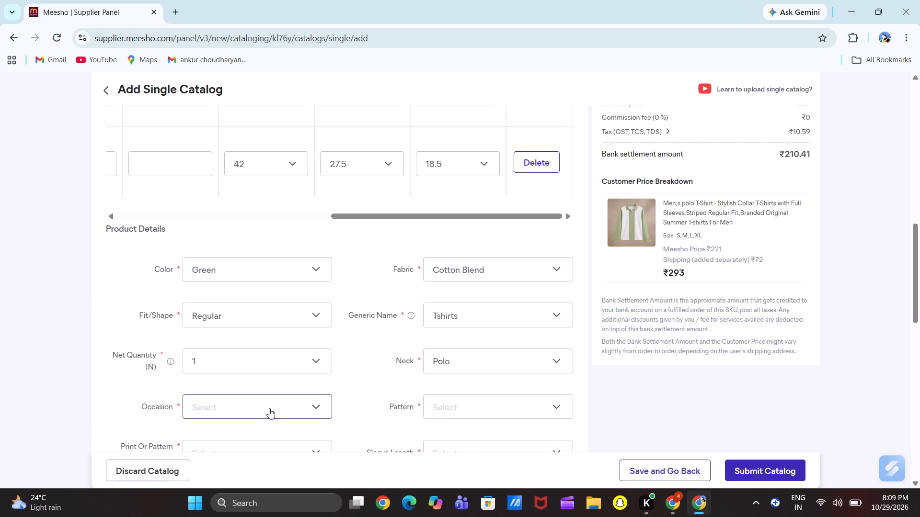
left_click(236, 430)
Set Product 4's pattern to Colorblocked and its sleeve length to Long Sleeves.
scroll(357, 402, "down", 1)
left_click(477, 307)
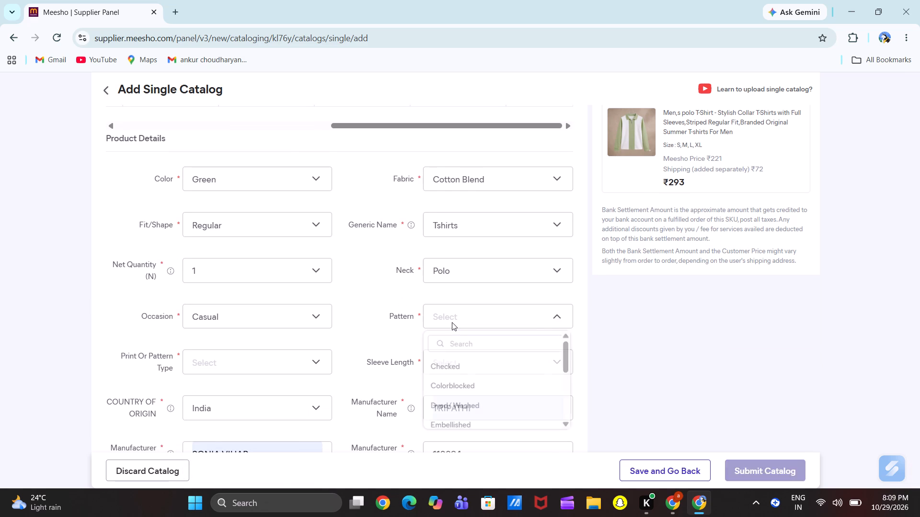
left_click(456, 380)
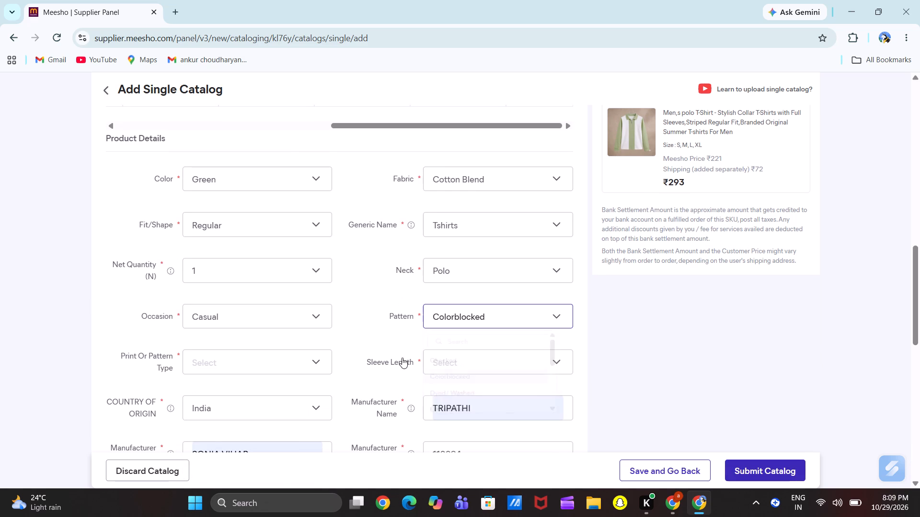
scroll(384, 346, "down", 2)
left_click(451, 237)
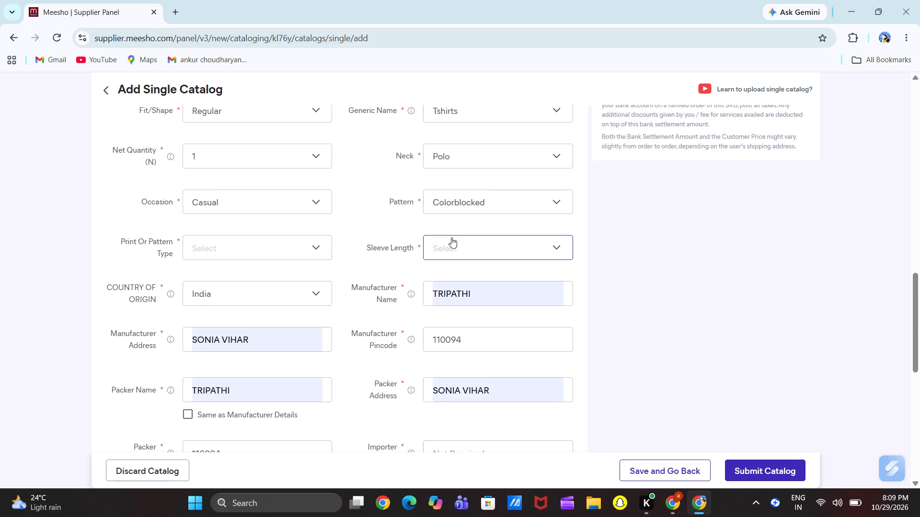
left_click(445, 294)
Set Product 4's print or pattern type to Colorblocked.
left_click(262, 256)
scroll(225, 336, "down", 1)
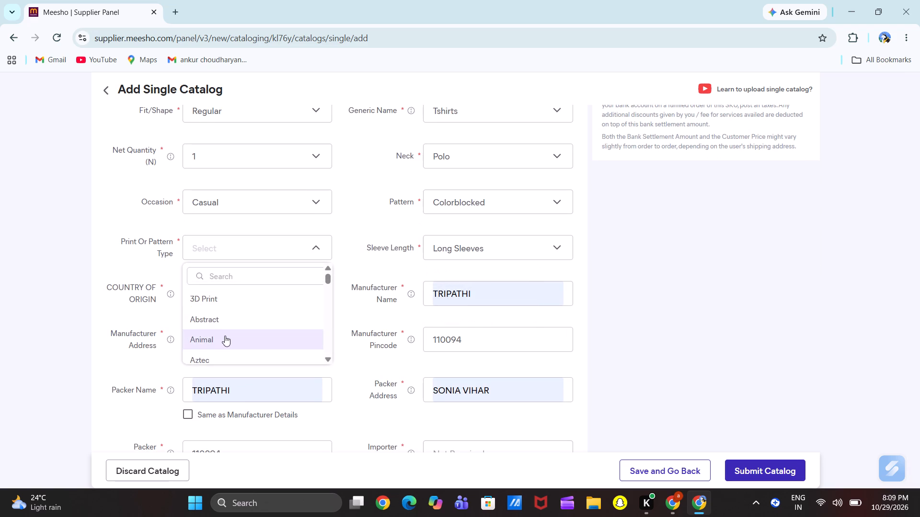
scroll(225, 336, "down", 4)
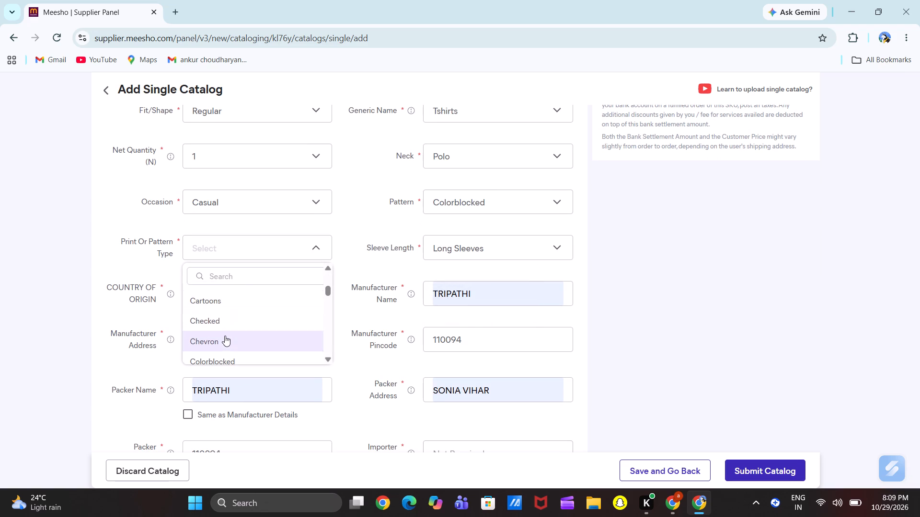
left_click(220, 355)
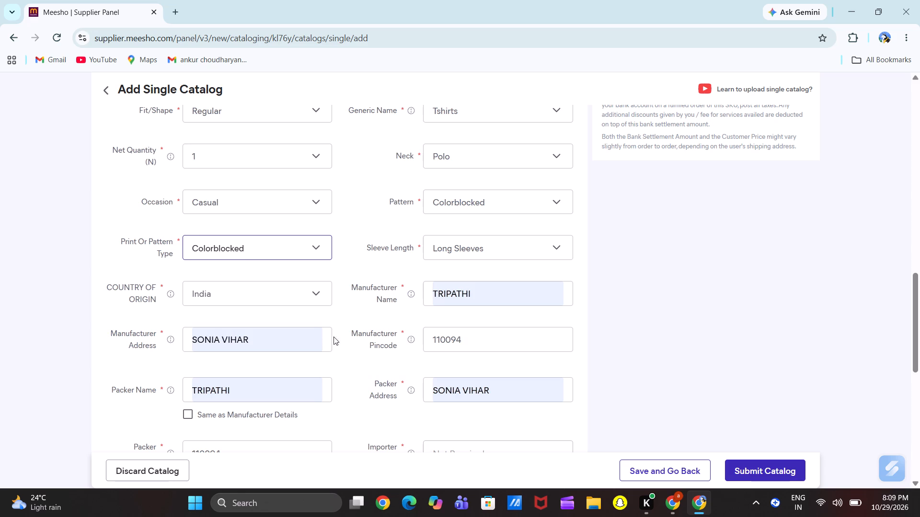
Fill in Product 4's other attributes with length Regular, style Korean and number of pockets No Pocket.
scroll(345, 355, "down", 4)
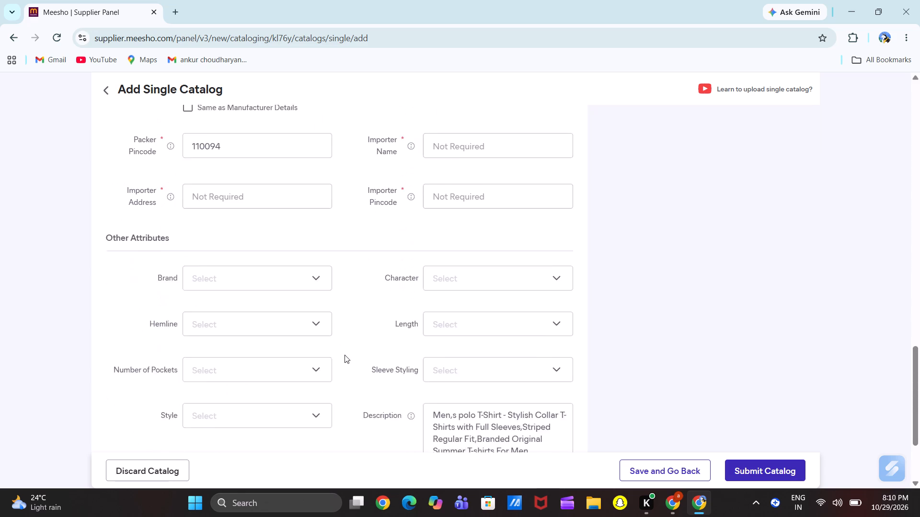
scroll(345, 355, "down", 2)
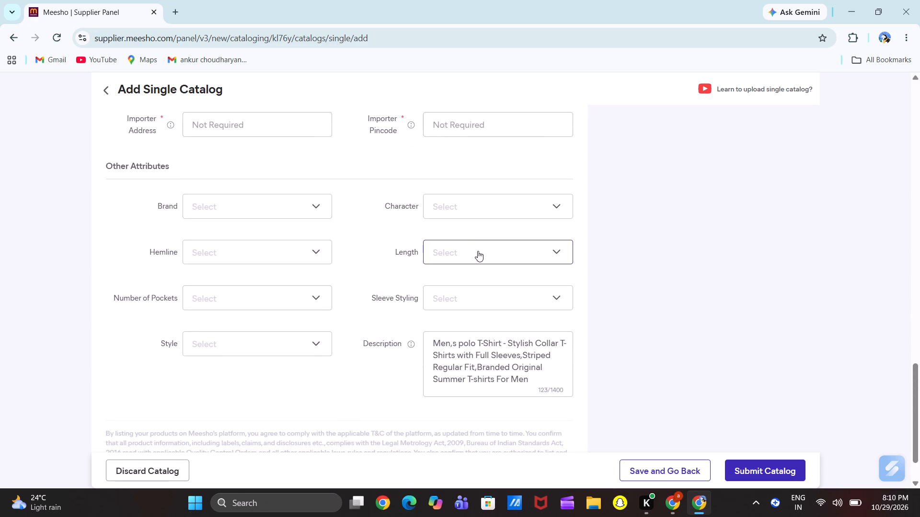
left_click(478, 251)
left_click(470, 342)
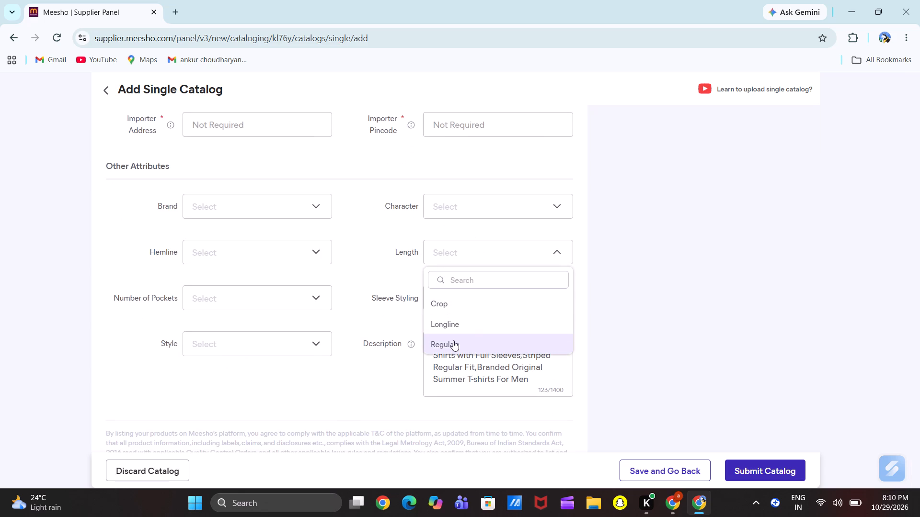
left_click(292, 345)
left_click(233, 406)
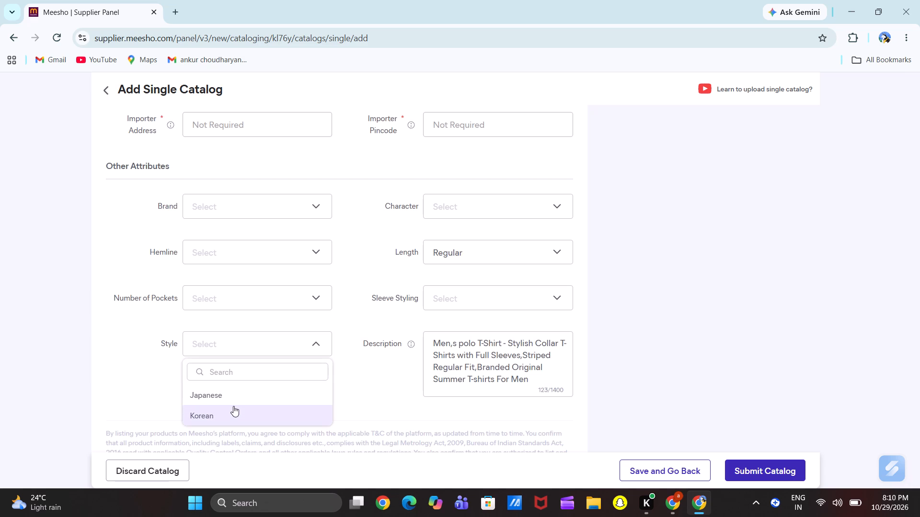
left_click(222, 292)
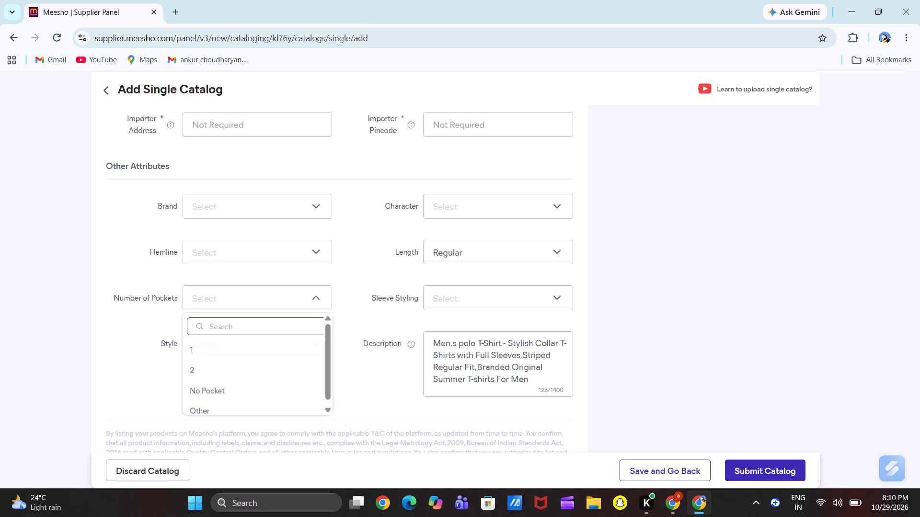
left_click(225, 389)
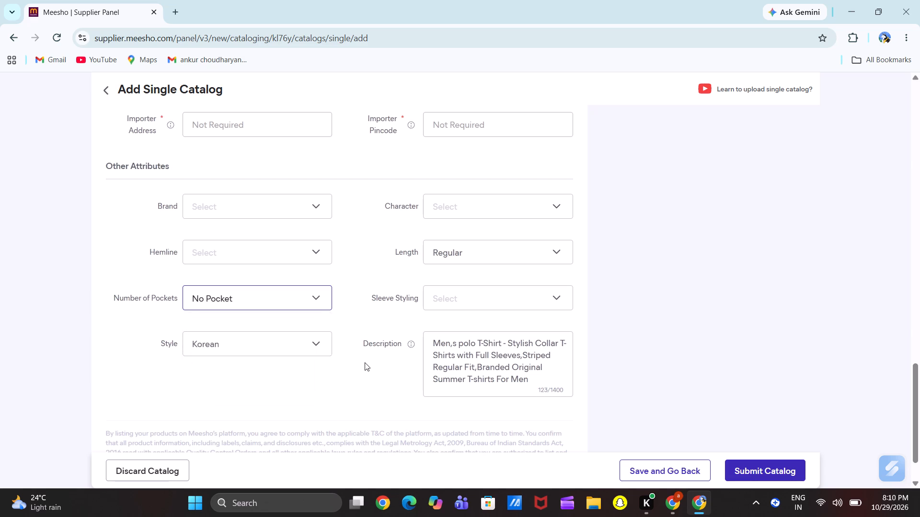
Switch to Product 5 and enter its style code as (((=FULL=KARARA=['MAROON))), based on the saved (((=FULL=KARARA=MAROON))) suggestion.
scroll(365, 362, "up", 9)
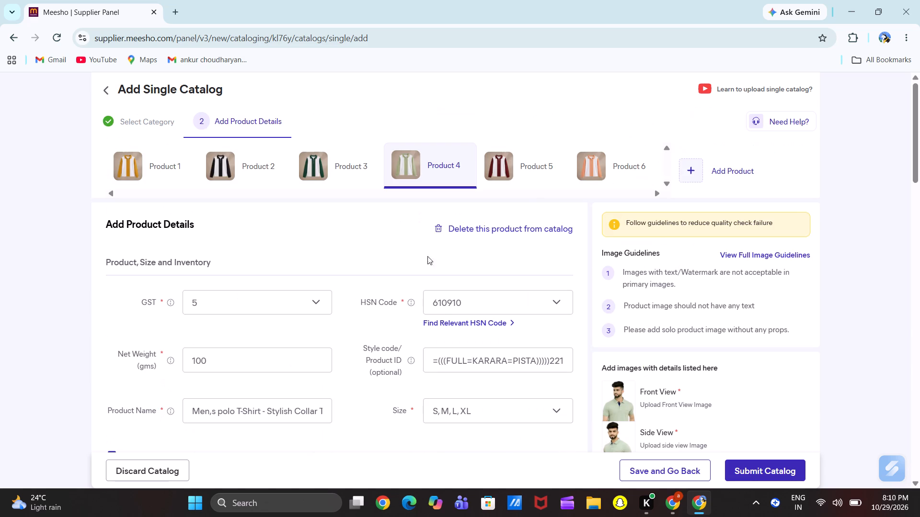
left_click(505, 179)
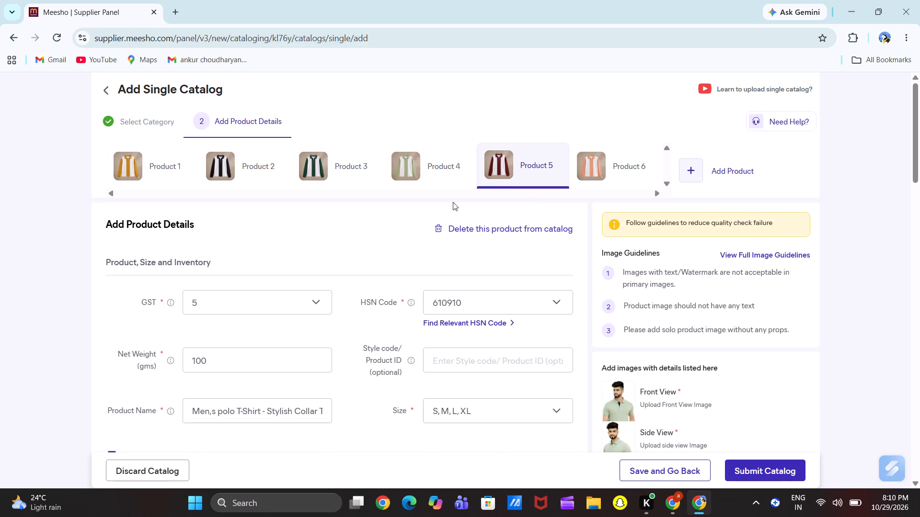
left_click(465, 353)
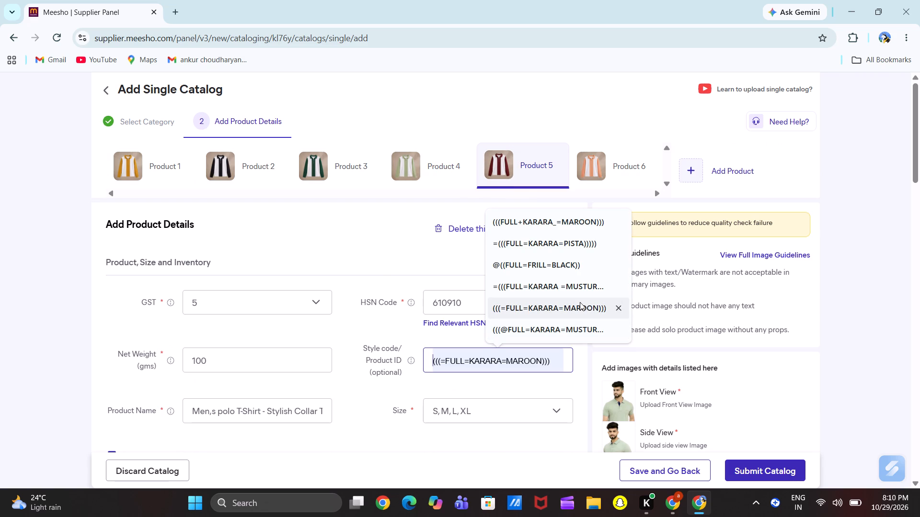
left_click(580, 302)
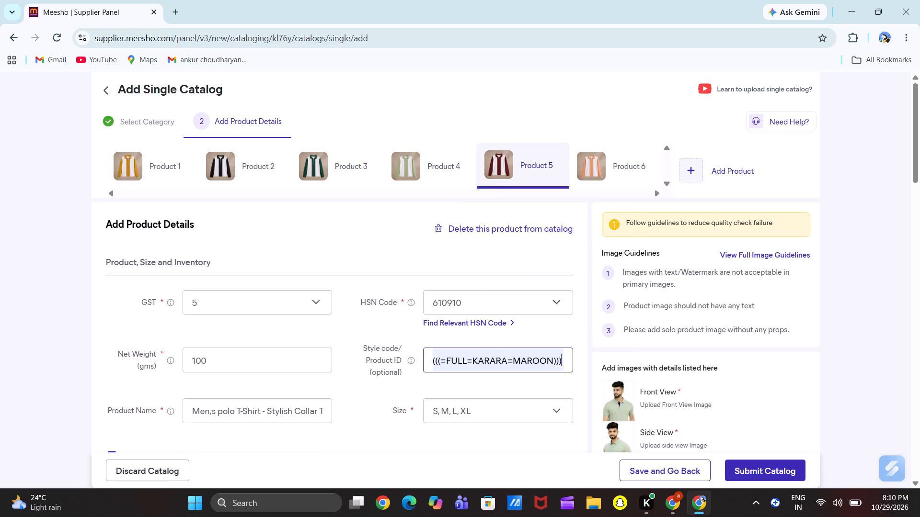
left_click(514, 357)
key("bracketleft")
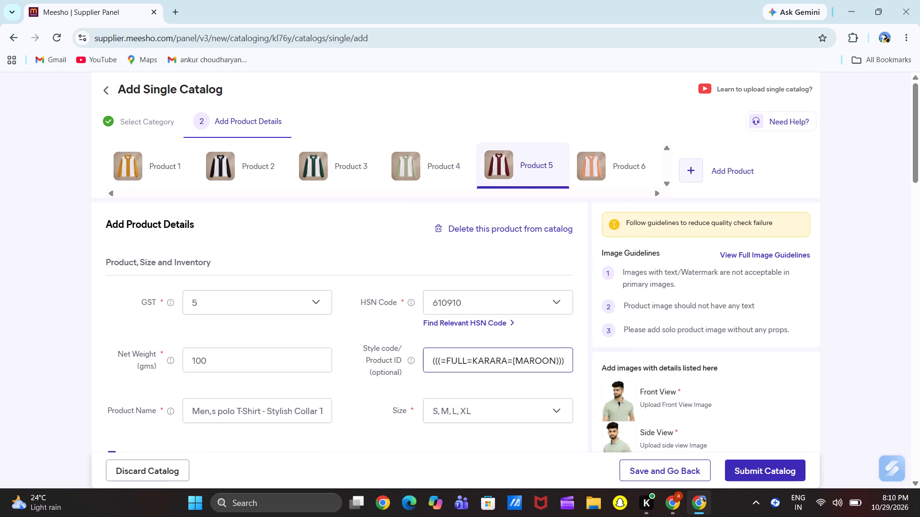
key("apostrophe")
Price all Product 5 sizes with a Meesho price of 221, a wrong/defective returns price of 219 and an MRP of 899.
scroll(345, 354, "down", 3)
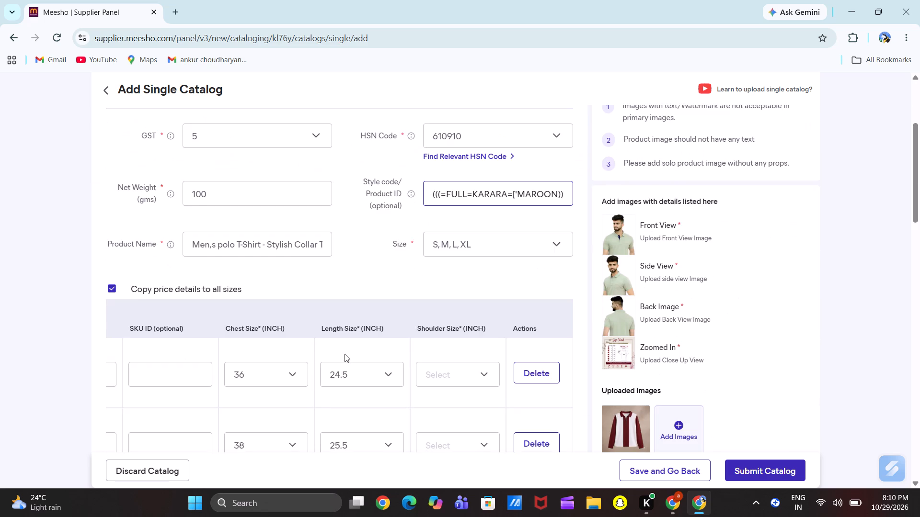
scroll(345, 354, "down", 1)
scroll(345, 354, "right", 5)
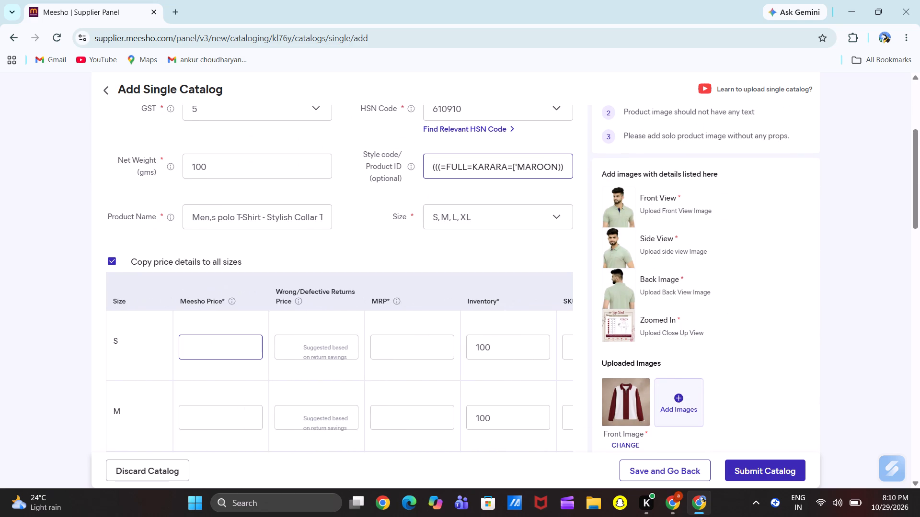
left_click(199, 345)
type("221")
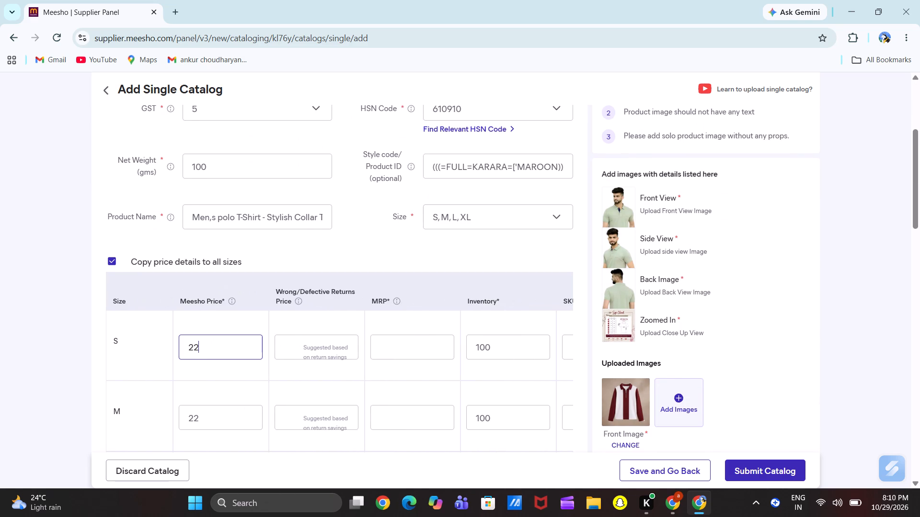
left_click(286, 342)
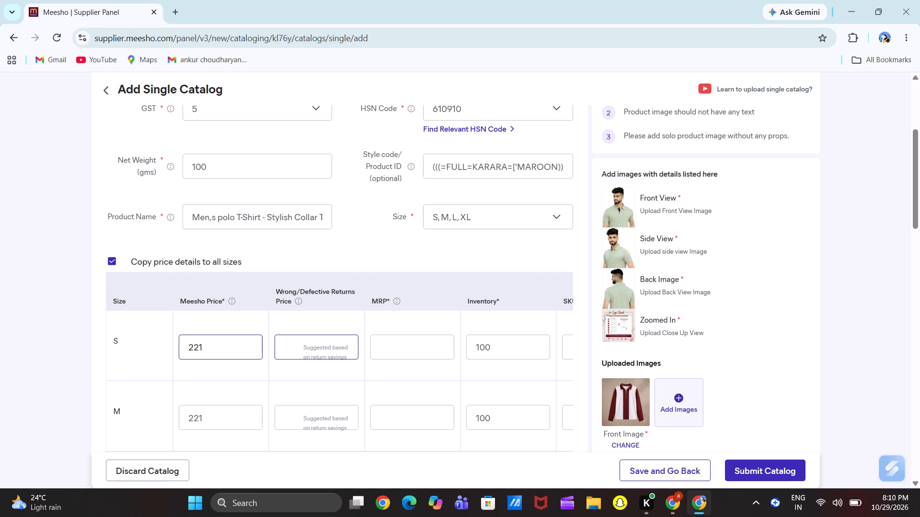
left_click(286, 342)
key("BackSpace")
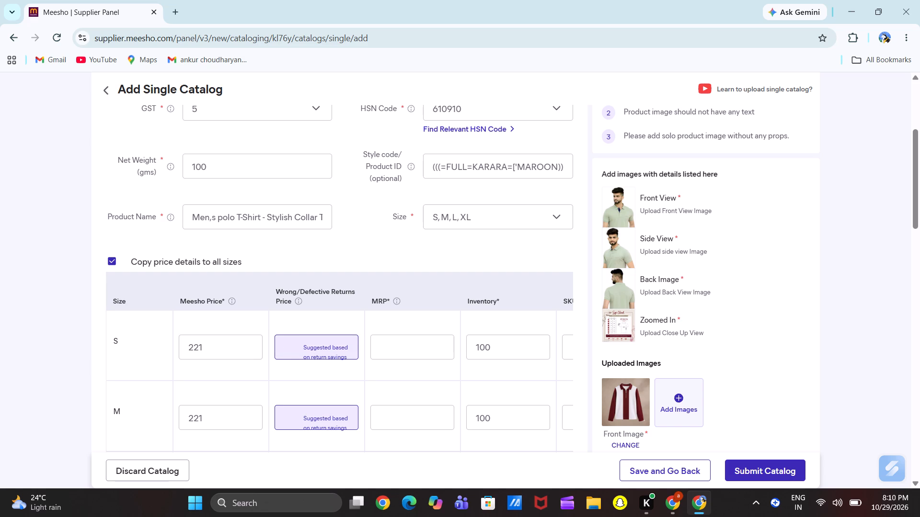
type("219")
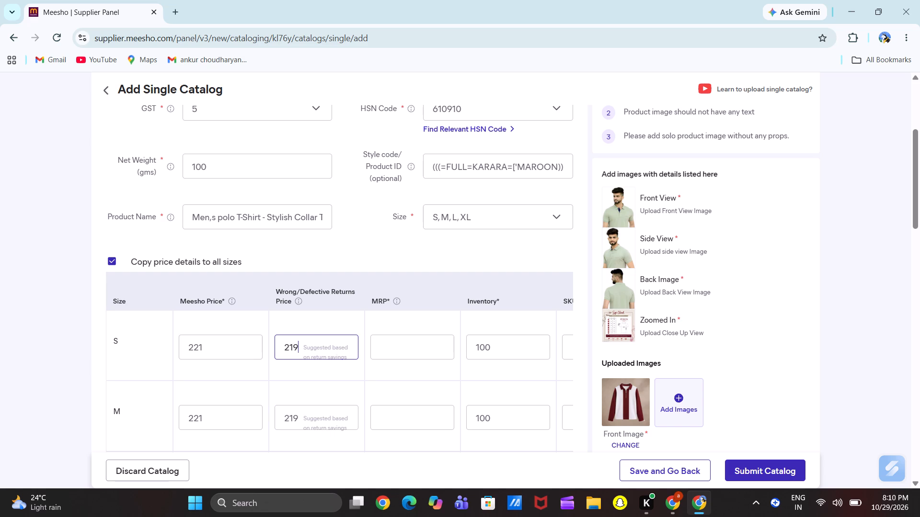
left_click(391, 341)
type("899")
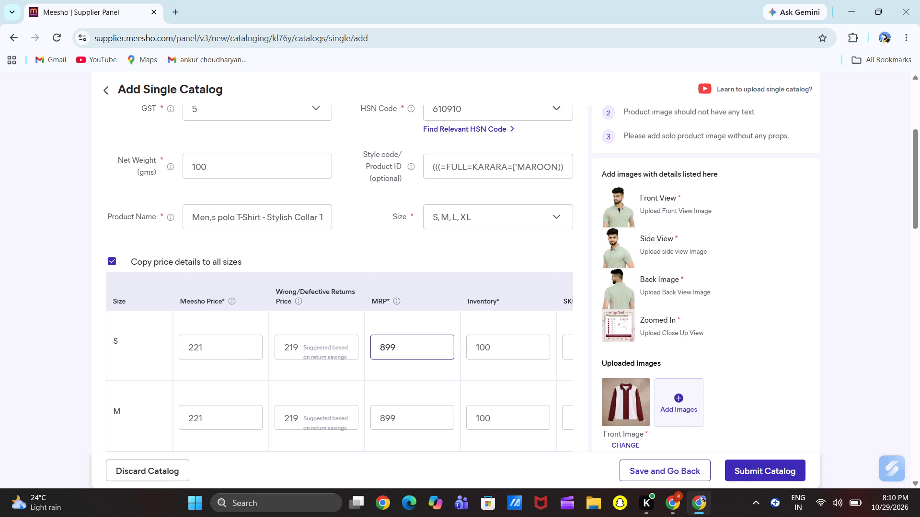
Set the shoulder size for Product 5's size S to 14.5 inches.
scroll(438, 370, "left", 7)
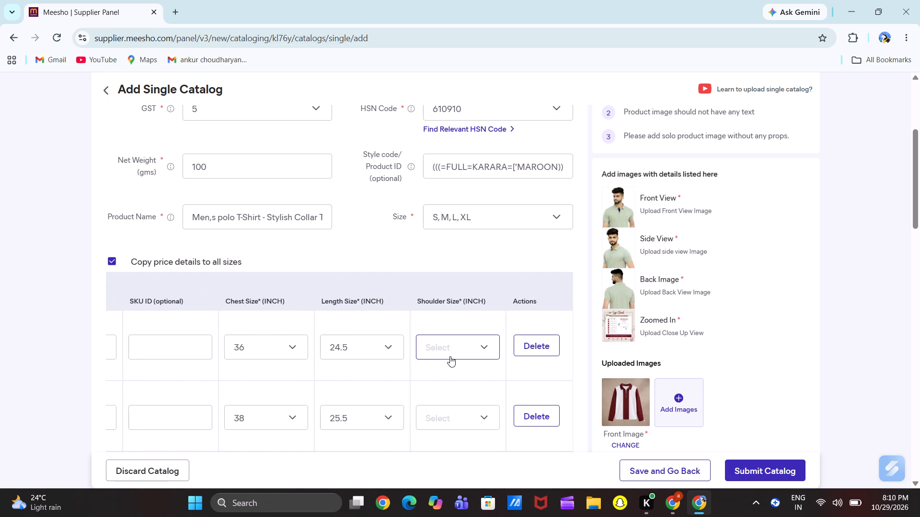
left_click(450, 356)
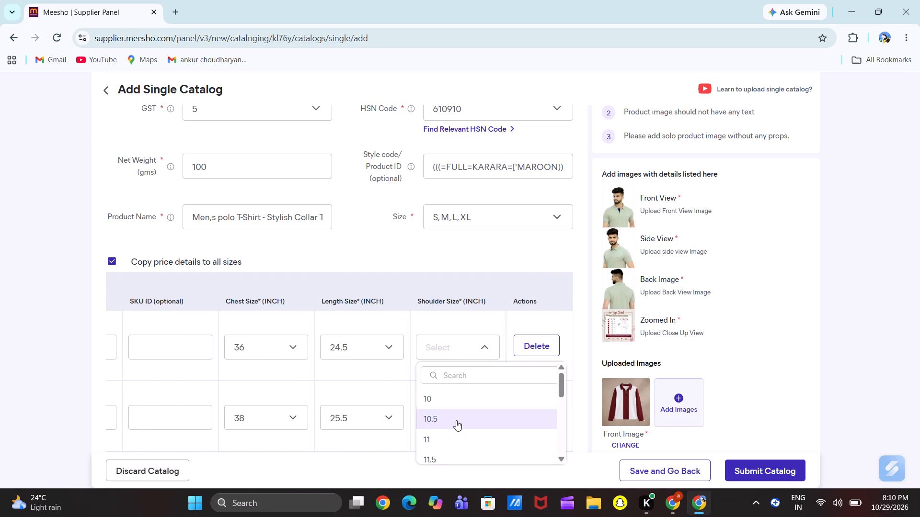
scroll(456, 420, "down", 4)
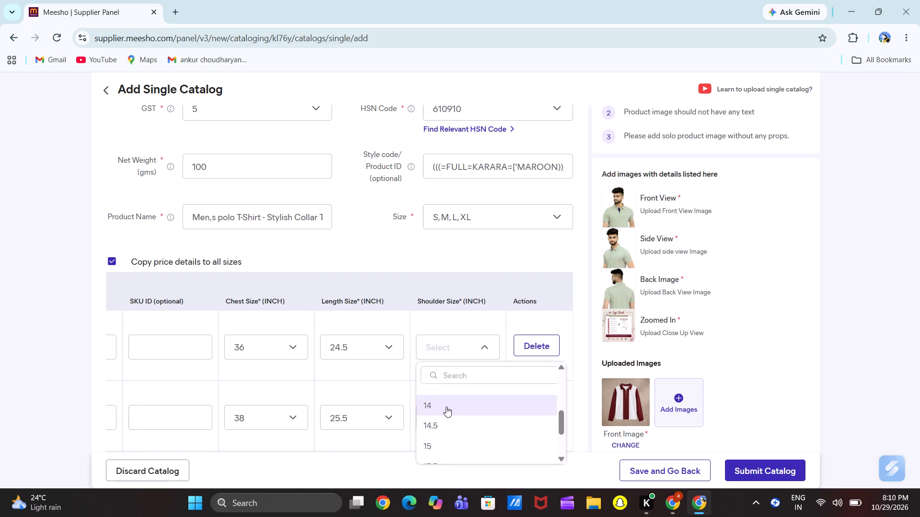
scroll(446, 406, "left", 3)
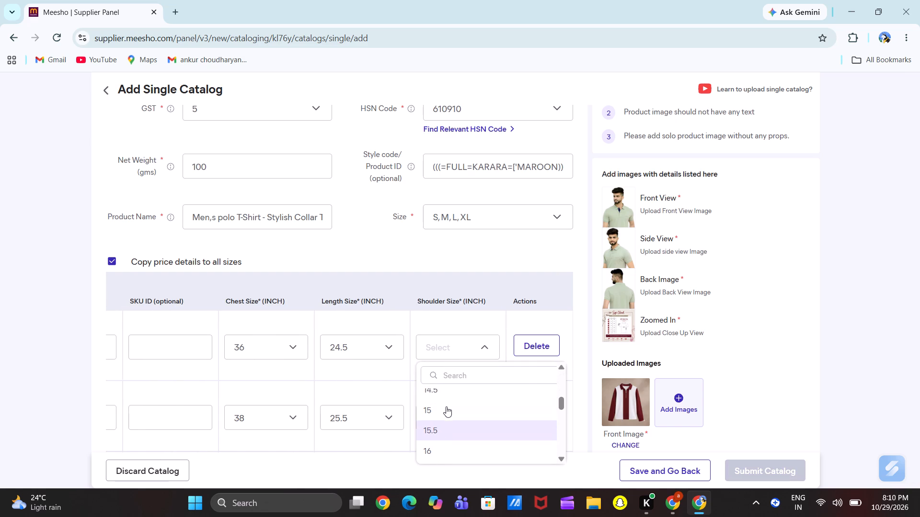
scroll(446, 406, "left", 1)
left_click(446, 406)
Set the shoulder size for Product 5's size M to 15.5 inches.
left_click(439, 424)
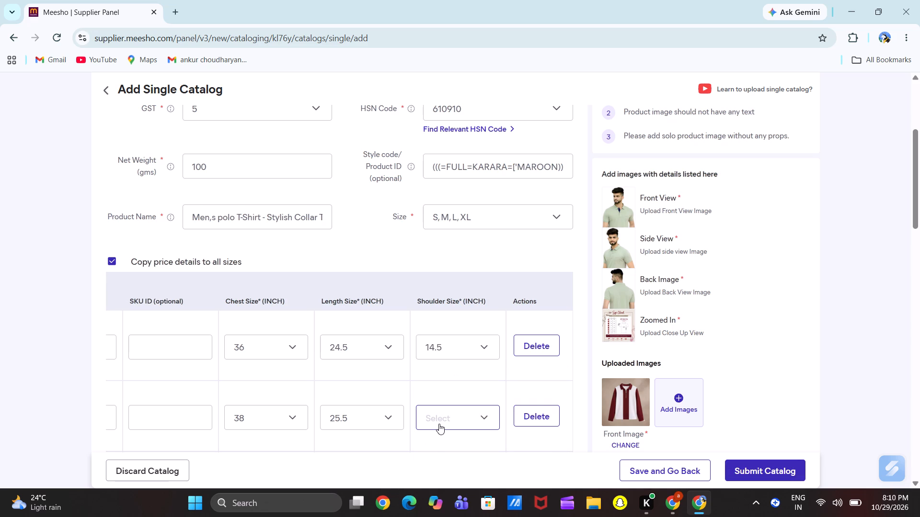
scroll(448, 451, "down", 3)
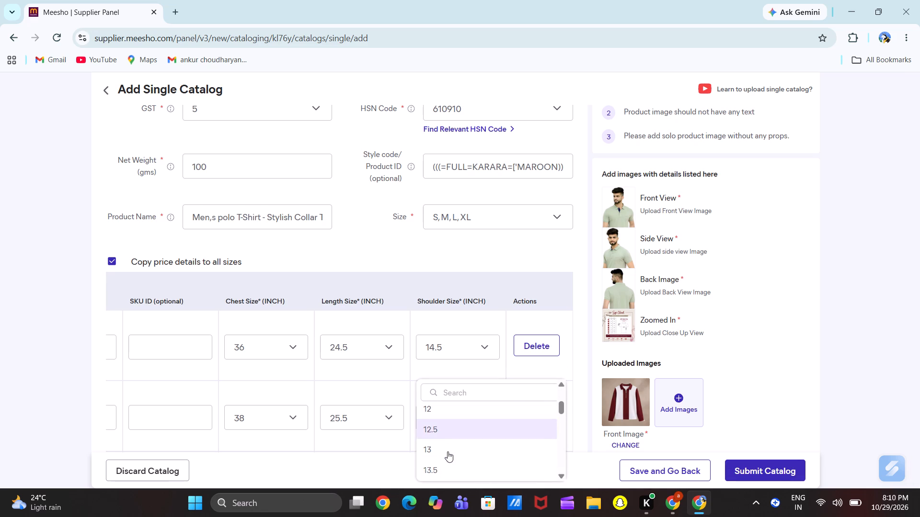
scroll(448, 451, "down", 3)
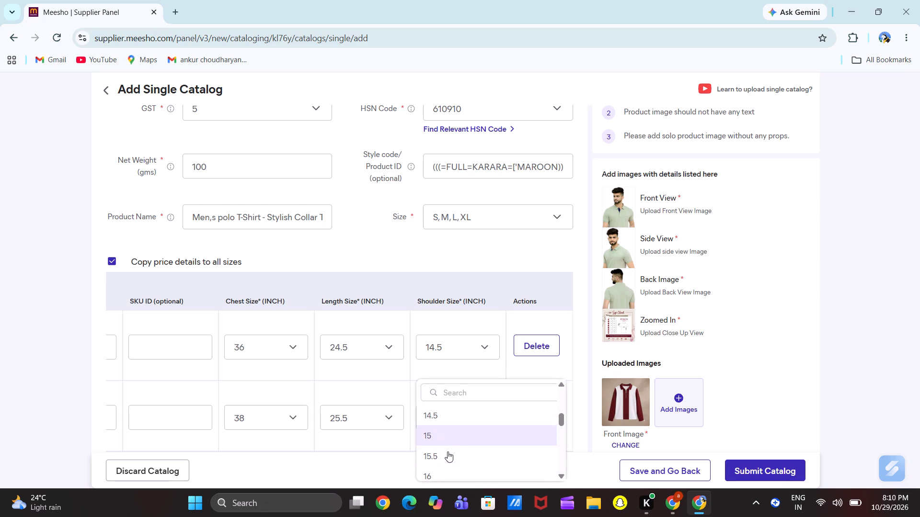
scroll(448, 451, "down", 1)
left_click(448, 451)
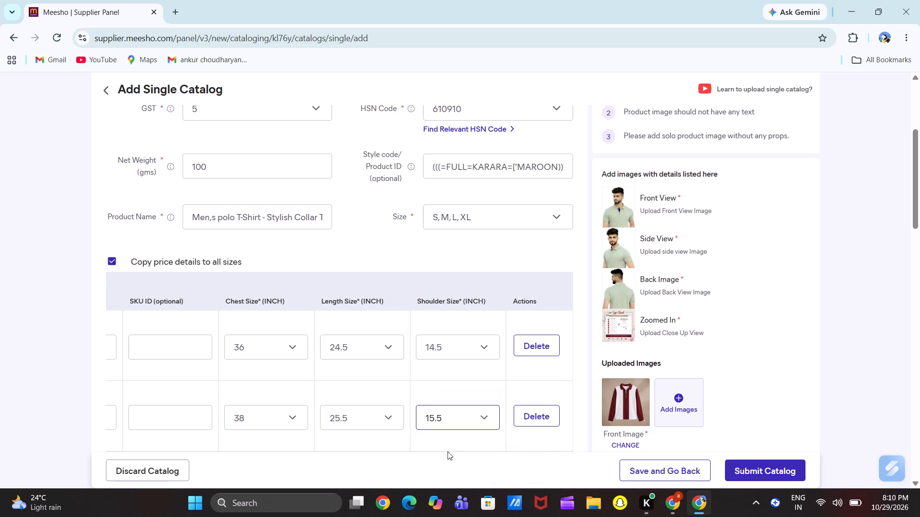
Set the shoulder size for Product 5's size L to 16.5 inches.
scroll(443, 424, "down", 2)
left_click(433, 397)
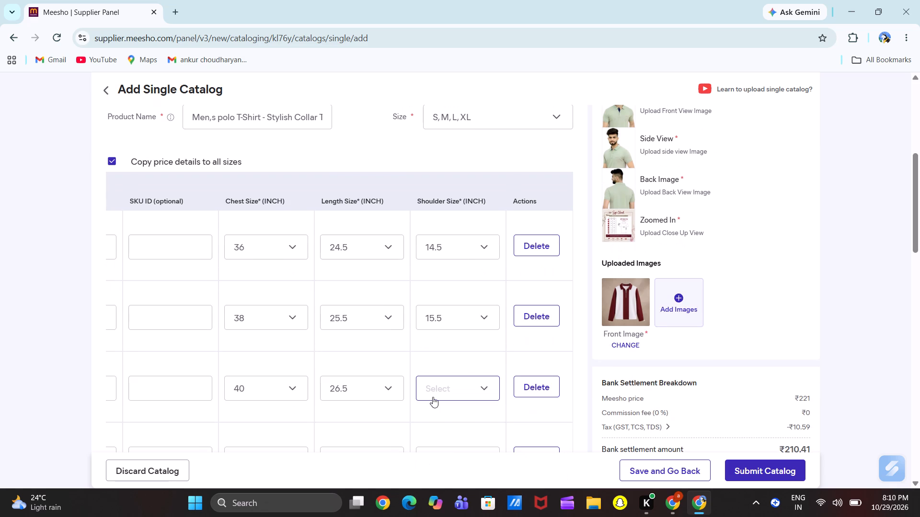
scroll(445, 442, "down", 3)
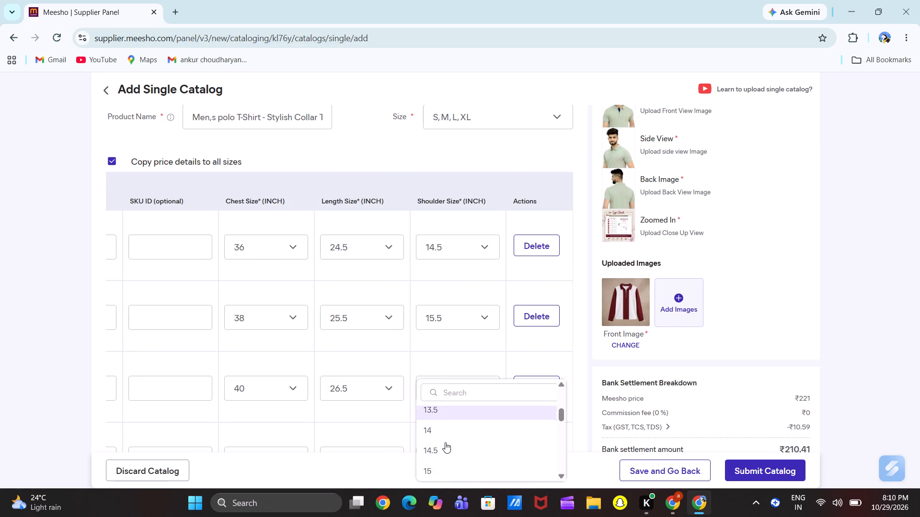
scroll(445, 442, "down", 3)
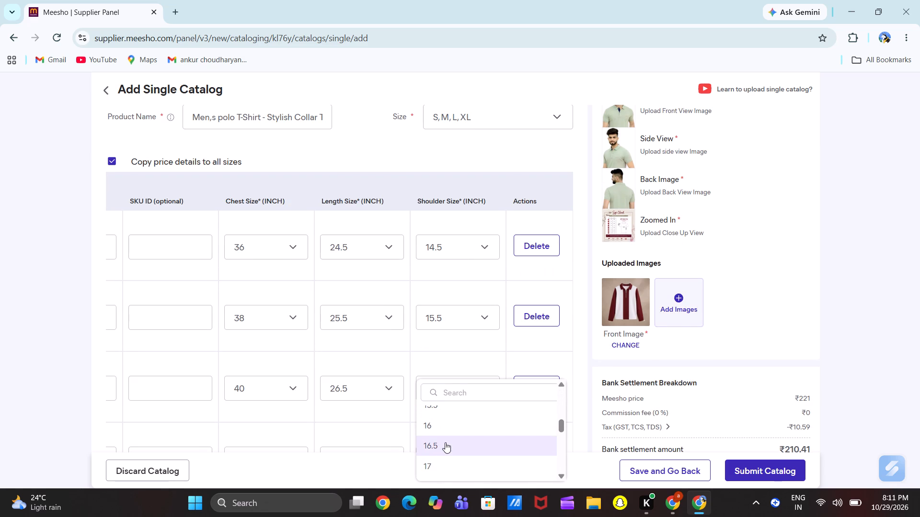
left_click(445, 442)
Set the shoulder size for Product 5's size XL to 17.5 inches.
scroll(415, 356, "down", 2)
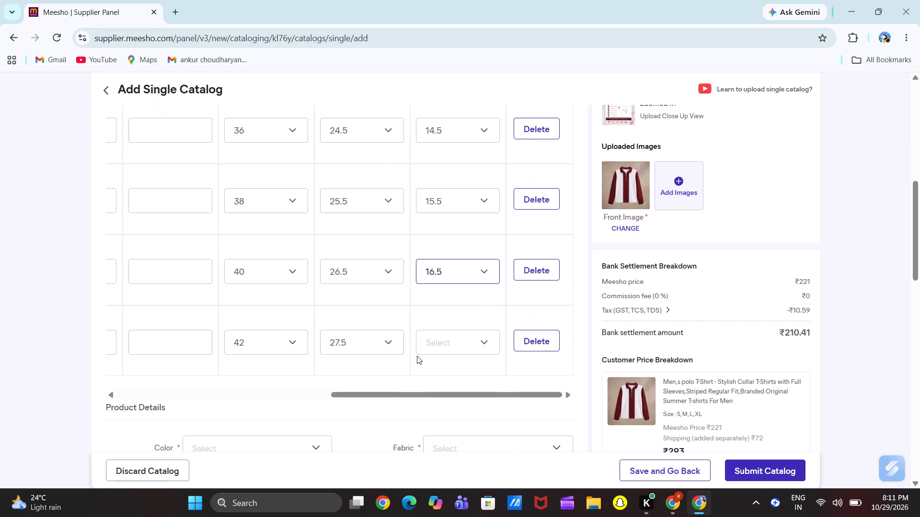
left_click(443, 346)
scroll(455, 422, "down", 2)
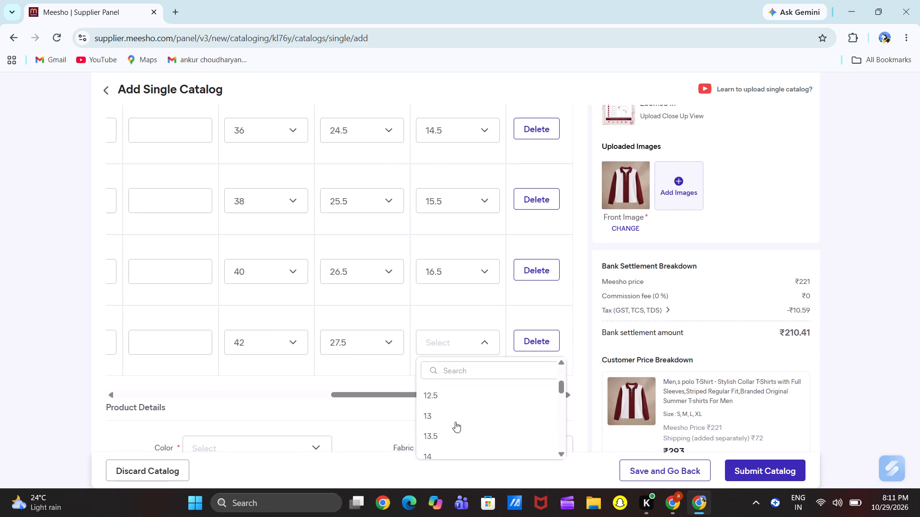
scroll(455, 422, "down", 2)
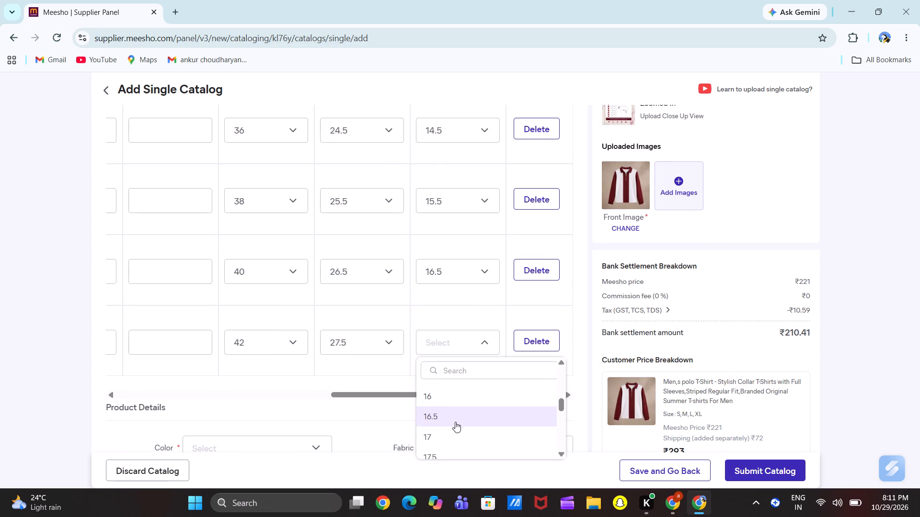
scroll(455, 422, "down", 1)
left_click(455, 422)
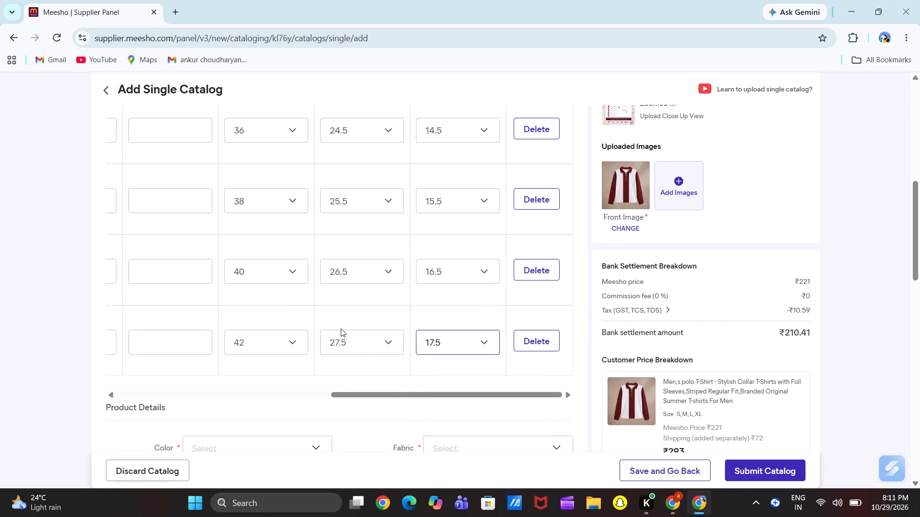
Set Product 5's color to Maroon in the product details.
scroll(341, 328, "down", 1)
scroll(262, 226, "right", 5)
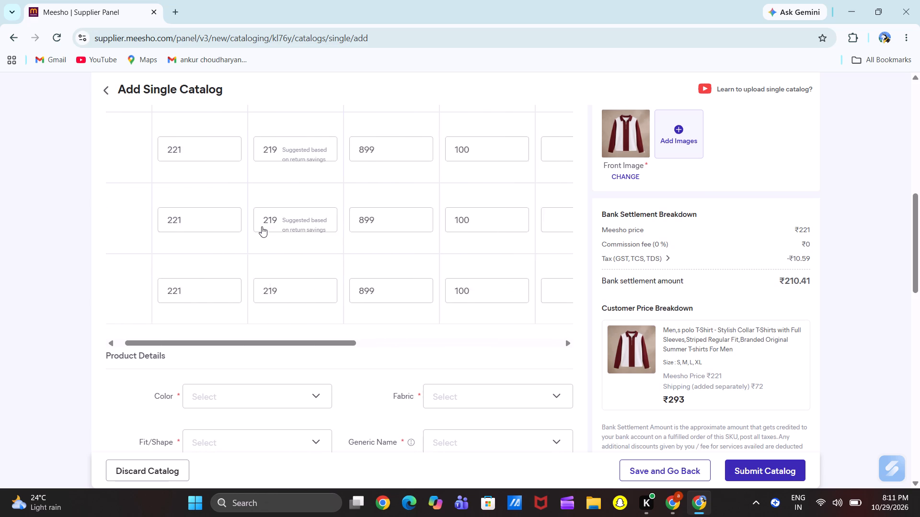
scroll(321, 354, "down", 2)
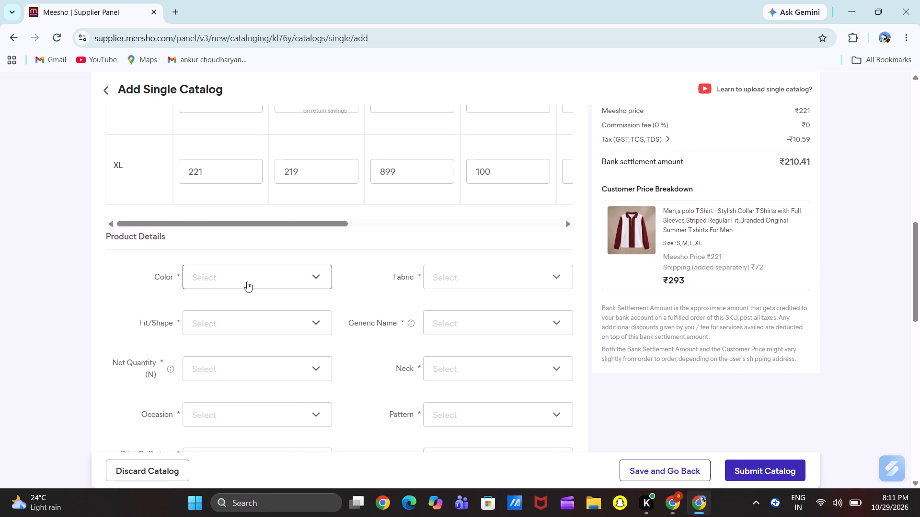
left_click(233, 269)
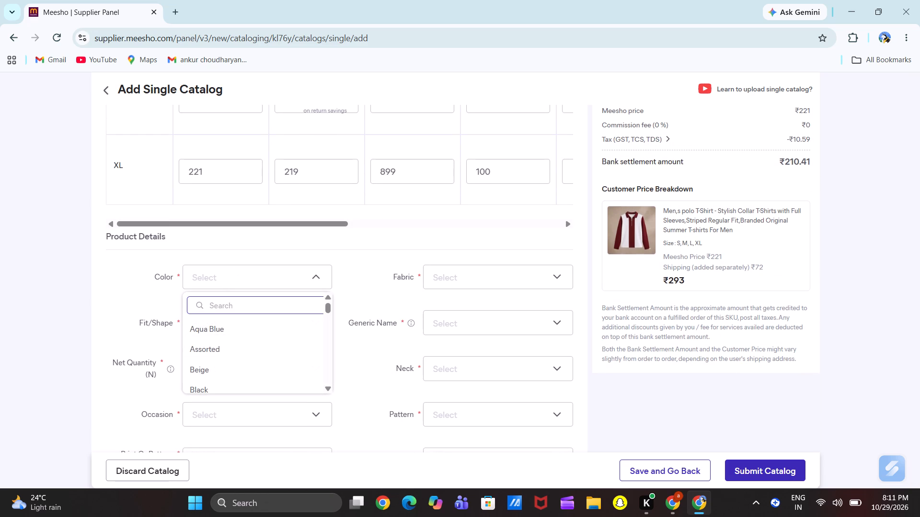
type("MU")
left_click(229, 310)
type("MU")
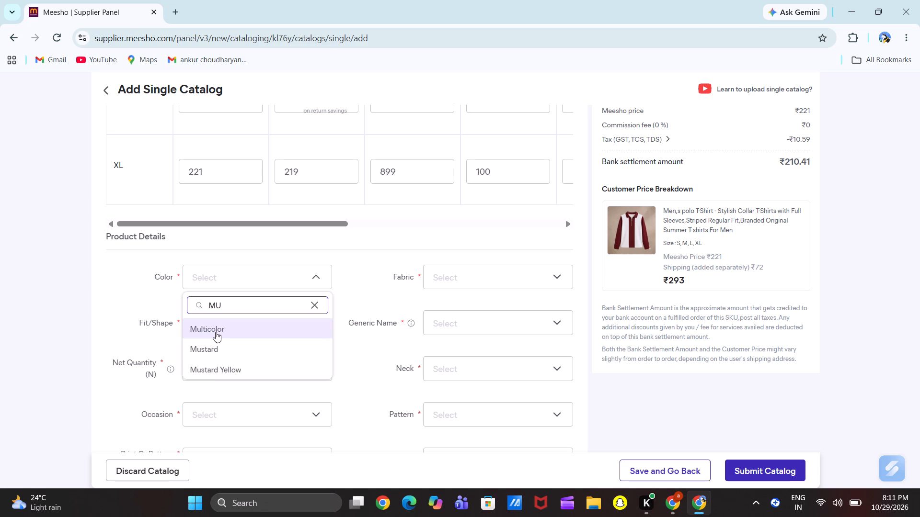
key("BackSpace")
key("a")
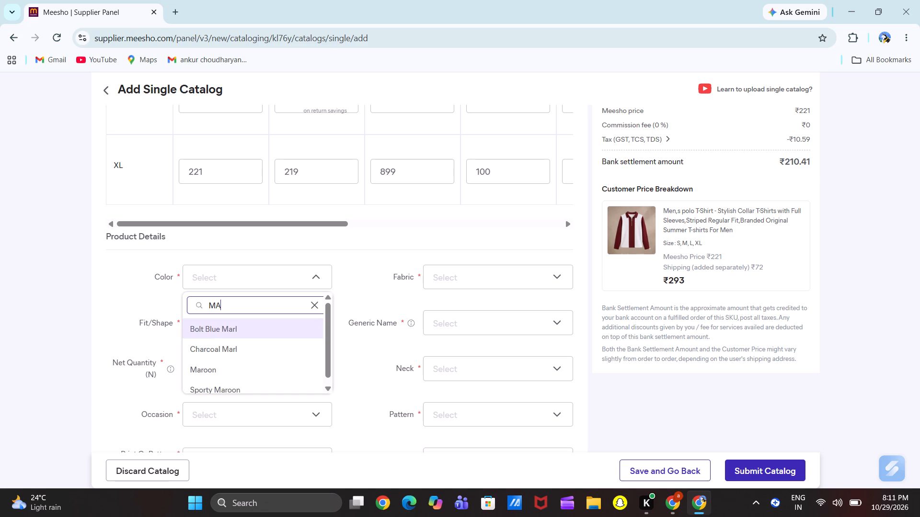
left_click(206, 371)
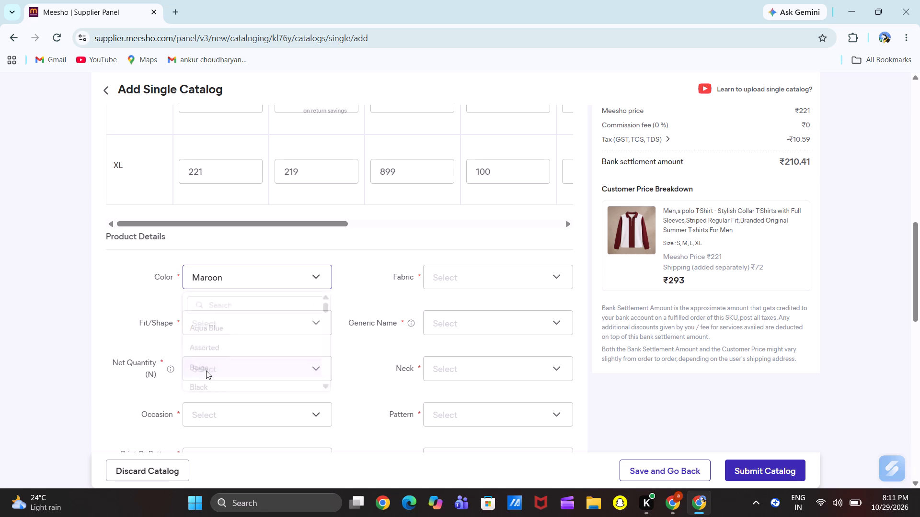
Set Product 5's fabric to Cotton Blend and its fit/shape to Regular.
left_click(456, 280)
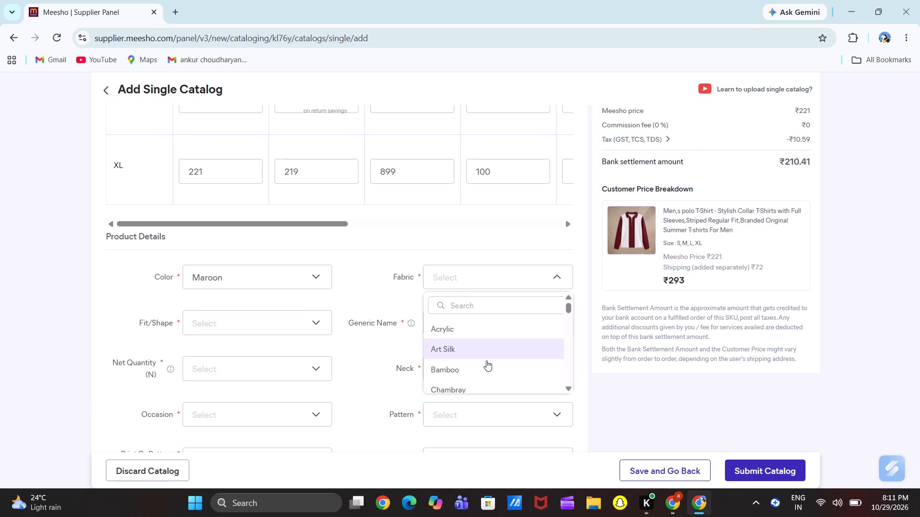
scroll(486, 360, "down", 2)
left_click(486, 360)
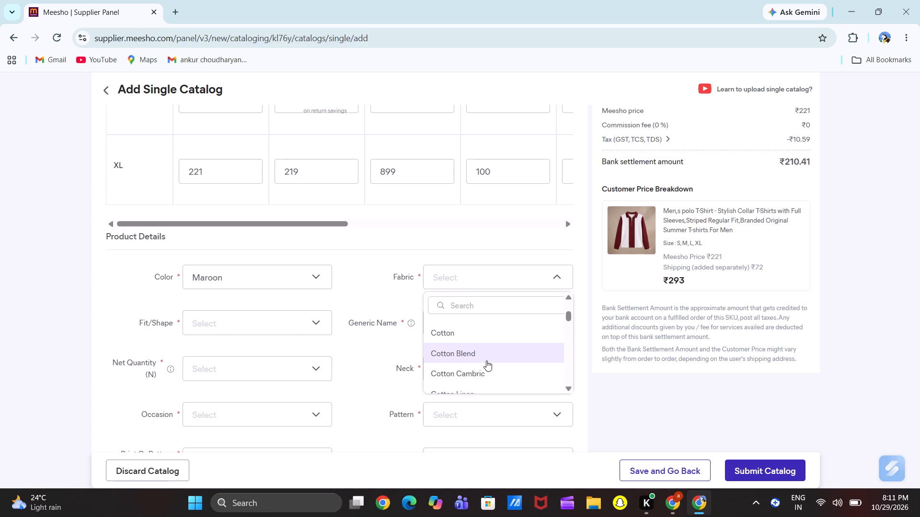
left_click(268, 317)
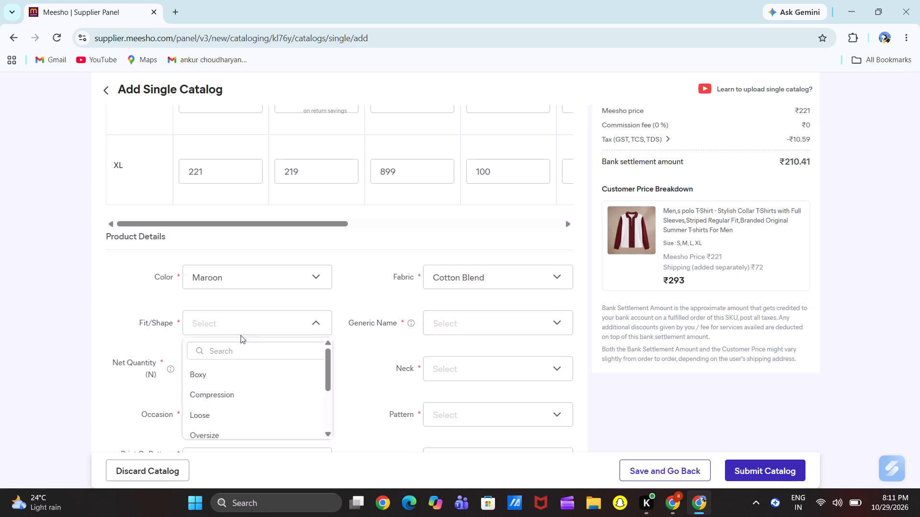
scroll(257, 391, "down", 2)
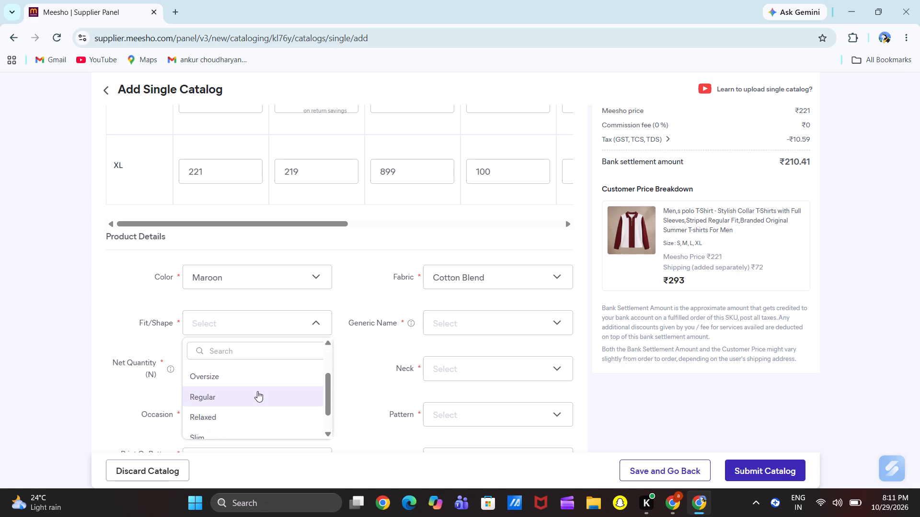
left_click(257, 391)
Set Product 5's generic name to Tshirts and its net quantity to 1.
left_click(476, 318)
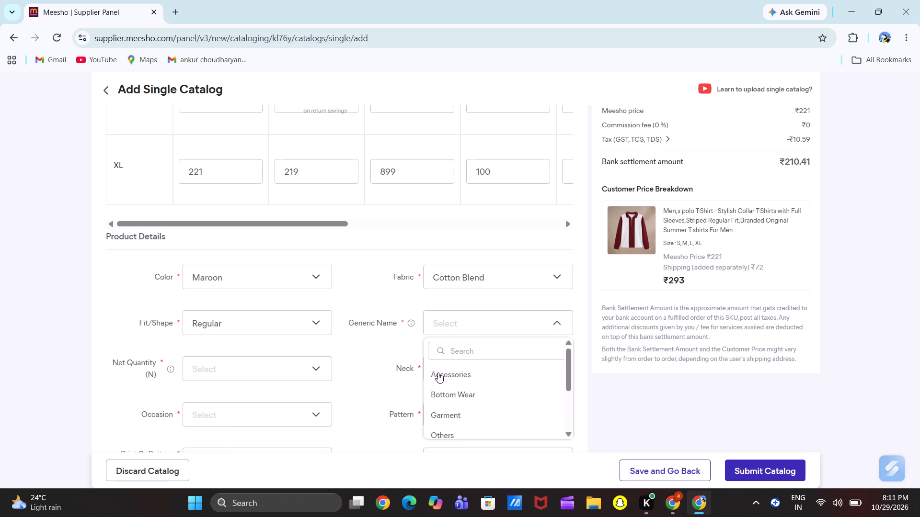
scroll(463, 409, "down", 2)
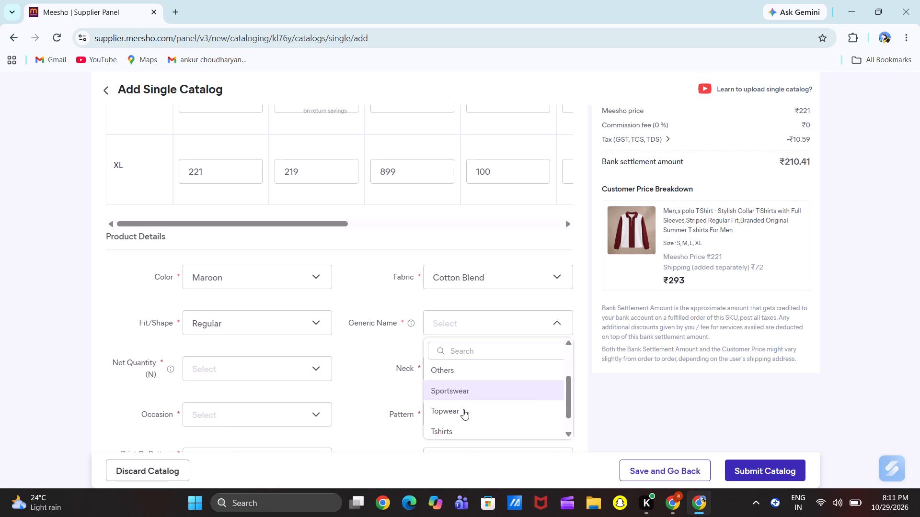
scroll(463, 409, "down", 1)
left_click(463, 409)
left_click(272, 359)
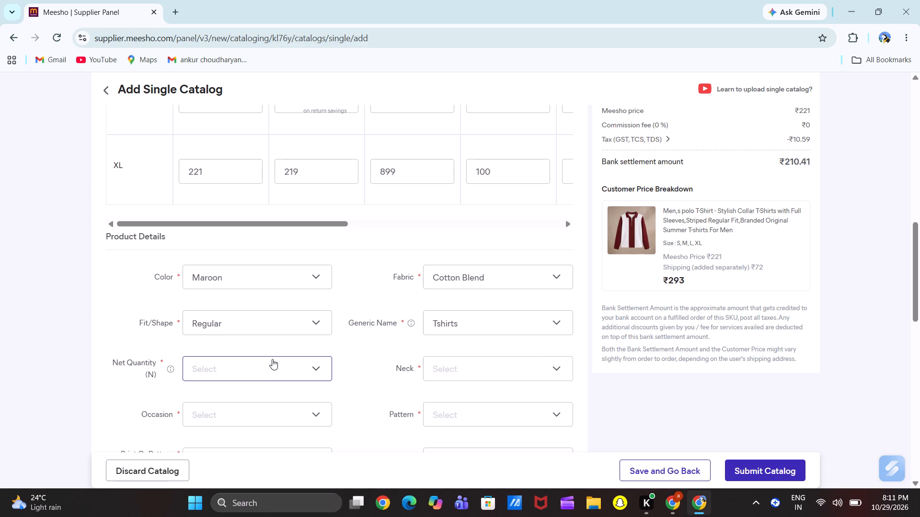
left_click(200, 412)
Set Product 5's neck to Polo and its occasion to Casual.
left_click(450, 362)
scroll(477, 427, "down", 3)
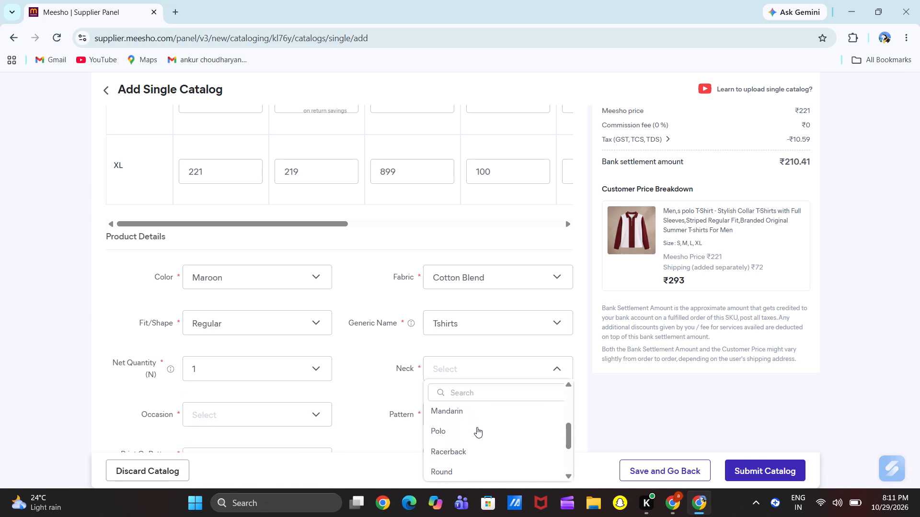
scroll(477, 427, "down", 1)
left_click(477, 427)
left_click(265, 416)
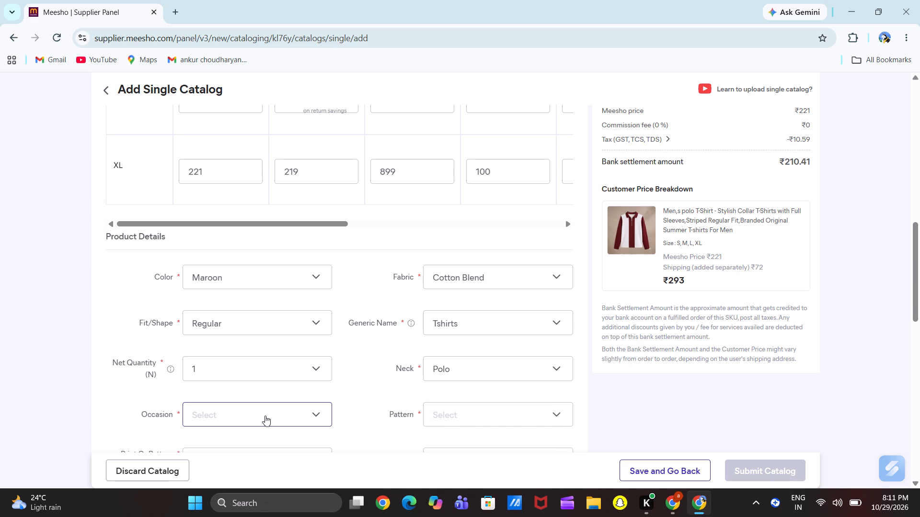
left_click(197, 435)
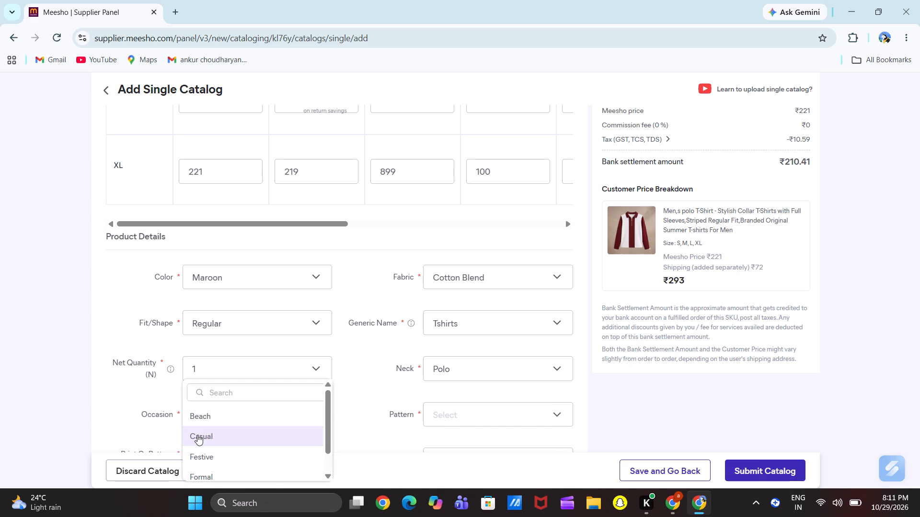
Set both the pattern and the print or pattern type of Product 5 to Colorblocked.
left_click(435, 413)
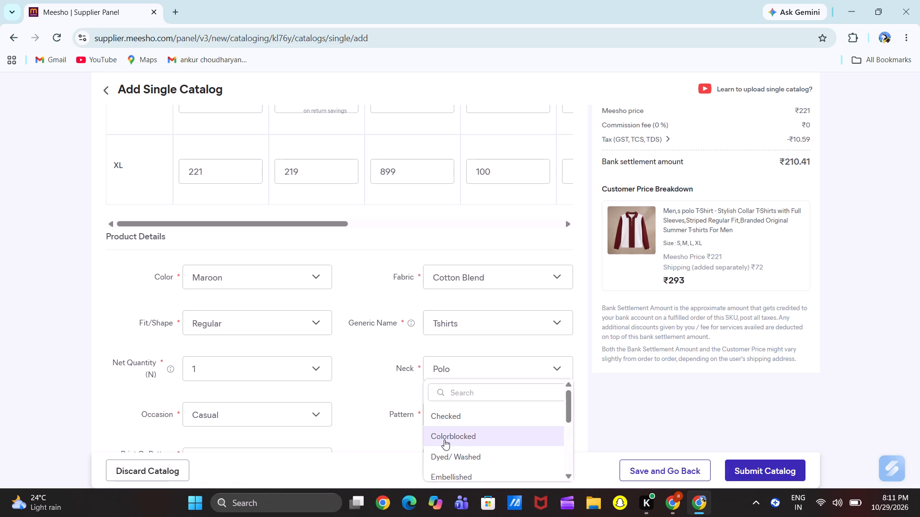
left_click(453, 439)
scroll(384, 408, "down", 2)
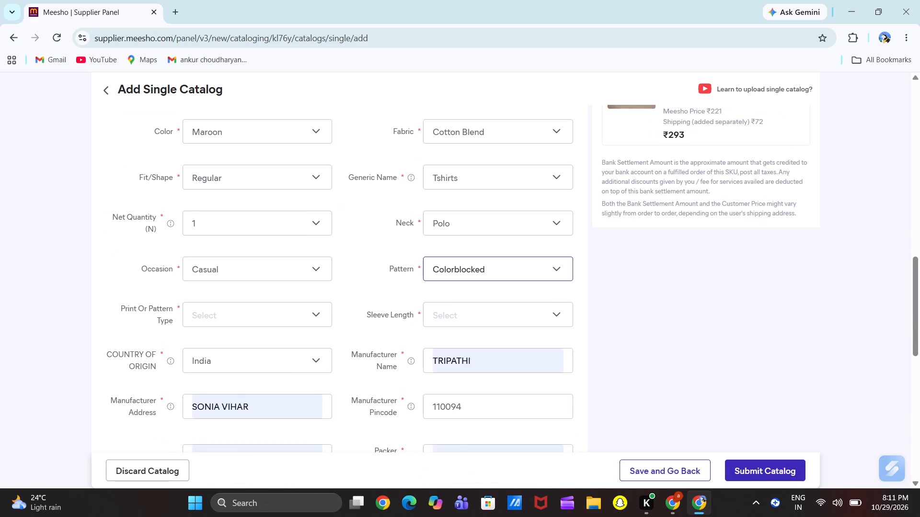
scroll(384, 408, "down", 1)
left_click(274, 280)
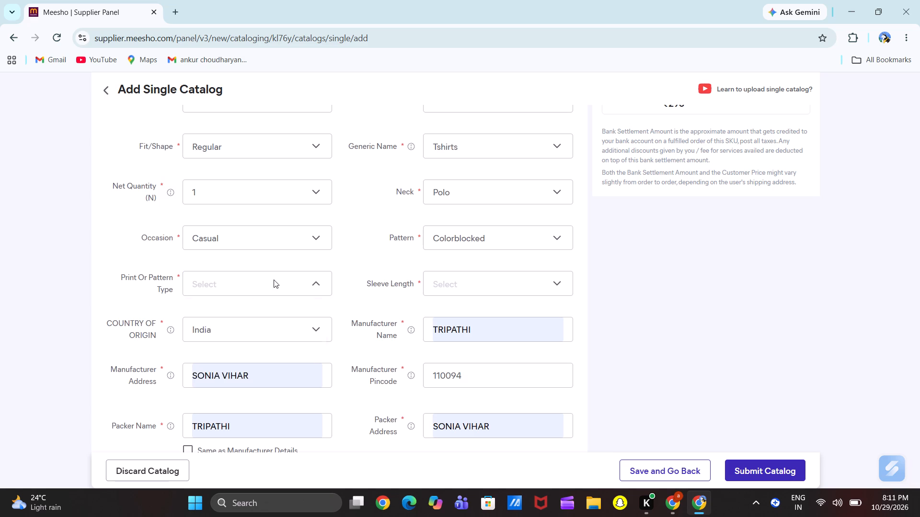
scroll(223, 369, "down", 3)
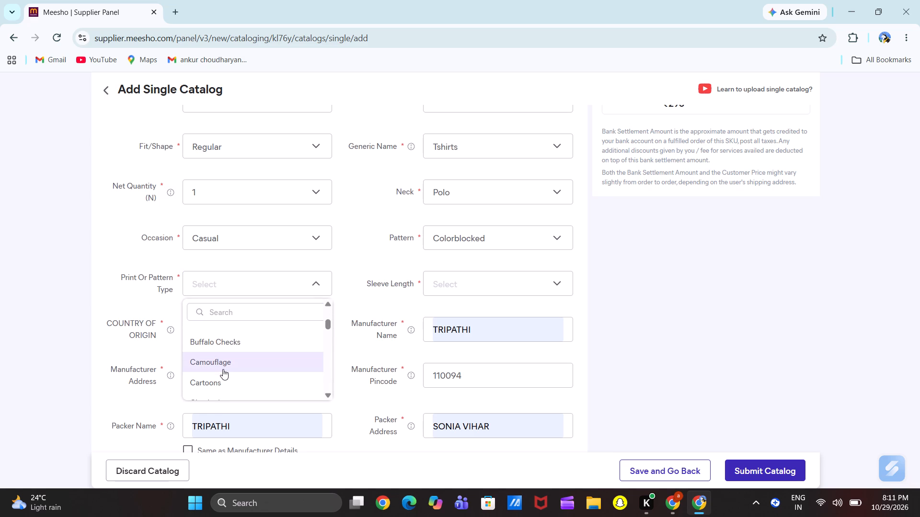
scroll(223, 369, "down", 3)
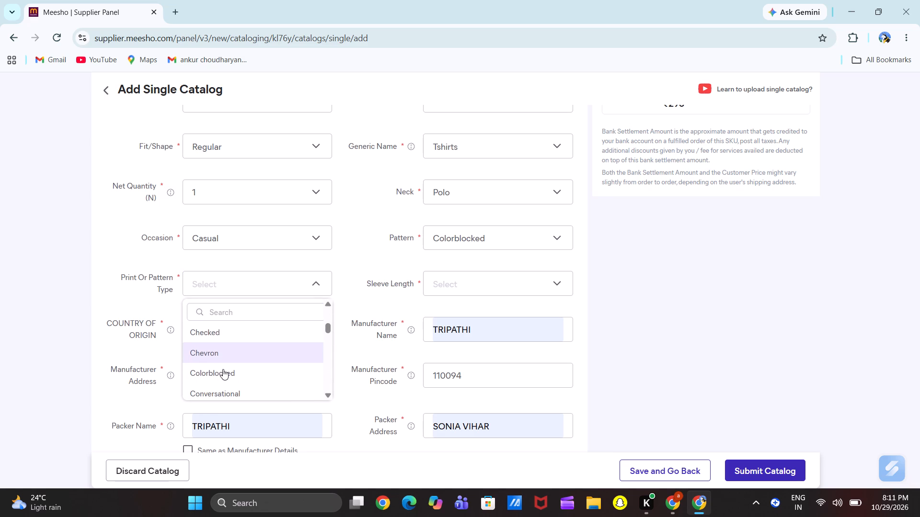
scroll(223, 369, "down", 1)
left_click(223, 369)
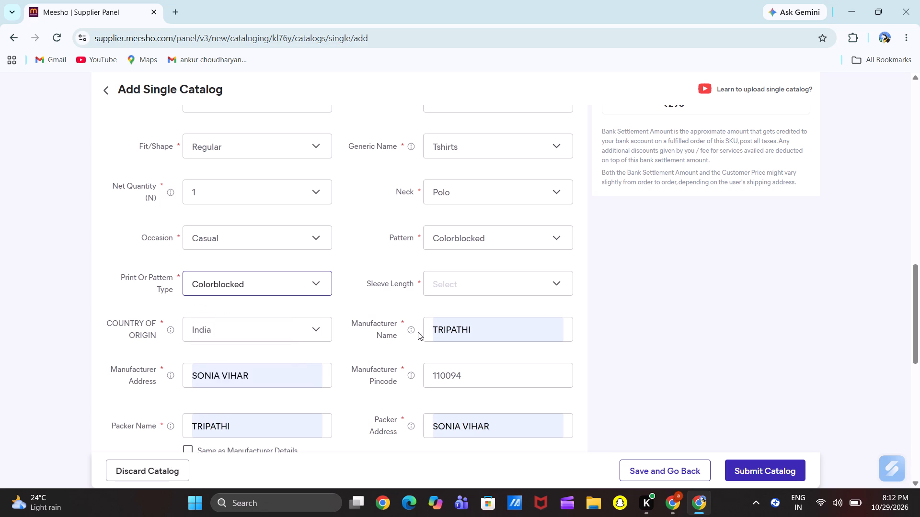
Set Product 5's sleeve length to Long Sleeves.
left_click(444, 286)
left_click(450, 337)
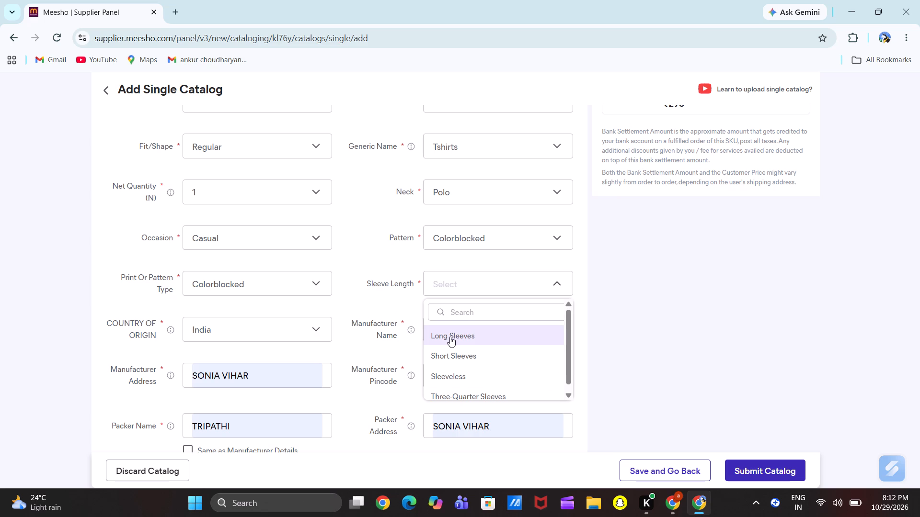
Fill in Product 5's other attributes with Regular length, Korean style and No Pocket for the number of pockets.
scroll(315, 332, "down", 4)
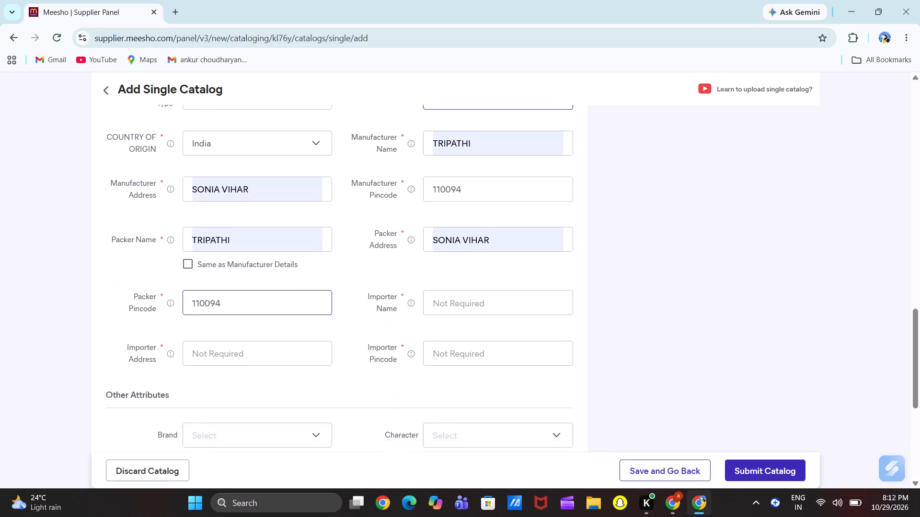
scroll(315, 332, "down", 3)
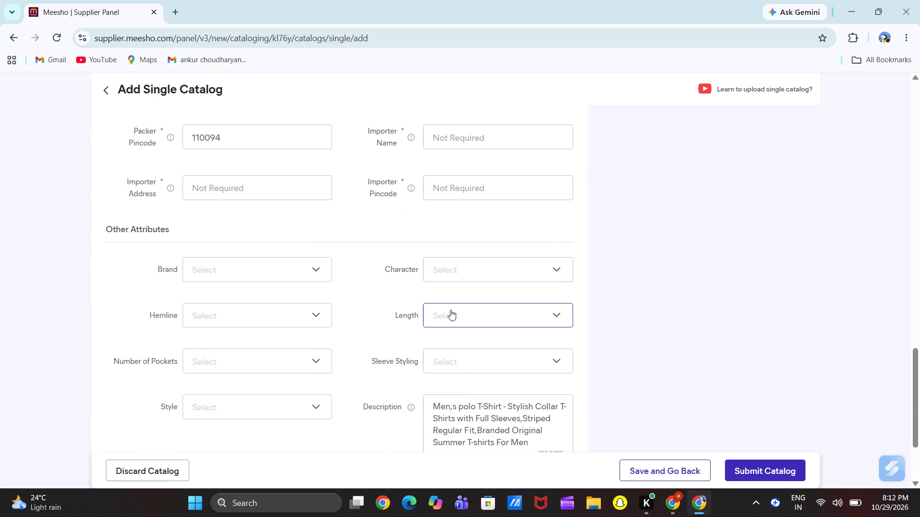
left_click(450, 310)
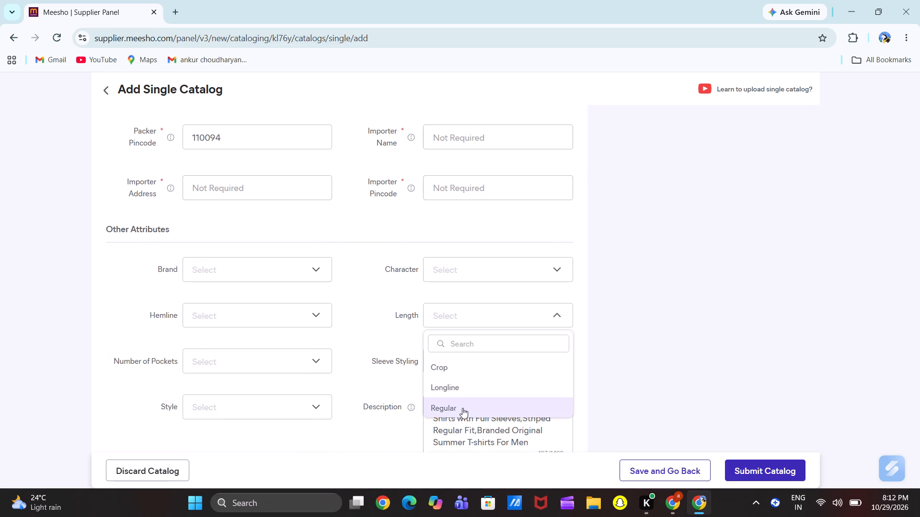
left_click(462, 408)
left_click(298, 416)
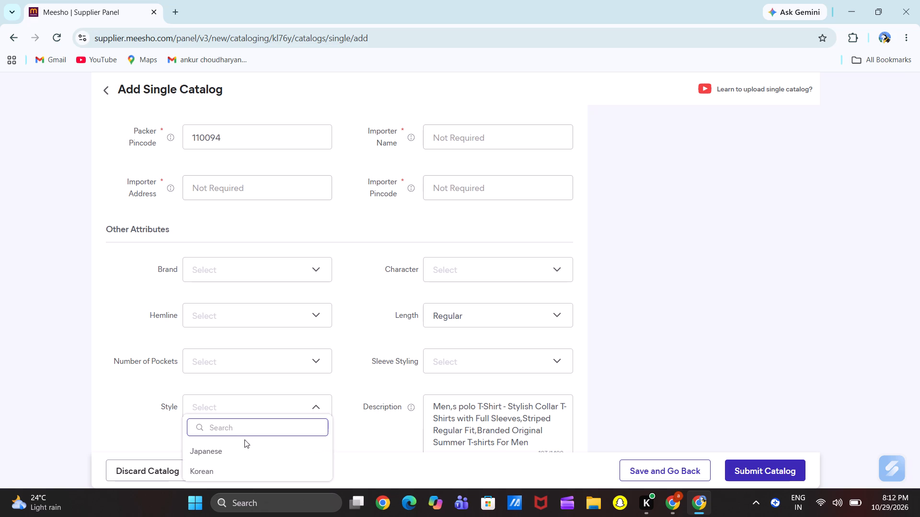
left_click(233, 471)
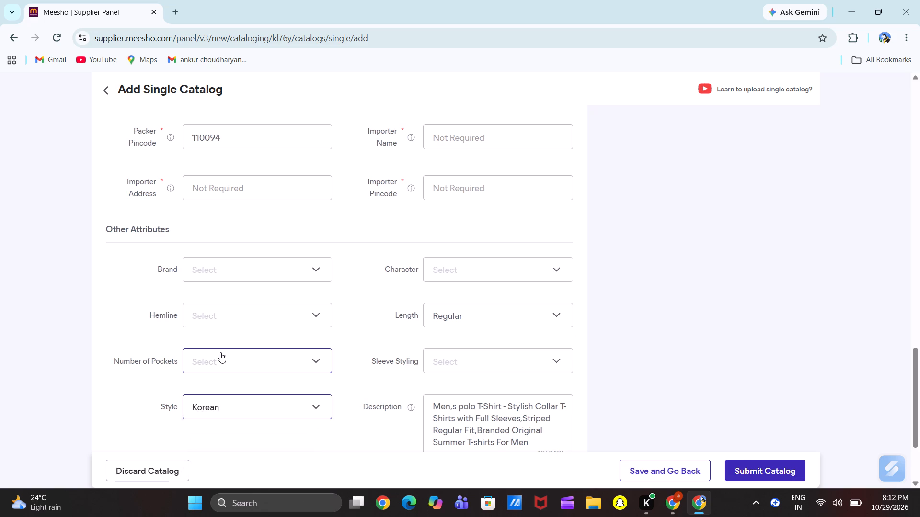
left_click(220, 352)
left_click(230, 447)
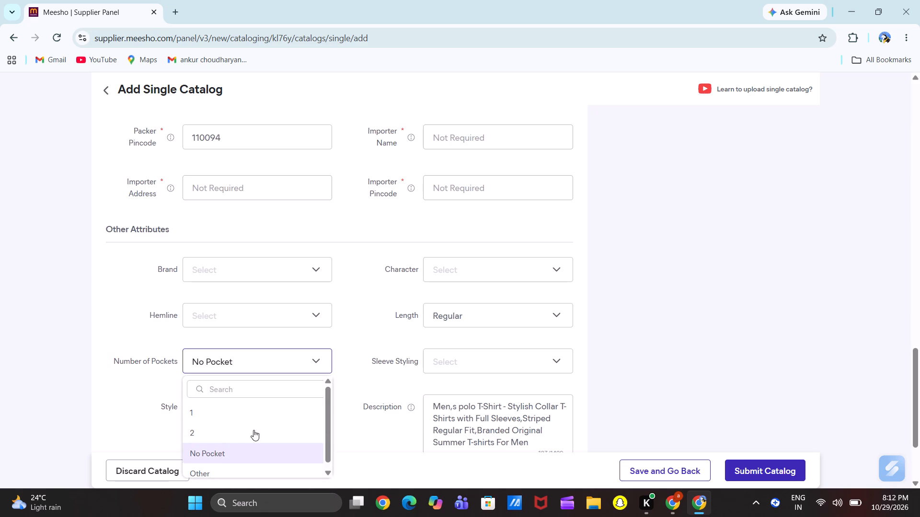
scroll(387, 293, "up", 8)
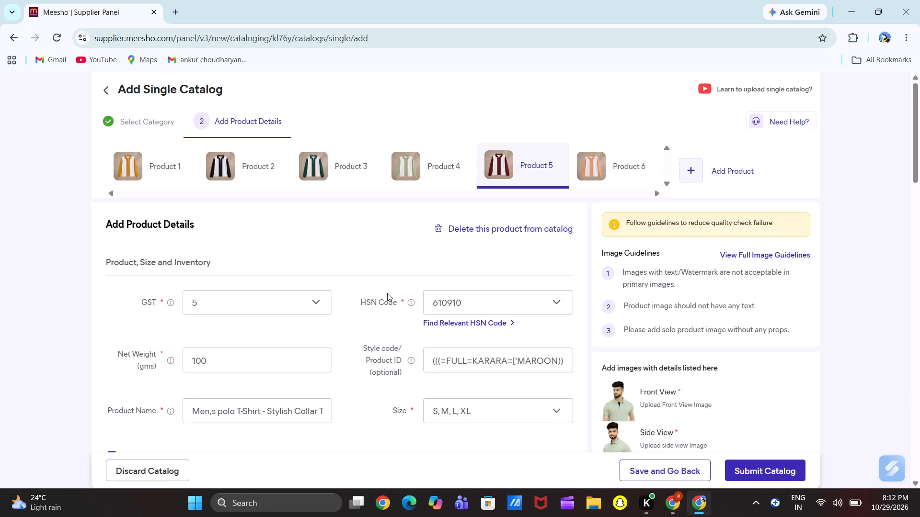
Open Product 6 and set its style code to =(((FULL=KARARA=PEACH,]))))).
left_click(589, 178)
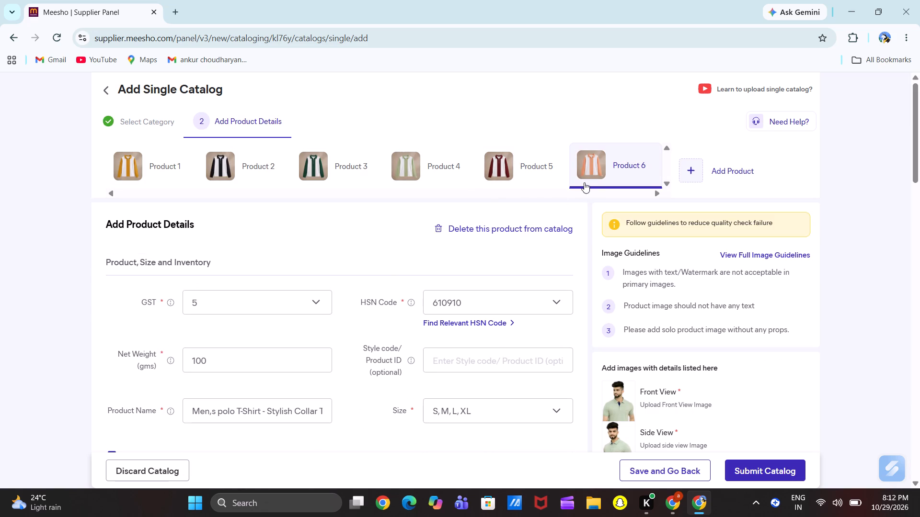
left_click(448, 359)
left_click(584, 249)
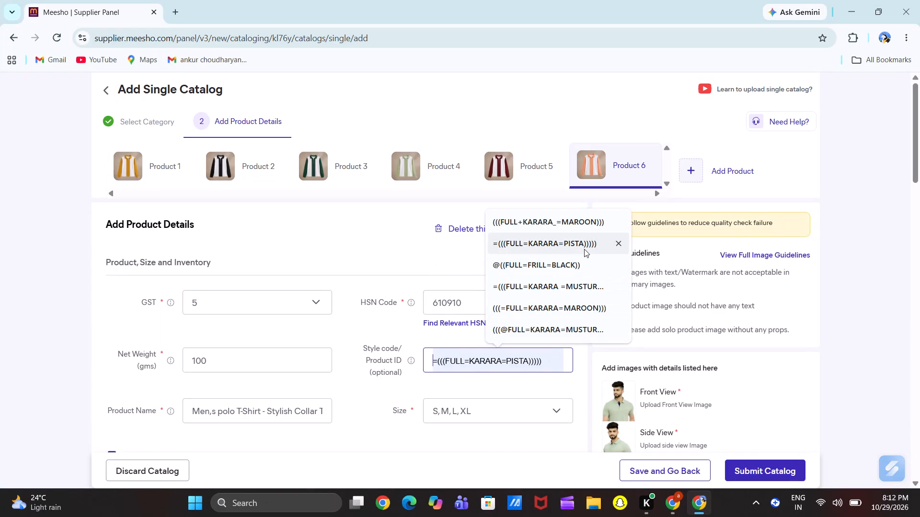
left_click(536, 358)
key("BackSpace")
key("BackSpace")
key("BackSpace")
key("BackSpace")
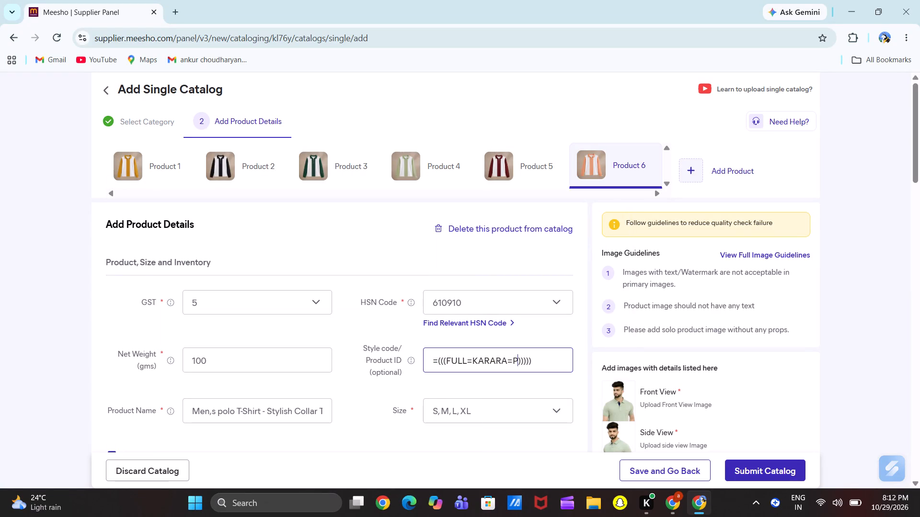
key("e")
type("ACH")
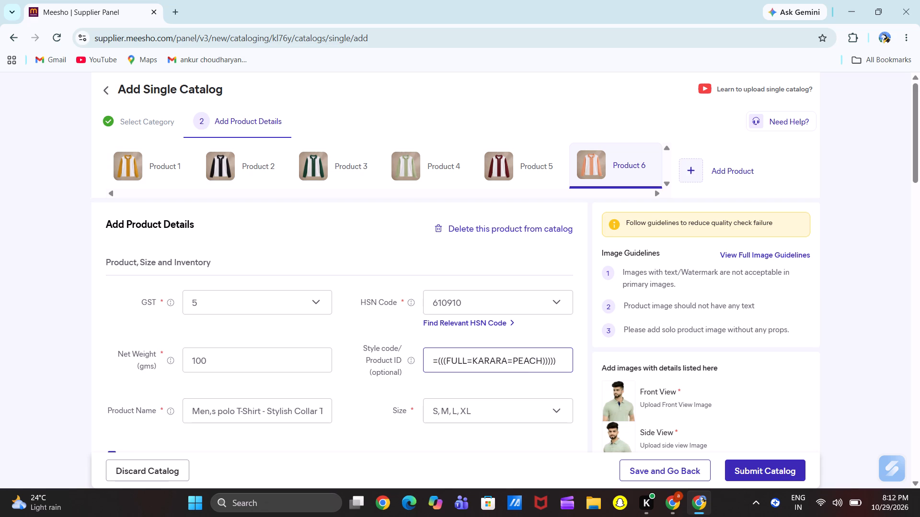
type(",,.")
key("BackSpace")
key("BackSpace")
key("bracketright")
Set Product 6's Meesho price to 221, wrong/defective returns price to 219 and MRP to 899 for all sizes.
scroll(373, 367, "down", 4)
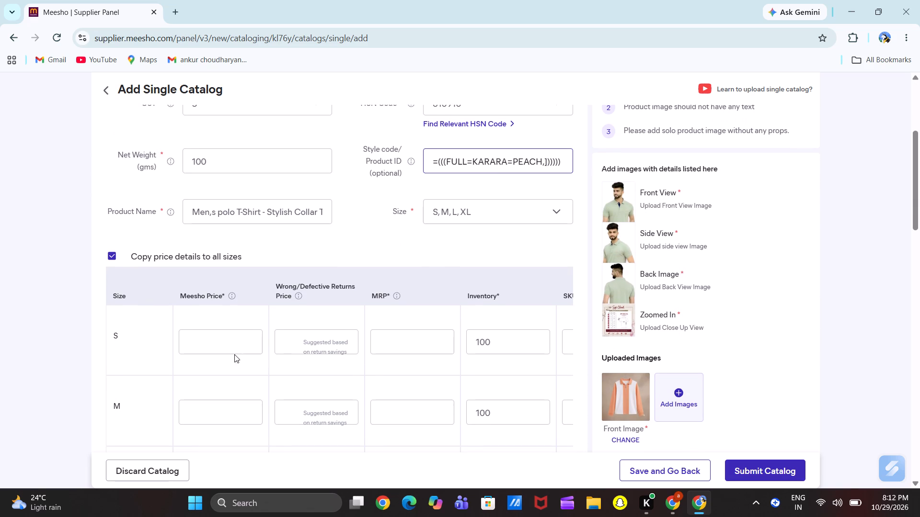
left_click(213, 339)
type("221")
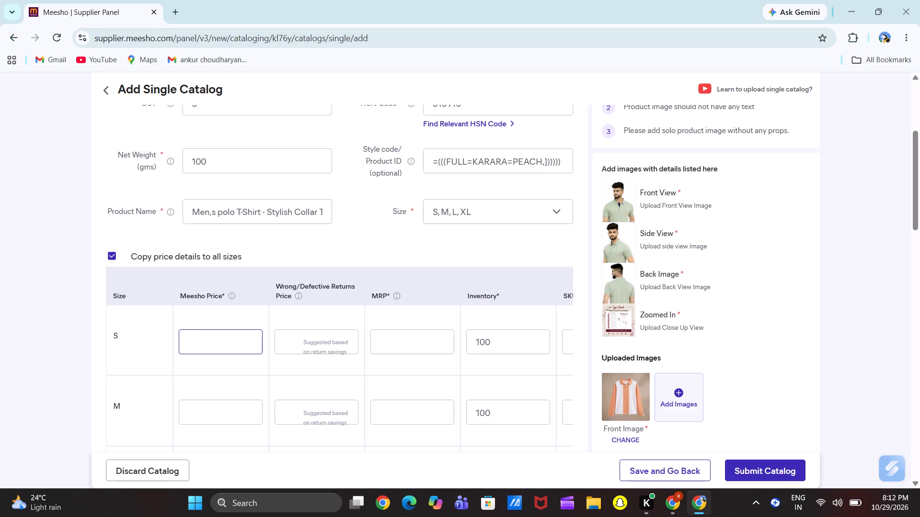
left_click(296, 348)
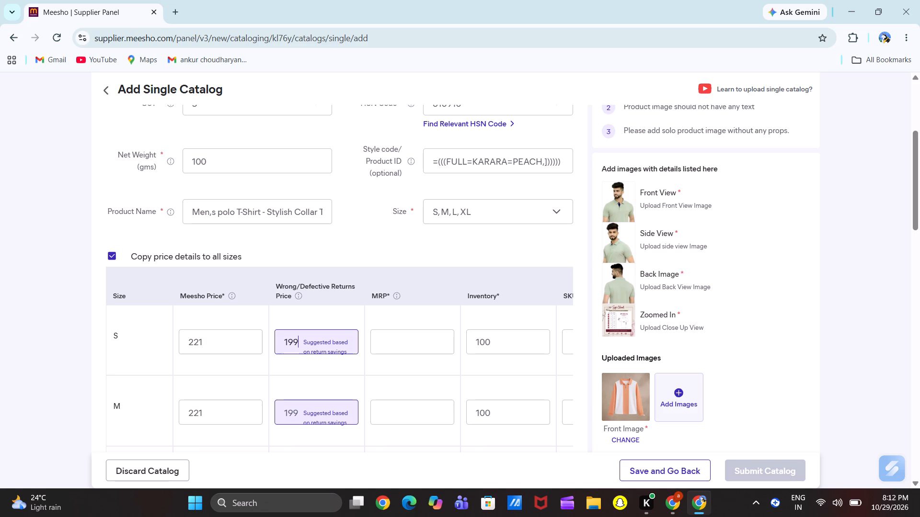
key("BackSpace")
key("BackSpace")
key("BackSpace")
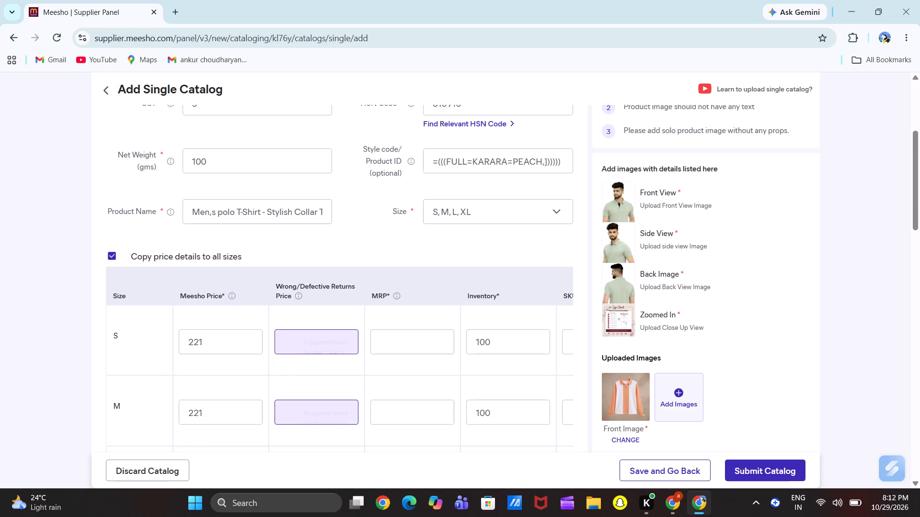
type("219")
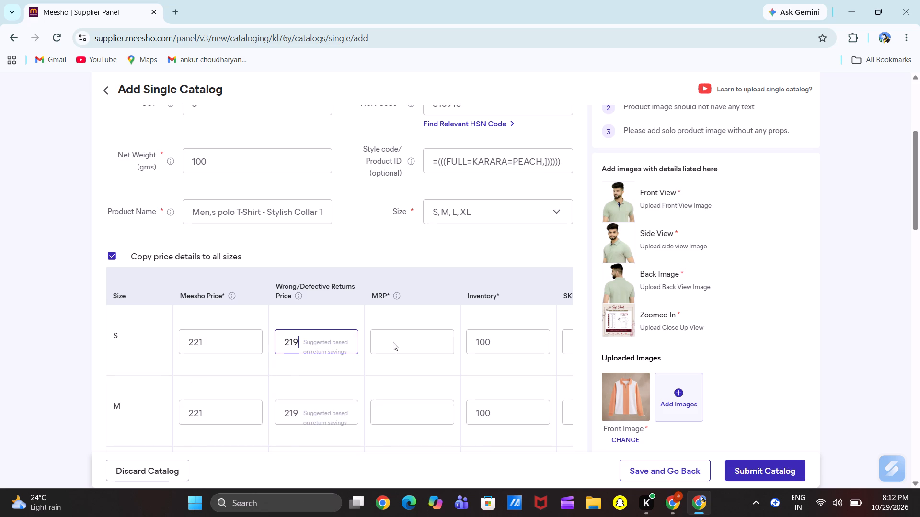
left_click(395, 342)
type("899")
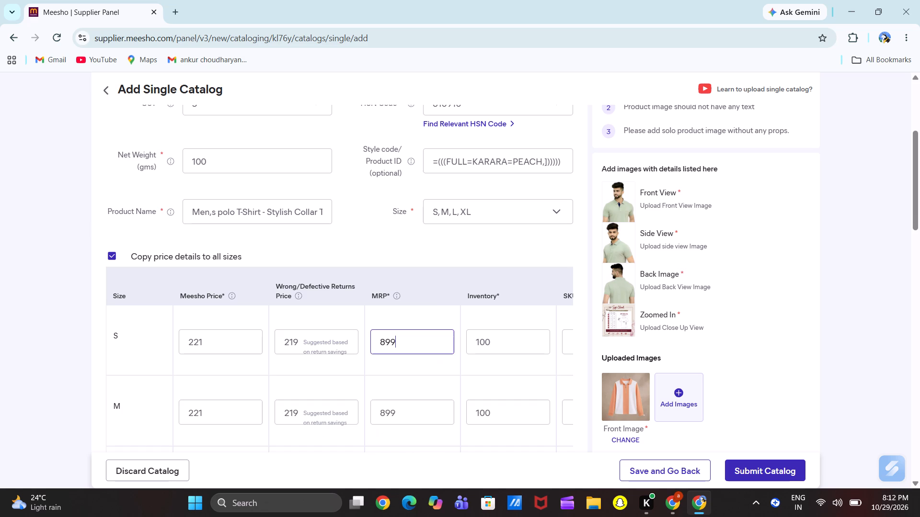
Fill in Product 6's empty size measurement with 14.5 for size S and 15.5 for size M.
scroll(347, 369, "down", 3)
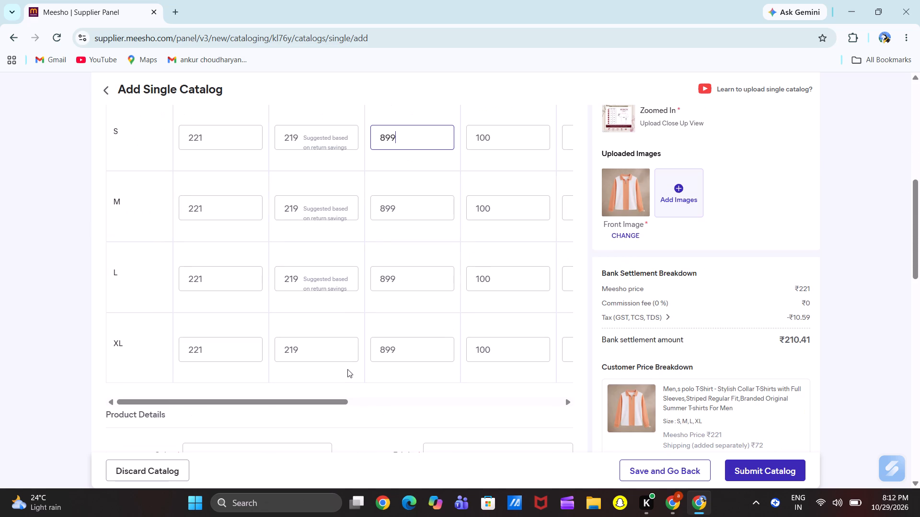
scroll(339, 290, "left", 6)
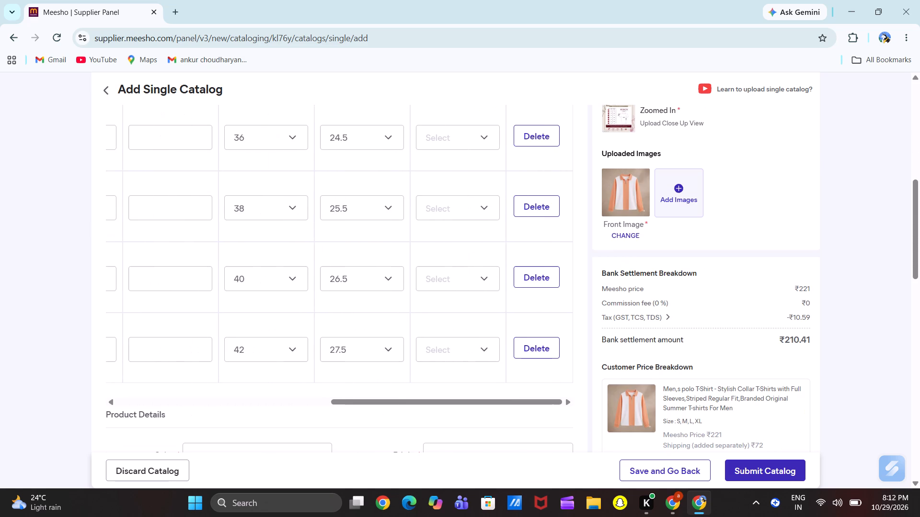
left_click(445, 136)
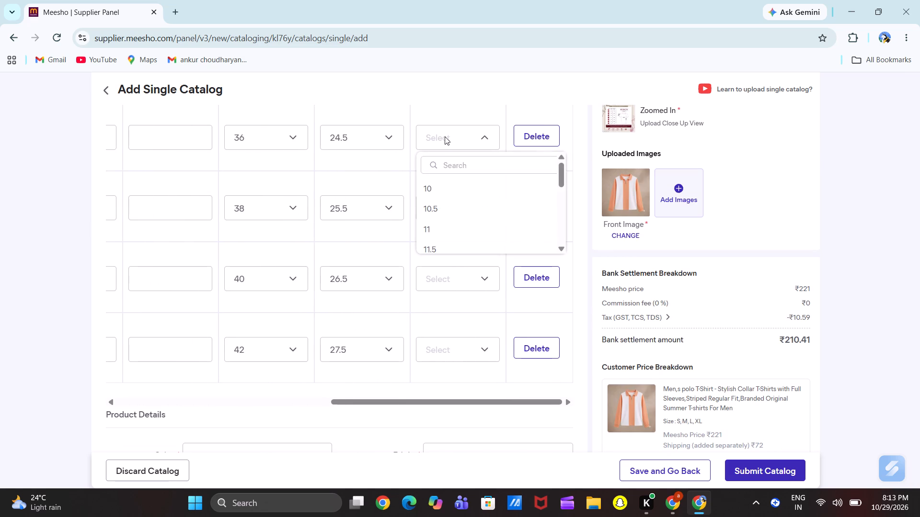
scroll(469, 226, "down", 1)
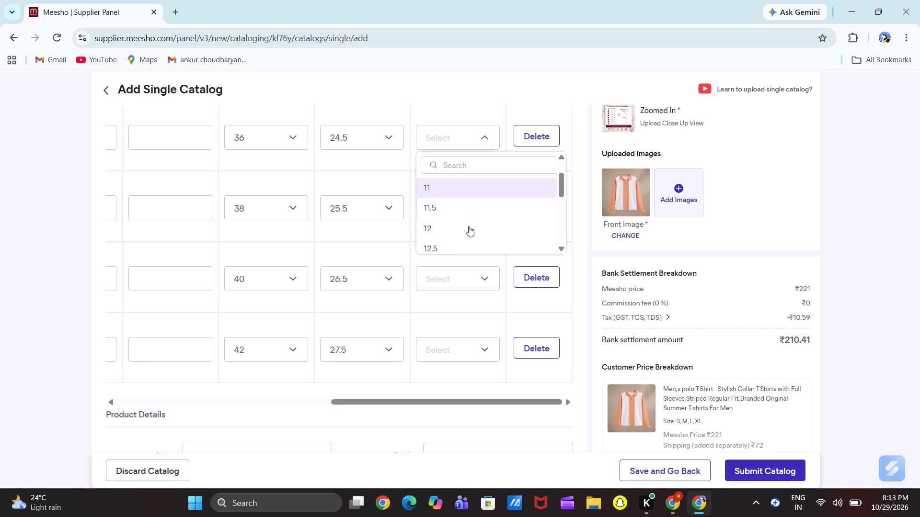
scroll(469, 226, "down", 2)
left_click(469, 226)
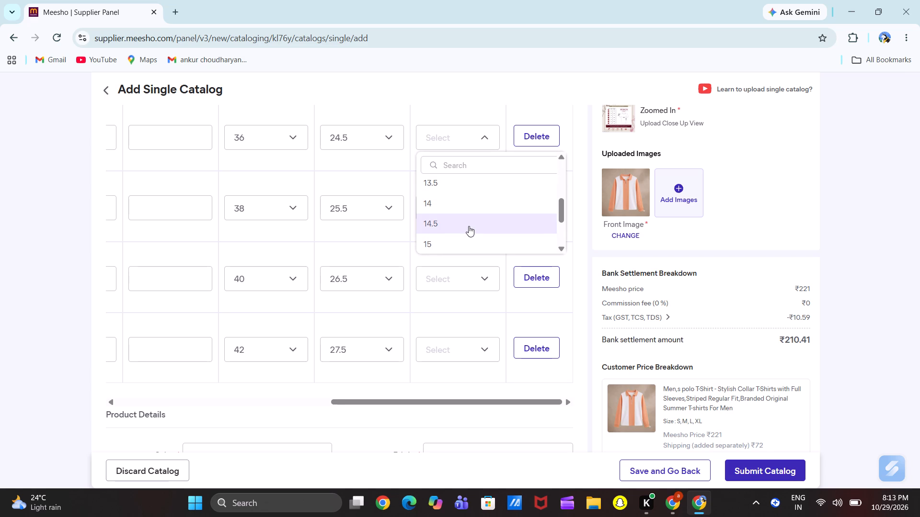
left_click(451, 211)
scroll(453, 280, "down", 1)
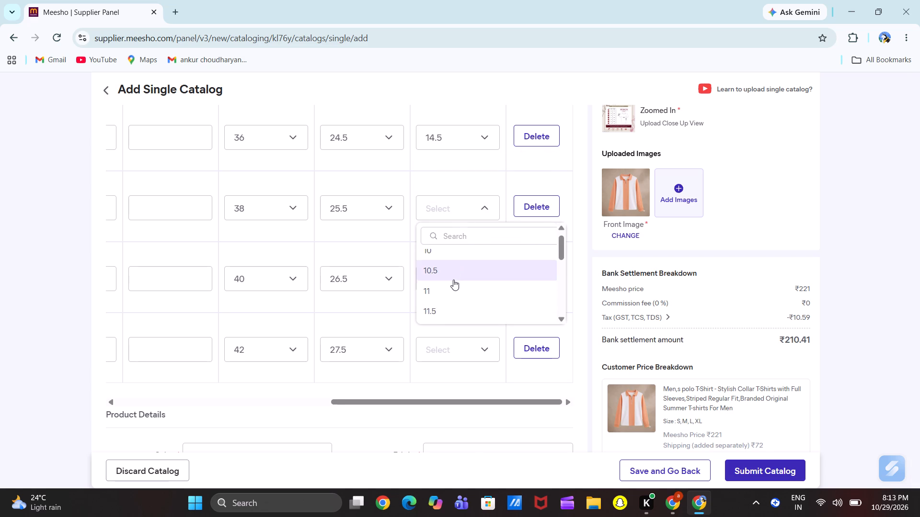
scroll(453, 280, "down", 4)
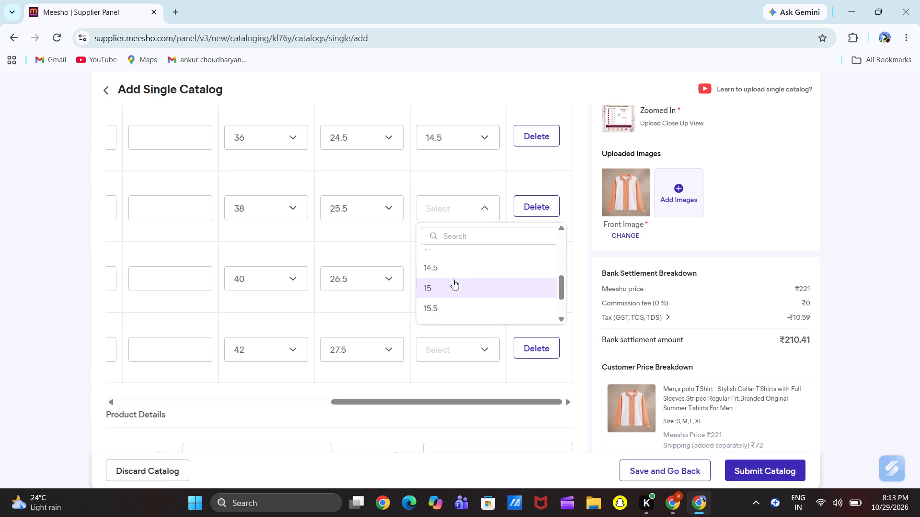
scroll(453, 280, "down", 1)
left_click(453, 280)
Fill in the same size measurement with 16.5 for size L and 17.5 for size XL.
left_click(435, 281)
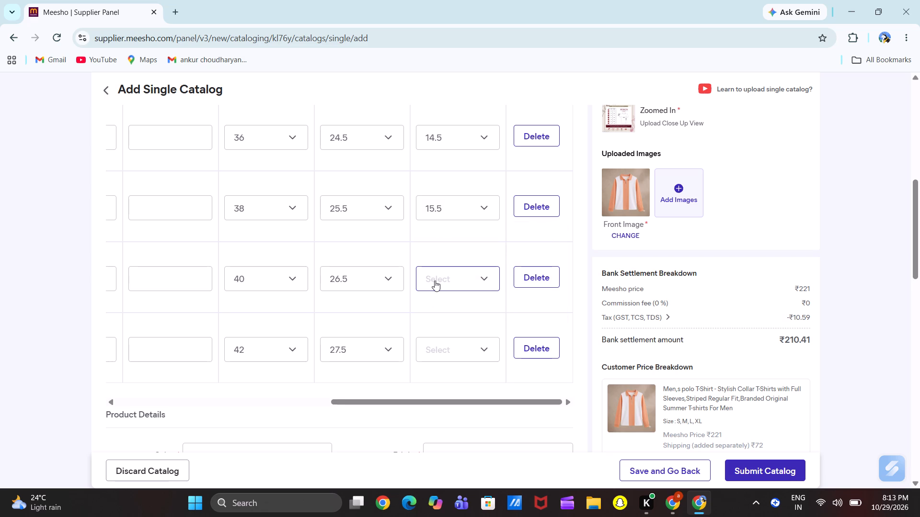
scroll(456, 342, "down", 4)
left_click(459, 354)
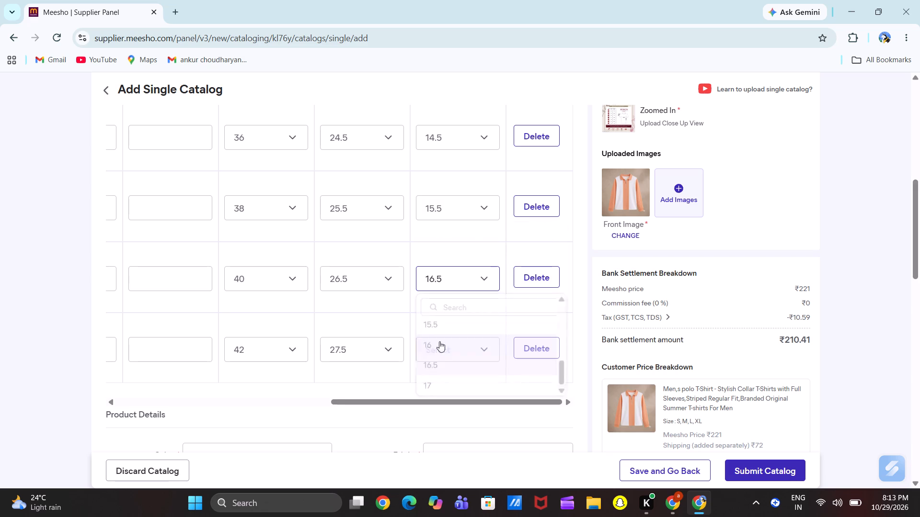
scroll(433, 312, "down", 1)
left_click(427, 296)
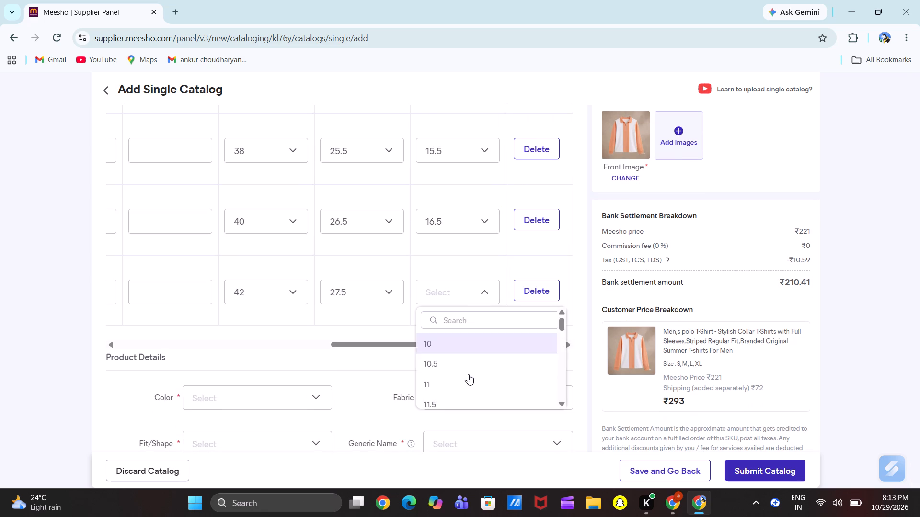
scroll(476, 389, "down", 4)
left_click(476, 389)
Set Product 6's color to Black and its fabric to Cotton Blend.
scroll(414, 291, "down", 1)
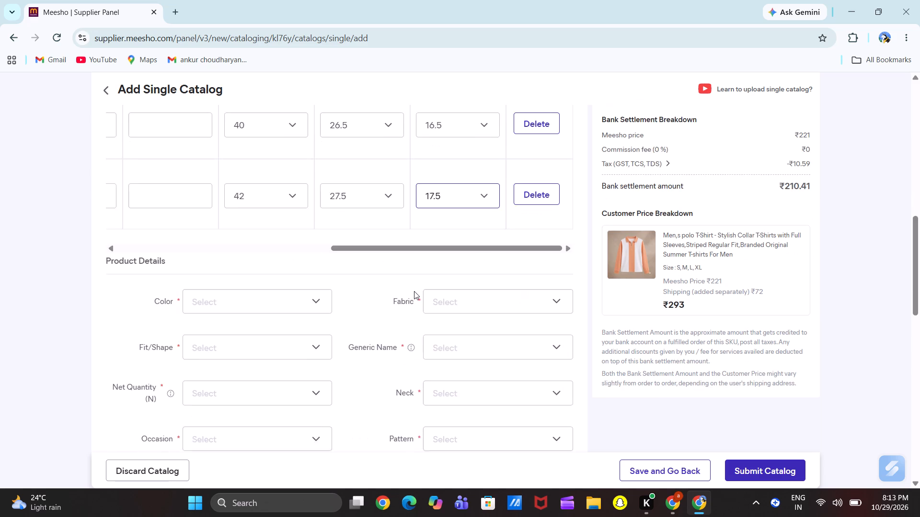
scroll(414, 291, "down", 2)
left_click(287, 218)
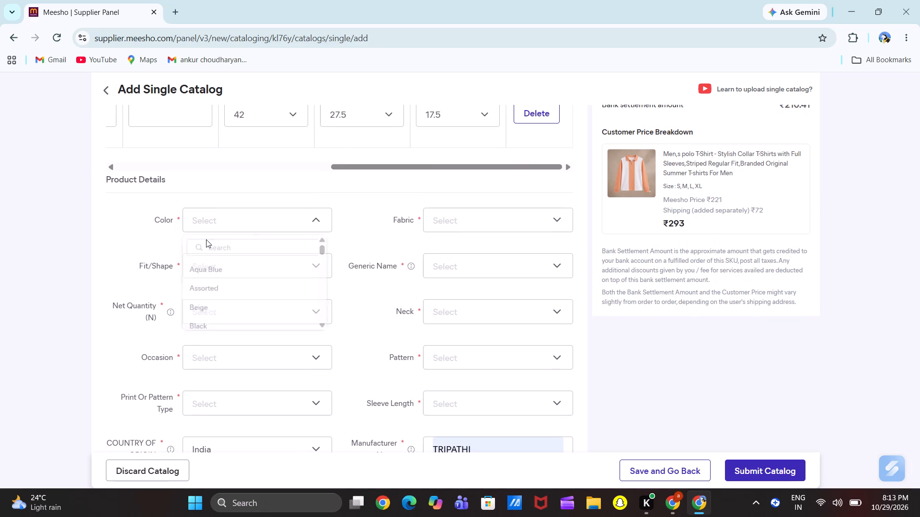
scroll(234, 287, "down", 1)
left_click(234, 287)
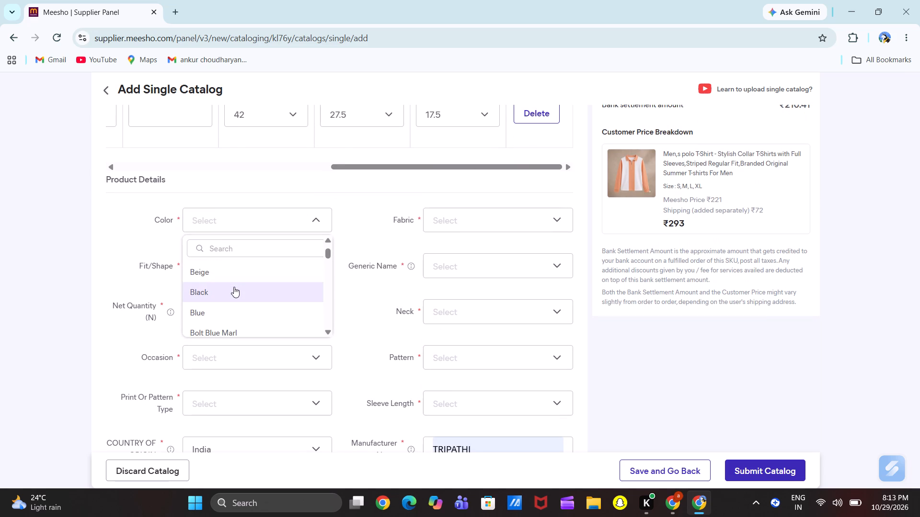
left_click(448, 223)
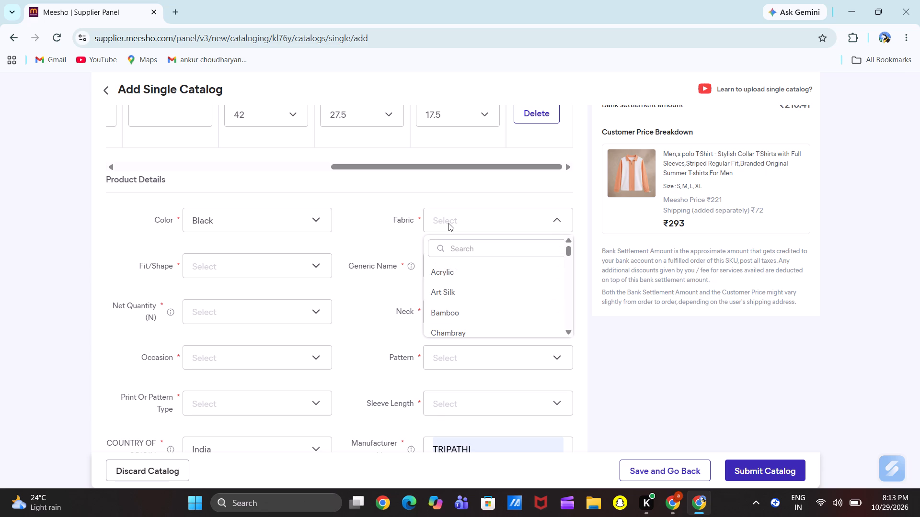
scroll(456, 282, "down", 2)
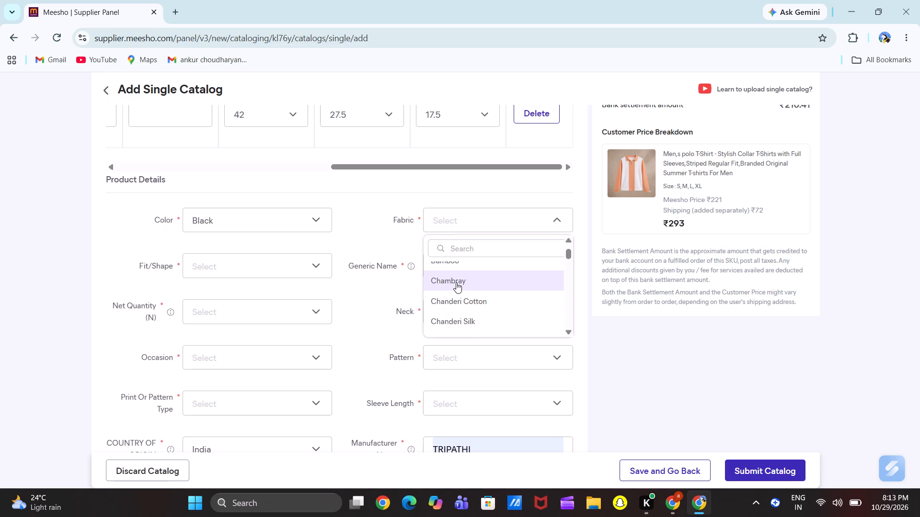
scroll(456, 282, "down", 1)
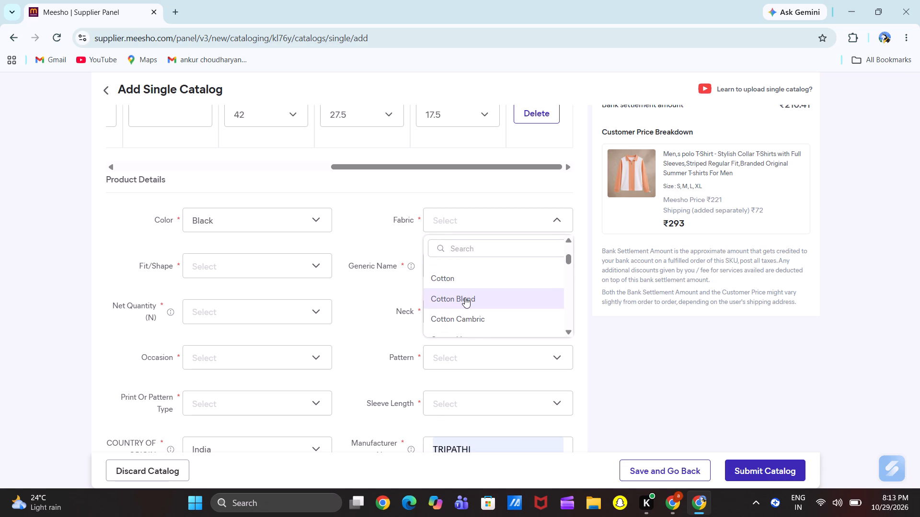
left_click(465, 297)
Set Product 6's fit/shape to Regular.
left_click(259, 269)
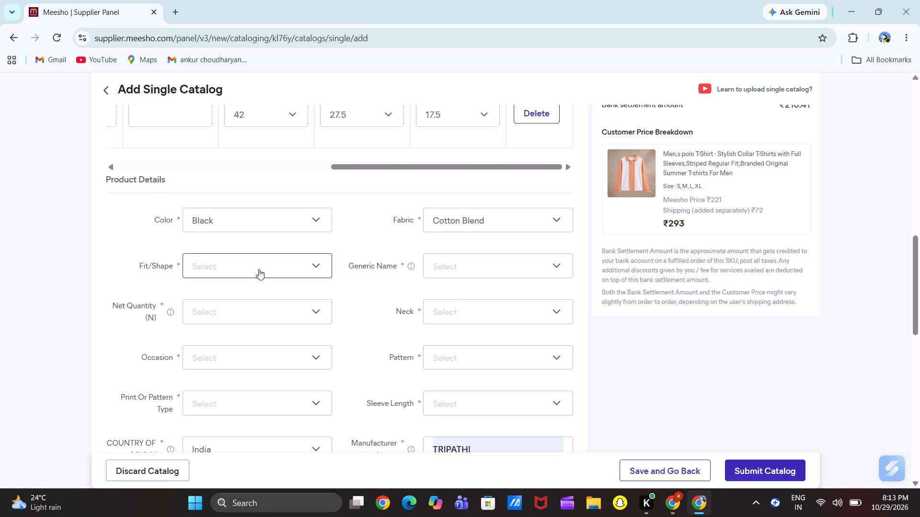
scroll(215, 342, "down", 1)
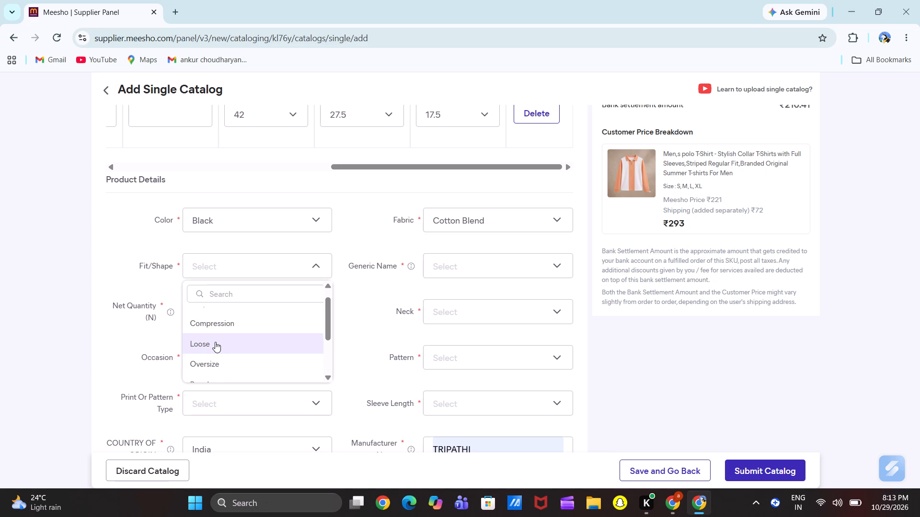
scroll(215, 342, "down", 1)
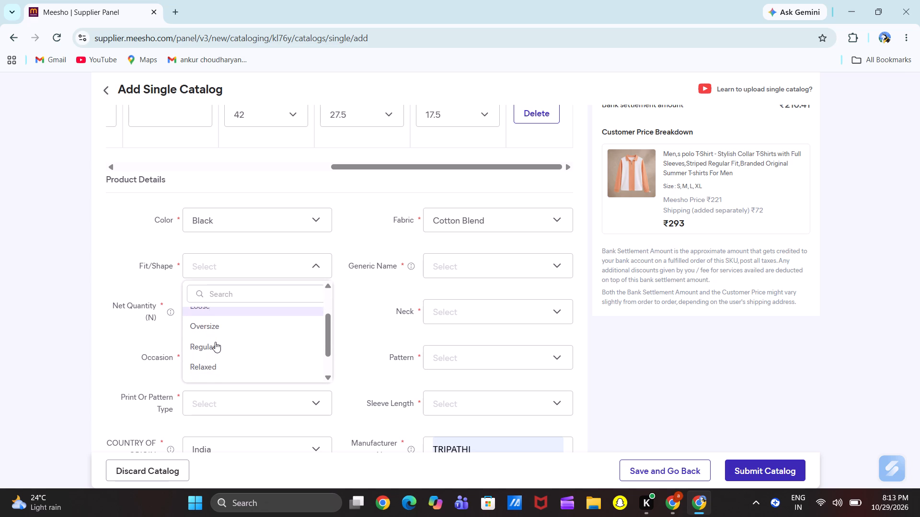
scroll(215, 342, "down", 1)
left_click(215, 342)
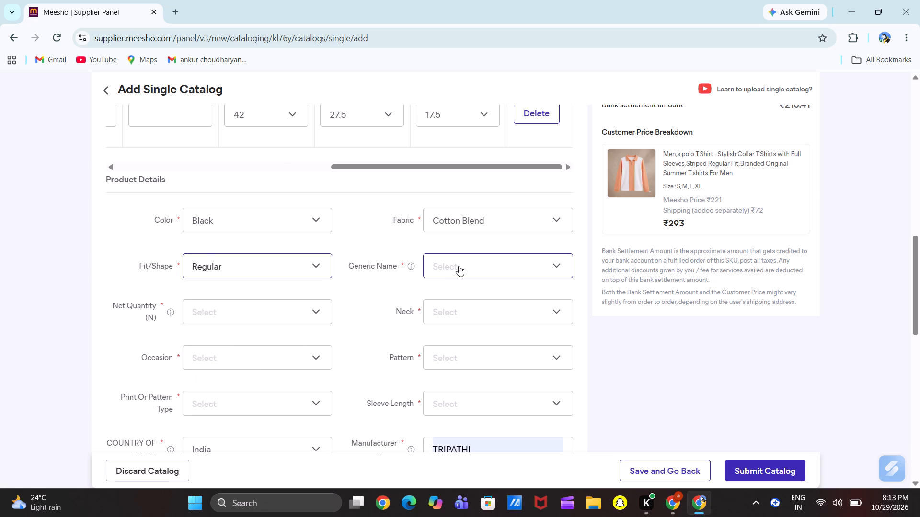
Set Product 6's generic name to Tshirts and its net quantity to 1.
left_click(459, 266)
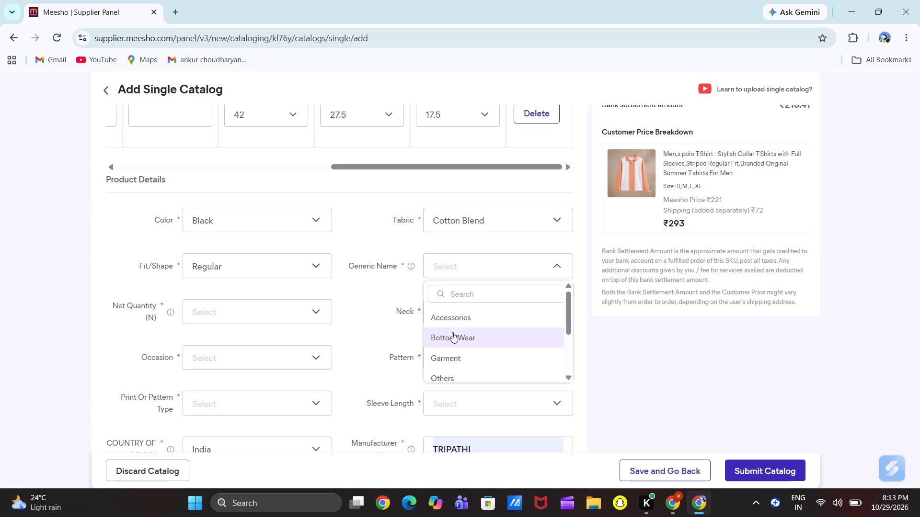
scroll(445, 334, "down", 2)
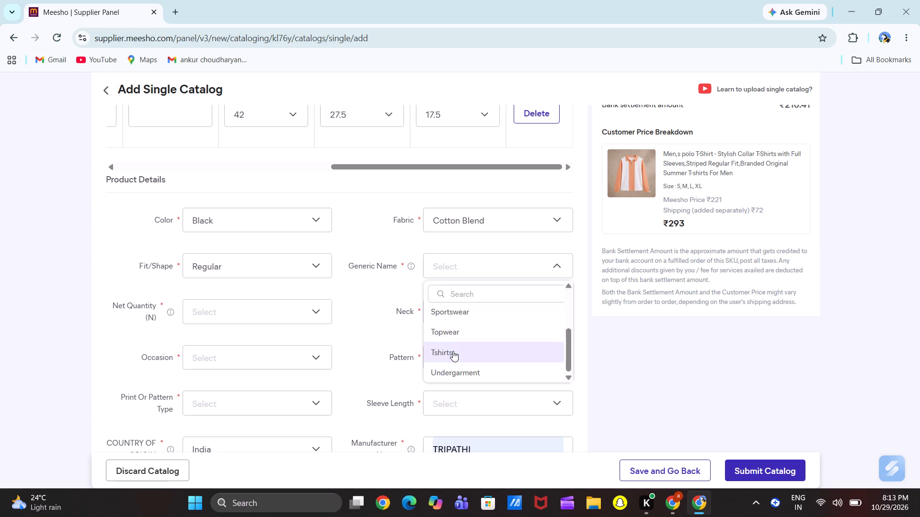
left_click(453, 351)
left_click(213, 313)
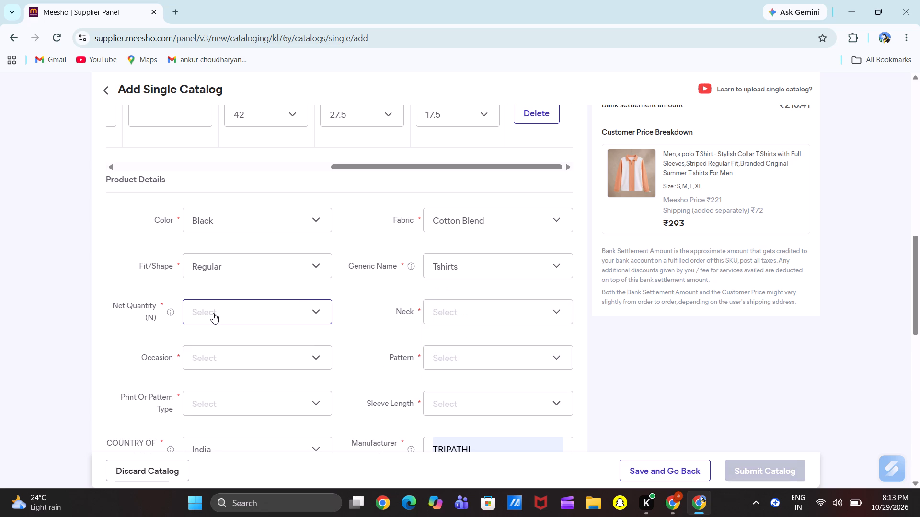
left_click(203, 361)
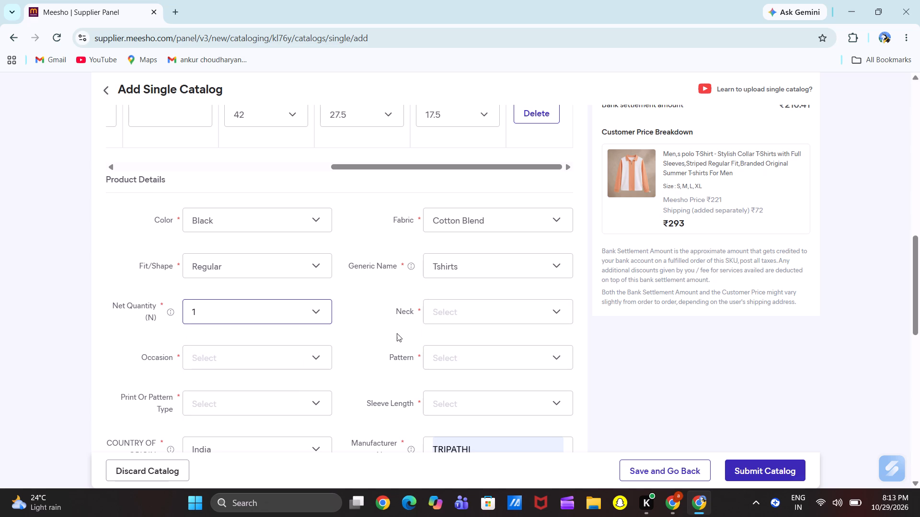
Set Product 6's neck to Polo and its occasion to Casual.
left_click(458, 311)
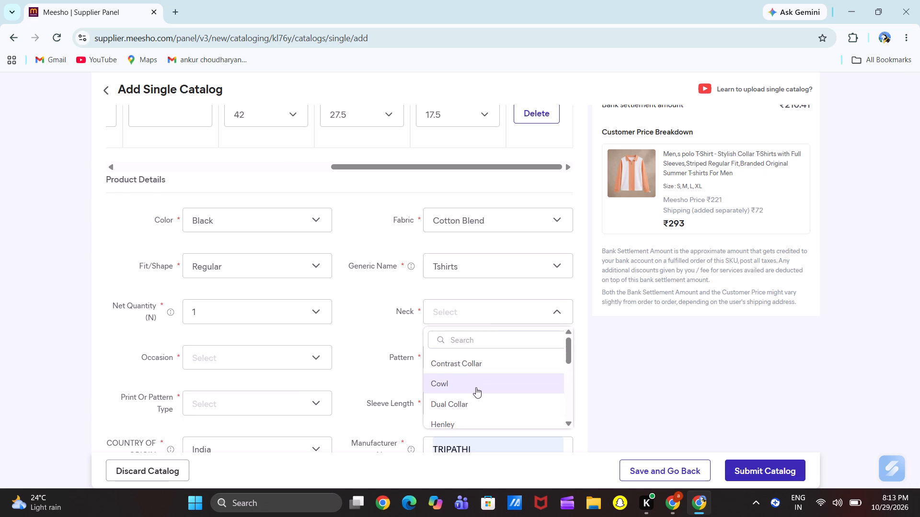
scroll(476, 387, "down", 2)
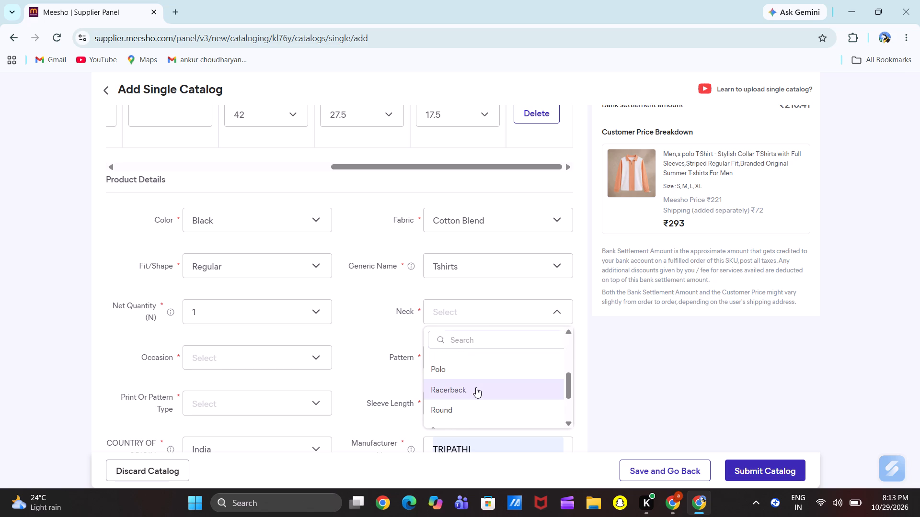
left_click(453, 371)
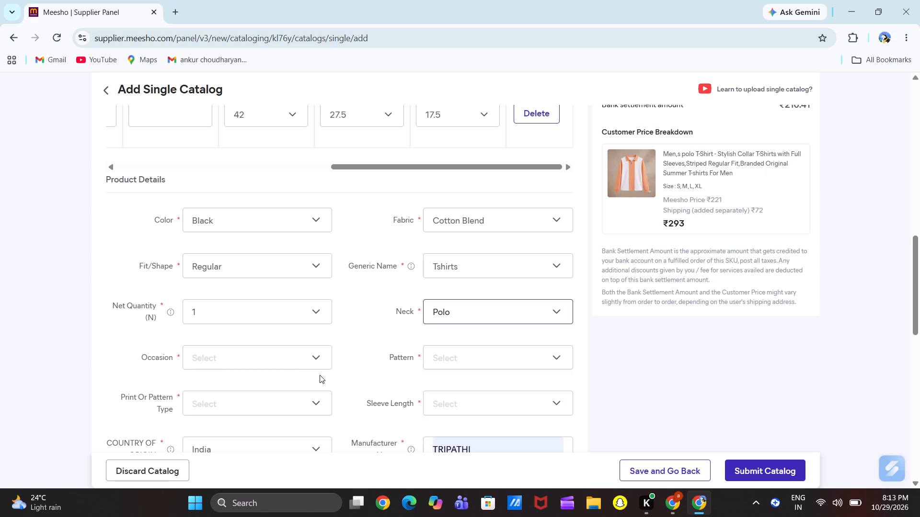
left_click(244, 352)
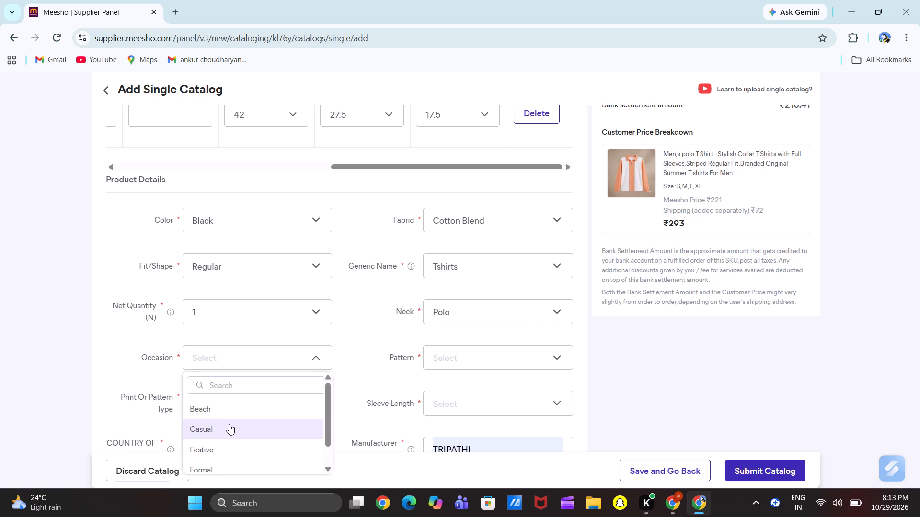
left_click(229, 424)
Set Product 6's pattern and print or pattern type both to Colorblocked, with Long Sleeves as the sleeve length.
left_click(470, 354)
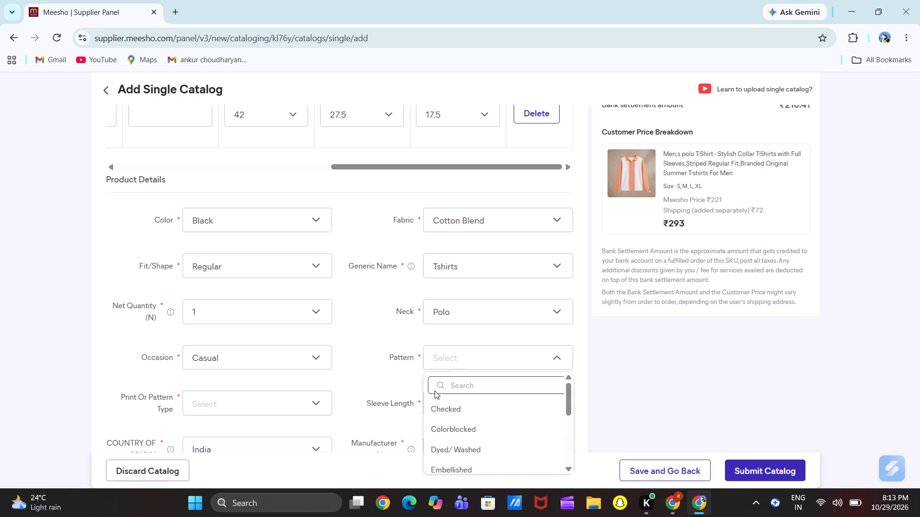
left_click(464, 427)
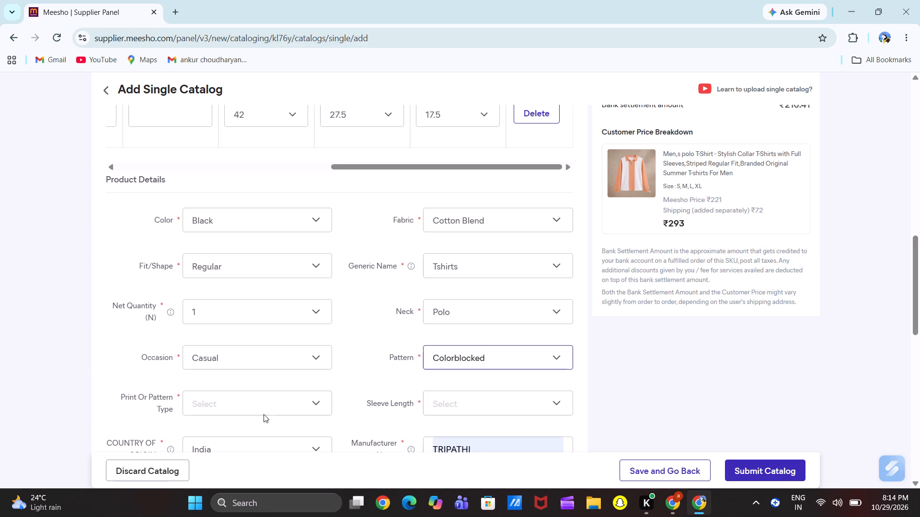
left_click(255, 410)
scroll(227, 452, "down", 1)
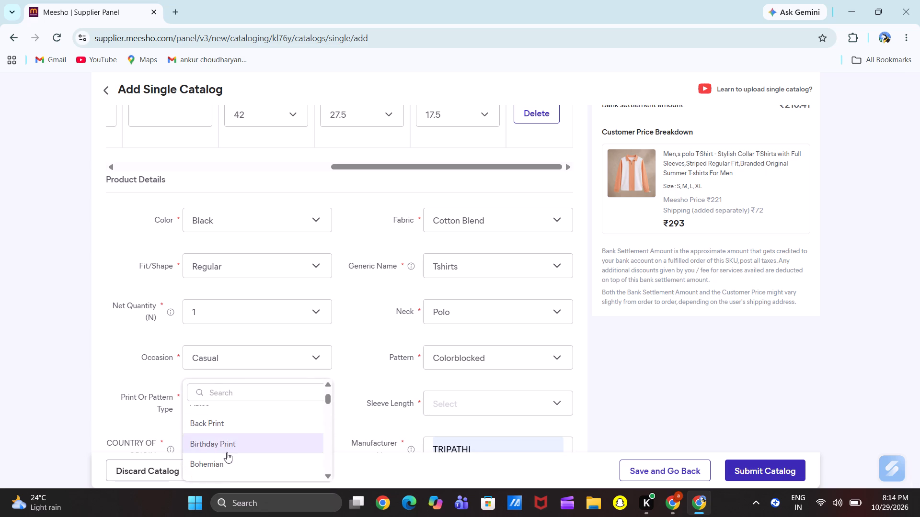
scroll(227, 452, "down", 3)
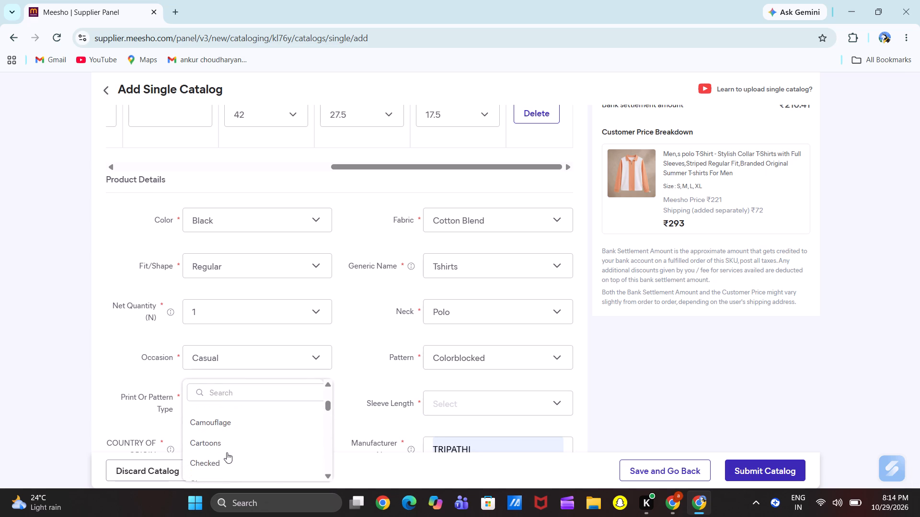
scroll(227, 452, "down", 1)
left_click(227, 452)
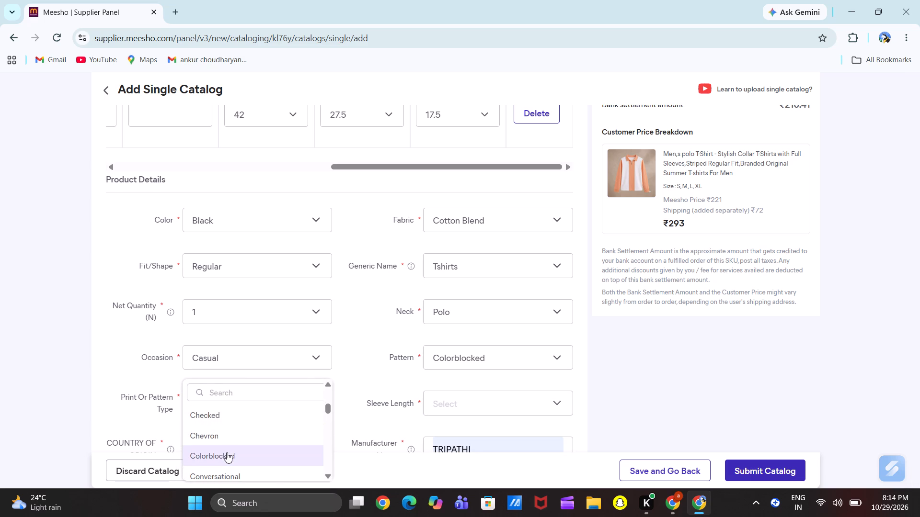
left_click(471, 405)
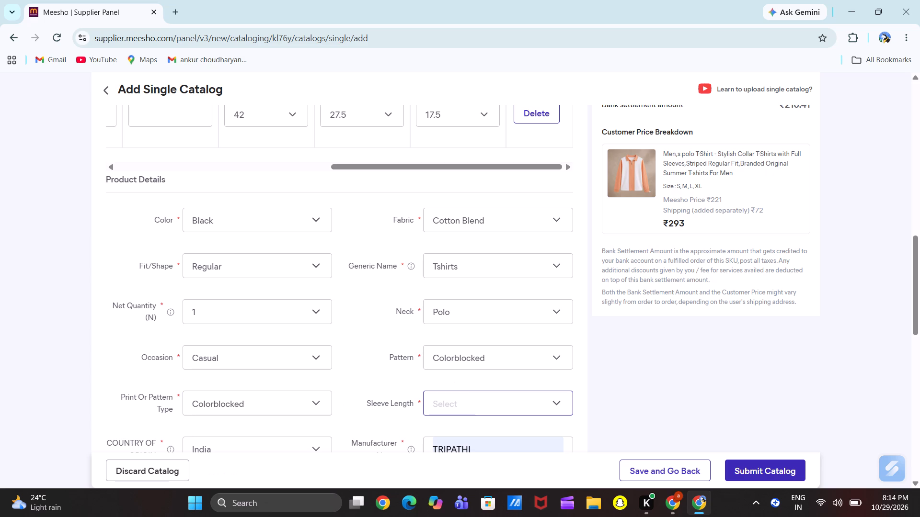
left_click(439, 417)
Fill in Product 6's other attributes with length Regular, style Korean and number of pockets No Pocket.
scroll(371, 366, "down", 2)
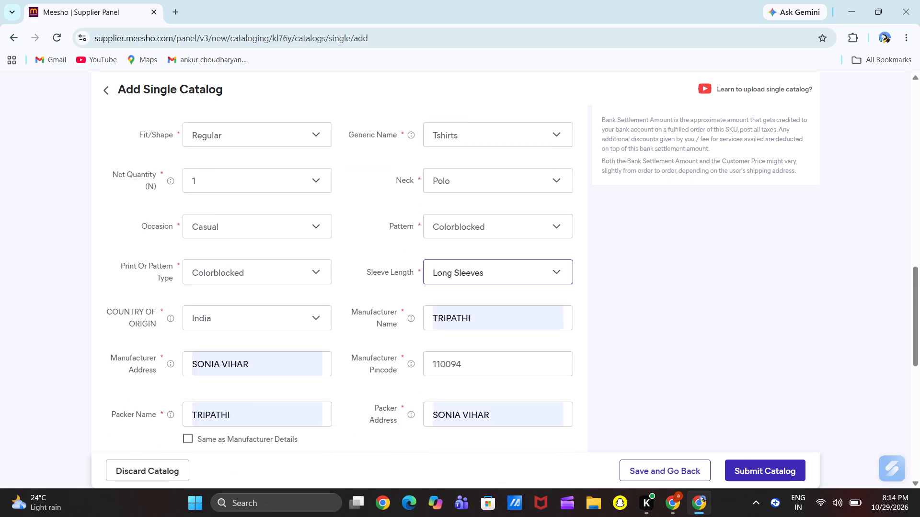
scroll(371, 366, "down", 6)
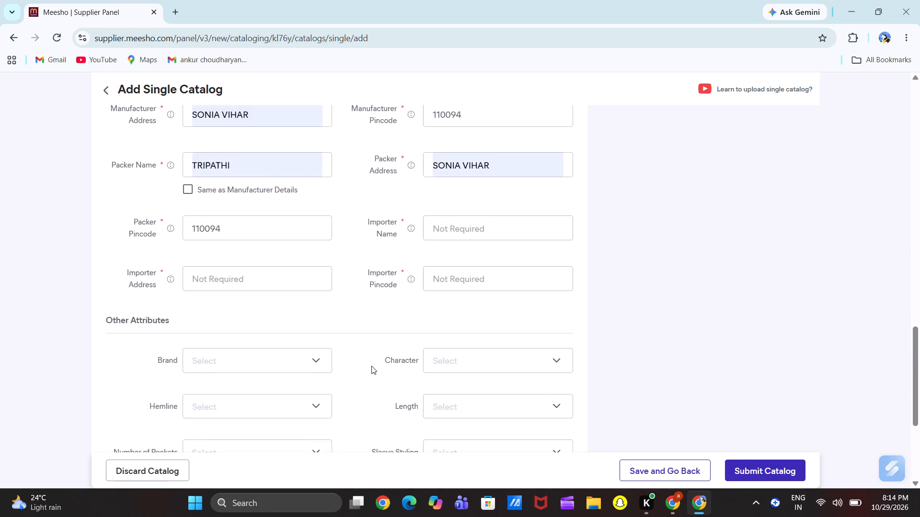
scroll(371, 366, "down", 1)
left_click(455, 267)
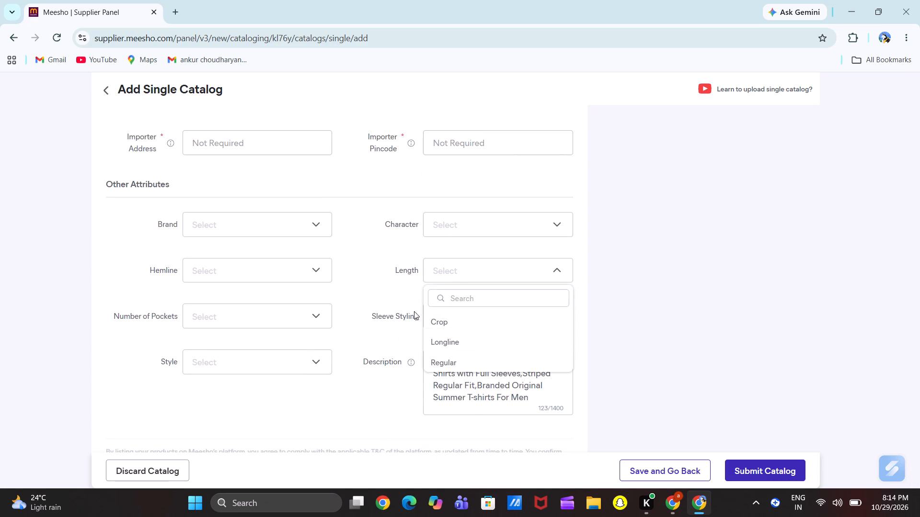
left_click(454, 360)
left_click(245, 355)
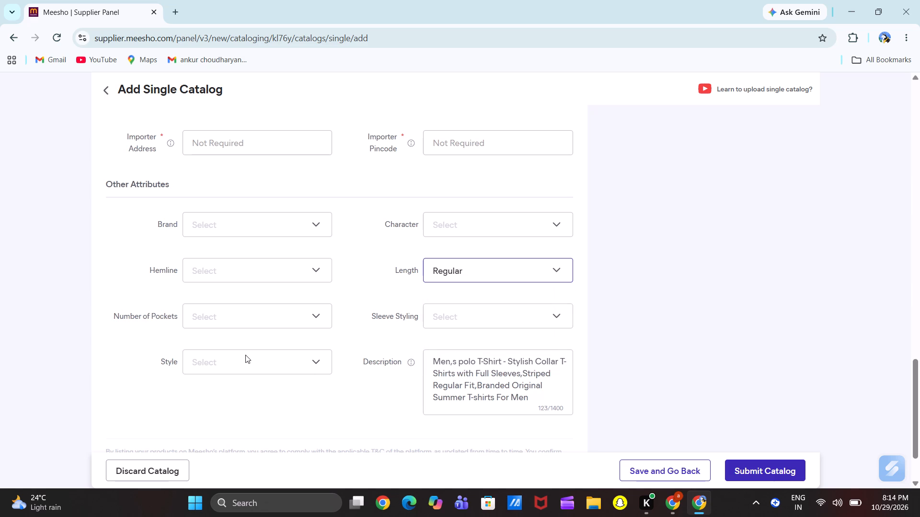
left_click(246, 437)
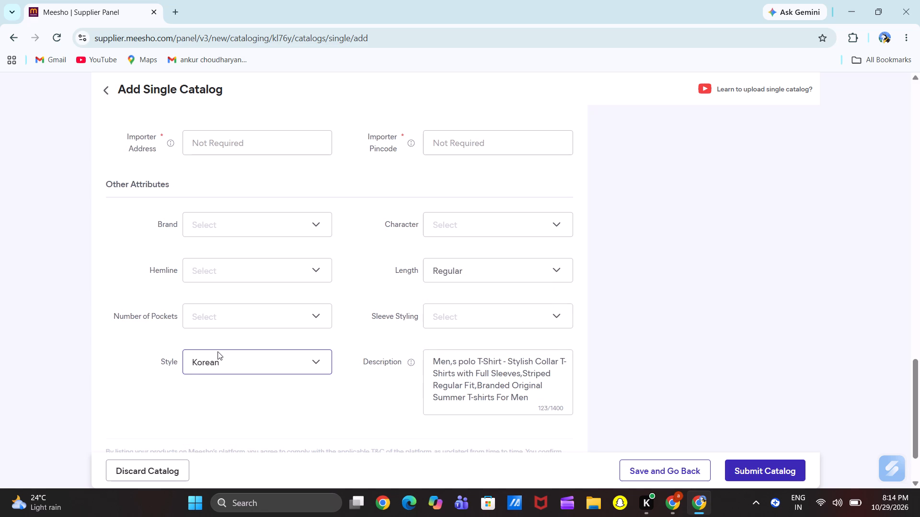
left_click(218, 308)
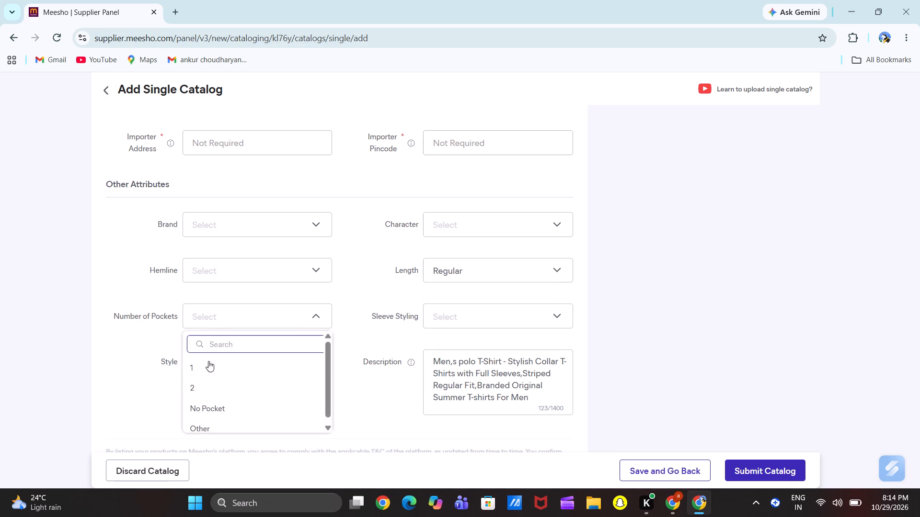
left_click(222, 407)
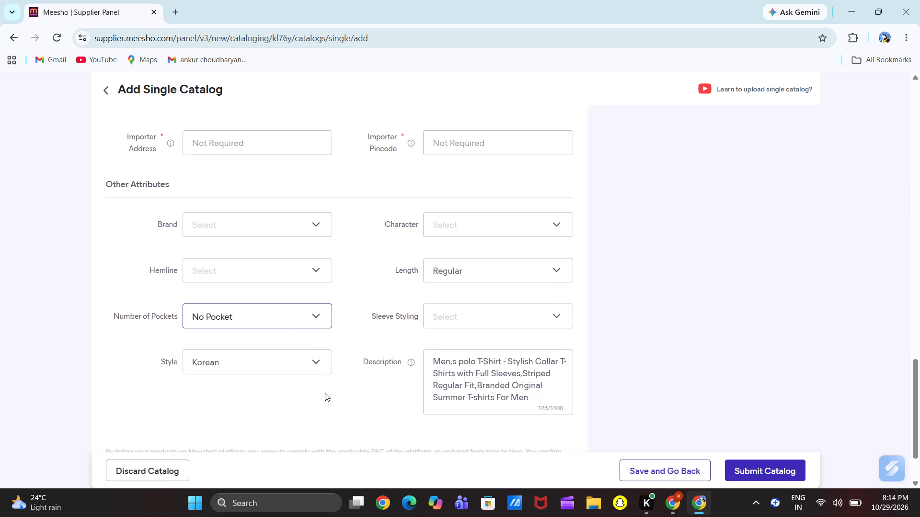
Review all of Product 6's entries, from style code, prices and size measurements to product details and other attributes.
scroll(357, 379, "up", 7)
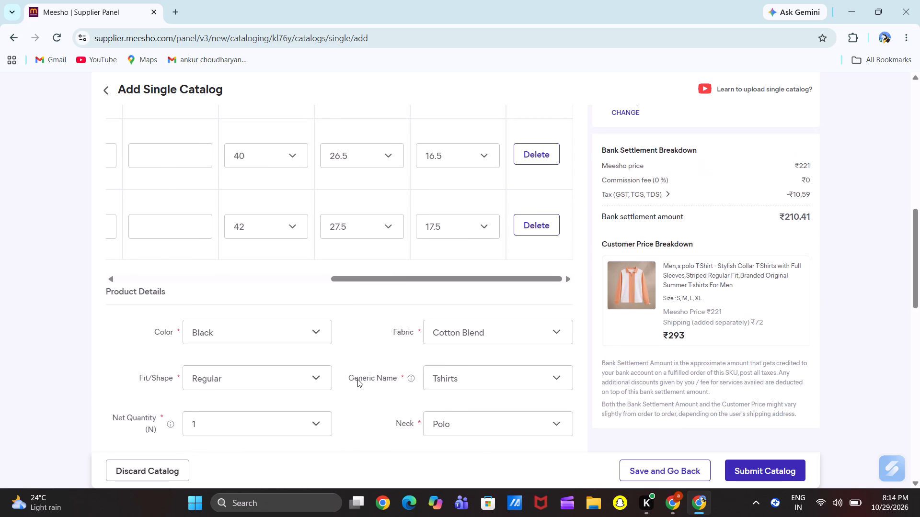
scroll(357, 379, "up", 4)
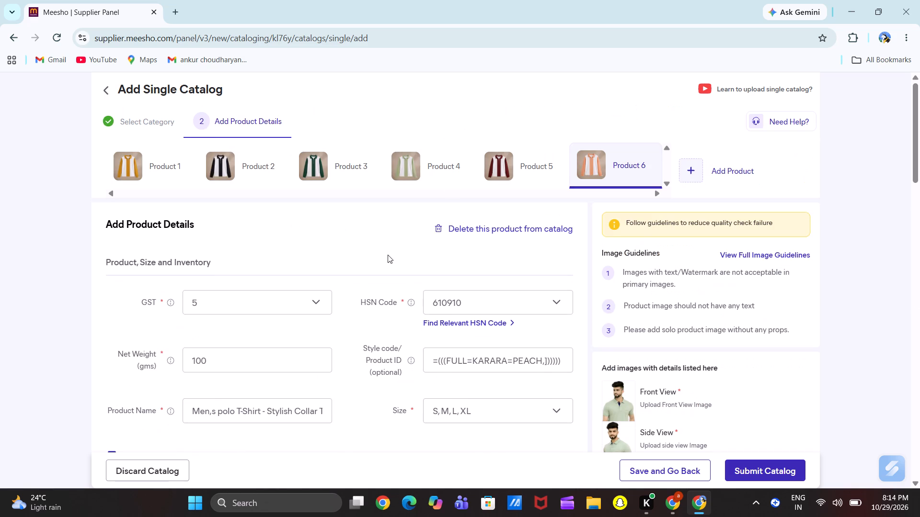
scroll(388, 255, "down", 3)
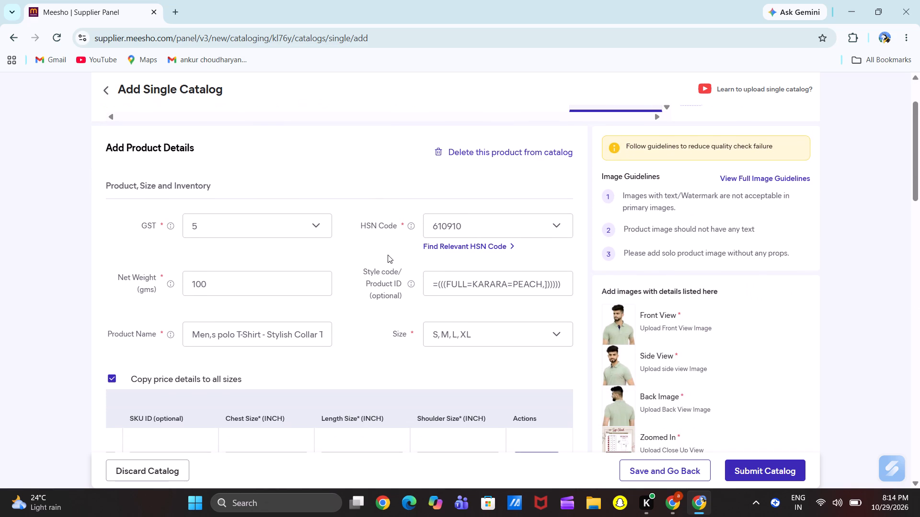
scroll(388, 255, "down", 4)
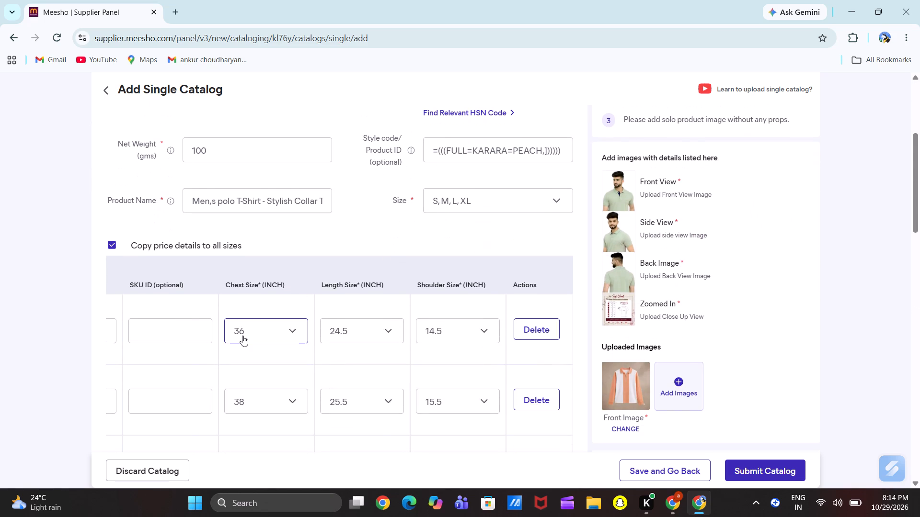
scroll(242, 336, "right", 6)
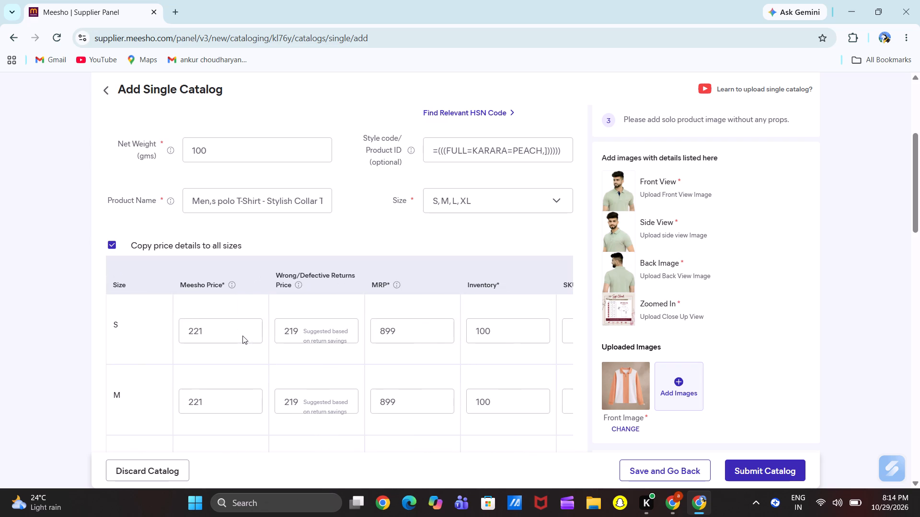
scroll(242, 336, "down", 8)
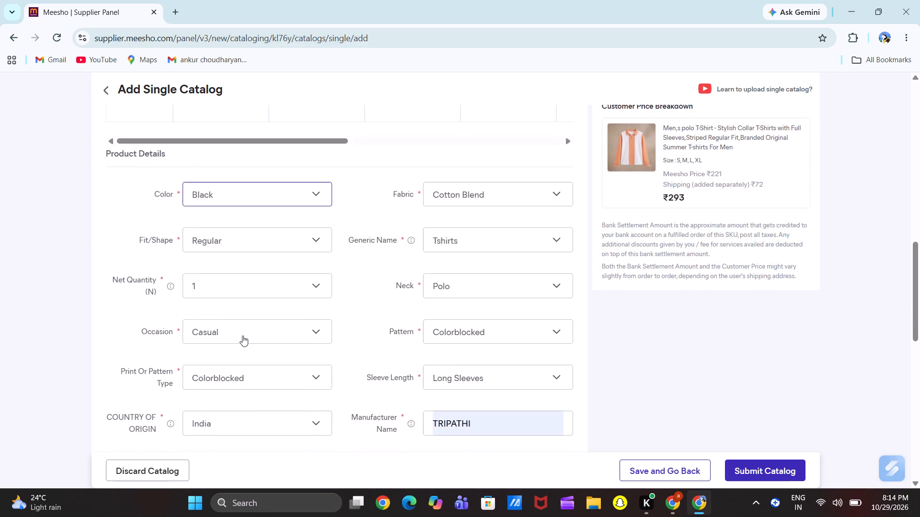
scroll(242, 336, "down", 4)
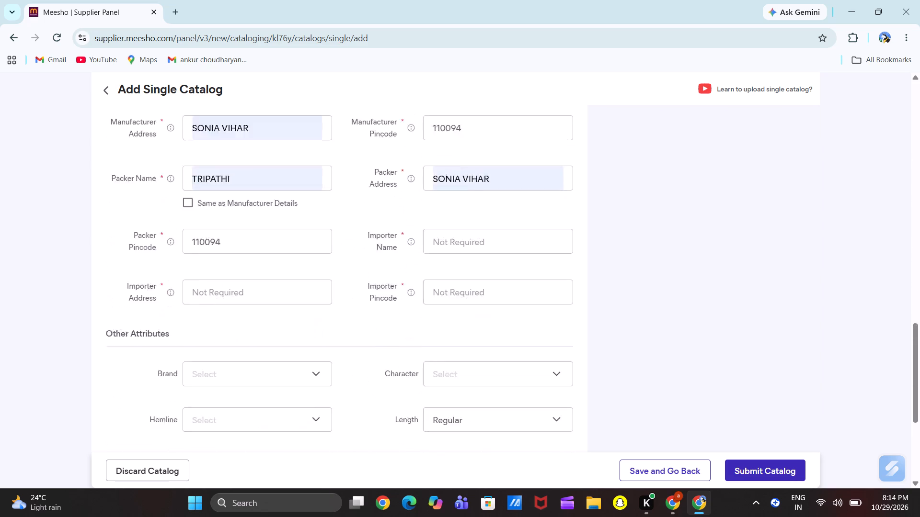
scroll(242, 336, "down", 3)
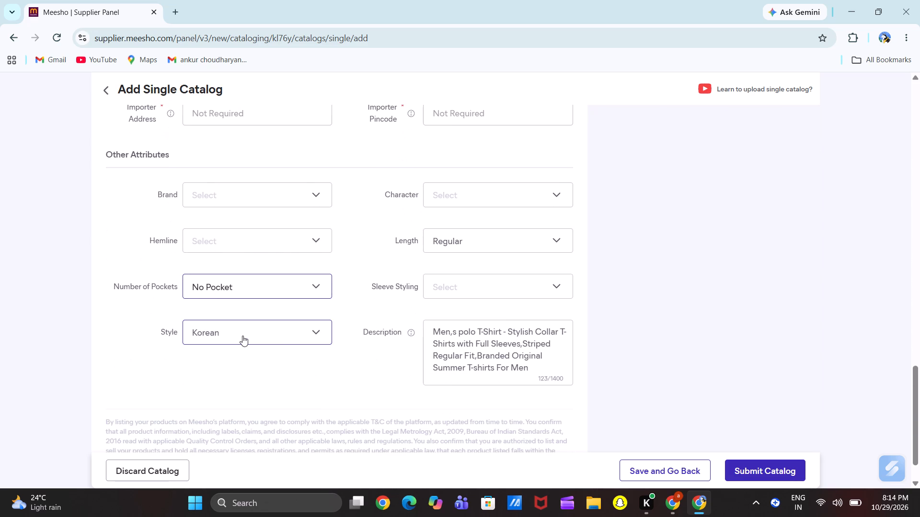
scroll(368, 295, "up", 8)
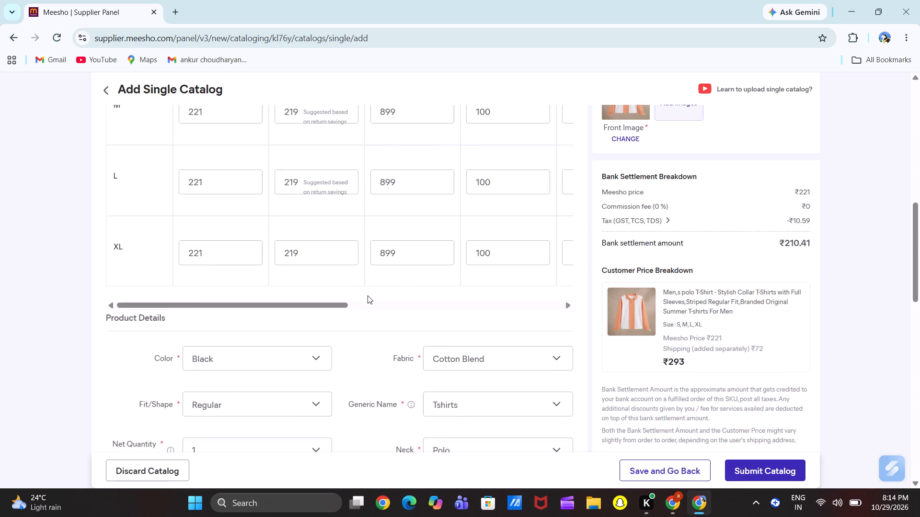
scroll(368, 295, "up", 4)
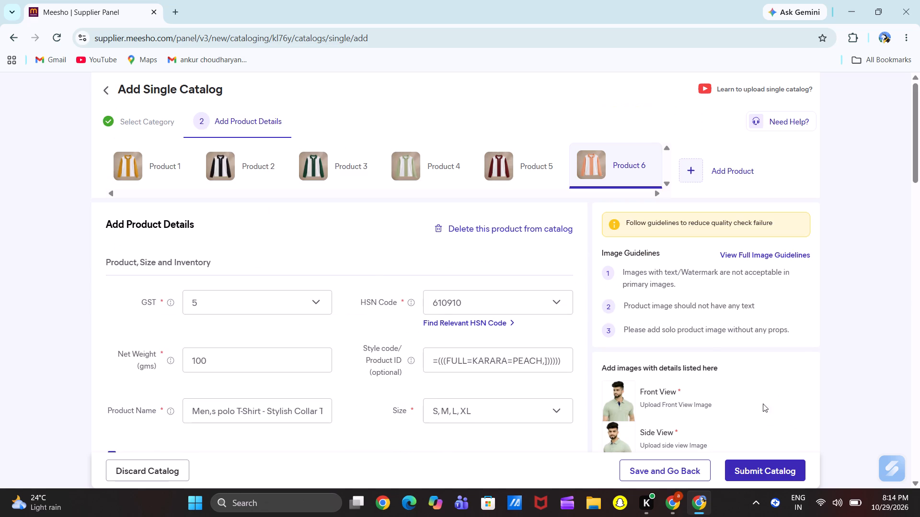
Submit the six-product catalog for quality check and dismiss the ad campaign offer.
left_click(764, 470)
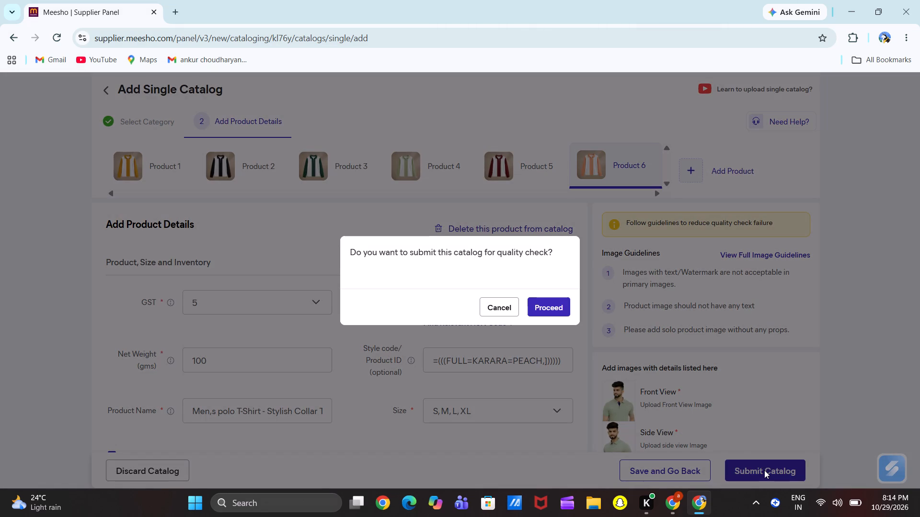
left_click(541, 311)
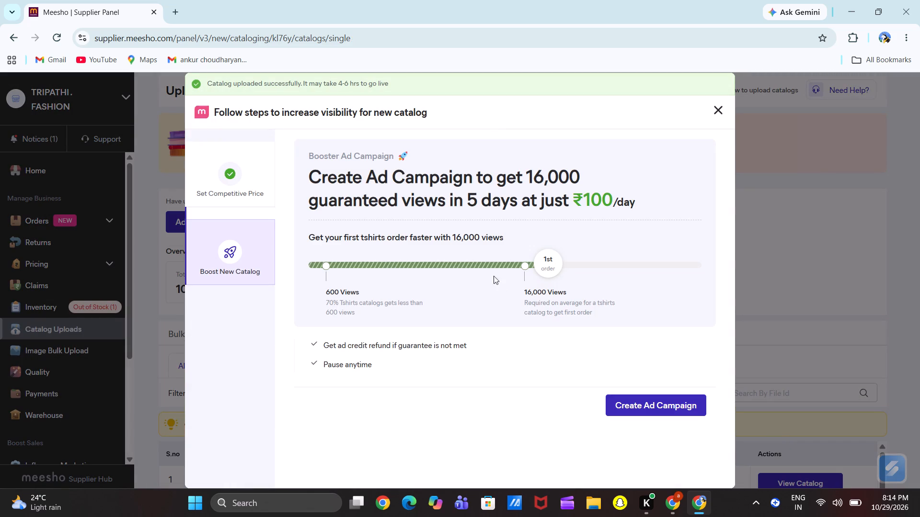
left_click(718, 107)
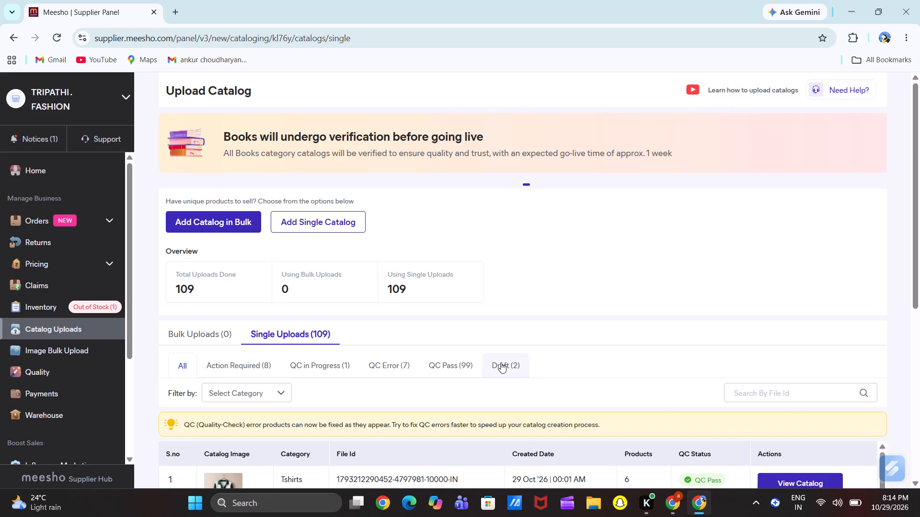
Show the draft catalogs among the single uploads.
left_click(501, 362)
scroll(497, 313, "down", 2)
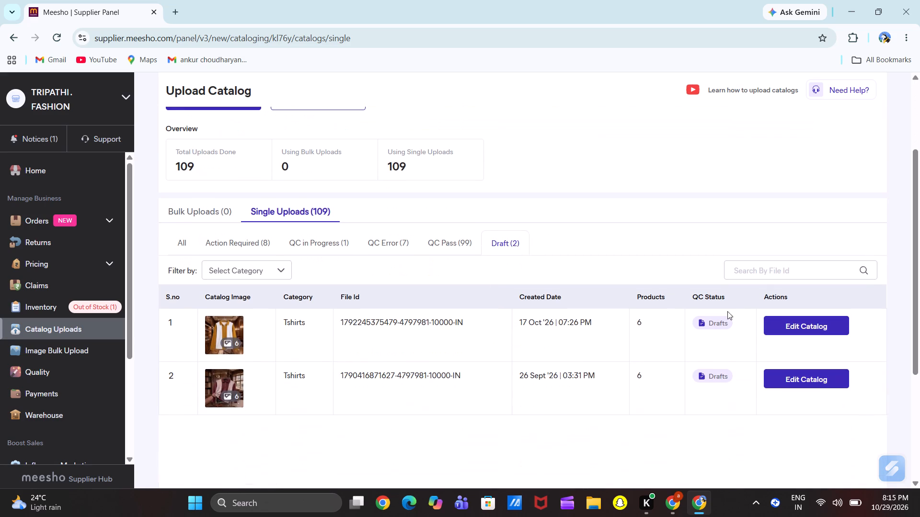
Open the draft T-shirt catalog created on 17 Oct '26 for editing.
left_click(782, 319)
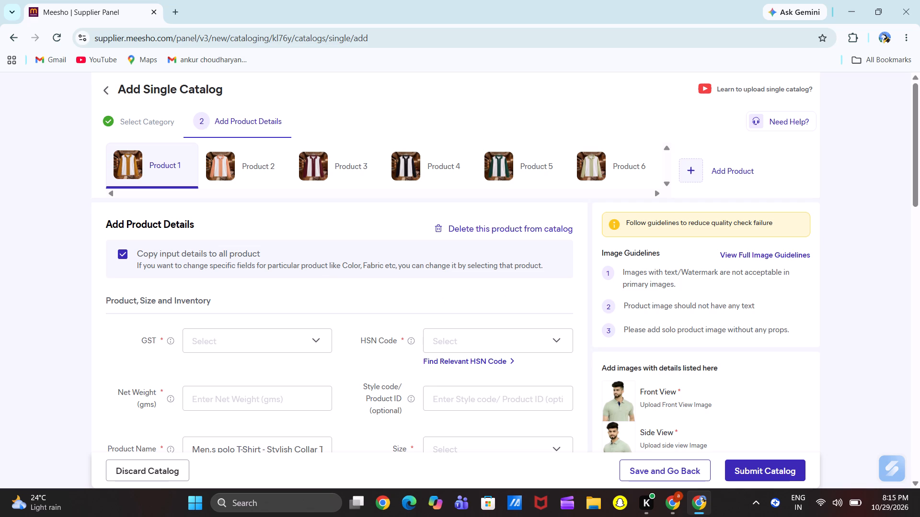
Set Product 1's GST to 5, HSN code to 610910 and net weight to 100 grams.
left_click(210, 348)
left_click(201, 392)
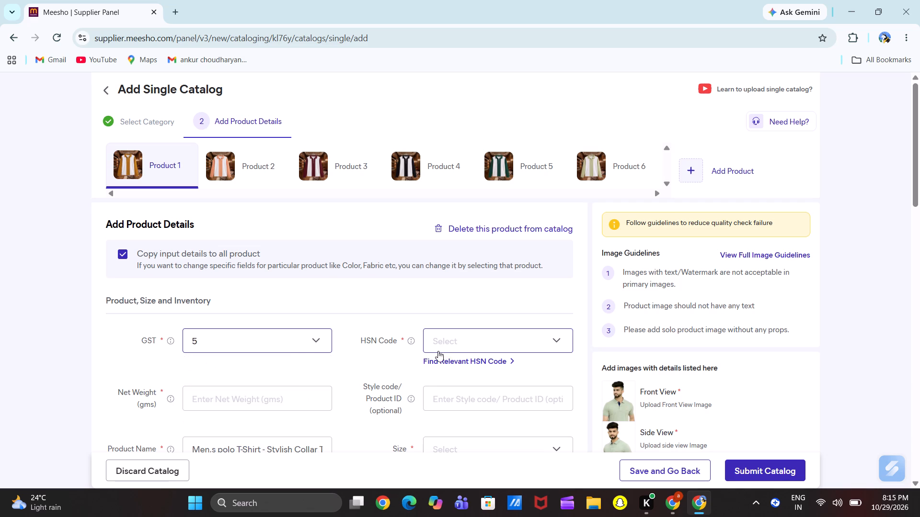
left_click(461, 341)
left_click(460, 452)
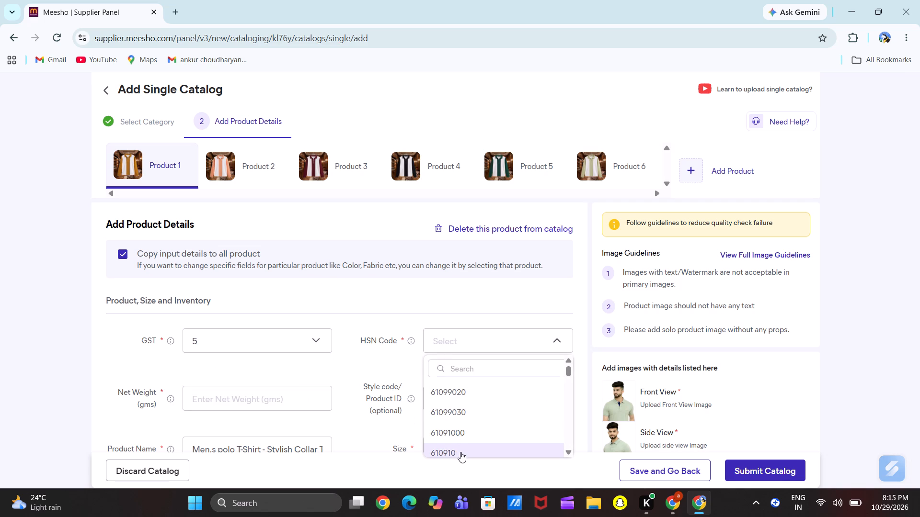
left_click(238, 397)
type("100")
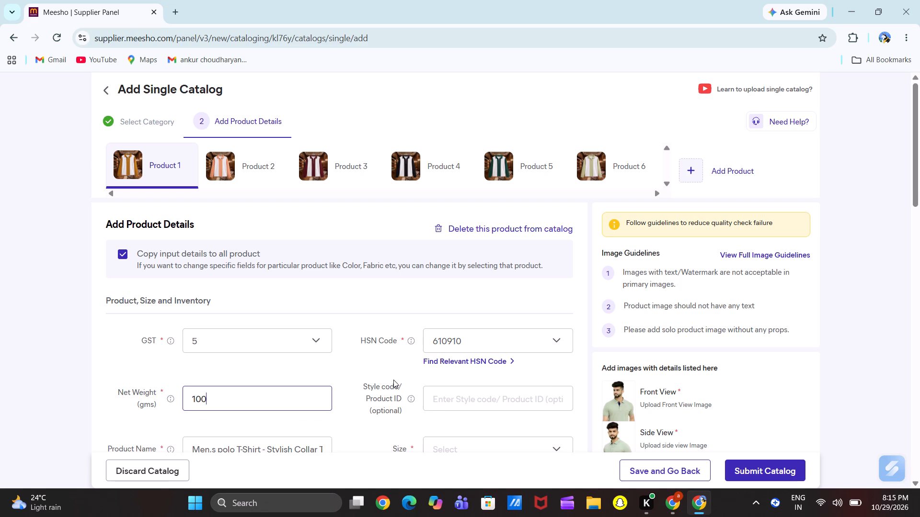
Fill Product 1's style code with the saved =(((FULL=KARARA =MUSTURD=))) suggestion, inserting [, directly before MUSTURD.
left_click(446, 387)
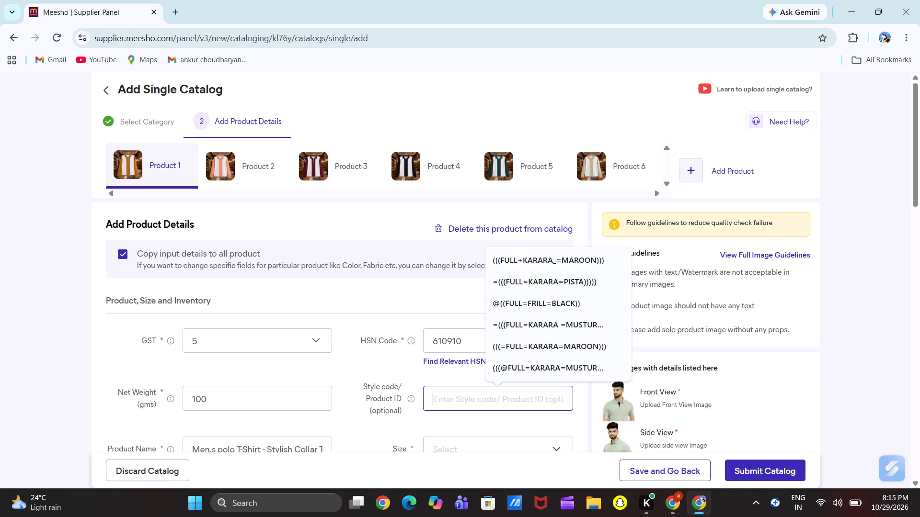
left_click(556, 328)
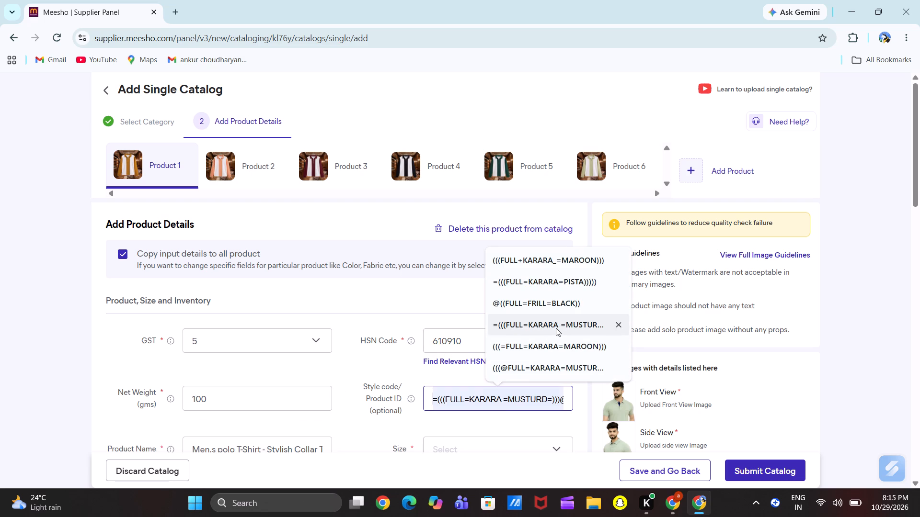
left_click(516, 397)
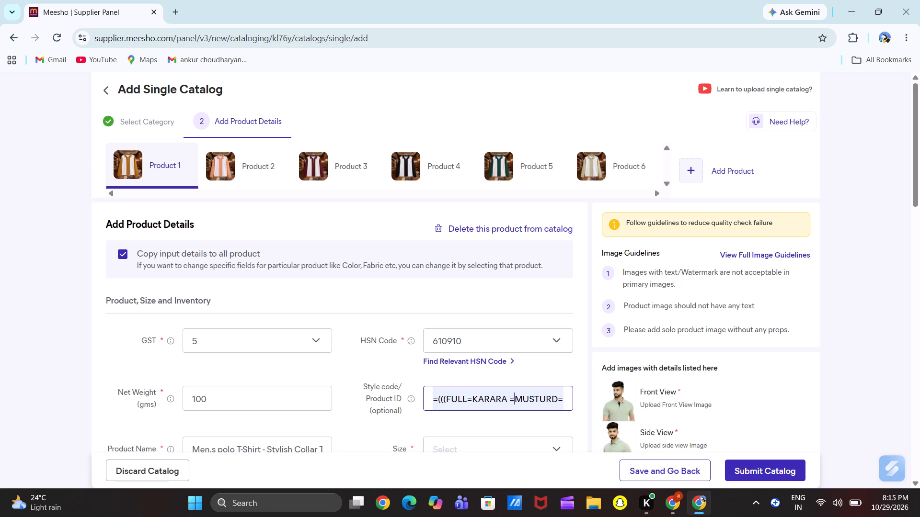
key("bracketleft")
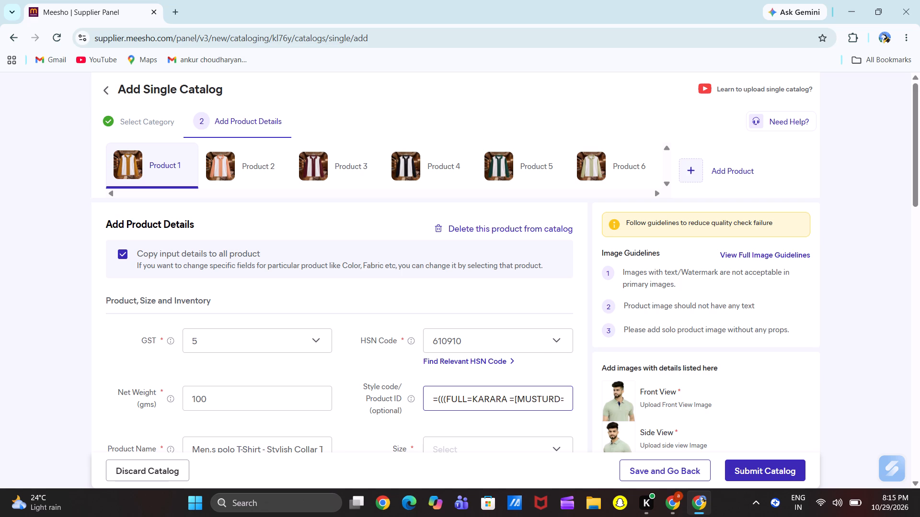
key("comma")
Select sizes S, M, L and XL for Product 1 and apply them.
scroll(391, 292, "down", 3)
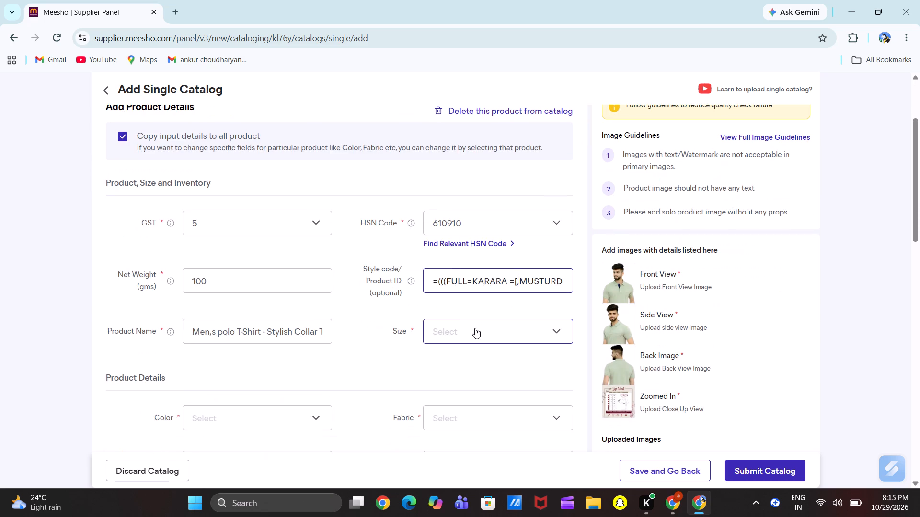
left_click(475, 328)
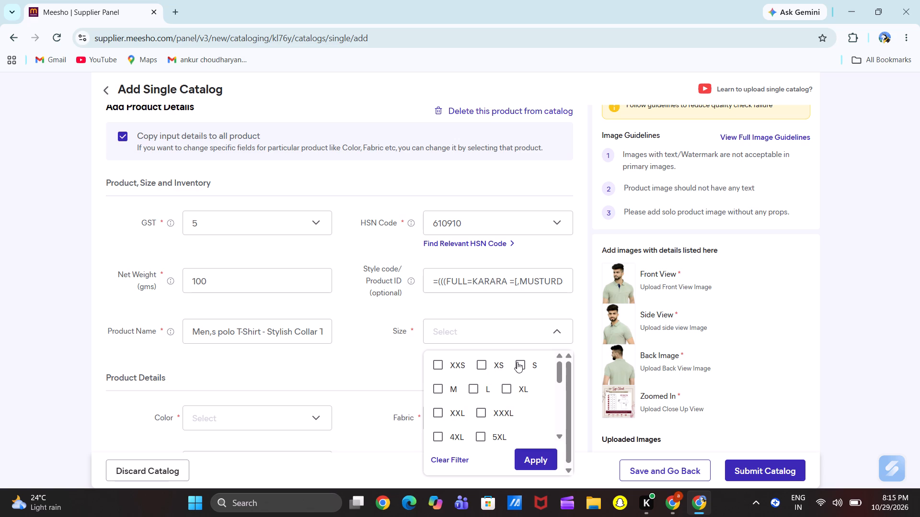
left_click(517, 362)
left_click(439, 387)
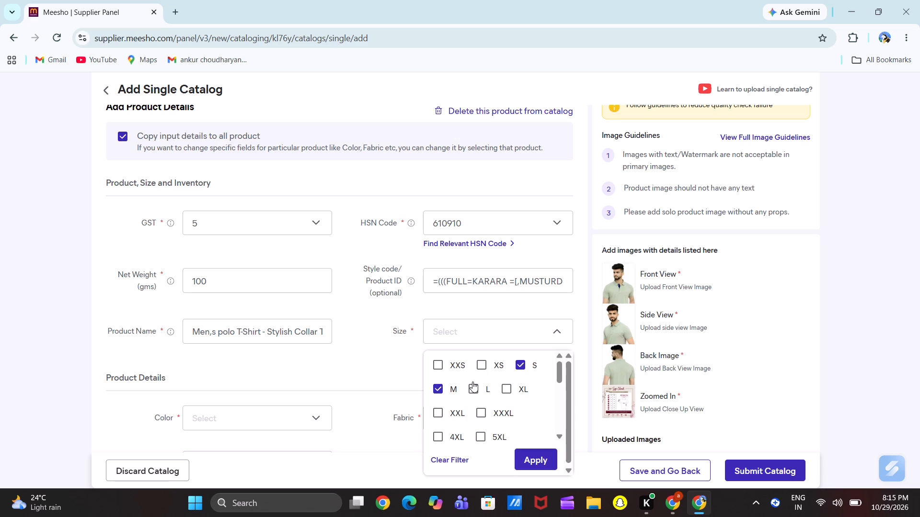
left_click(472, 382)
left_click(503, 387)
left_click(537, 449)
Price all of Product 1's sizes with Meesho price 222, wrong/defective returns price 221 and MRP 799.
scroll(366, 282, "down", 4)
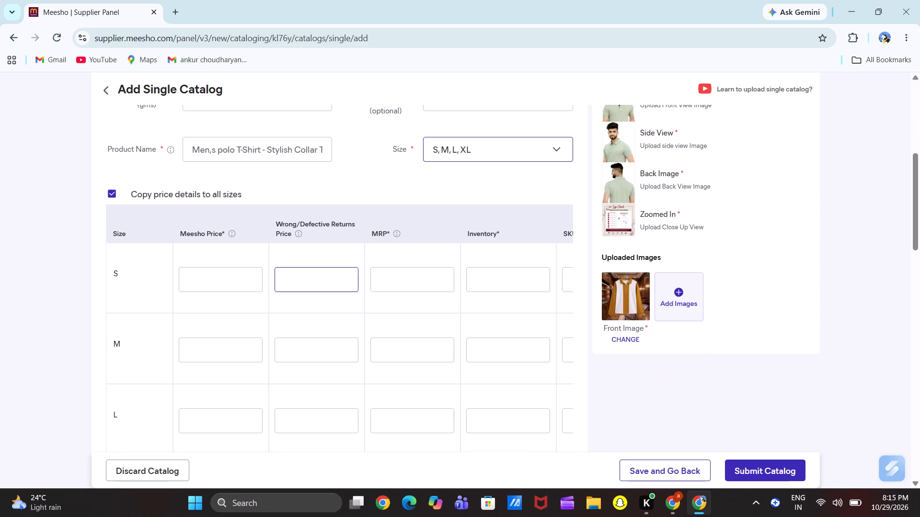
left_click(203, 272)
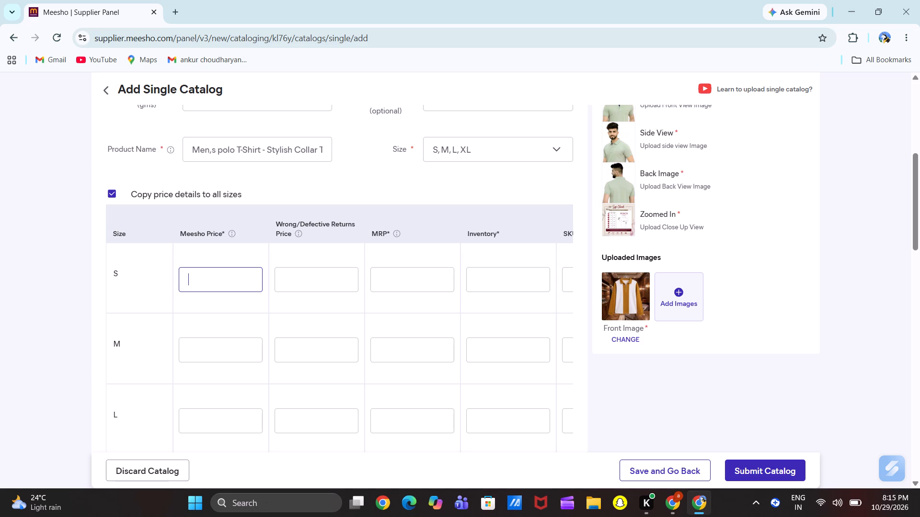
left_click(194, 271)
key("2")
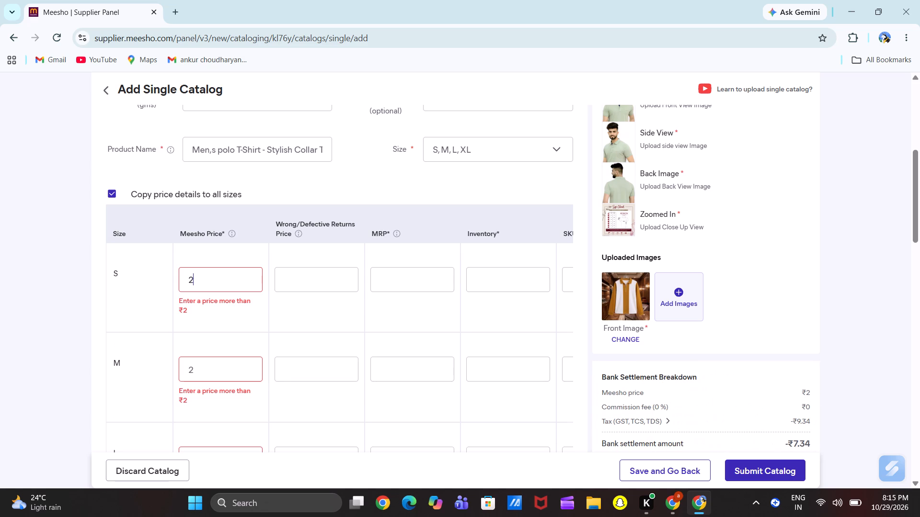
type("22")
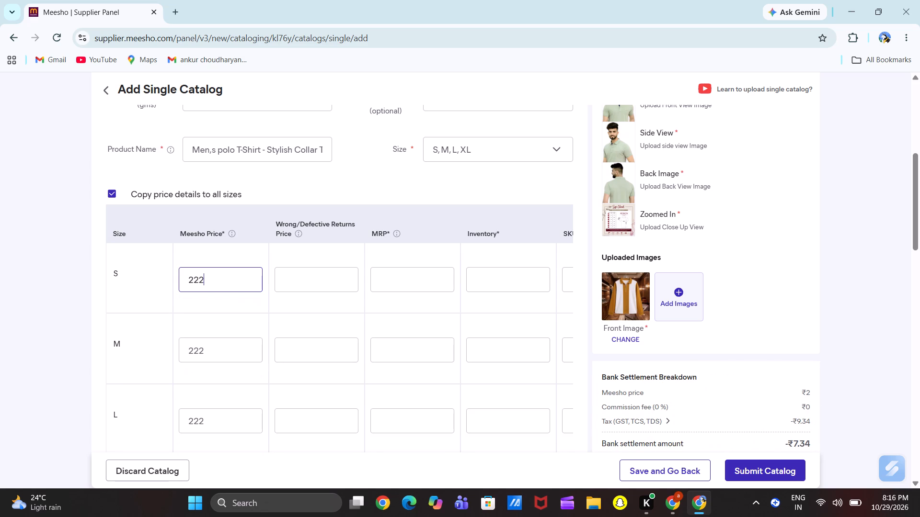
left_click(309, 289)
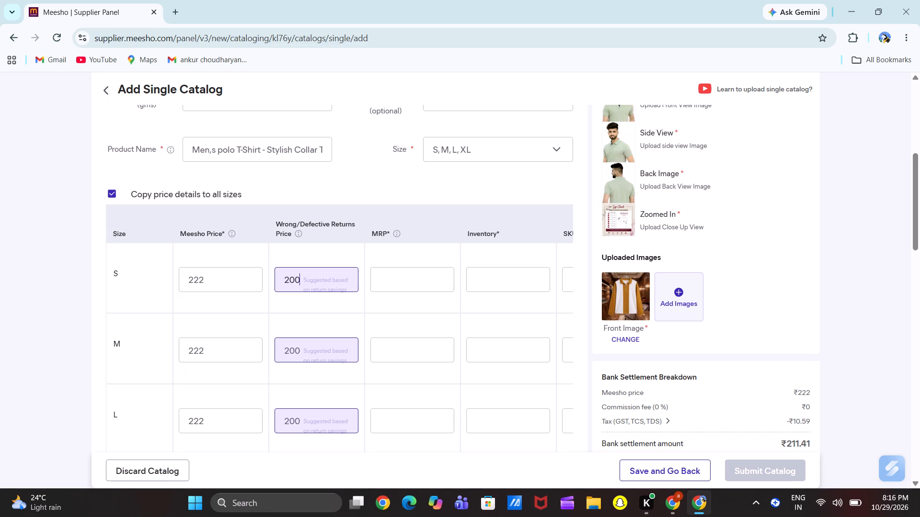
key("BackSpace")
key("BackSpace")
key("BackSpace")
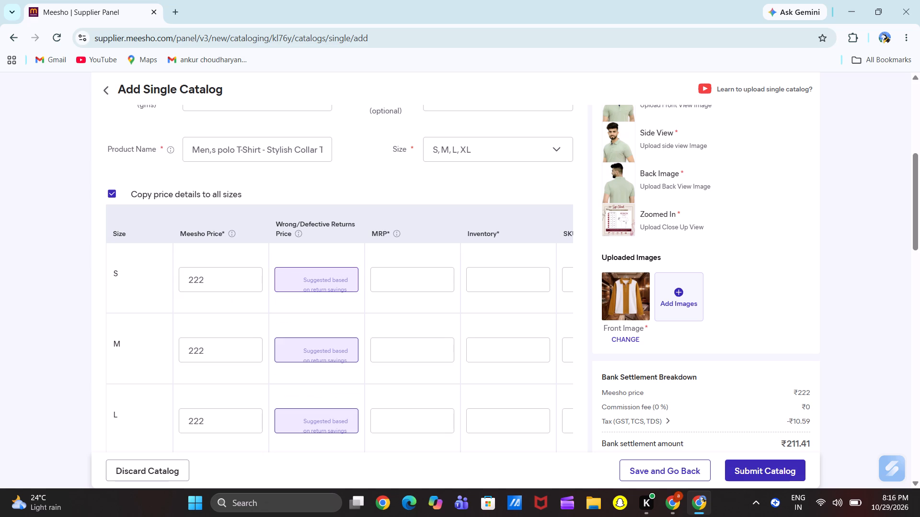
type("21")
key("BackSpace")
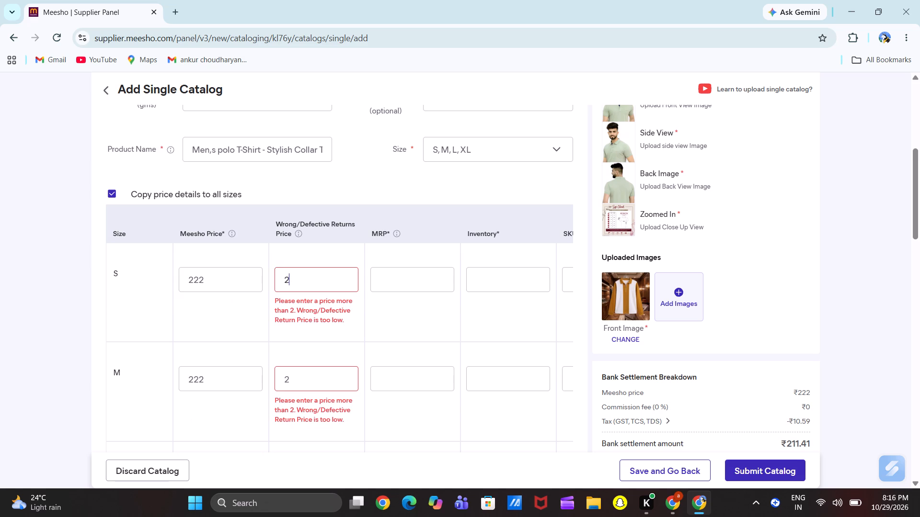
type("21")
left_click(417, 281)
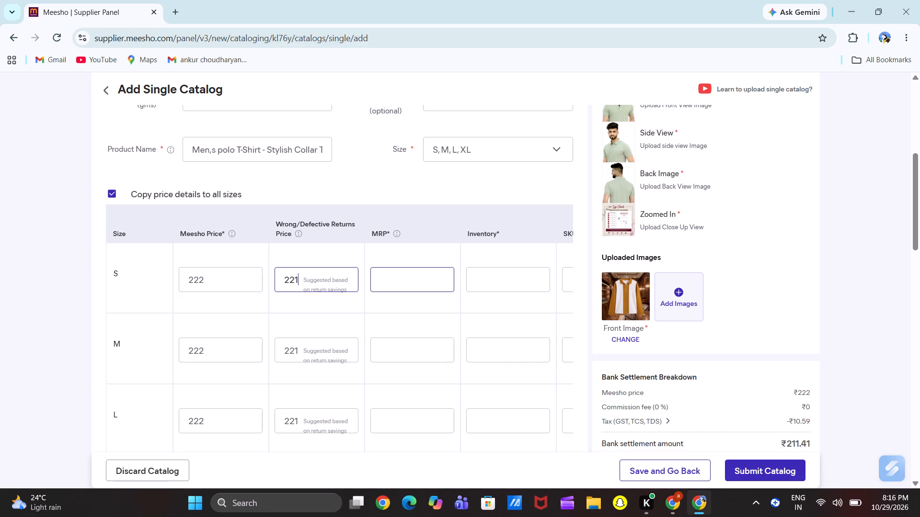
type("799")
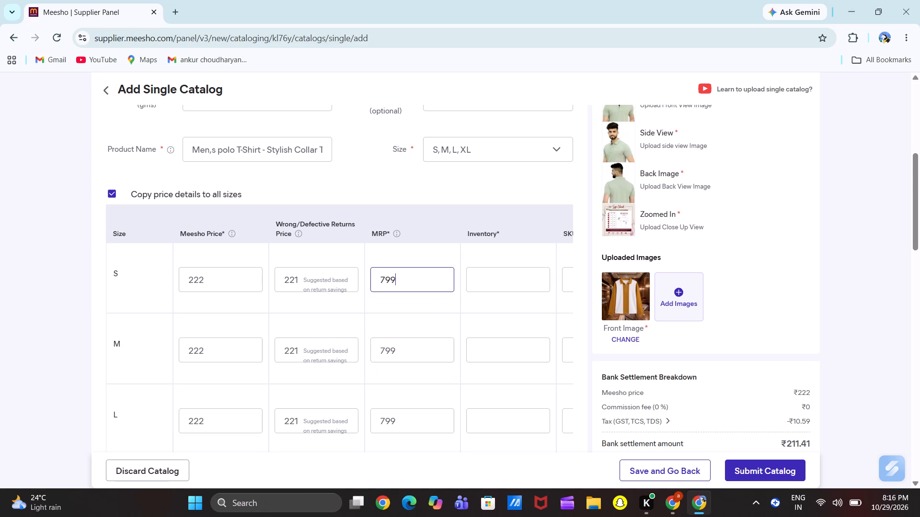
Set the inventory to 100 for each of Product 1's sizes S, M, L and XL.
left_click(517, 273)
type("100")
left_click(495, 355)
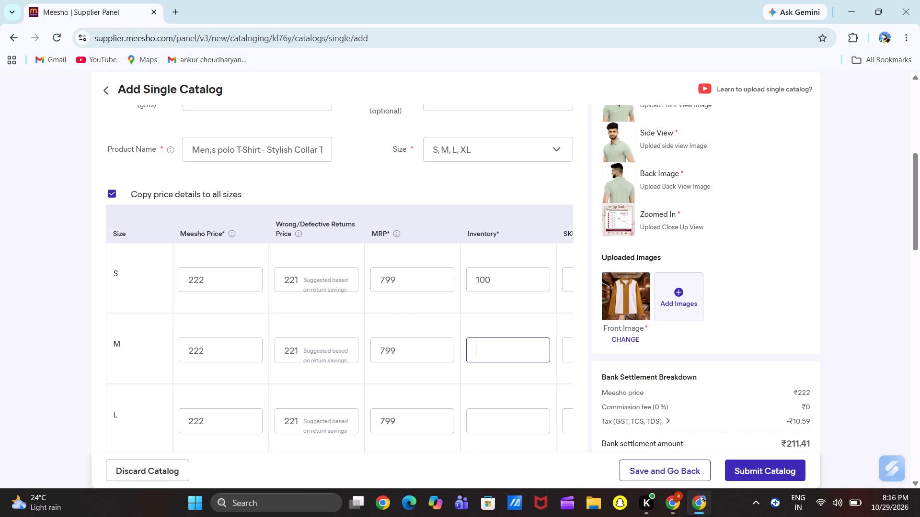
type("100")
left_click(512, 416)
type("100")
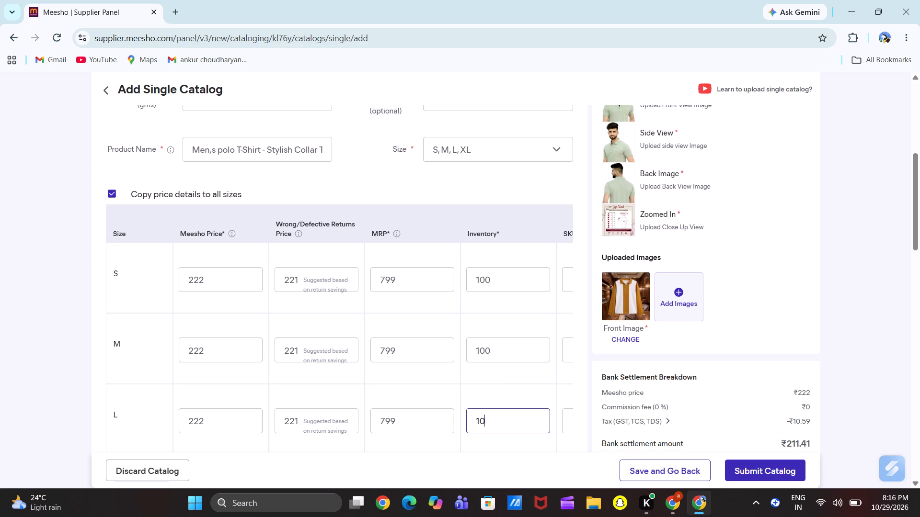
scroll(460, 375, "down", 3)
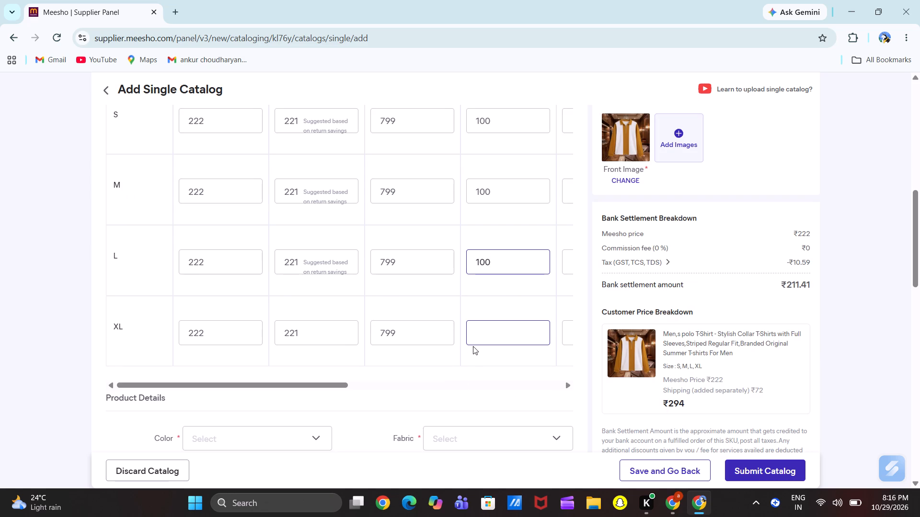
left_click(492, 331)
type("100")
Set the chest size for Product 1's size S to 36 inches.
scroll(463, 288, "left", 5)
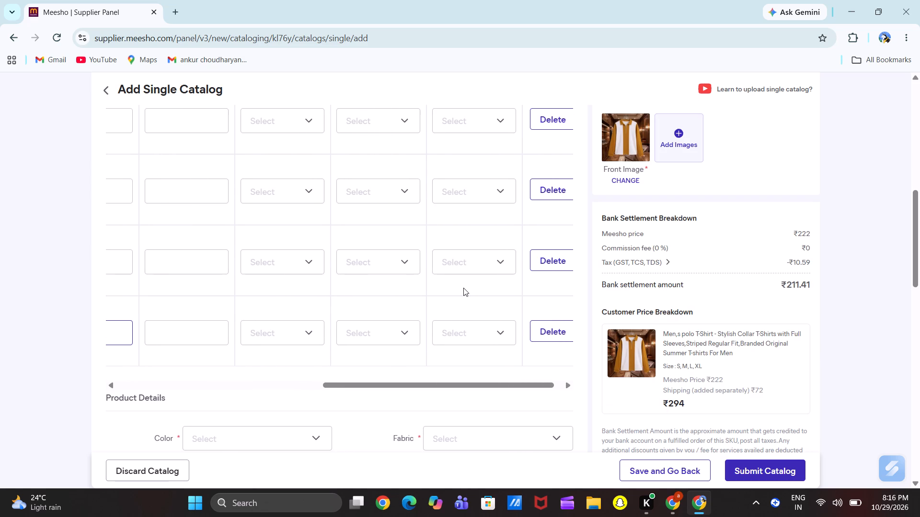
scroll(463, 288, "left", 1)
scroll(463, 288, "up", 2)
left_click(262, 231)
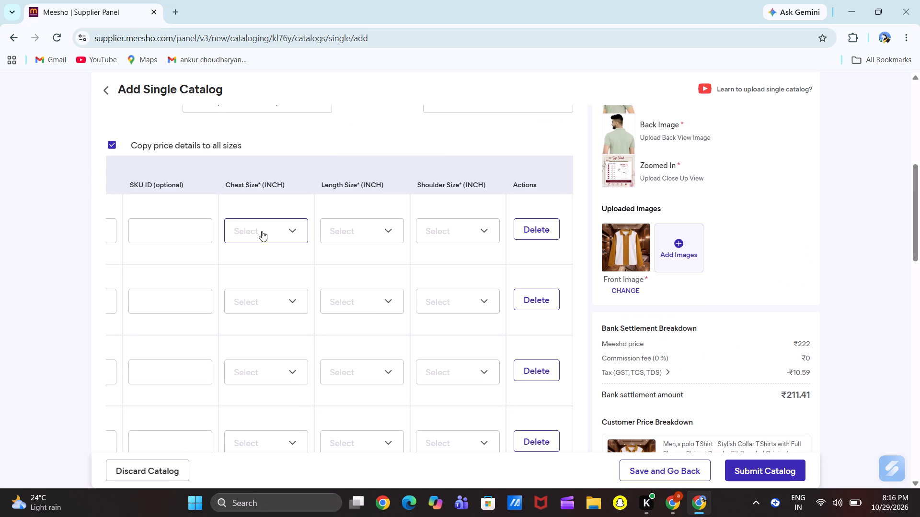
scroll(290, 294, "down", 2)
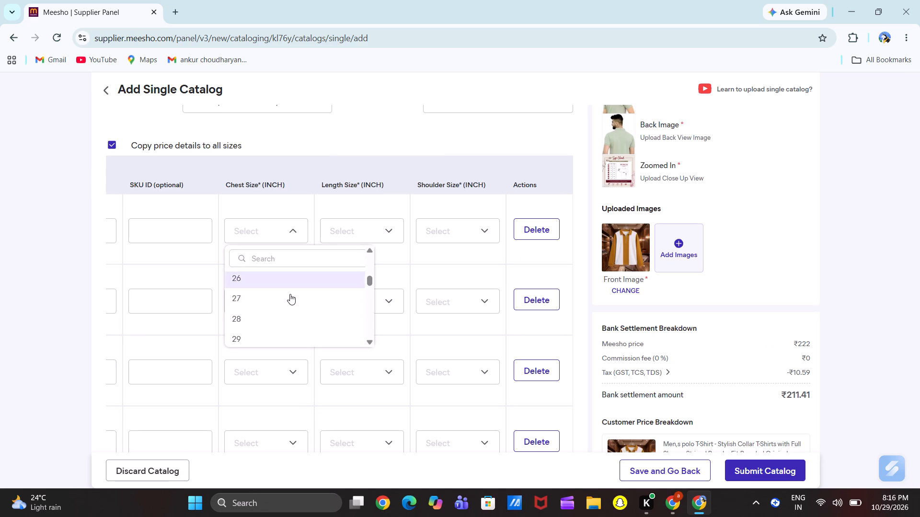
scroll(290, 294, "down", 3)
scroll(290, 294, "left", 1)
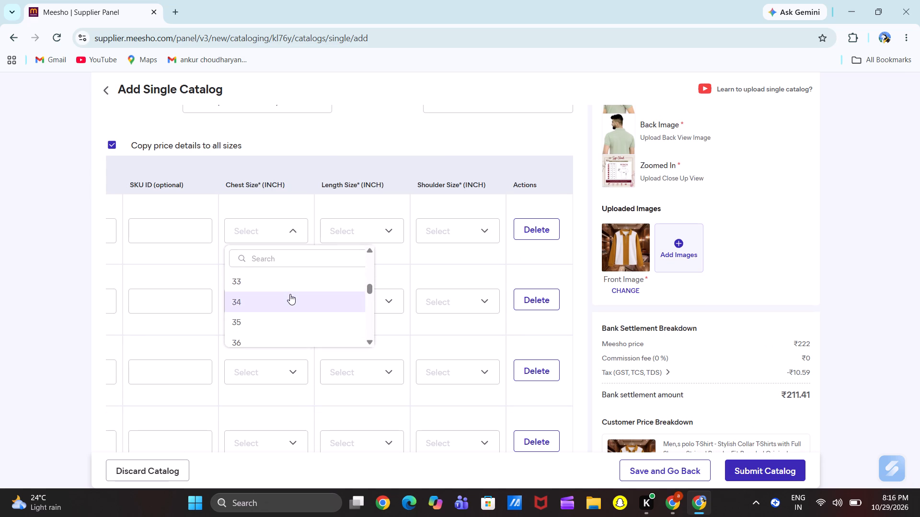
scroll(290, 294, "left", 1)
left_click(269, 336)
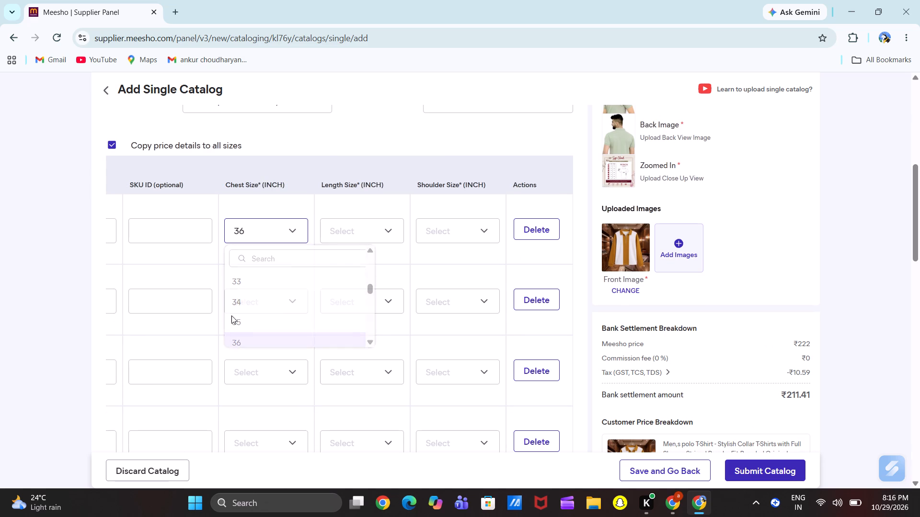
Set Product 1's chest size to 38 inches for size M and 40 inches for size L.
left_click(247, 304)
scroll(251, 368, "down", 1)
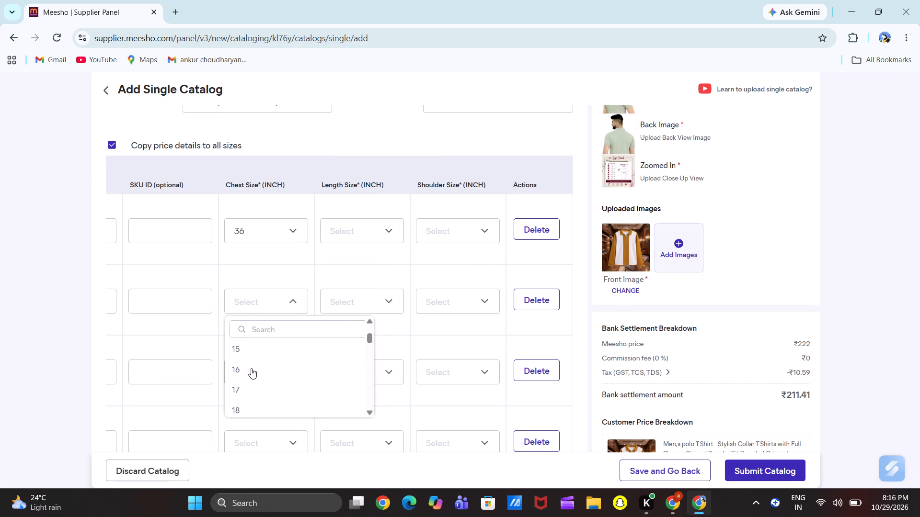
scroll(251, 368, "down", 4)
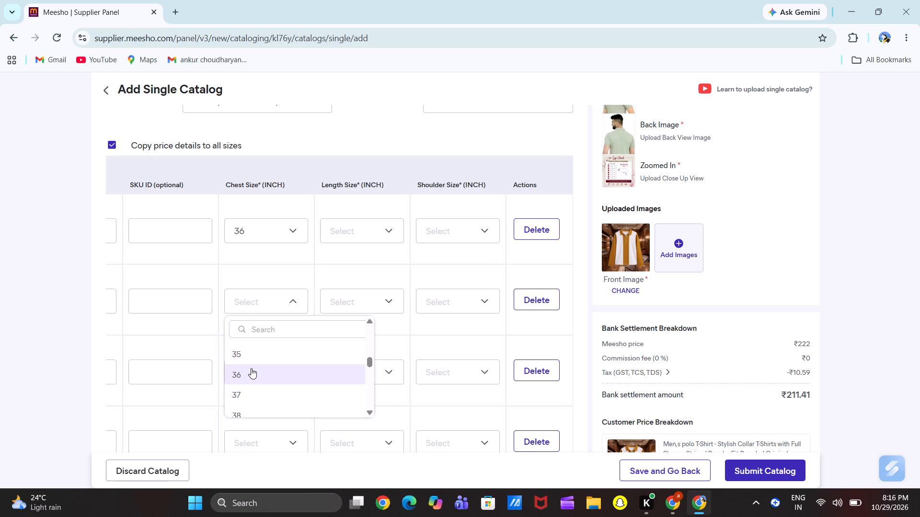
scroll(251, 368, "down", 1)
left_click(254, 373)
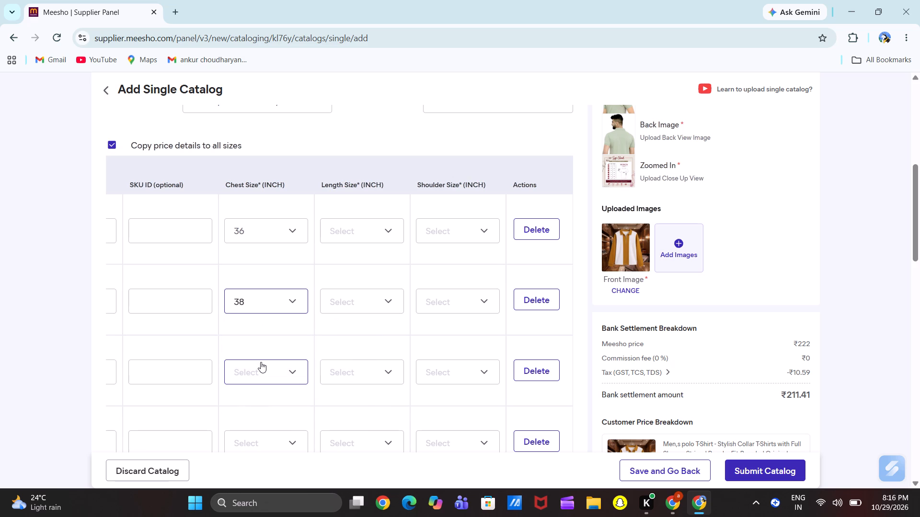
left_click(262, 363)
scroll(273, 404, "down", 2)
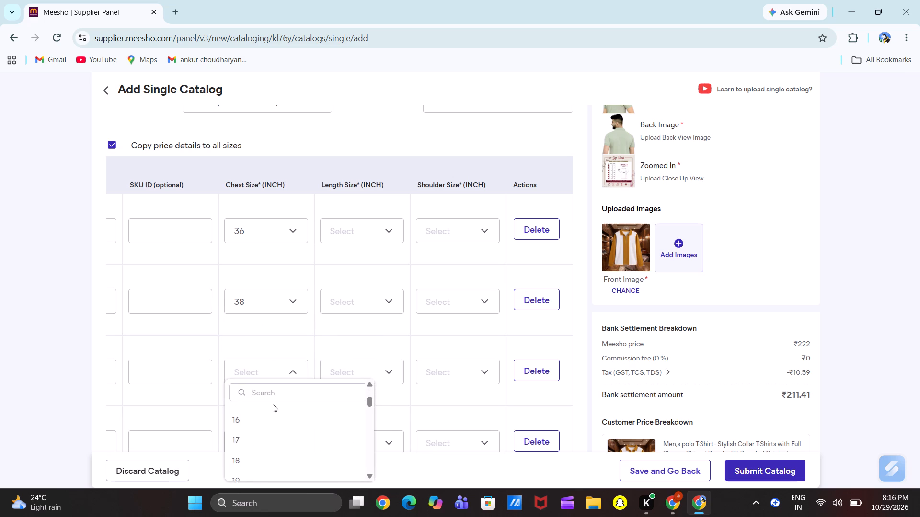
scroll(273, 404, "down", 4)
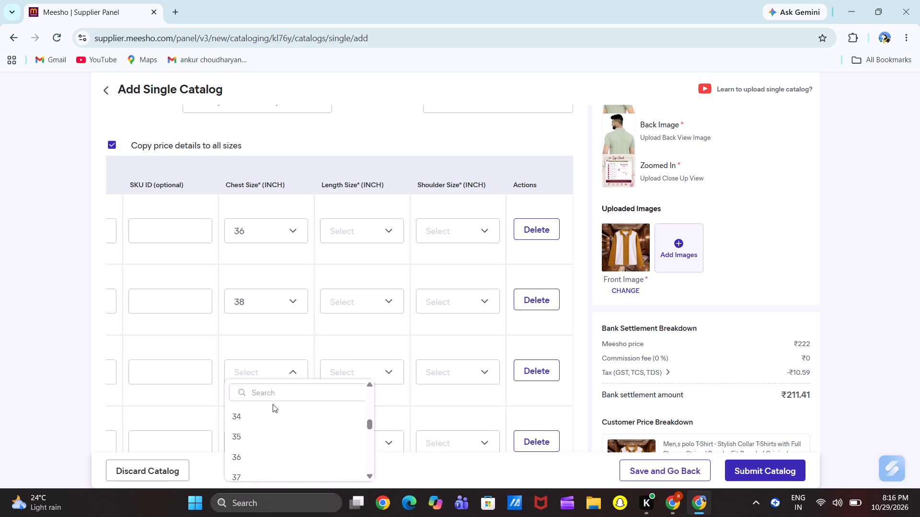
scroll(273, 404, "down", 2)
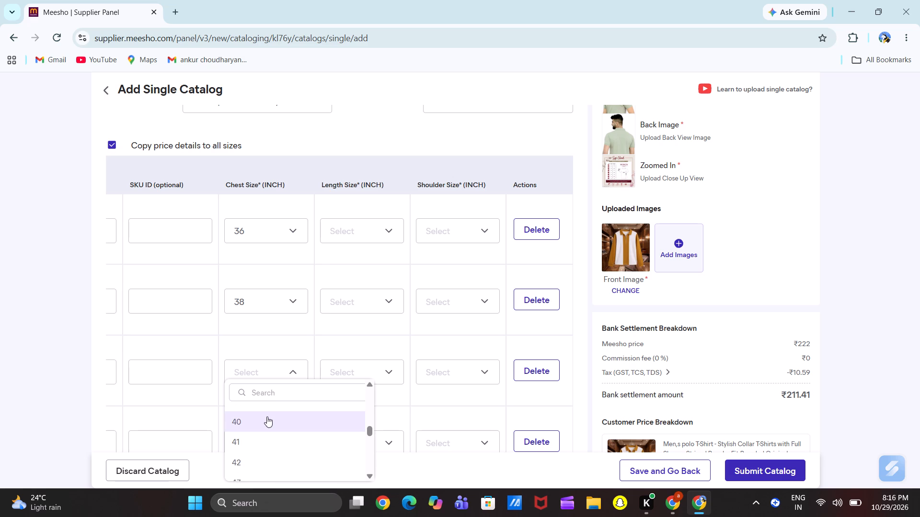
left_click(267, 416)
Set the chest size for Product 1's size XL to 40 inches.
scroll(245, 386, "down", 2)
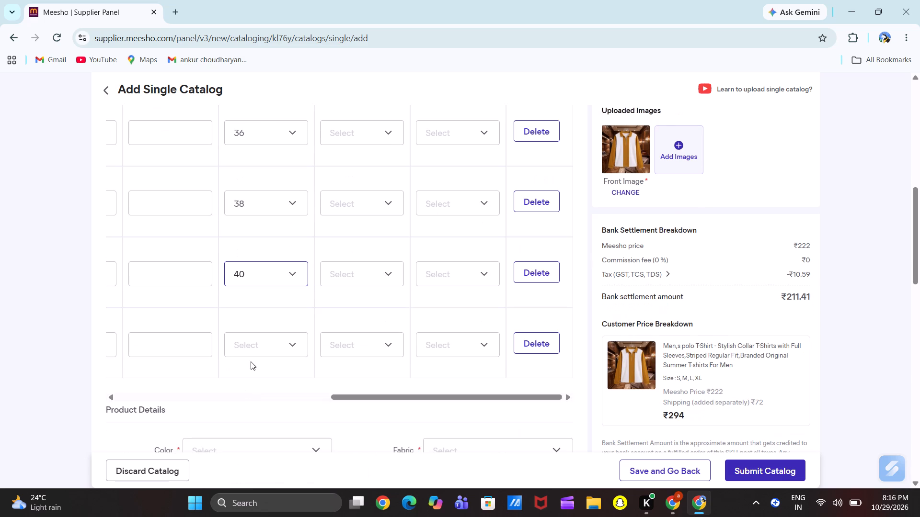
left_click(242, 341)
scroll(270, 420, "down", 1)
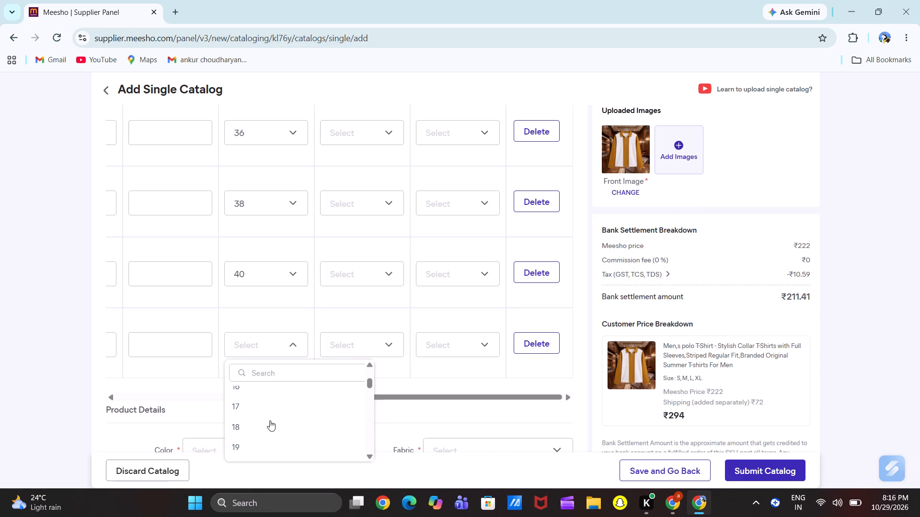
scroll(270, 420, "down", 6)
scroll(270, 420, "up", 2)
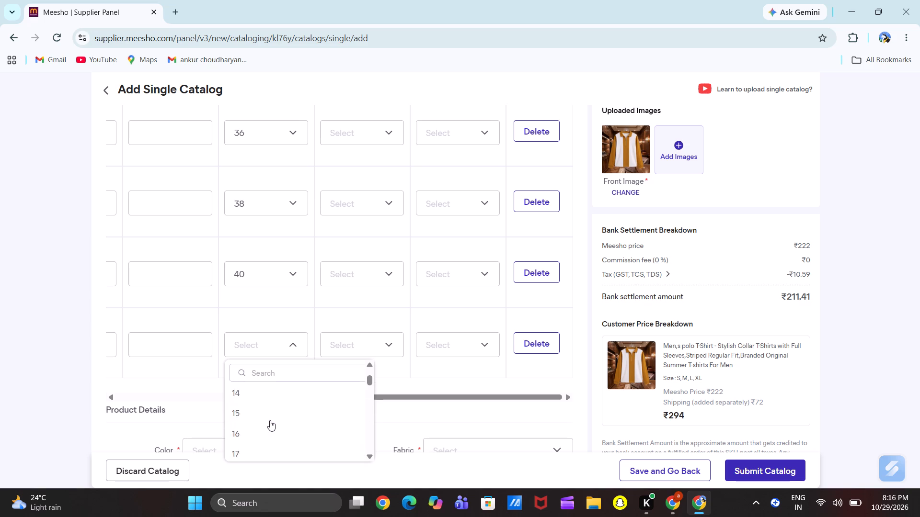
scroll(270, 420, "up", 1)
scroll(270, 420, "down", 6)
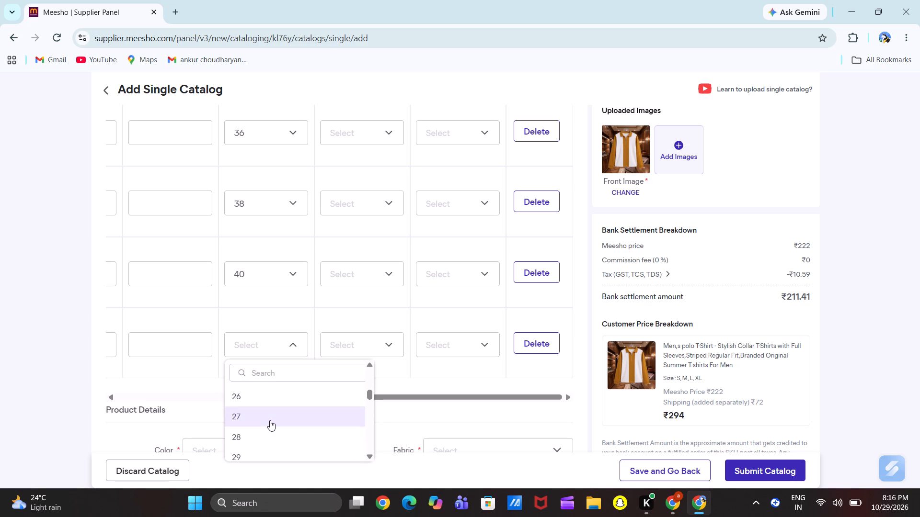
scroll(270, 420, "down", 4)
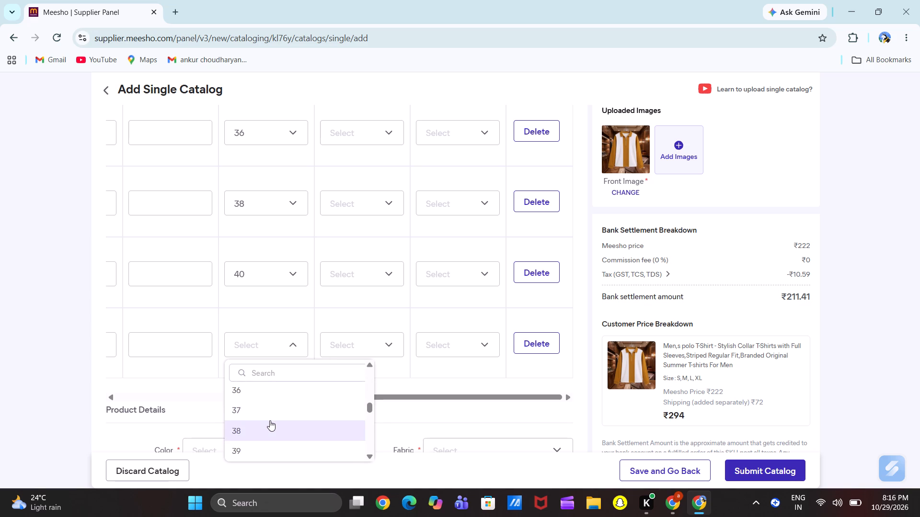
scroll(270, 420, "down", 1)
left_click(270, 420)
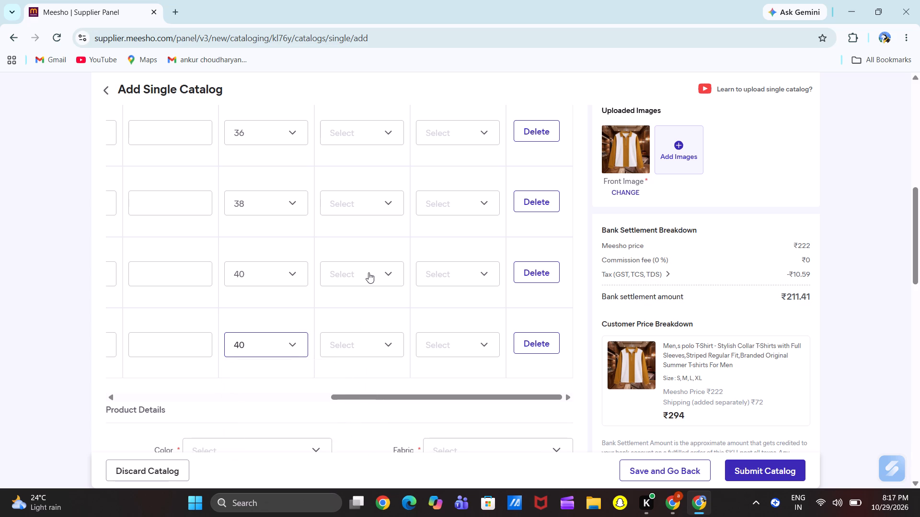
Set Product 1's length size to 24.5 inches for size S and 25.5 inches for size M.
left_click(349, 141)
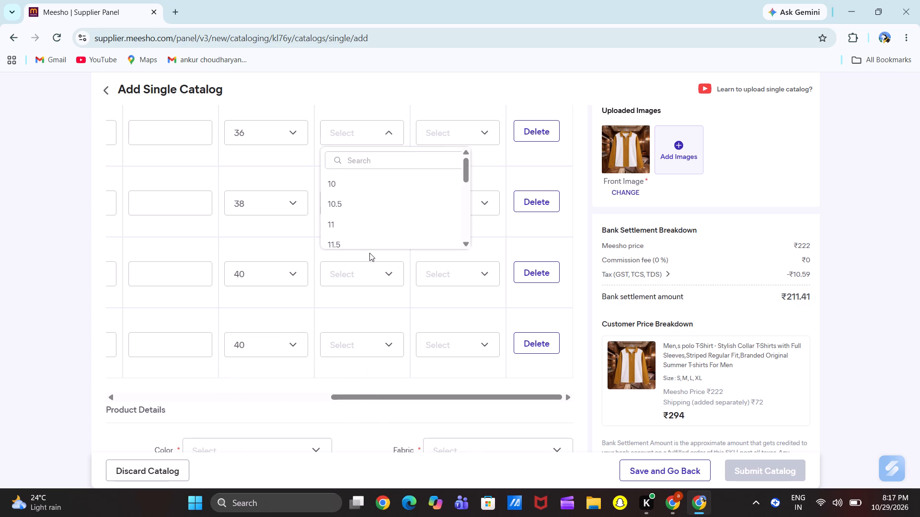
scroll(357, 223, "down", 5)
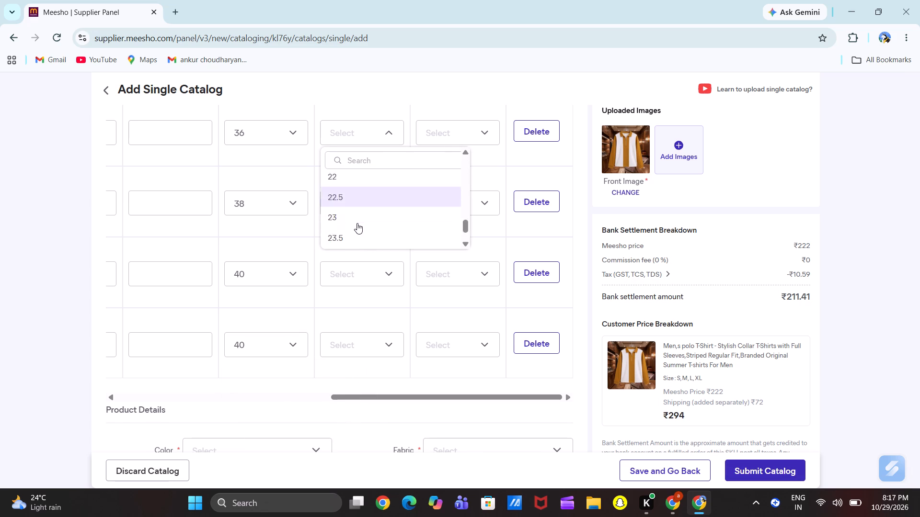
scroll(357, 223, "down", 1)
scroll(357, 223, "left", 1)
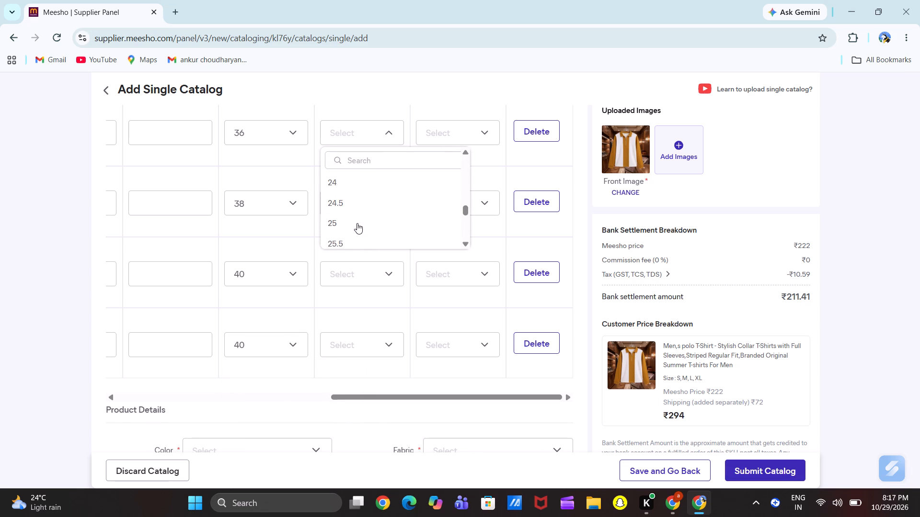
scroll(357, 223, "left", 1)
left_click(346, 215)
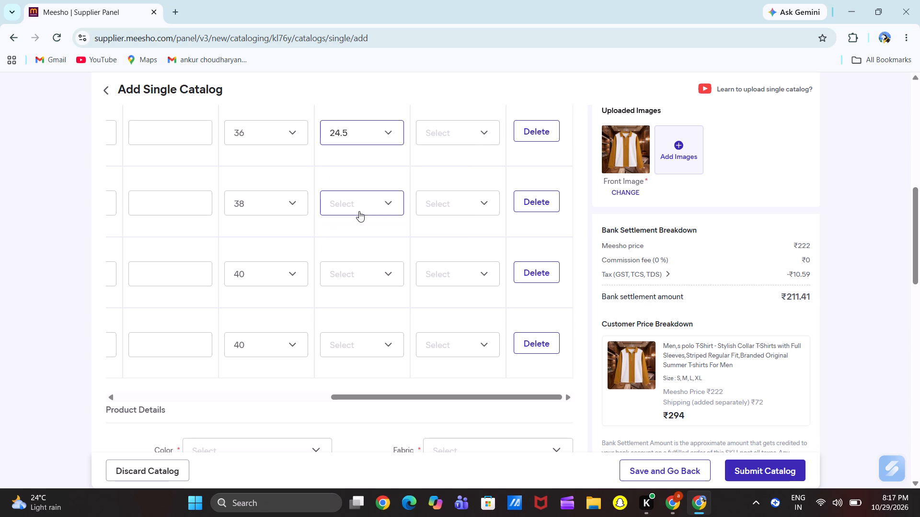
left_click(359, 211)
scroll(354, 294, "down", 2)
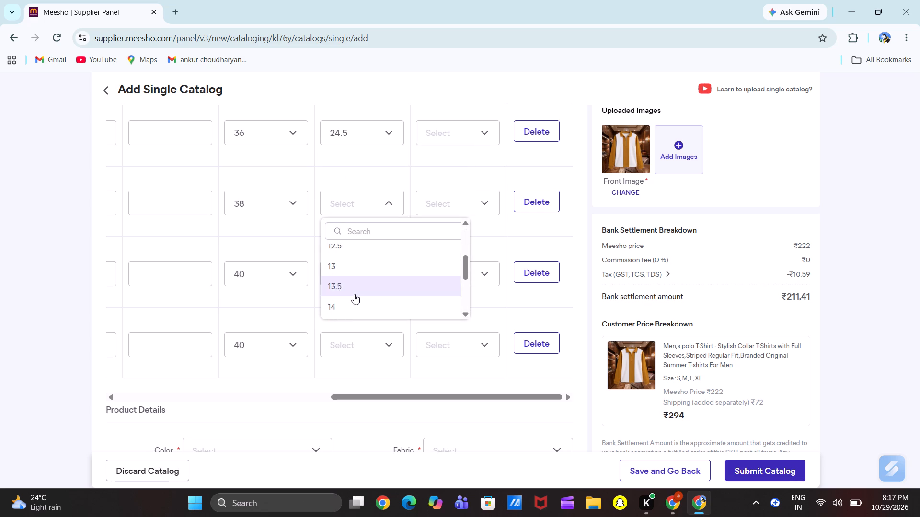
scroll(354, 294, "down", 3)
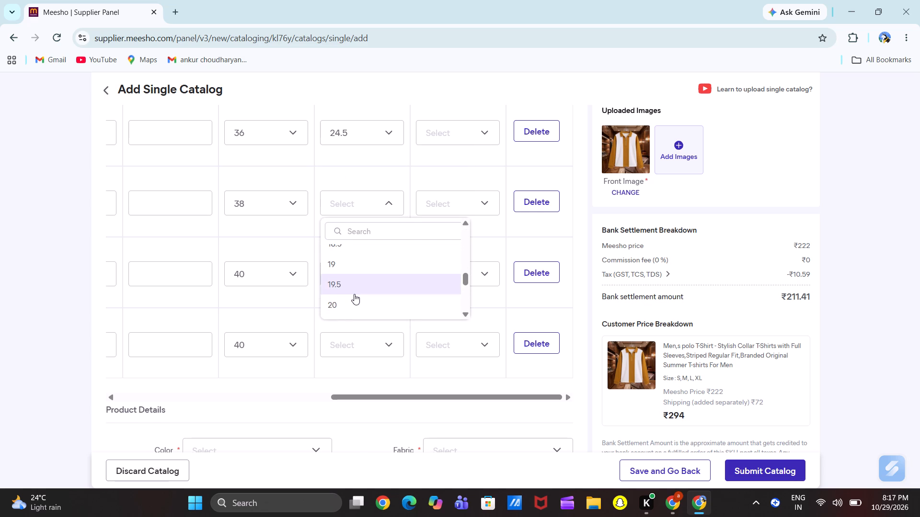
scroll(354, 294, "down", 3)
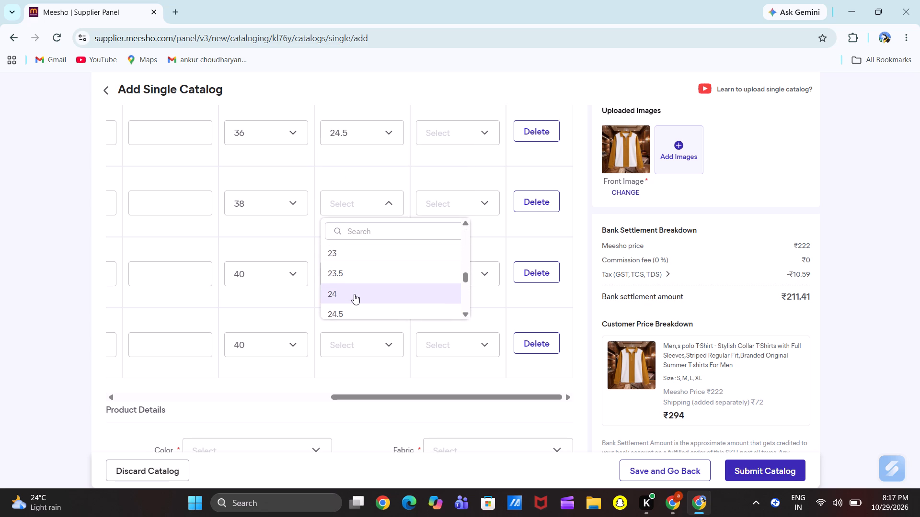
scroll(354, 294, "down", 1)
left_click(354, 294)
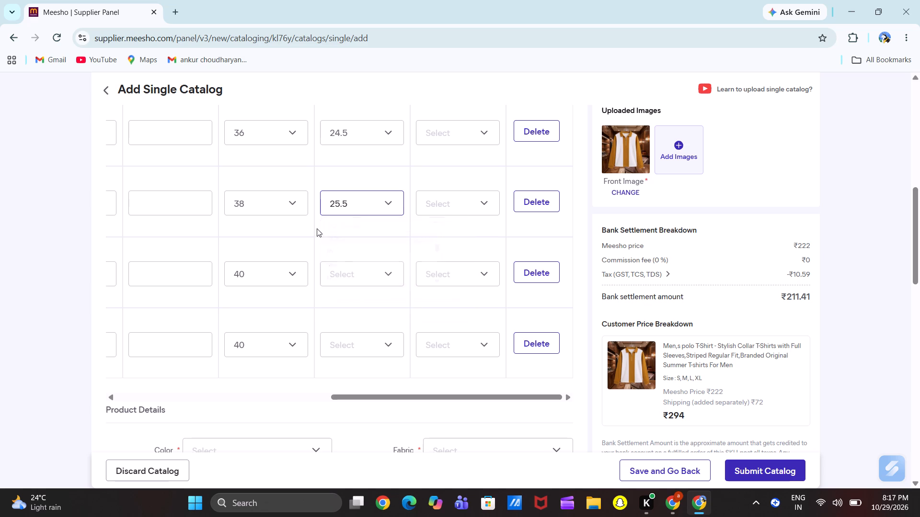
Set the length size for Product 1's size L to 26.5 inches.
left_click(353, 270)
scroll(382, 337, "down", 2)
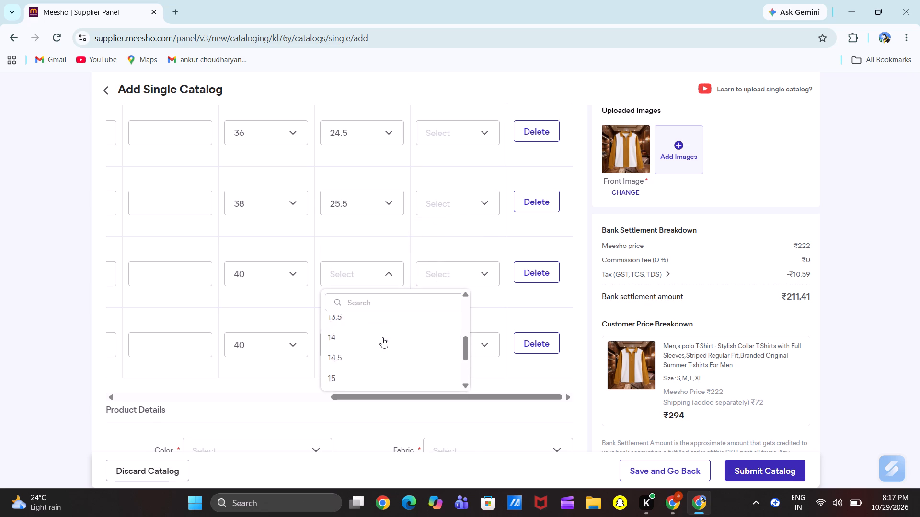
scroll(382, 337, "down", 3)
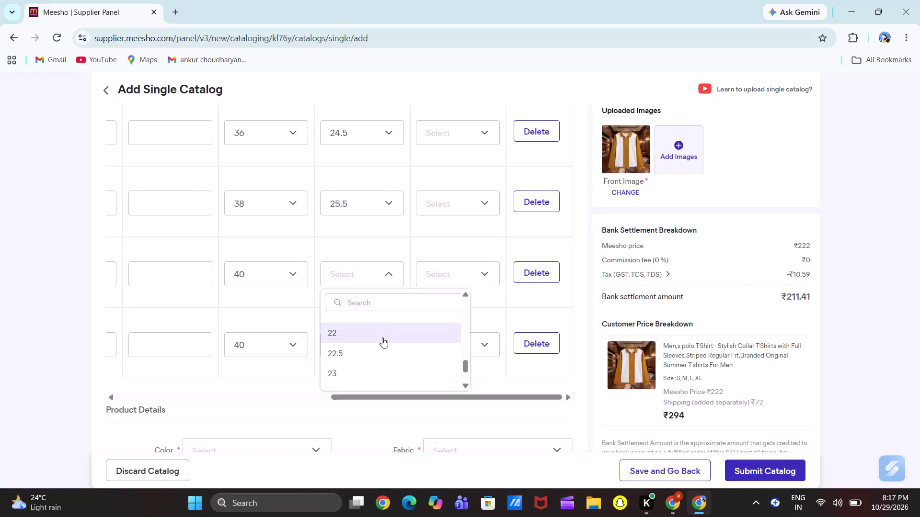
scroll(382, 337, "down", 4)
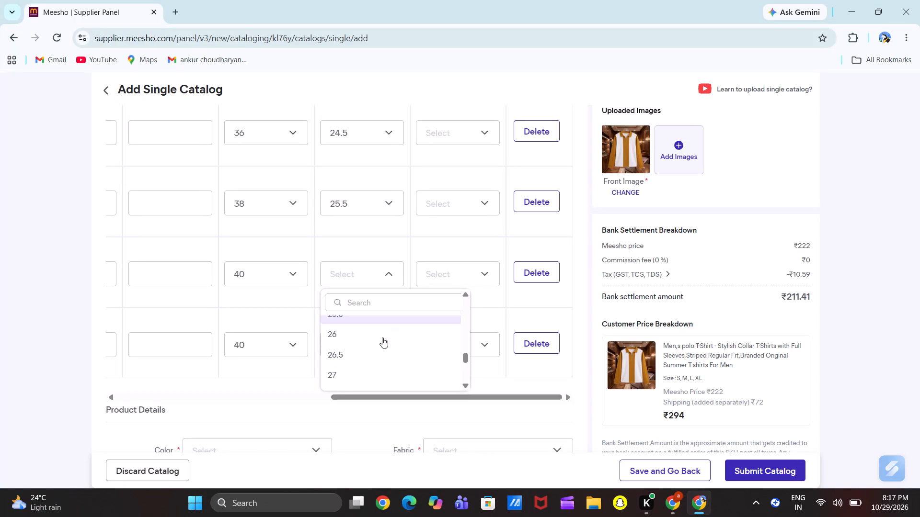
scroll(382, 337, "down", 1)
double_click(382, 337)
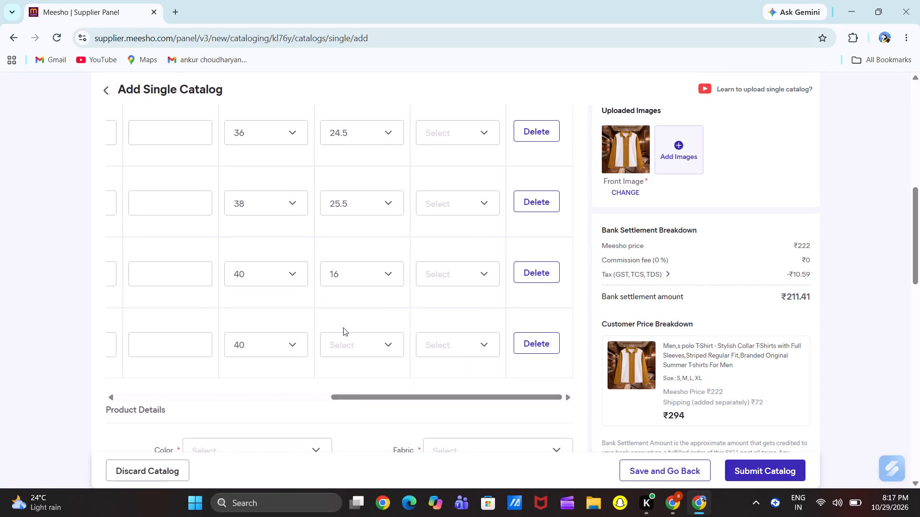
left_click(356, 275)
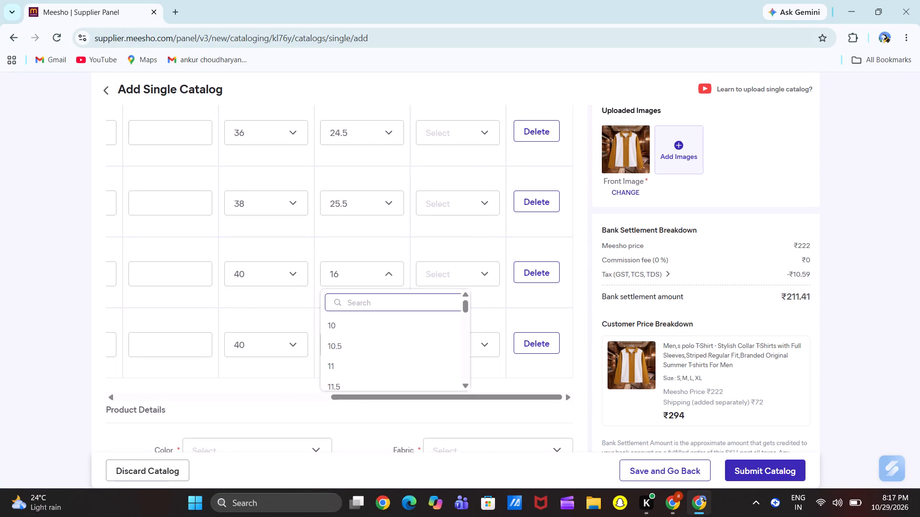
scroll(384, 354, "down", 4)
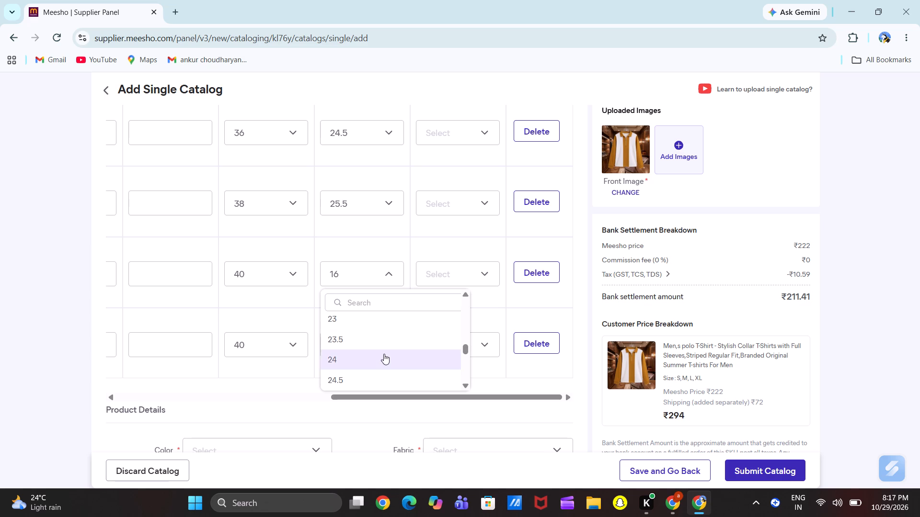
scroll(384, 354, "down", 2)
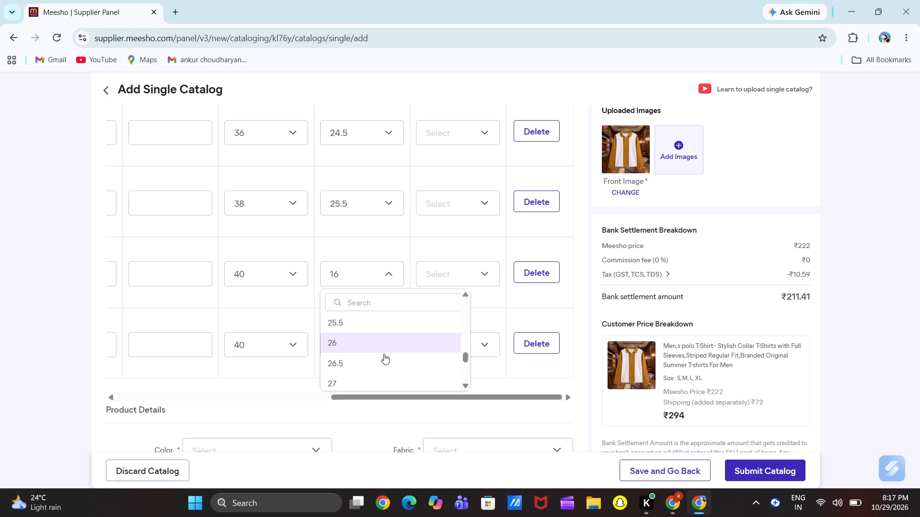
scroll(384, 354, "down", 1)
left_click(385, 356)
Set the length size for Product 1's size XL to 27.5 inches.
left_click_drag(357, 337, 342, 343)
left_click(342, 343)
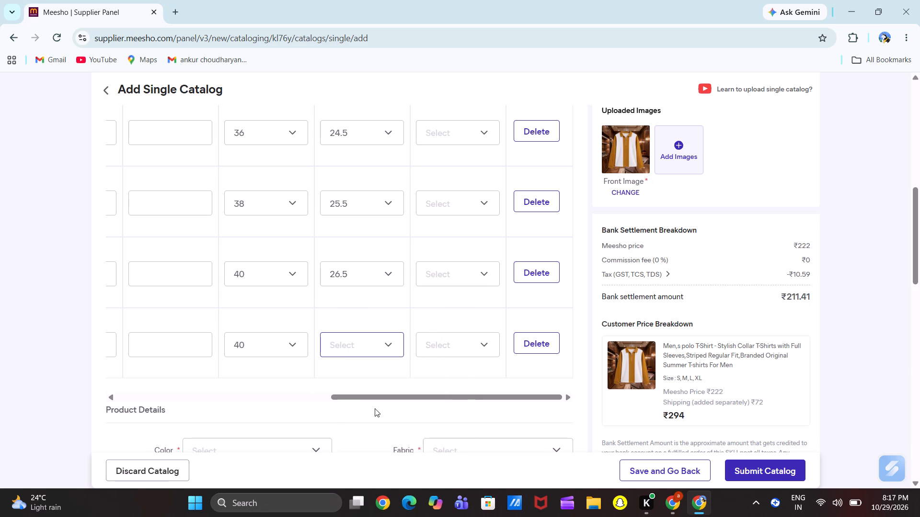
left_click(340, 347)
scroll(383, 403, "down", 3)
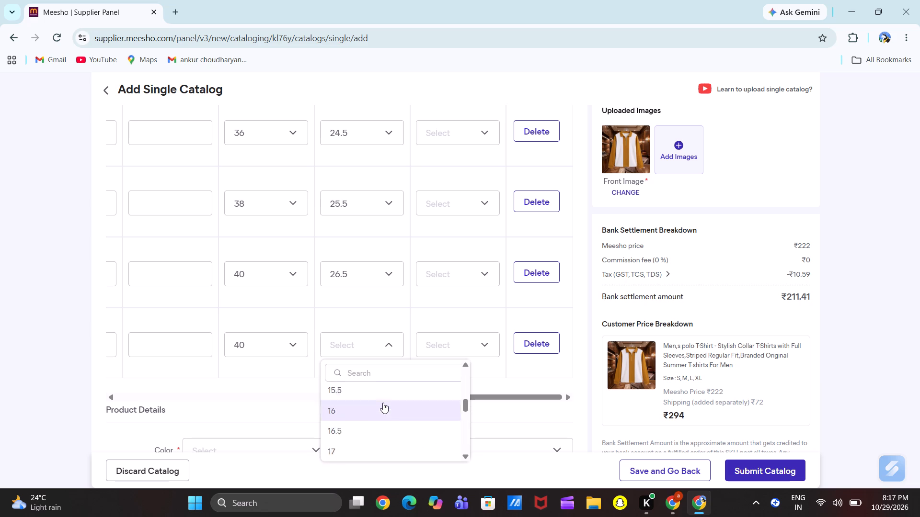
scroll(383, 403, "down", 7)
scroll(383, 403, "up", 1)
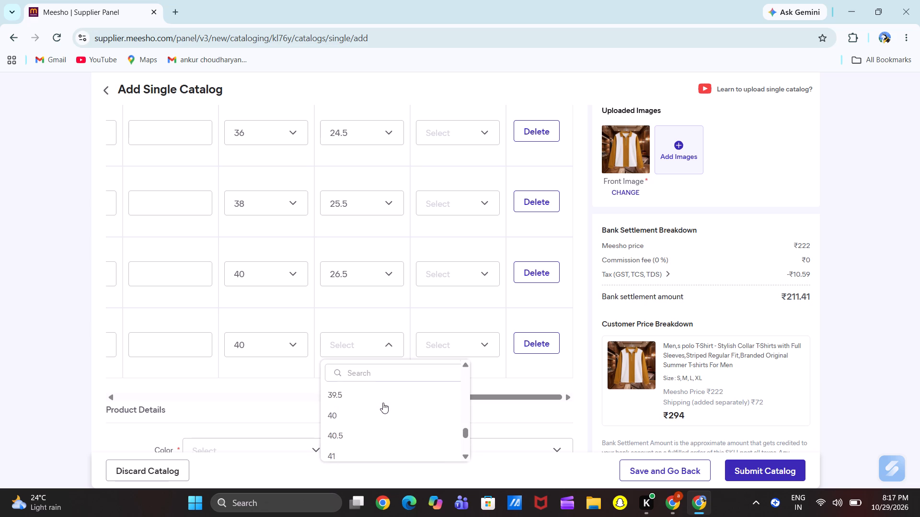
scroll(383, 403, "up", 2)
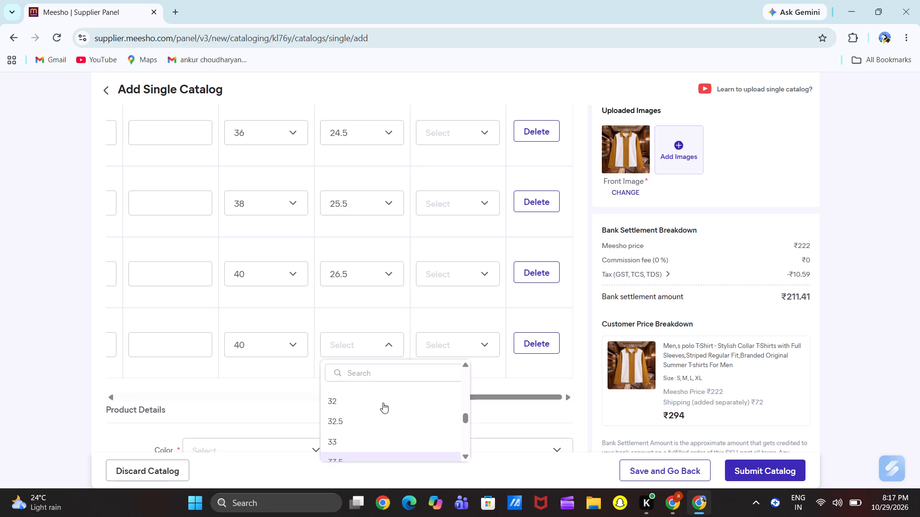
scroll(383, 403, "up", 3)
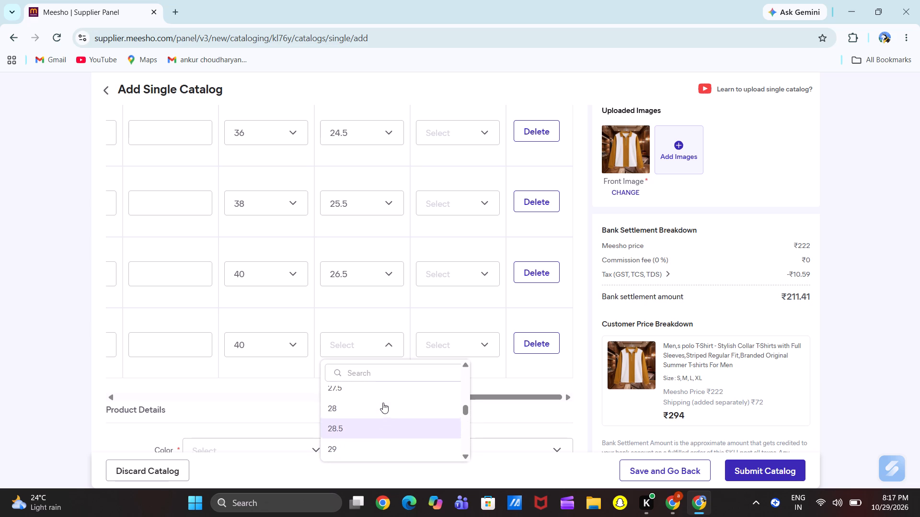
scroll(383, 403, "up", 1)
left_click(383, 403)
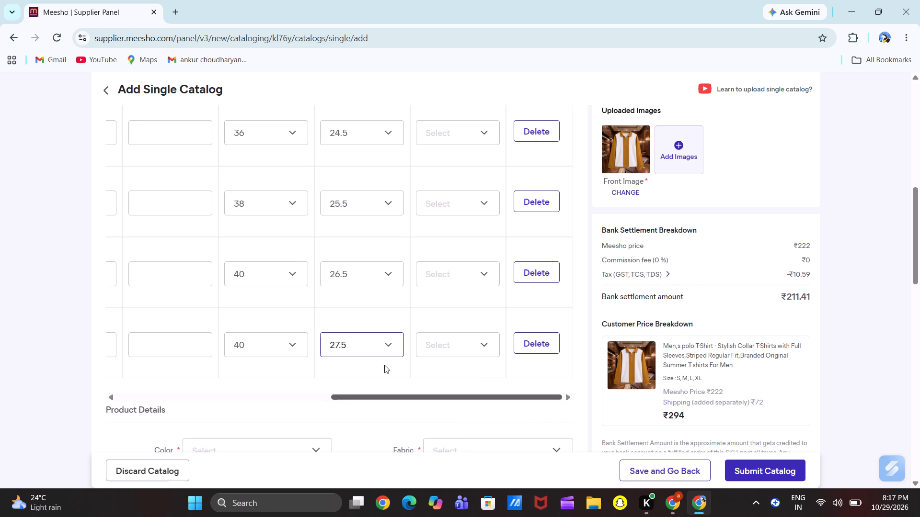
Set Product 1's last size measurement, following length, to 14.5 inches for size S and 15.5 inches for size M.
left_click(453, 119)
left_click(453, 132)
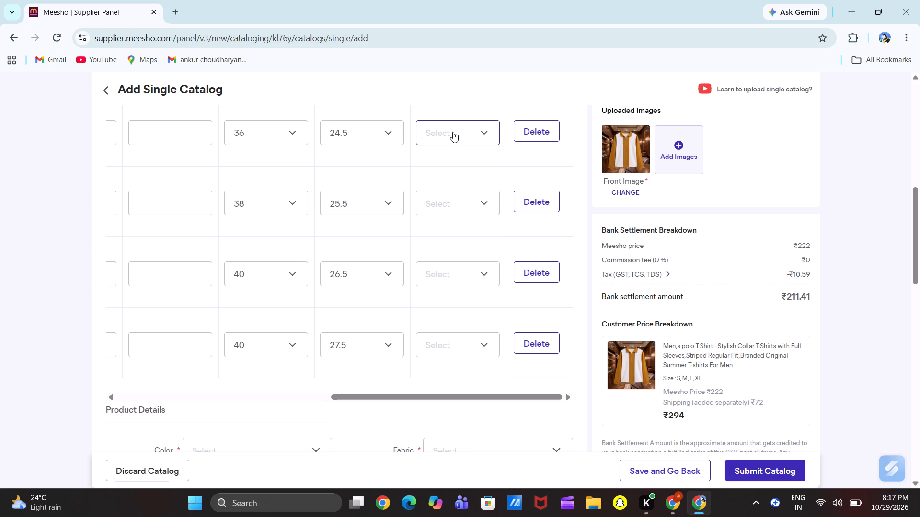
scroll(455, 204, "down", 4)
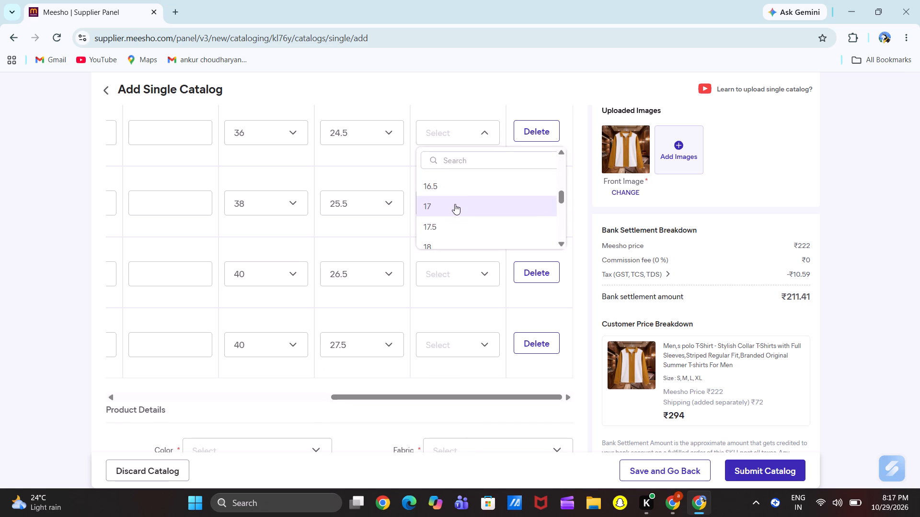
scroll(455, 204, "up", 3)
left_click(455, 204)
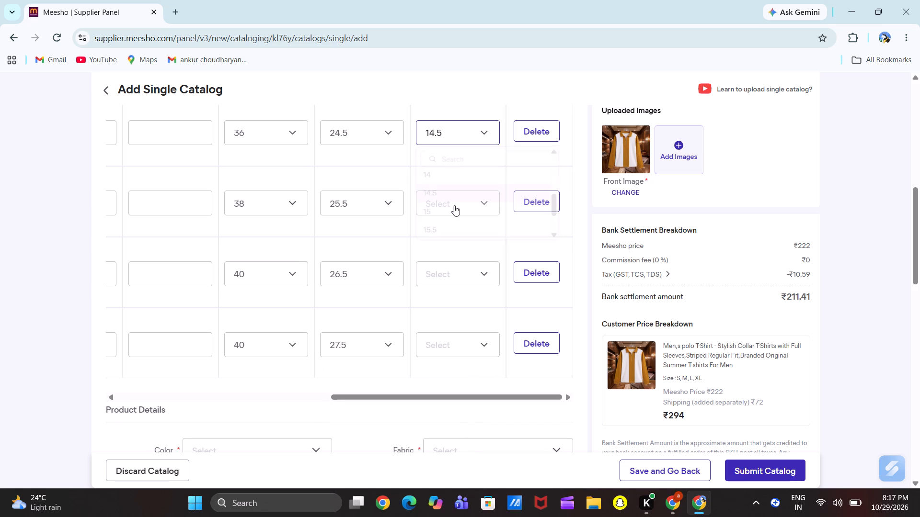
left_click(441, 214)
scroll(463, 288, "down", 2)
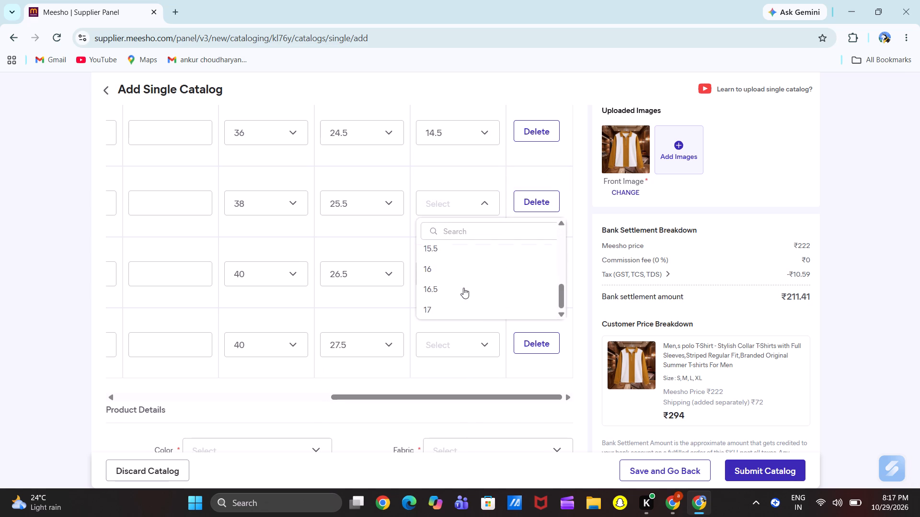
scroll(463, 288, "down", 1)
scroll(463, 288, "left", 1)
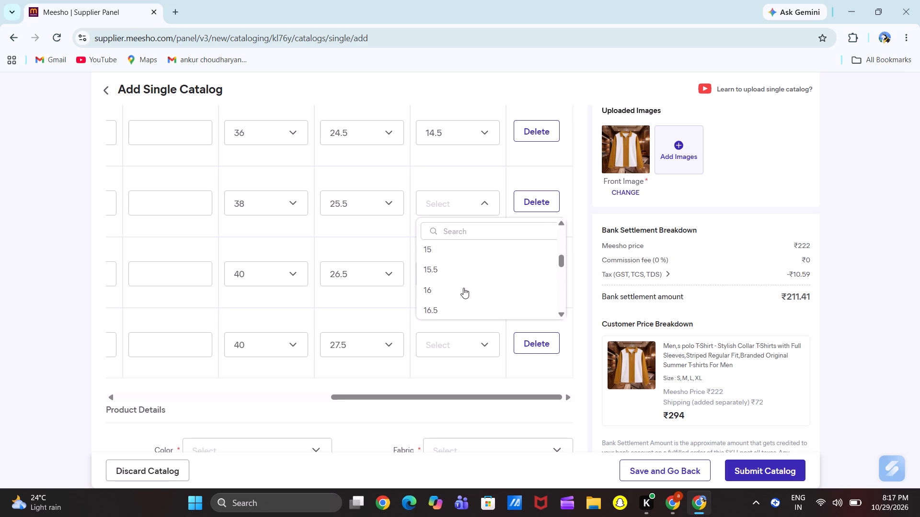
scroll(463, 288, "left", 2)
left_click(463, 288)
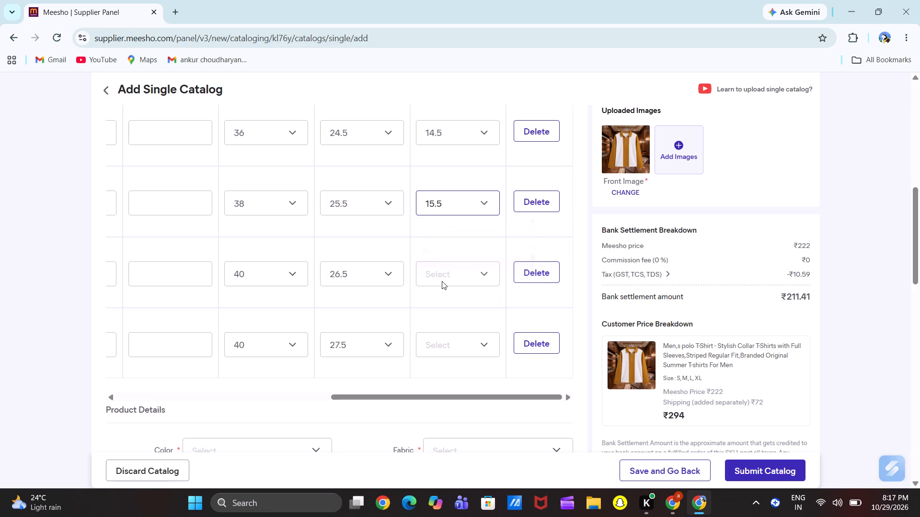
Set Product 1's last size measurement, following length, to 16.5 inches for size L and 17.5 inches for size XL.
left_click(438, 278)
scroll(431, 328, "down", 2)
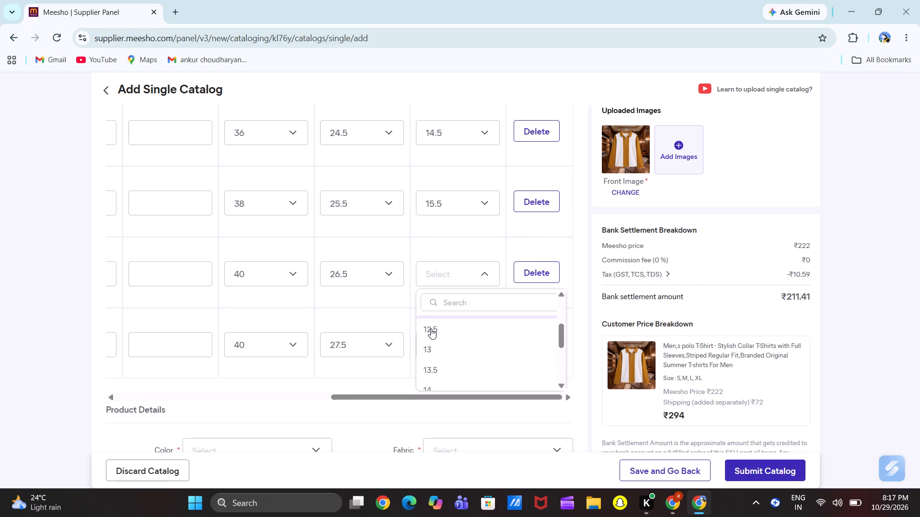
scroll(431, 328, "down", 3)
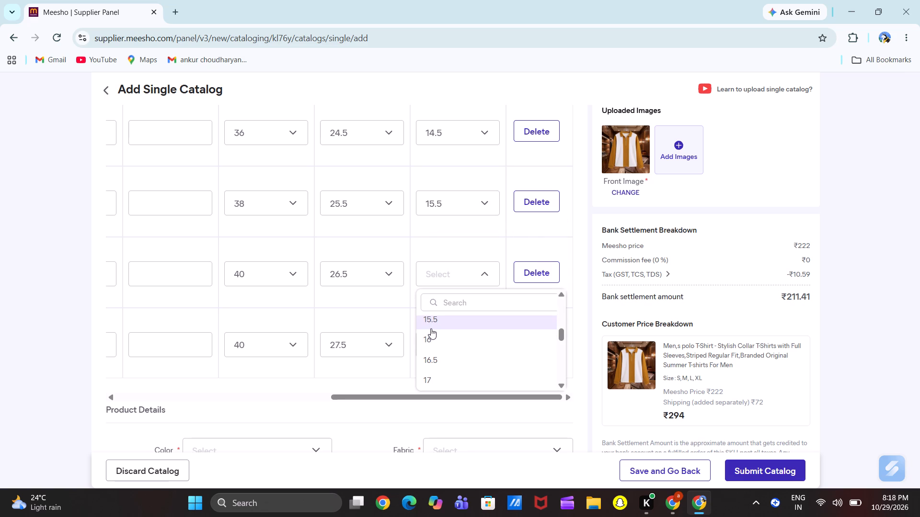
left_click(439, 358)
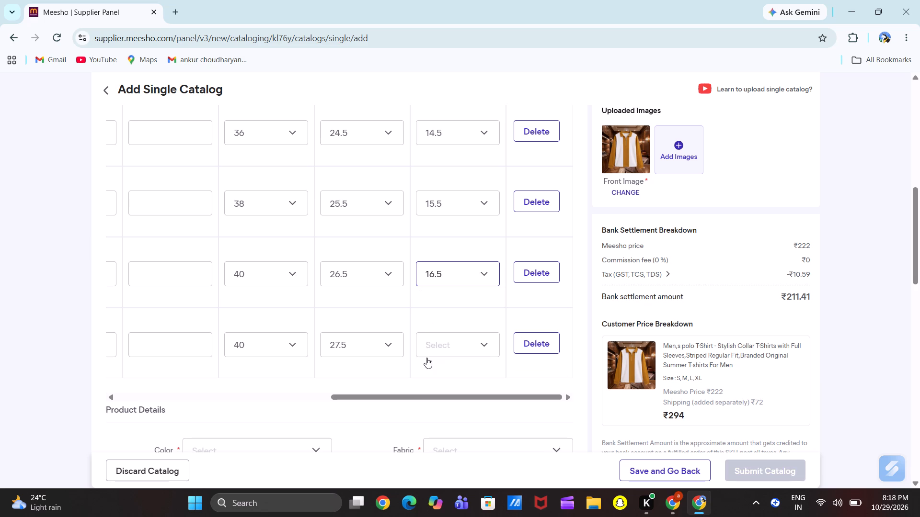
left_click(423, 335)
scroll(451, 386, "down", 2)
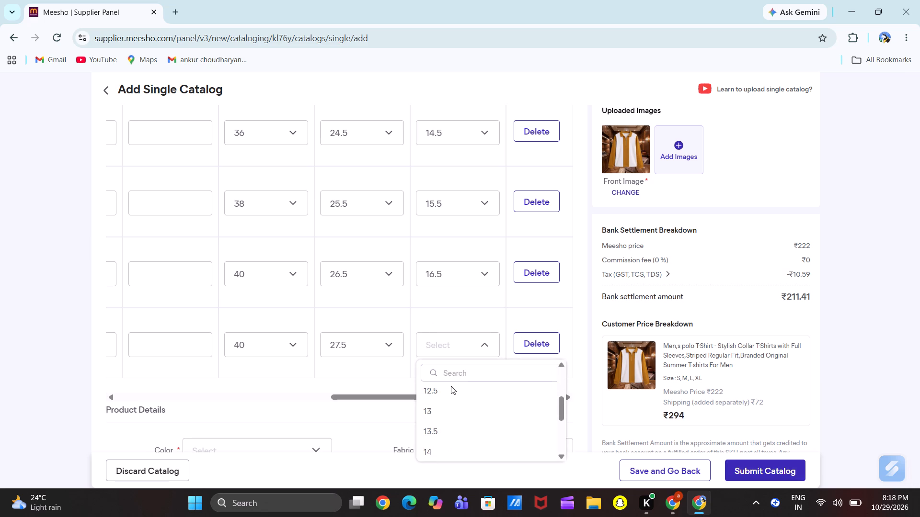
scroll(451, 386, "down", 1)
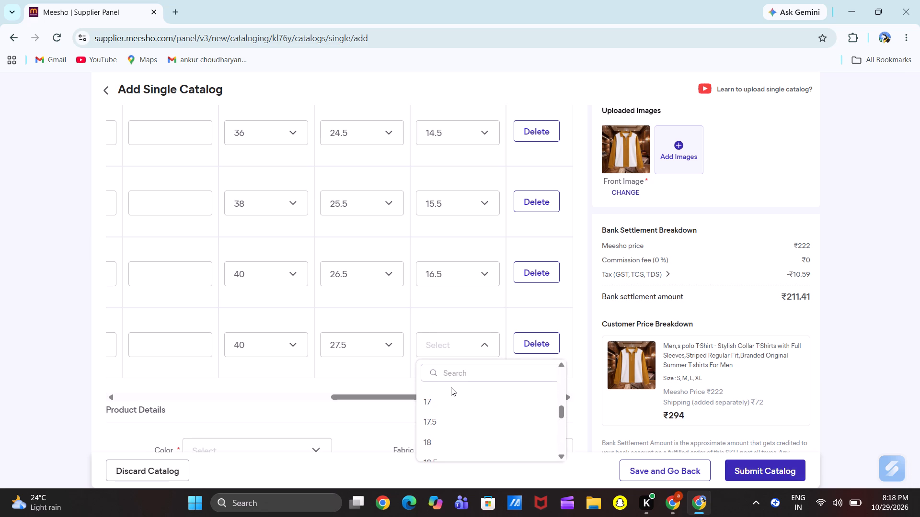
right_click(446, 416)
left_click(446, 416)
In Product 1's Product Details, set the color to Mustard and the fabric to Cotton Blend.
scroll(382, 354, "down", 4)
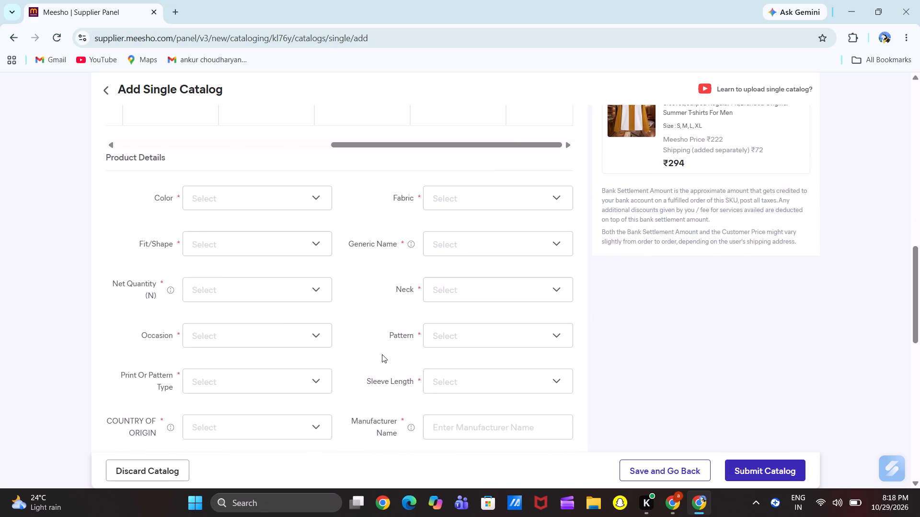
scroll(382, 354, "down", 1)
left_click(252, 190)
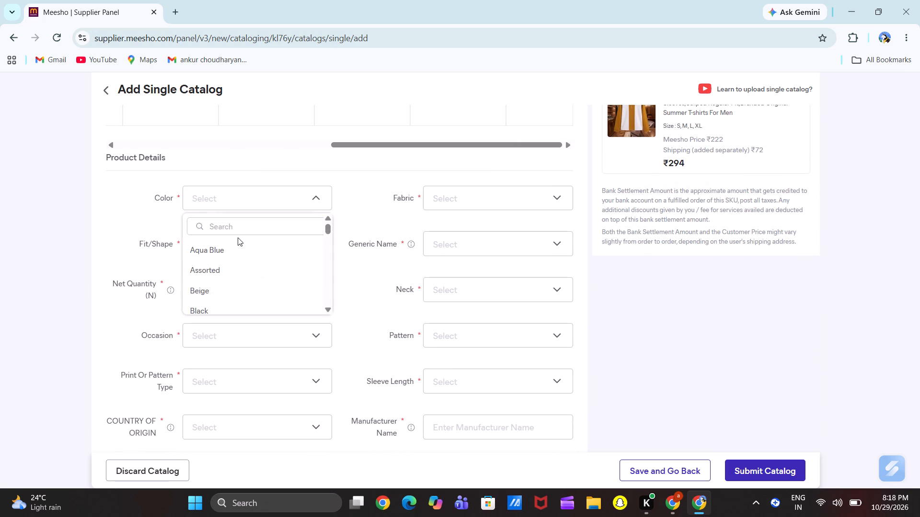
left_click(235, 222)
type("MUS")
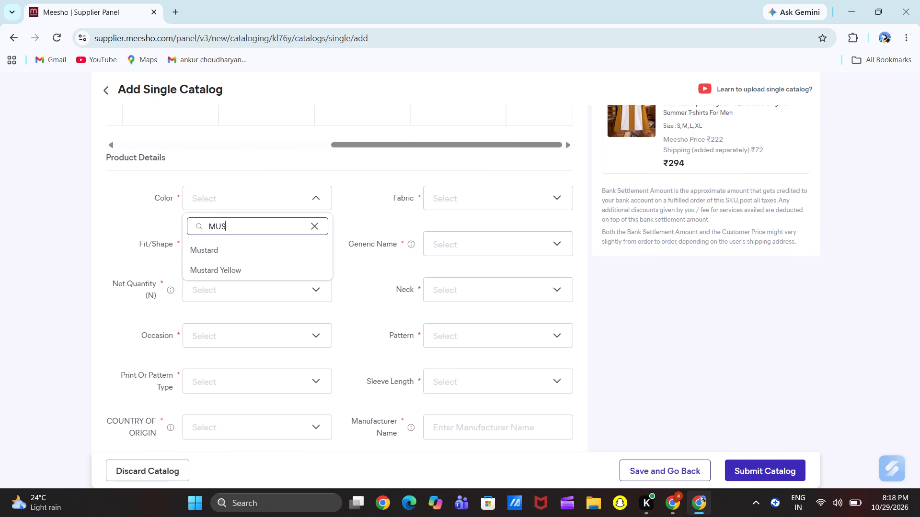
left_click(221, 250)
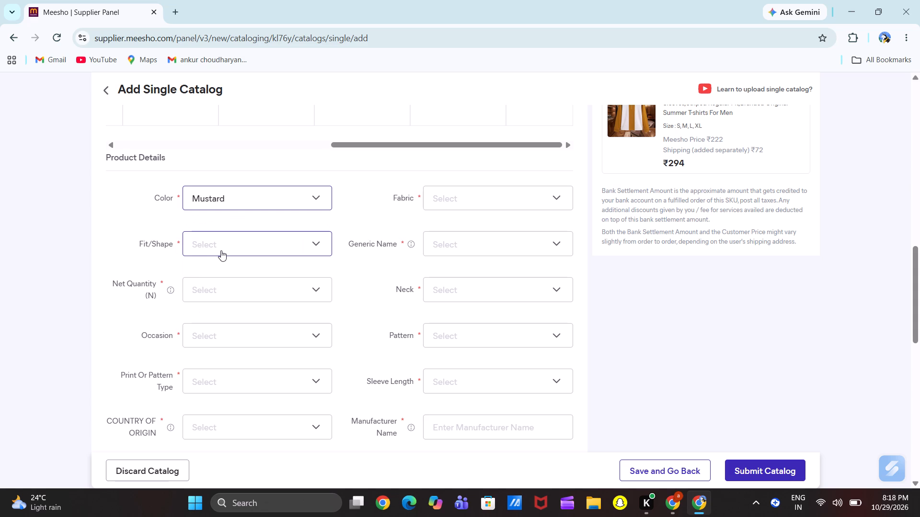
left_click(477, 210)
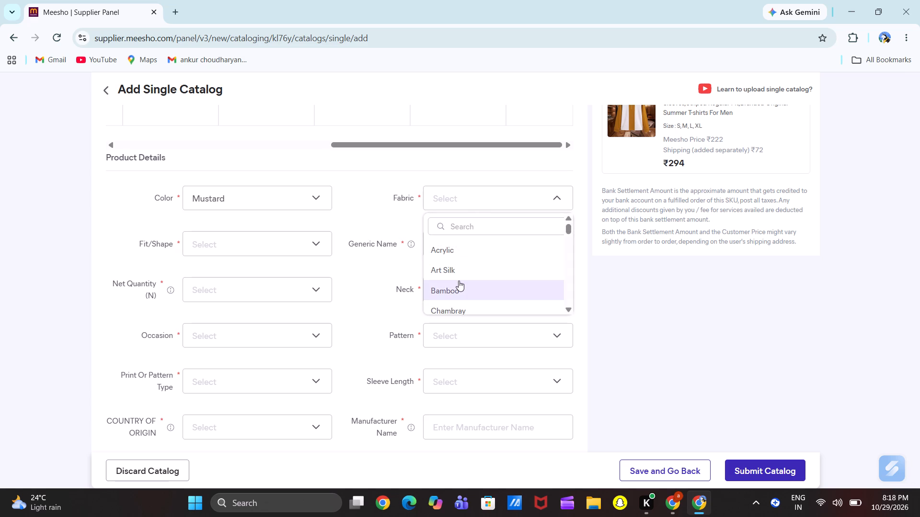
scroll(459, 281, "down", 2)
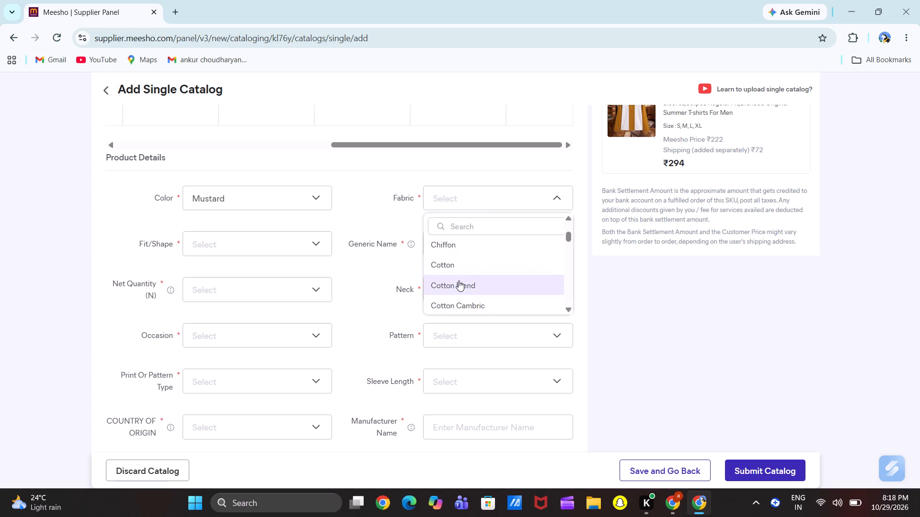
left_click(459, 281)
Set Product 1's fit/shape to Regular and its generic name to Tshirts.
left_click(233, 242)
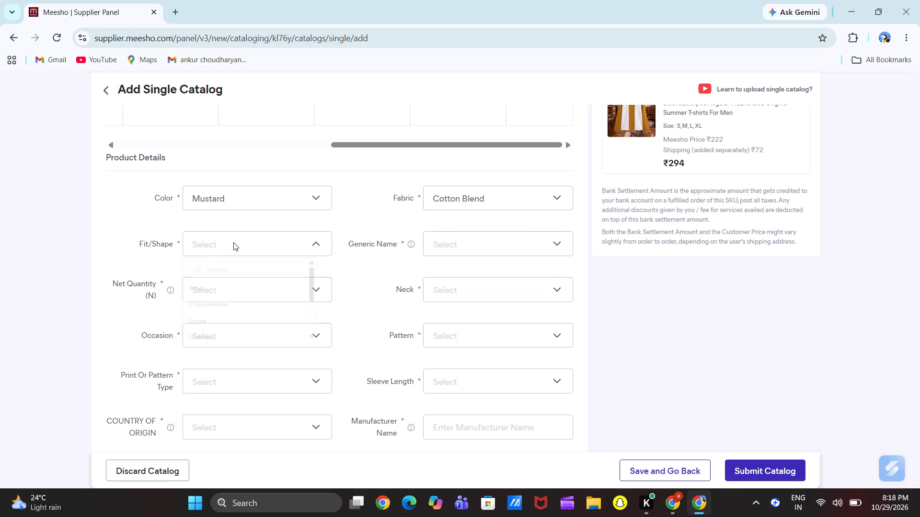
scroll(230, 326, "down", 1)
left_click(230, 326)
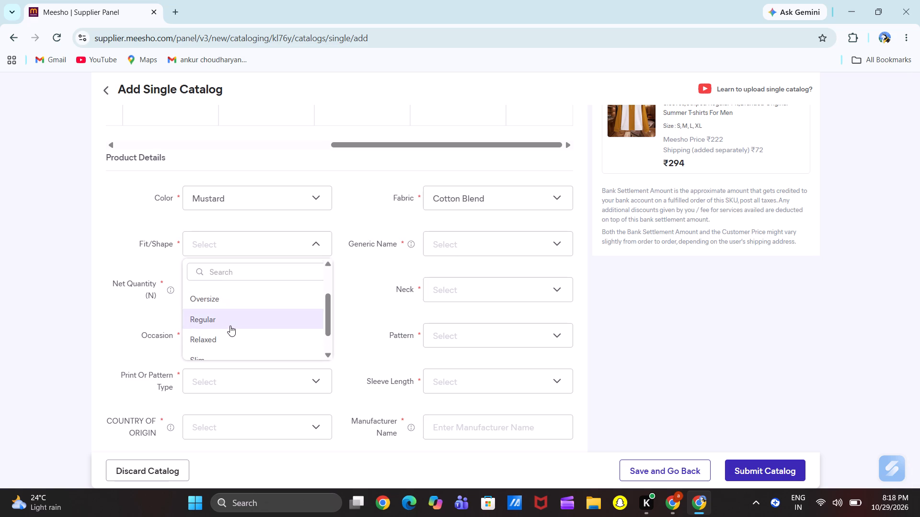
left_click(445, 236)
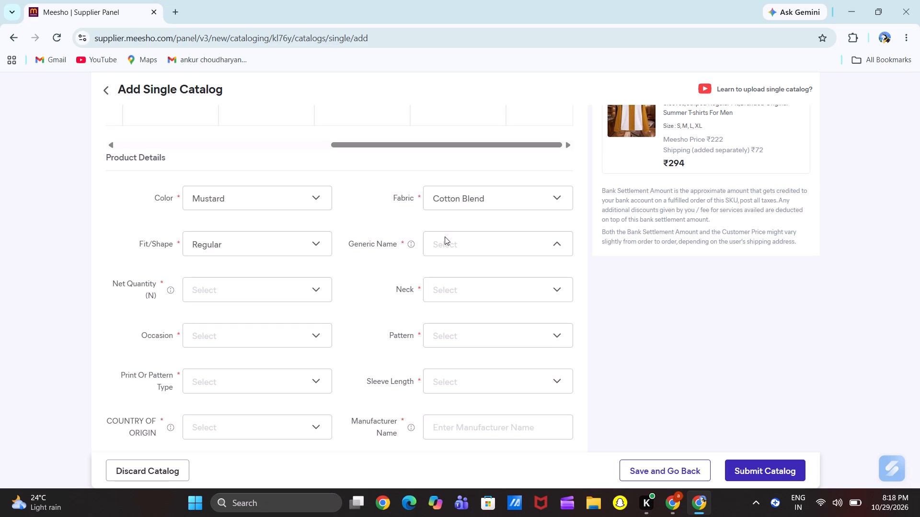
scroll(480, 345, "down", 1)
left_click(480, 345)
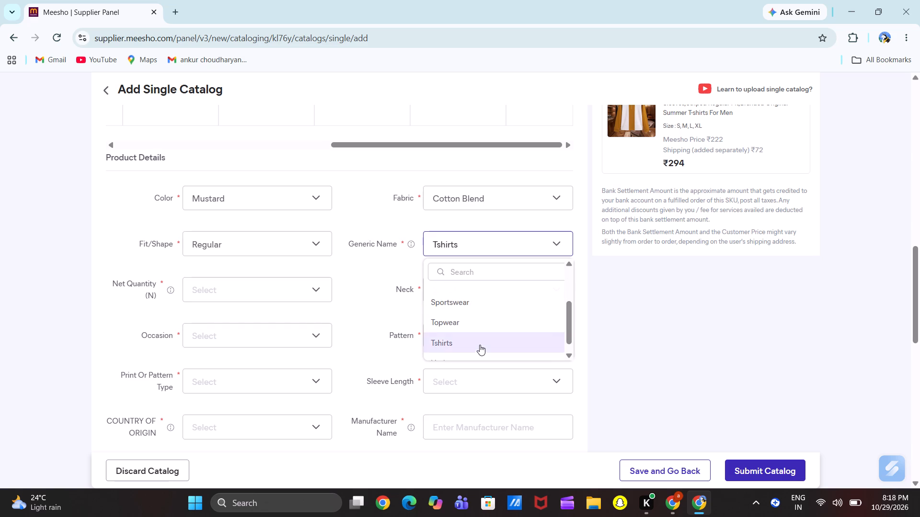
Set Product 1's net quantity to 1 and its neck type to Polo.
left_click(260, 293)
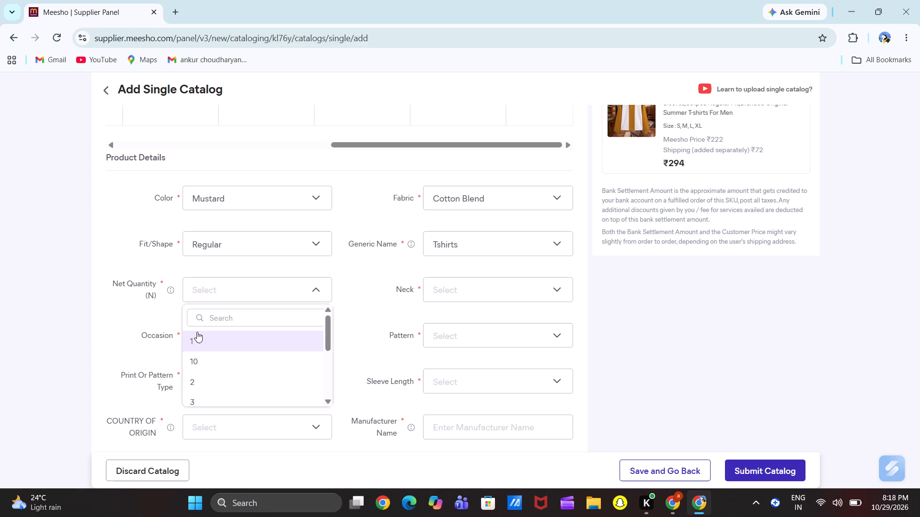
left_click(197, 332)
left_click(465, 283)
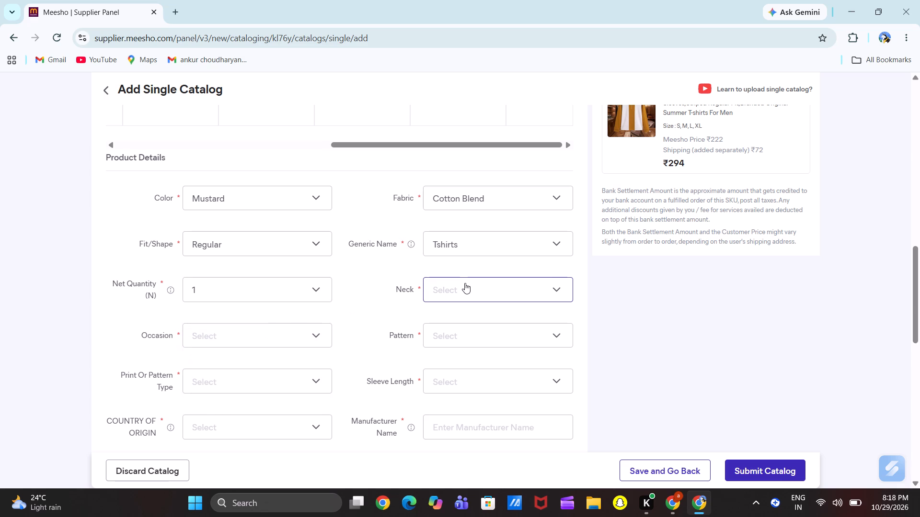
scroll(473, 382, "left", 1)
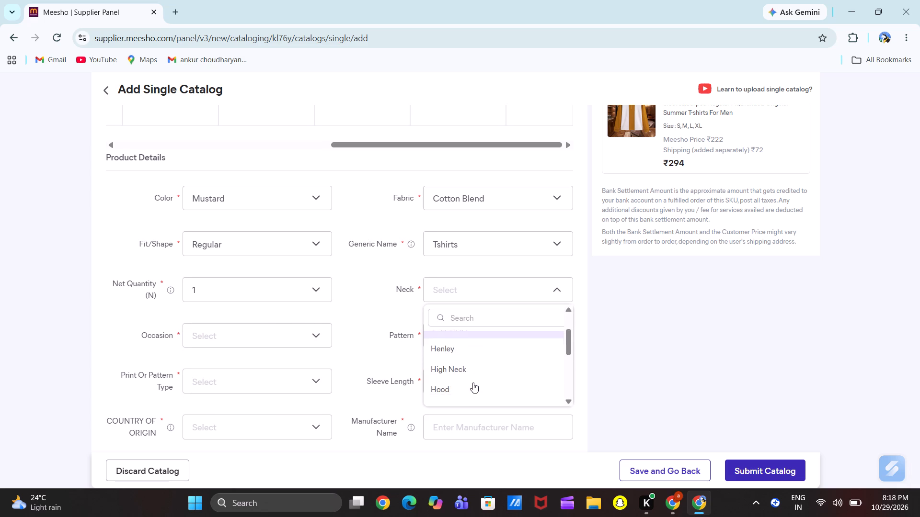
scroll(473, 382, "left", 2)
left_click(473, 382)
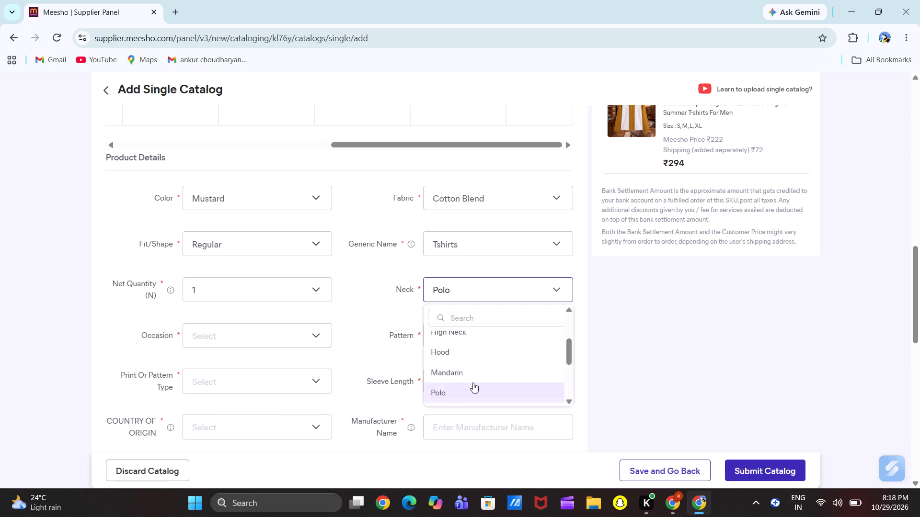
Set Product 1's occasion to Casual in the Product Details.
left_click(252, 331)
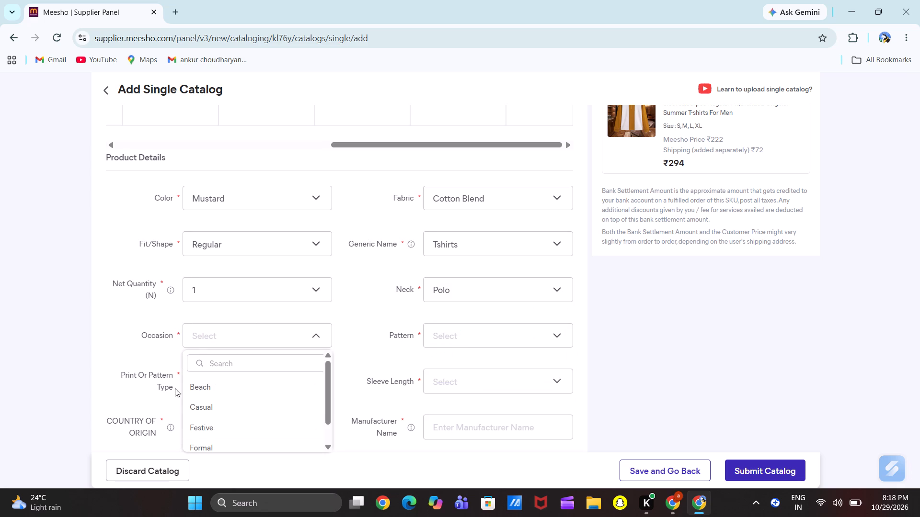
left_click(220, 402)
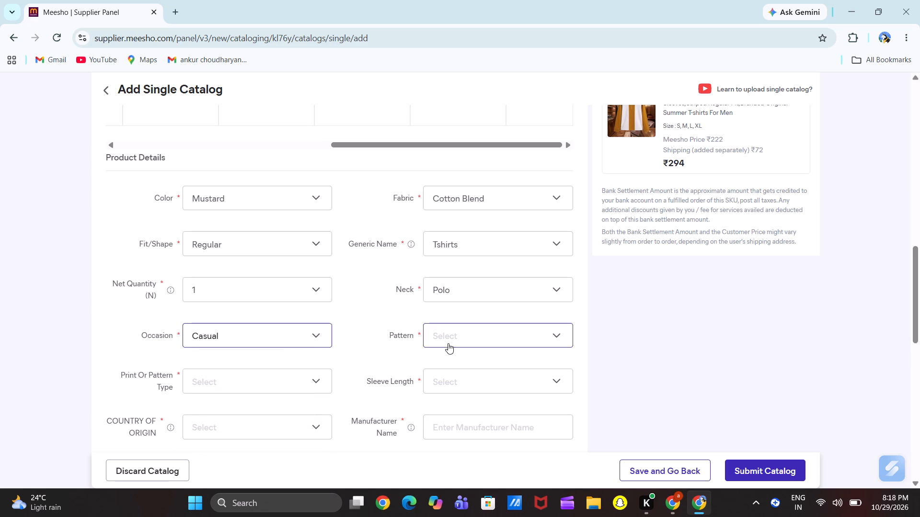
Set Product 1's pattern to Colorblocked and its print or pattern type to Colorblocked.
left_click(448, 343)
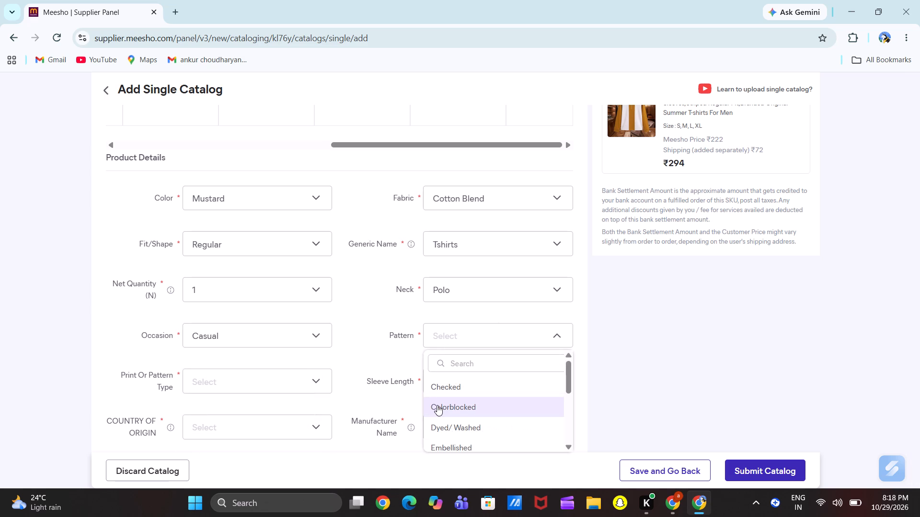
left_click(437, 405)
left_click(266, 383)
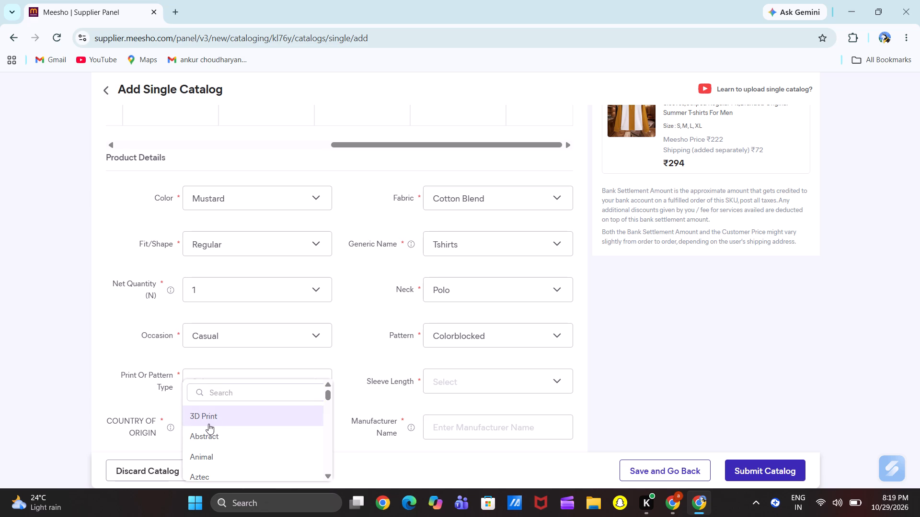
scroll(241, 442, "down", 3)
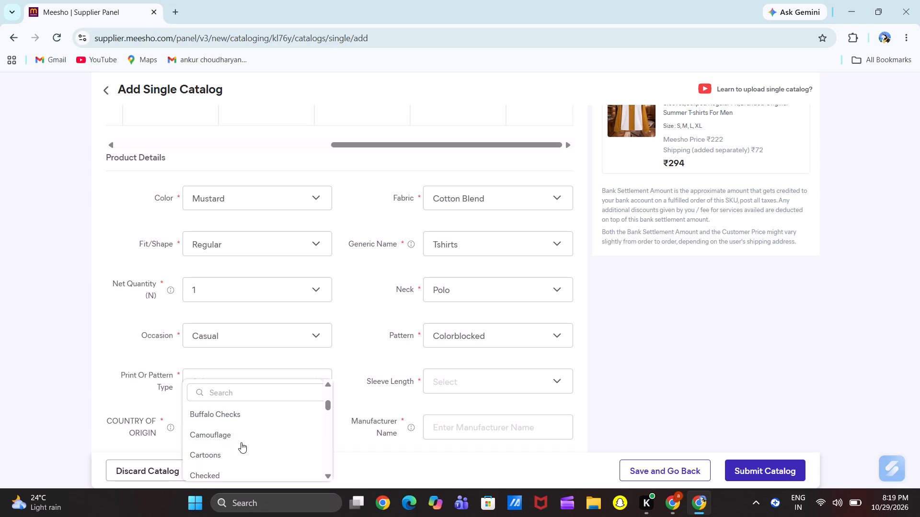
scroll(241, 442, "down", 2)
left_click(241, 442)
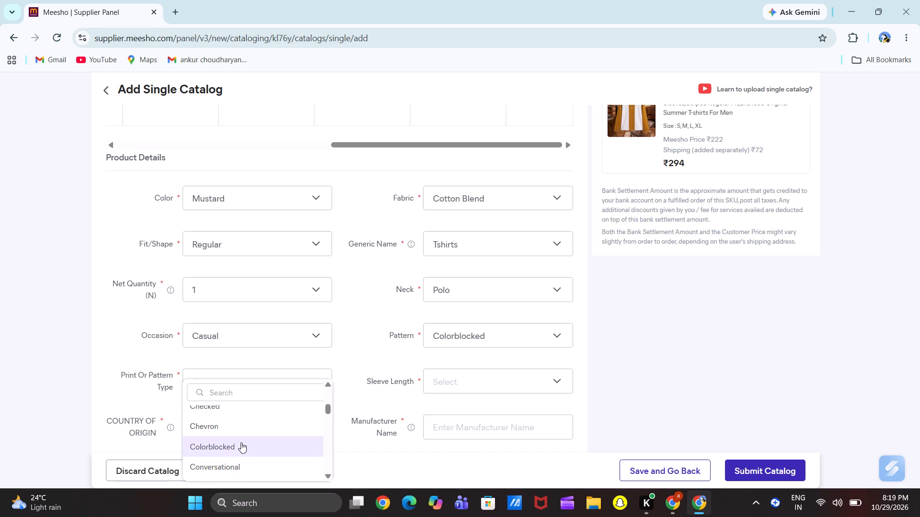
Set Product 1's sleeve length to Long Sleeves and its country of origin to India.
left_click(465, 383)
left_click(460, 415)
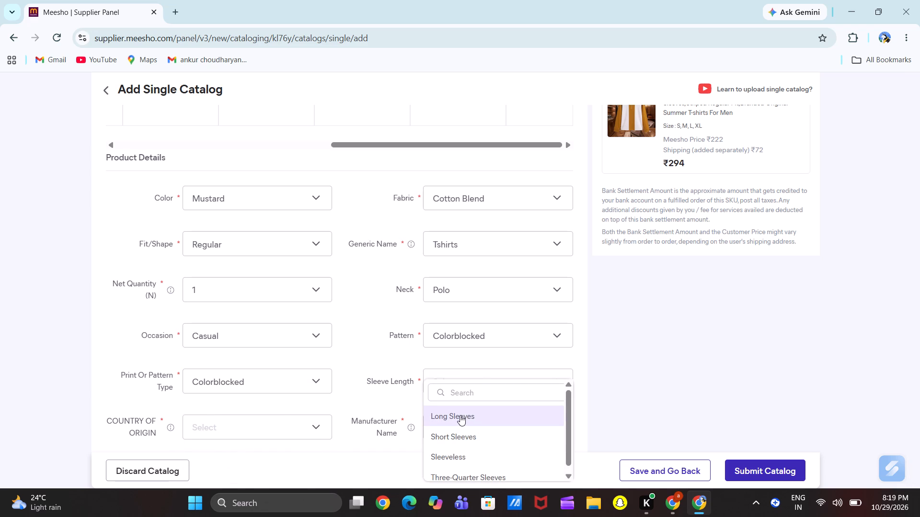
scroll(363, 394, "down", 1)
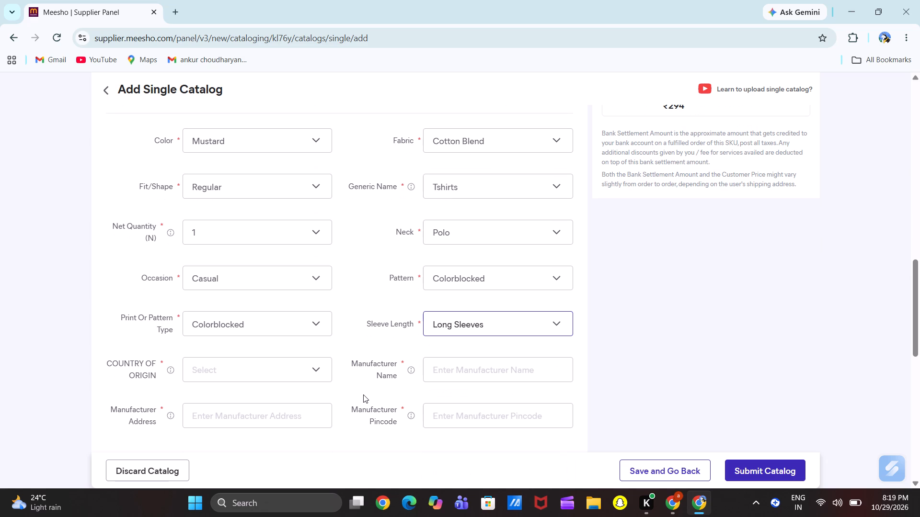
scroll(363, 394, "down", 1)
left_click(275, 370)
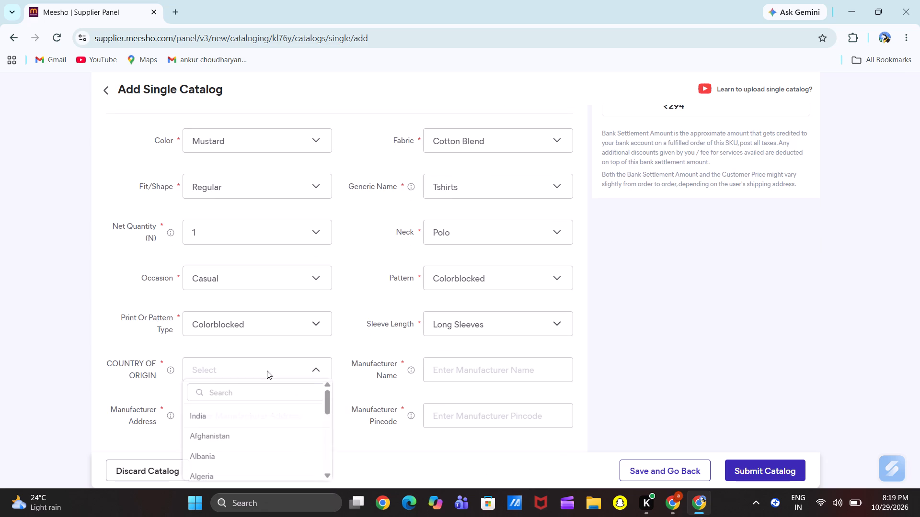
left_click(211, 419)
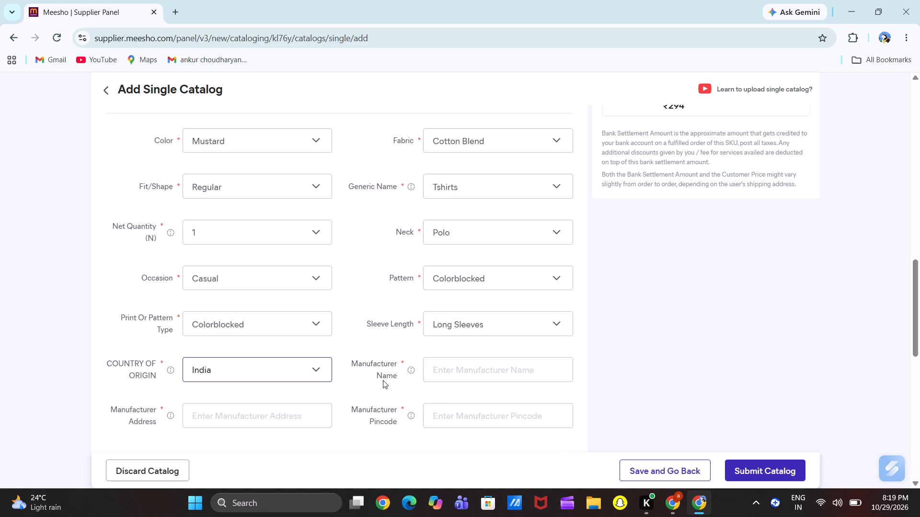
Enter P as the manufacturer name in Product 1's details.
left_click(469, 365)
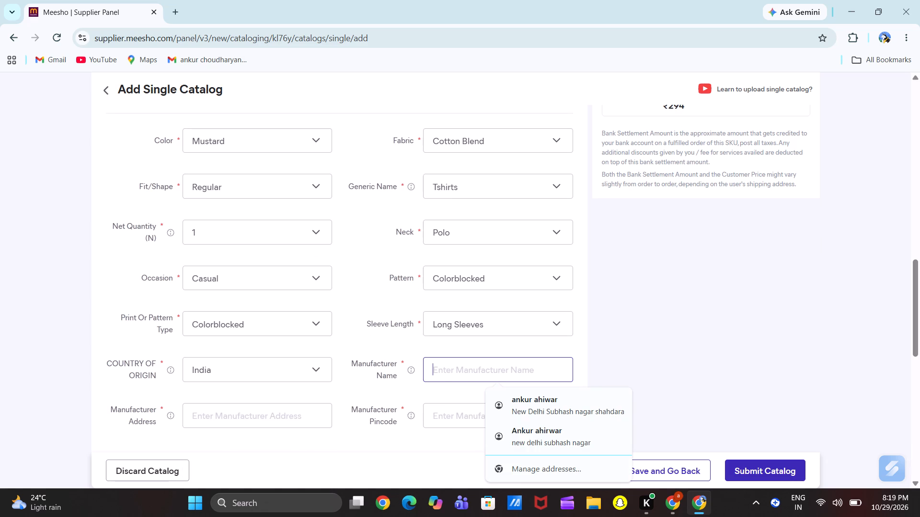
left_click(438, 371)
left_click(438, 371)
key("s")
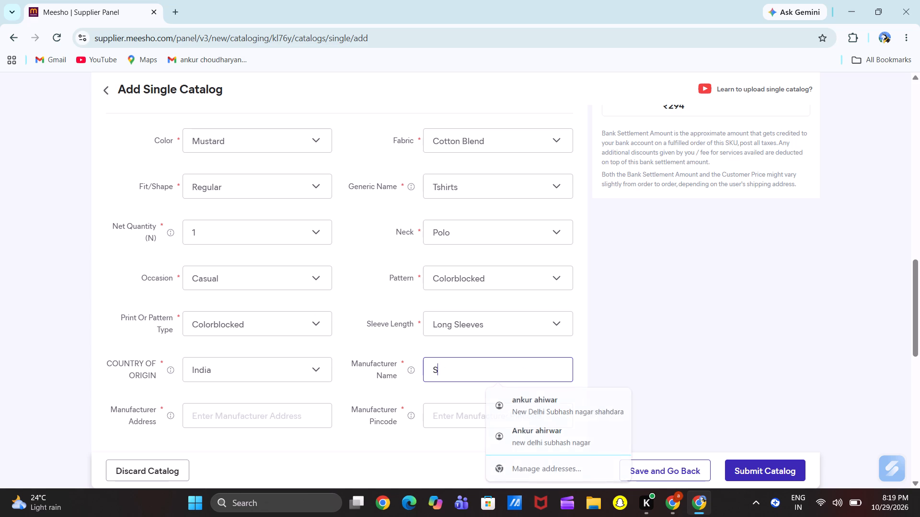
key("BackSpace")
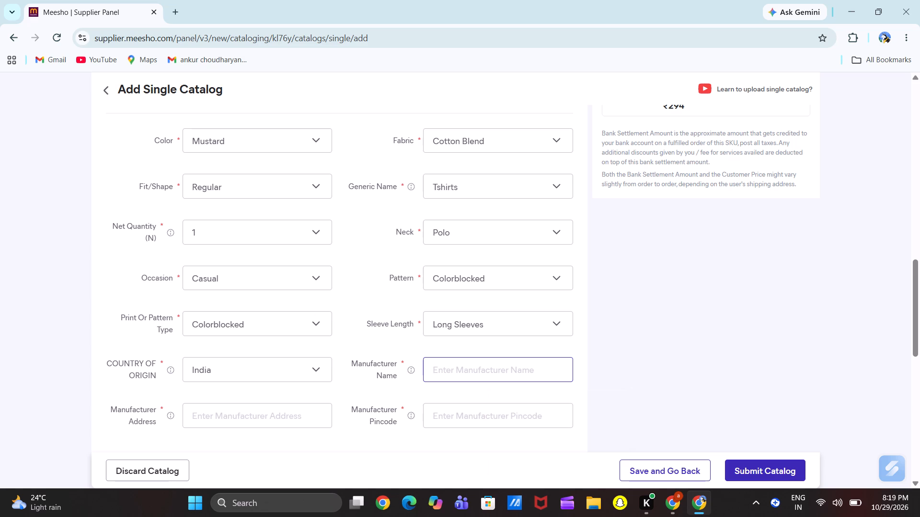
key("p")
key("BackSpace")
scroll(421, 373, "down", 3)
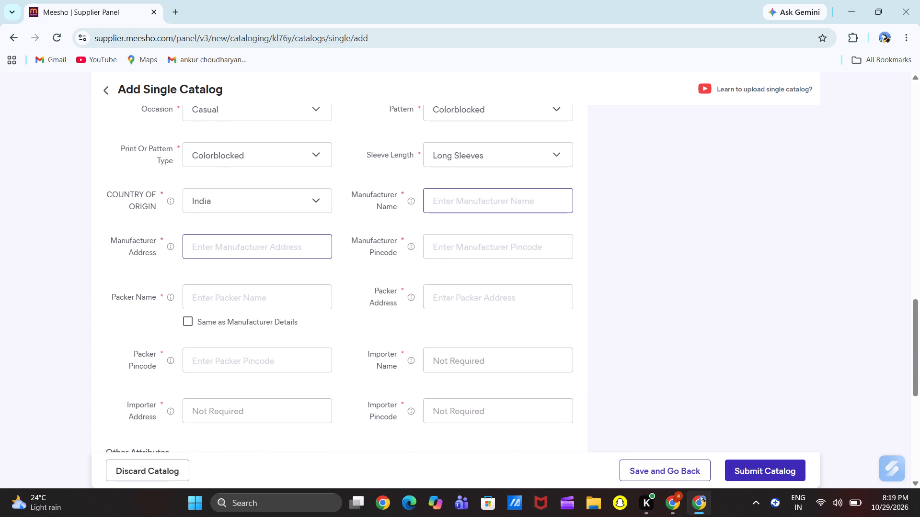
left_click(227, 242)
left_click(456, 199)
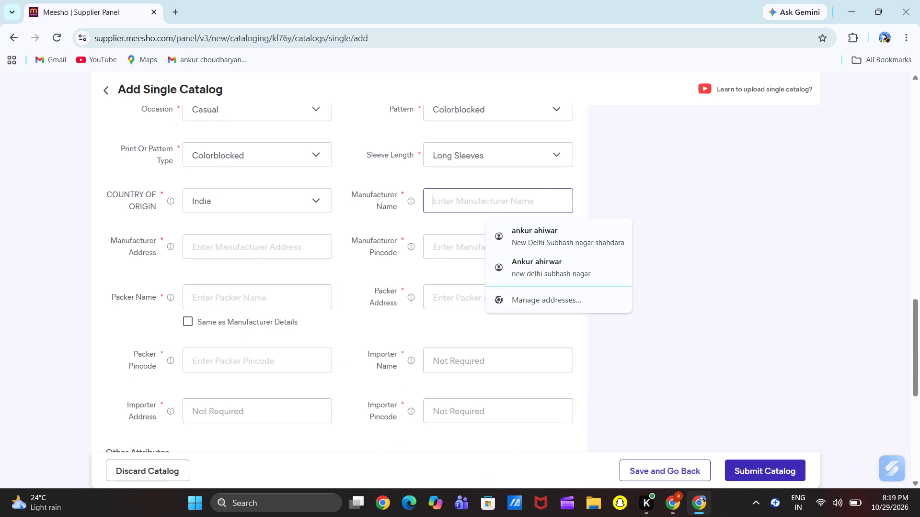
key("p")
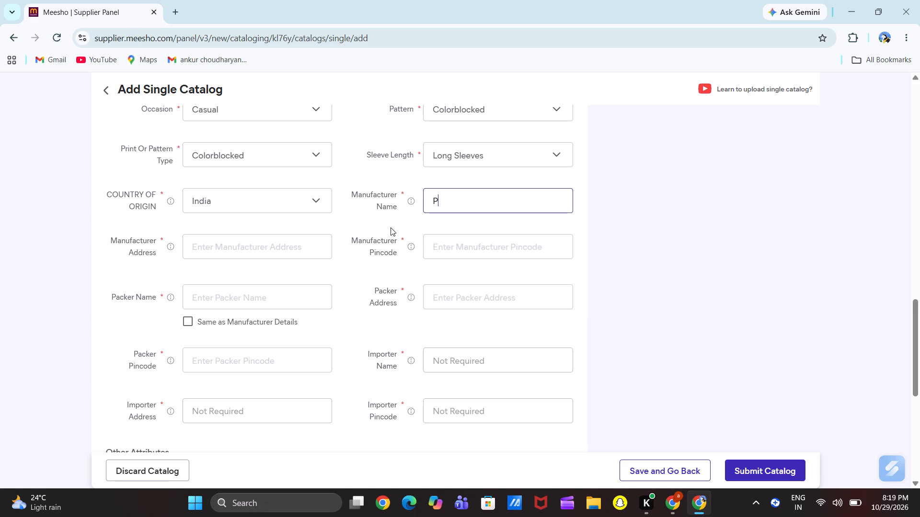
Fill in the manufacturer address from the saved suggestion starting with S, and enter the manufacturer pincode.
left_click(307, 240)
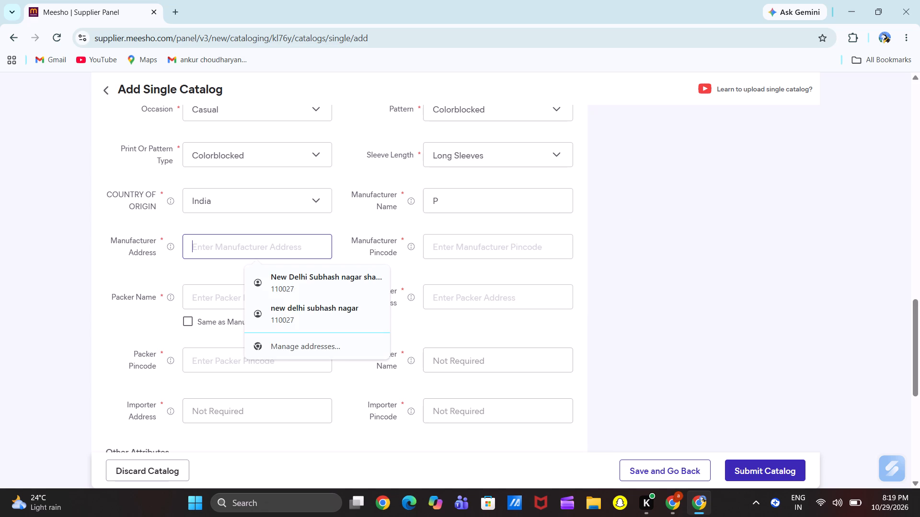
key("s")
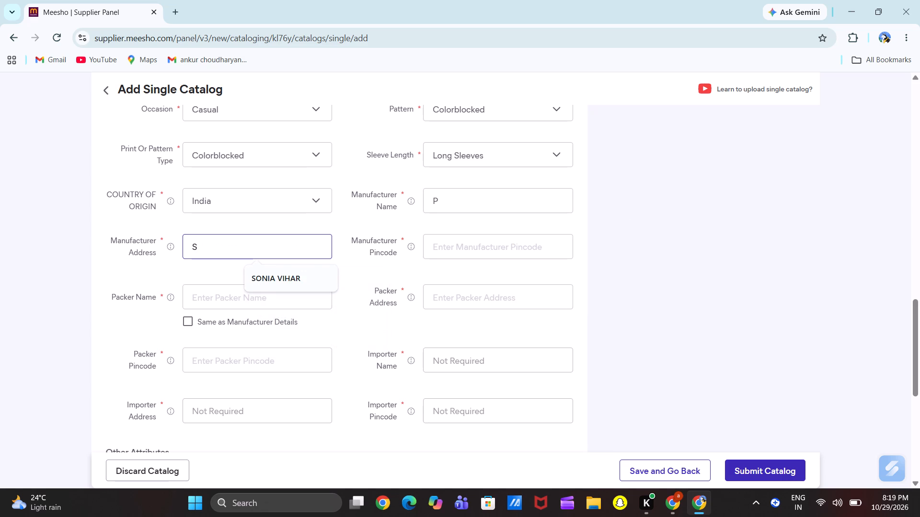
left_click(284, 275)
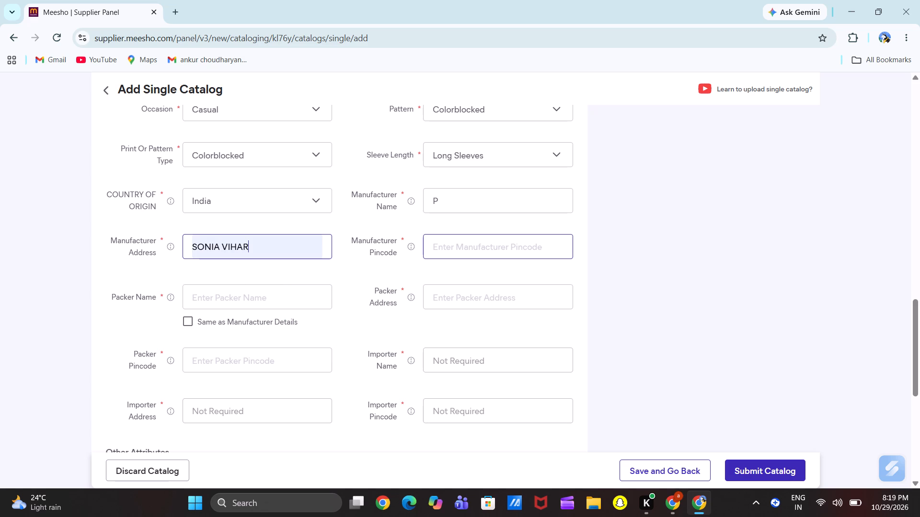
left_click(478, 243)
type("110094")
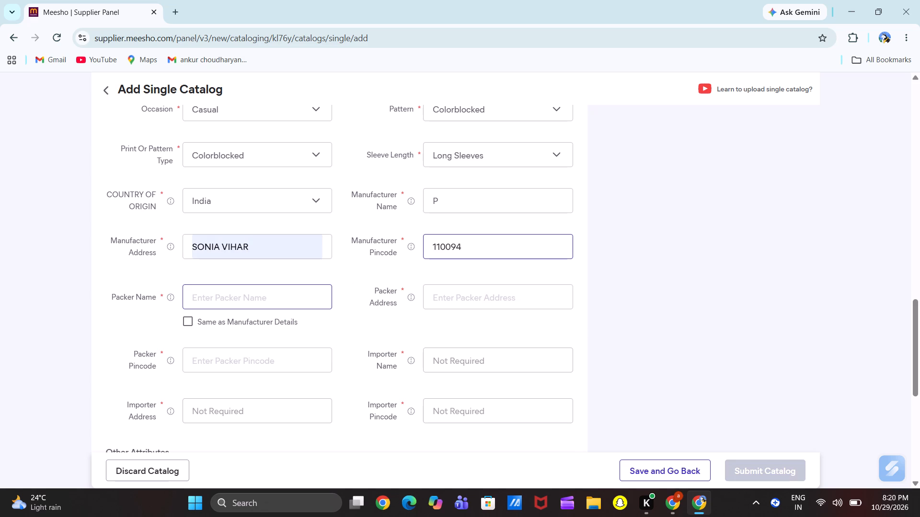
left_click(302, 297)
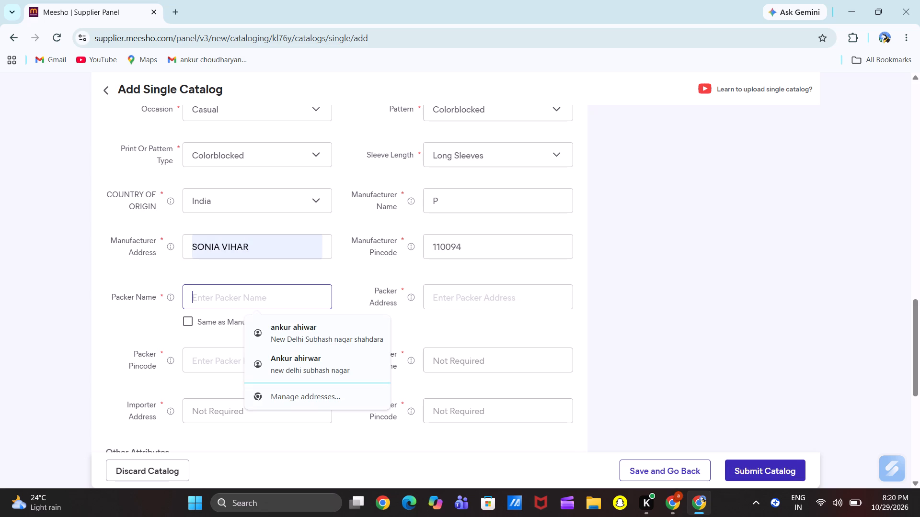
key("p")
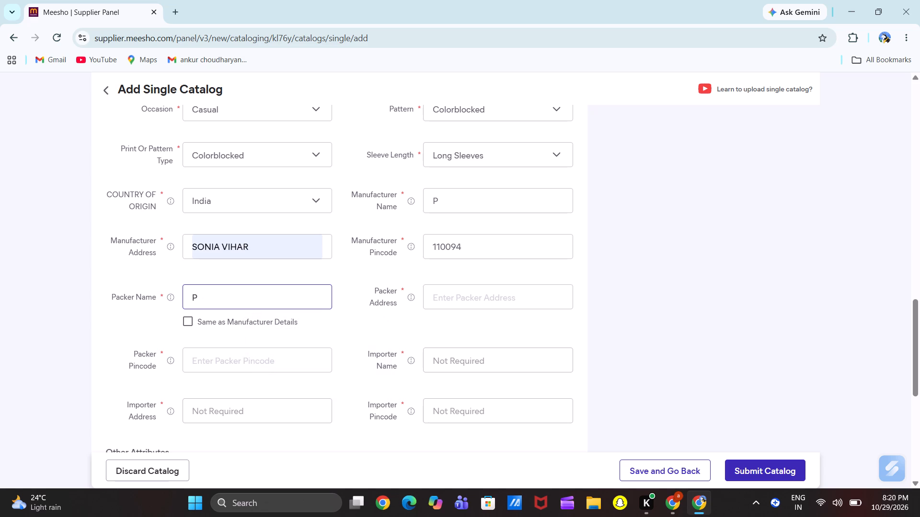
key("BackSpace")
Review Product 1's form from the size and inventory details through to the Other Attributes section.
scroll(385, 240, "up", 5)
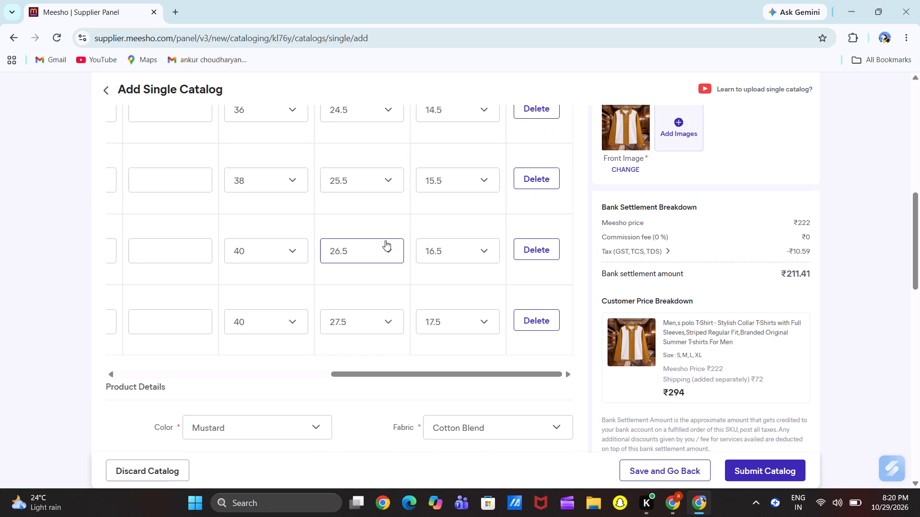
scroll(385, 240, "up", 8)
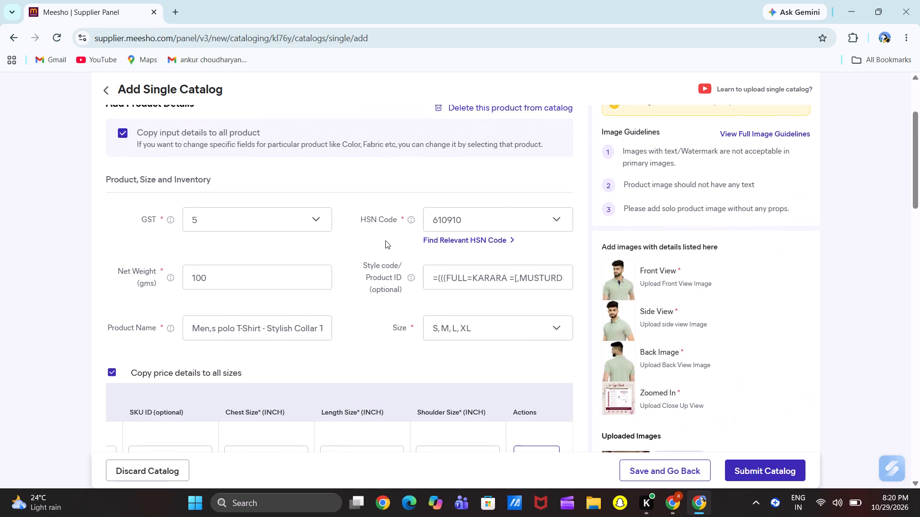
scroll(385, 240, "up", 2)
scroll(385, 240, "down", 5)
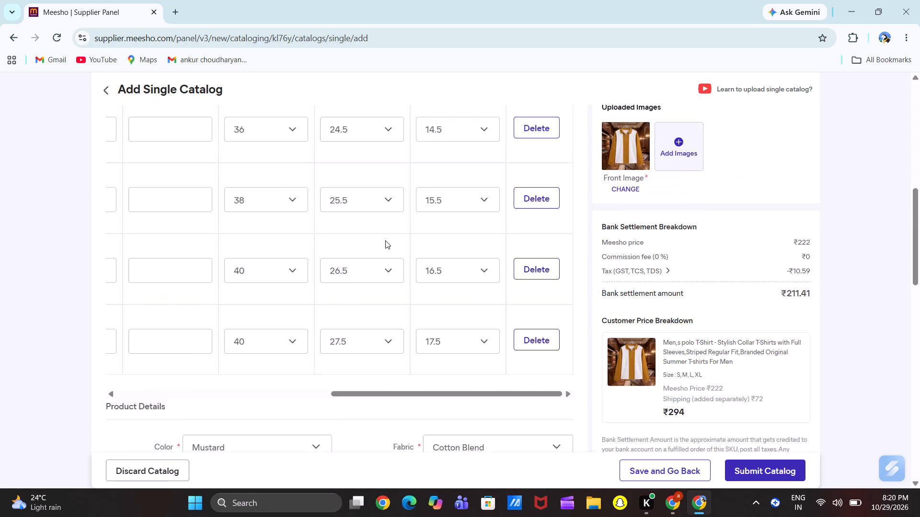
scroll(385, 240, "down", 8)
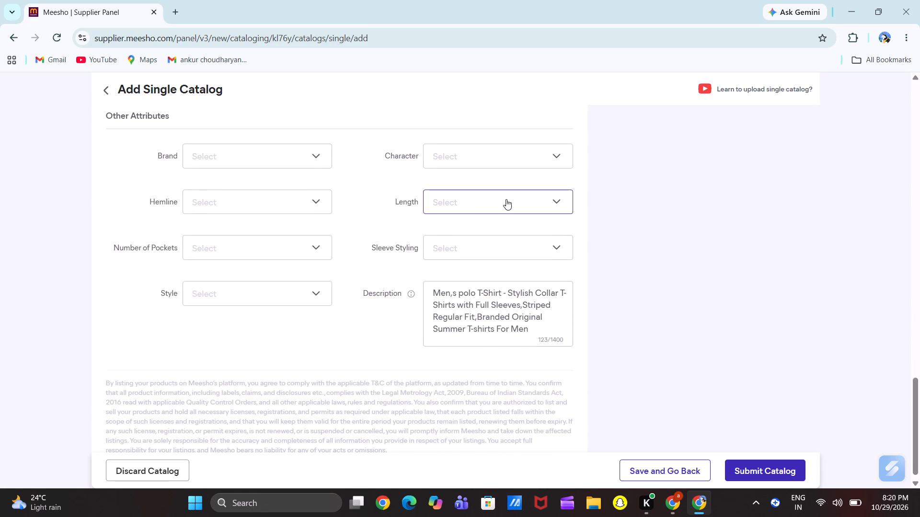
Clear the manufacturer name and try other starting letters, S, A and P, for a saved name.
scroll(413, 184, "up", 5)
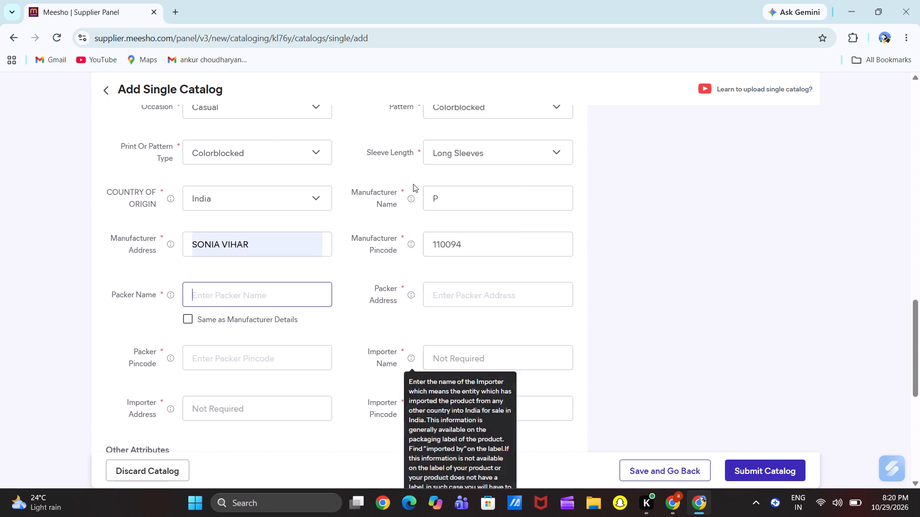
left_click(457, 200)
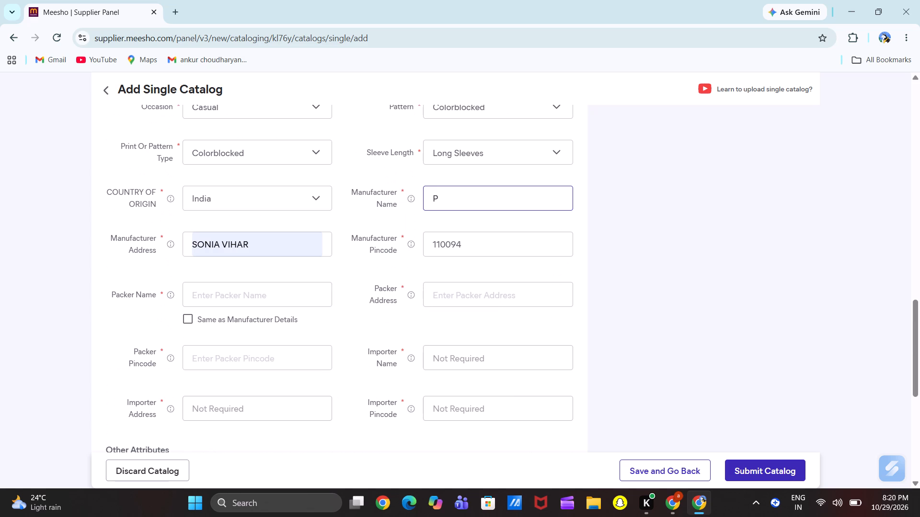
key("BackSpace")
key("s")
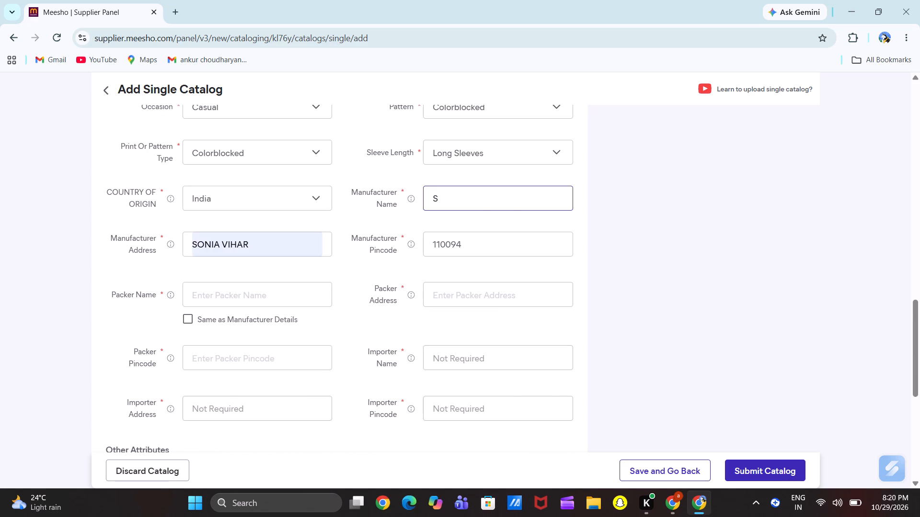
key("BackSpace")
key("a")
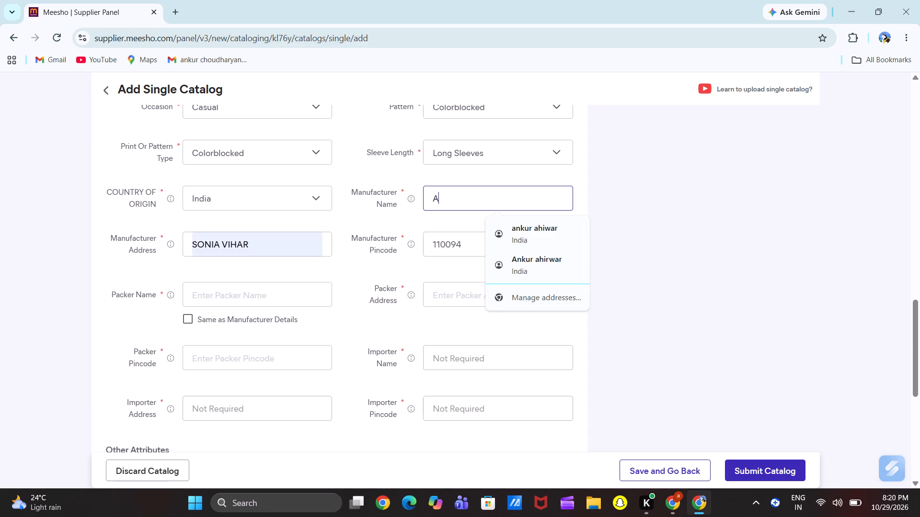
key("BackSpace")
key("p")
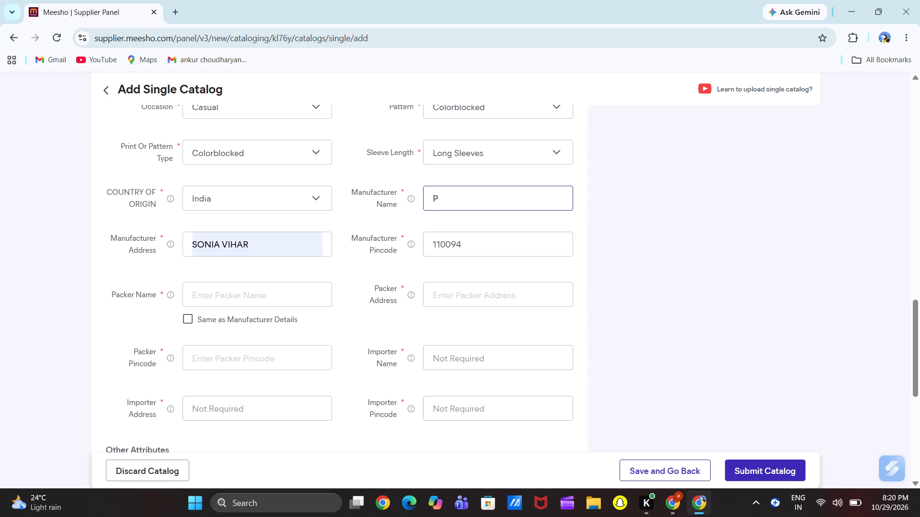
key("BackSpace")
Fill in Product 1's packer address from the saved suggestion starting with S, and enter the packer pincode.
left_click(445, 292)
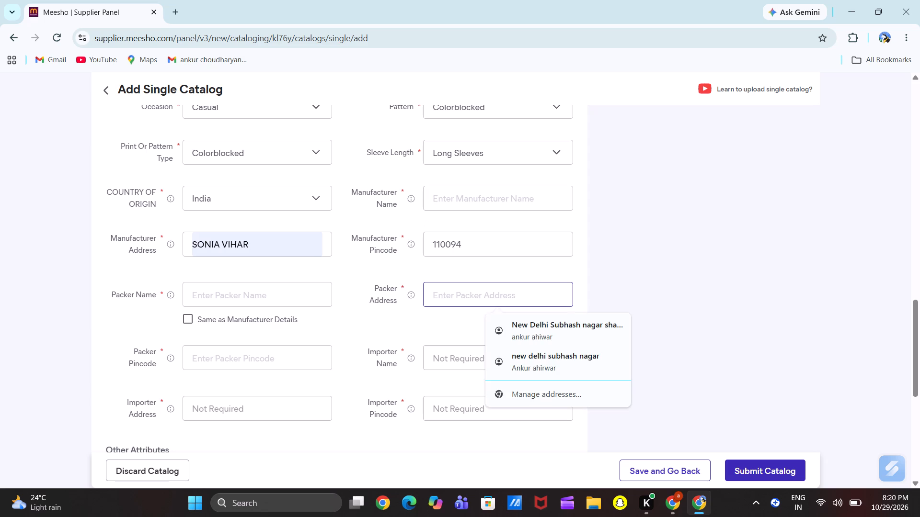
type("11")
key("BackSpace")
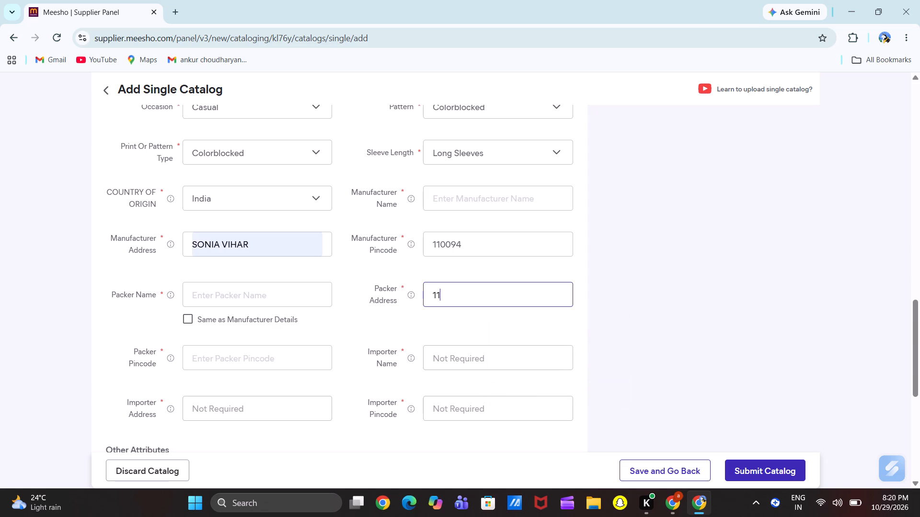
key("BackSpace")
key("a")
key("BackSpace")
key("s")
left_click(513, 324)
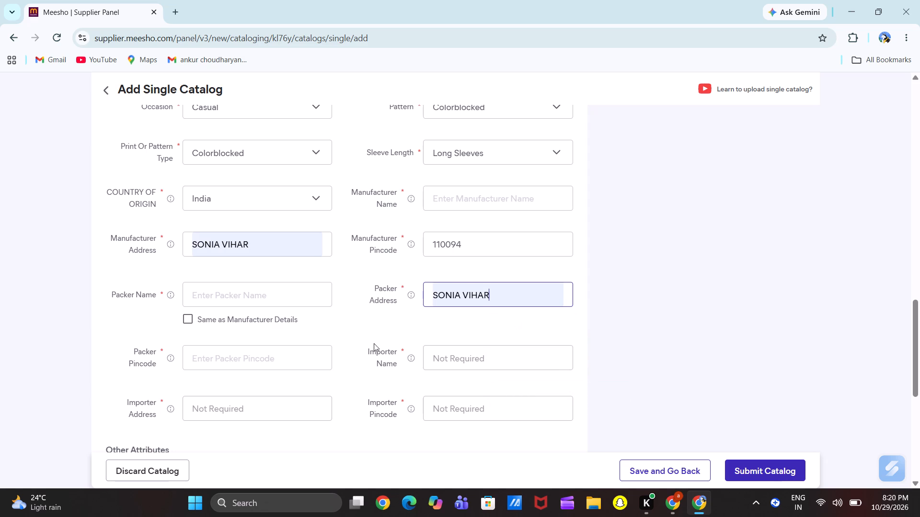
left_click(266, 360)
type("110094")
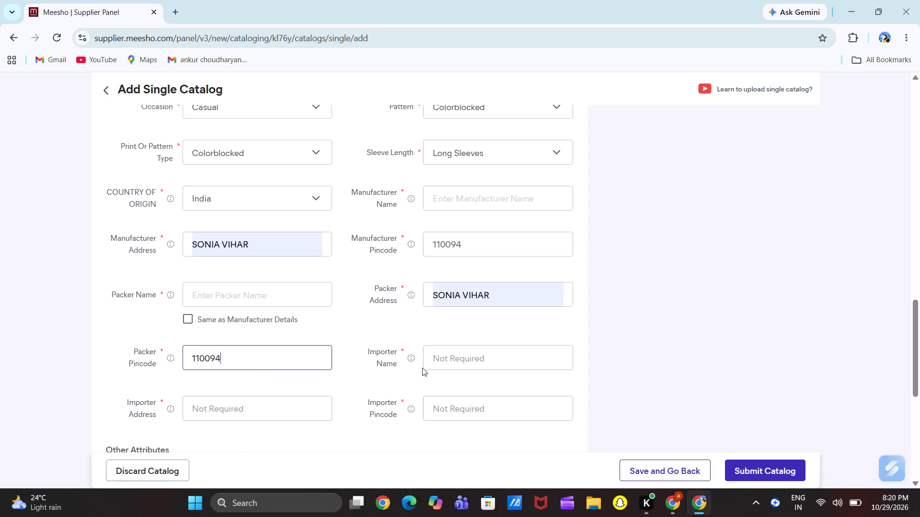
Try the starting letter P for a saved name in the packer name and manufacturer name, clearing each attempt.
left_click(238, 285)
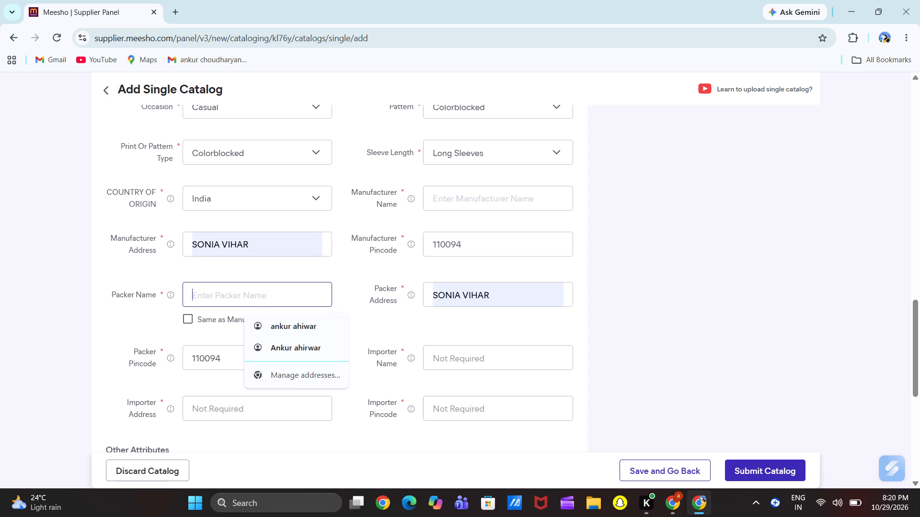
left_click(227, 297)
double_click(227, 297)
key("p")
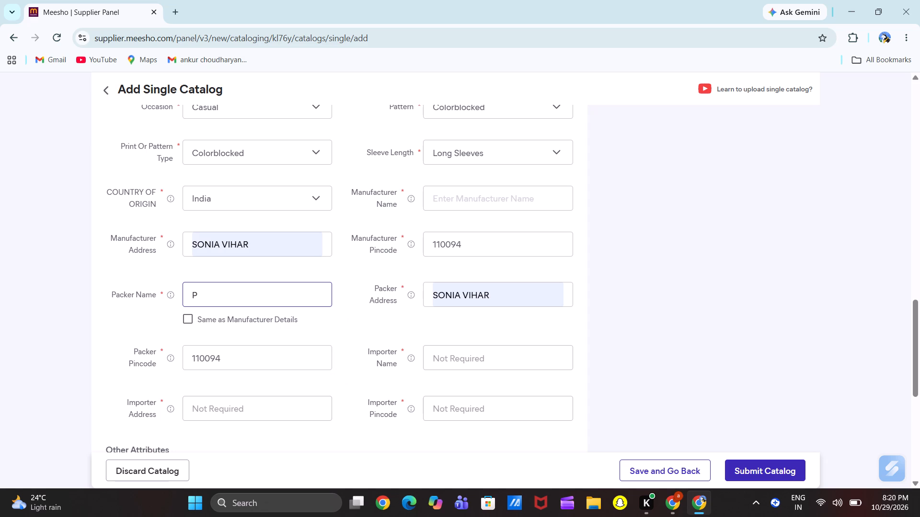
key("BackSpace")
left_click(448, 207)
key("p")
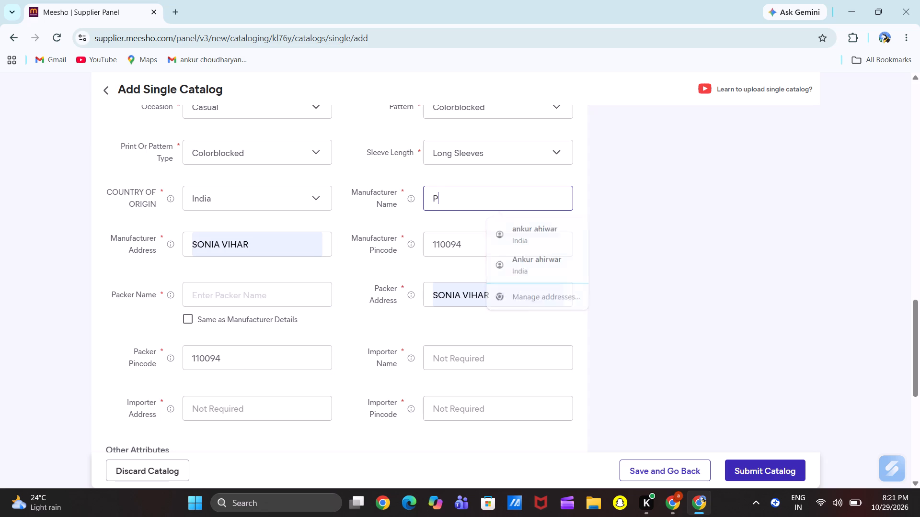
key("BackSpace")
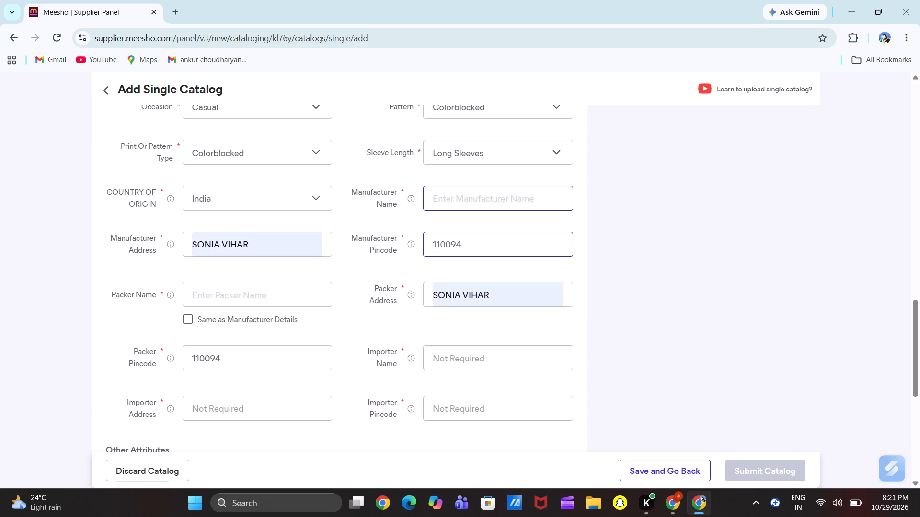
Save the six-product draft and go back to the catalog uploads overview.
scroll(378, 191, "up", 6)
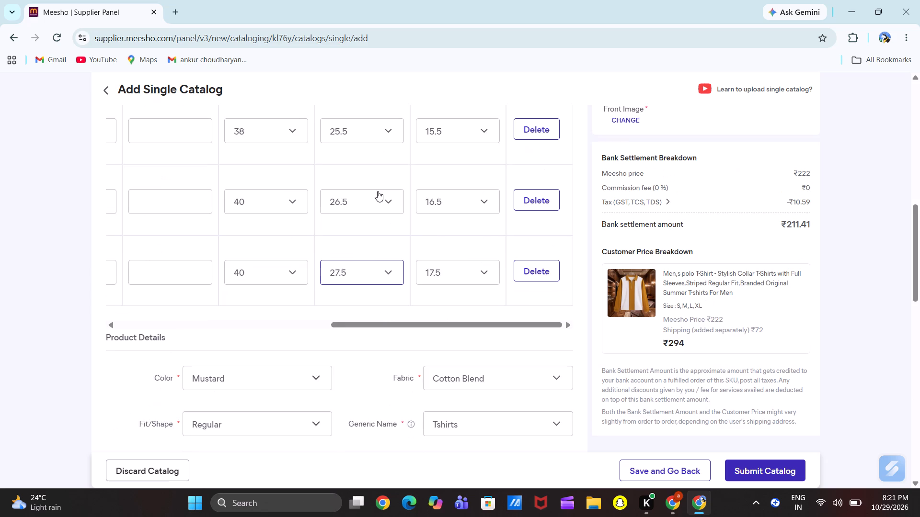
scroll(378, 191, "up", 4)
scroll(322, 215, "up", 3)
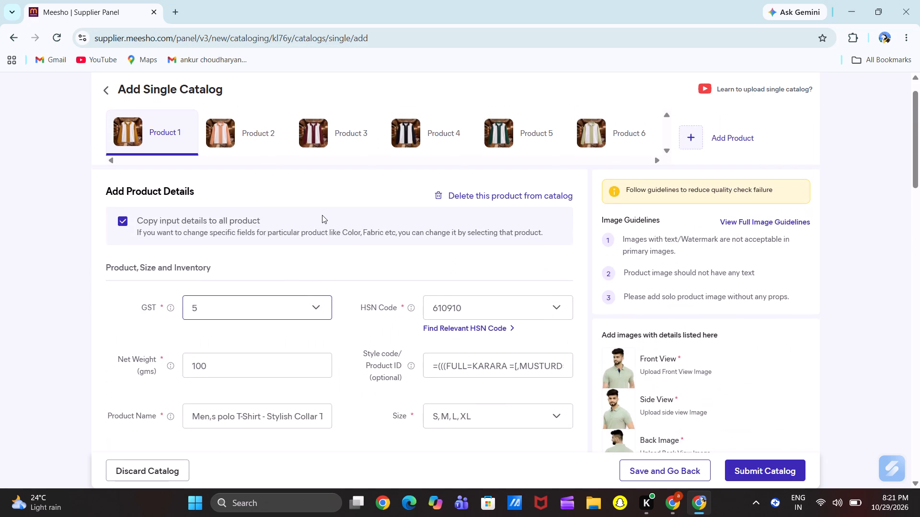
scroll(322, 215, "up", 1)
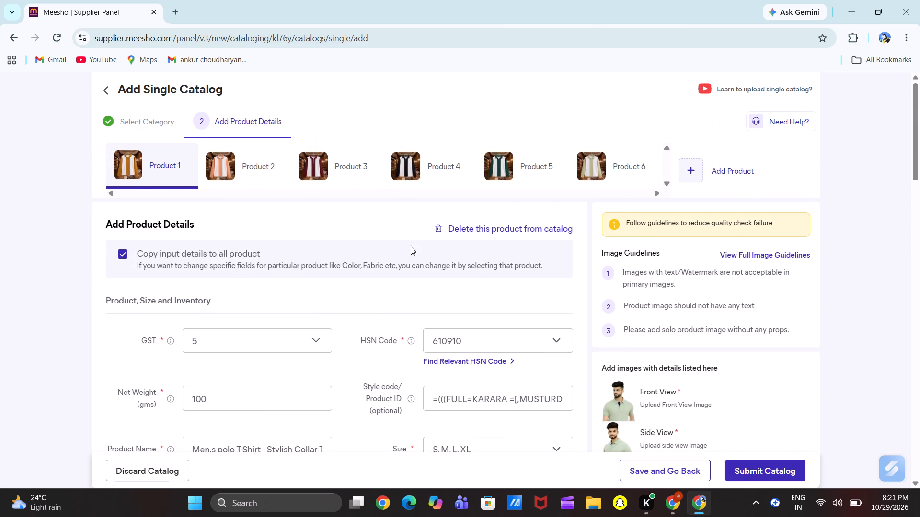
left_click(644, 472)
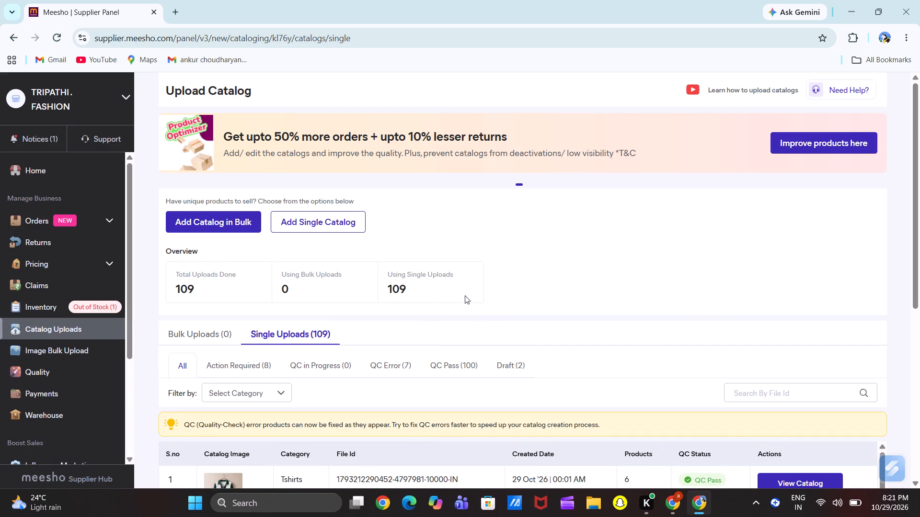
Open the draft catalog created 26 Sept, check the saved suggestions for its packer name, and go back without saving.
scroll(465, 295, "down", 3)
left_click(510, 176)
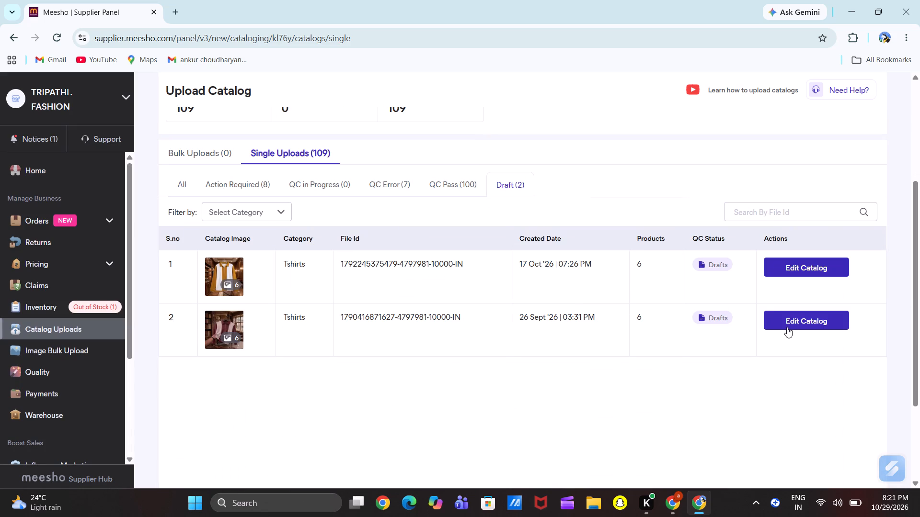
left_click(787, 327)
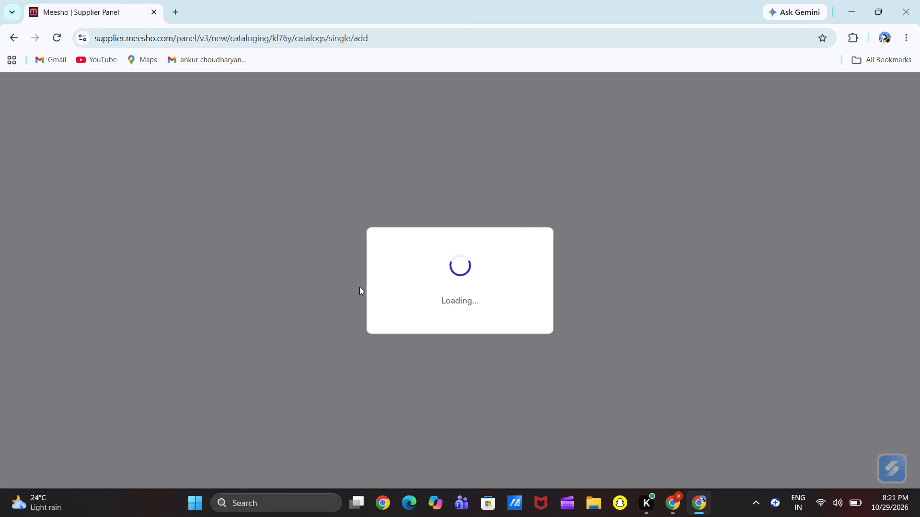
scroll(359, 287, "down", 9)
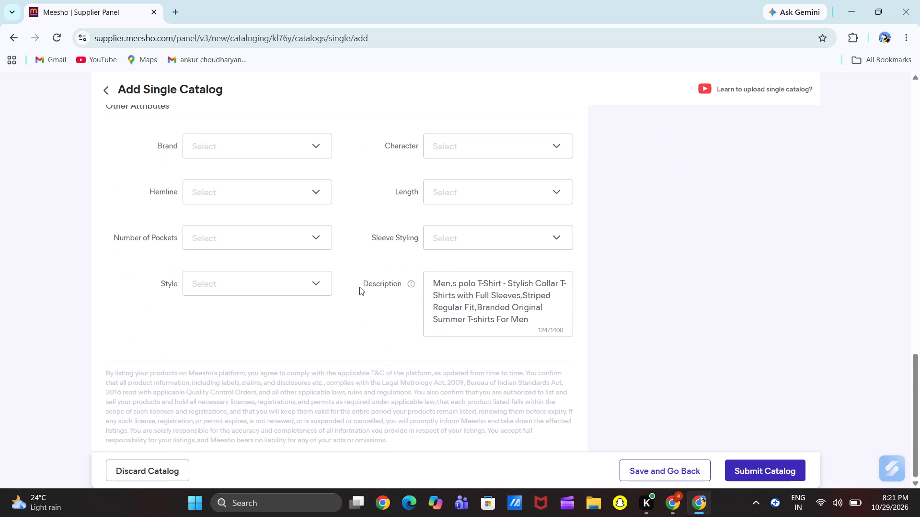
scroll(359, 287, "up", 3)
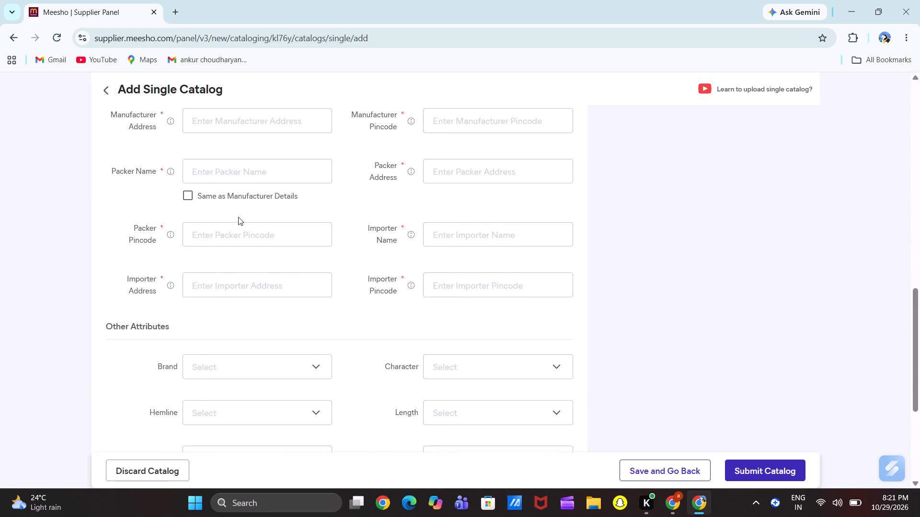
left_click(240, 233)
left_click(207, 176)
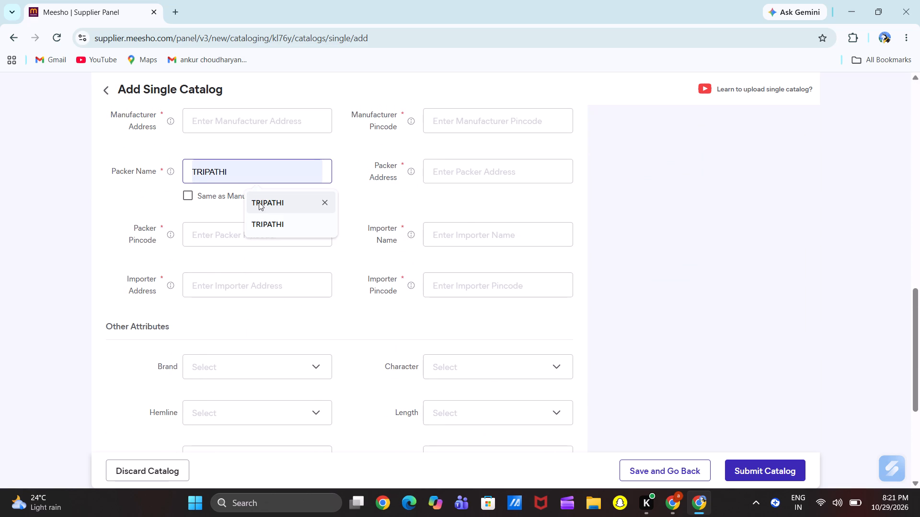
scroll(257, 114, "up", 4)
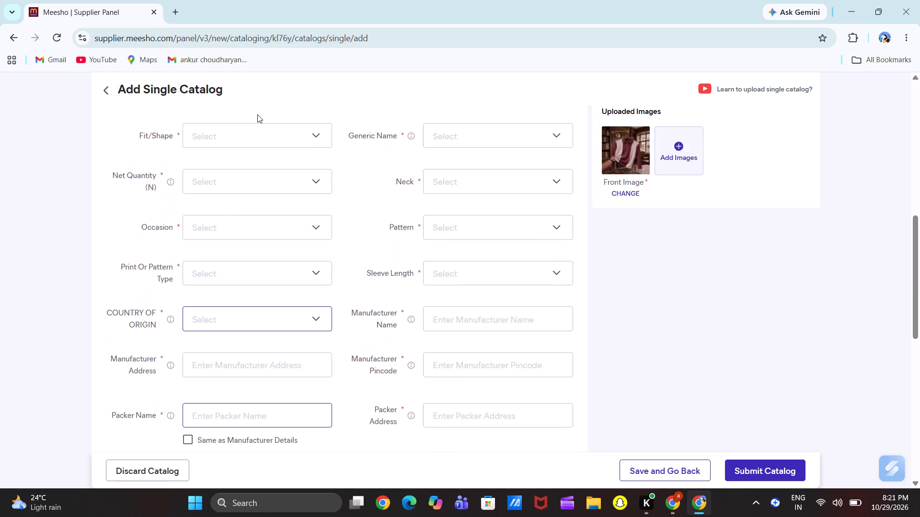
scroll(257, 114, "up", 5)
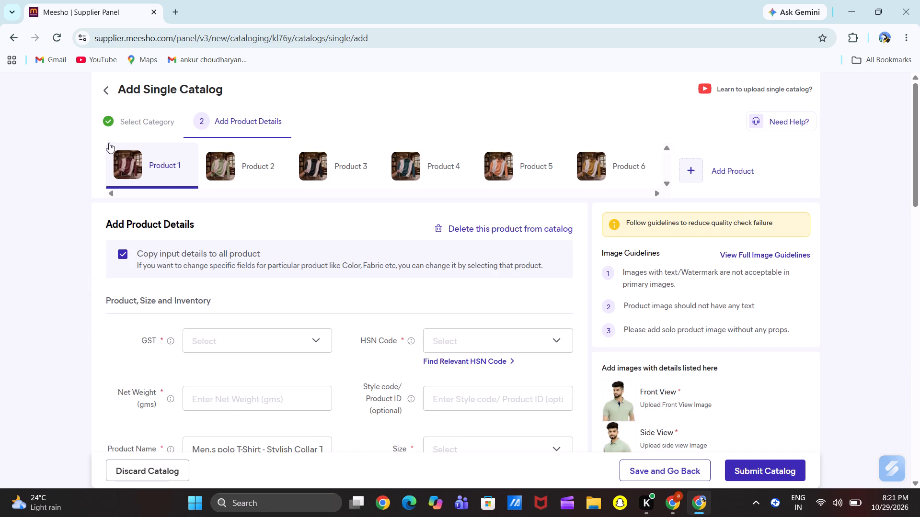
left_click(108, 92)
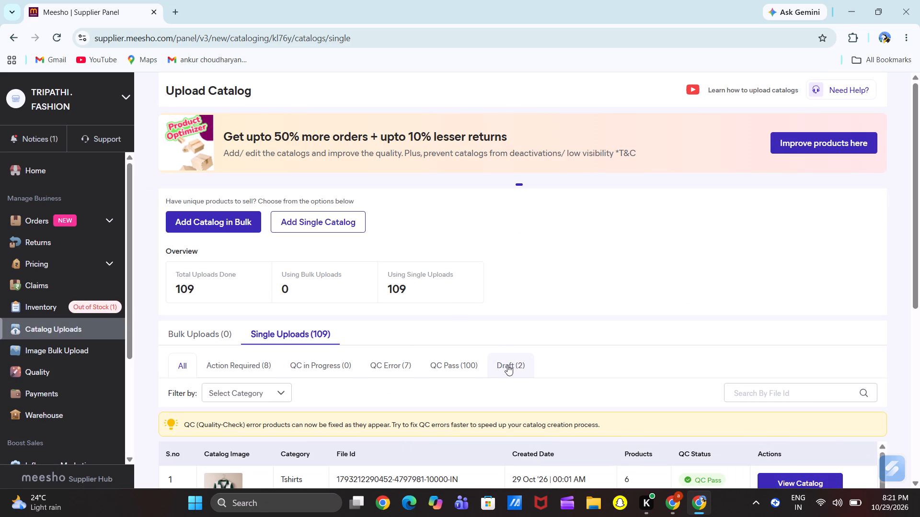
Reopen the draft catalog created 17 Oct for editing.
left_click(507, 365)
scroll(562, 348, "down", 3)
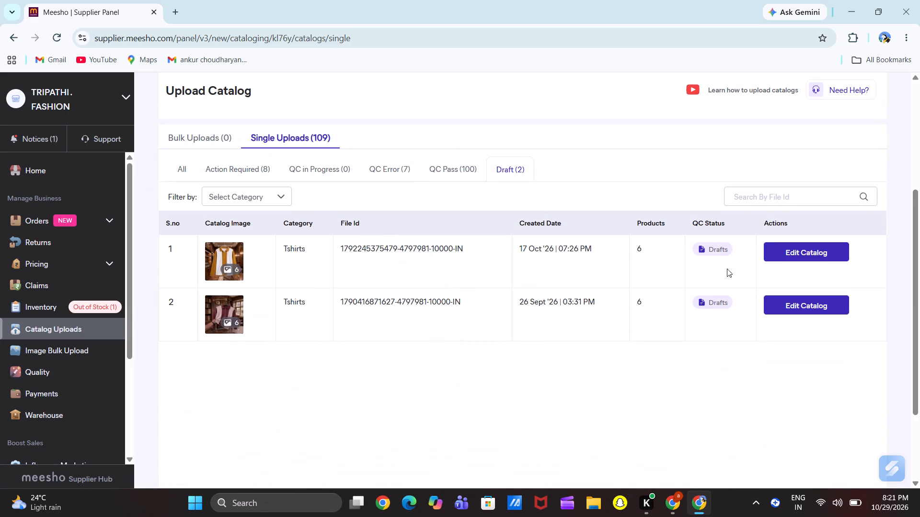
left_click(787, 257)
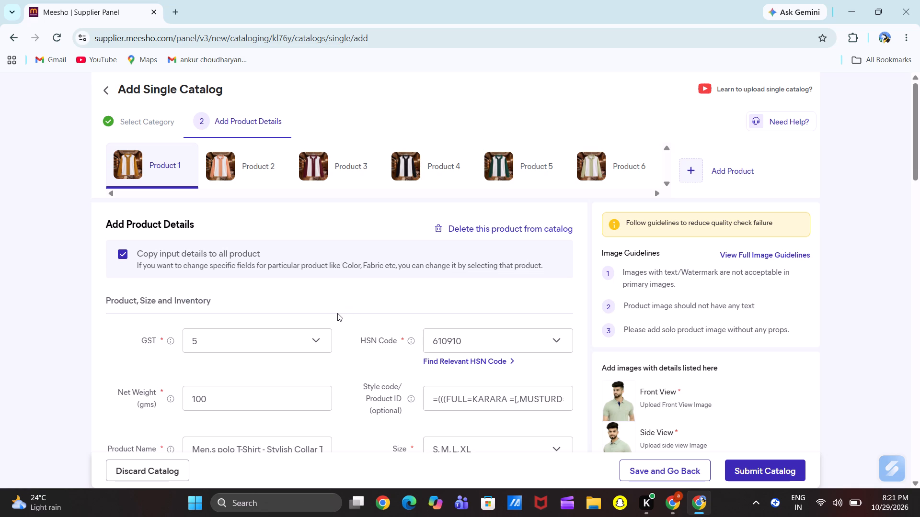
Fill in TRIPATHI as both the manufacturer name and the packer name in Product 1's details.
scroll(337, 313, "down", 1)
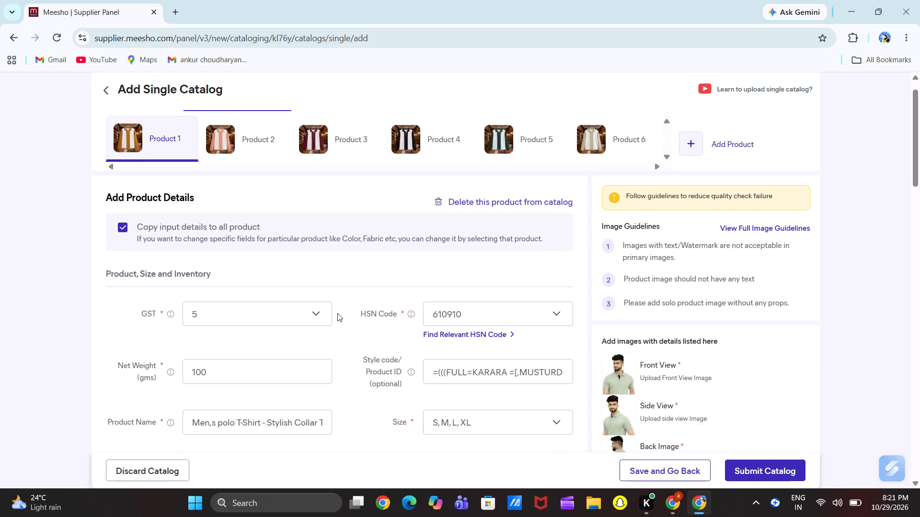
scroll(337, 313, "down", 10)
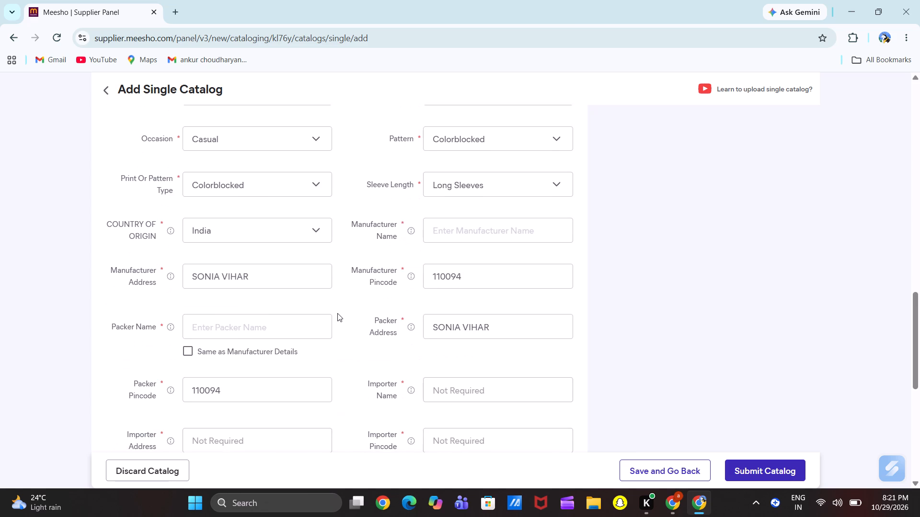
scroll(337, 313, "down", 1)
left_click(455, 157)
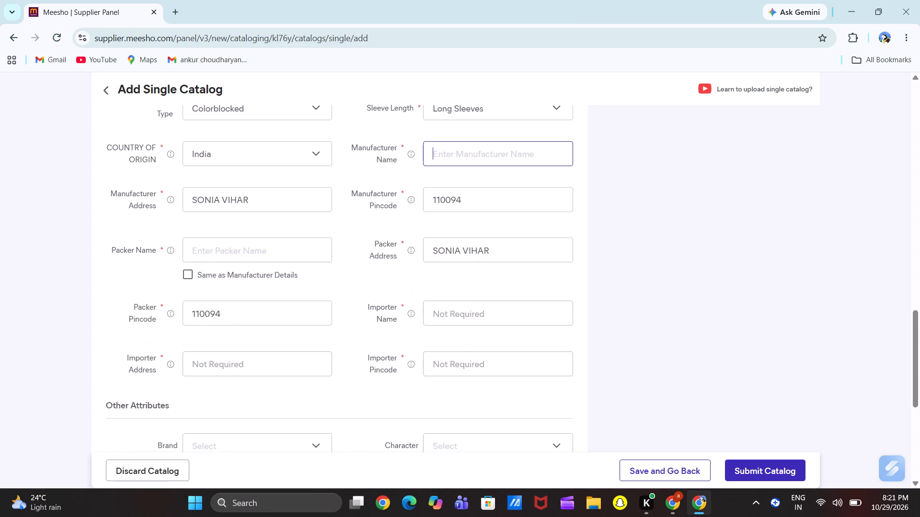
key("t")
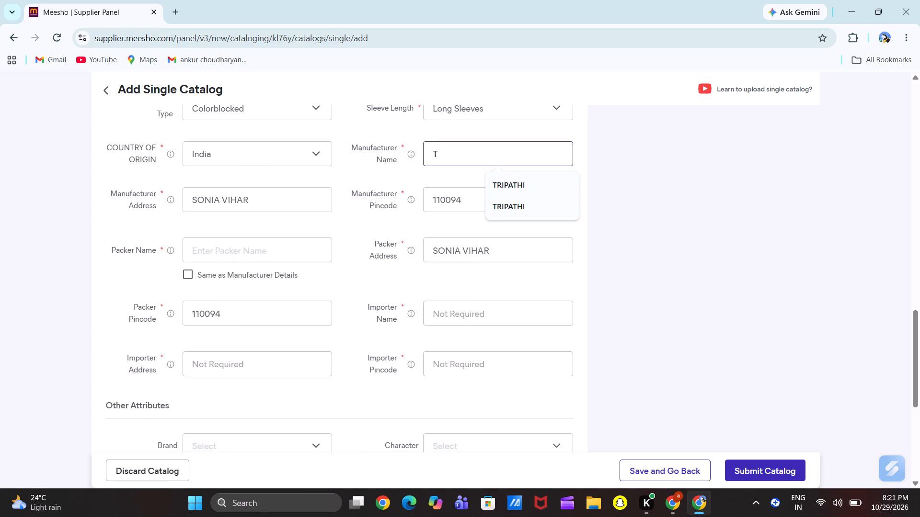
left_click(519, 189)
left_click(250, 257)
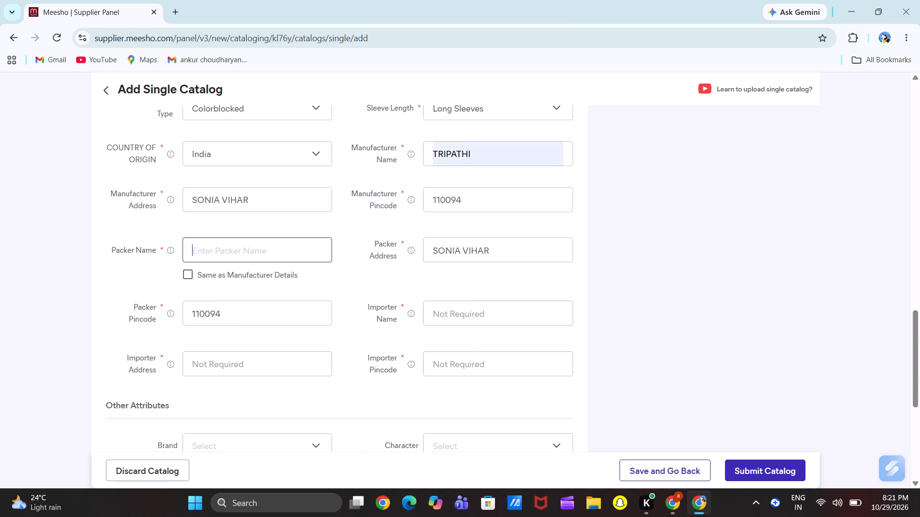
left_click(267, 280)
Set Product 1's length to Regular, style to Korean and number of pockets to No Pocket in Other Attributes.
scroll(346, 287, "down", 1)
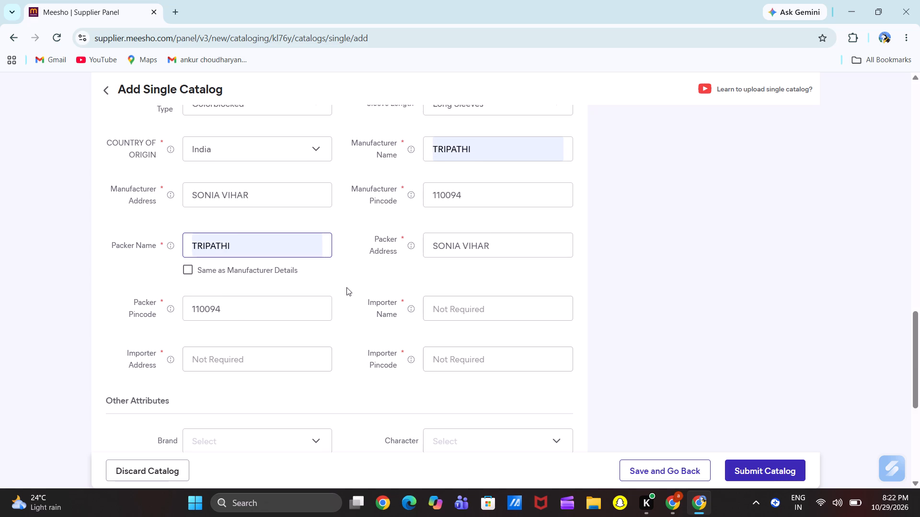
scroll(346, 287, "down", 3)
left_click(482, 236)
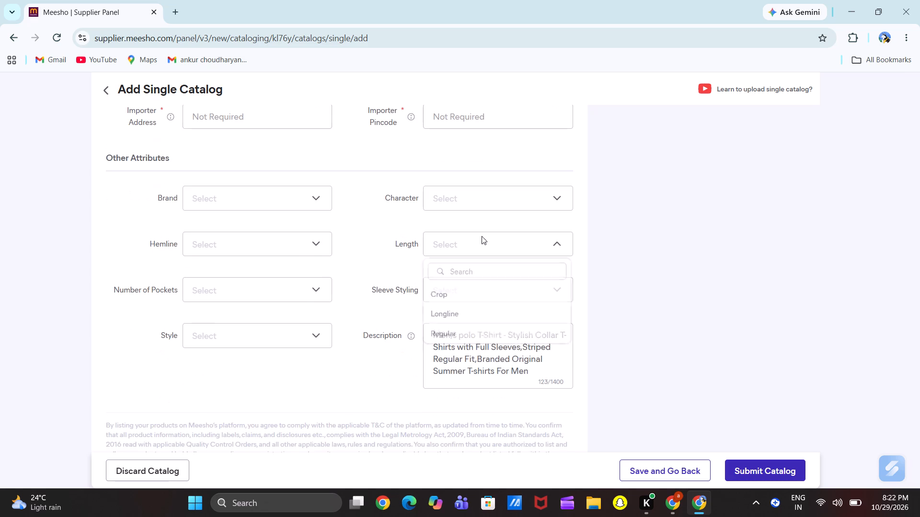
left_click(456, 333)
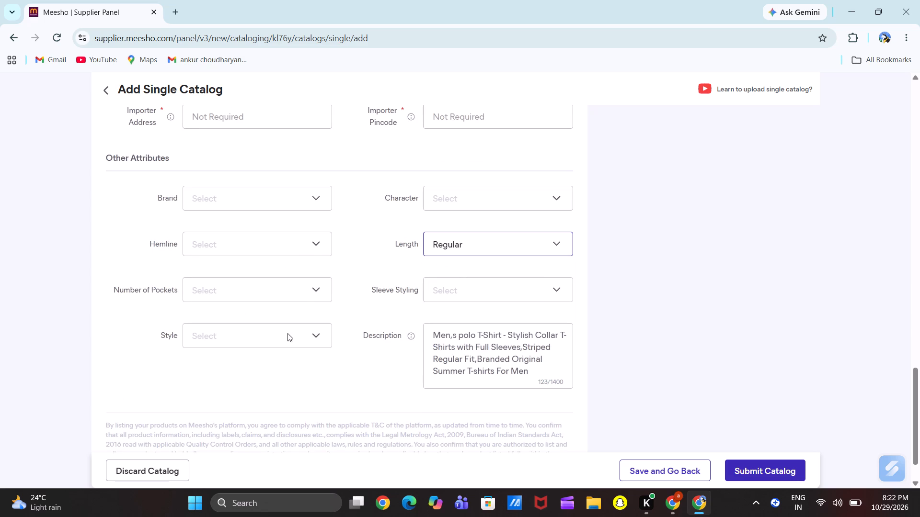
left_click(274, 333)
left_click(225, 408)
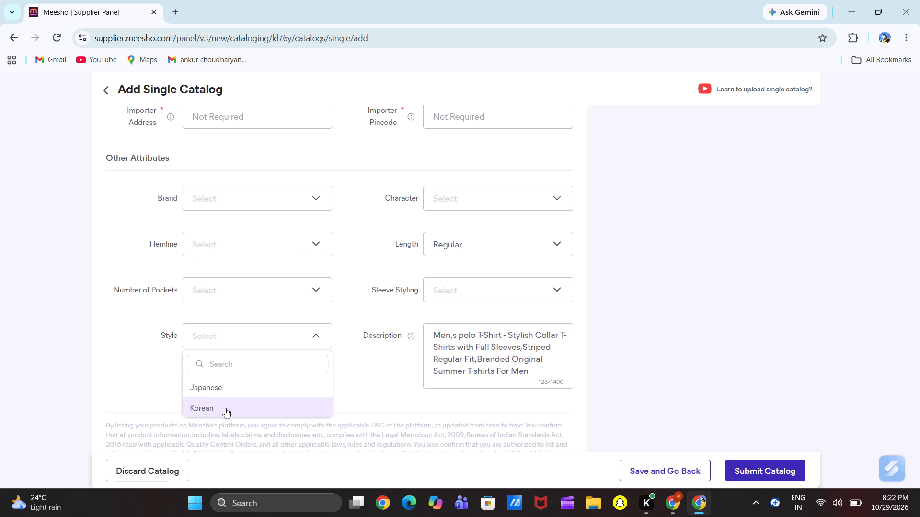
left_click(220, 294)
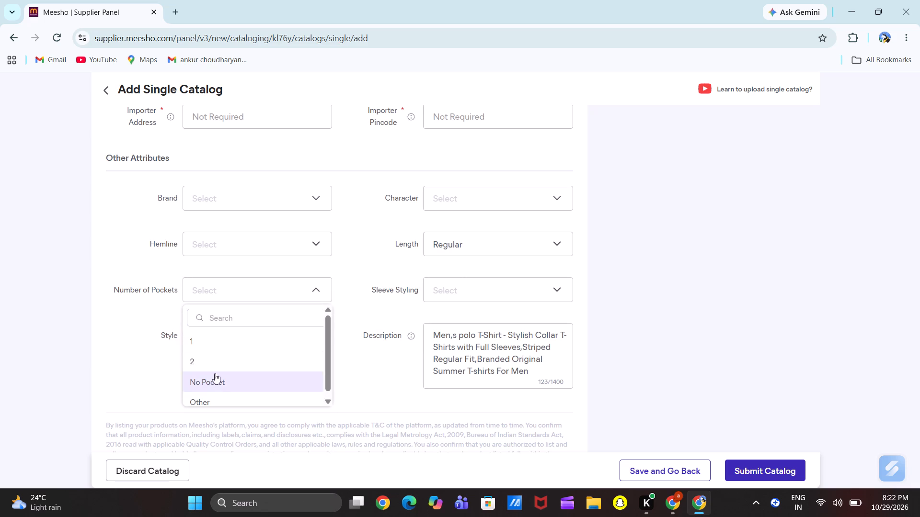
left_click(216, 372)
Enter =(((FULL=KARARA=PEACH;;))))) as Product 2's style code, adapting the saved PISTA suggestion.
scroll(239, 170, "up", 2)
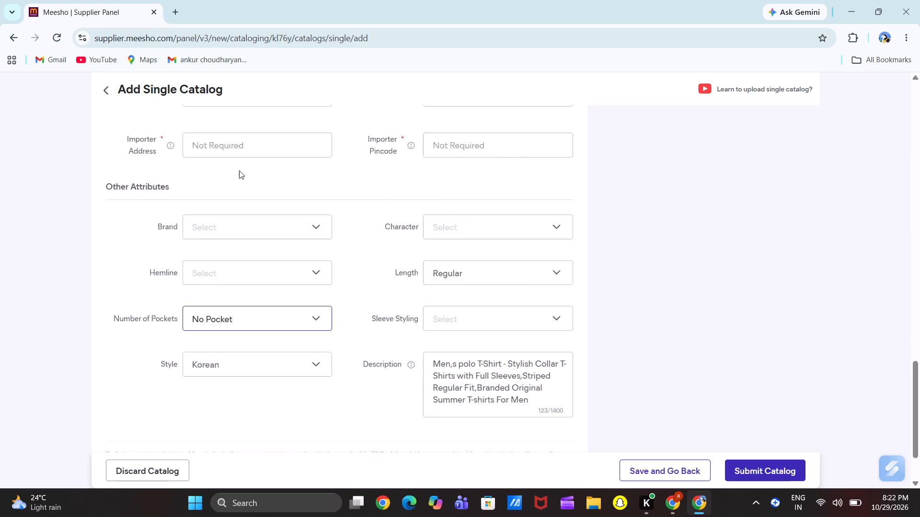
scroll(239, 170, "up", 10)
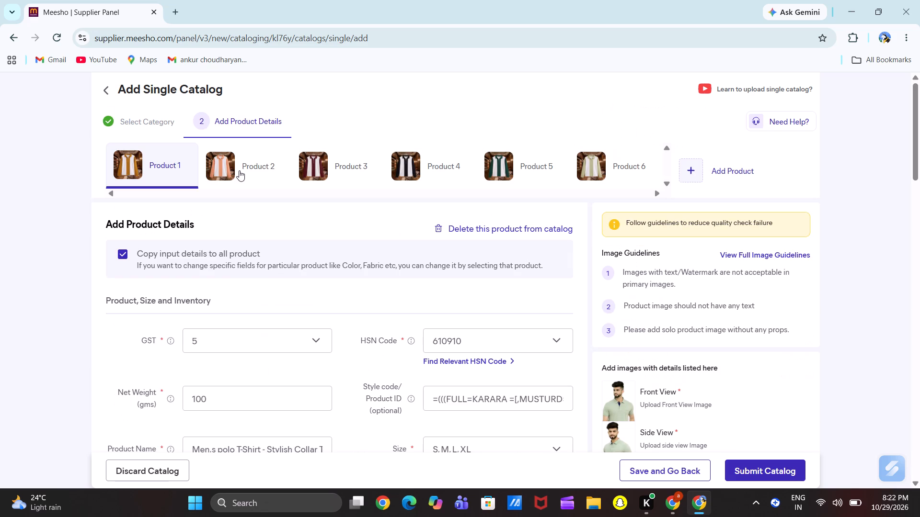
left_click(218, 162)
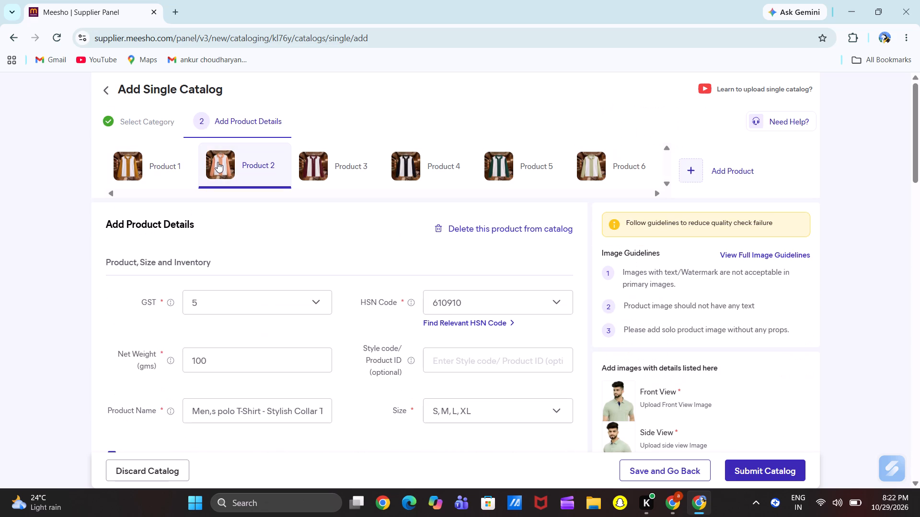
left_click(490, 360)
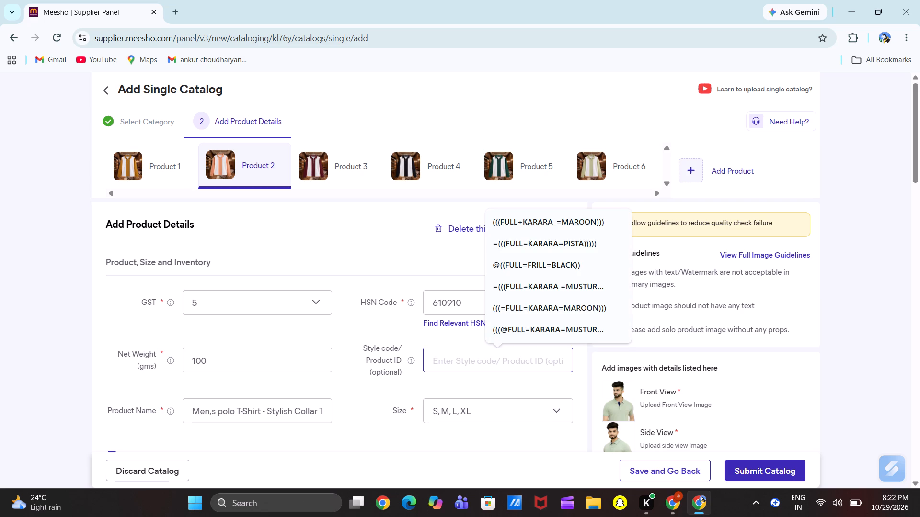
left_click(551, 242)
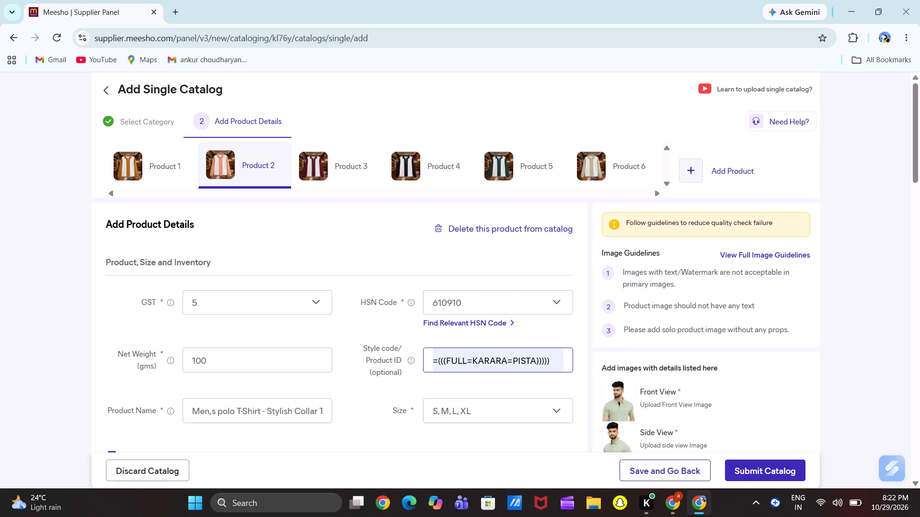
left_click(536, 361)
key("BackSpace")
key("BackSpace")
key("BackSpace")
key("BackSpace")
key("BackSpace")
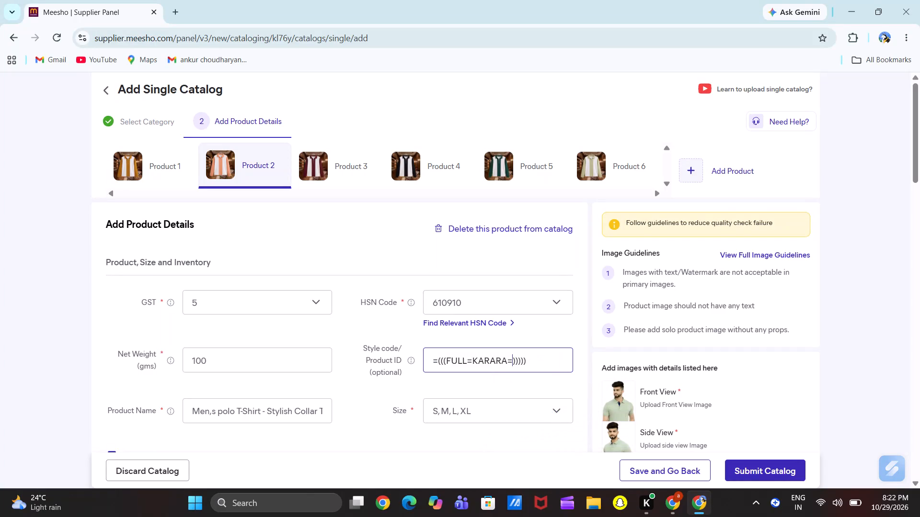
type("PEACH")
type(";;")
Look over Product 1's details for comparison and return to Product 2.
scroll(369, 264, "down", 6)
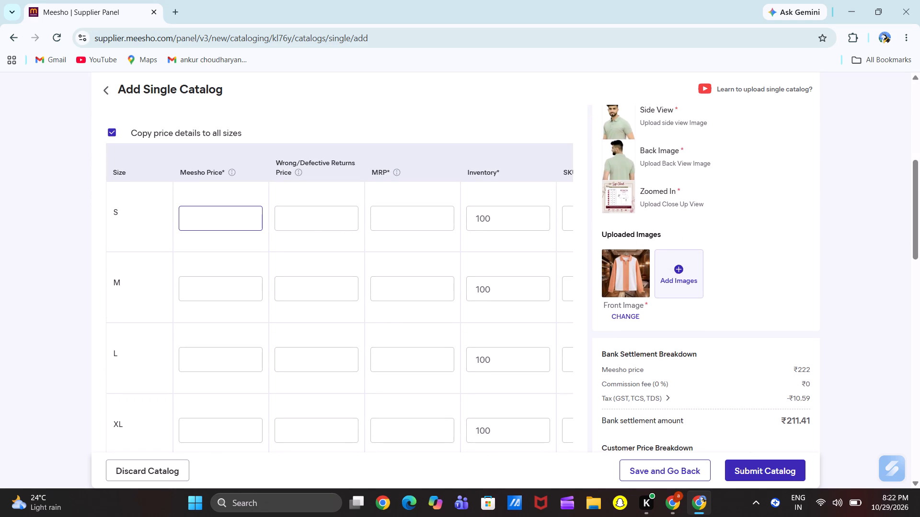
scroll(295, 169, "up", 4)
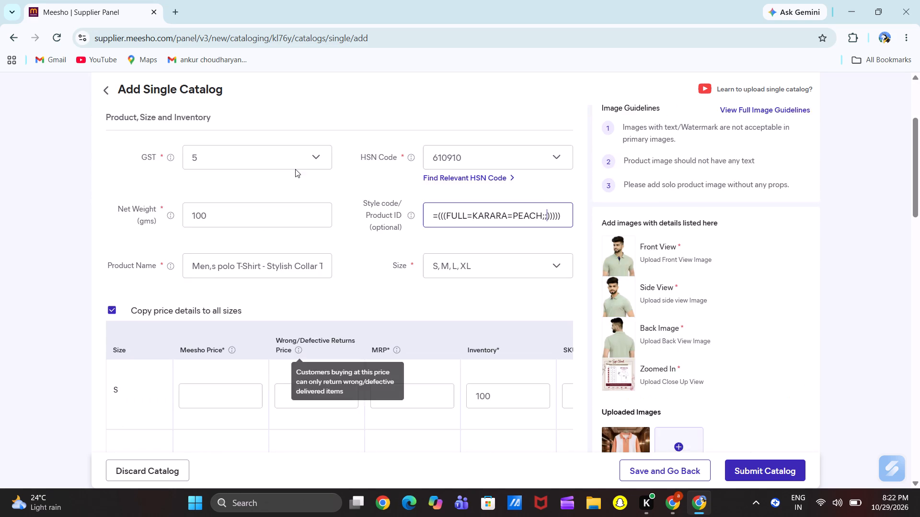
scroll(295, 169, "up", 2)
left_click(130, 160)
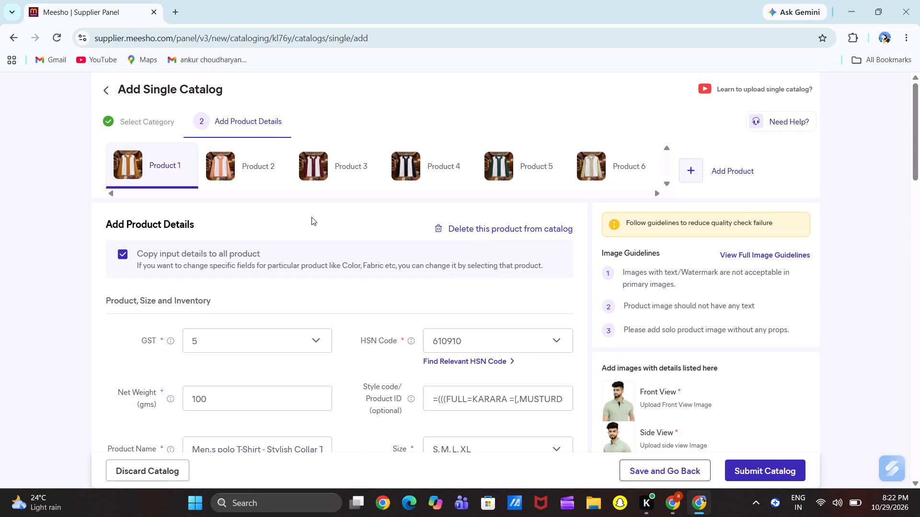
scroll(315, 220, "left", 1)
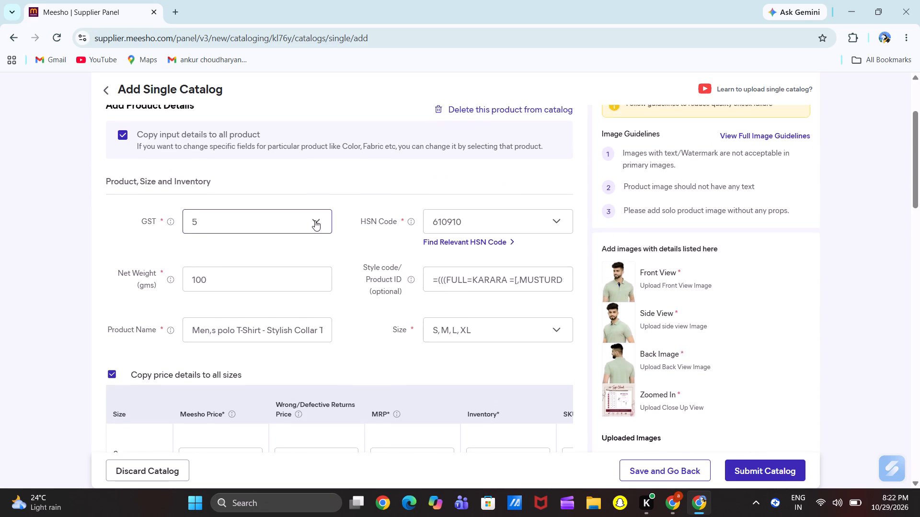
scroll(315, 220, "left", 1)
left_click(213, 153)
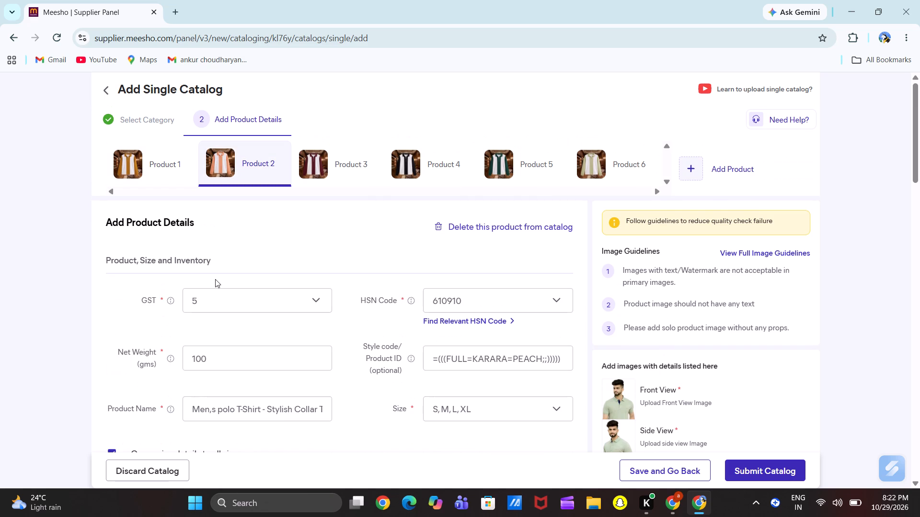
Set Product 2's Meesho price to 222, wrong/defective returns price to 221 and MRP to 799 for all sizes.
scroll(234, 358, "down", 3)
left_click(234, 358)
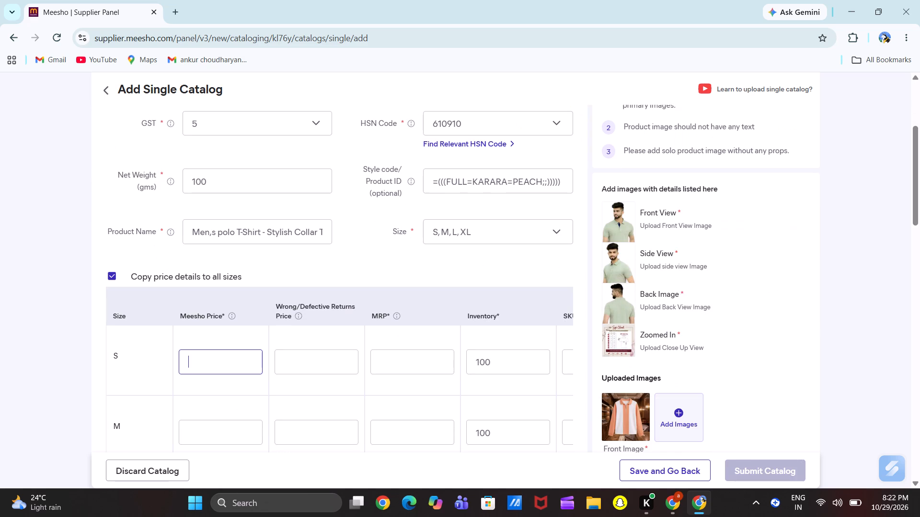
type("22")
key("2")
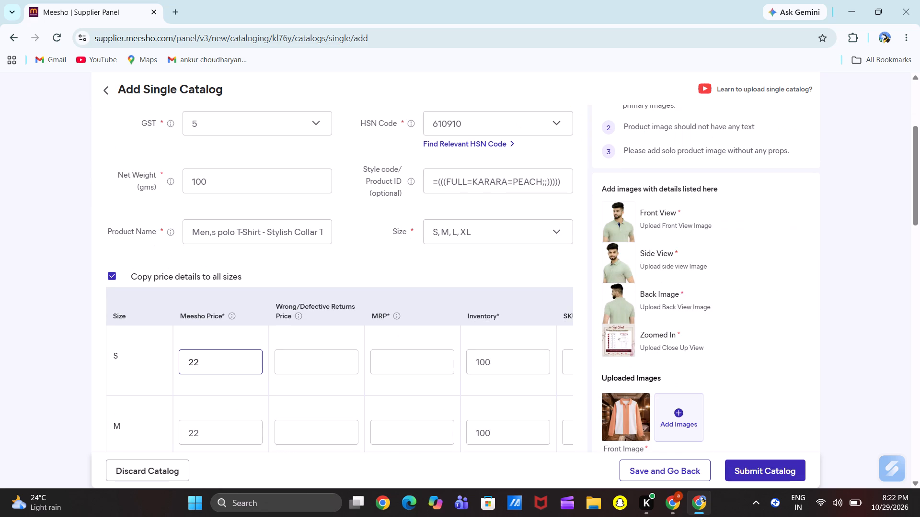
left_click(287, 359)
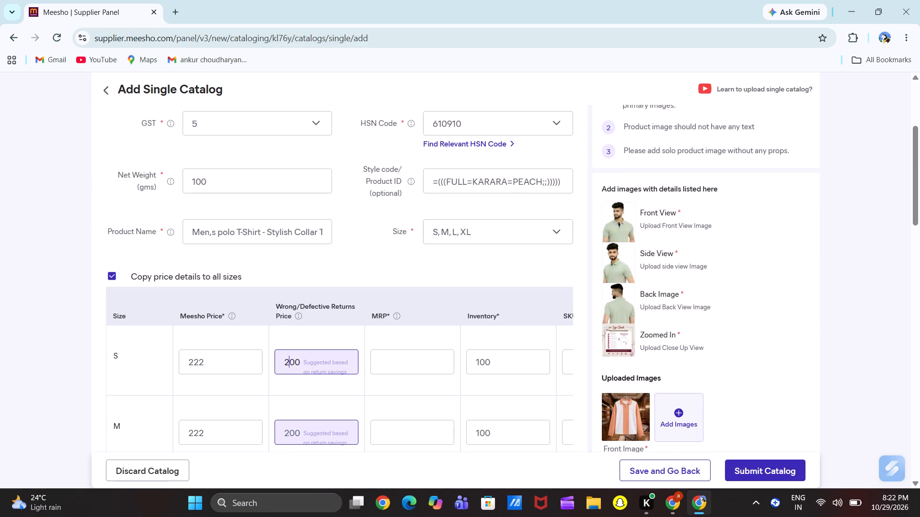
left_click(299, 359)
key("BackSpace")
key("BackSpace")
key("BackSpace")
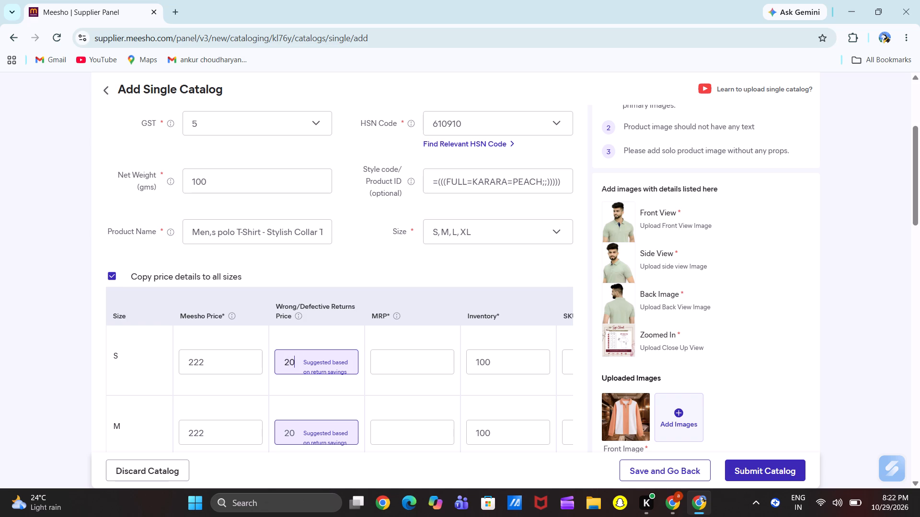
key("BackSpace")
type("221")
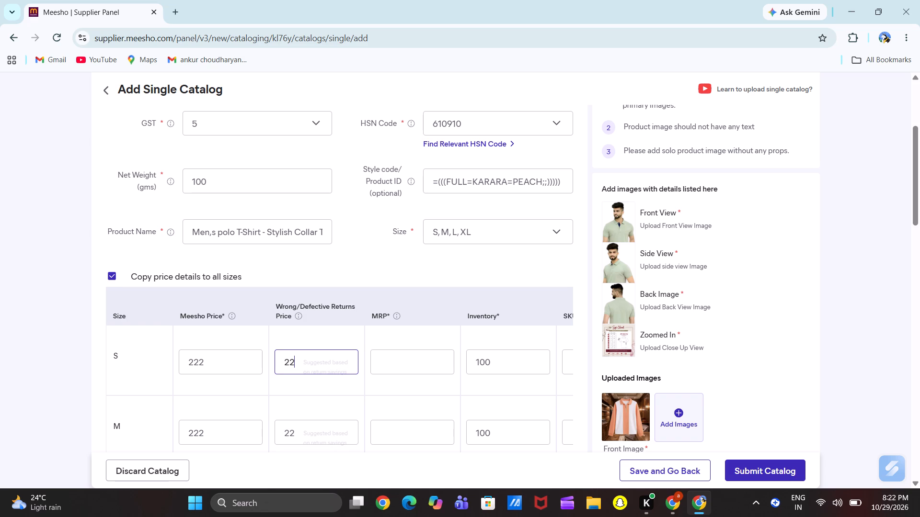
left_click(389, 356)
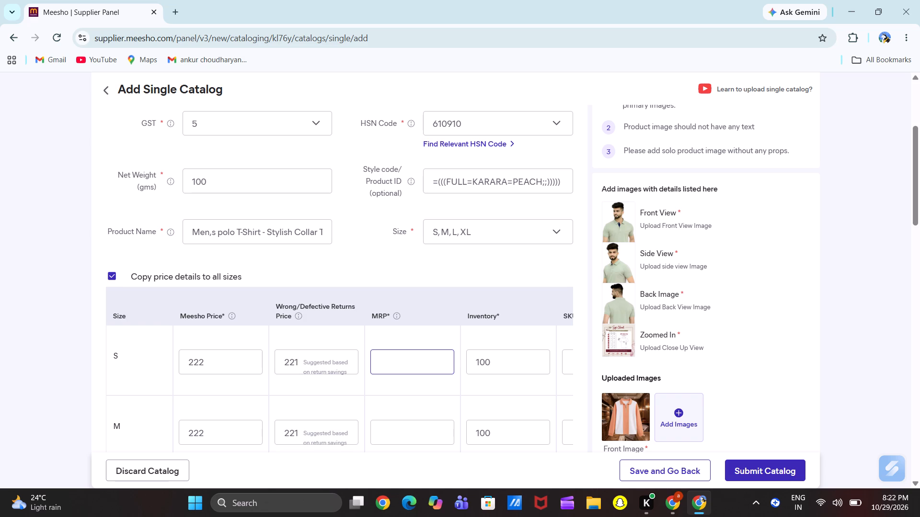
type("799")
Set Product 2's shoulder size to 14.5 inches for size S and 15.5 inches for size M.
scroll(453, 330, "down", 2)
scroll(453, 330, "left", 2)
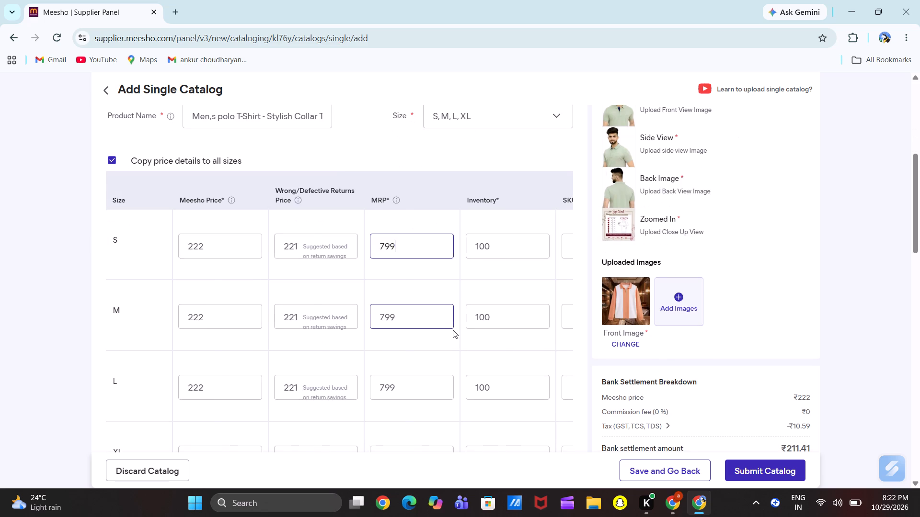
scroll(453, 330, "left", 4)
left_click(515, 251)
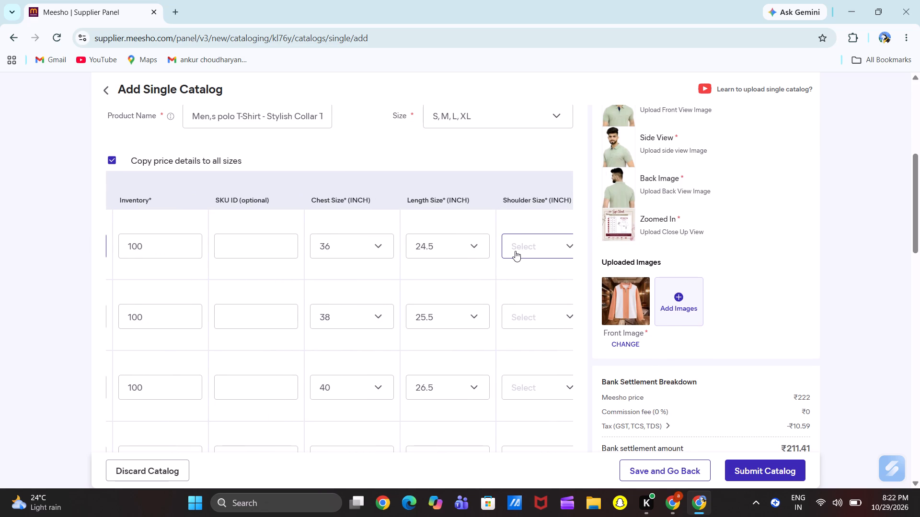
scroll(531, 318, "down", 2)
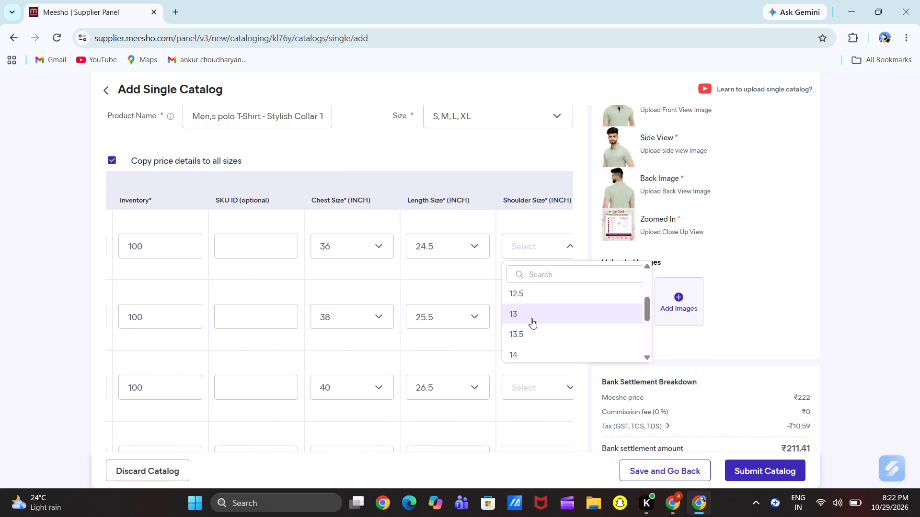
scroll(531, 318, "down", 1)
right_click(531, 318)
left_click(531, 318)
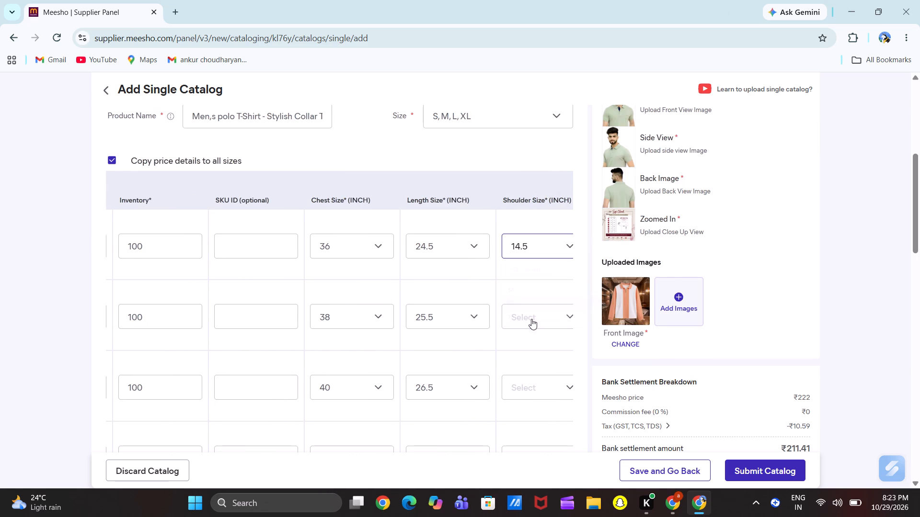
left_click(520, 319)
scroll(558, 432, "down", 1)
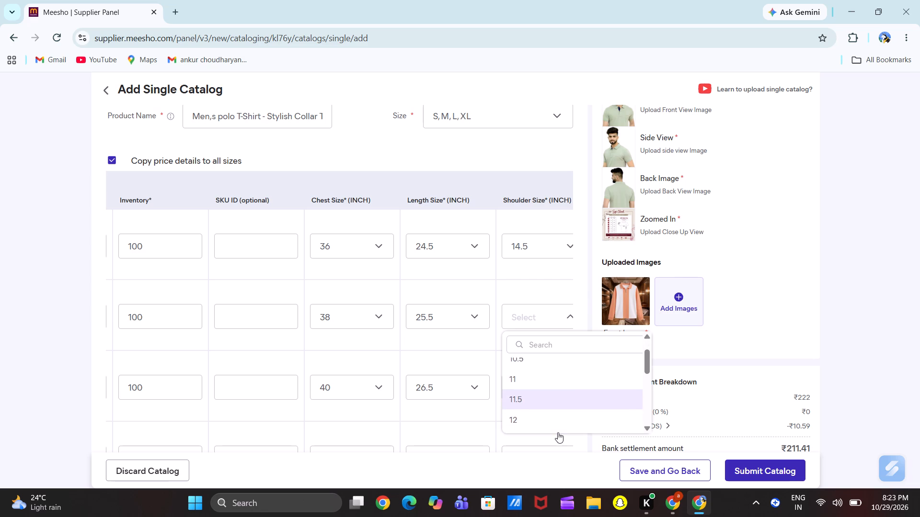
scroll(558, 432, "down", 2)
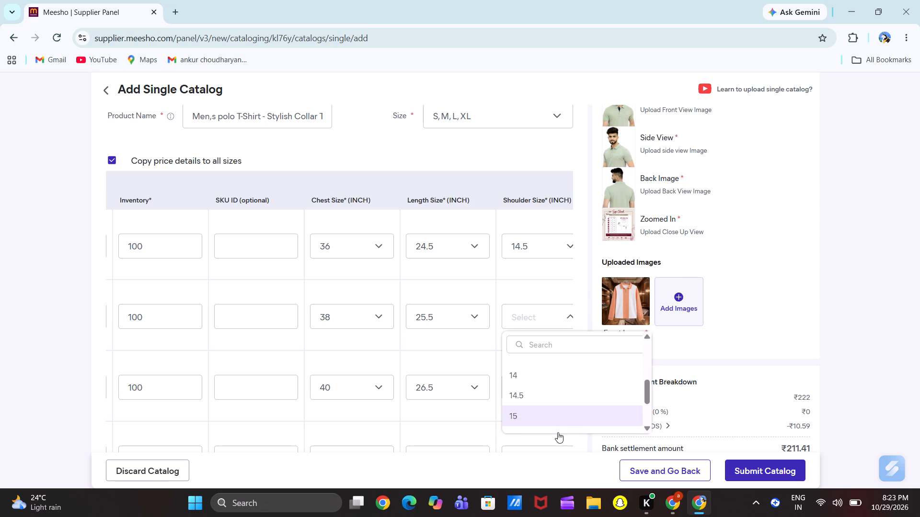
scroll(558, 432, "down", 2)
left_click(539, 409)
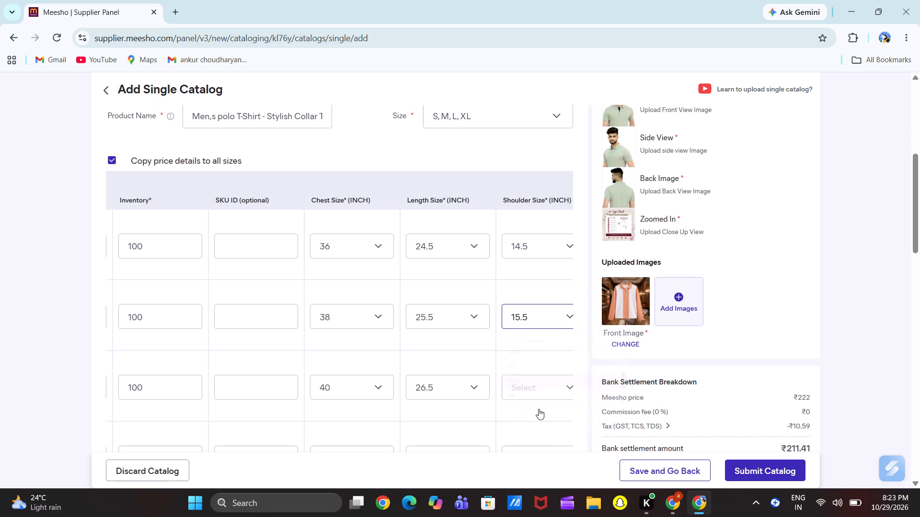
Set Product 2's shoulder size to 15.5 inches for size L.
left_click(524, 396)
scroll(541, 449, "down", 1)
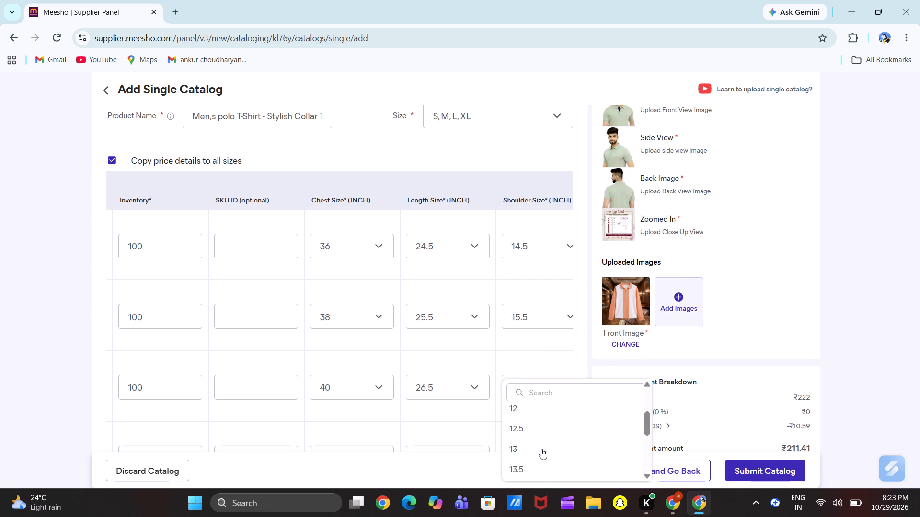
scroll(541, 449, "down", 2)
scroll(541, 449, "up", 1)
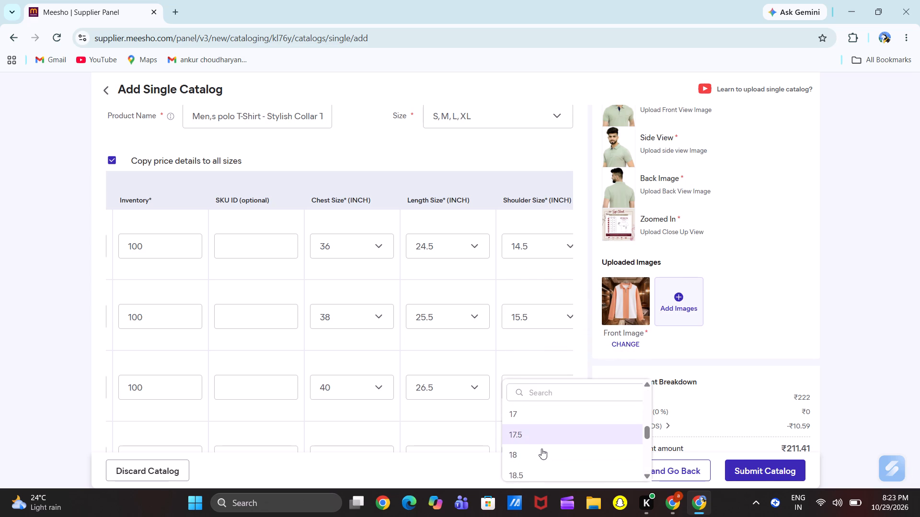
scroll(541, 449, "up", 1)
scroll(541, 449, "down", 1)
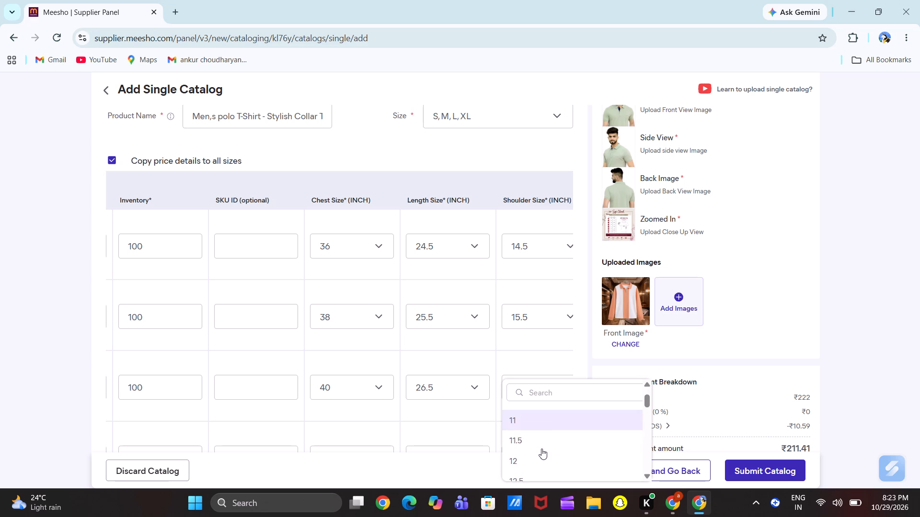
scroll(541, 449, "down", 2)
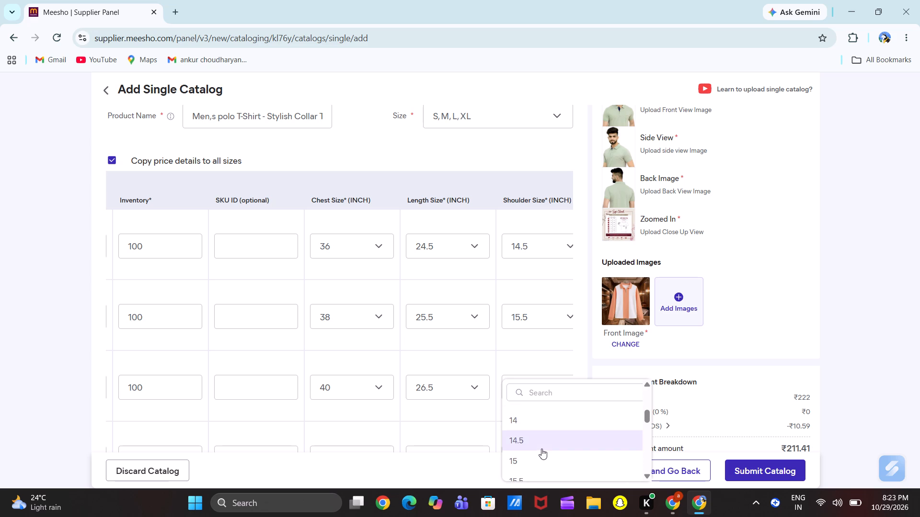
scroll(541, 449, "down", 1)
left_click(541, 449)
Set Product 2's shoulder size to 16.5 inches for size XL.
scroll(438, 381, "down", 1)
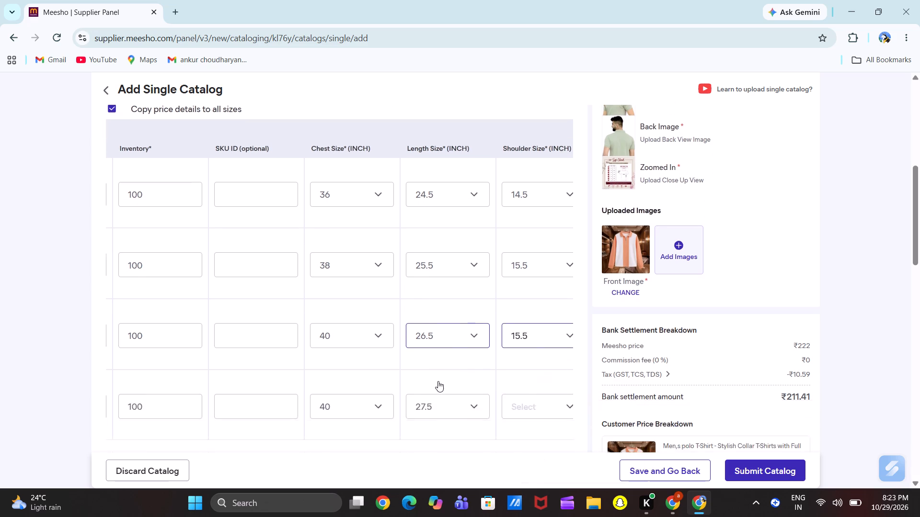
scroll(438, 381, "down", 1)
left_click(524, 373)
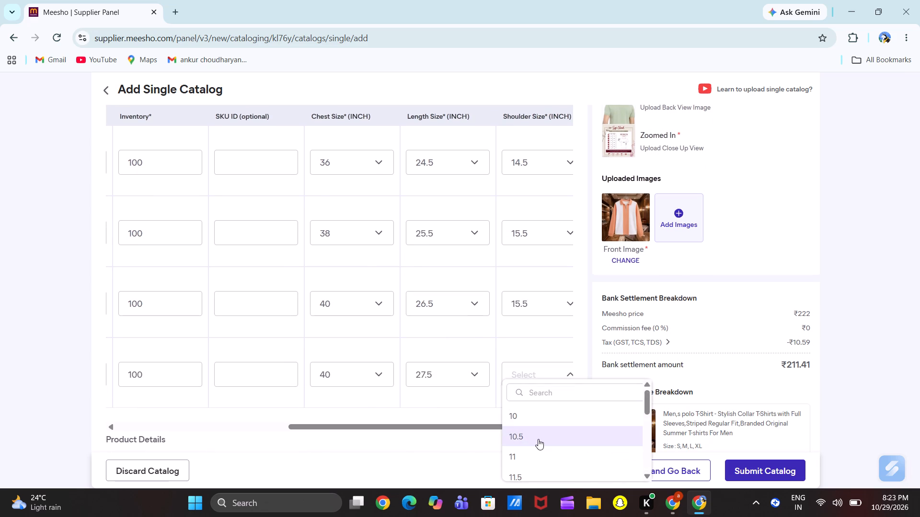
scroll(538, 439, "down", 4)
scroll(538, 439, "left", 1)
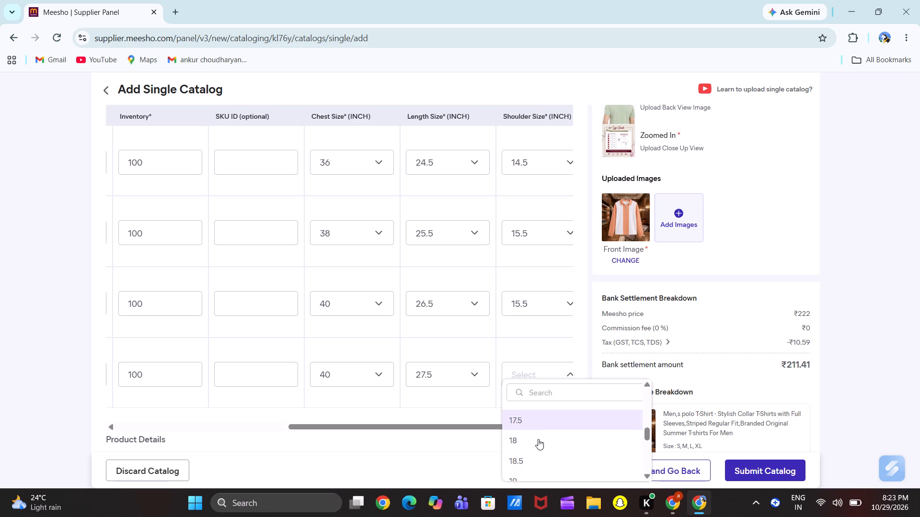
scroll(538, 439, "left", 1)
left_click(538, 439)
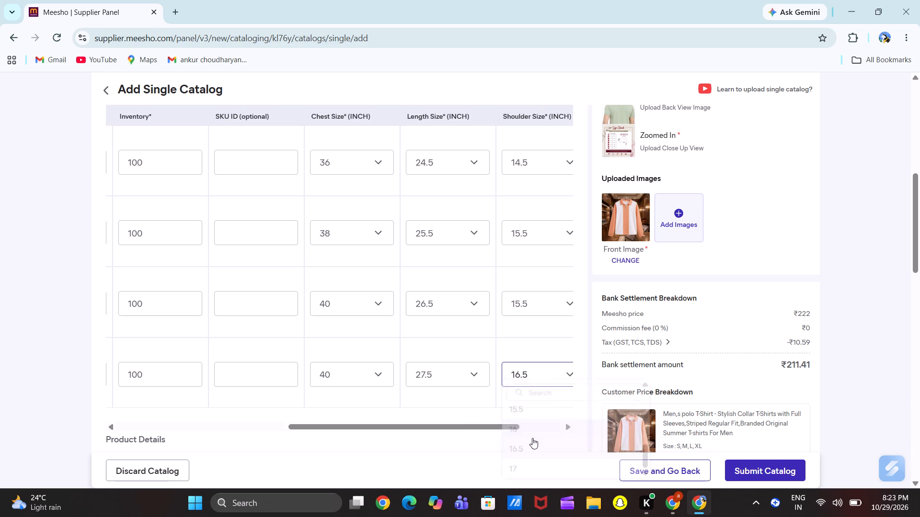
Set Product 2's color to Peach and its fabric to Cotton Blend in the product details.
scroll(411, 376, "down", 4)
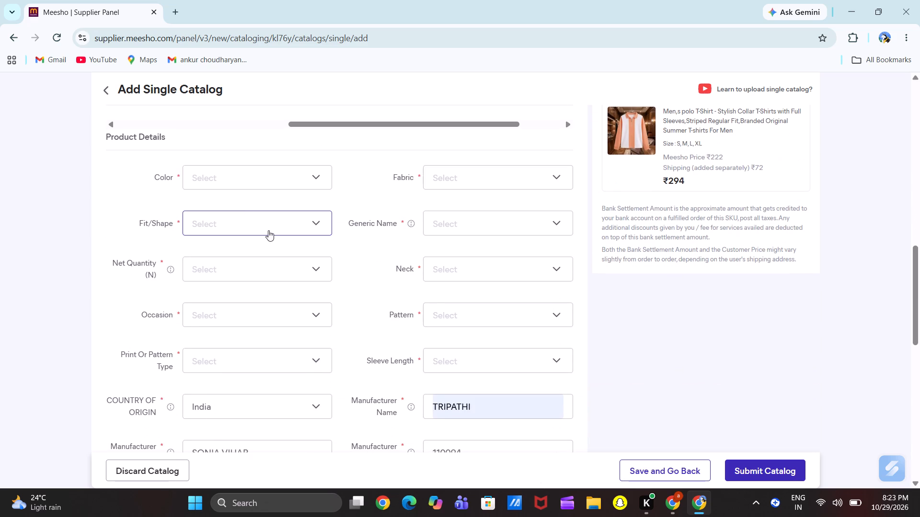
left_click(222, 176)
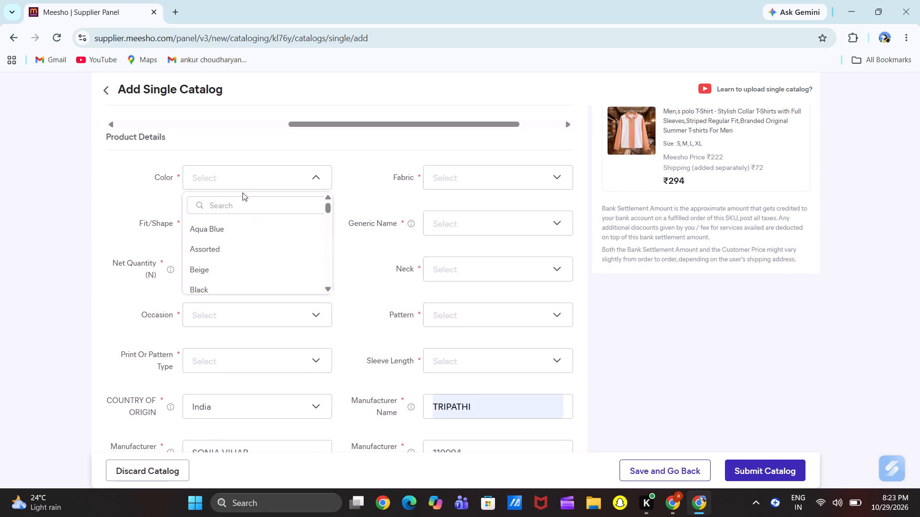
left_click(242, 192)
left_click(245, 199)
type("PE")
left_click(222, 240)
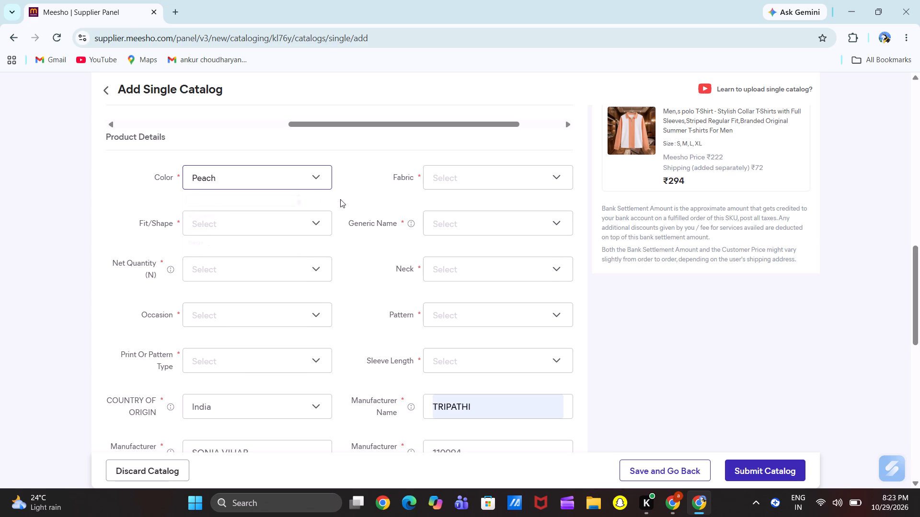
left_click(450, 174)
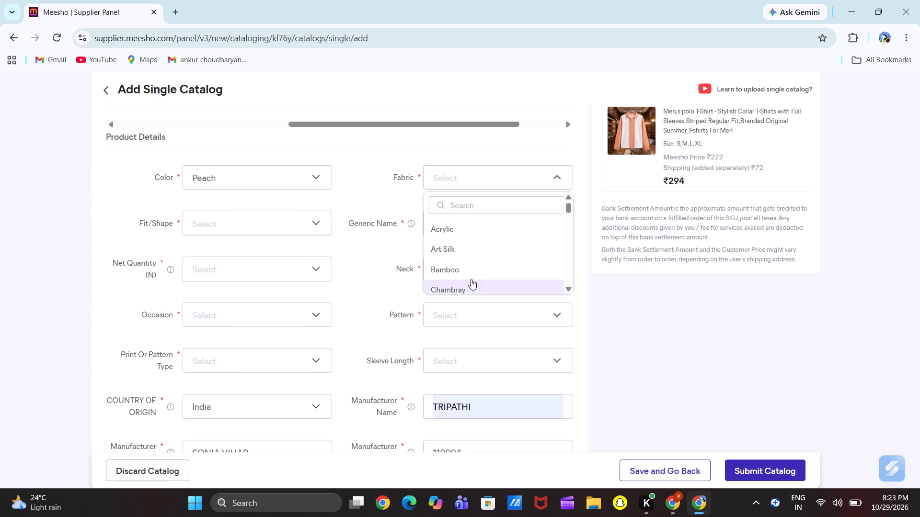
scroll(466, 270, "down", 3)
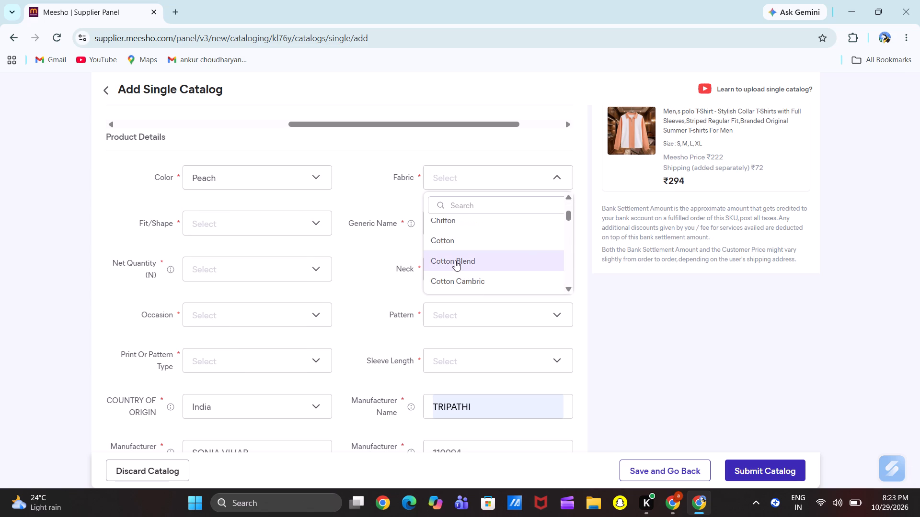
left_click(455, 260)
Fill Product 2's details with fit/shape Regular, generic name Tshirts, net quantity 1 and neck Polo.
left_click(249, 226)
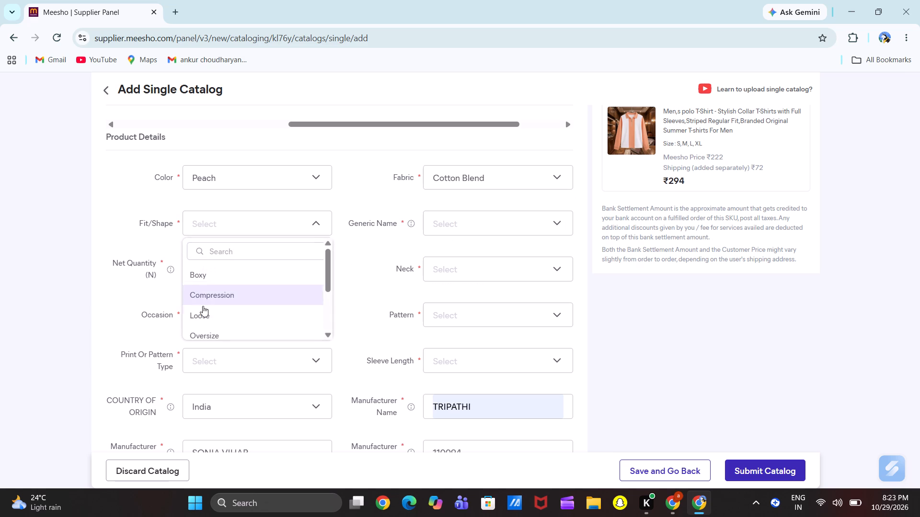
scroll(213, 310, "down", 1)
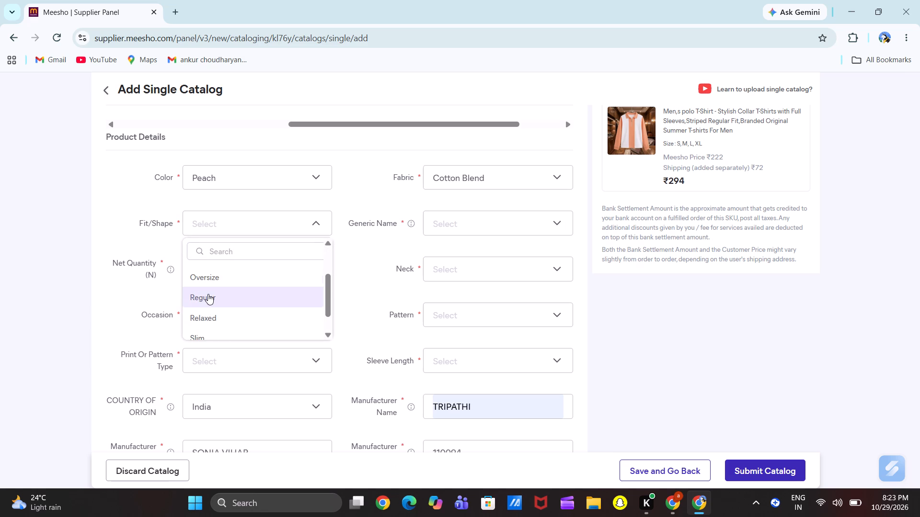
left_click(210, 294)
left_click(447, 226)
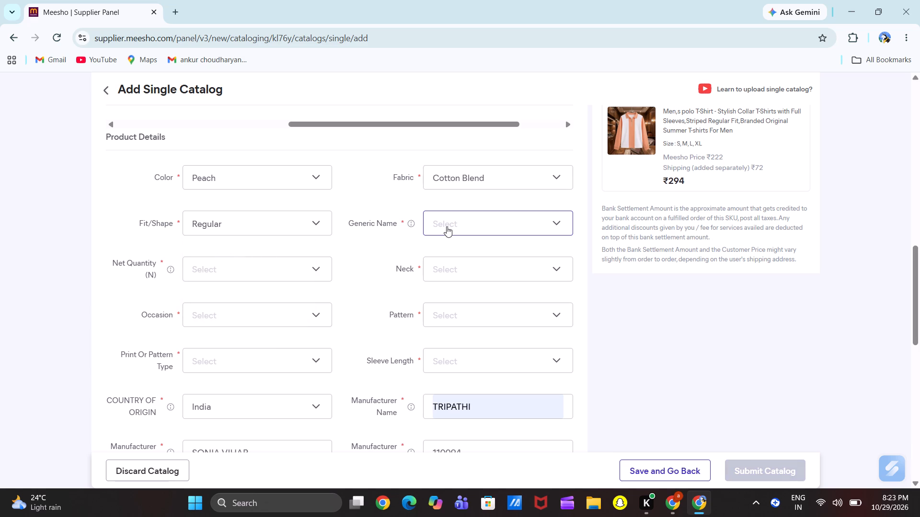
scroll(455, 311, "down", 2)
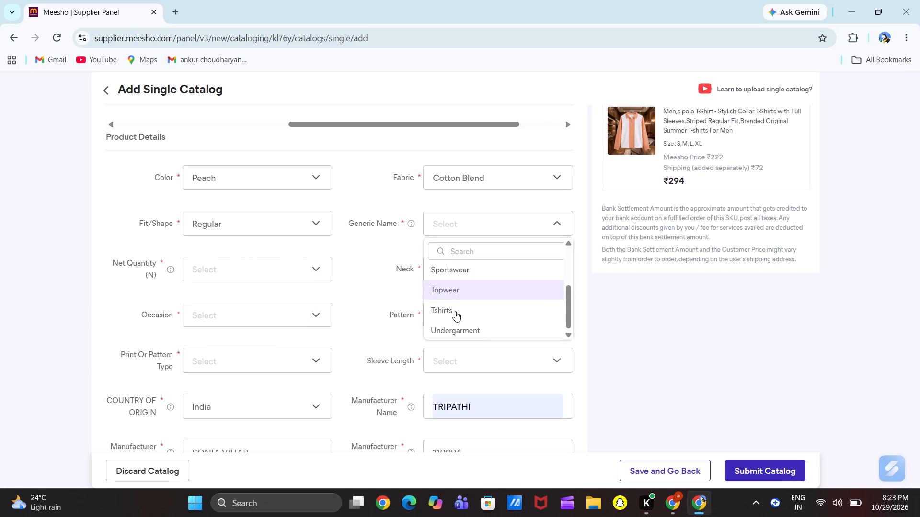
left_click(455, 311)
left_click(257, 262)
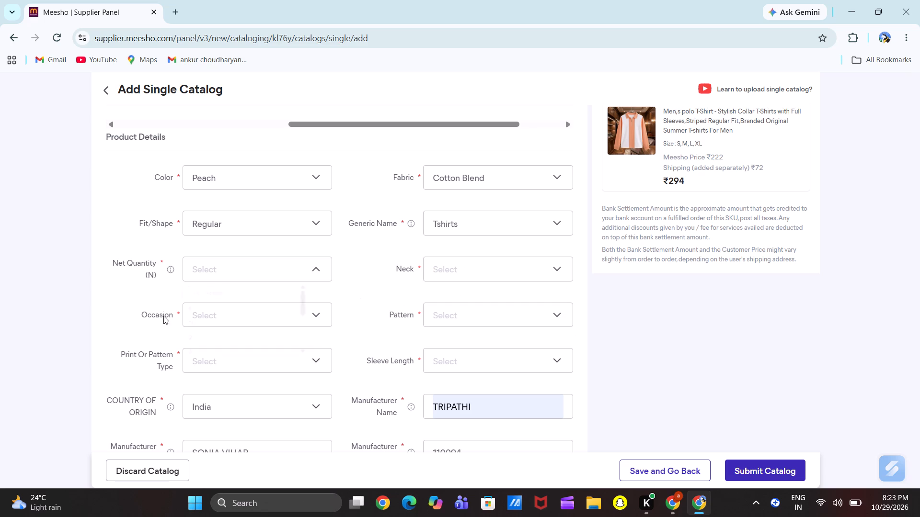
left_click(201, 312)
left_click(434, 263)
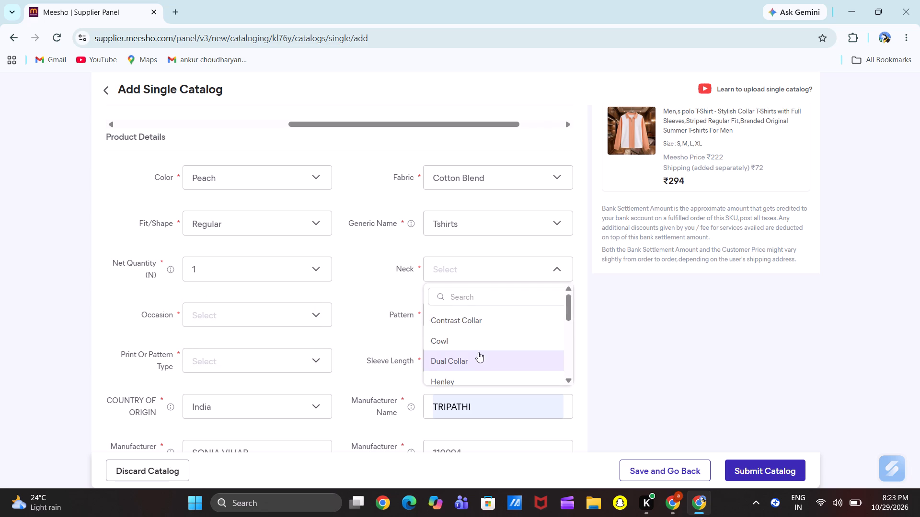
scroll(478, 352, "down", 2)
left_click(464, 336)
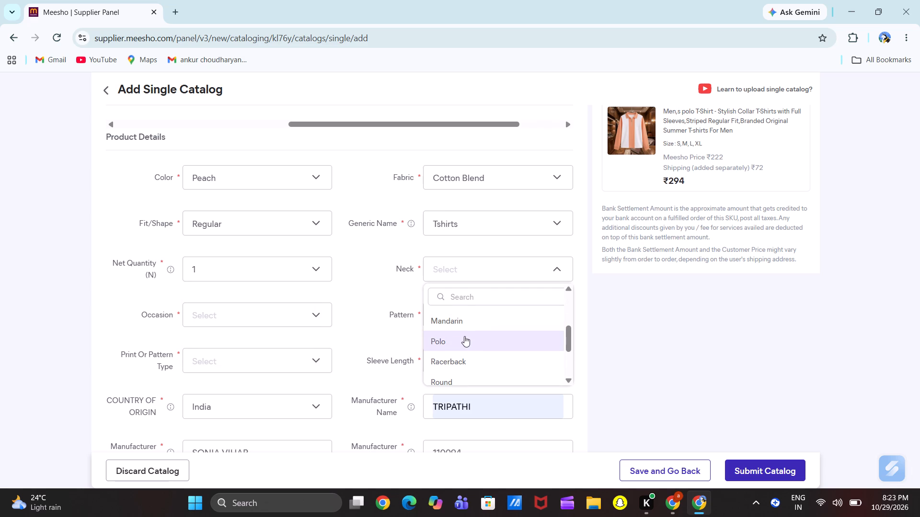
Set Product 2's occasion to Casual, pattern and print or pattern type to Colorblocked, and sleeve length to Long Sleeves.
left_click(248, 320)
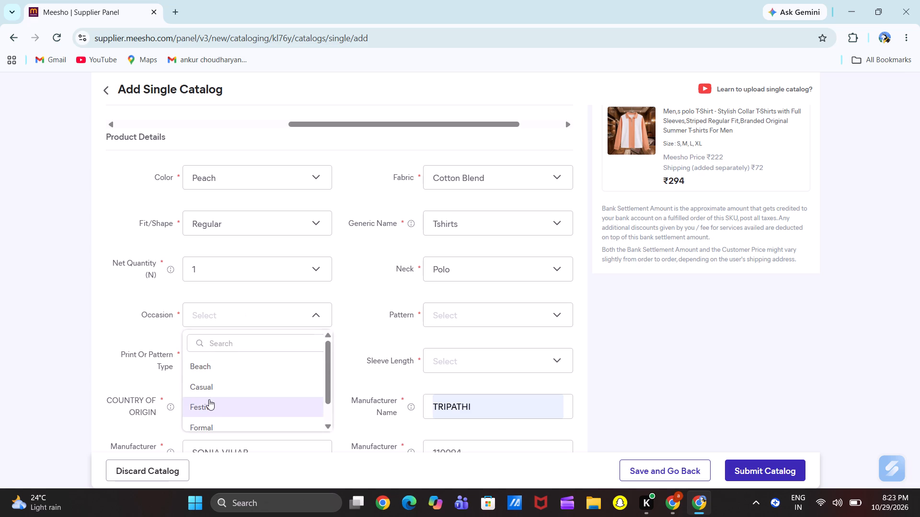
left_click(198, 389)
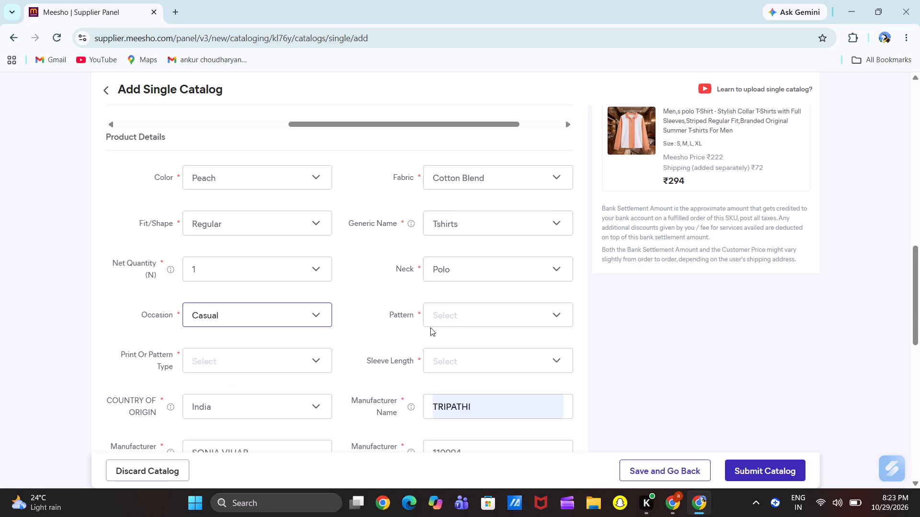
left_click(459, 313)
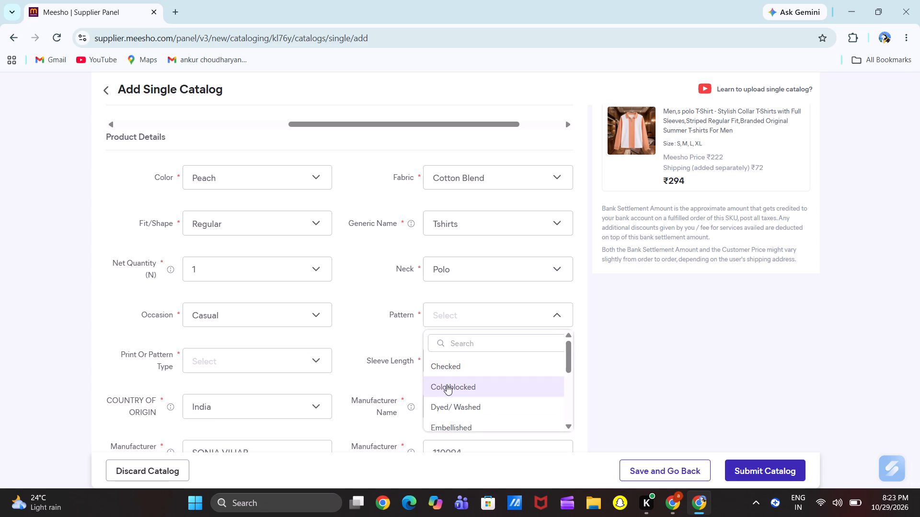
left_click(447, 384)
left_click(263, 367)
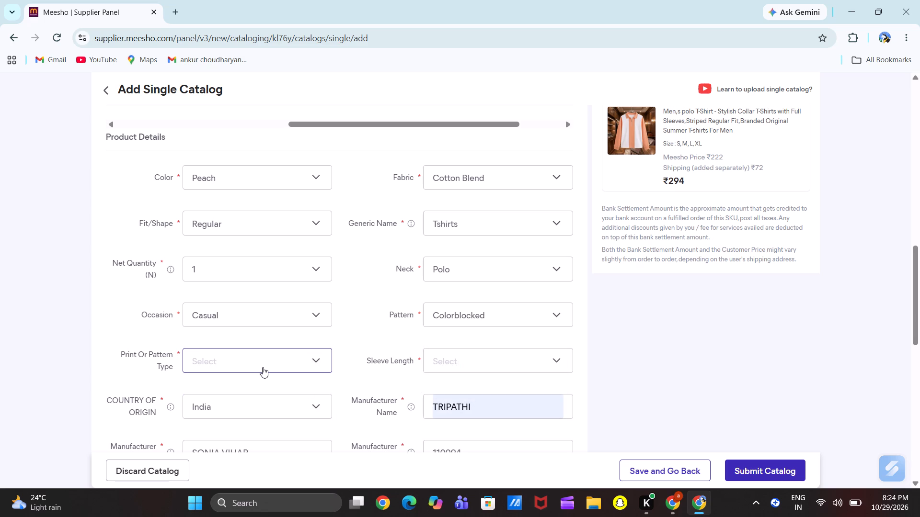
scroll(225, 435, "down", 1)
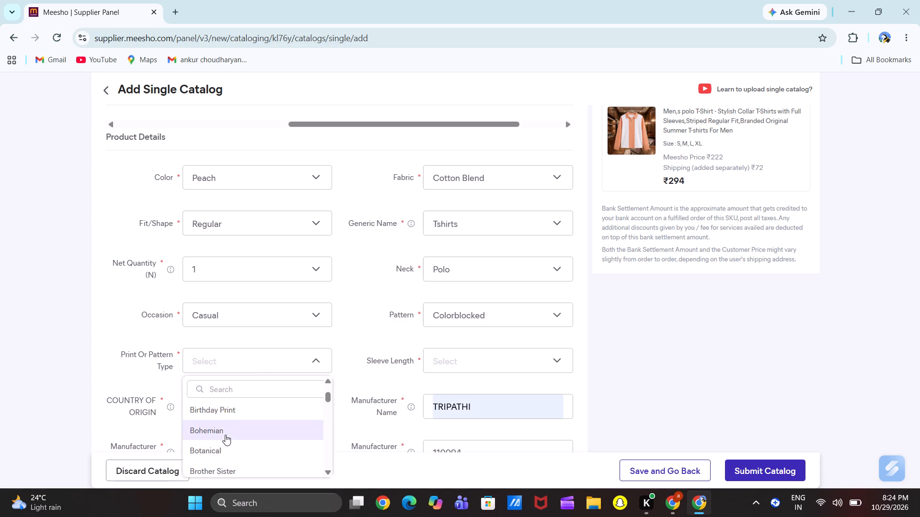
scroll(225, 435, "down", 2)
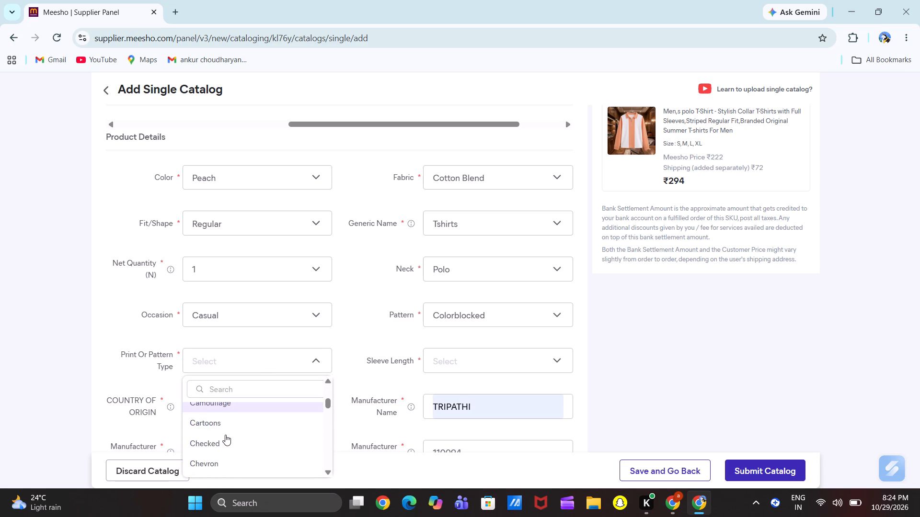
scroll(225, 435, "down", 2)
left_click(225, 435)
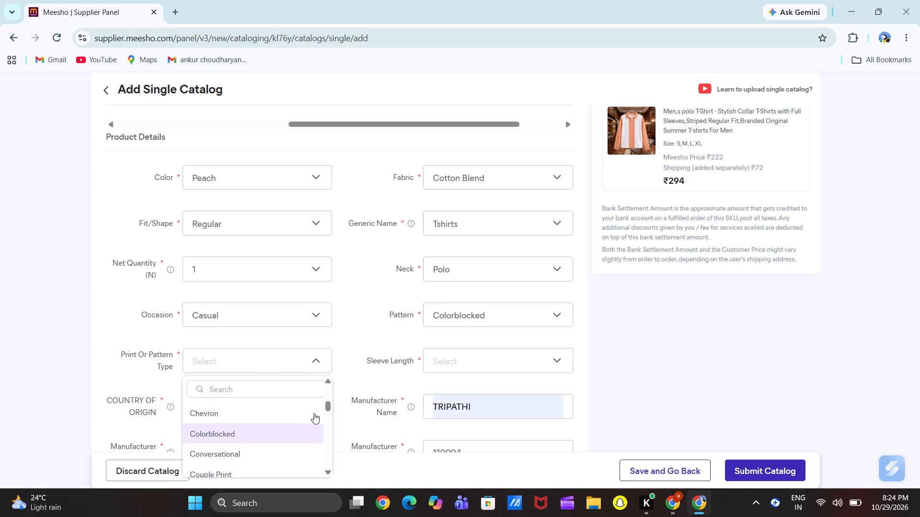
left_click(476, 355)
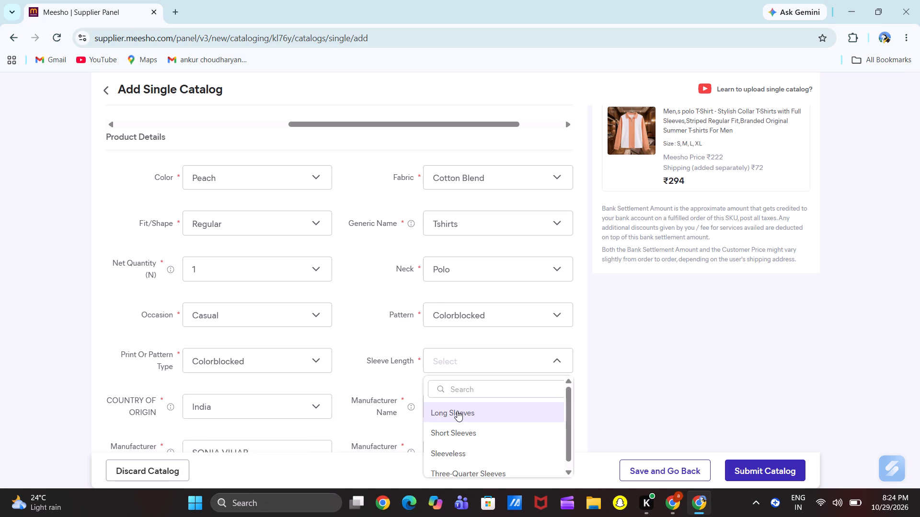
left_click(457, 411)
Fill Product 2's other attributes with length Regular, style Korean and number of pockets No Pocket.
scroll(342, 337, "down", 4)
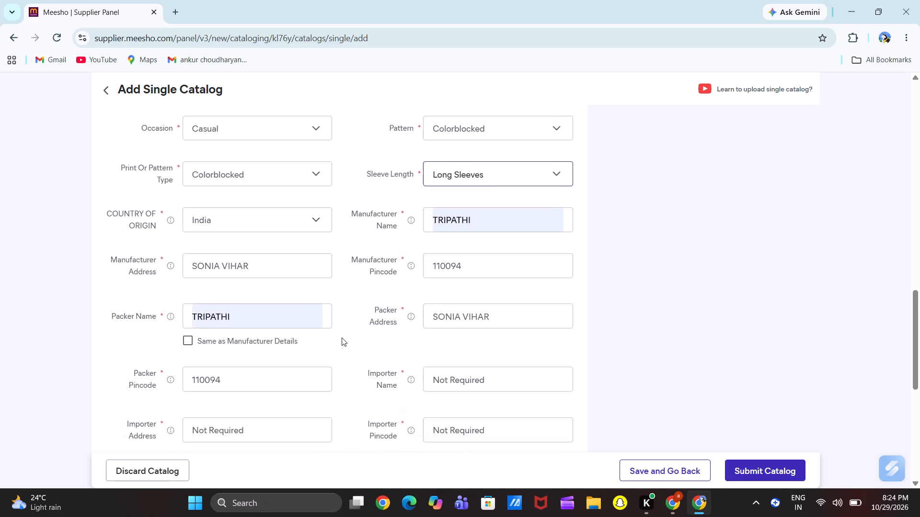
scroll(342, 337, "down", 3)
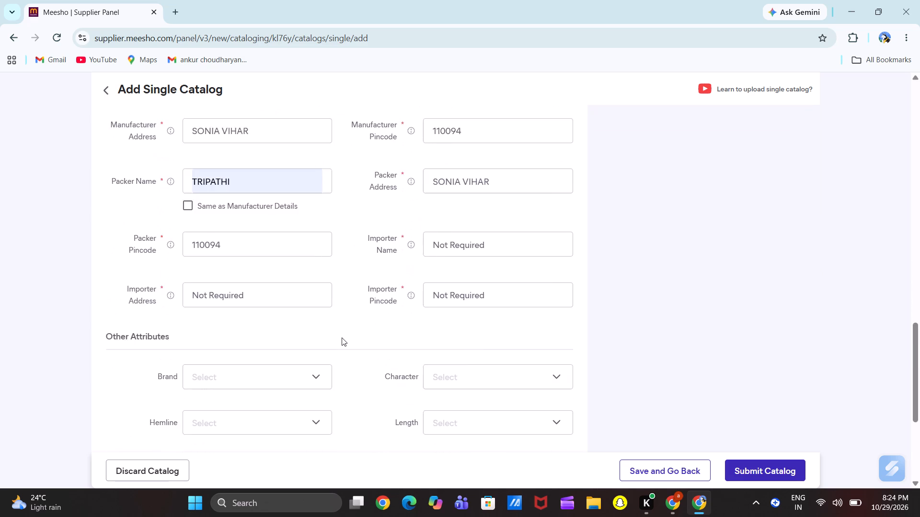
scroll(342, 337, "down", 1)
left_click(448, 206)
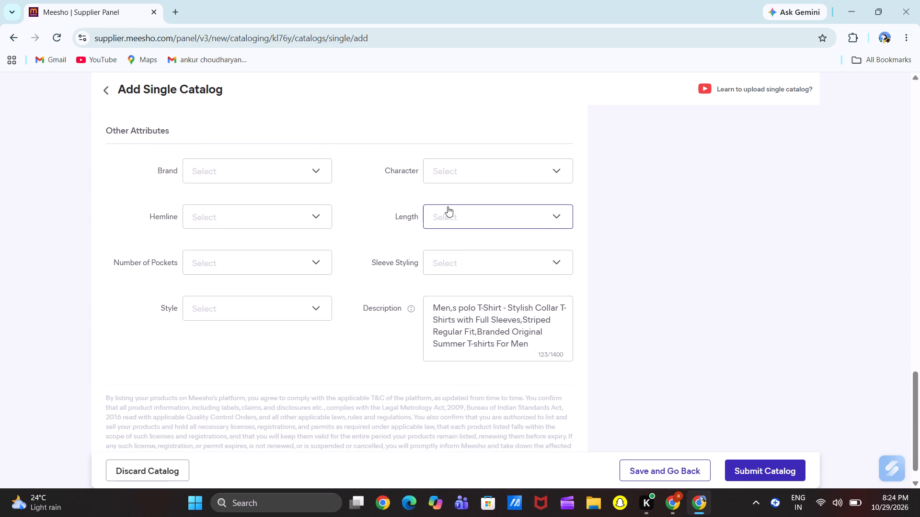
left_click(457, 303)
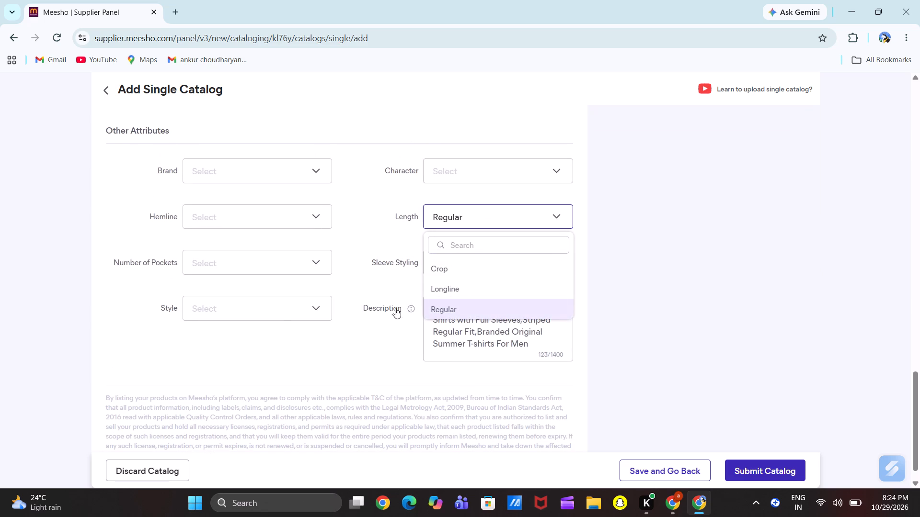
left_click(282, 305)
left_click(222, 375)
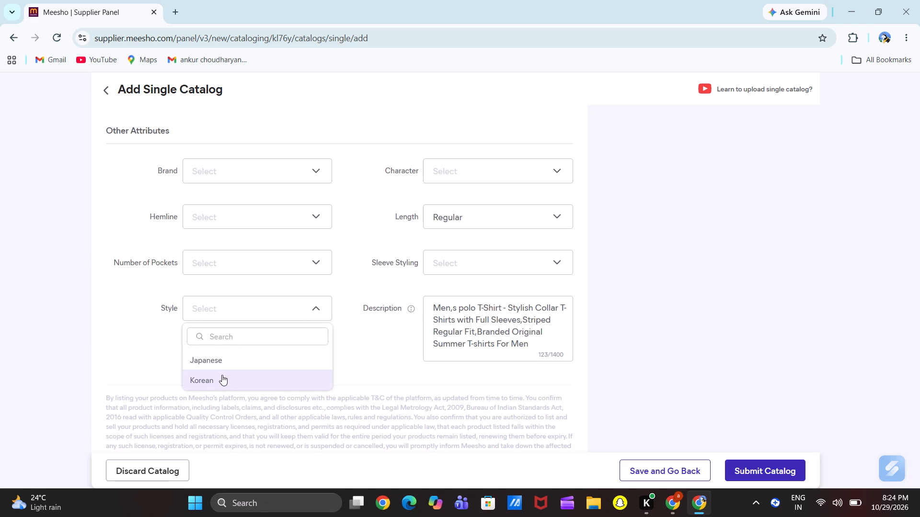
left_click(231, 267)
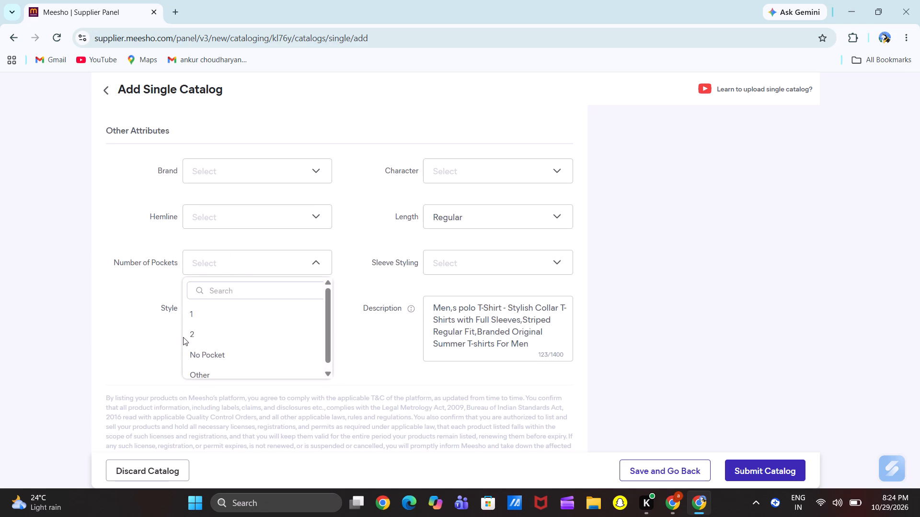
left_click(197, 349)
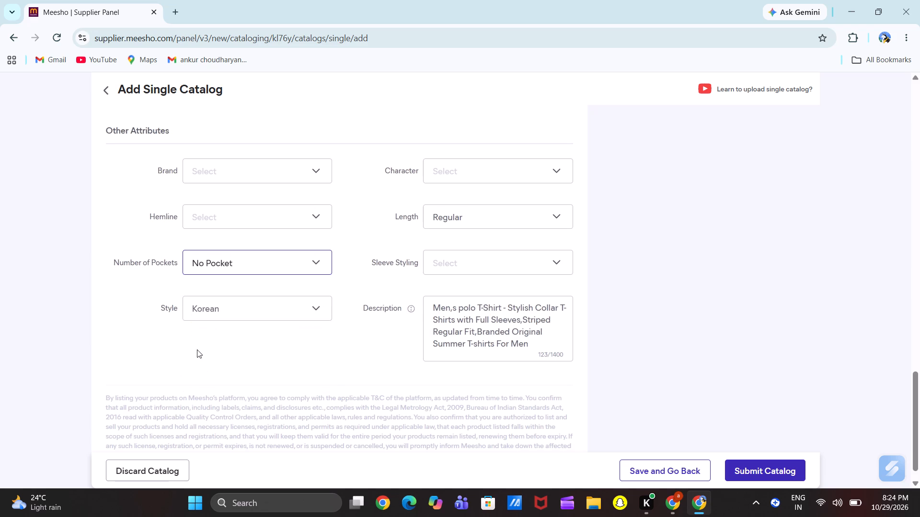
Set Product 3's style code/product ID to (((=FULL=KARARA=[.MAROON))).
scroll(387, 189, "up", 12)
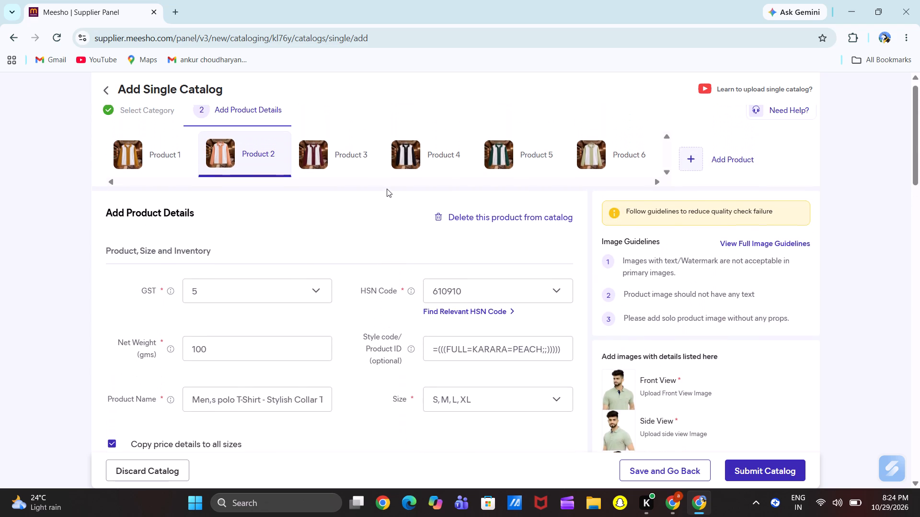
left_click(333, 173)
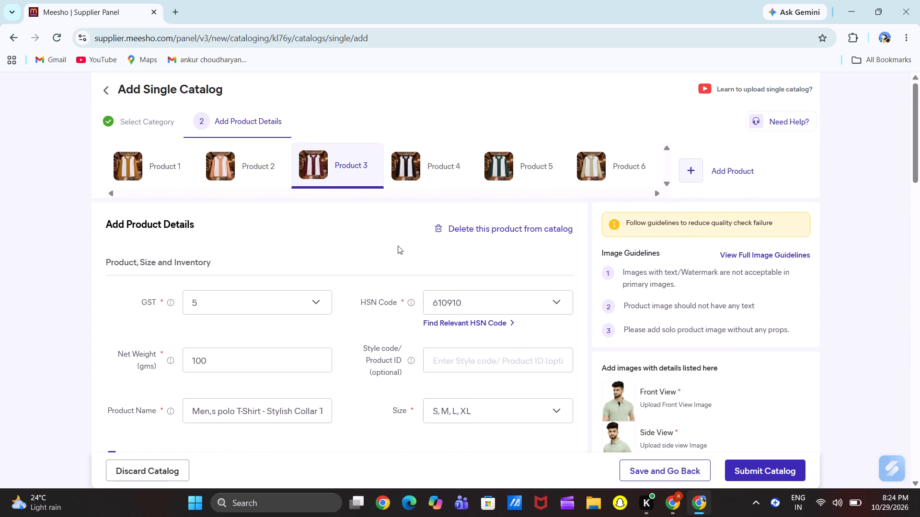
left_click(504, 355)
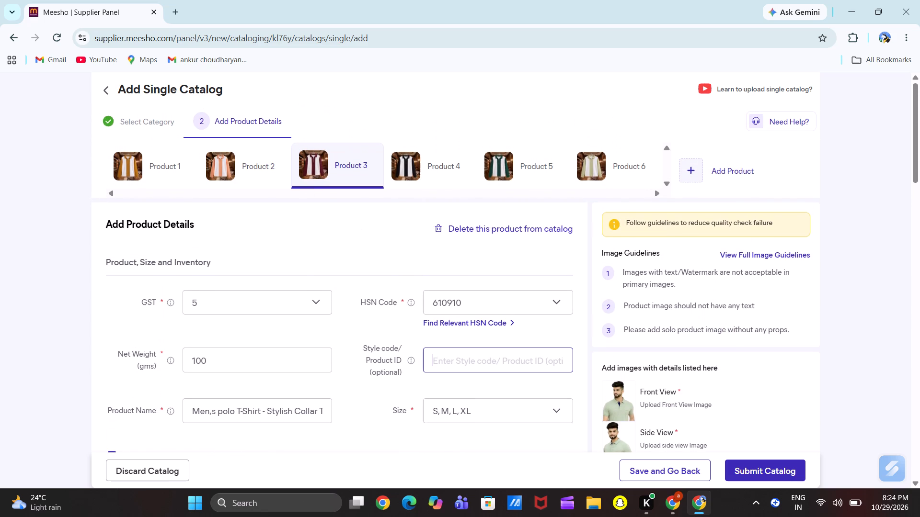
left_click(574, 307)
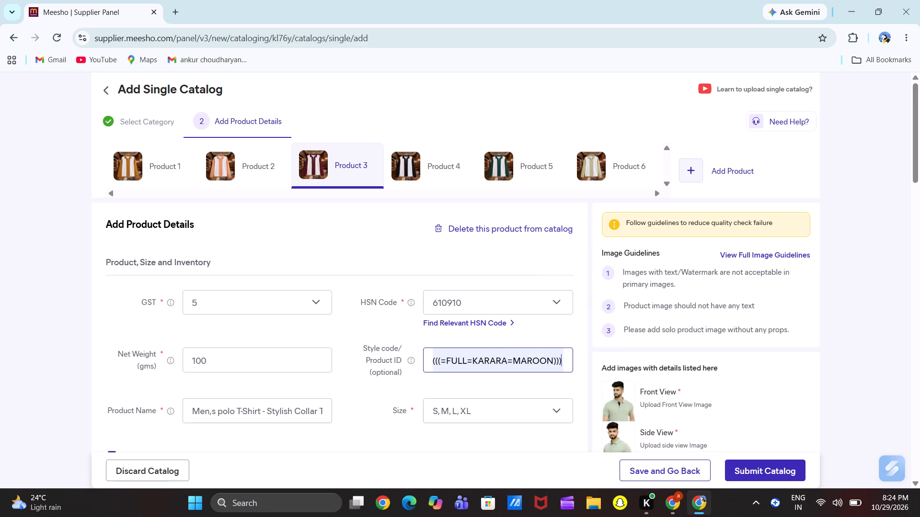
left_click(513, 359)
key("bracketleft")
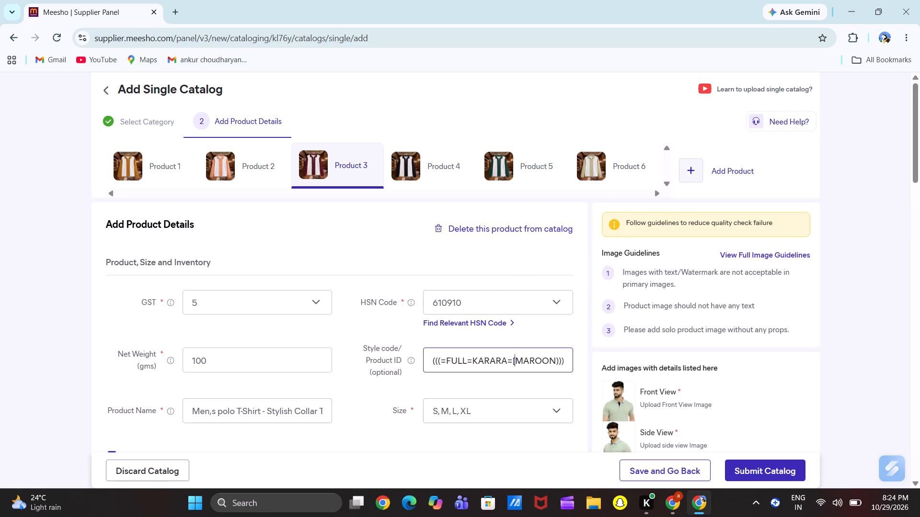
key("period")
Set Product 3's Meesho price to 222 and its wrong/defective returns price to 221 for all sizes.
scroll(385, 272, "down", 5)
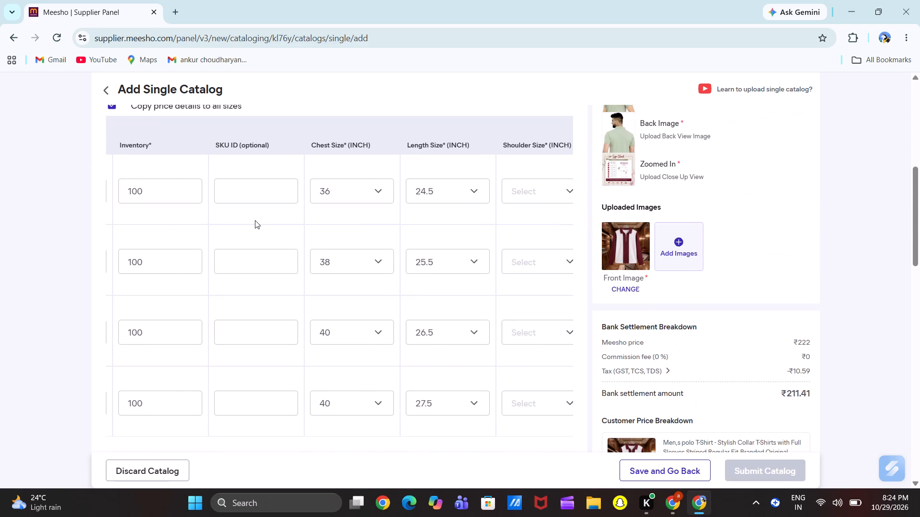
scroll(255, 220, "right", 6)
left_click(212, 188)
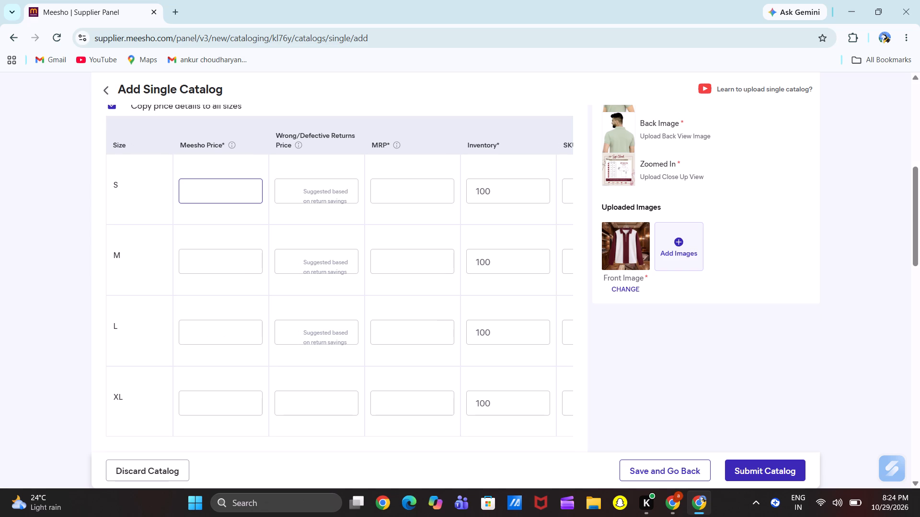
key("2")
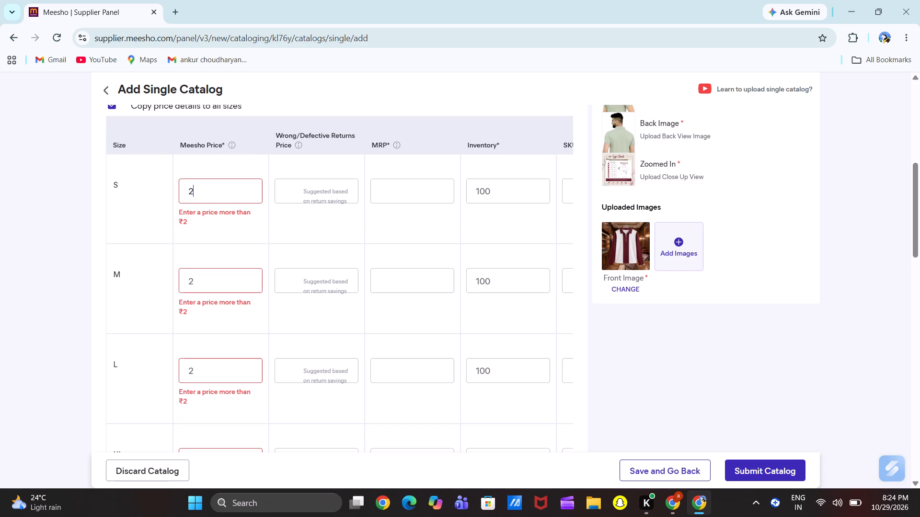
key("2")
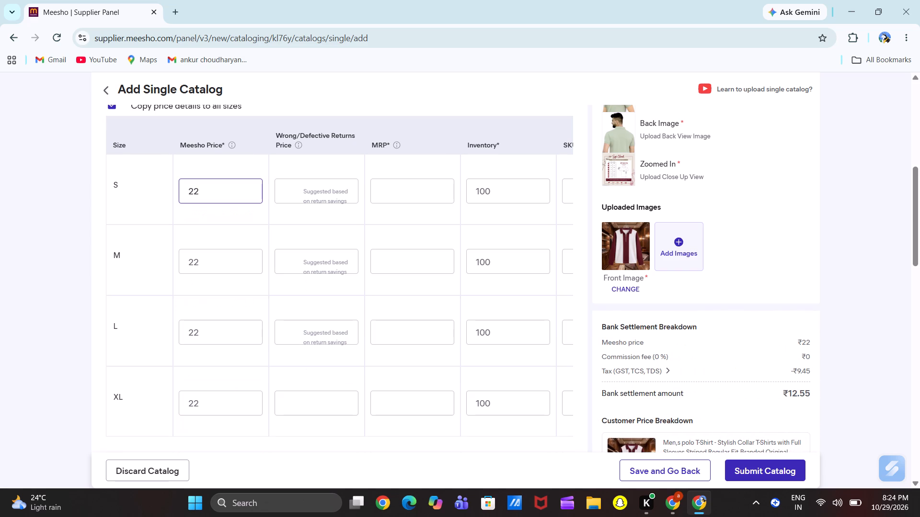
key("2")
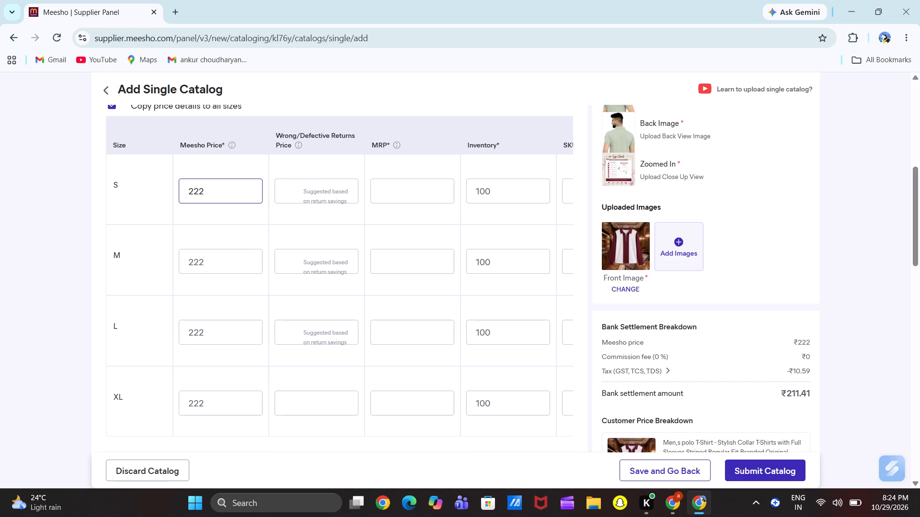
double_click(299, 190)
key("BackSpace")
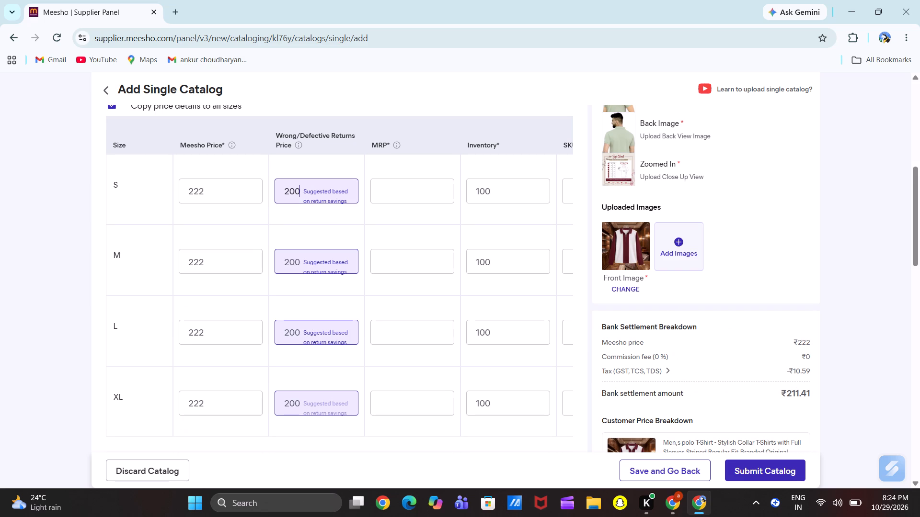
key("BackSpace")
key("BackSpace")
key("BackSpace")
type("221")
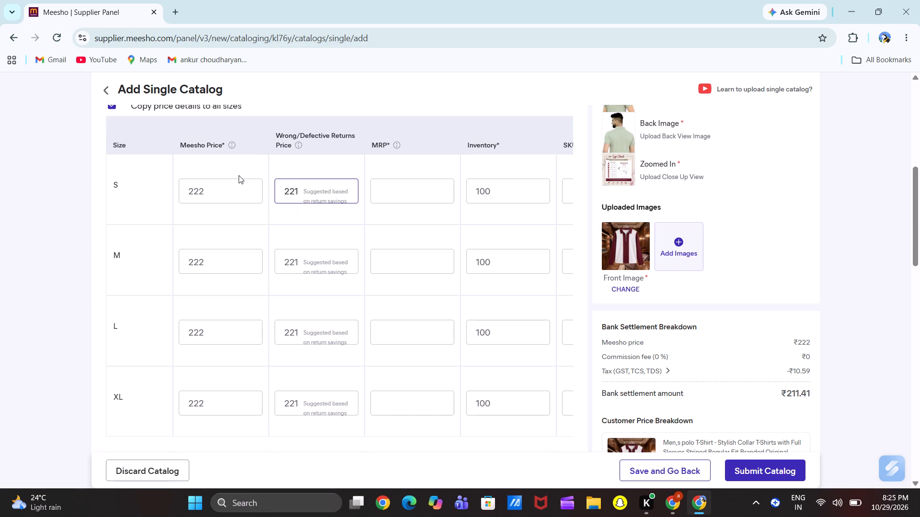
Check Product 2's entries for reference and set Product 3's MRP to 799 for all sizes.
scroll(239, 175, "up", 5)
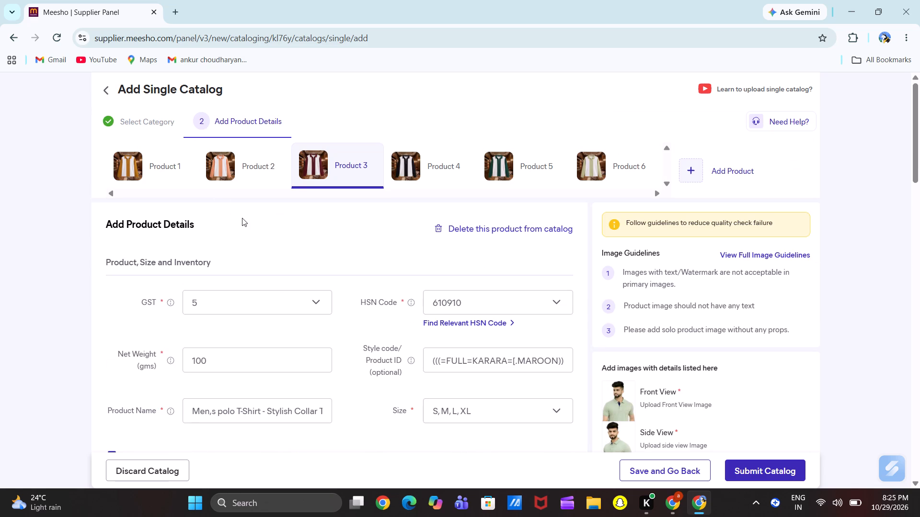
left_click(220, 166)
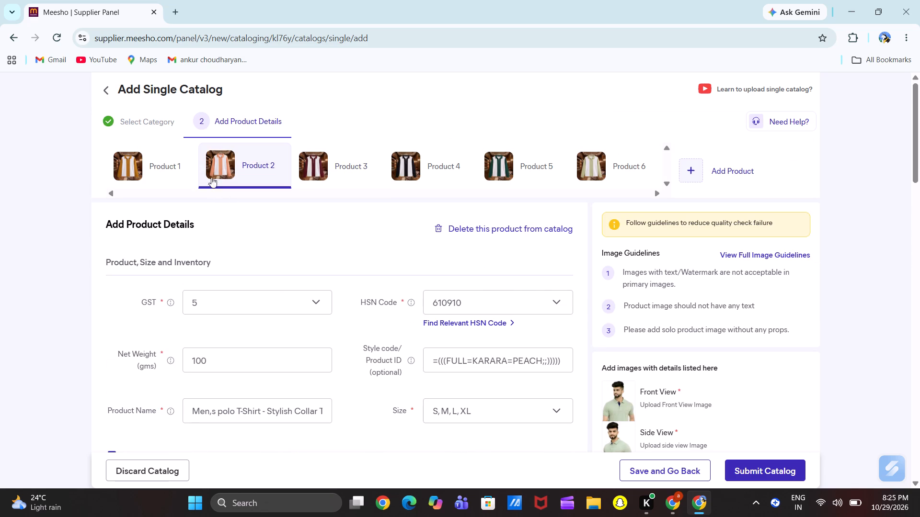
scroll(232, 204, "up", 2)
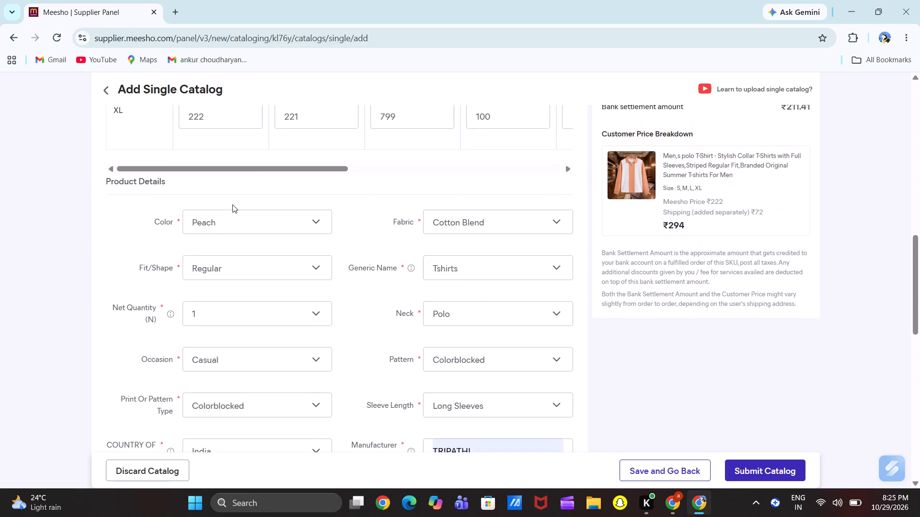
scroll(232, 204, "up", 4)
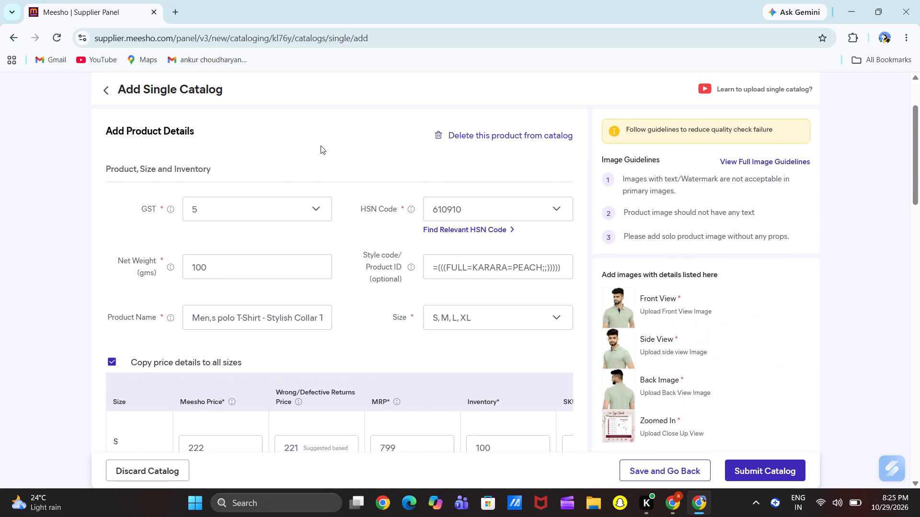
scroll(321, 146, "up", 4)
left_click(313, 170)
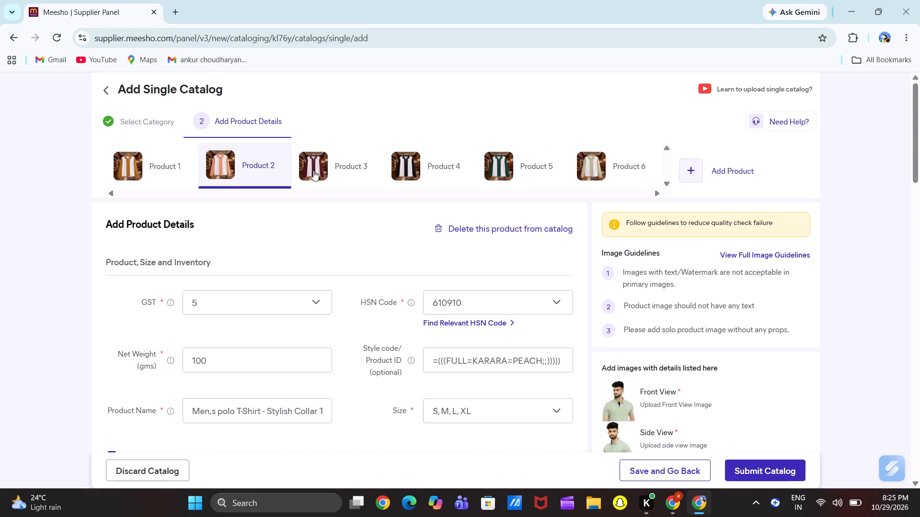
scroll(320, 226, "down", 4)
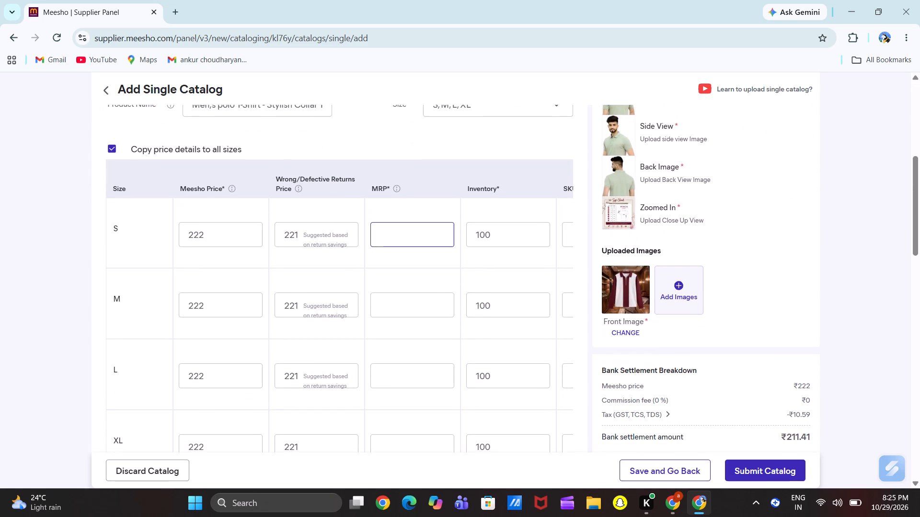
left_click(410, 236)
type("799")
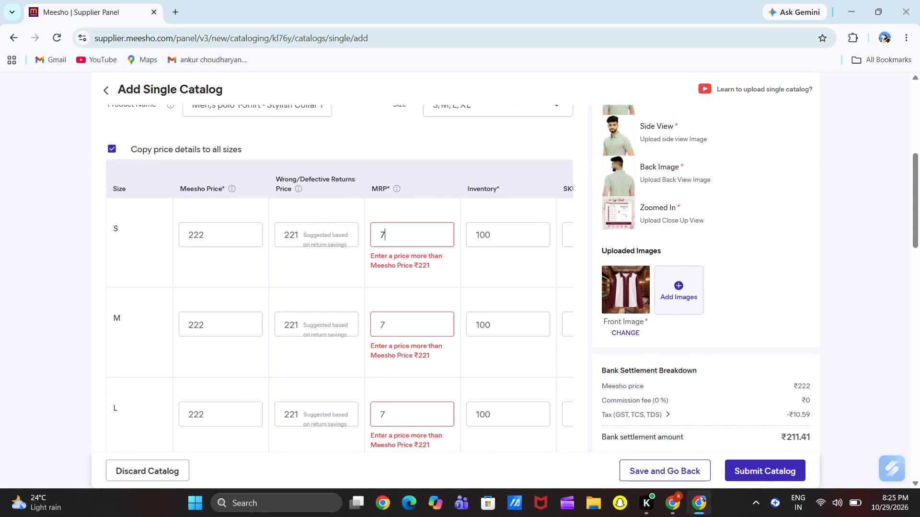
Set Product 3's shoulder size to 14.5 inches for size S and 15.5 inches for size M.
scroll(515, 271, "left", 7)
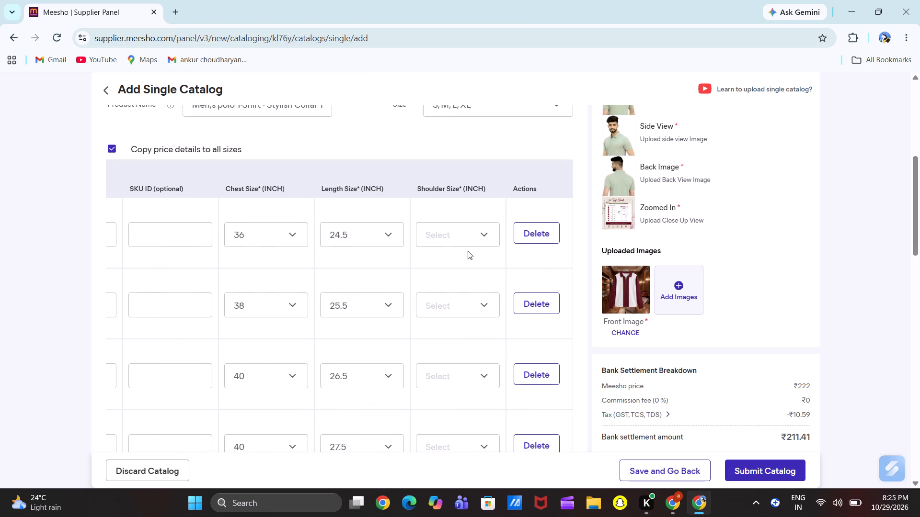
left_click(455, 237)
scroll(446, 337, "down", 2)
left_click(446, 337)
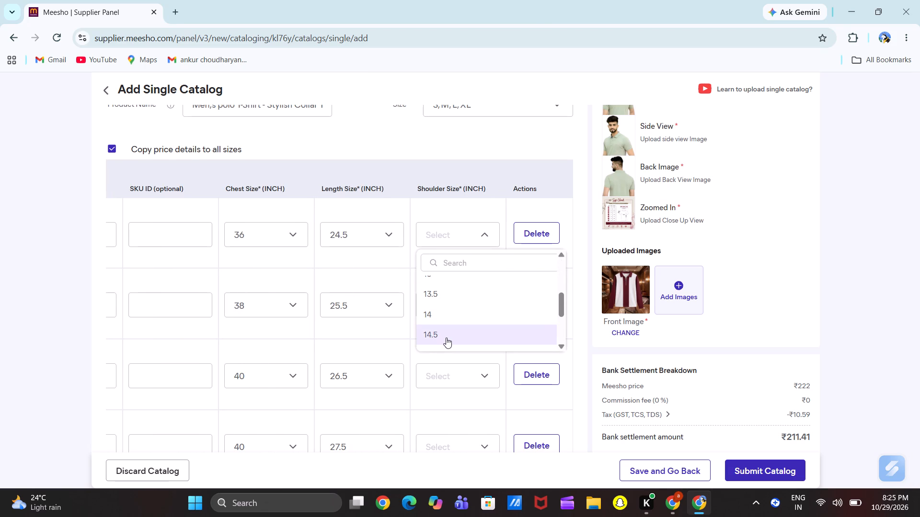
left_click(455, 311)
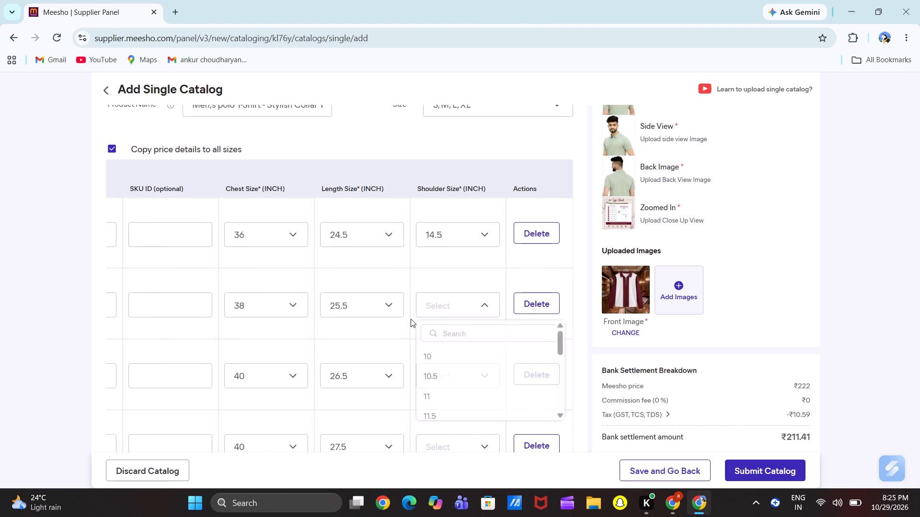
scroll(474, 376, "down", 3)
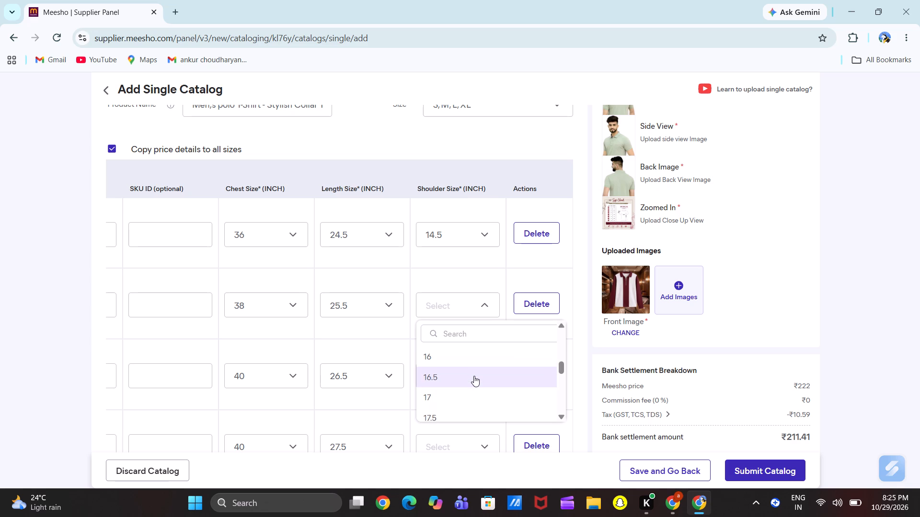
scroll(474, 376, "up", 1)
left_click(474, 376)
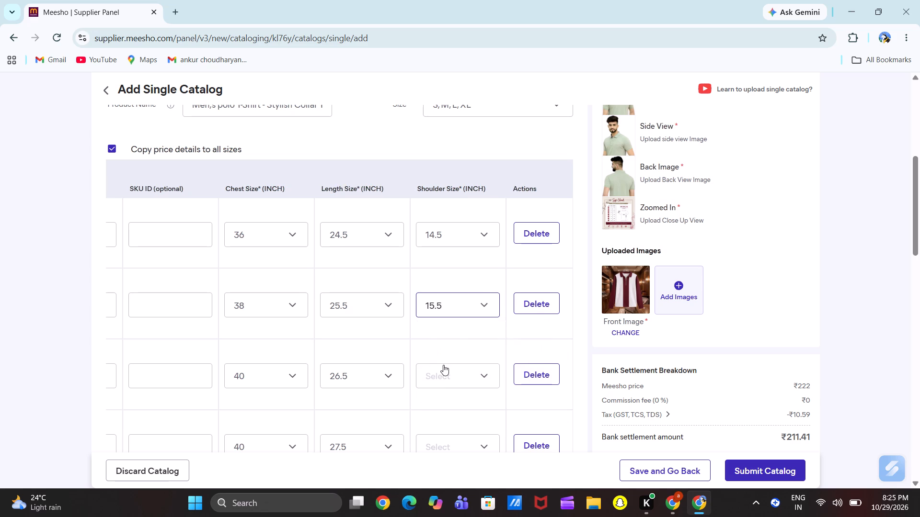
Set Product 3's shoulder size to 16.5 inches for size L and 17.5 inches for size XL.
left_click(443, 365)
scroll(445, 406, "down", 2)
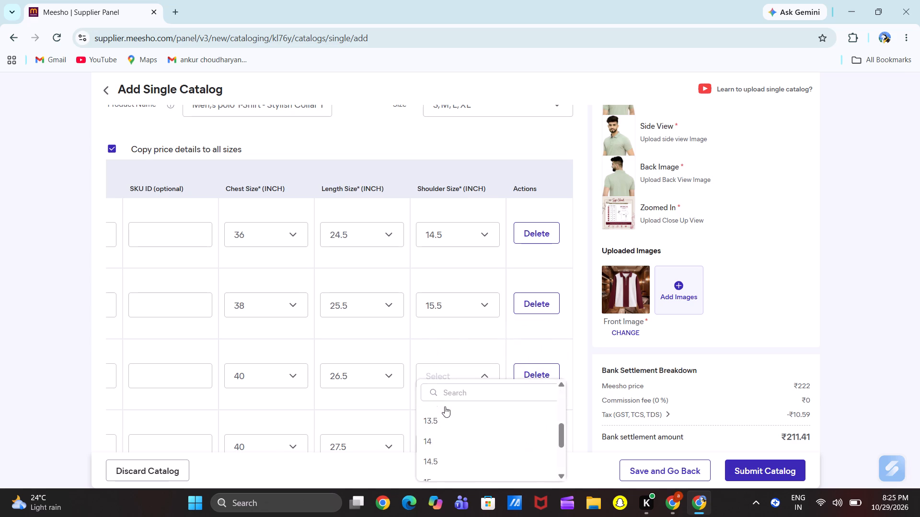
scroll(445, 406, "down", 2)
left_click(447, 435)
scroll(434, 393, "down", 1)
left_click(438, 364)
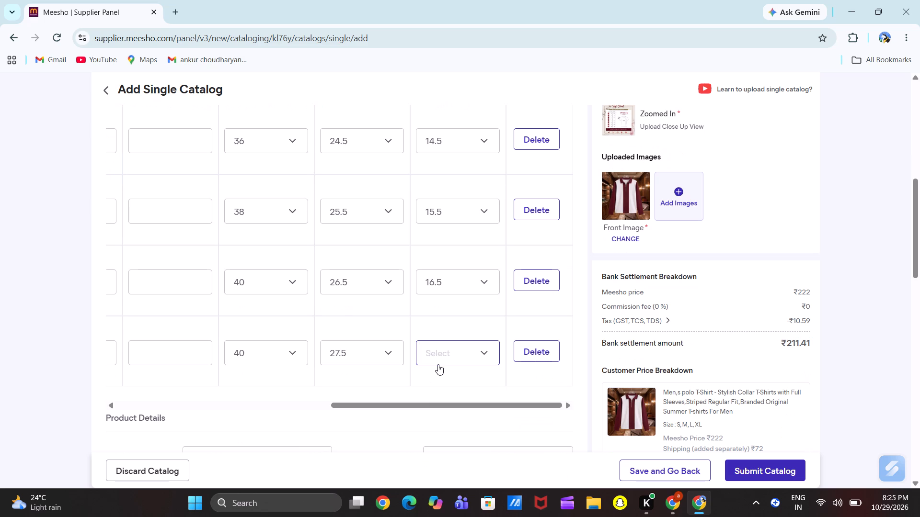
scroll(448, 440, "down", 3)
scroll(448, 440, "left", 2)
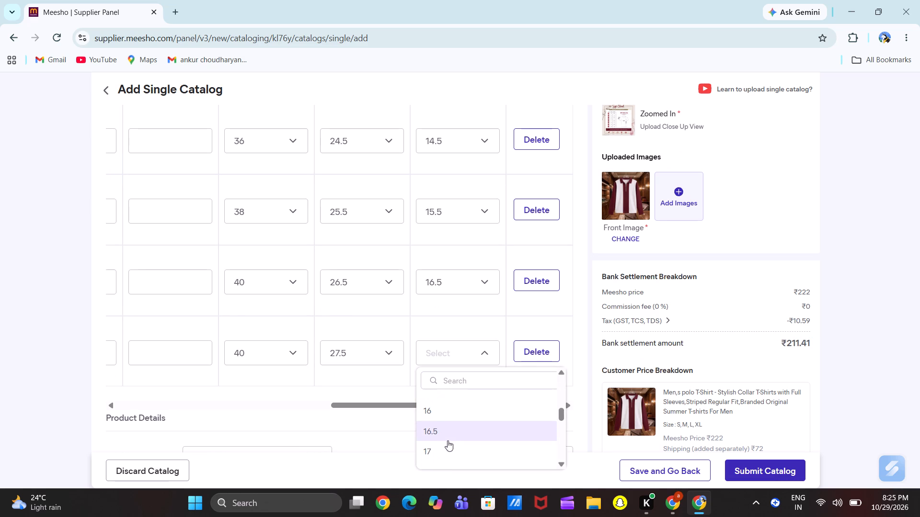
scroll(448, 440, "left", 1)
left_click(436, 426)
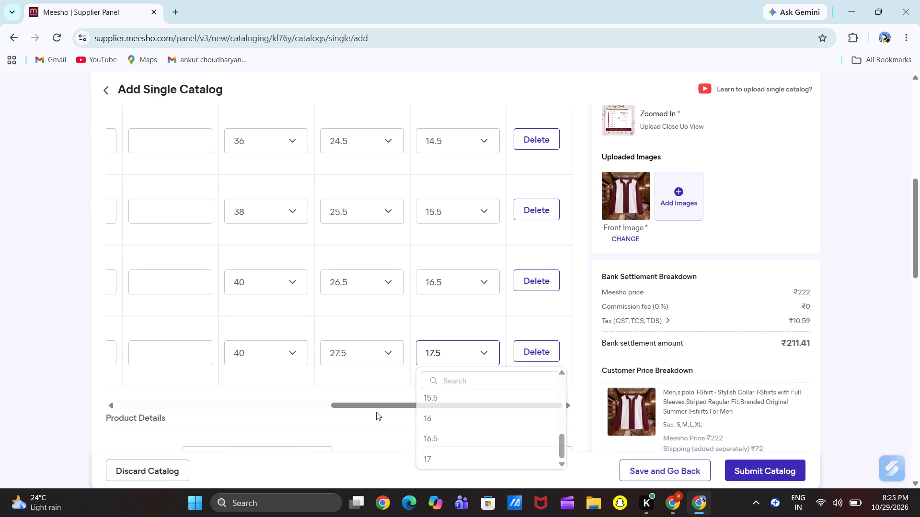
Set Product 3's color to Maroon and its fabric to Cotton Blend in the product details.
scroll(332, 379, "down", 3)
left_click(248, 292)
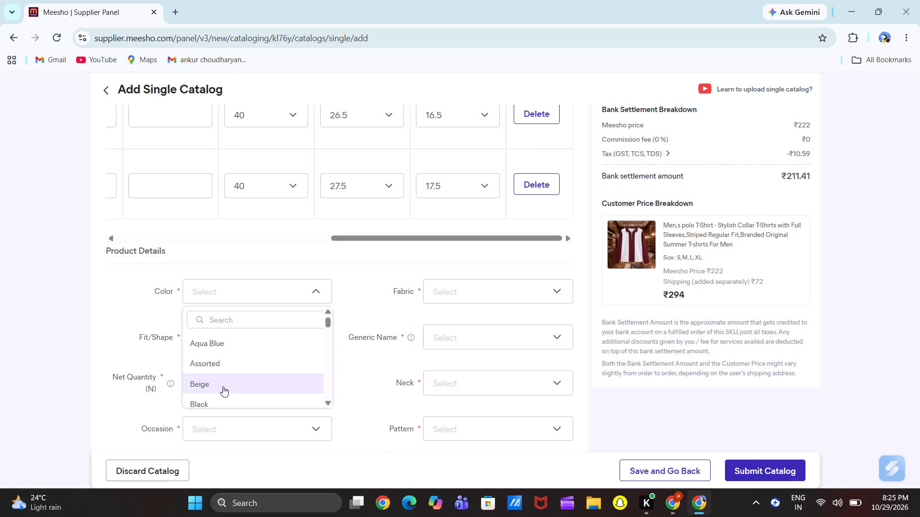
left_click(219, 321)
type("MA")
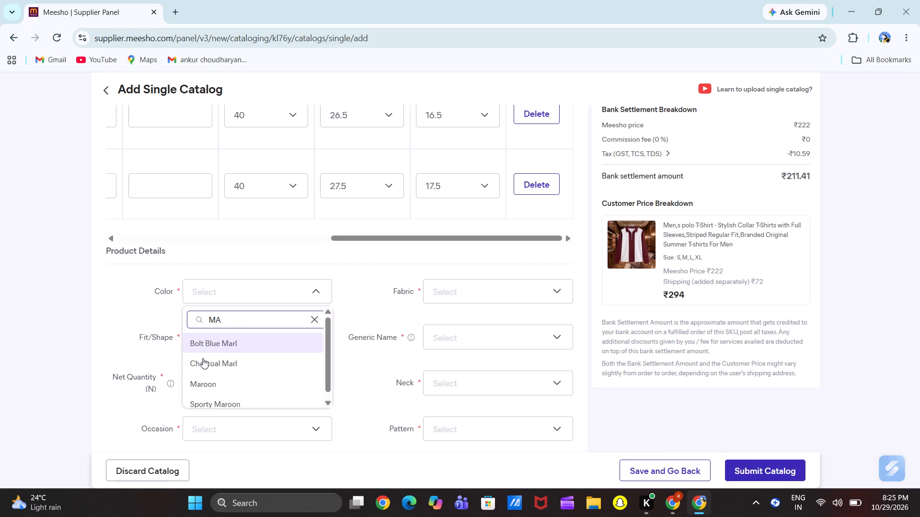
left_click(206, 385)
left_click(470, 286)
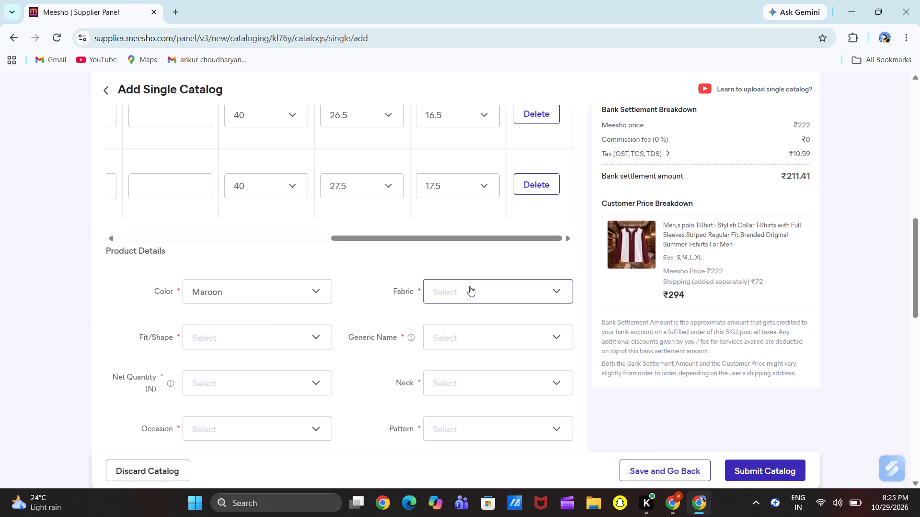
scroll(483, 373, "down", 1)
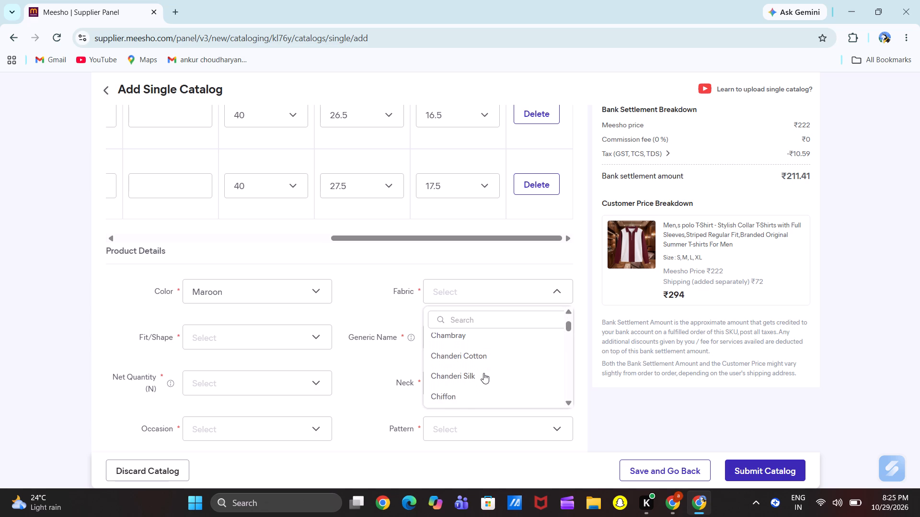
scroll(483, 373, "down", 1)
left_click(481, 386)
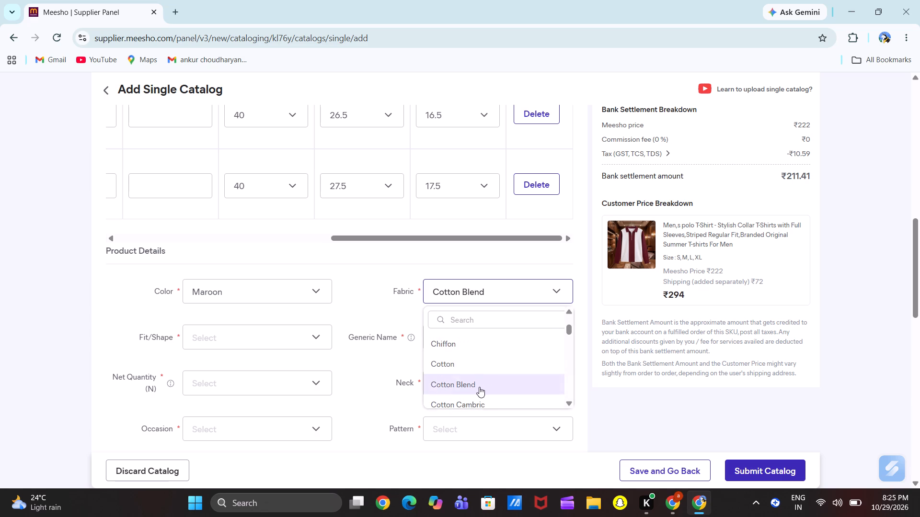
Set Product 3's fit/shape to Regular and its generic name to Tshirts.
left_click(268, 343)
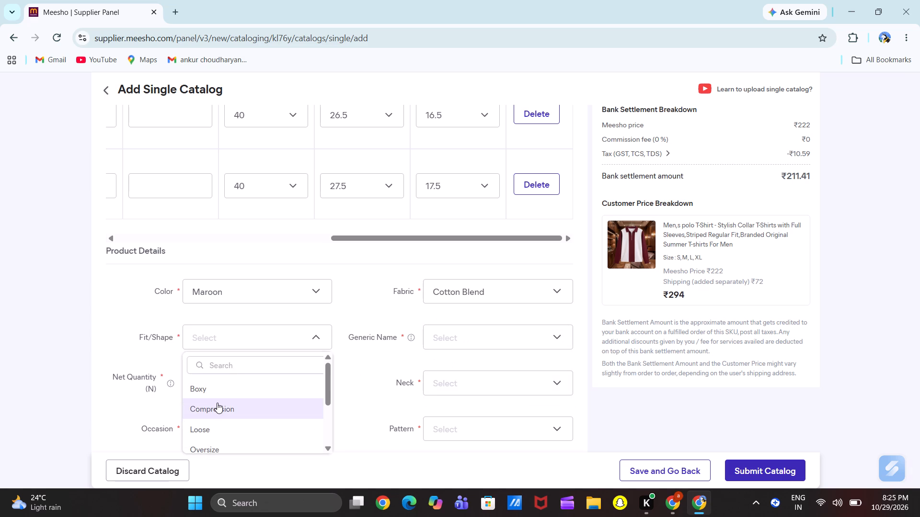
scroll(217, 421, "down", 1)
left_click(217, 421)
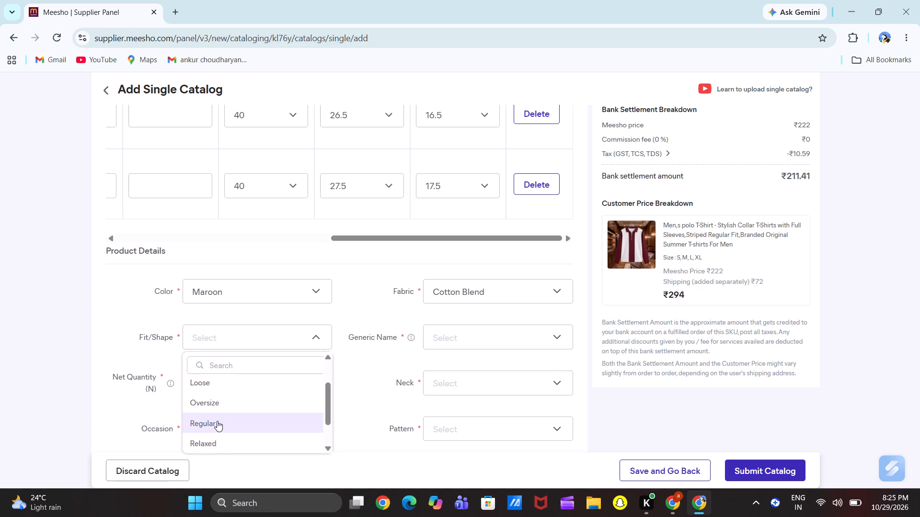
left_click(468, 334)
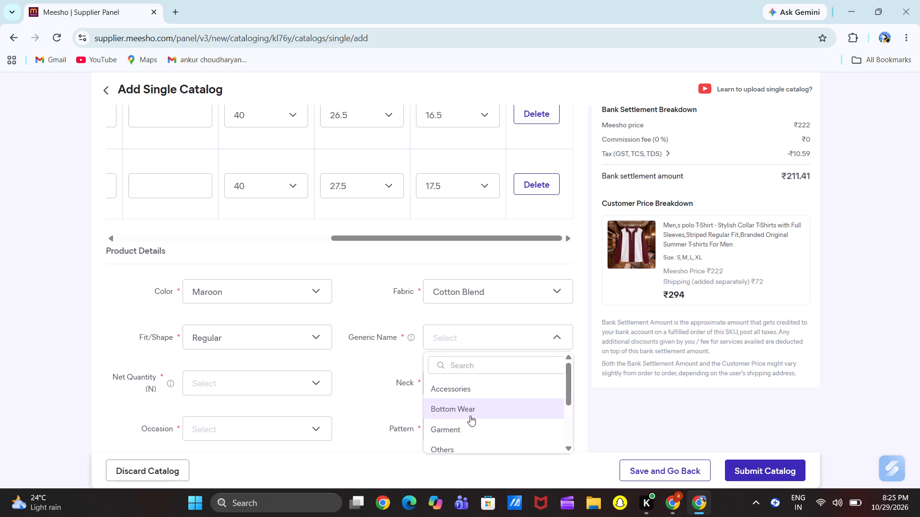
scroll(470, 416, "down", 1)
left_click(470, 416)
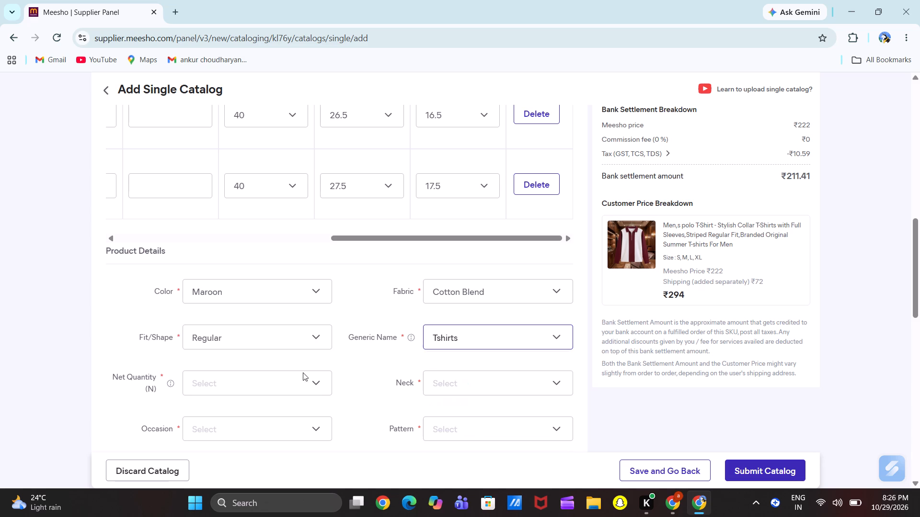
Set Product 3's net quantity to 1 and its neck type to Polo.
left_click(276, 388)
left_click(211, 420)
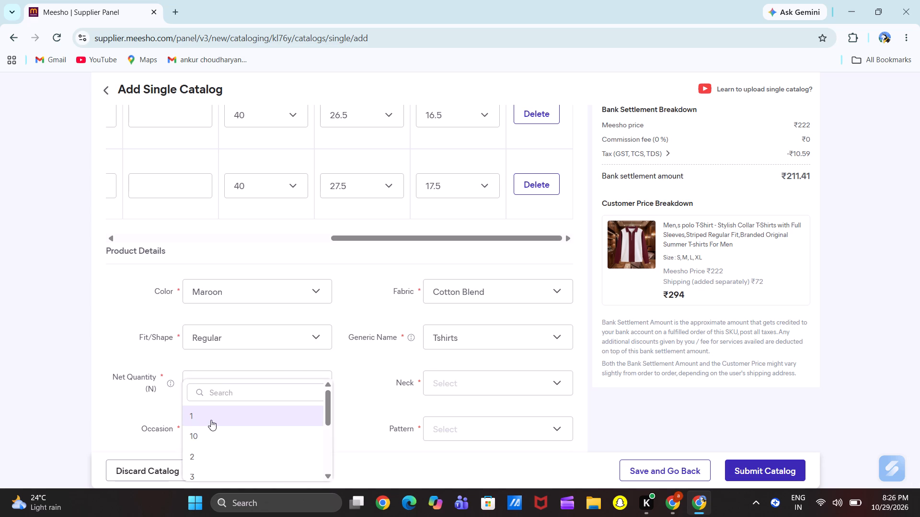
left_click(456, 393)
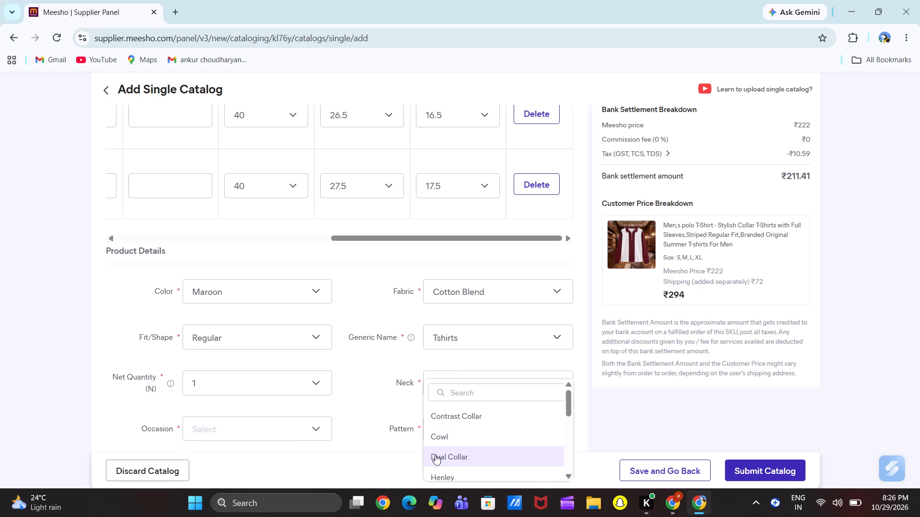
scroll(452, 461, "down", 3)
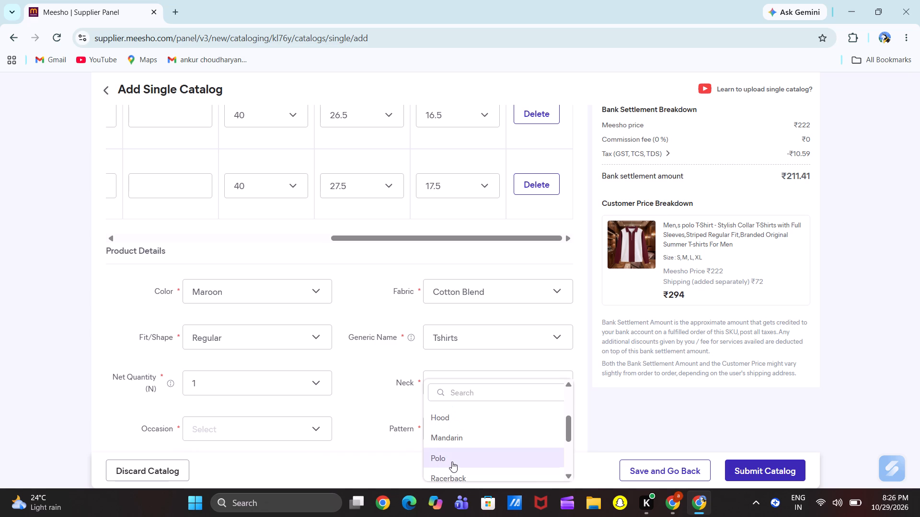
left_click(452, 461)
Set Product 3's occasion to Casual and its pattern to Colorblocked.
scroll(378, 421, "down", 2)
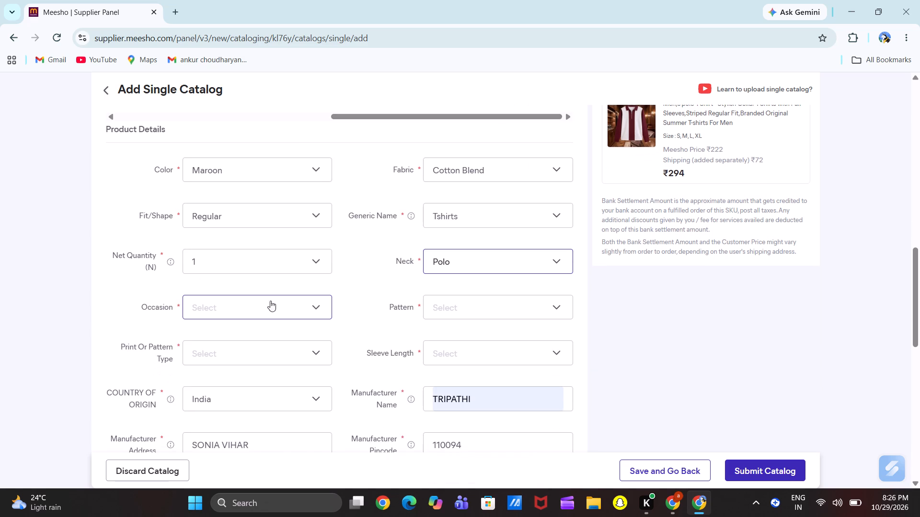
left_click(250, 299)
left_click(222, 382)
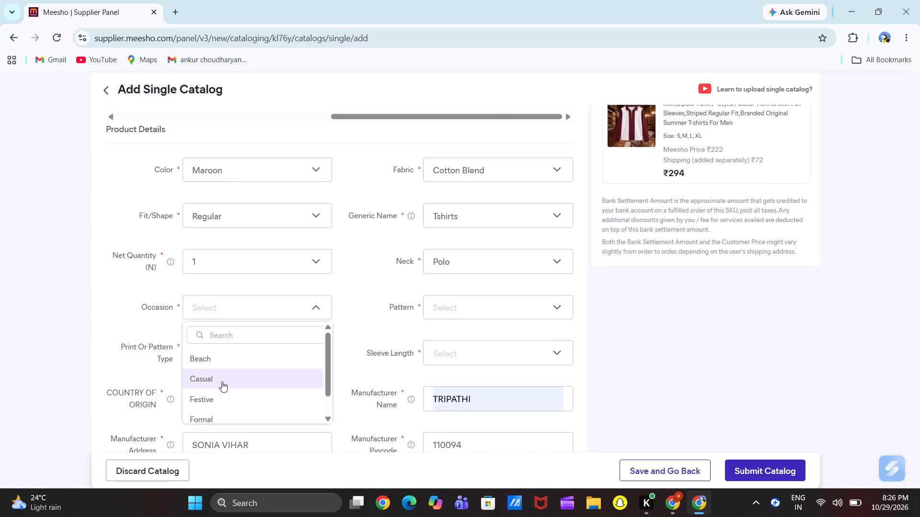
left_click(463, 308)
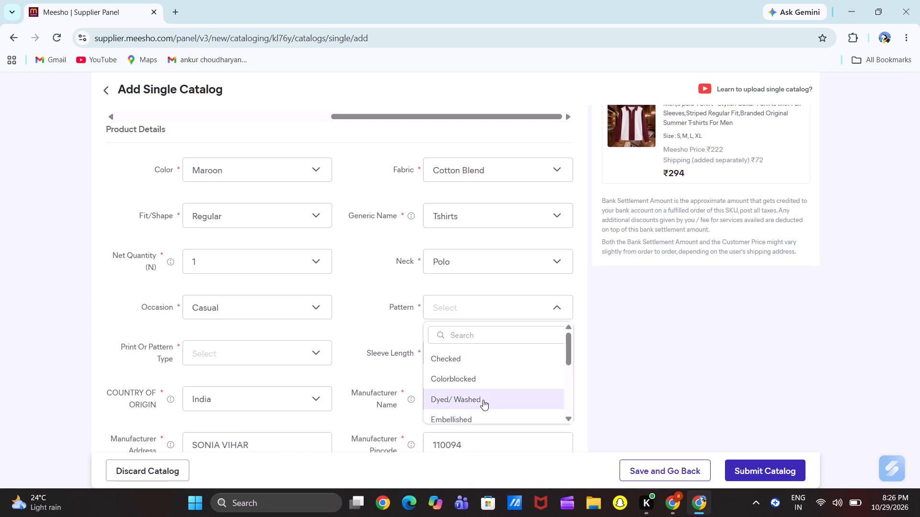
scroll(473, 397, "down", 2)
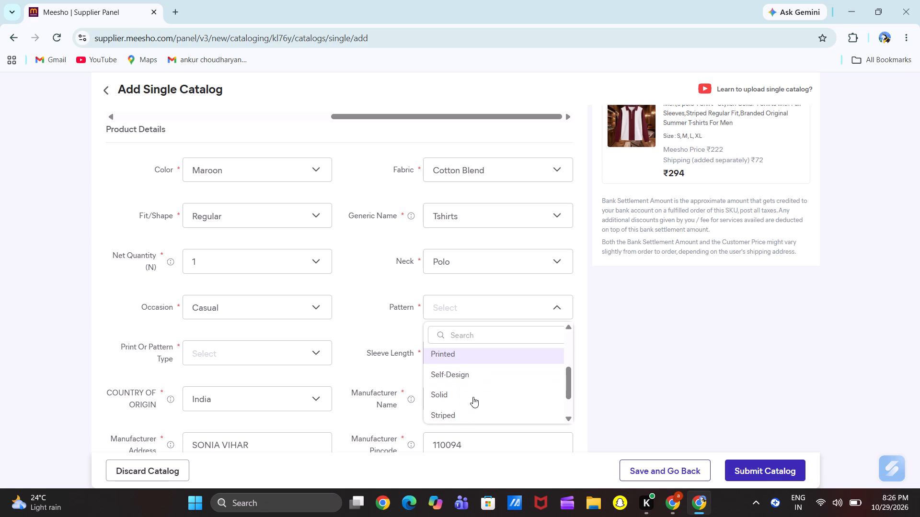
scroll(473, 397, "down", 1)
scroll(473, 397, "up", 2)
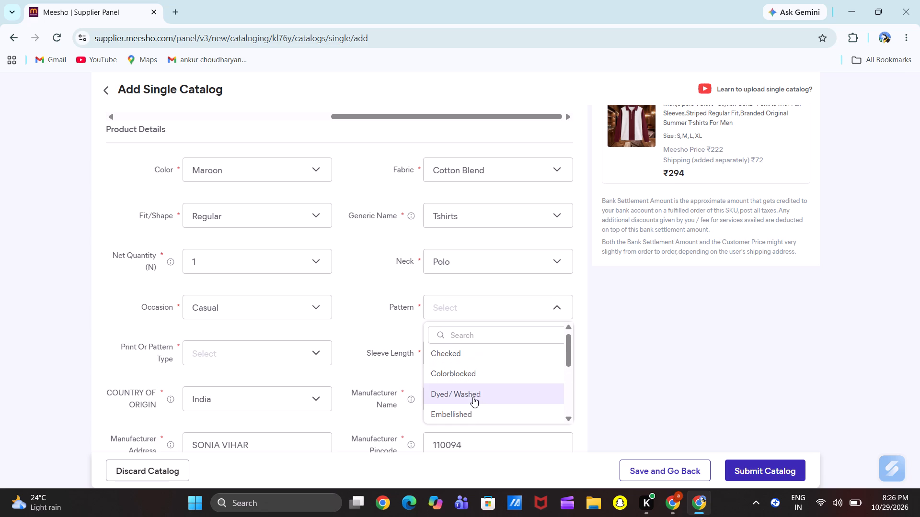
scroll(473, 397, "up", 1)
left_click(456, 381)
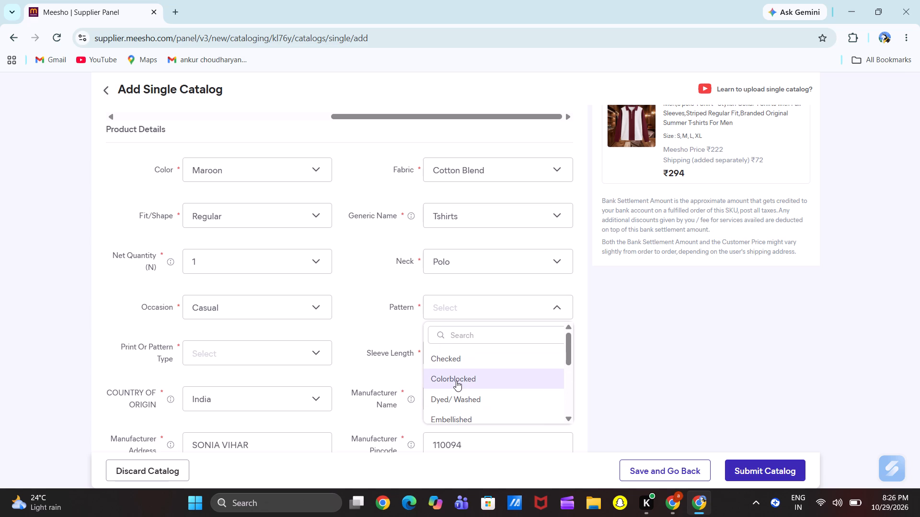
Set Product 3's print or pattern type to Colorblocked and its sleeve length to Long Sleeves.
scroll(368, 375, "down", 3)
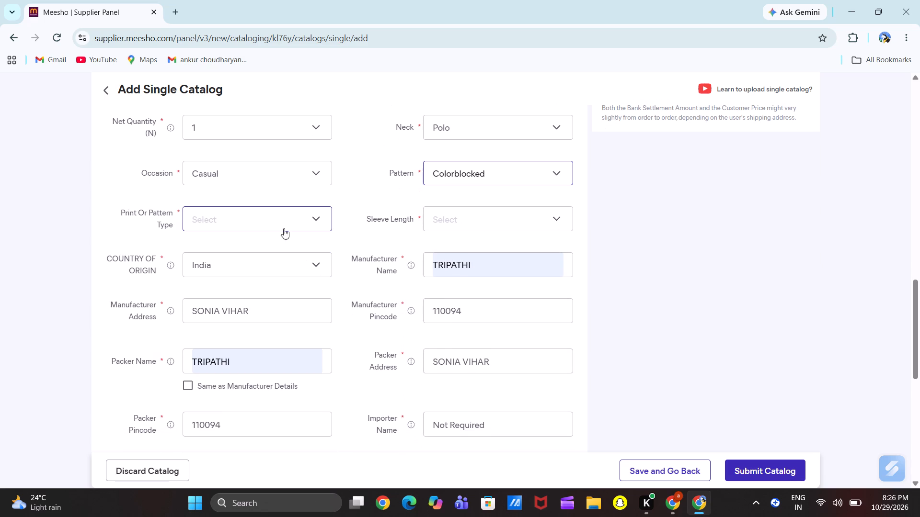
left_click(262, 219)
scroll(232, 311, "down", 1)
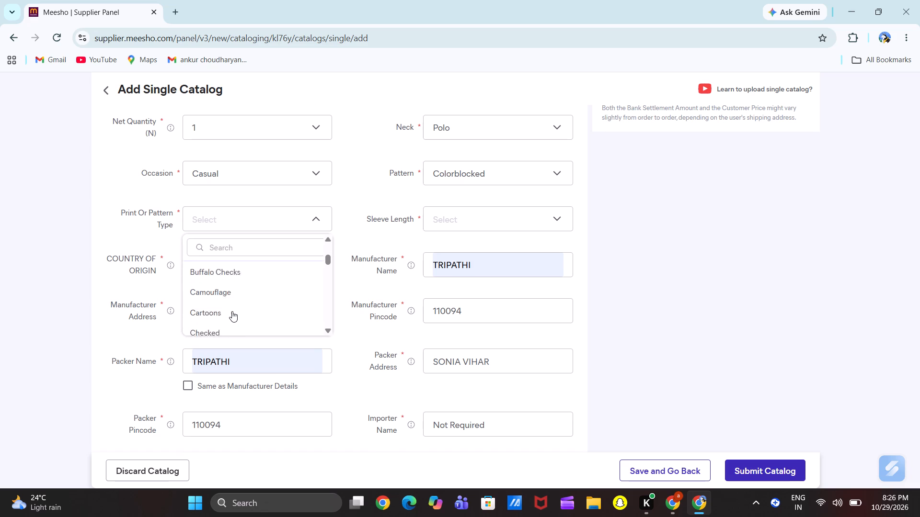
scroll(232, 311, "down", 2)
left_click(232, 311)
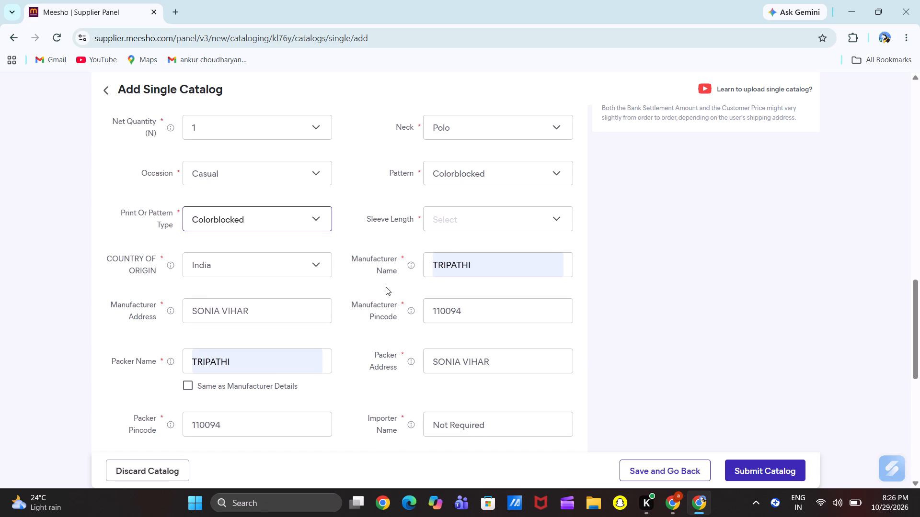
left_click(462, 212)
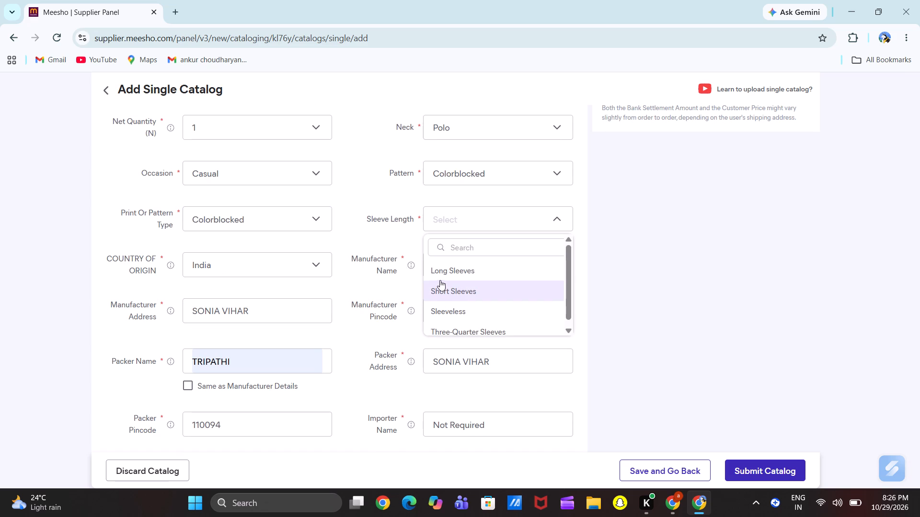
left_click(439, 273)
Set Product 3's length to Regular in the other attributes.
scroll(343, 313, "down", 3)
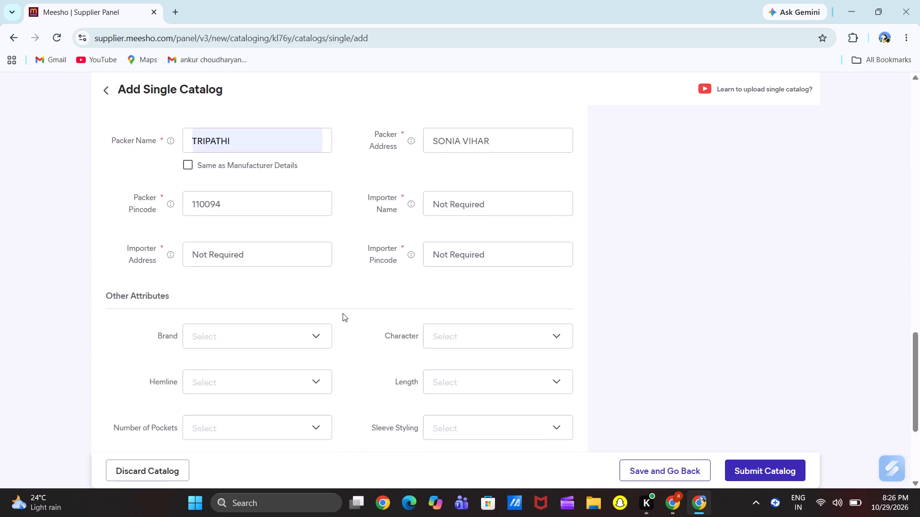
scroll(343, 313, "down", 1)
left_click(469, 263)
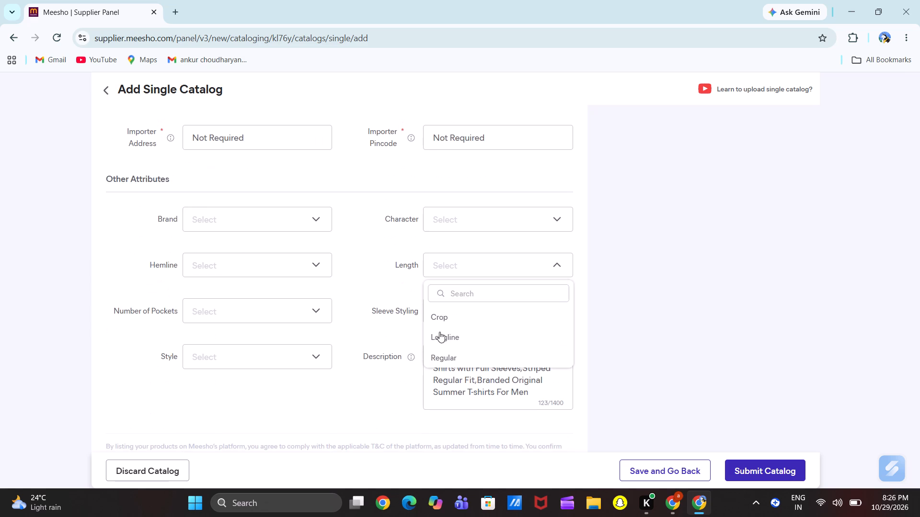
left_click(480, 356)
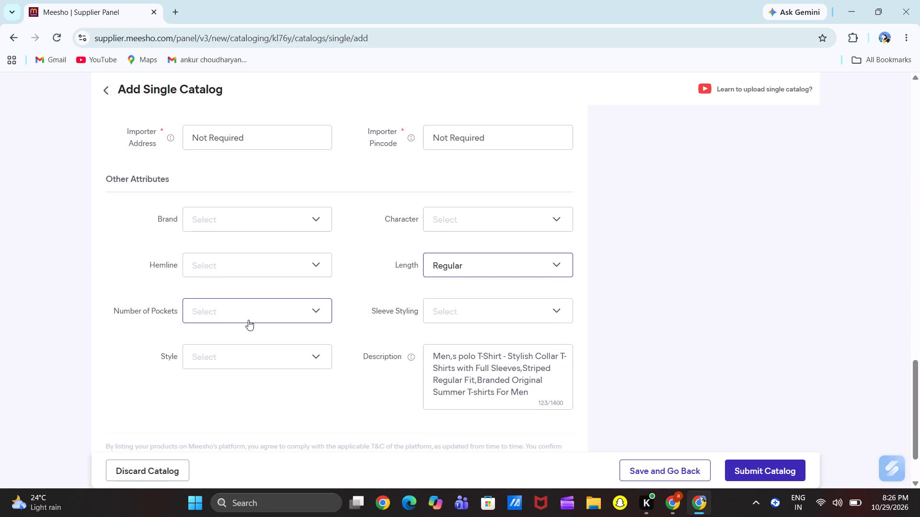
Set Product 3's number of pockets to No Pocket and its style to Korean.
left_click(248, 320)
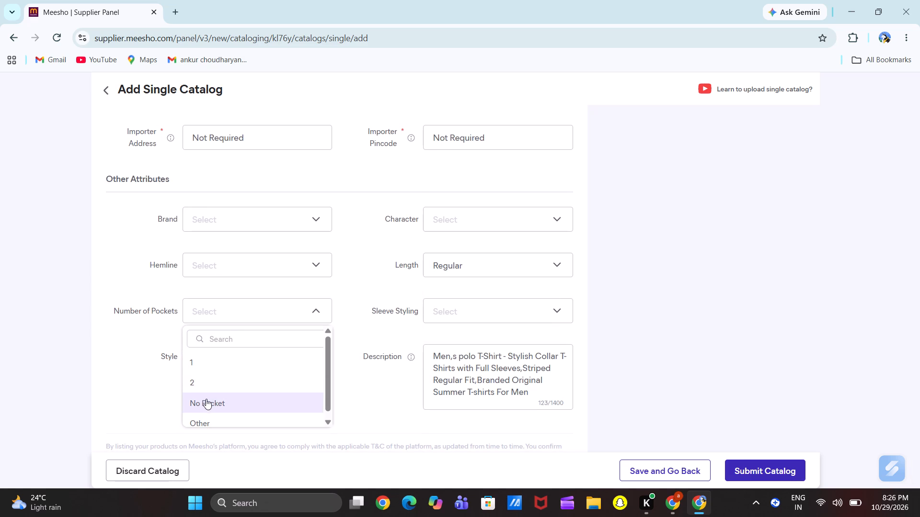
left_click(210, 396)
left_click(240, 356)
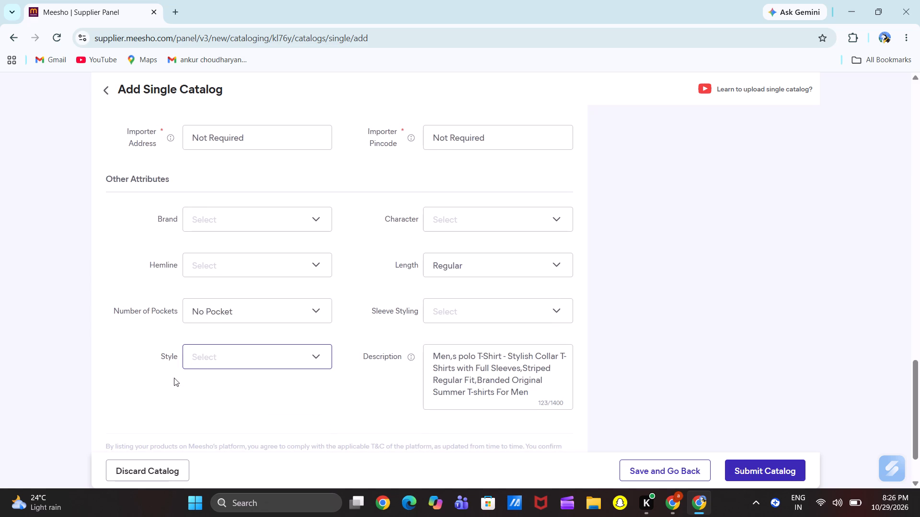
left_click(227, 428)
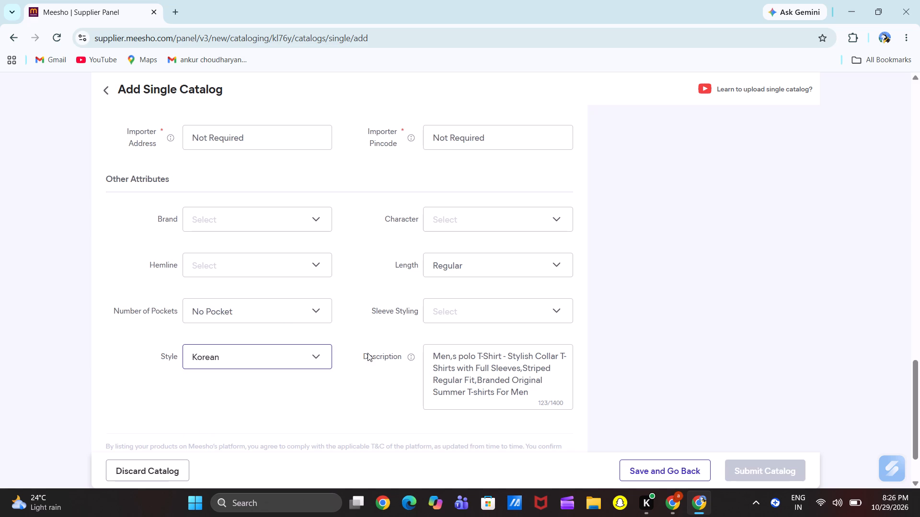
Switch to Product 4 and enter @((FULL=FRILL=[BLACK)) as its style code.
scroll(352, 311, "up", 9)
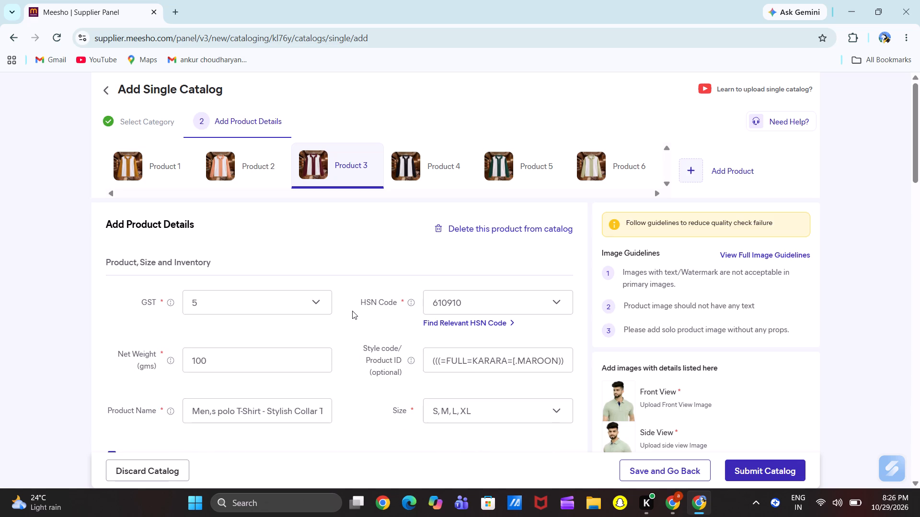
left_click(398, 160)
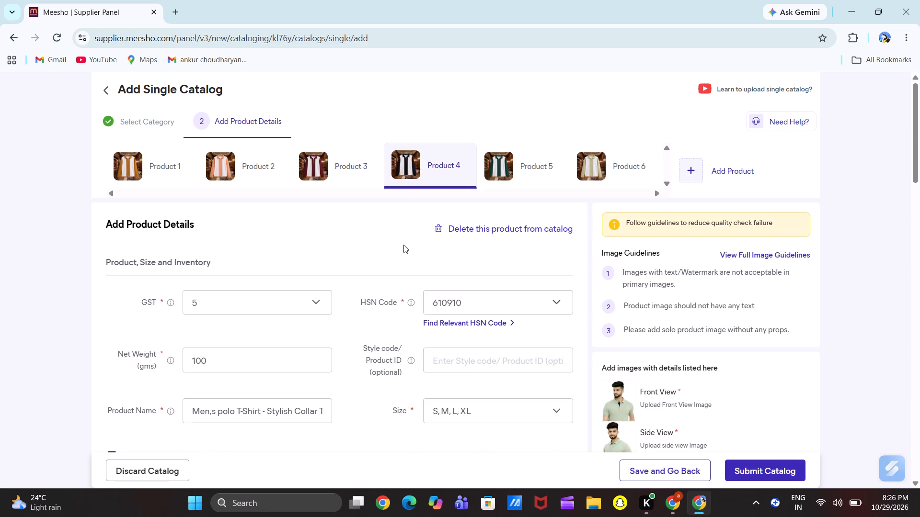
left_click(443, 367)
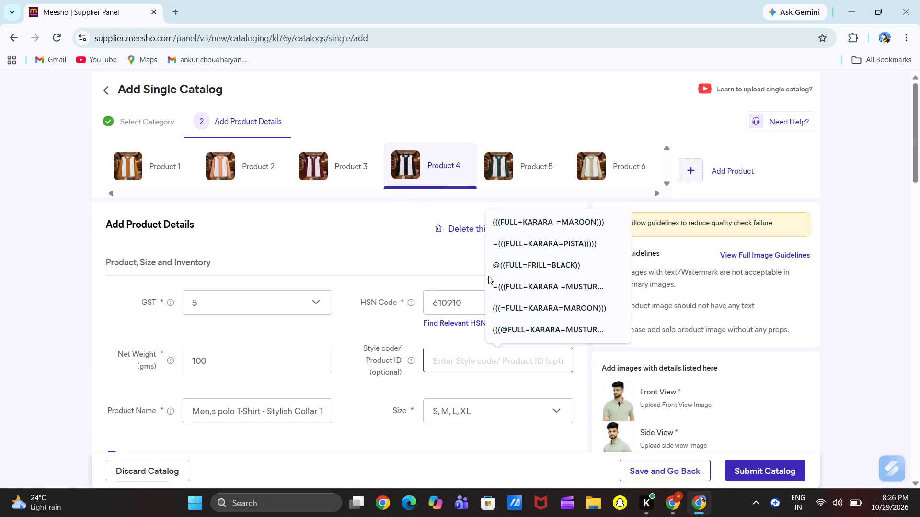
left_click(516, 262)
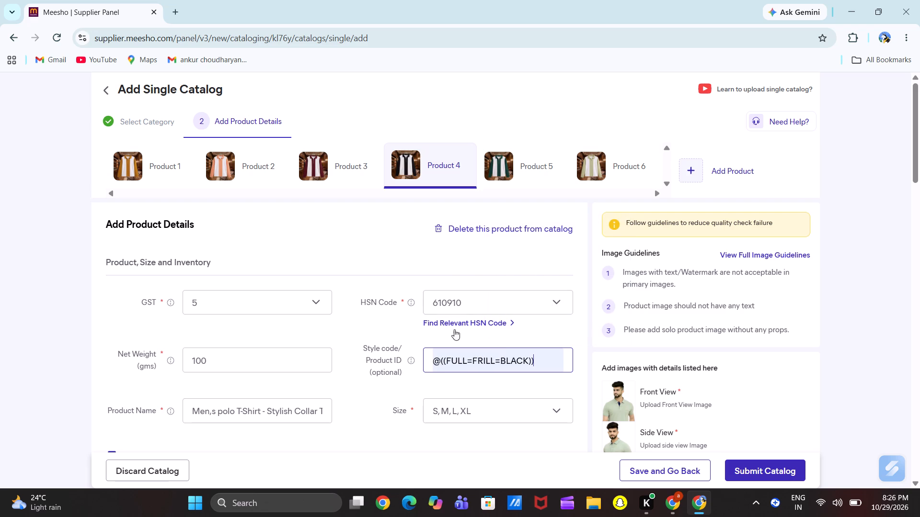
left_click(499, 361)
key("bracketleft")
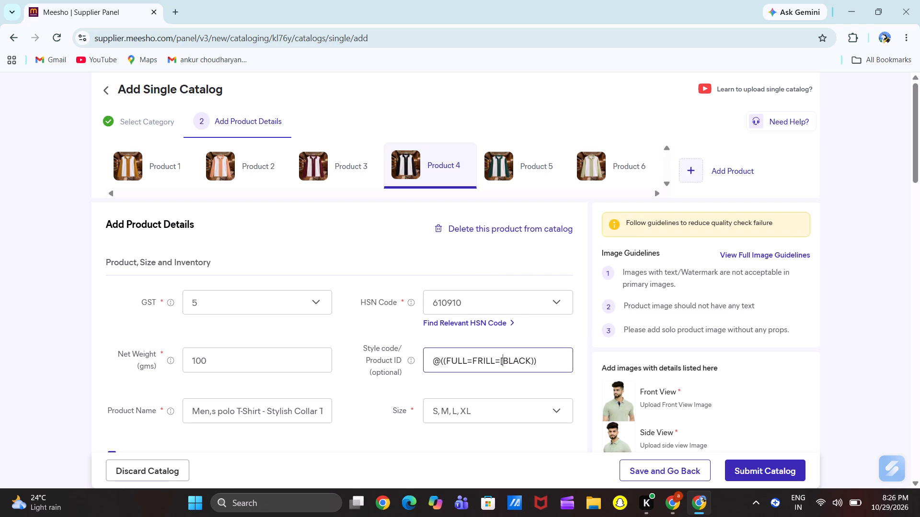
Set Product 4's Meesho price to 222 for all sizes.
scroll(347, 353, "down", 3)
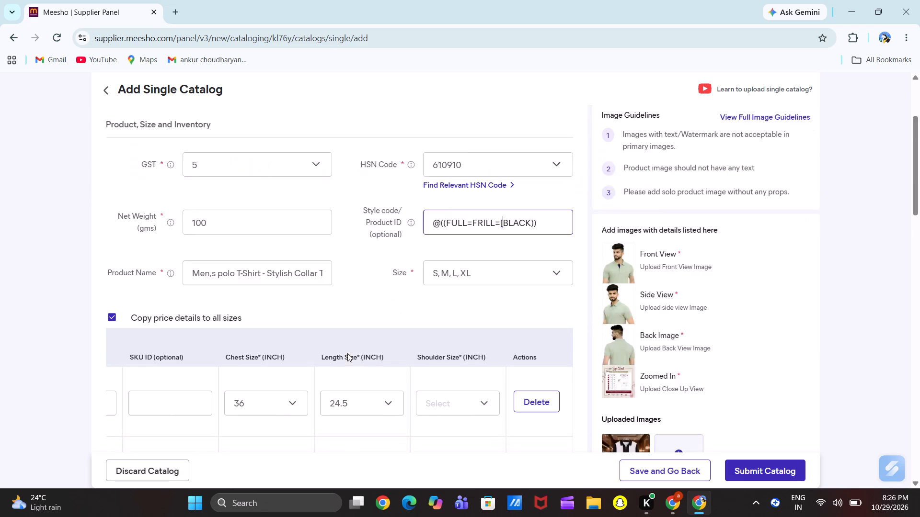
scroll(347, 353, "down", 1)
scroll(347, 353, "right", 6)
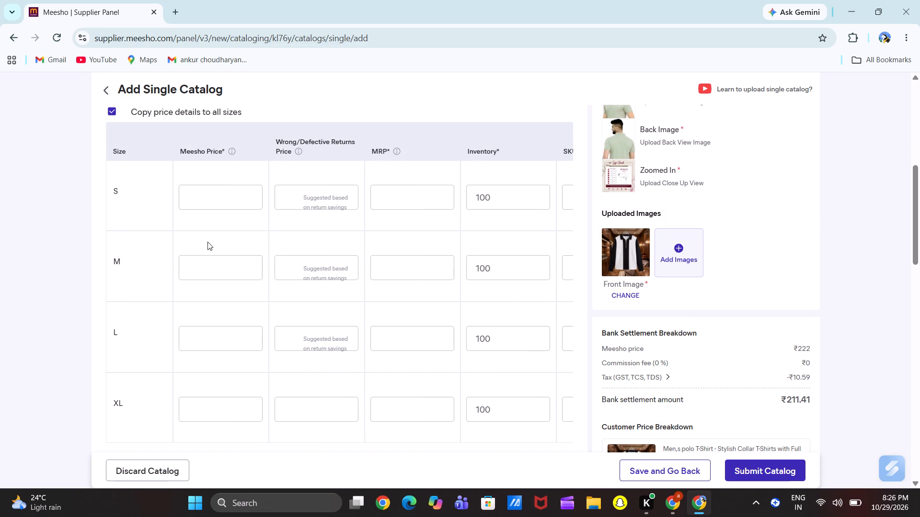
left_click(198, 201)
type("222")
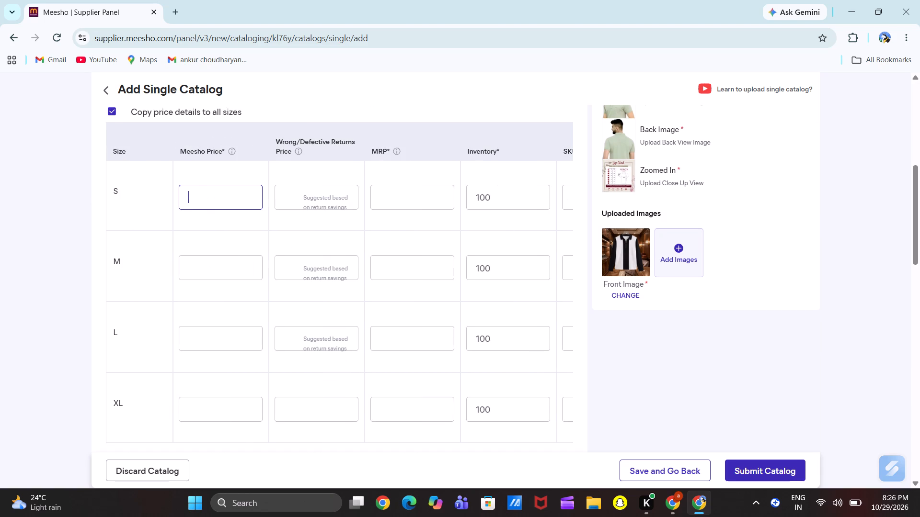
Set Product 4's wrong/defective returns price to 221 for all sizes.
left_click(284, 202)
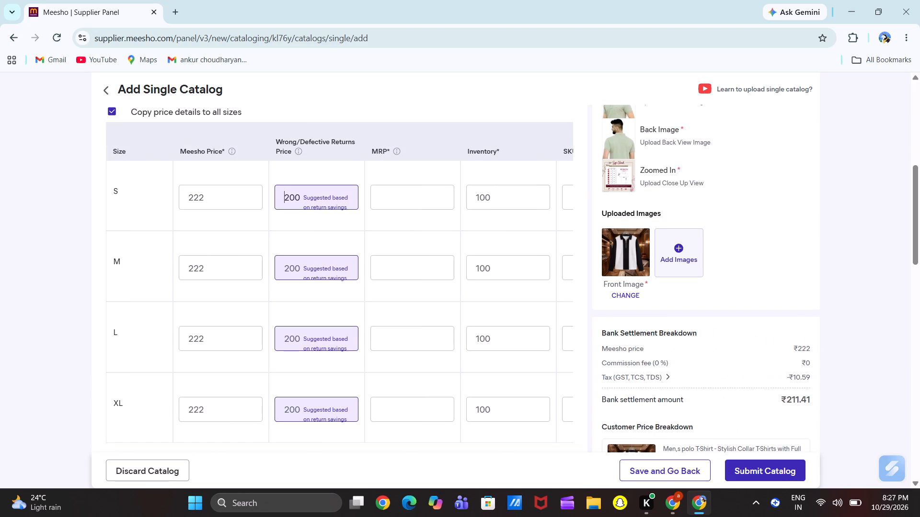
left_click(302, 196)
left_click(297, 196)
key("BackSpace")
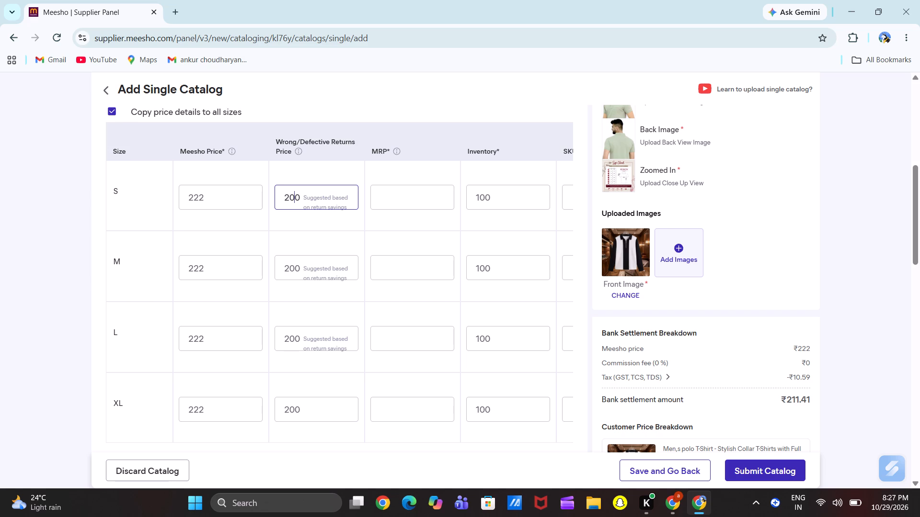
left_click(297, 196)
key("BackSpace")
key("BackSpace")
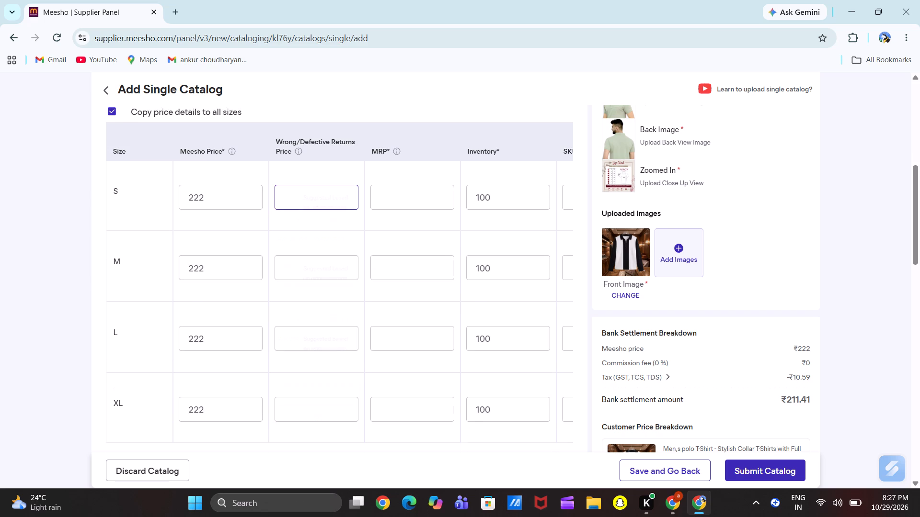
type("221")
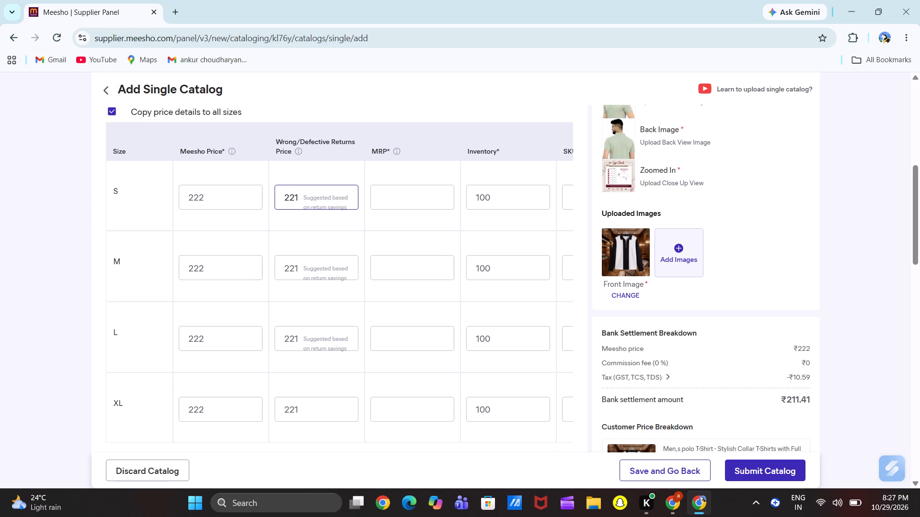
Set Product 4's MRP to 799 for all sizes.
left_click(384, 197)
type("799")
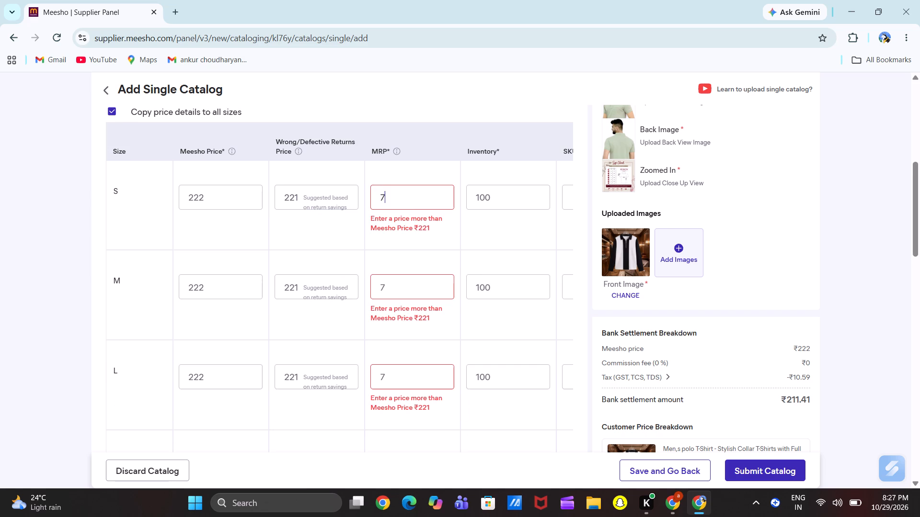
Set Product 4's shoulder size to 14.5 inches for size S and 15.5 inches for size M.
scroll(451, 216, "left", 6)
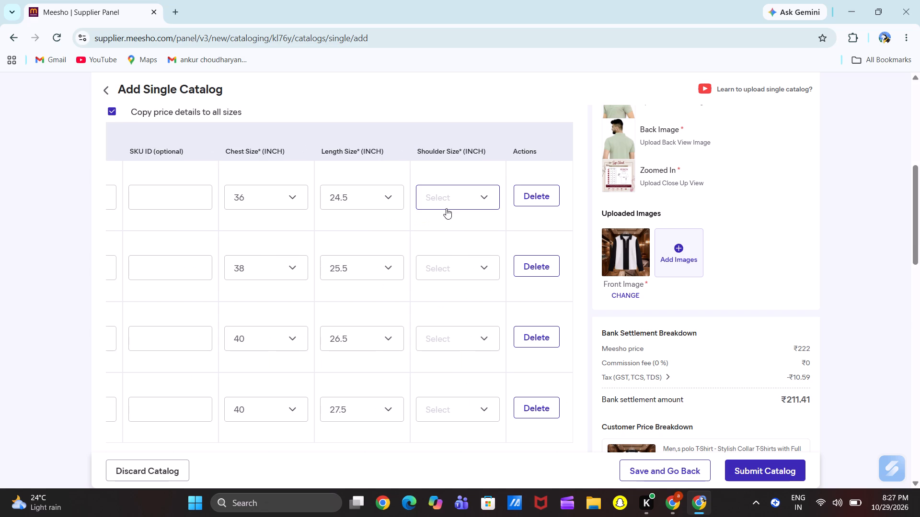
left_click(446, 208)
scroll(450, 296, "down", 2)
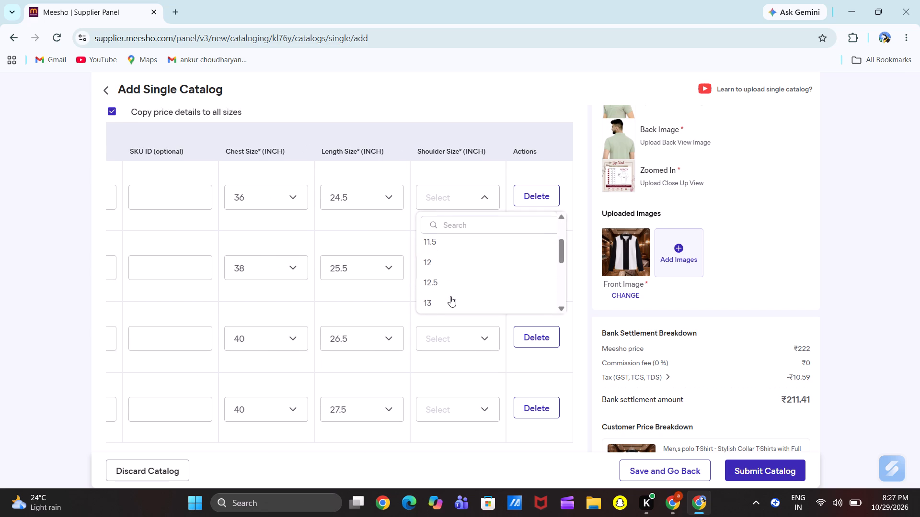
scroll(450, 296, "down", 2)
left_click(450, 296)
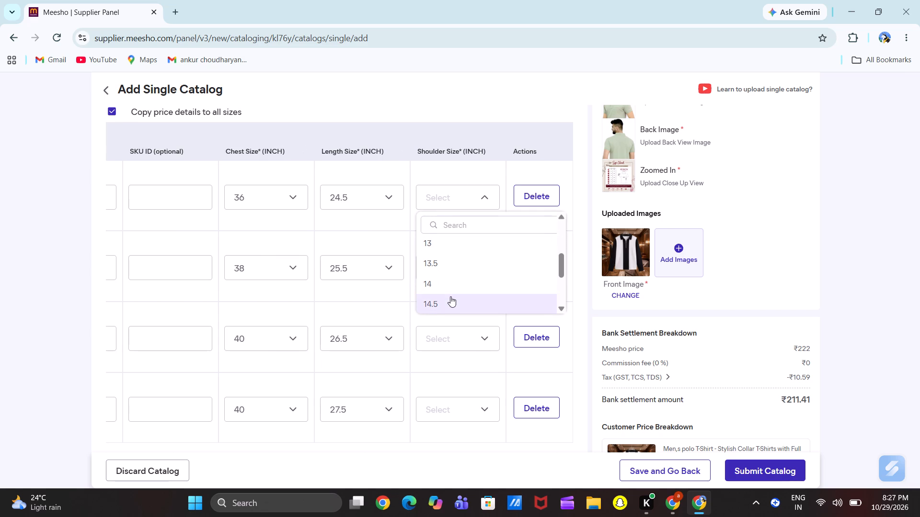
left_click(428, 262)
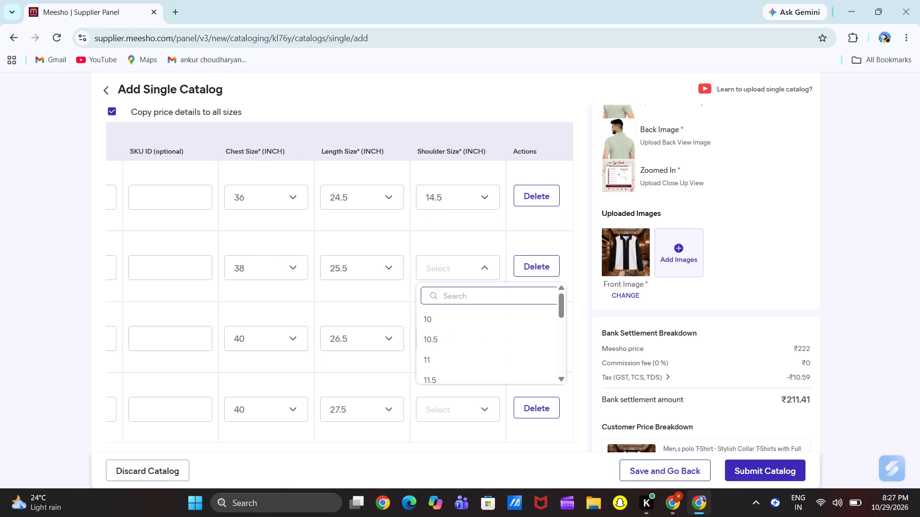
scroll(472, 356, "down", 3)
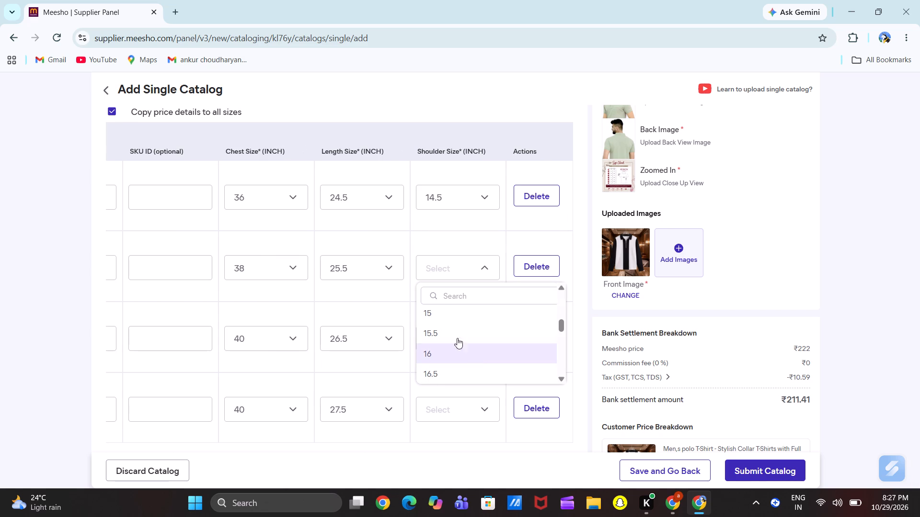
left_click(447, 328)
Set Product 4's shoulder size to 16.5 inches for size L.
left_click(448, 343)
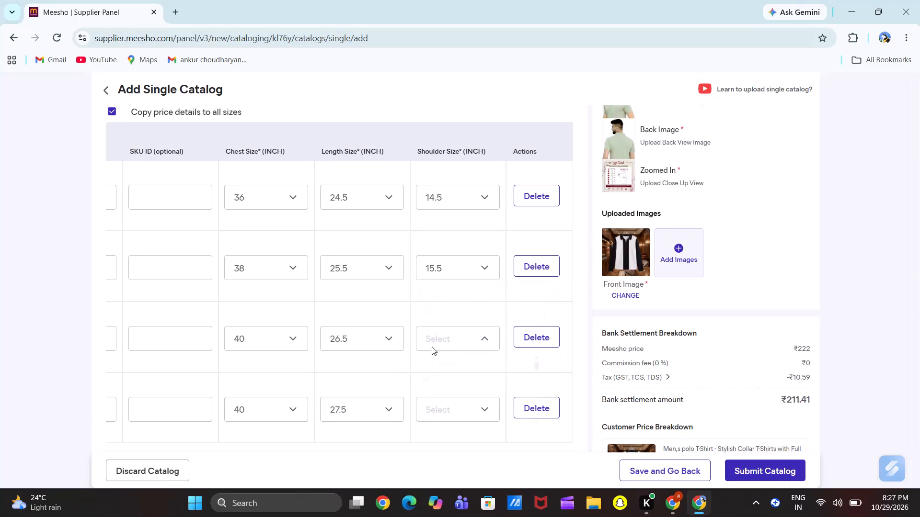
scroll(433, 398, "down", 4)
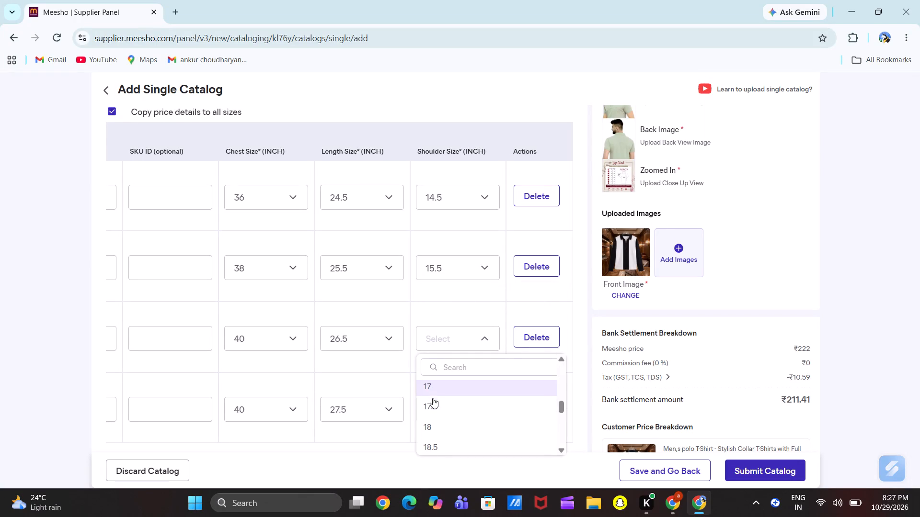
scroll(433, 398, "down", 2)
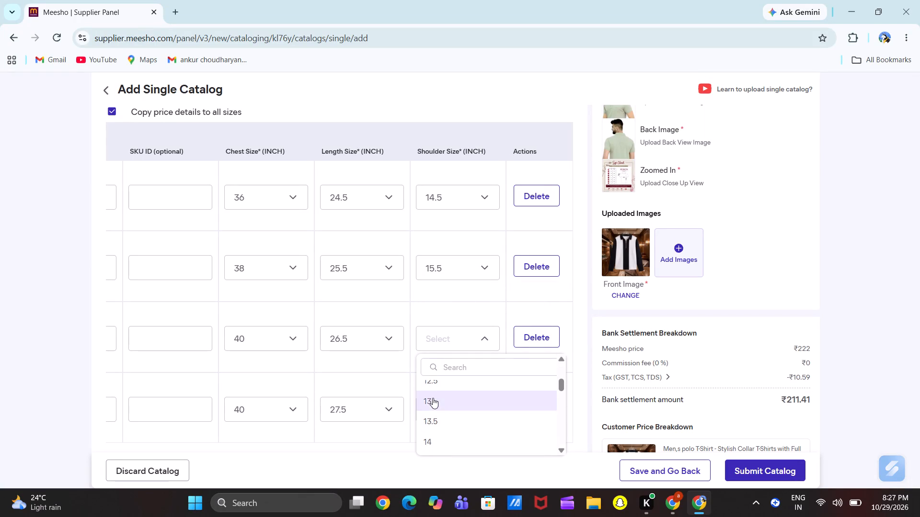
scroll(433, 398, "down", 3)
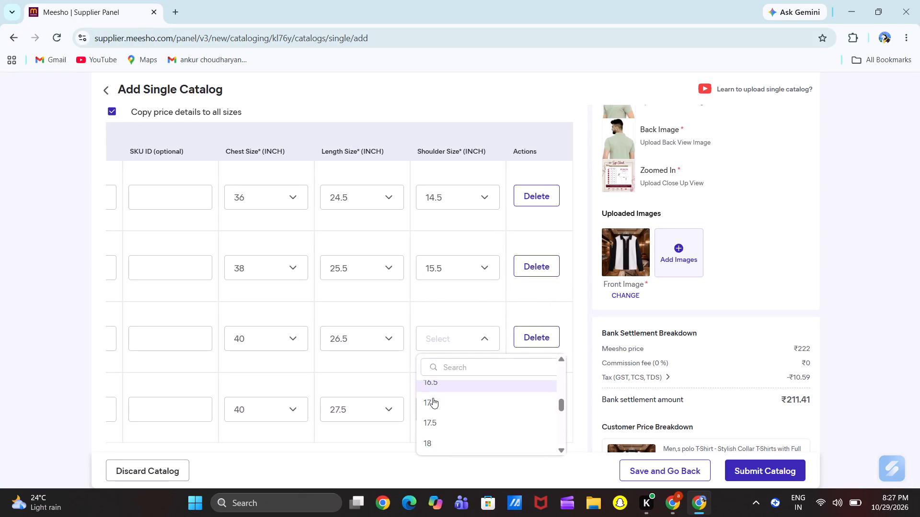
left_click(433, 398)
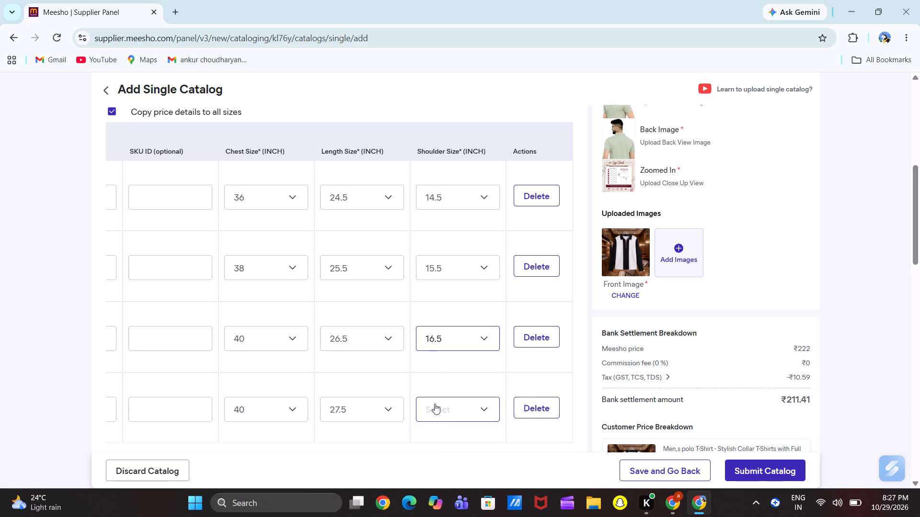
Set Product 4's shoulder size to 17.5 inches for size XL.
left_click(453, 412)
scroll(470, 452, "down", 2)
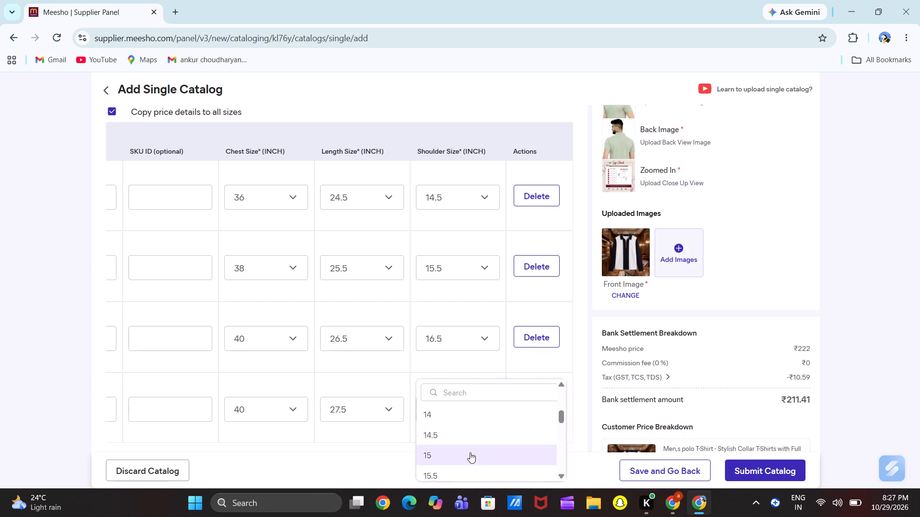
scroll(470, 452, "down", 3)
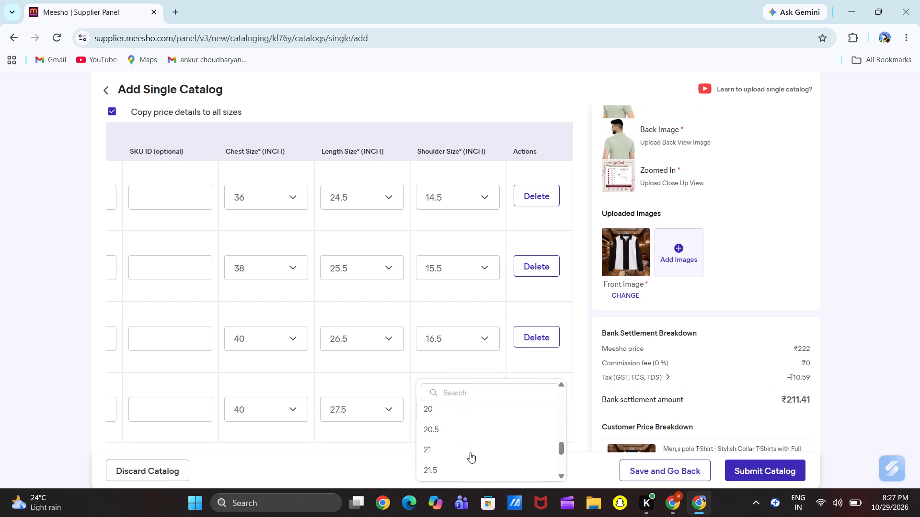
scroll(470, 452, "up", 1)
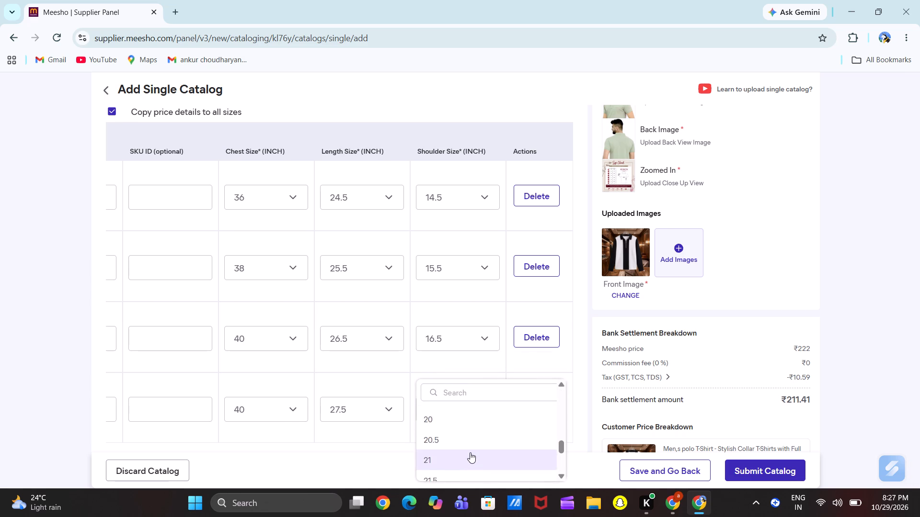
scroll(470, 452, "up", 1)
scroll(470, 452, "left", 1)
scroll(470, 452, "down", 1)
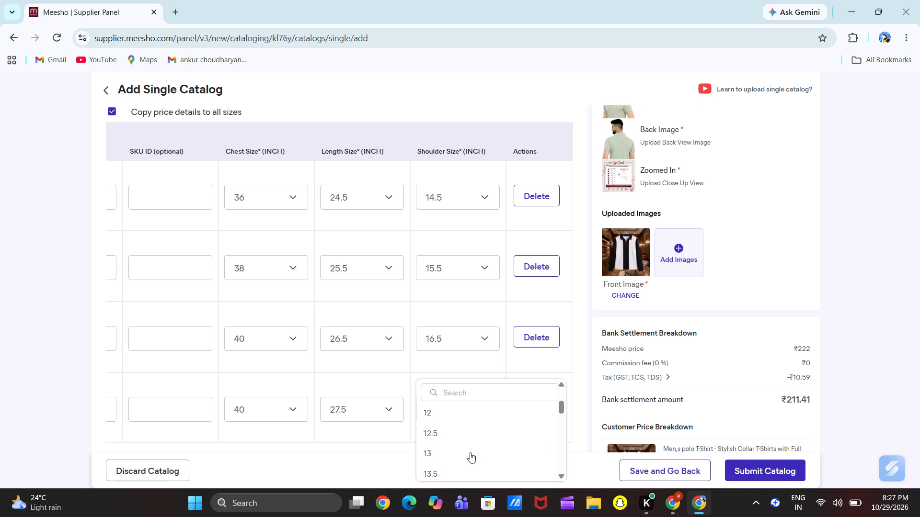
scroll(470, 452, "down", 4)
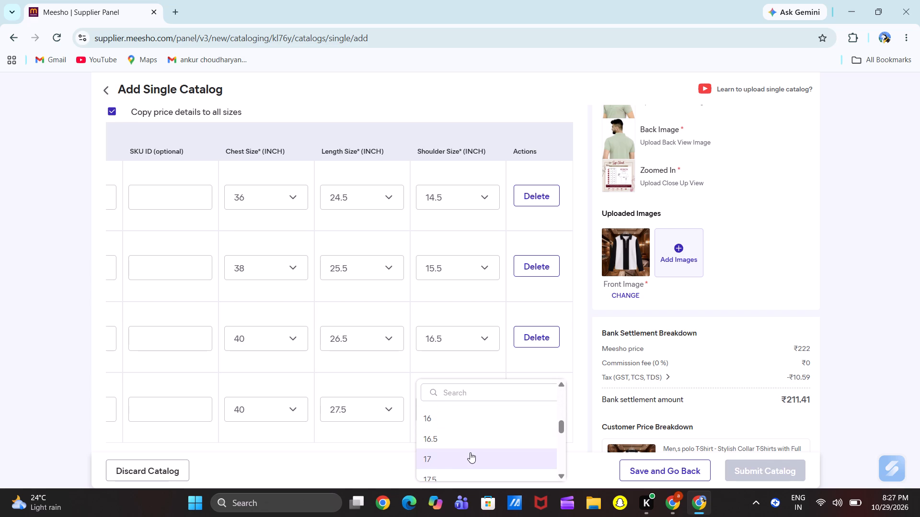
left_click(448, 469)
Set Product 4's color to Black in the product details.
scroll(362, 341, "down", 3)
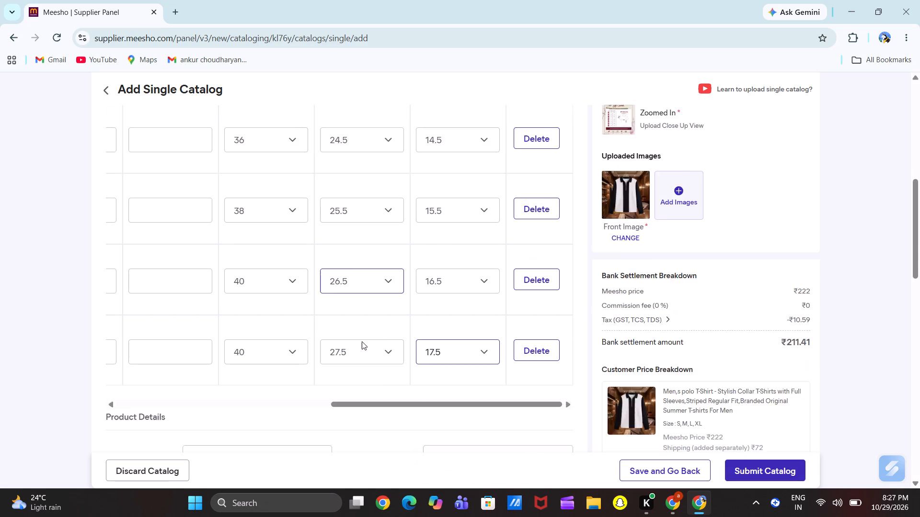
scroll(362, 341, "down", 1)
scroll(362, 341, "up", 1)
left_click(225, 139)
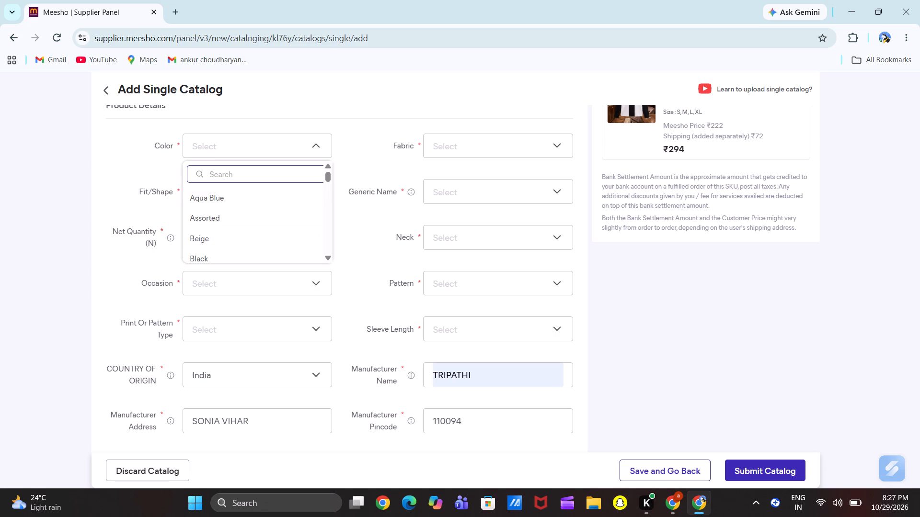
left_click(232, 175)
type("BL")
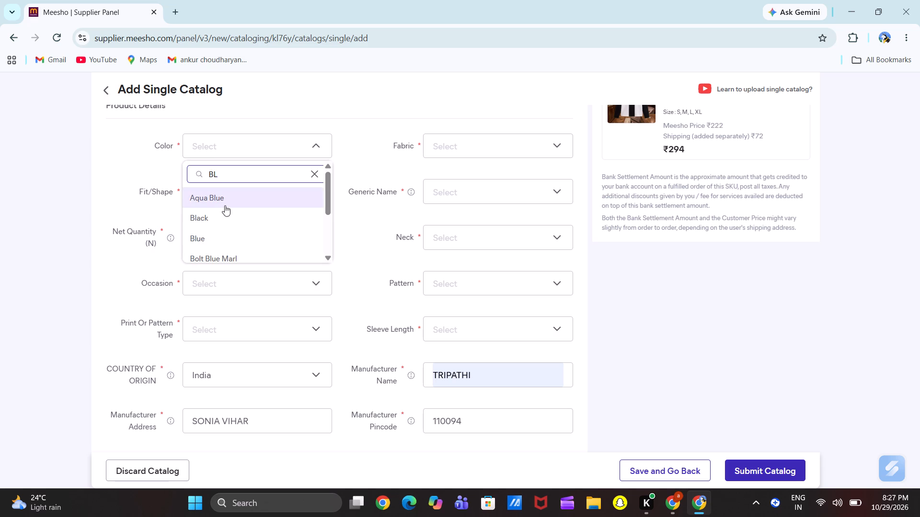
left_click(225, 208)
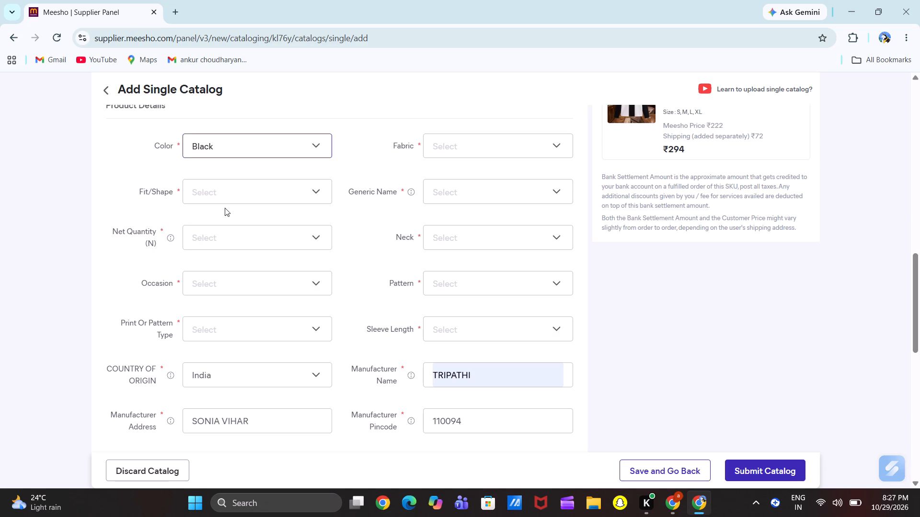
Set Product 4's fabric to Cotton Blend and its fit/shape to Regular.
left_click(441, 144)
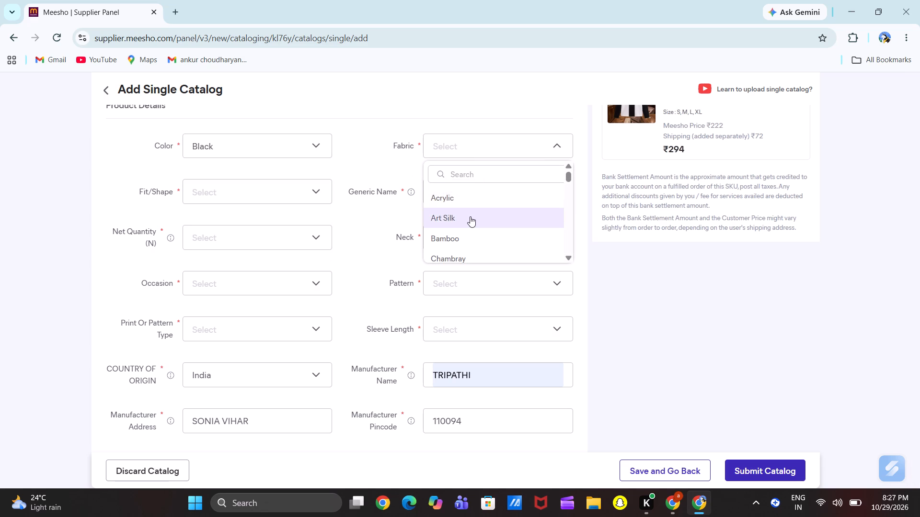
scroll(470, 216, "down", 3)
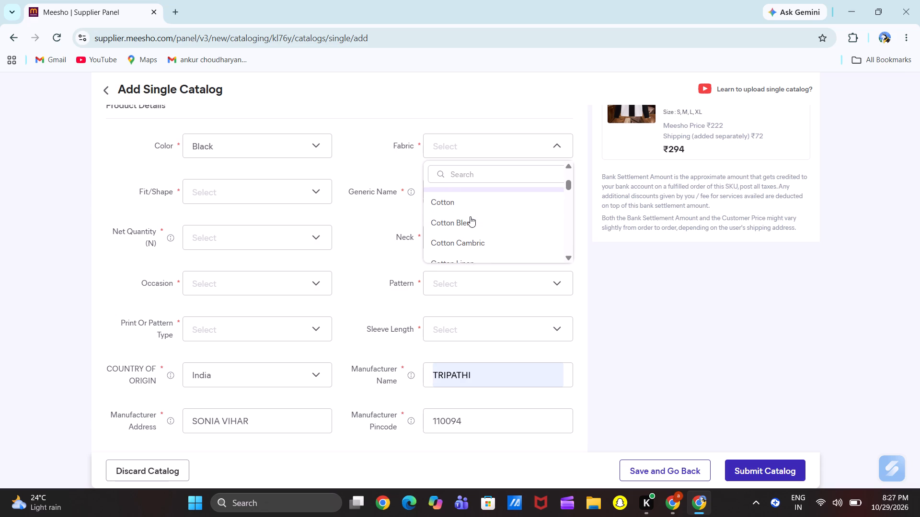
scroll(470, 216, "down", 1)
left_click(470, 216)
left_click(252, 184)
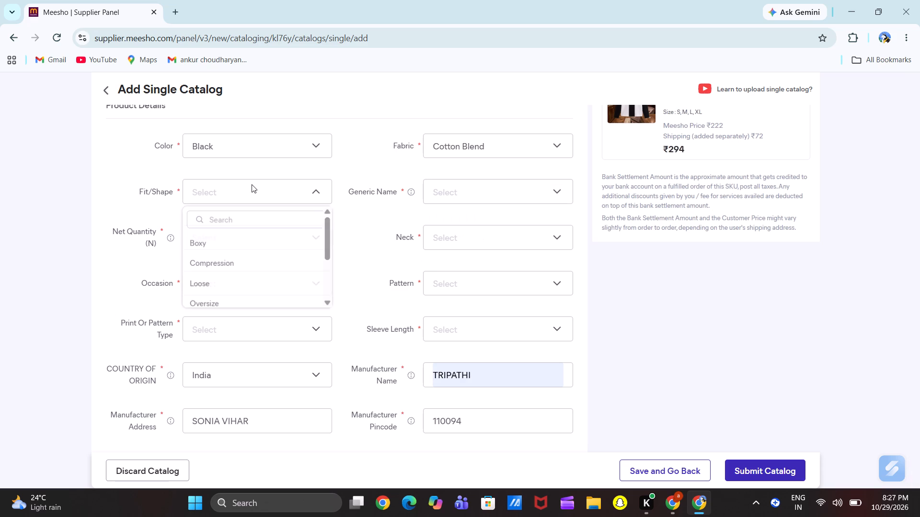
scroll(225, 277, "down", 1)
left_click(225, 277)
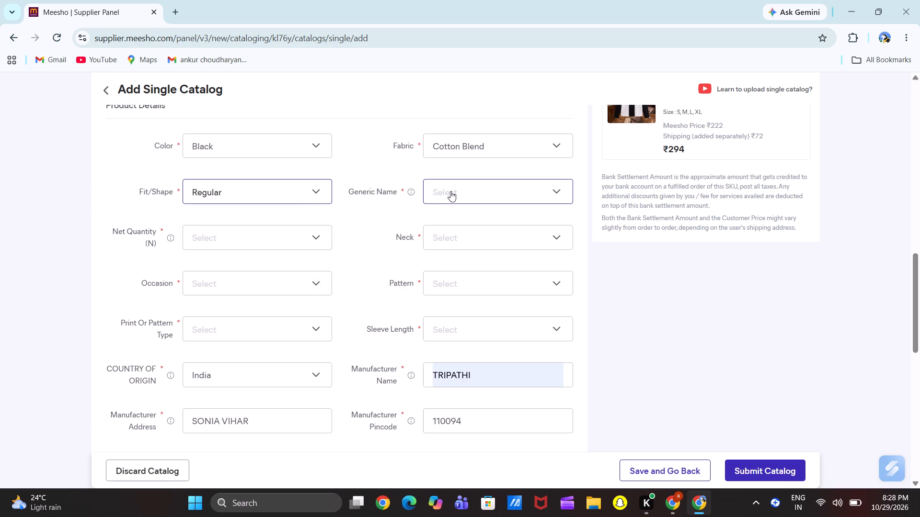
Set Product 4's generic name to Tshirts and its net quantity to 1.
left_click(450, 191)
scroll(471, 281, "down", 1)
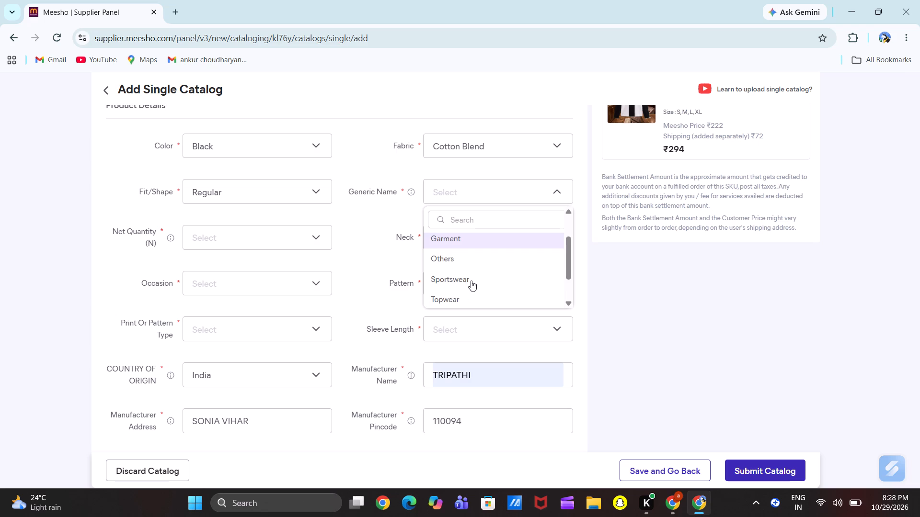
scroll(471, 281, "down", 1)
left_click(471, 281)
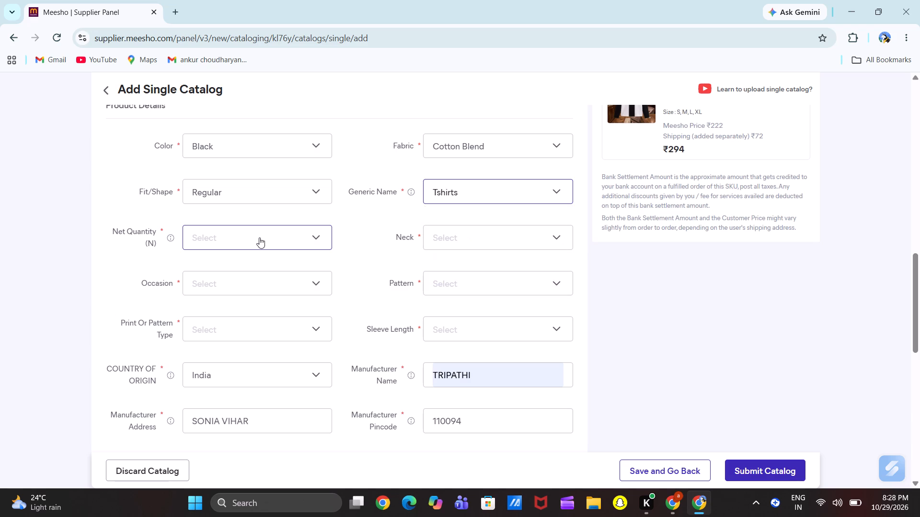
left_click(259, 237)
left_click(223, 278)
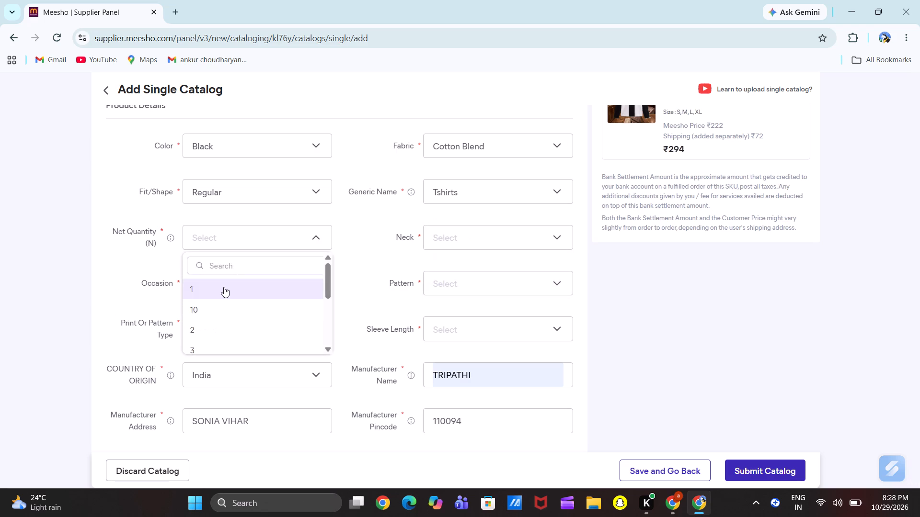
left_click(224, 287)
Set Product 4's neck type to Polo.
left_click(464, 243)
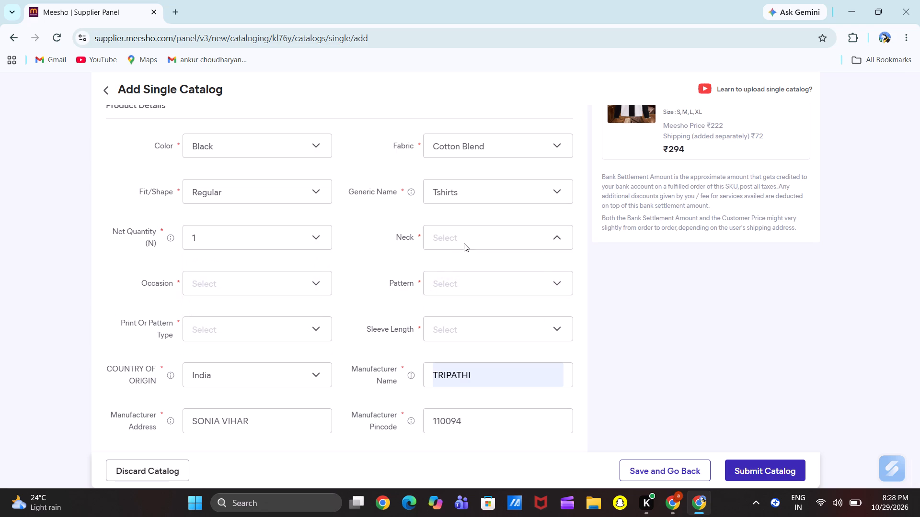
scroll(465, 343, "down", 1)
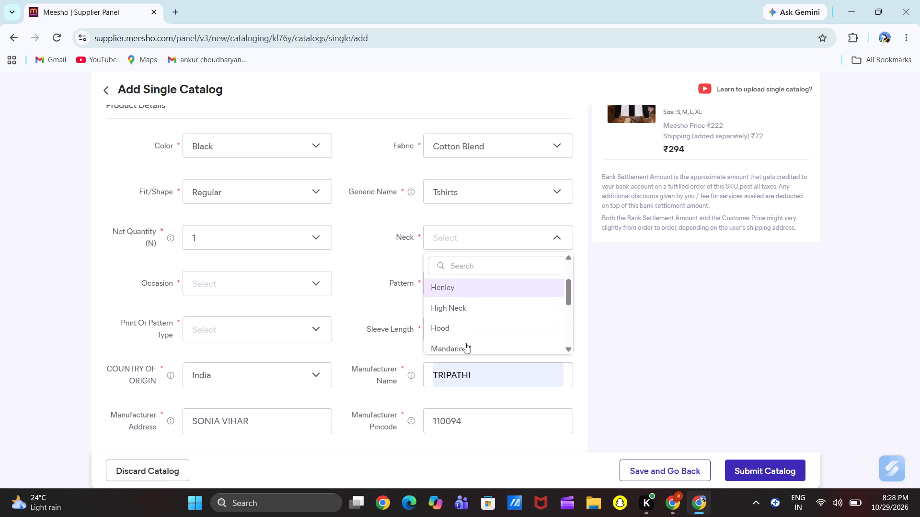
scroll(465, 343, "down", 2)
scroll(465, 343, "up", 3)
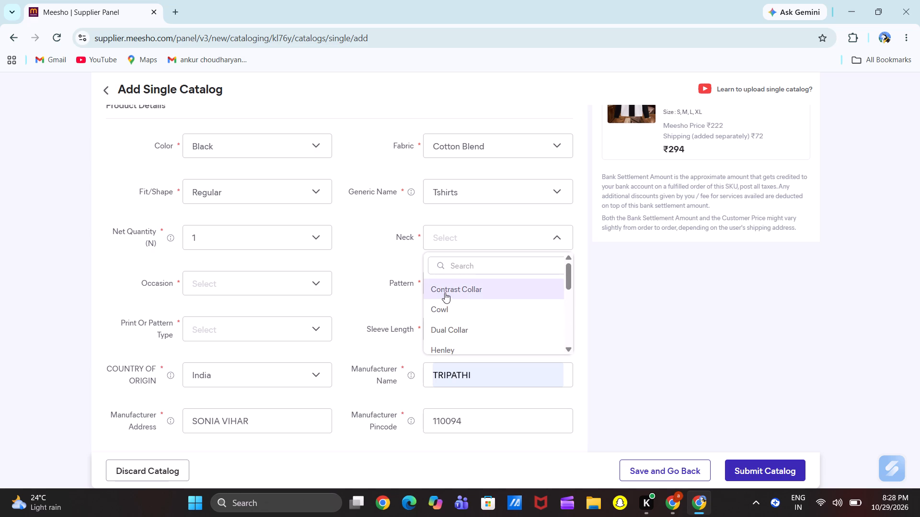
scroll(480, 338, "down", 1)
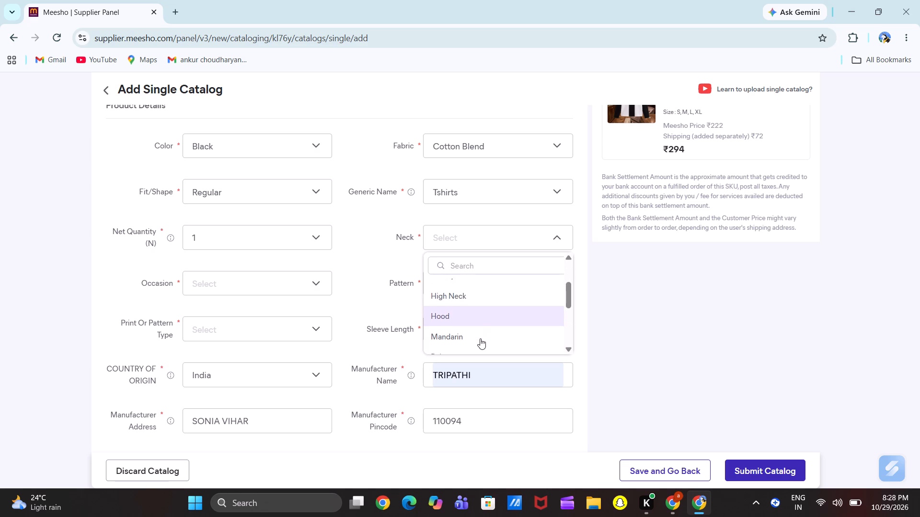
scroll(480, 338, "down", 1)
left_click(480, 338)
Set Product 4's occasion to Casual and its pattern to Colorblocked.
left_click(258, 291)
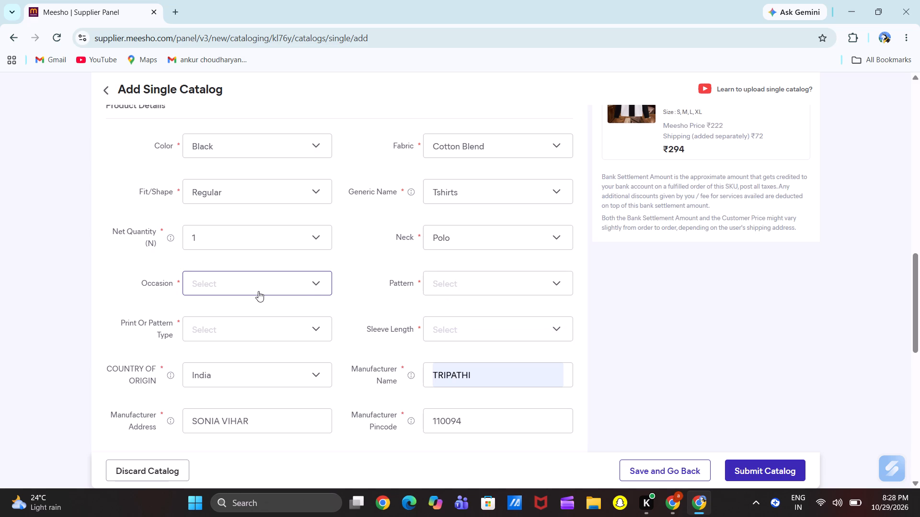
left_click(230, 349)
left_click(477, 275)
double_click(471, 348)
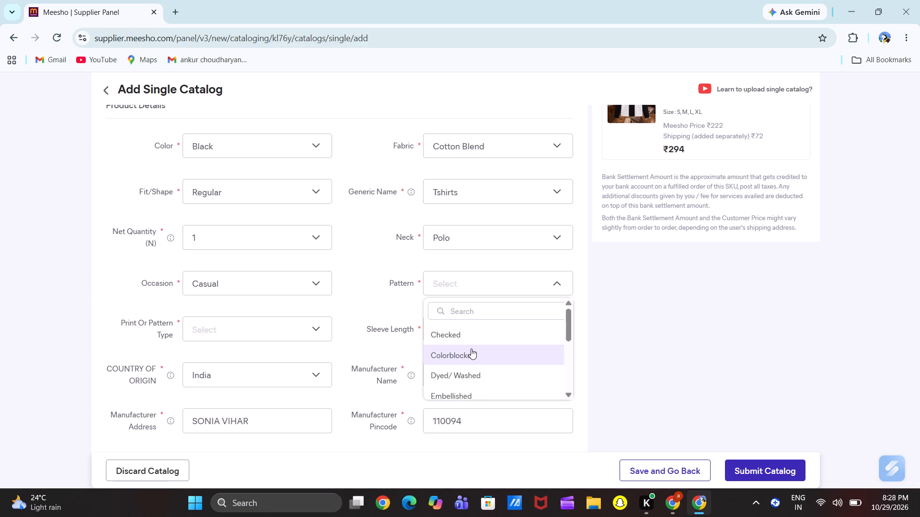
Set Product 4's print or pattern type to Colorblocked and its sleeve length to Long Sleeves.
left_click(255, 326)
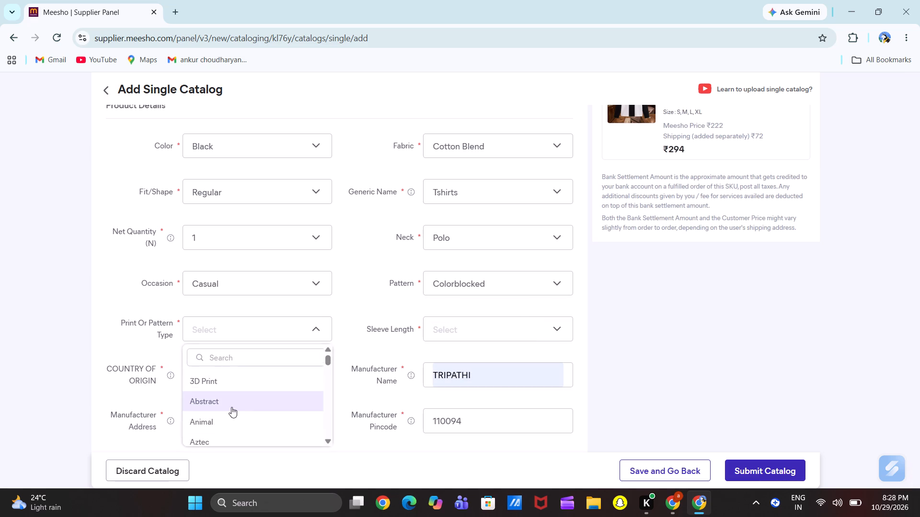
scroll(236, 406, "down", 4)
left_click(236, 406)
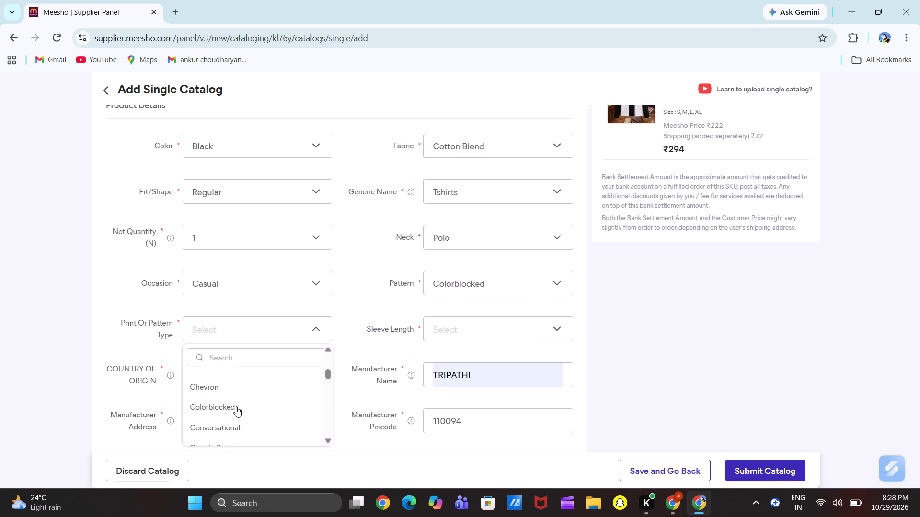
left_click(471, 339)
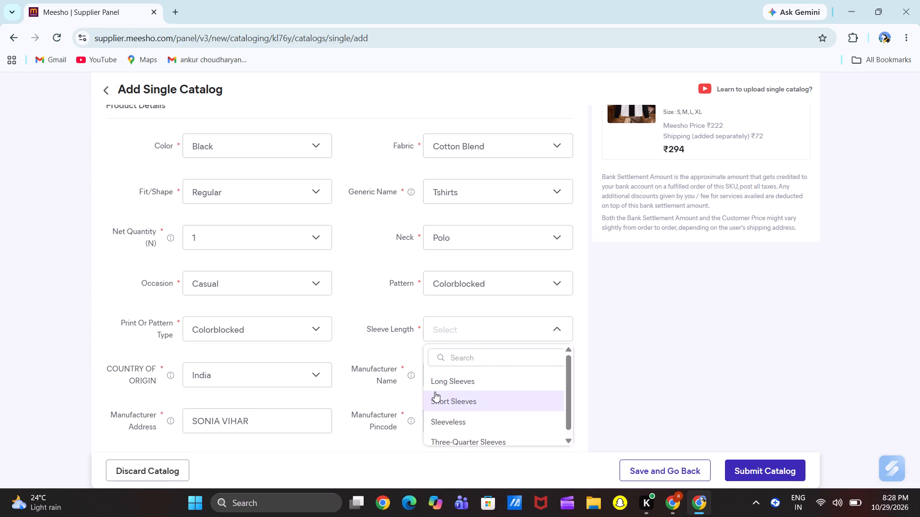
left_click(437, 387)
In Product 4's other attributes, set the length to Regular and the number of pockets to No Pocket.
scroll(378, 387, "down", 2)
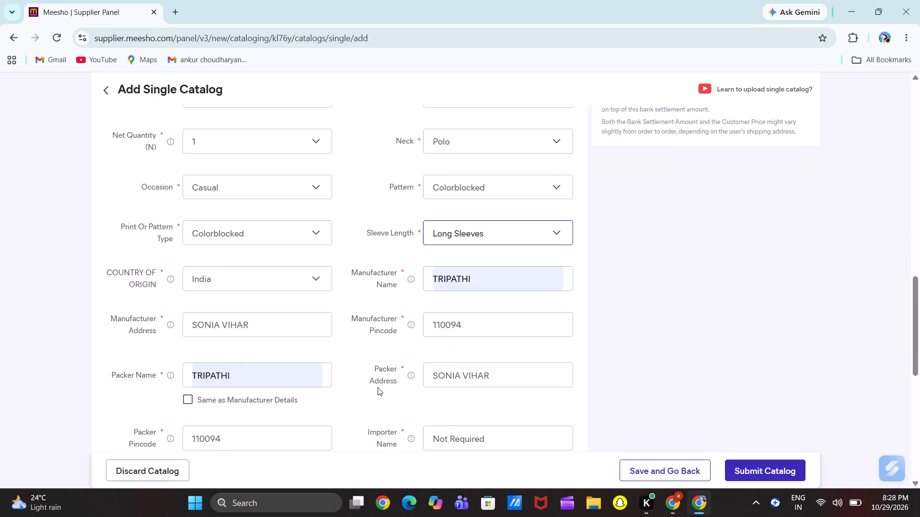
scroll(378, 387, "down", 4)
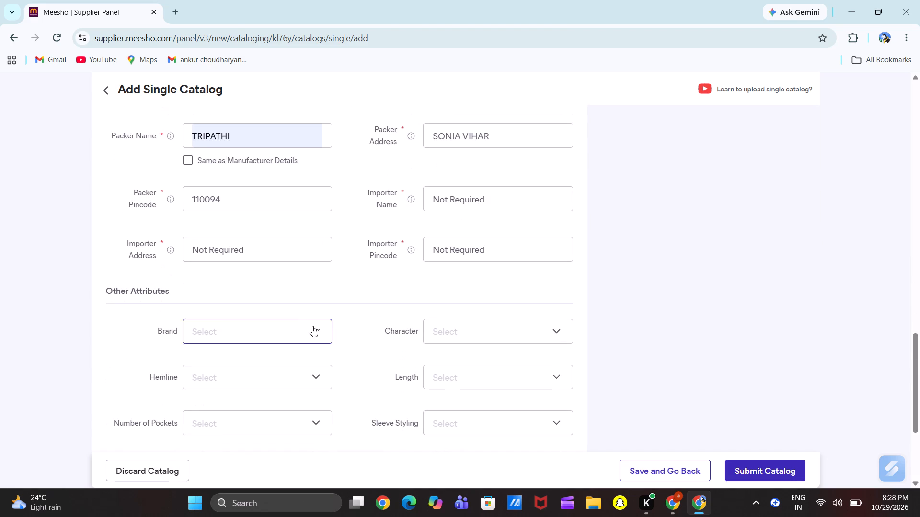
left_click(475, 368)
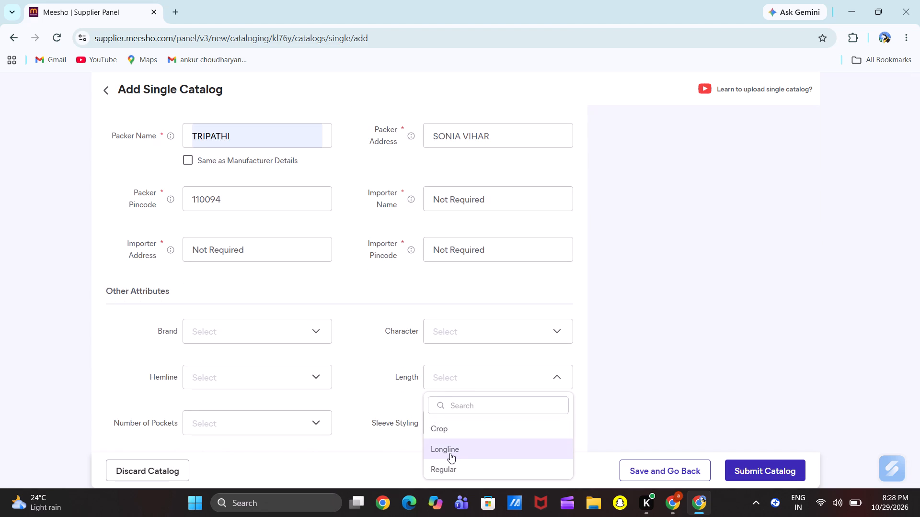
left_click(456, 465)
left_click(270, 374)
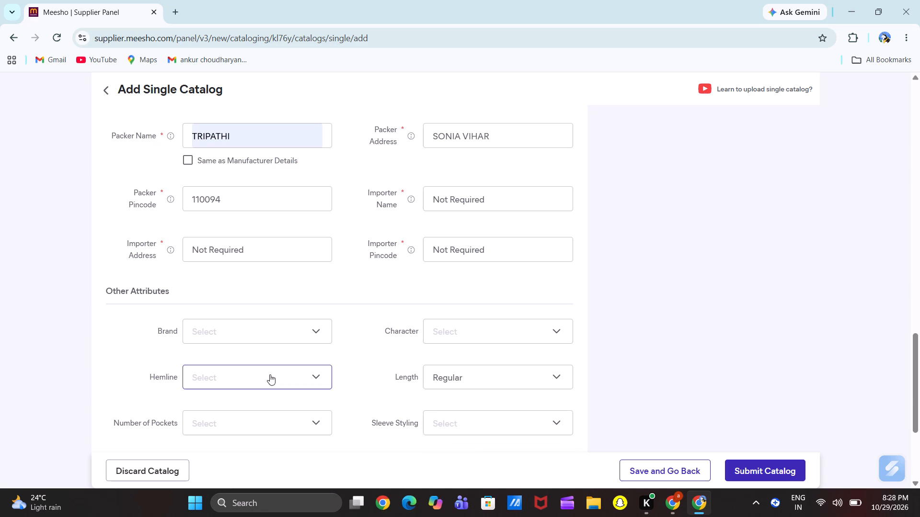
left_click(142, 387)
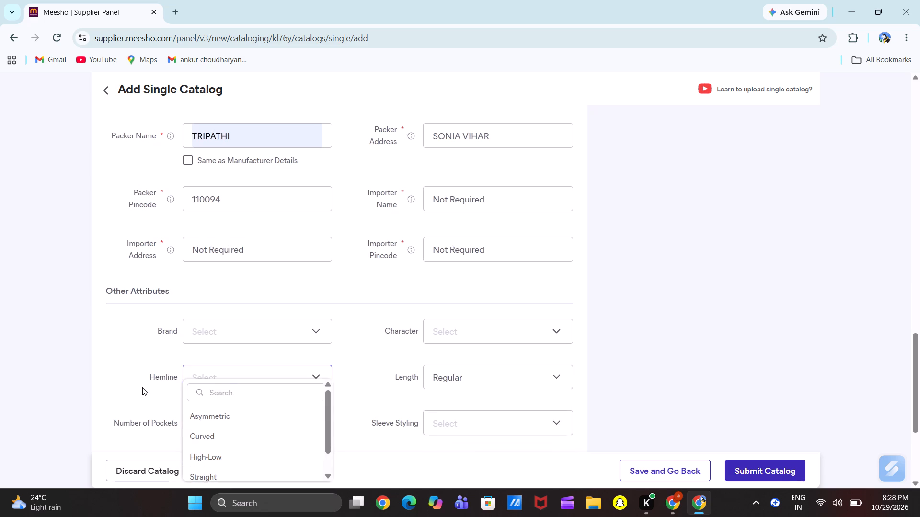
left_click(228, 421)
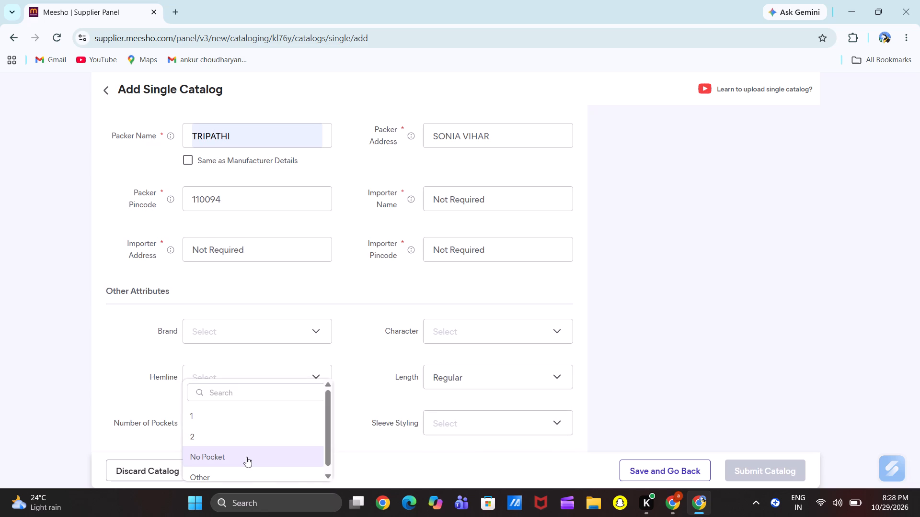
left_click(246, 457)
Set Product 4's style to Korean.
scroll(160, 410, "down", 2)
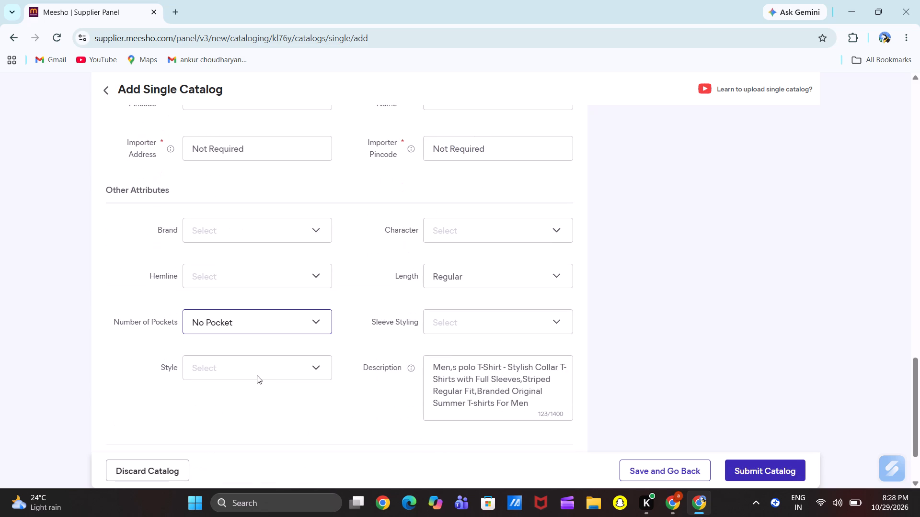
left_click(269, 367)
left_click(258, 432)
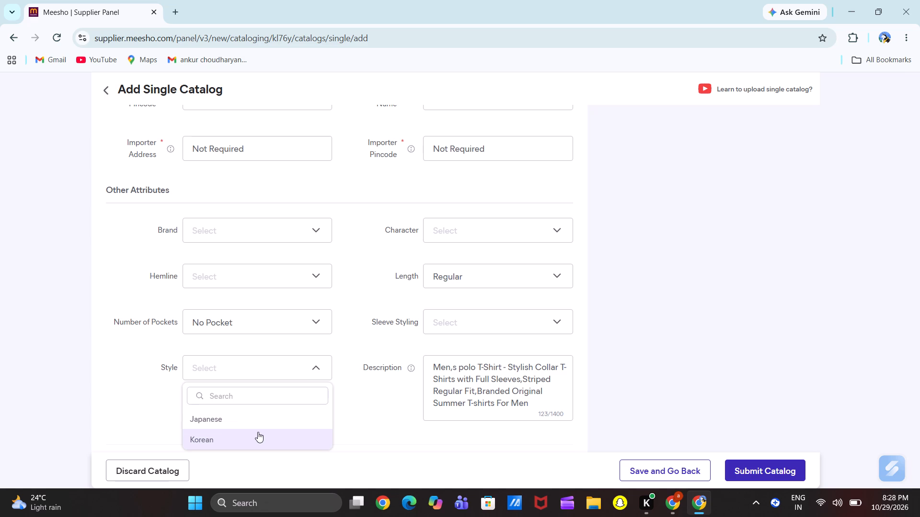
Open Product 5 and set its style code to (((FULL+KARARA_=[,BOTTEL GREEN]))), adapting the saved (((FULL+KARARA_=MAROON))) entry.
scroll(382, 286, "up", 9)
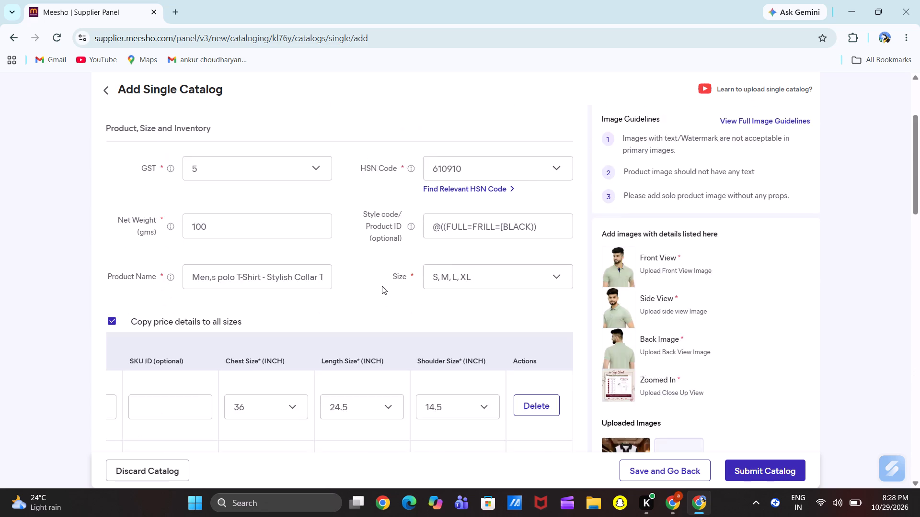
scroll(382, 286, "up", 1)
left_click(504, 172)
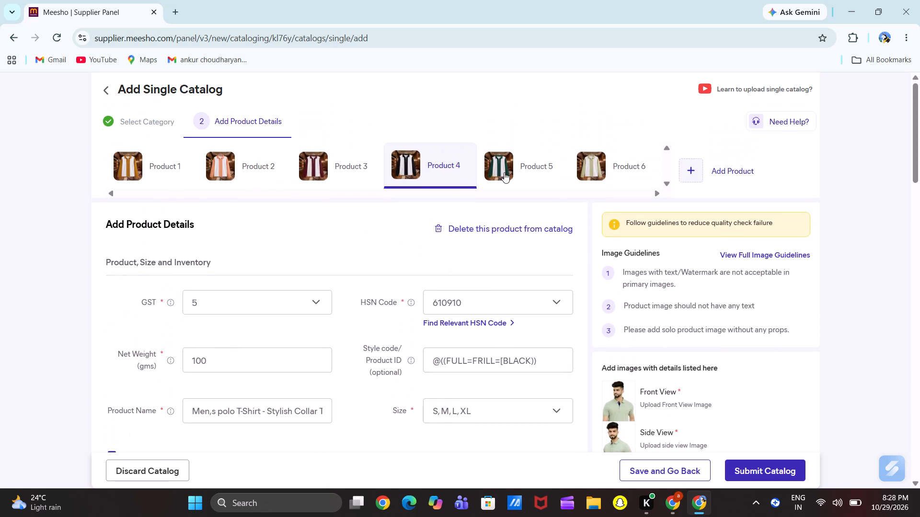
left_click(484, 358)
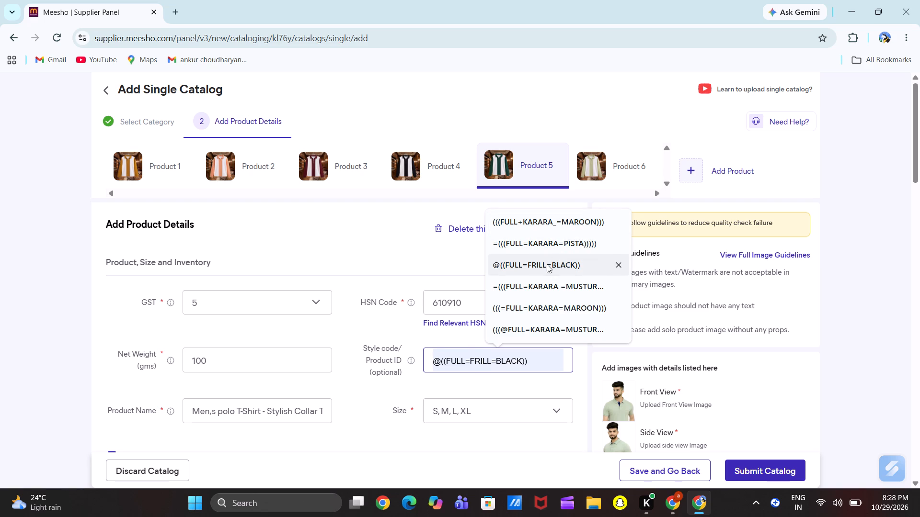
left_click(525, 219)
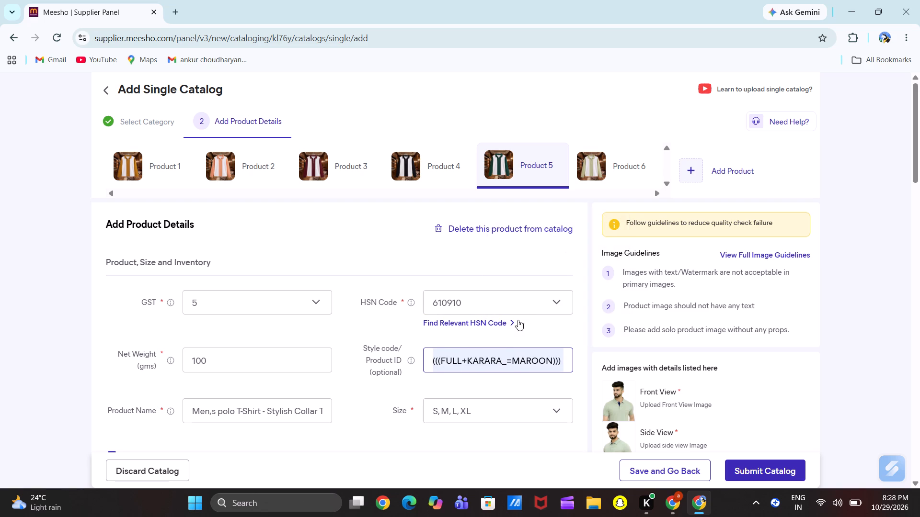
left_click(552, 360)
key("BackSpace")
key("BackSpace")
key("BackSpace")
key("BackSpace")
key("BackSpace")
key("BackSpace")
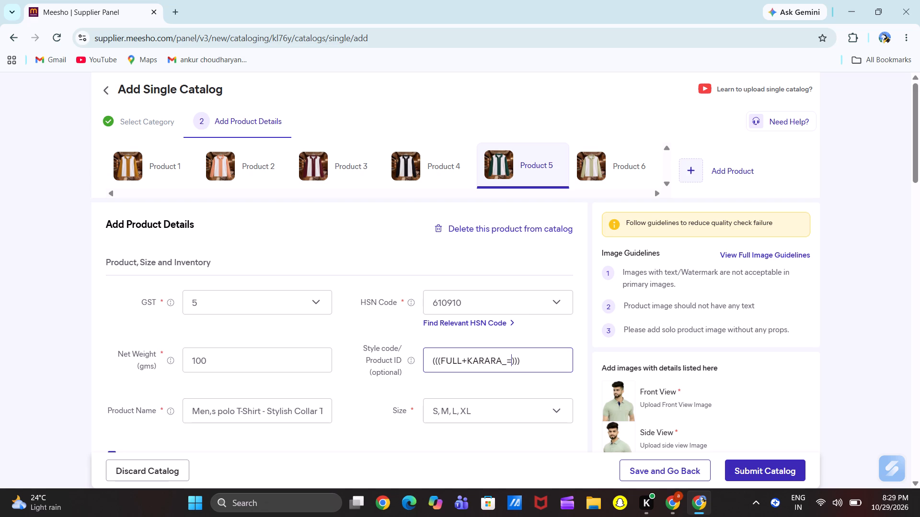
type("BOTTEL")
key("space")
type("GREEN")
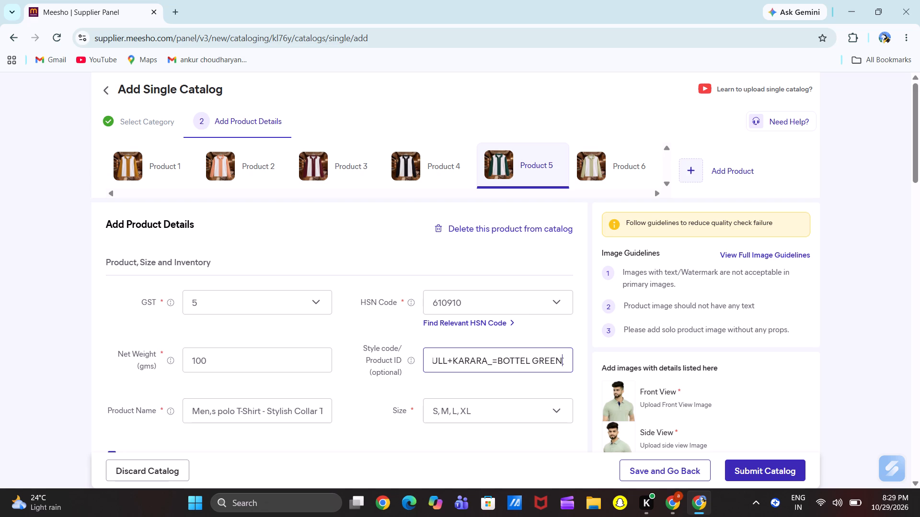
key("bracketright")
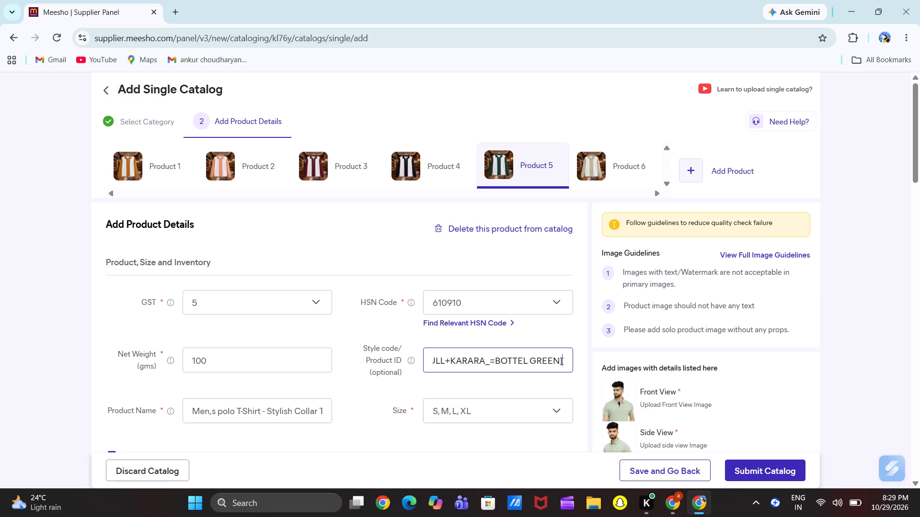
left_click(495, 360)
key("bracketleft")
key("comma")
Set Product 5's Meesho price to 222 in the size S row, with price details copied to all sizes.
scroll(390, 372, "down", 3)
scroll(226, 363, "right", 6)
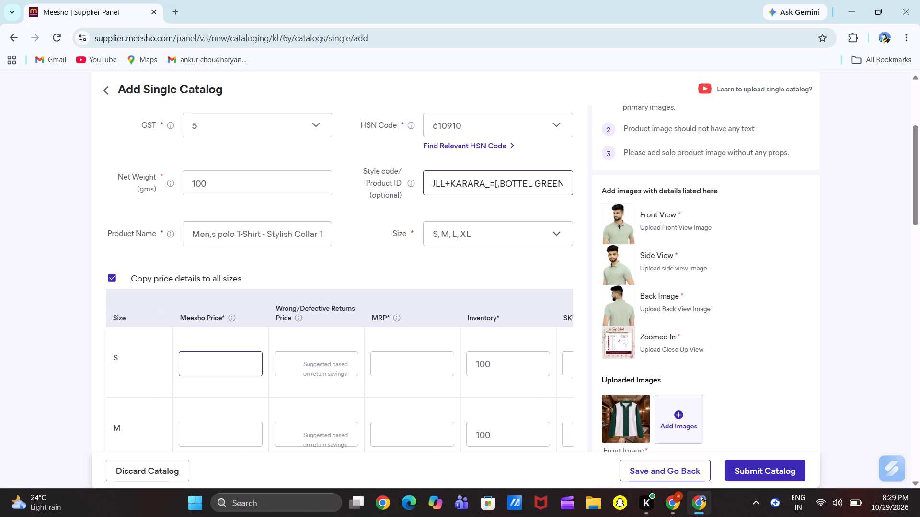
type("22")
key("2")
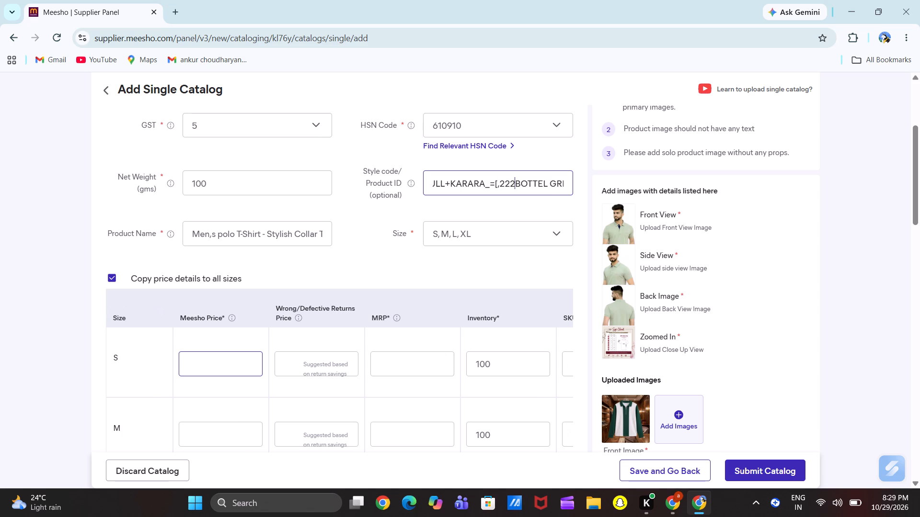
left_click(205, 355)
type("222")
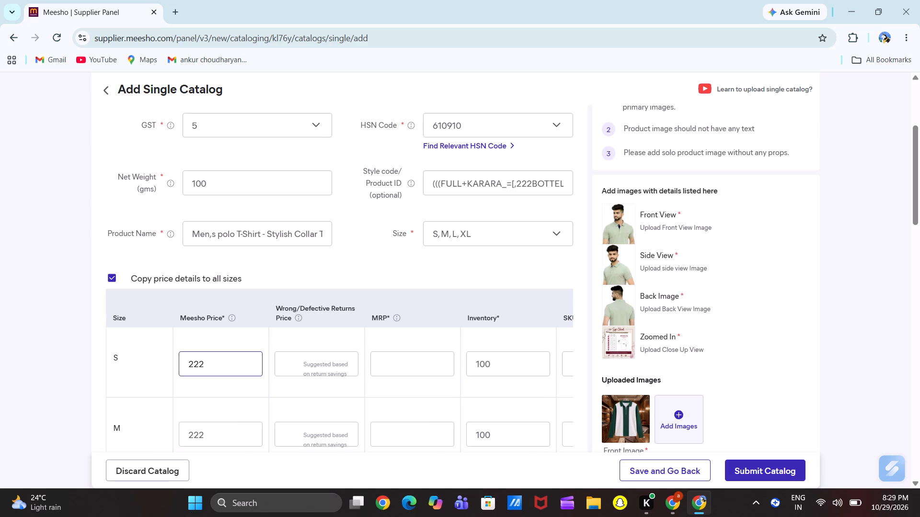
Set Product 5's wrong/defective returns price to 221 and its MRP to 799 in the size S row.
left_click(287, 367)
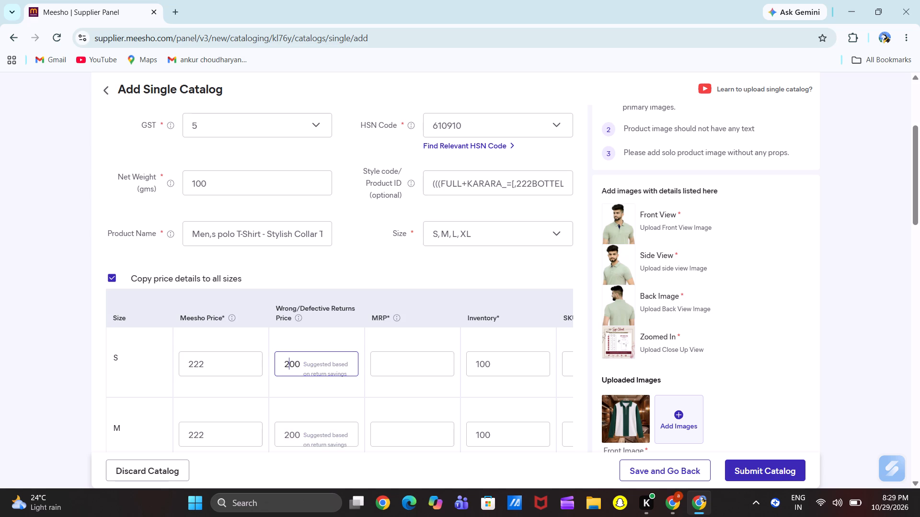
left_click(306, 363)
left_click(299, 364)
key("BackSpace")
key("BackSpace")
type("21")
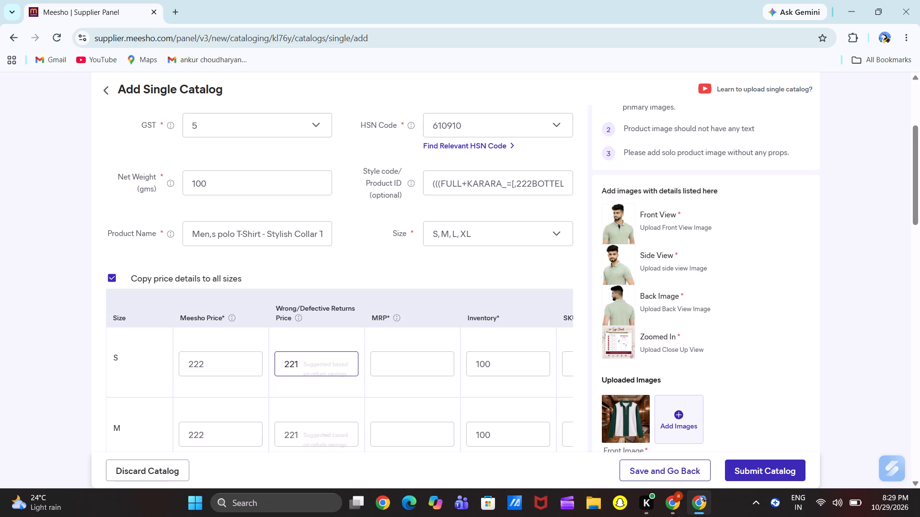
left_click(393, 352)
type("799")
Set the shoulder size for Product 5's size S to 14.5 inches.
scroll(437, 339, "left", 5)
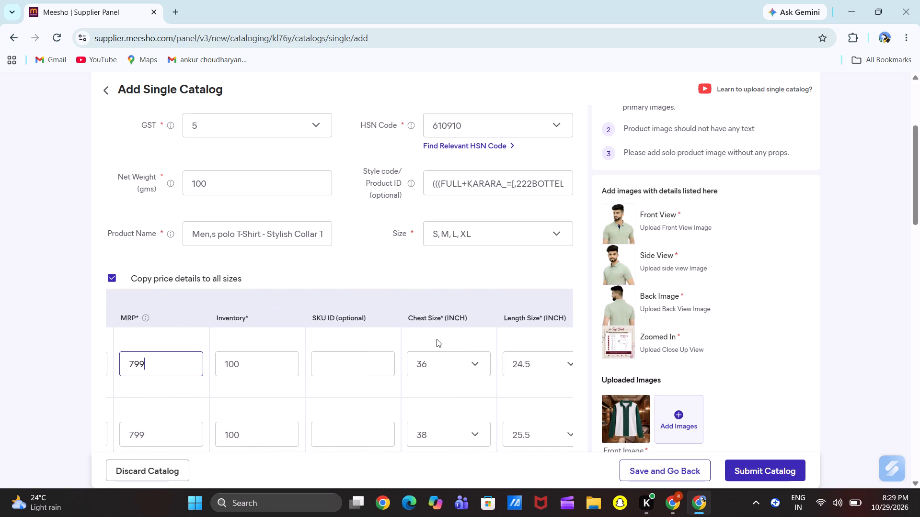
scroll(437, 339, "left", 5)
left_click(450, 362)
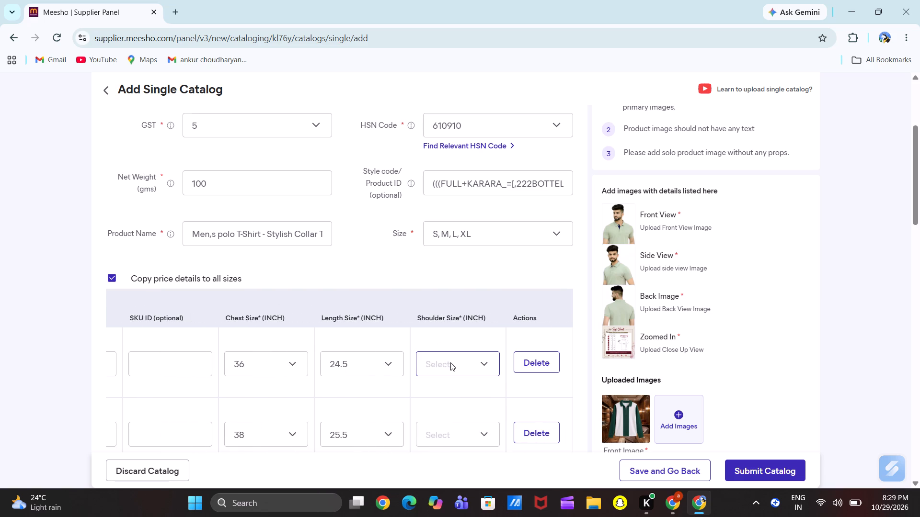
scroll(457, 424, "down", 2)
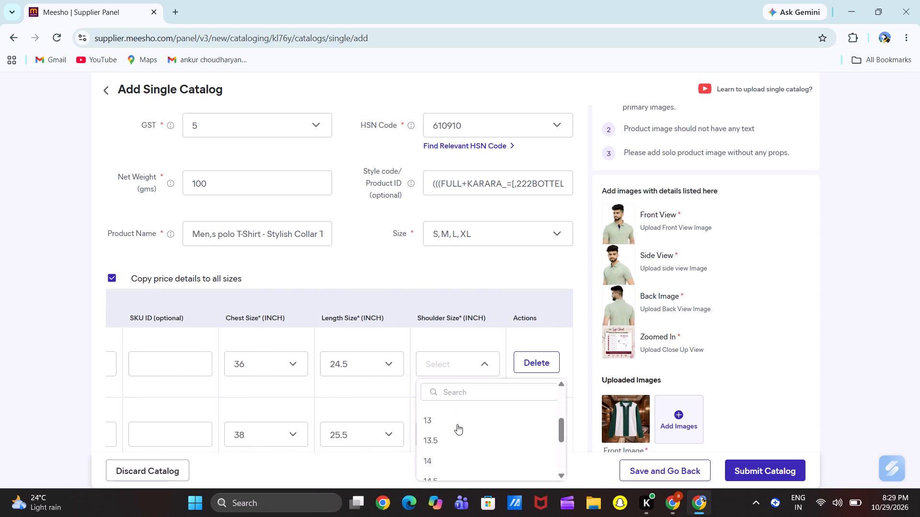
scroll(457, 424, "down", 1)
left_click(457, 424)
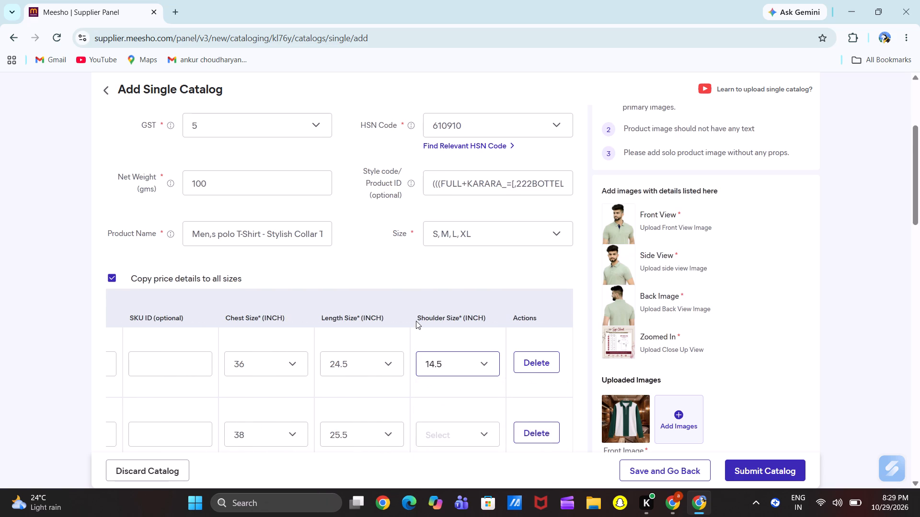
Set the shoulder size for Product 5's size M to 15.5 inches.
scroll(416, 321, "down", 2)
left_click(451, 338)
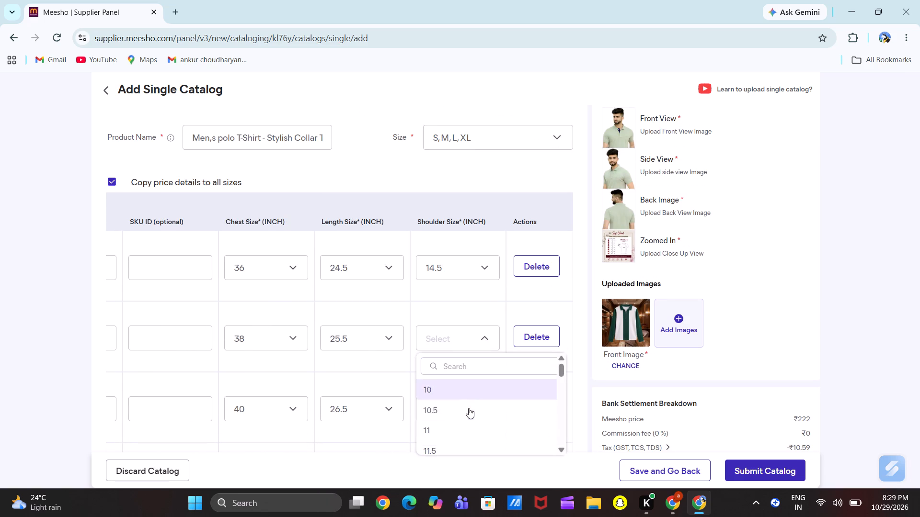
scroll(469, 408, "down", 4)
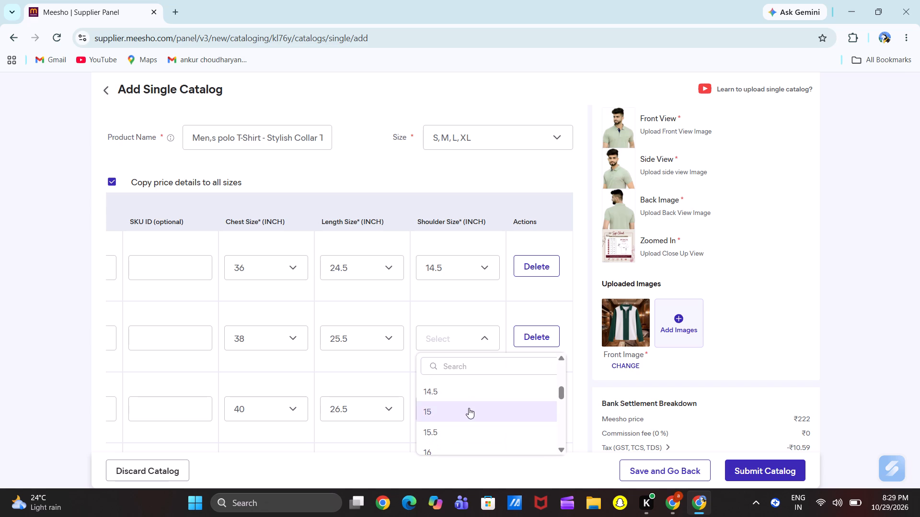
scroll(469, 408, "down", 1)
left_click(469, 408)
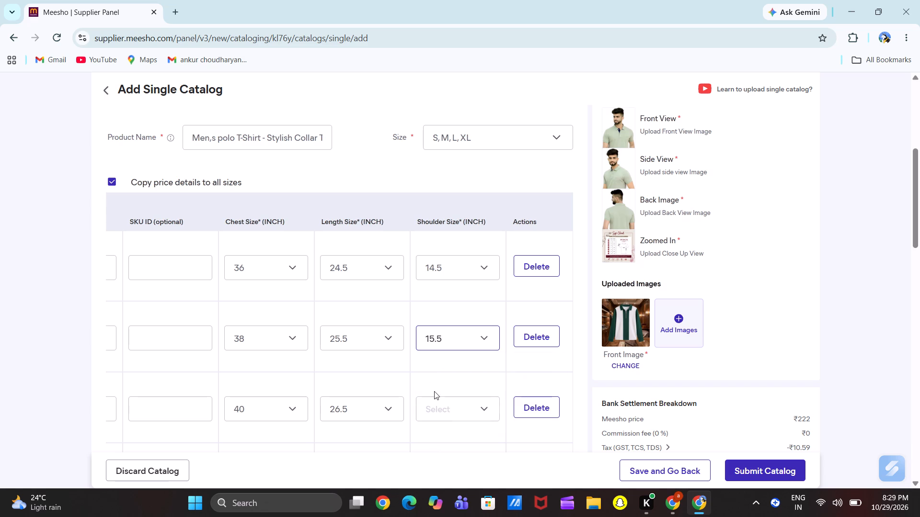
Set the shoulder size for Product 5's size L to 16.5 inches.
left_click(441, 401)
scroll(475, 424, "down", 1)
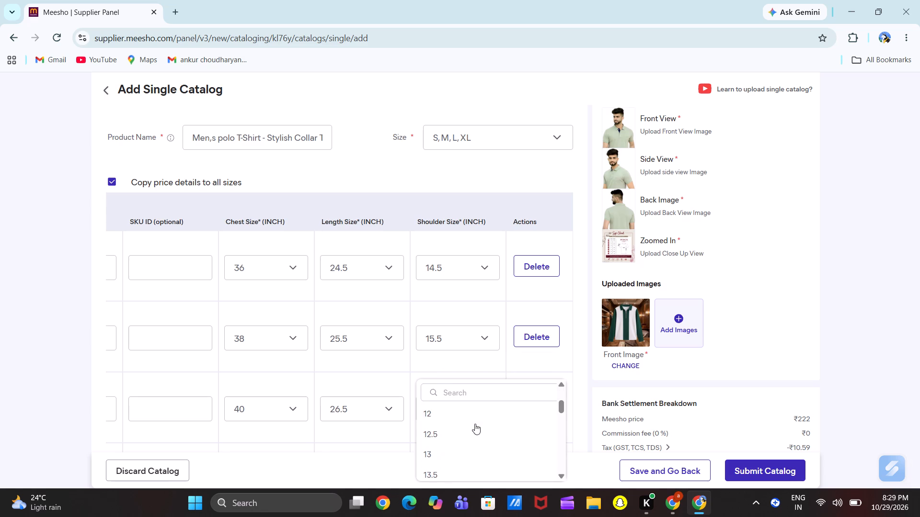
scroll(475, 424, "down", 4)
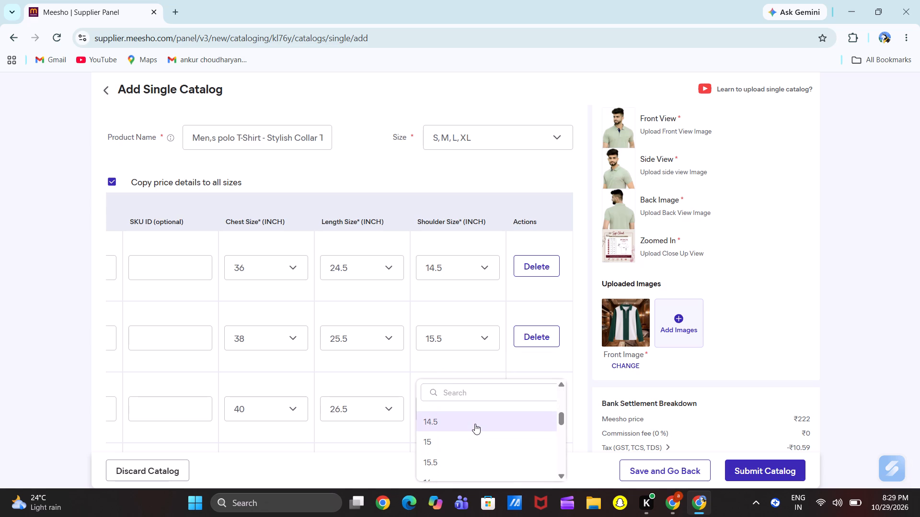
scroll(475, 424, "down", 1)
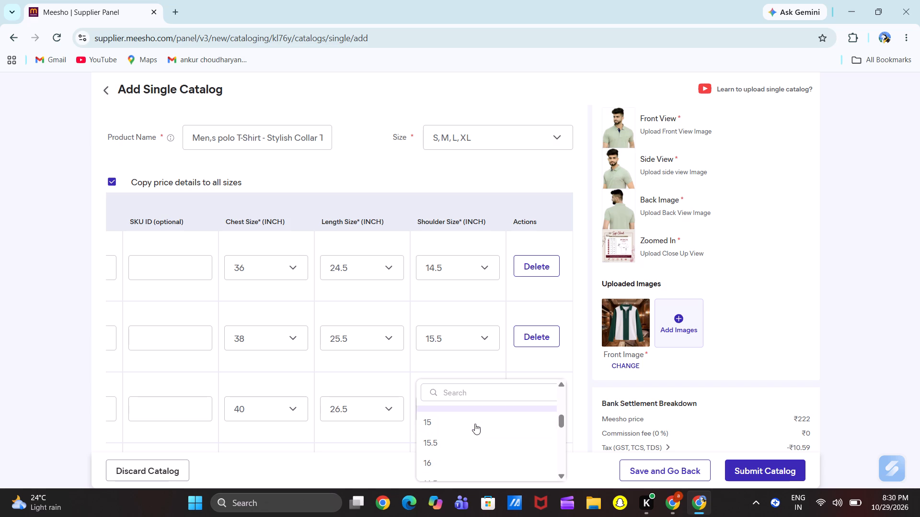
scroll(475, 424, "down", 2)
left_click(475, 424)
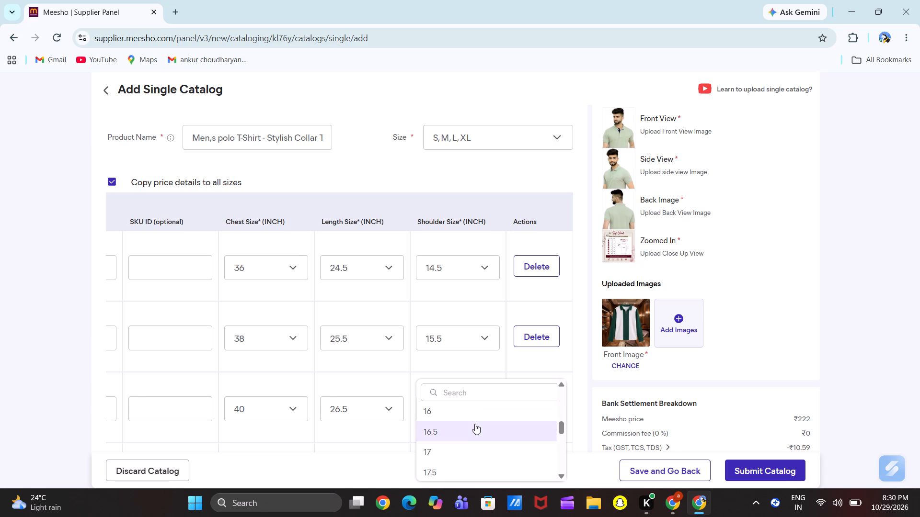
Set the shoulder size for Product 5's size XL to 17.5 inches.
scroll(418, 340, "down", 2)
left_click(460, 373)
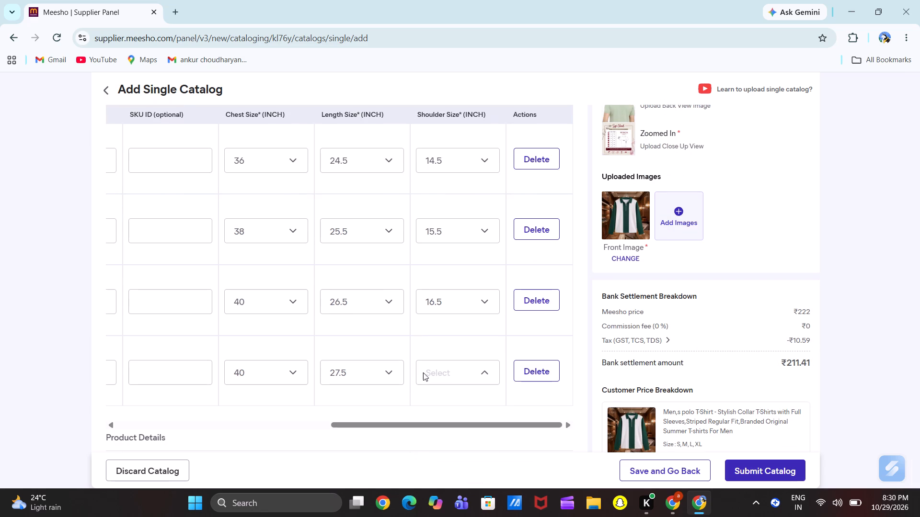
scroll(447, 421, "down", 2)
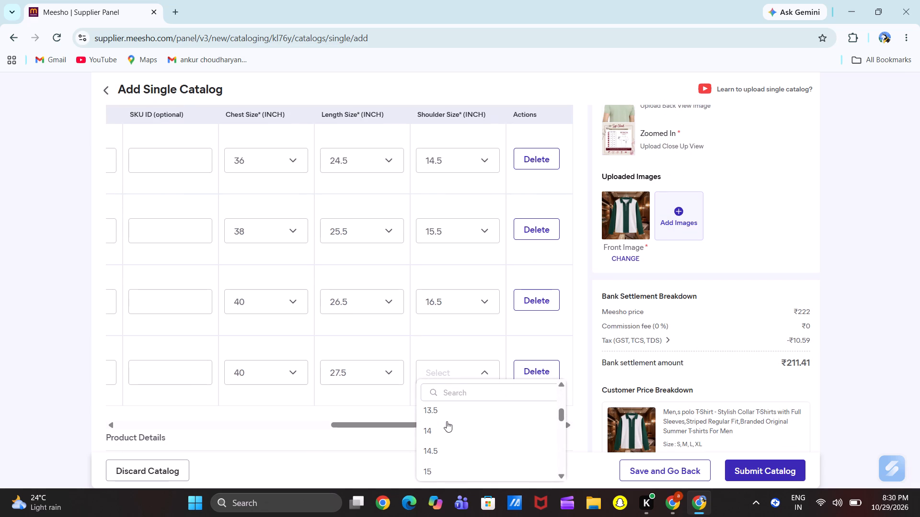
scroll(447, 421, "down", 3)
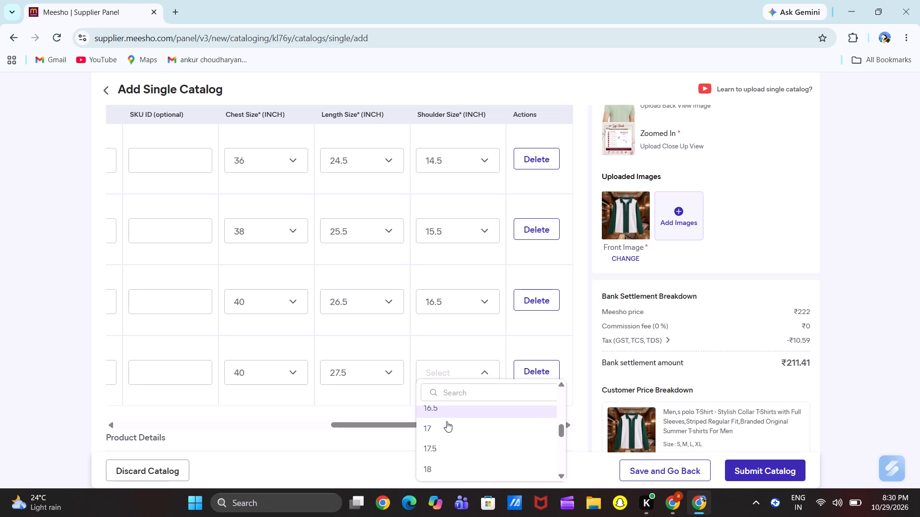
scroll(447, 421, "down", 1)
left_click(455, 435)
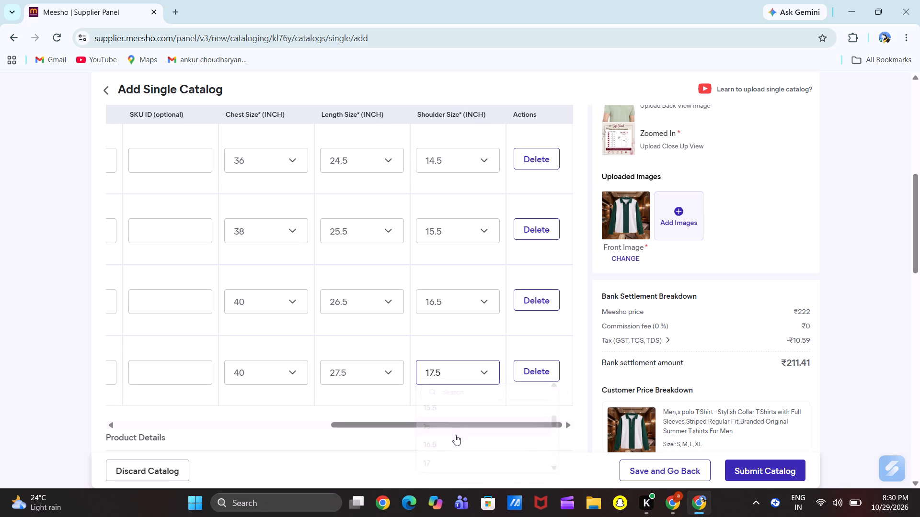
Set Product 5's color to Green in the product details.
scroll(379, 371, "down", 2)
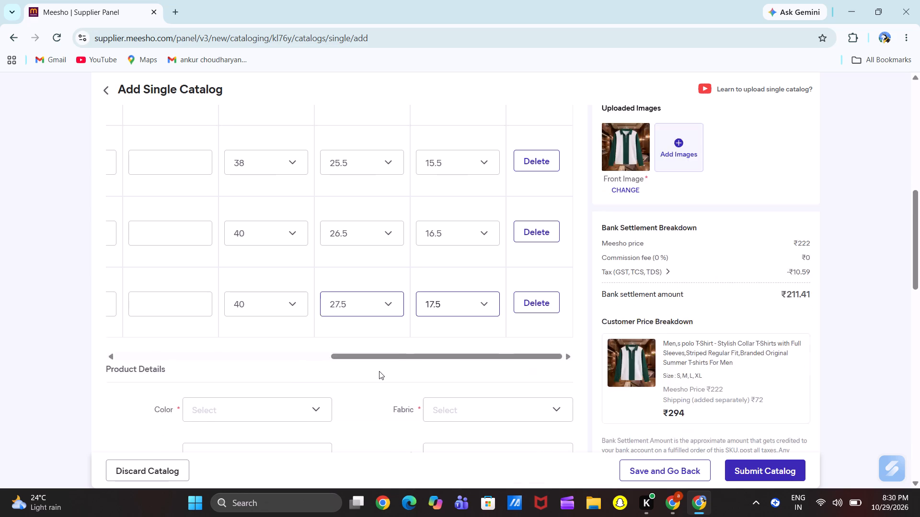
scroll(379, 371, "down", 1)
left_click(257, 275)
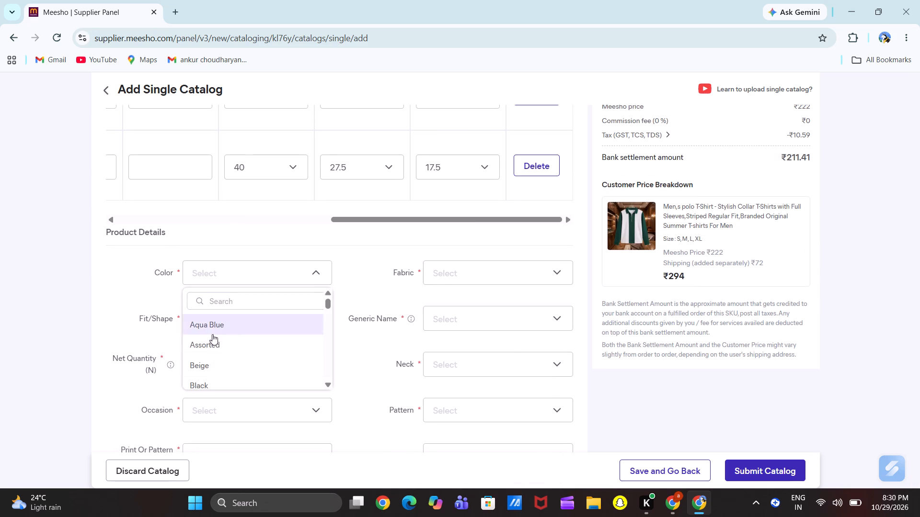
scroll(232, 351, "down", 2)
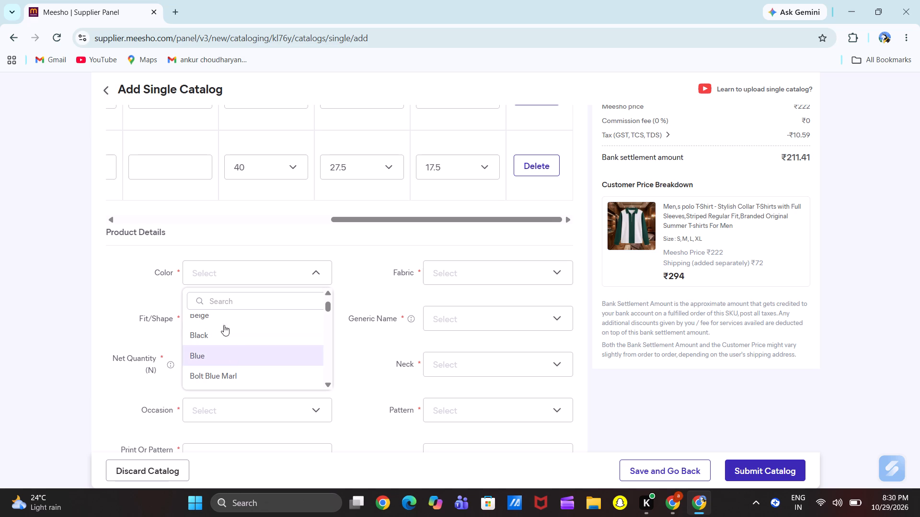
left_click(230, 303)
type("GREE")
left_click(212, 319)
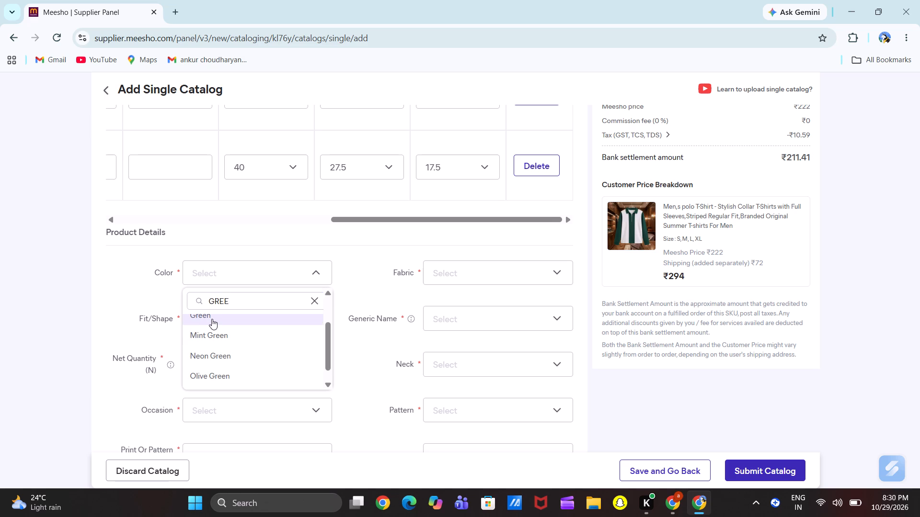
Set Product 5's fabric to Cotton Blend and its fit/shape to Regular.
left_click(454, 269)
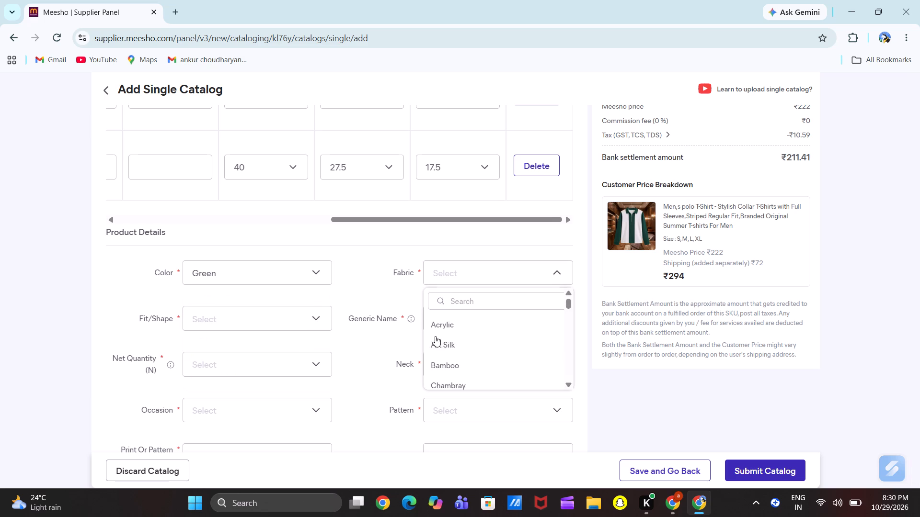
scroll(476, 366, "down", 2)
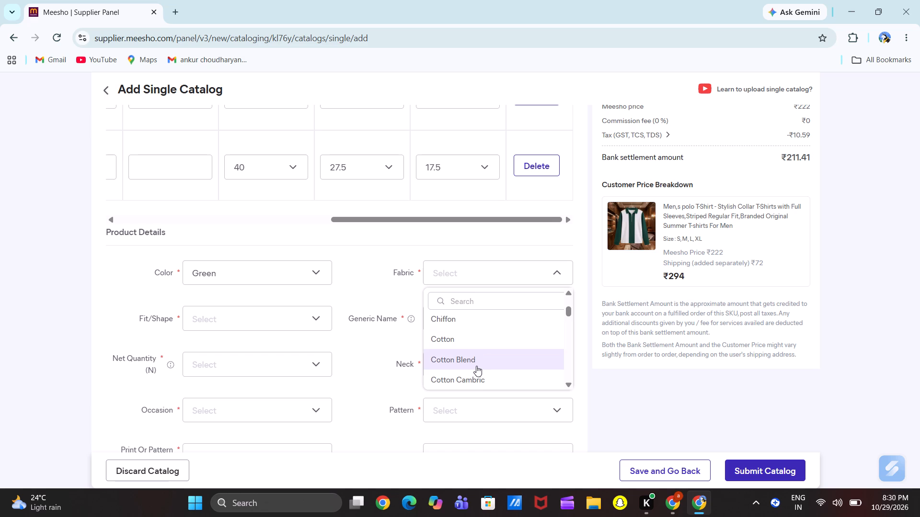
left_click(455, 352)
left_click(222, 315)
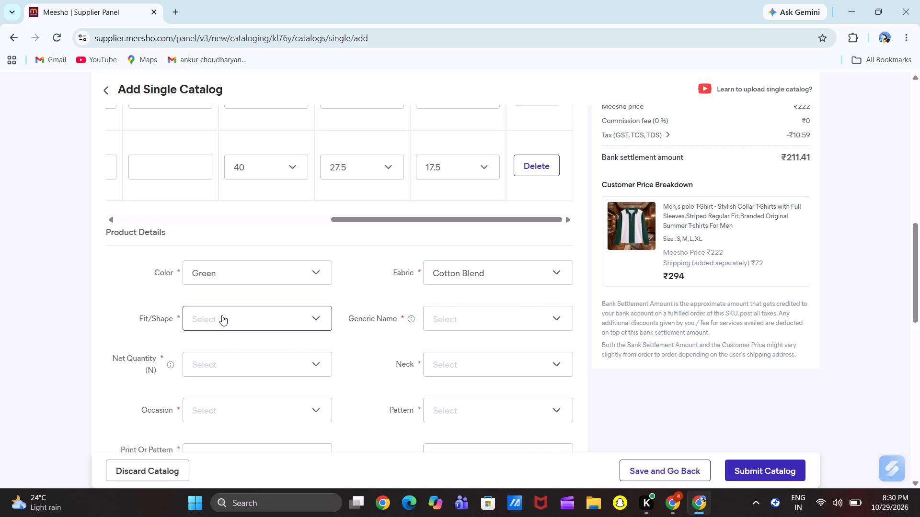
scroll(231, 403, "down", 1)
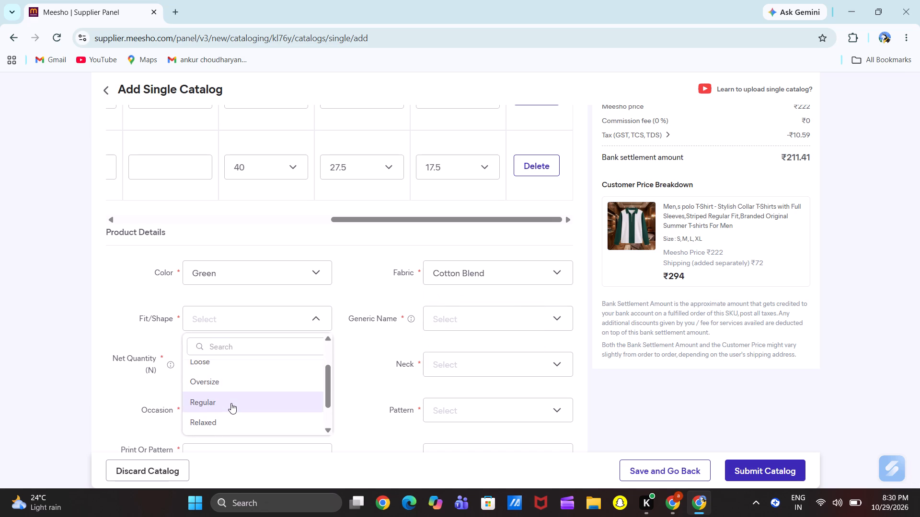
left_click(231, 403)
Set Product 5's generic name to Tshirts and its net quantity to 1.
left_click(434, 319)
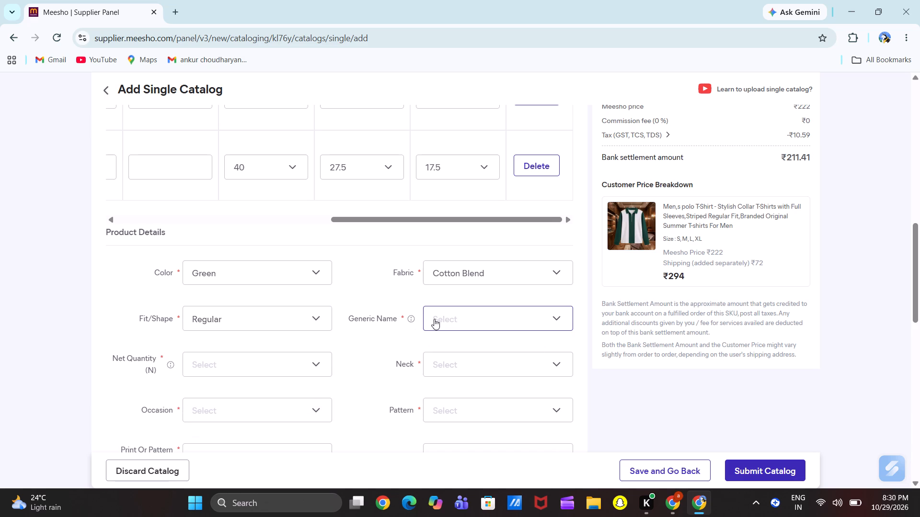
scroll(474, 399, "down", 1)
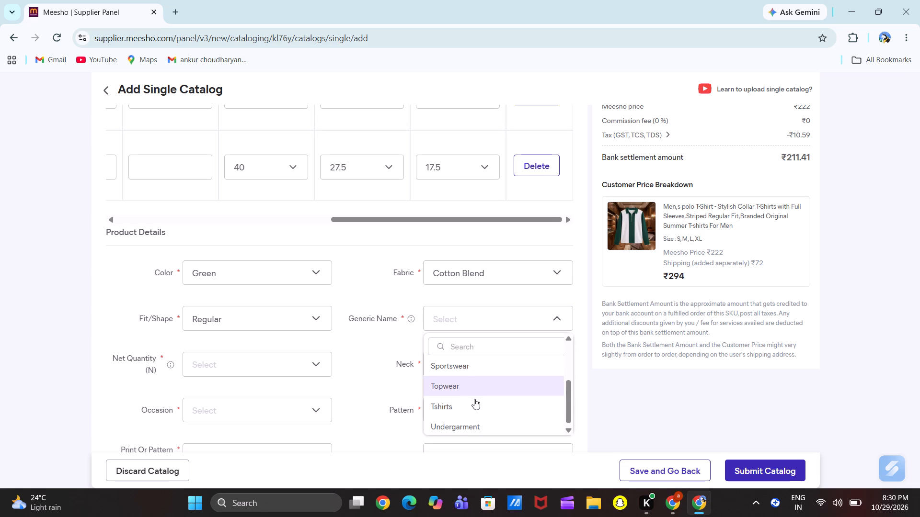
scroll(474, 399, "down", 1)
left_click(474, 399)
left_click(234, 362)
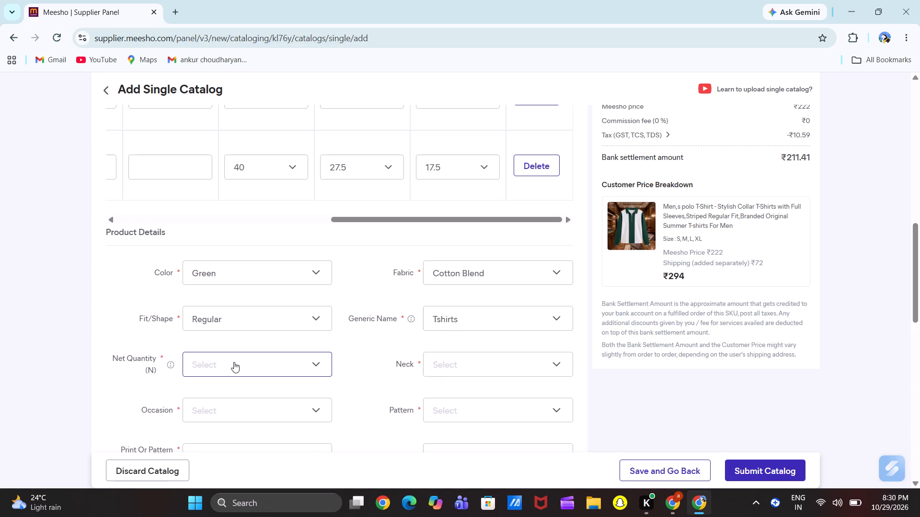
left_click(222, 407)
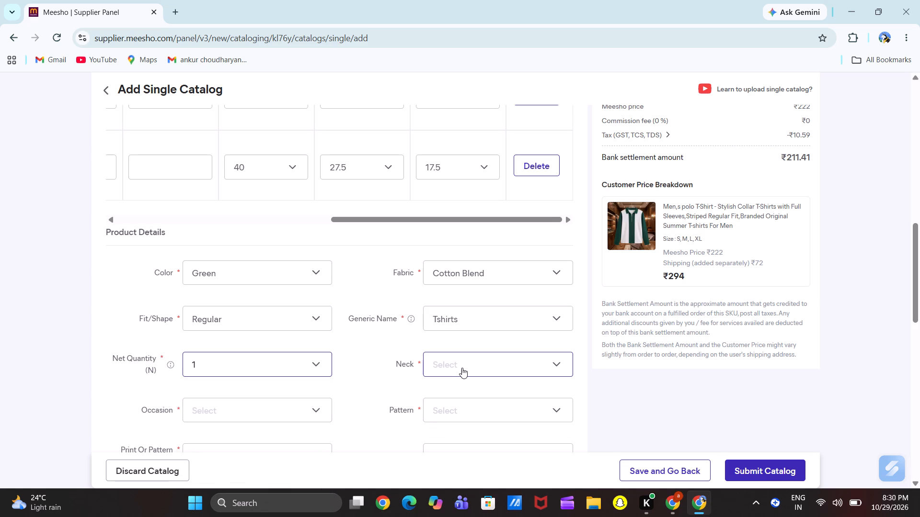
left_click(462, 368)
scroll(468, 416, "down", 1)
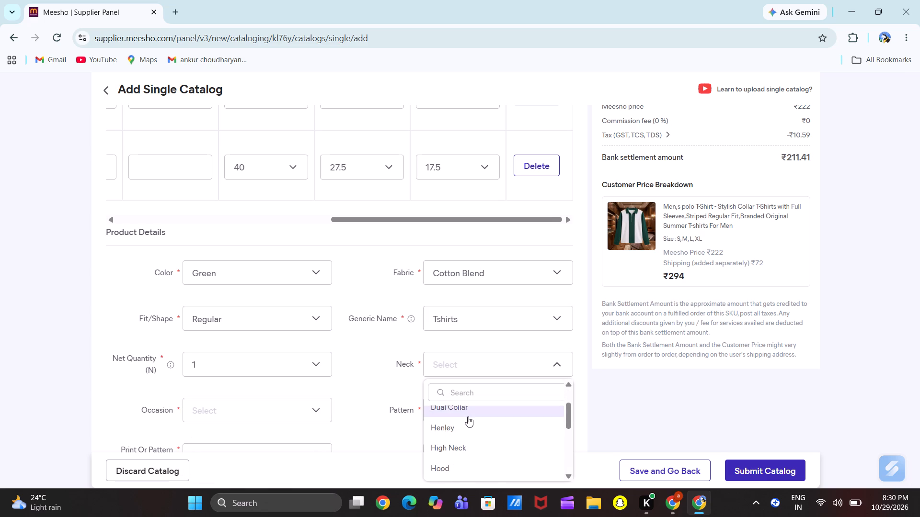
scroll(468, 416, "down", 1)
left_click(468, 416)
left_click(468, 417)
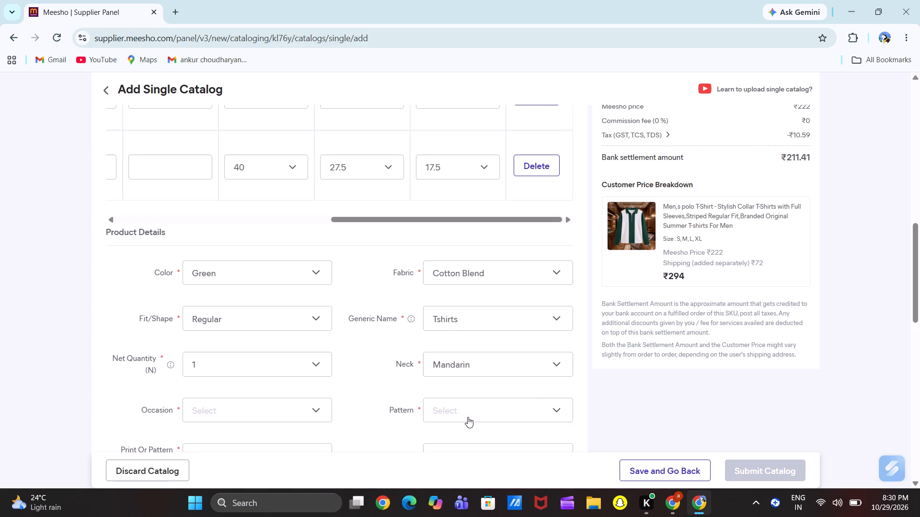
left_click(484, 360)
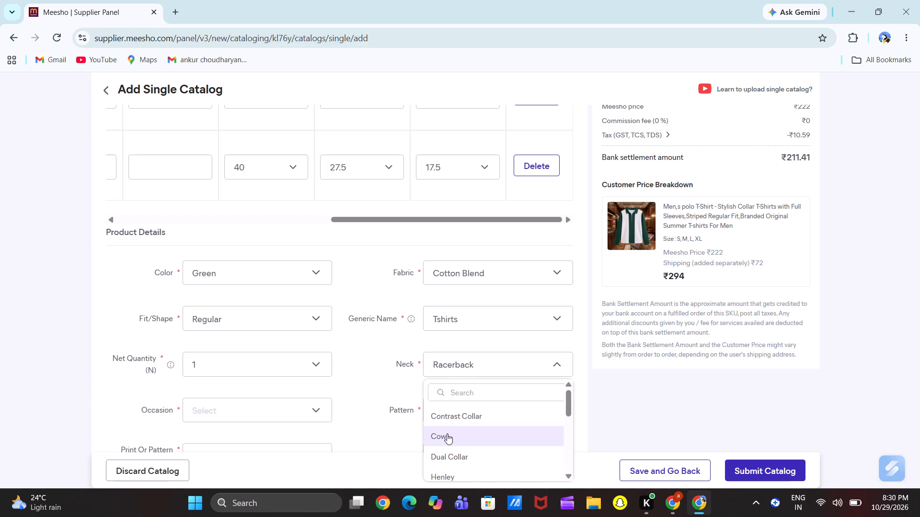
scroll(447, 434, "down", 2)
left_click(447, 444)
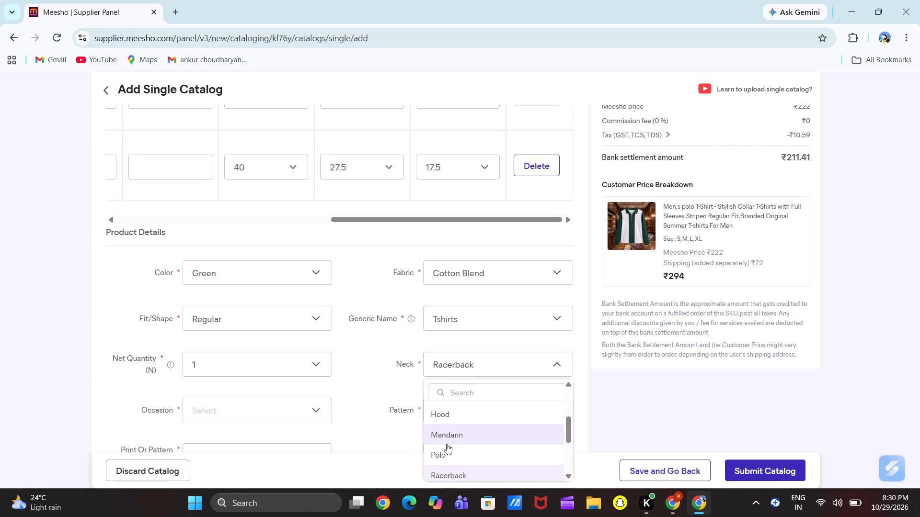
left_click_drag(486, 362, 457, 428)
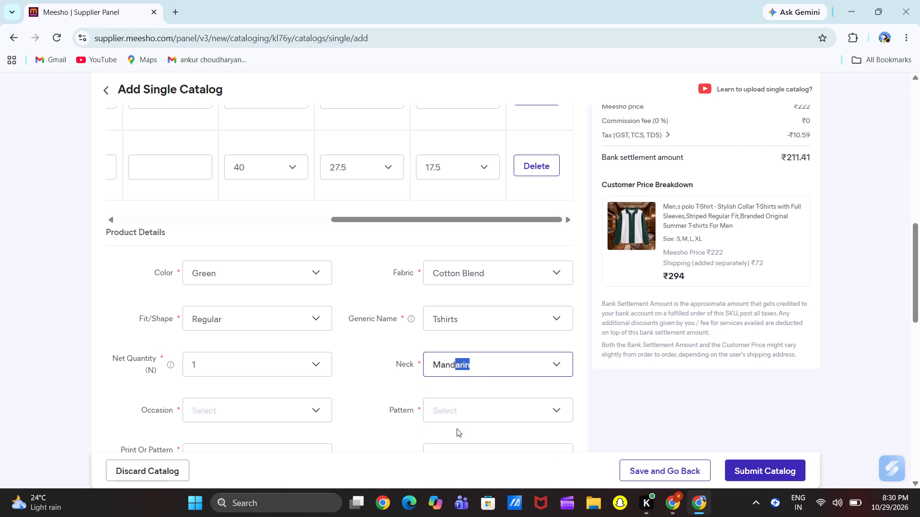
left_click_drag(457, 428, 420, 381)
Set Product 5's neck type to Polo in the product details.
left_click(530, 357)
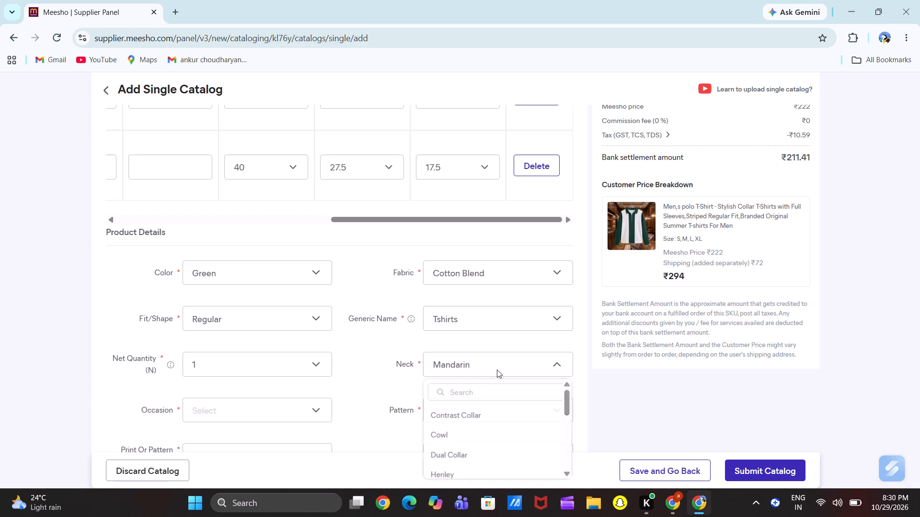
scroll(468, 457, "down", 2)
left_click(468, 457)
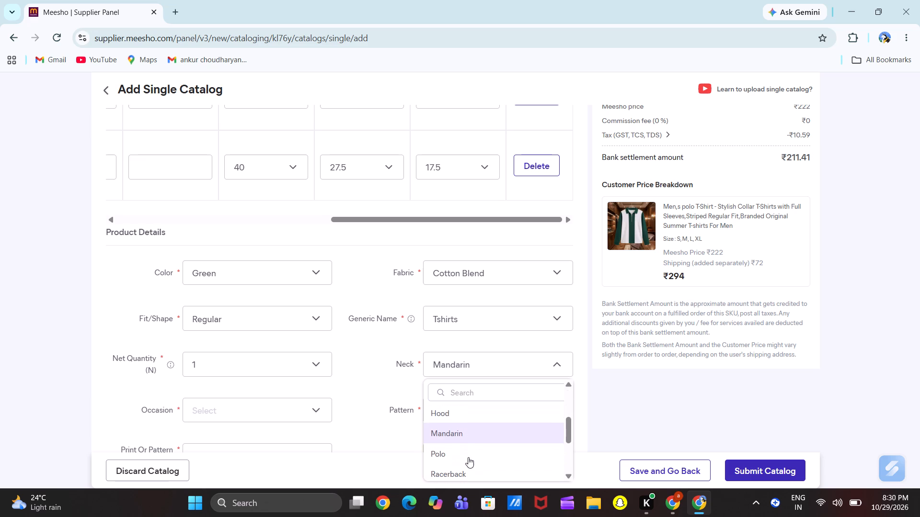
Set Product 5's occasion to Casual and its pattern to Colorblocked.
left_click(248, 422)
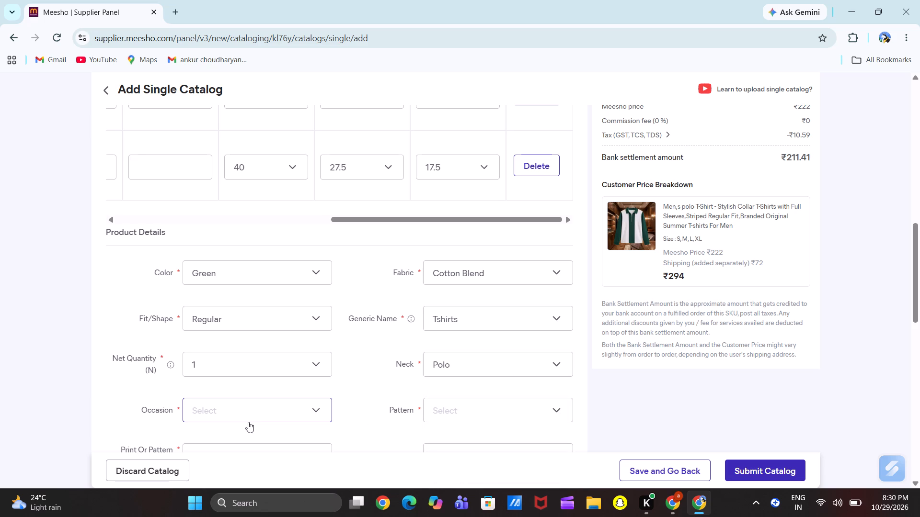
left_click(233, 441)
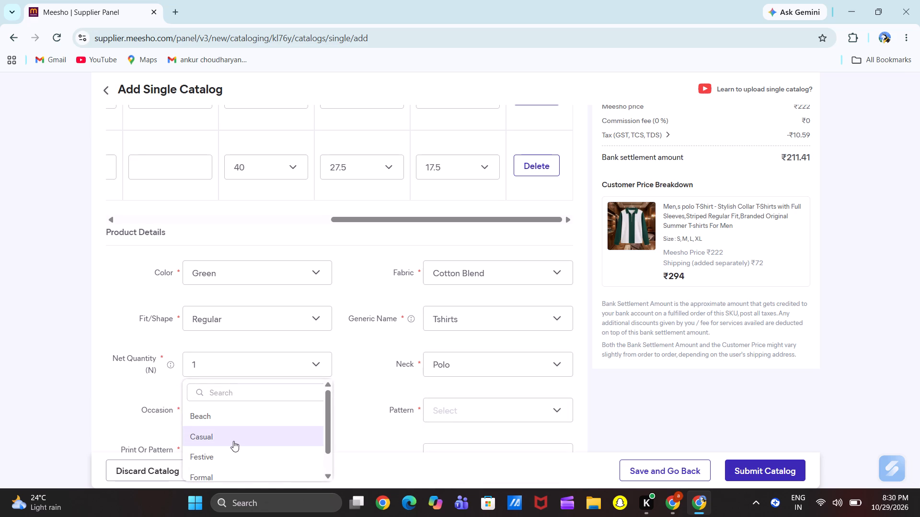
left_click(448, 411)
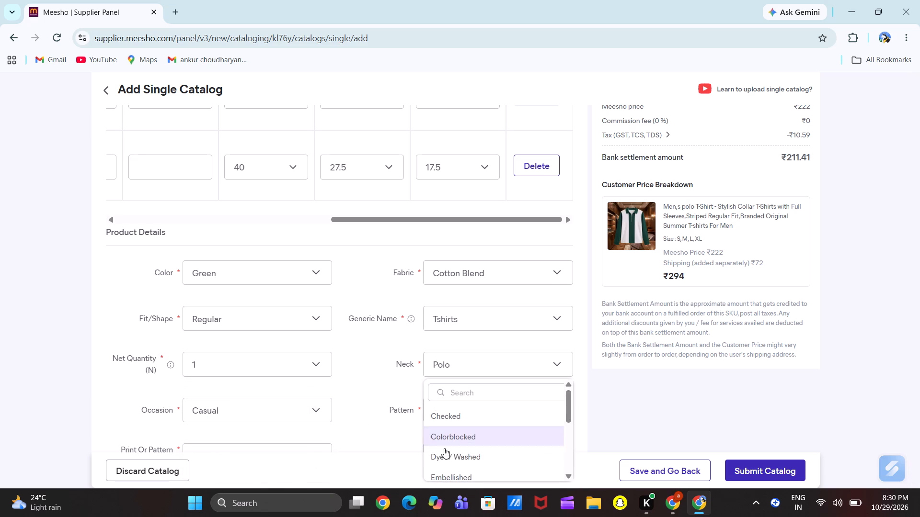
left_click(447, 439)
Set Product 5's print or pattern type to Colorblocked.
scroll(383, 414, "down", 1)
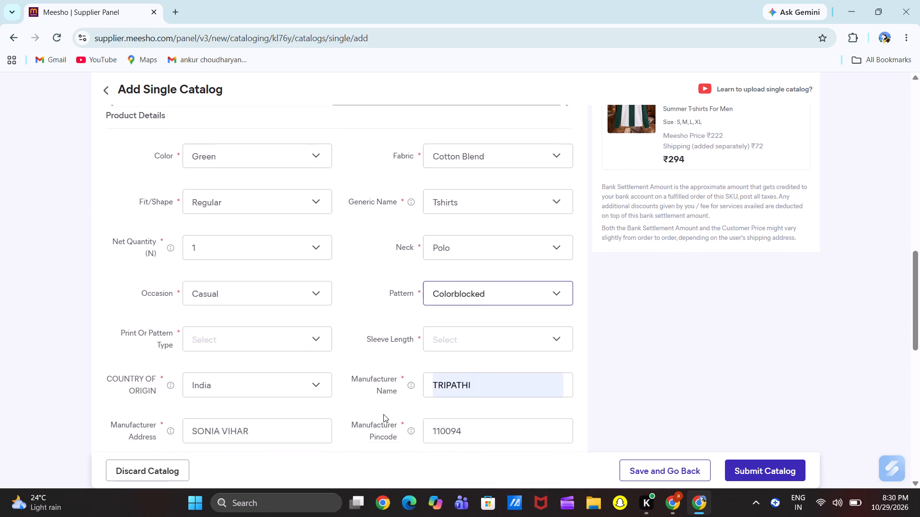
scroll(383, 414, "down", 2)
left_click(287, 296)
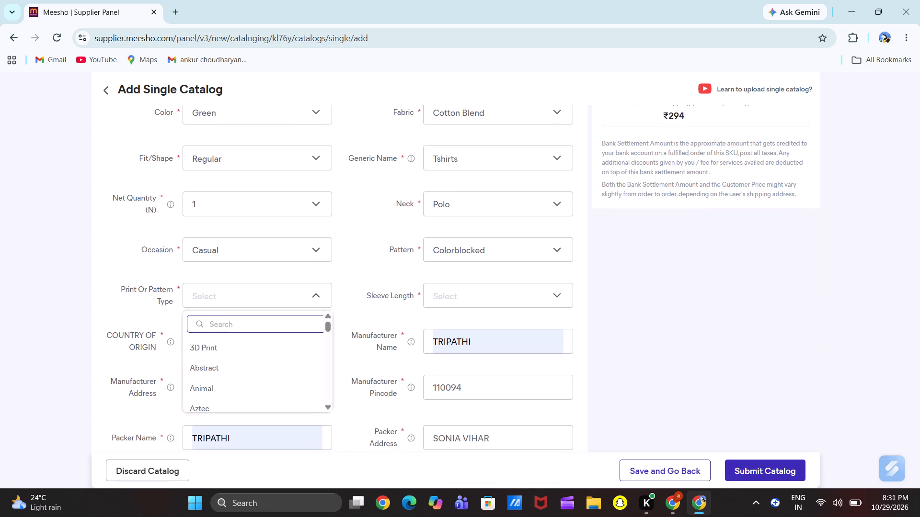
scroll(233, 374, "down", 3)
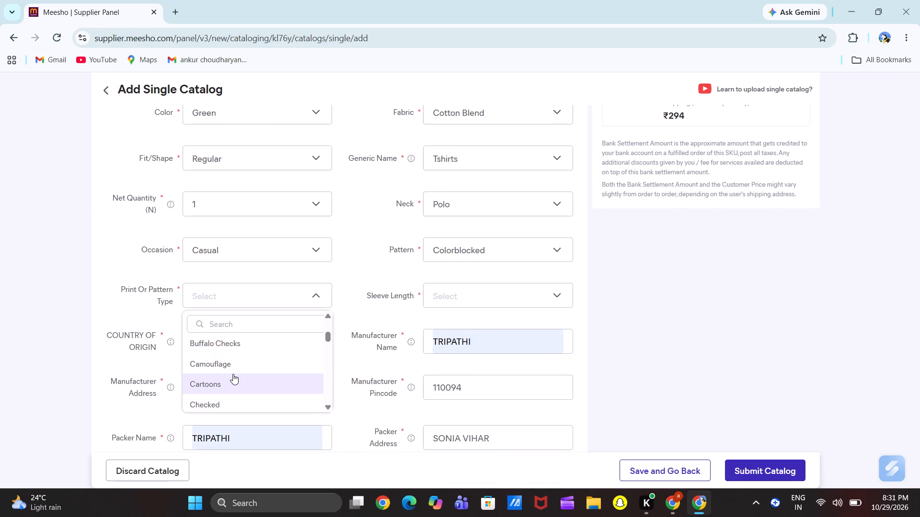
scroll(233, 374, "down", 1)
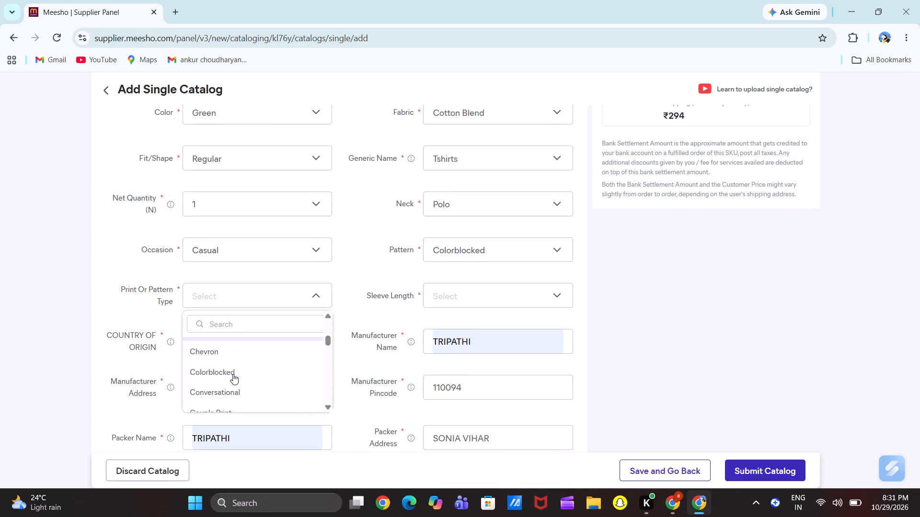
scroll(233, 374, "down", 1)
left_click(233, 374)
scroll(460, 377, "down", 1)
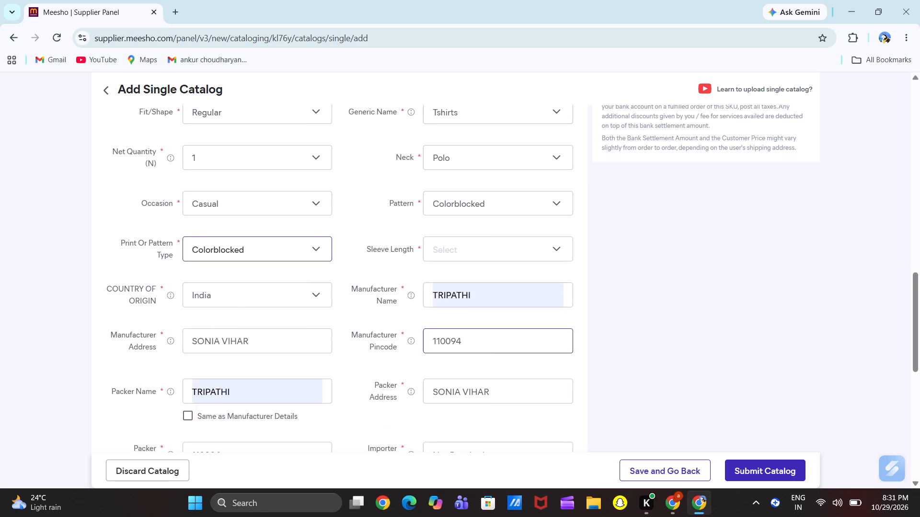
Set Product 5's sleeve length to Long Sleeves.
scroll(460, 377, "down", 1)
left_click(495, 181)
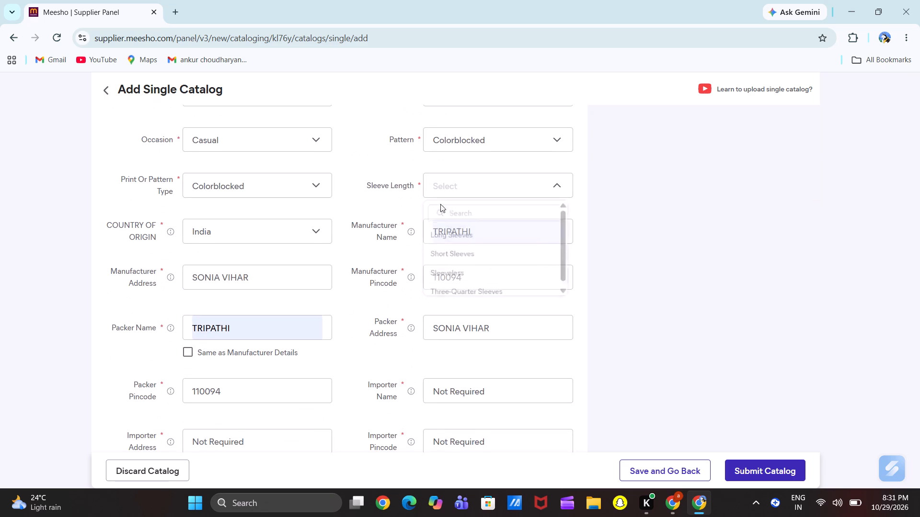
left_click(442, 236)
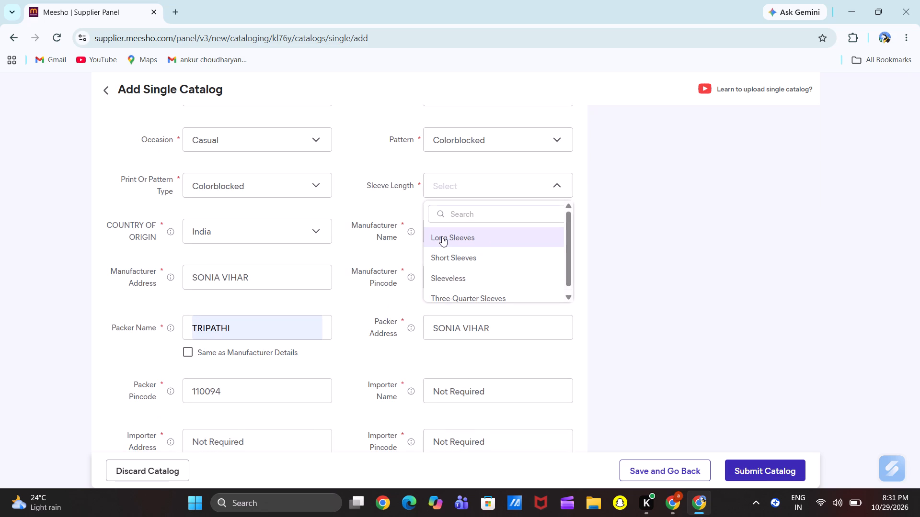
Fill Product 5's other attributes with length Regular, number of pockets No Pocket and style Korean.
scroll(371, 285, "down", 3)
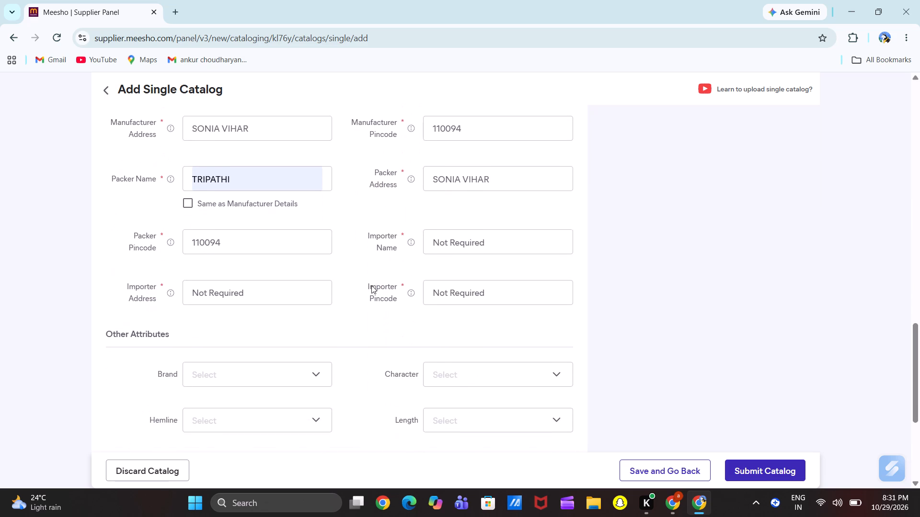
scroll(371, 285, "down", 1)
left_click(456, 278)
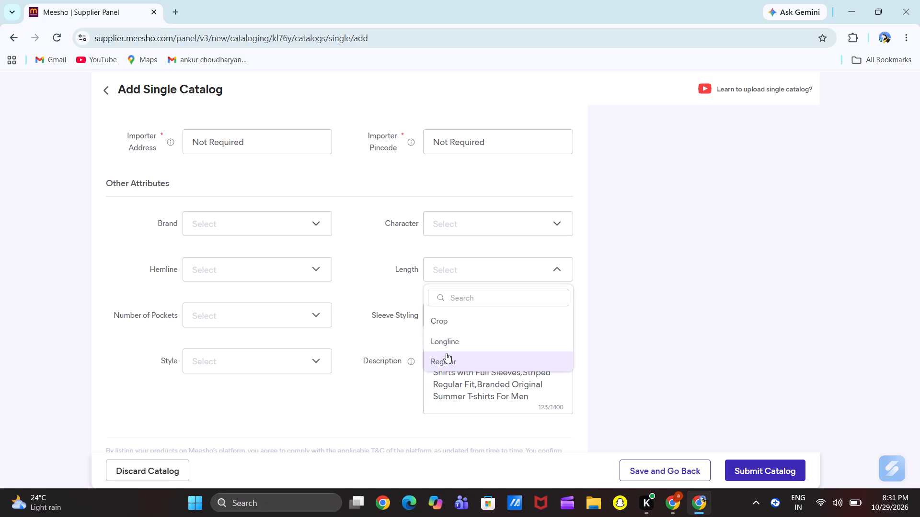
left_click(447, 353)
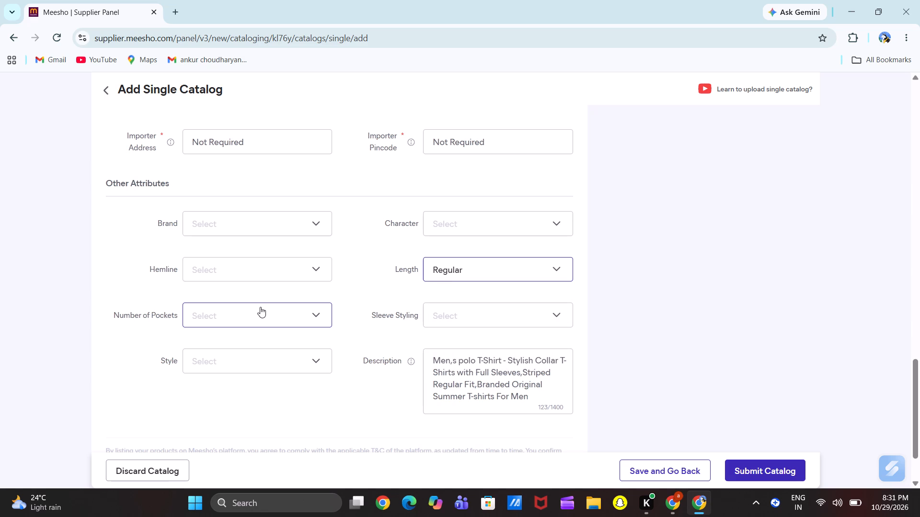
left_click(260, 310)
left_click(215, 408)
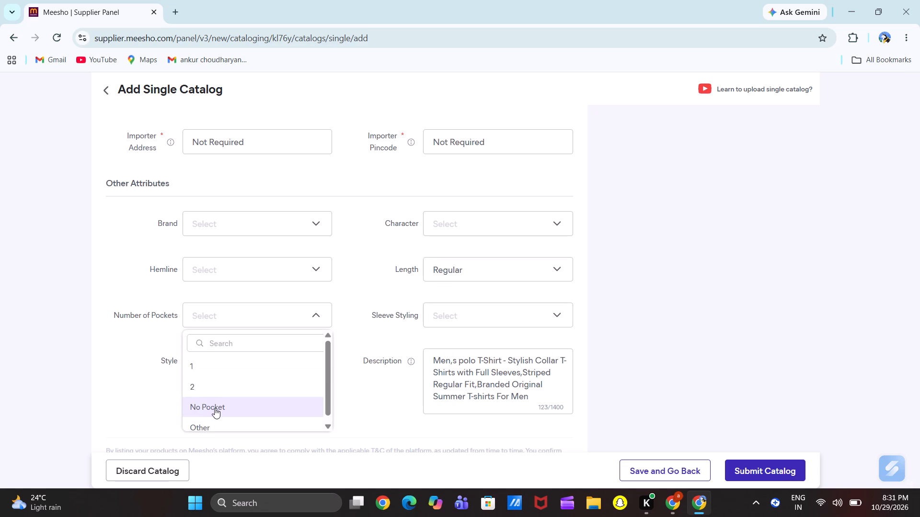
left_click(212, 360)
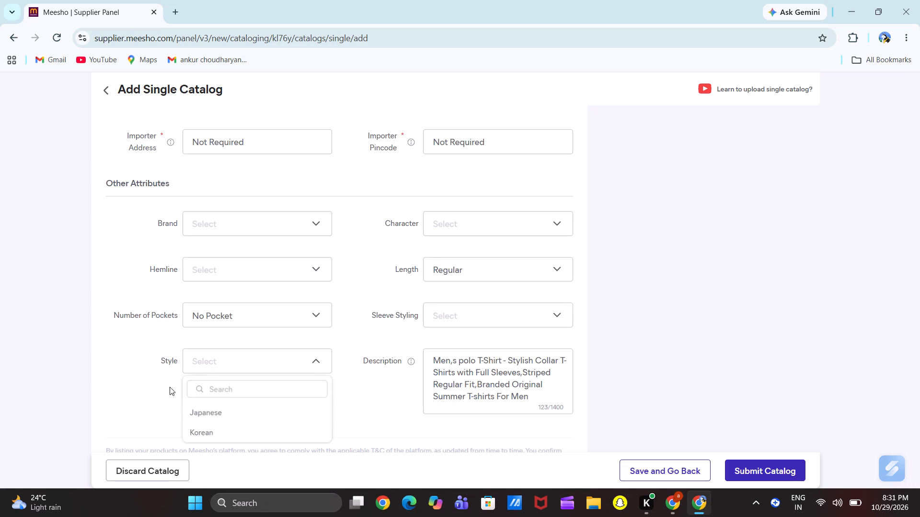
left_click(214, 432)
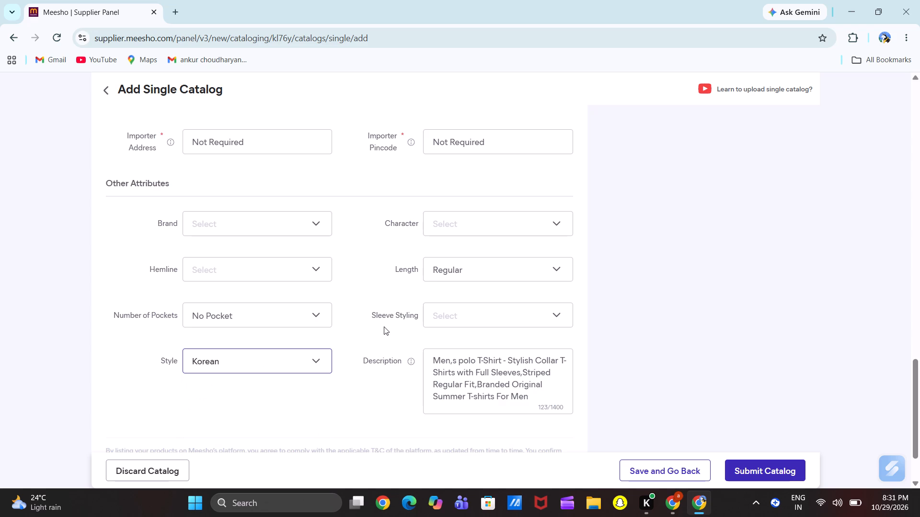
Switch to Product 6 and set its style code to =(((FULL=KARARA=[;PISTA))))).
scroll(384, 326, "up", 7)
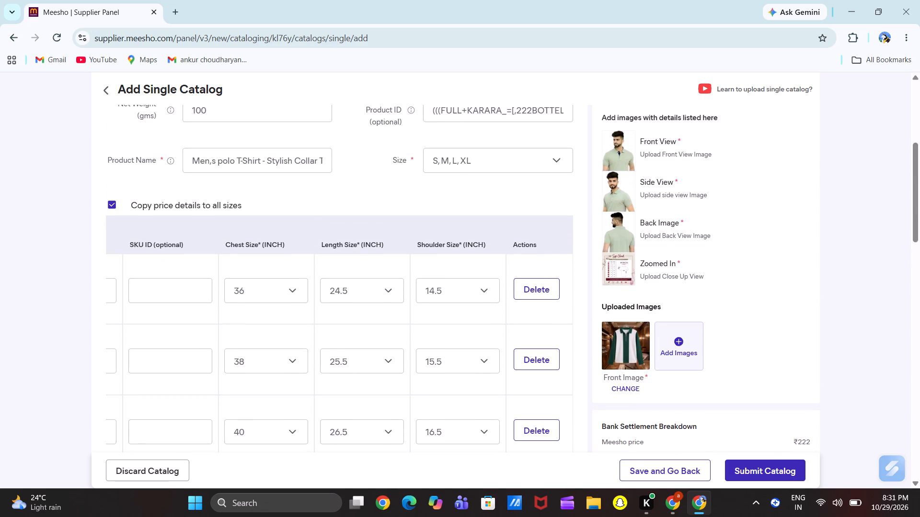
scroll(405, 216, "up", 3)
left_click(596, 177)
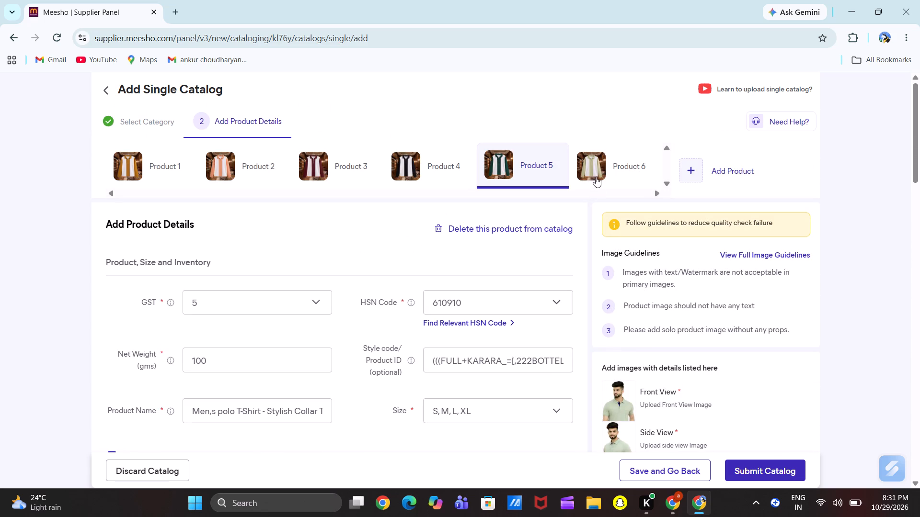
left_click(496, 364)
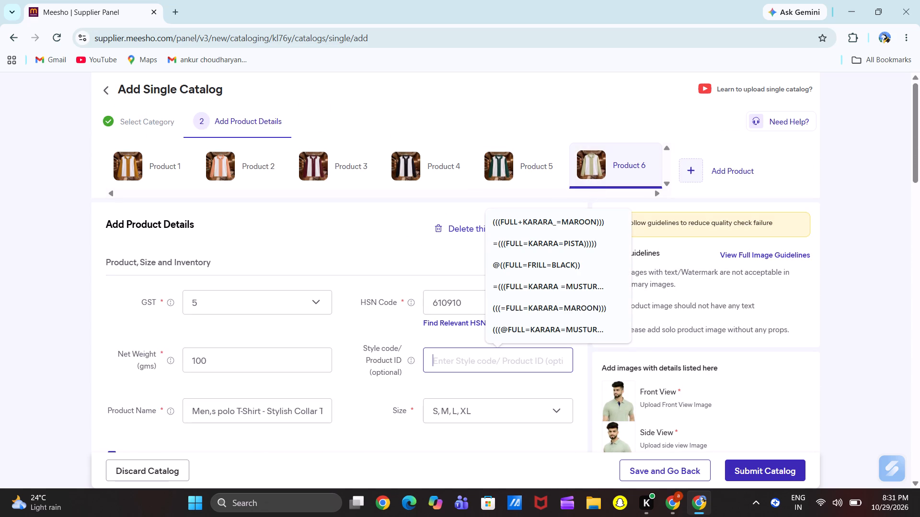
left_click(555, 247)
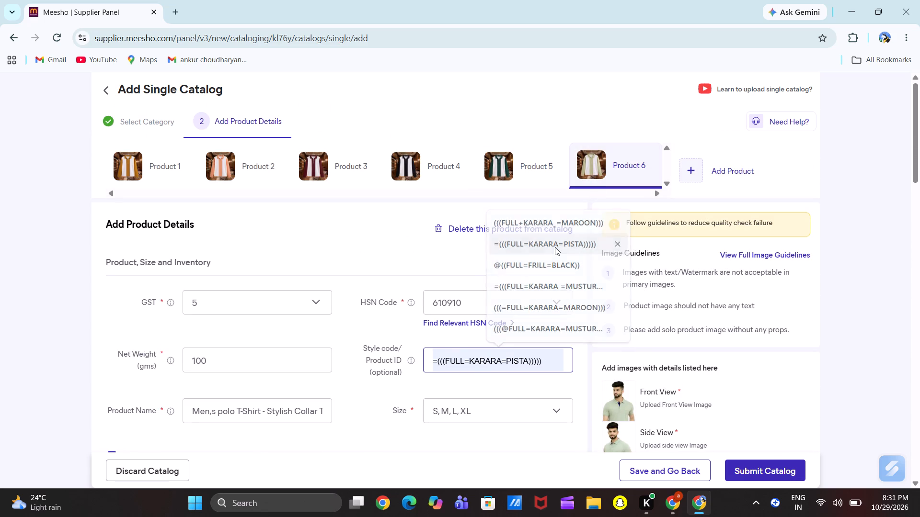
left_click(512, 360)
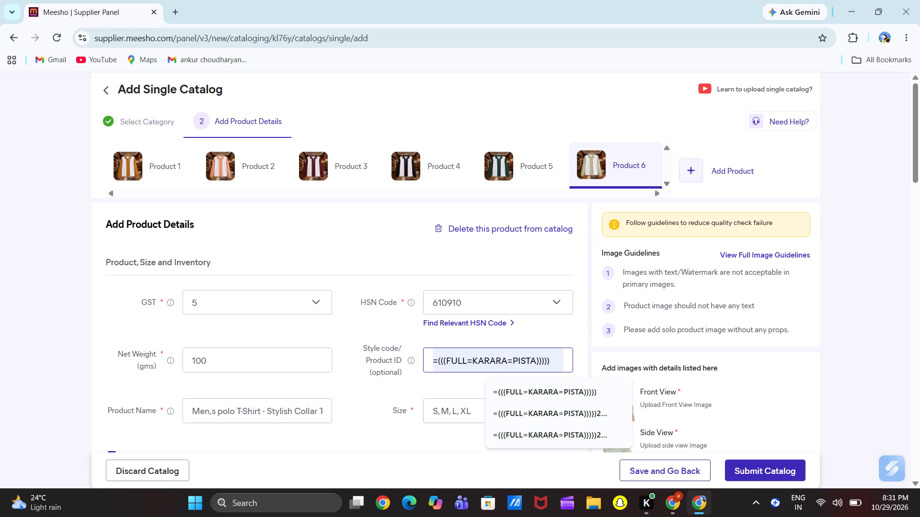
key("apostrophe")
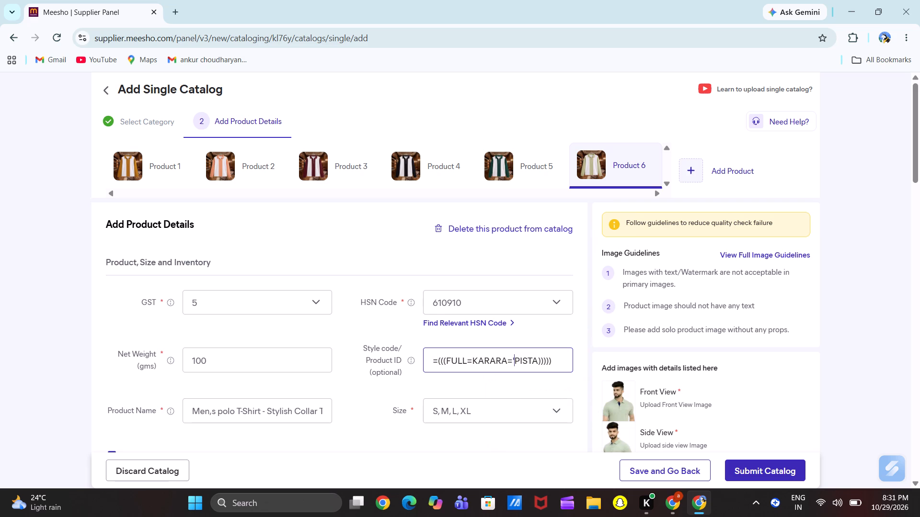
key("BackSpace")
type("[;")
Price all of Product 6's sizes at Meesho price 222, wrong/defective returns price 212 and MRP 799.
scroll(351, 284, "down", 2)
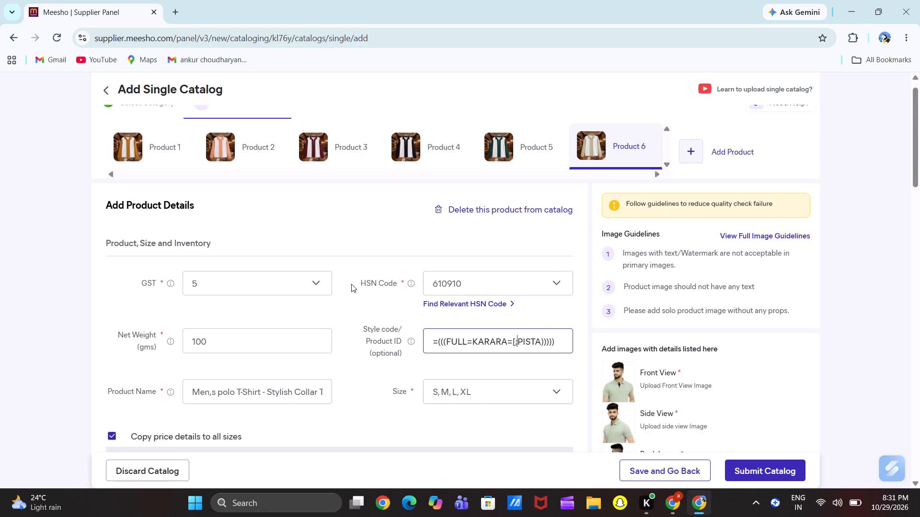
scroll(351, 284, "down", 2)
scroll(251, 382, "right", 10)
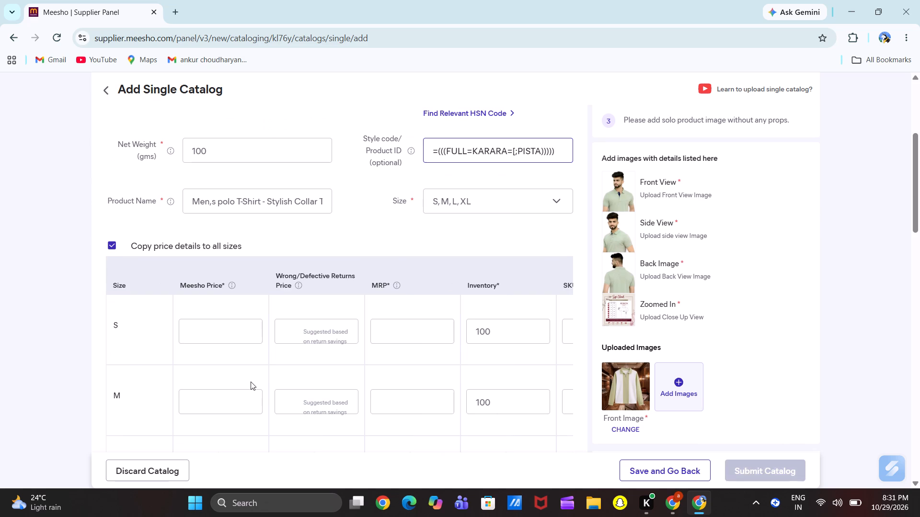
left_click(193, 326)
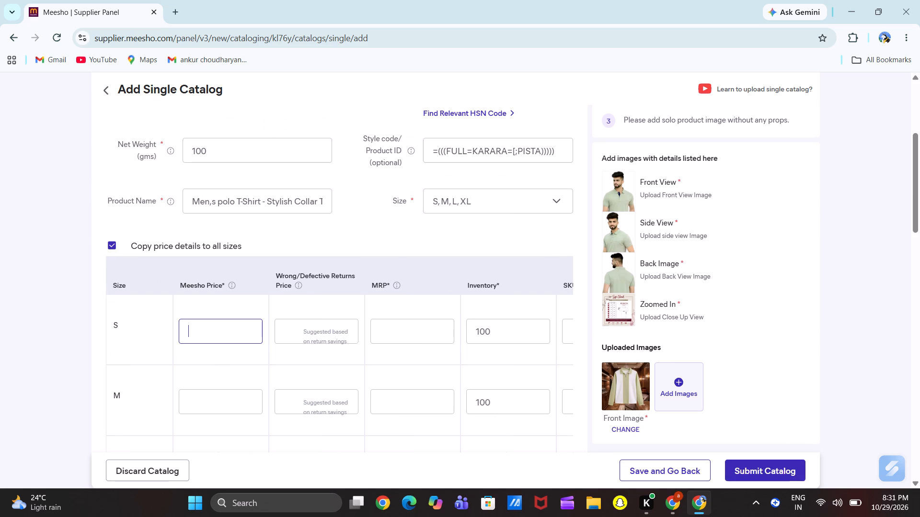
type("22")
key("2")
left_click(287, 334)
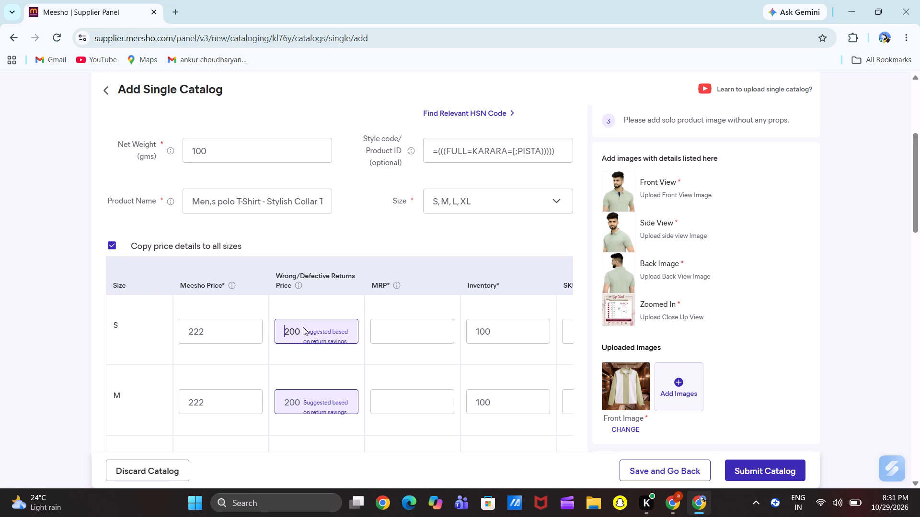
left_click(303, 326)
key("BackSpace")
key("BackSpace")
key("BackSpace")
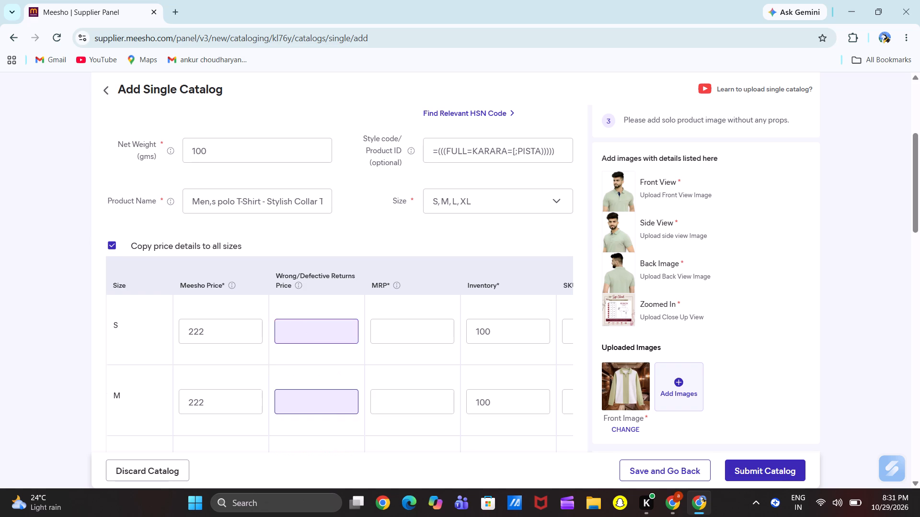
type("212")
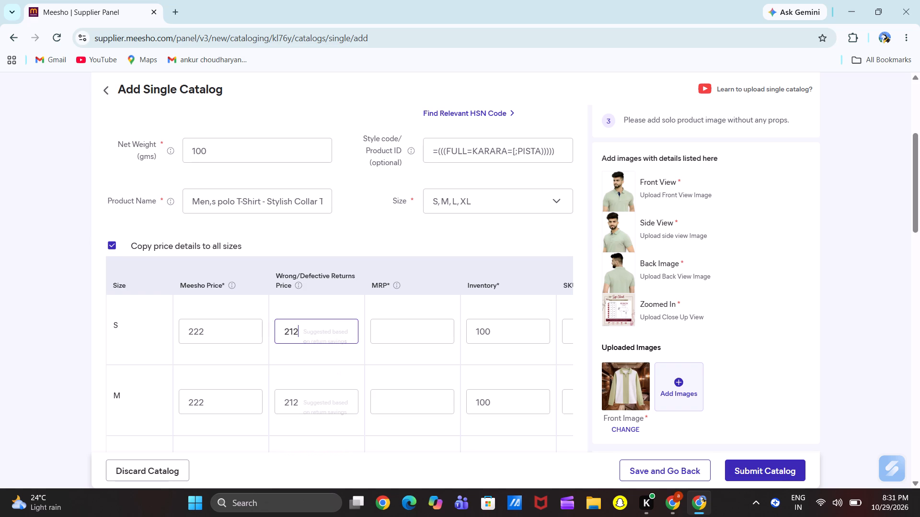
left_click(390, 326)
type("799")
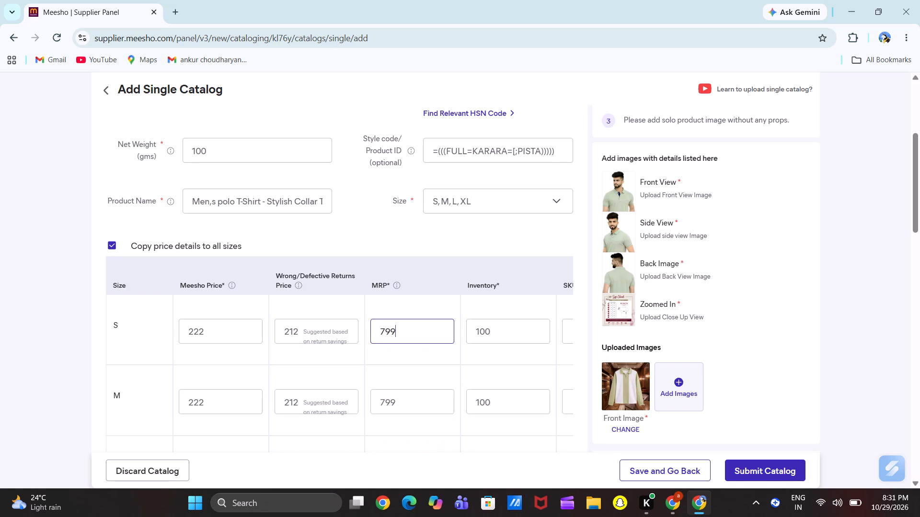
Set Product 6's shoulder size to 14.5 inches for size S and 15.5 inches for size M.
scroll(452, 330, "left", 6)
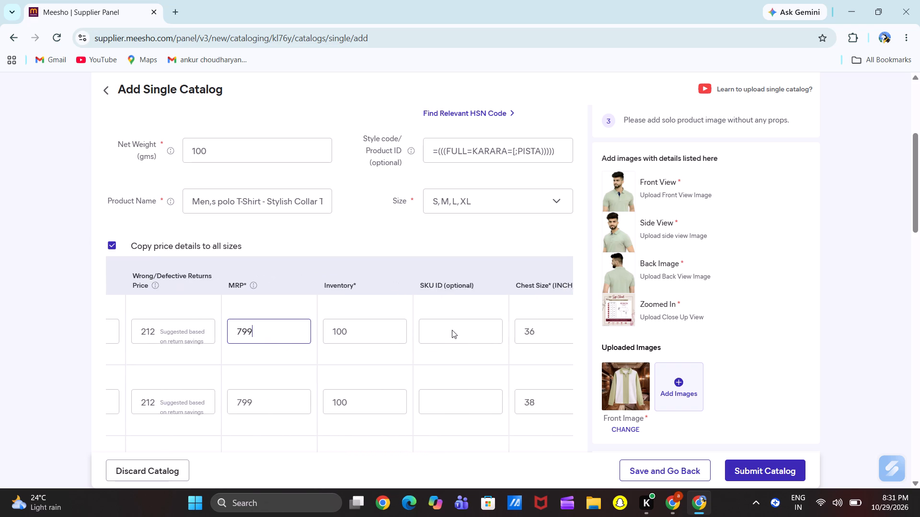
scroll(452, 330, "left", 4)
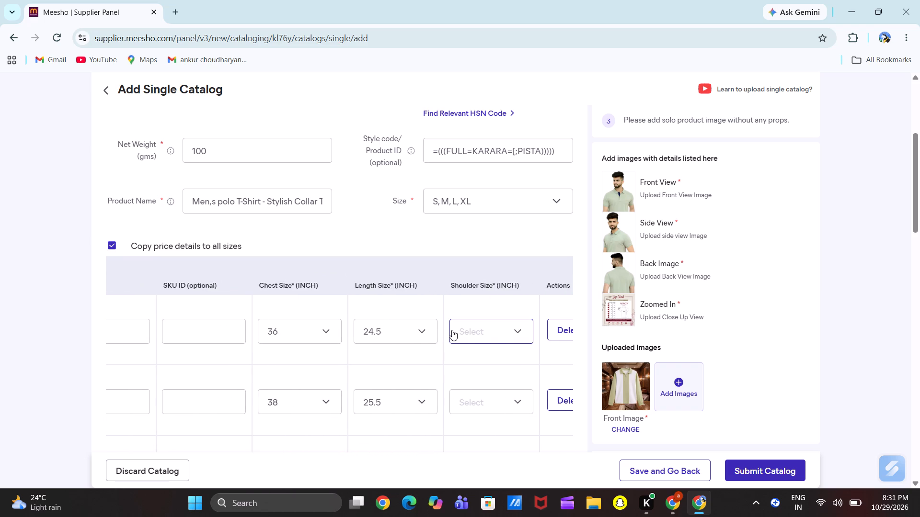
left_click(496, 334)
scroll(482, 402, "down", 1)
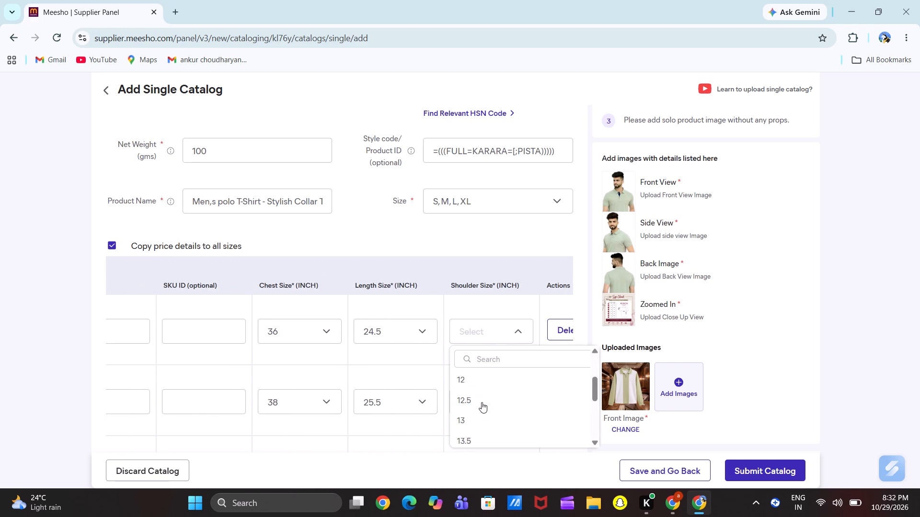
scroll(482, 402, "down", 1)
left_click(482, 402)
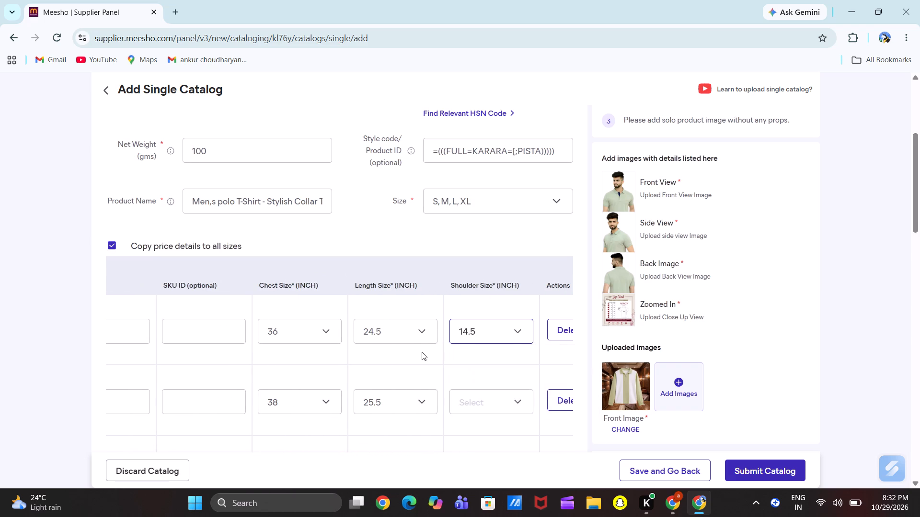
scroll(422, 352, "down", 2)
left_click(486, 302)
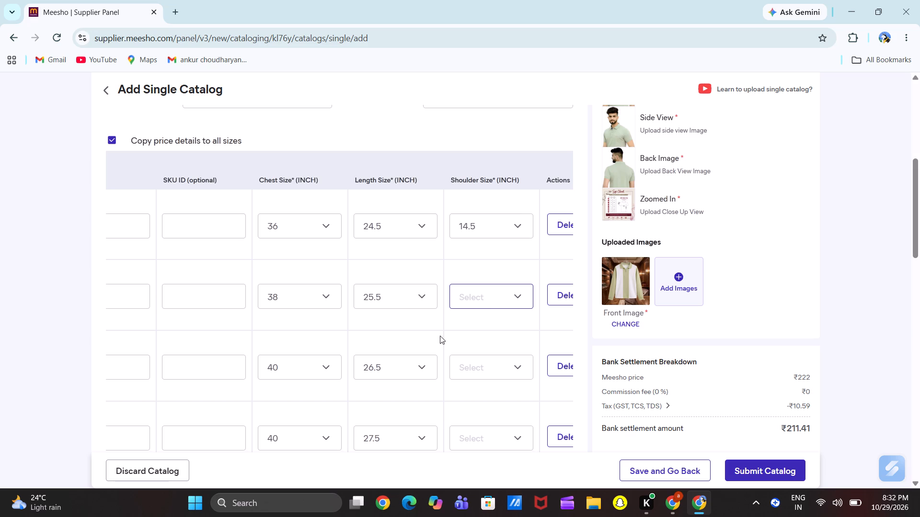
scroll(483, 380, "down", 3)
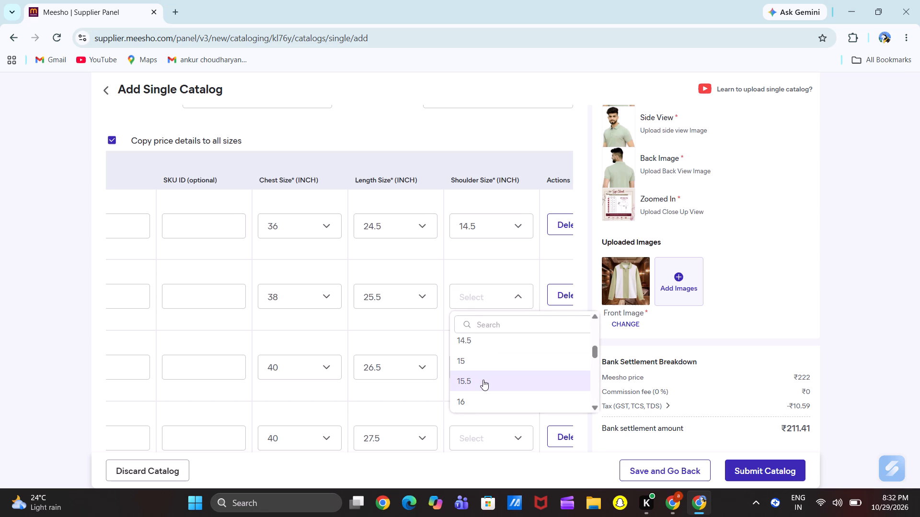
left_click(483, 380)
Set Product 6's shoulder size to 16.5 inches for size L and 17.5 inches for size XL.
left_click(477, 366)
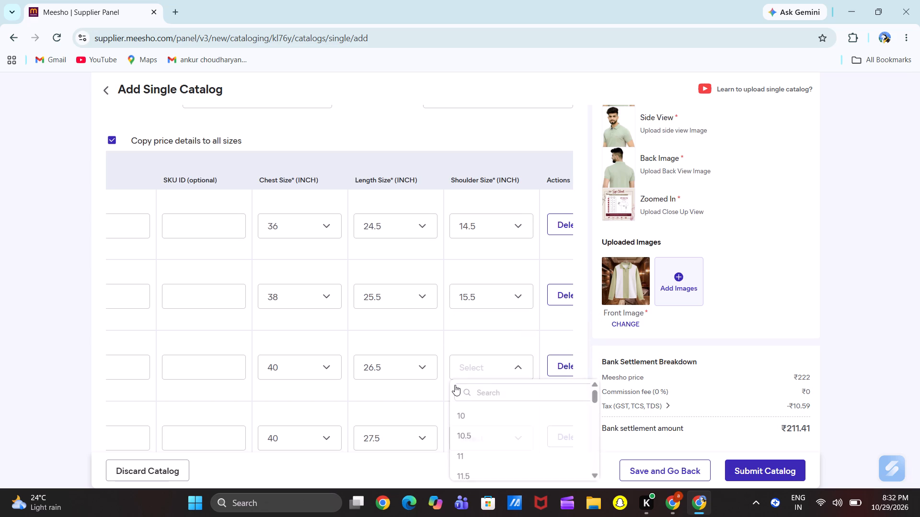
scroll(496, 415, "down", 4)
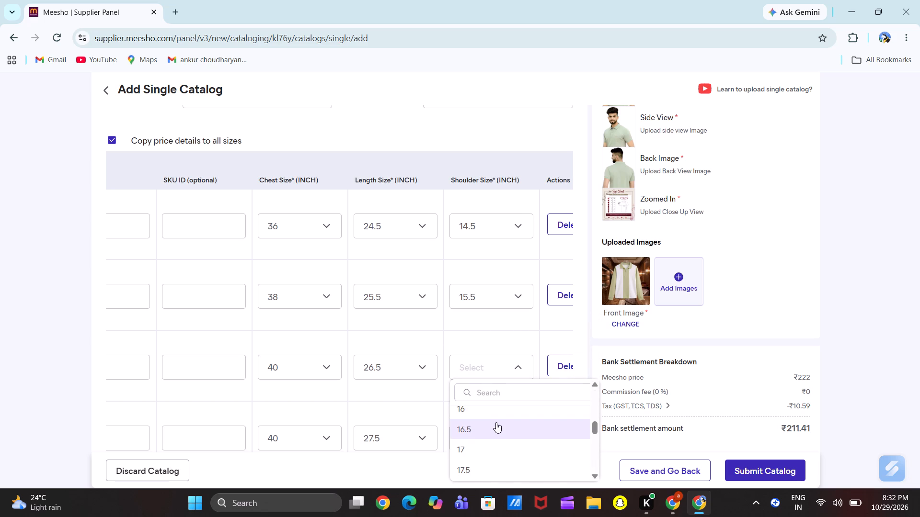
left_click(496, 423)
scroll(439, 369, "down", 1)
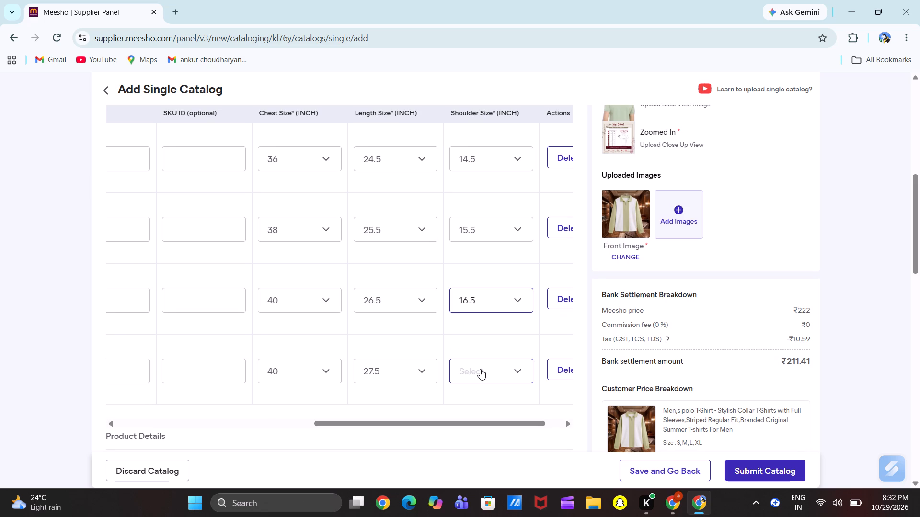
left_click(480, 369)
scroll(471, 451, "down", 3)
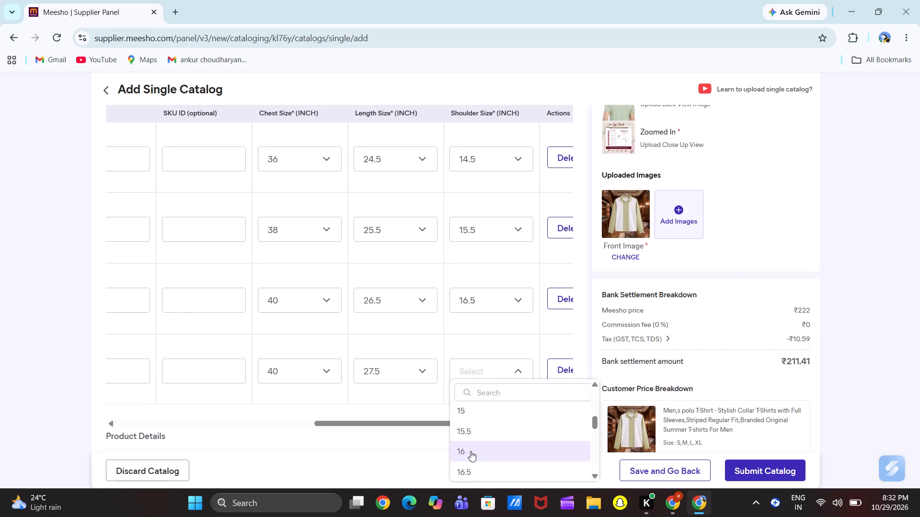
scroll(471, 451, "down", 2)
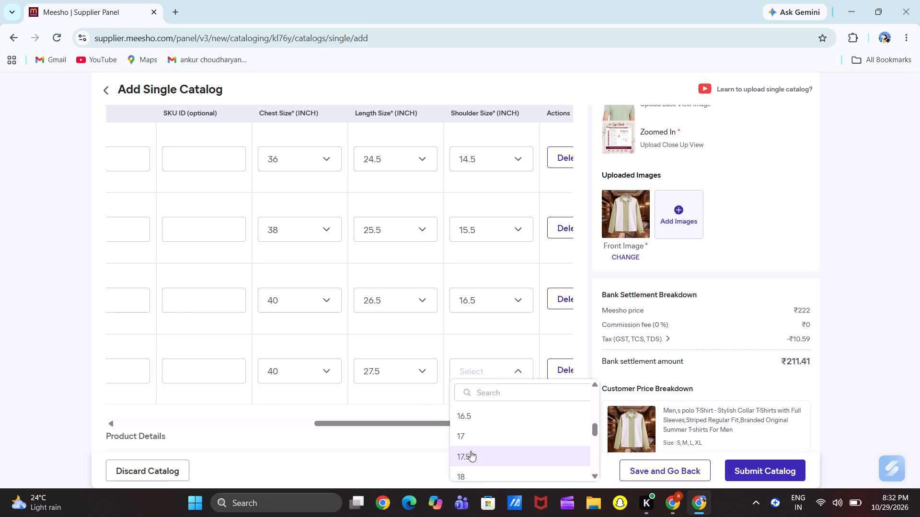
left_click(471, 451)
Open the color choices in Product 6's product details.
scroll(391, 398, "down", 3)
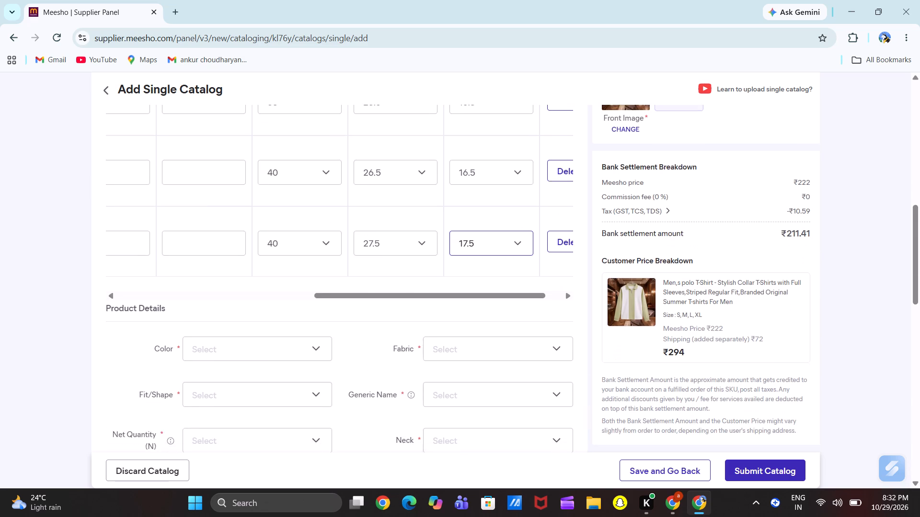
scroll(391, 398, "down", 1)
left_click(255, 254)
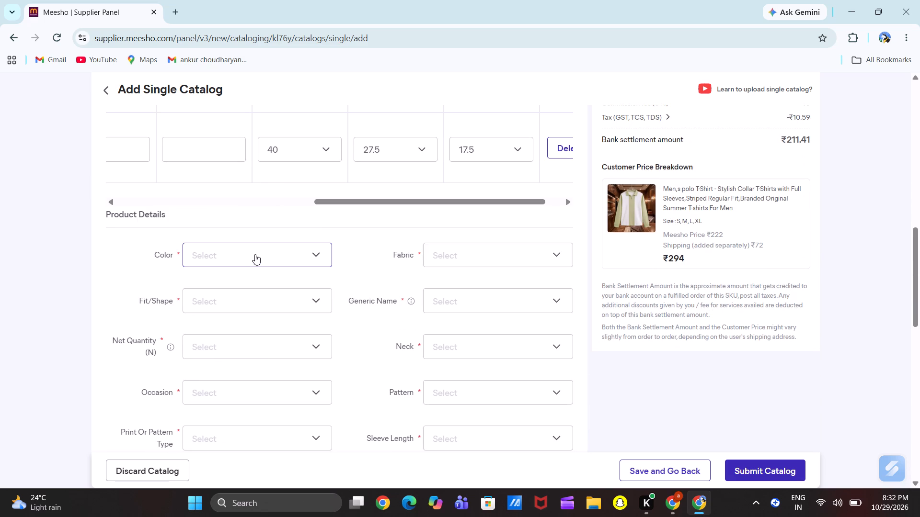
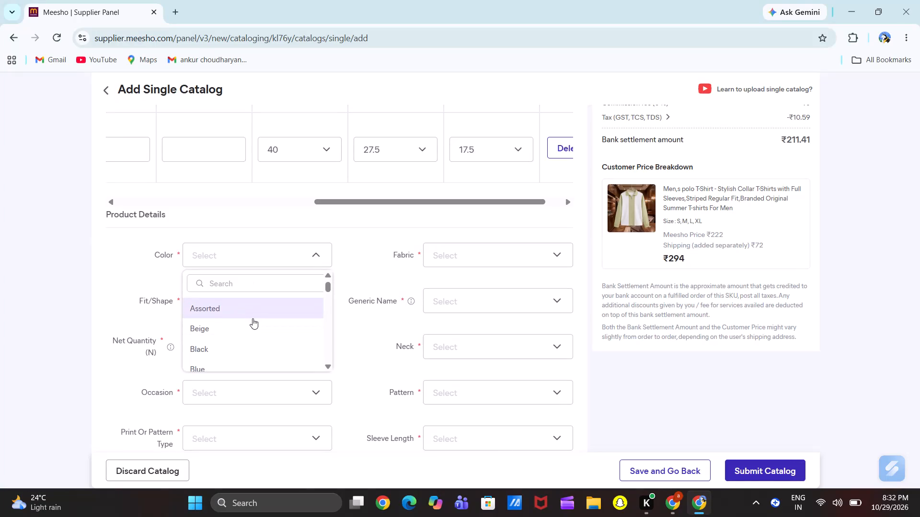
Set the product's color to Green and its fabric to Cotton Blend.
left_click(236, 284)
type("GRR")
key("BackSpace")
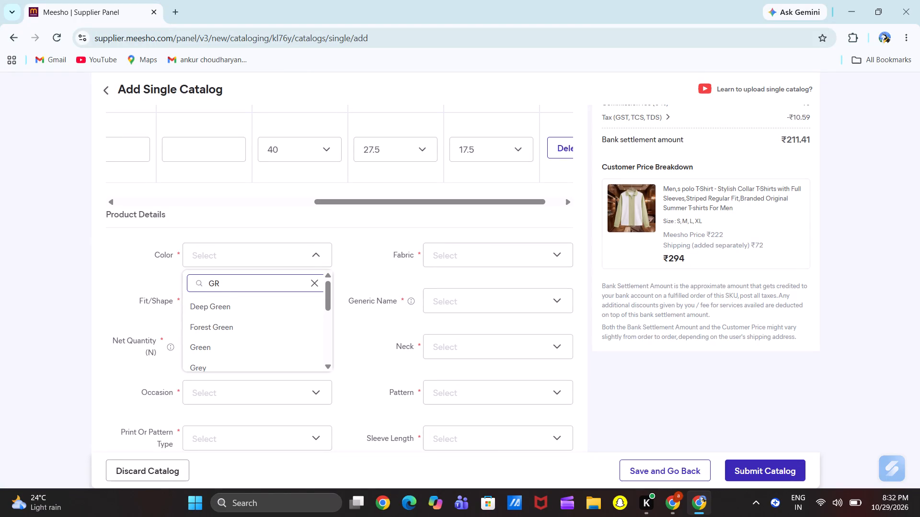
left_click(202, 347)
left_click(472, 259)
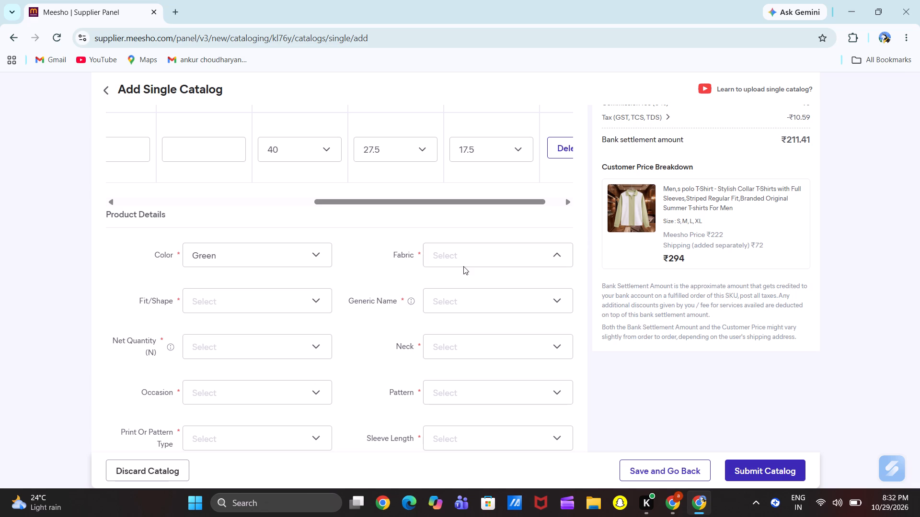
scroll(455, 340, "down", 2)
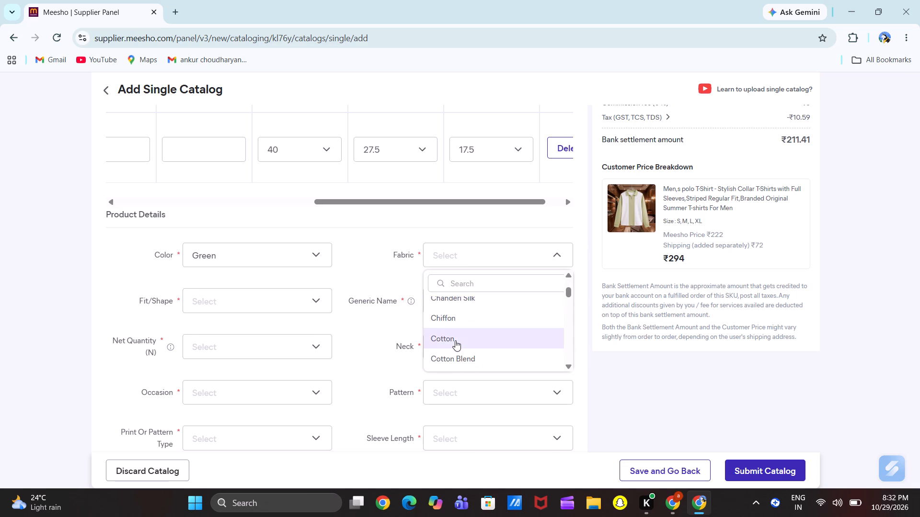
scroll(455, 340, "down", 1)
left_click(455, 340)
Set the fit/shape to Regular and the generic name to Tshirts.
left_click(241, 298)
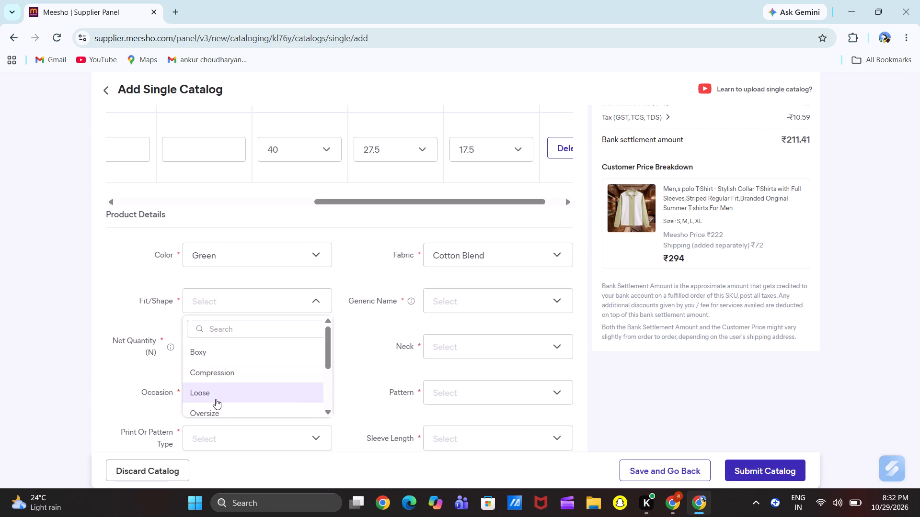
scroll(216, 399, "down", 1)
left_click(197, 374)
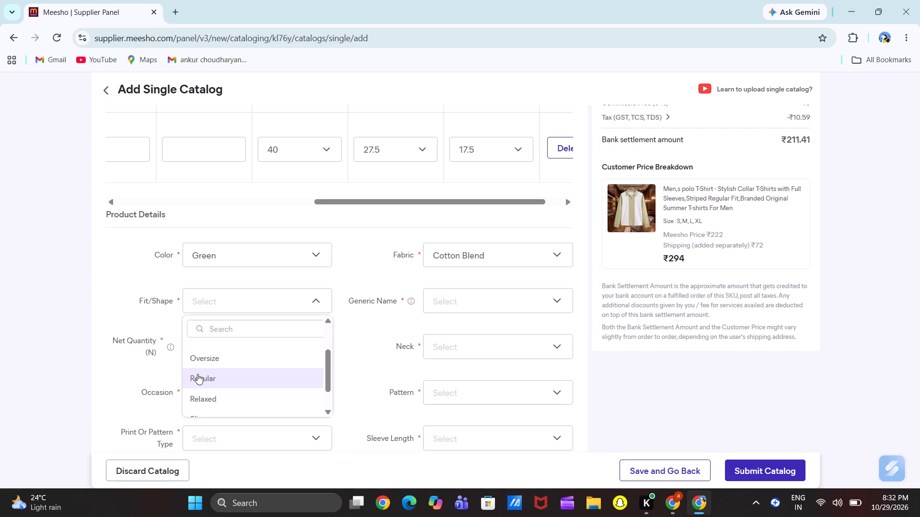
left_click(468, 293)
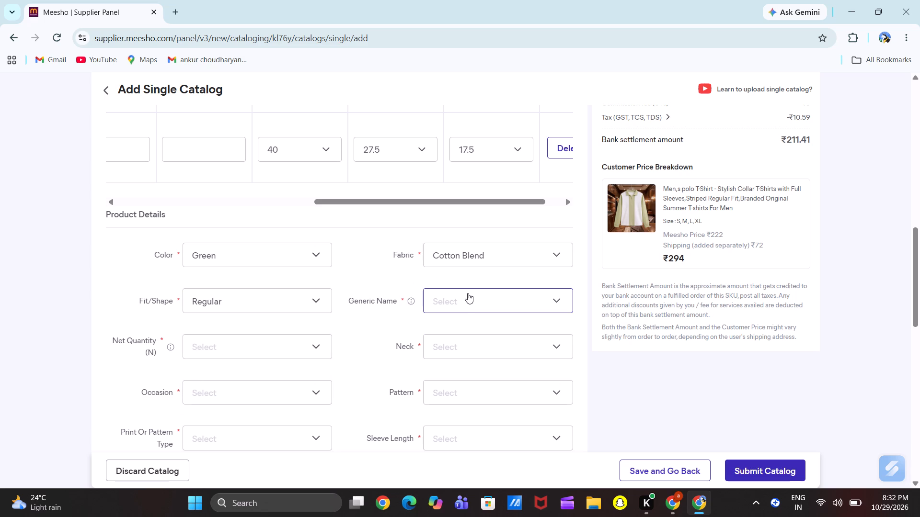
scroll(464, 361, "down", 2)
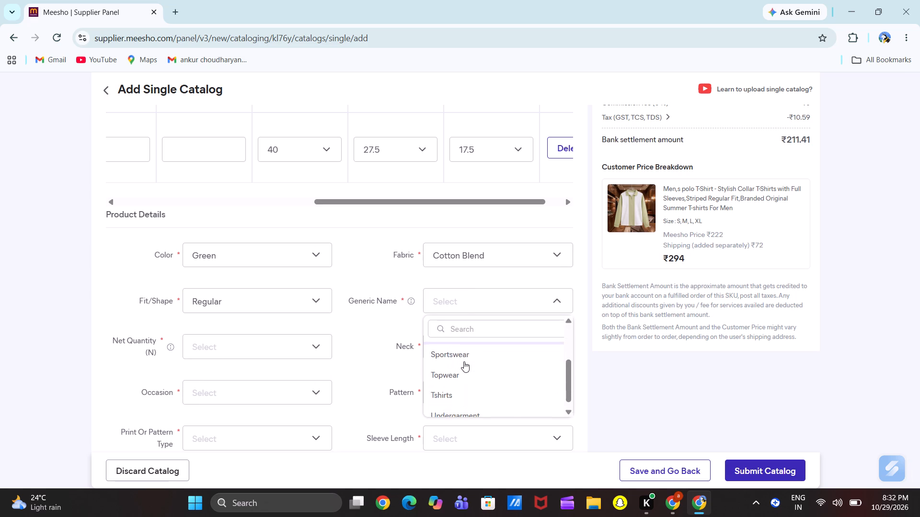
scroll(464, 361, "down", 1)
left_click(452, 378)
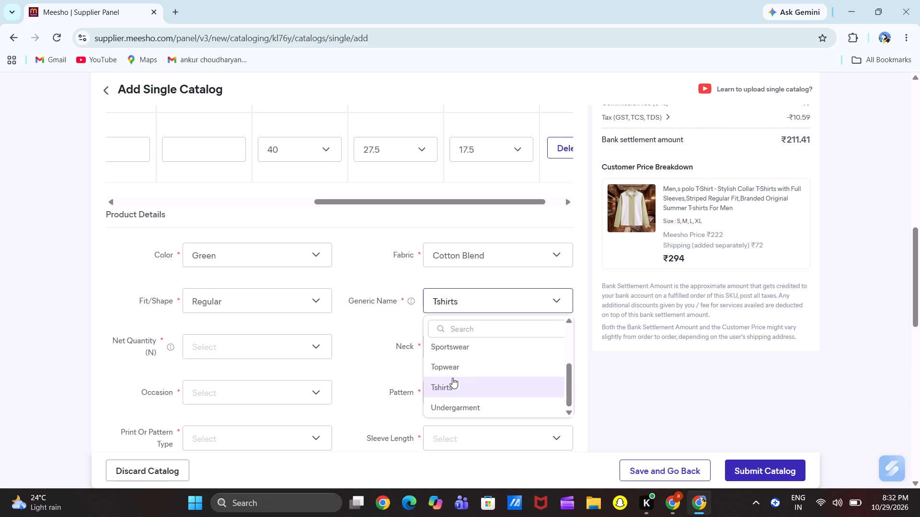
Set the net quantity to 1 and the neck to Polo in the product details.
left_click(228, 340)
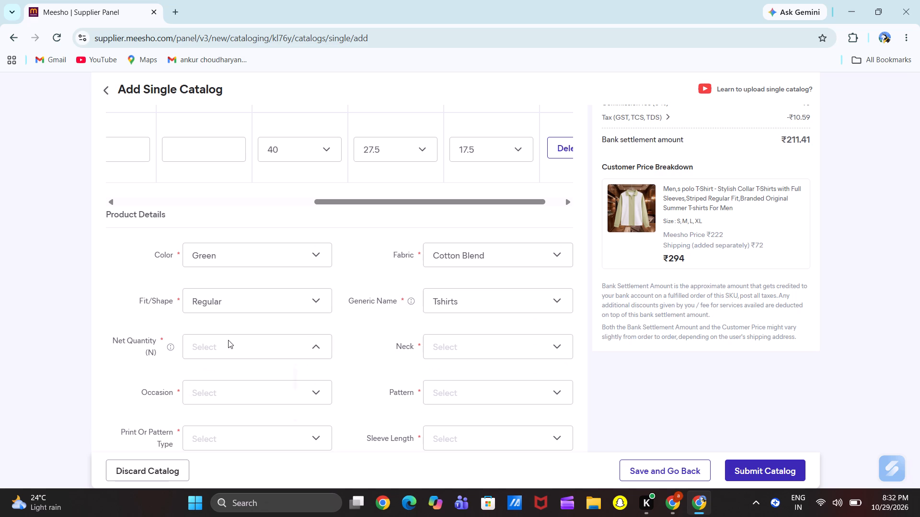
left_click(203, 394)
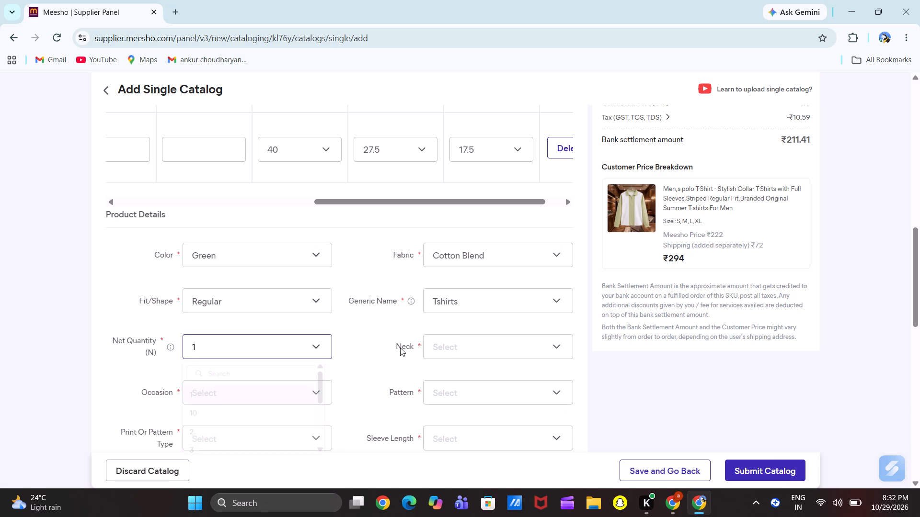
left_click(446, 346)
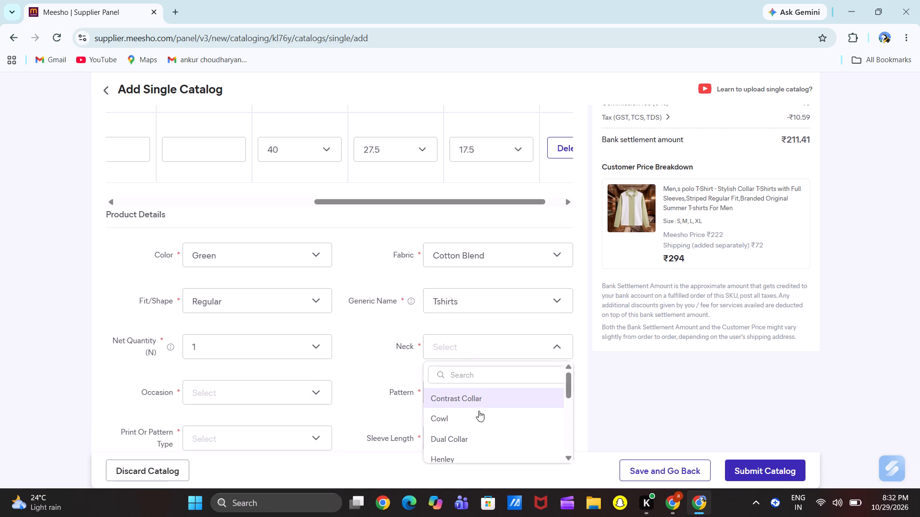
scroll(471, 429, "down", 2)
left_click(471, 429)
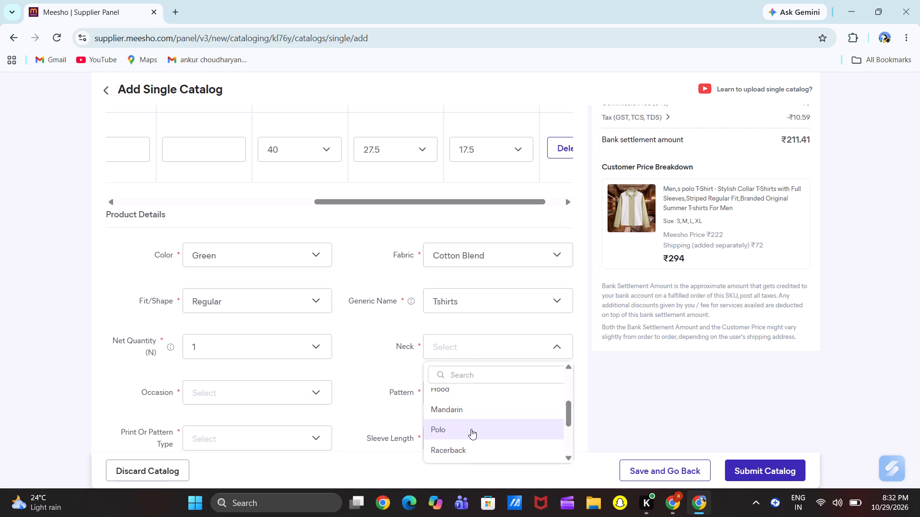
Choose Casual as the occasion and Colorblocked as the pattern in the product details.
left_click(252, 396)
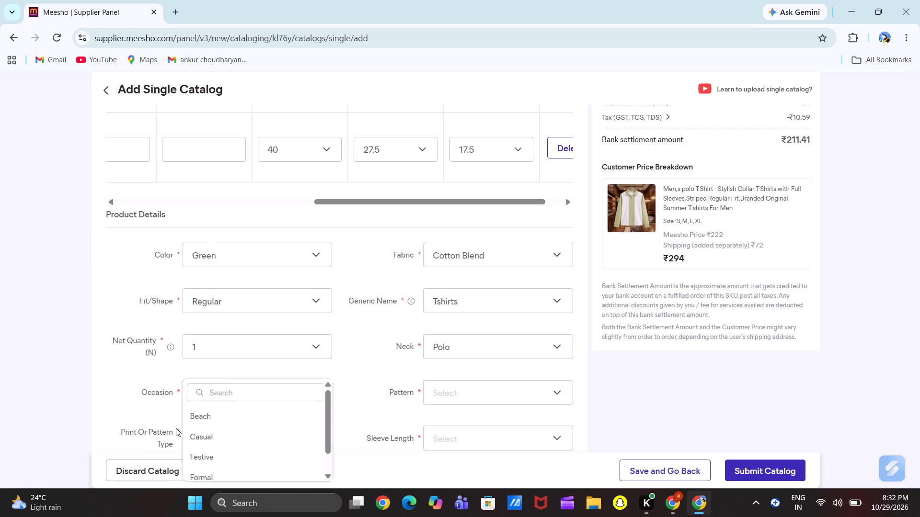
left_click(214, 432)
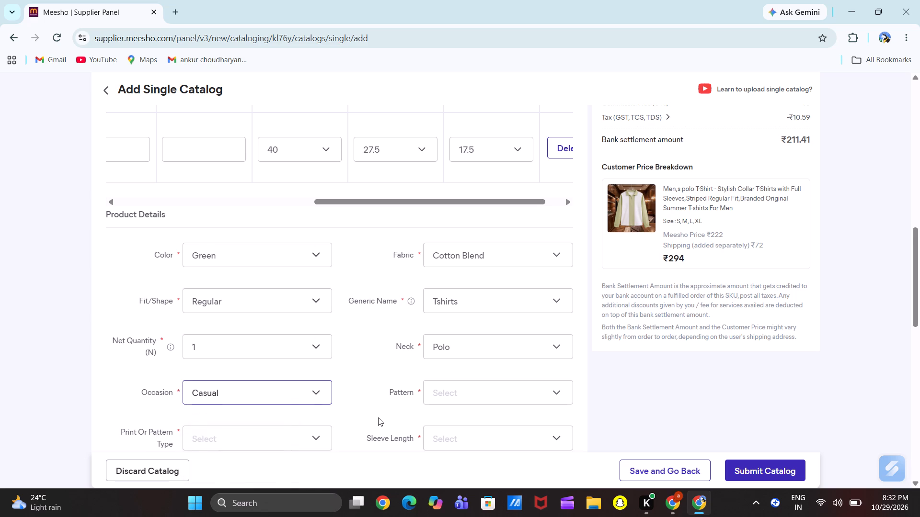
scroll(378, 417, "down", 2)
left_click(482, 304)
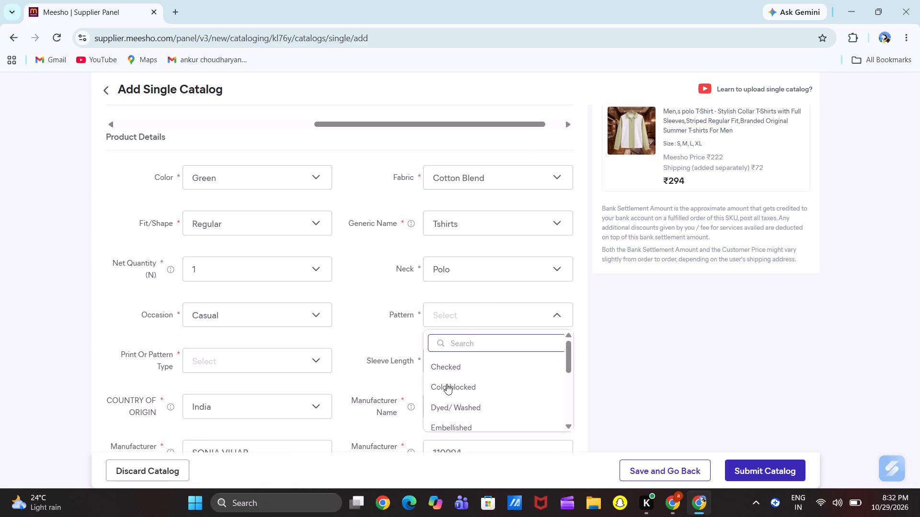
scroll(464, 408, "down", 3)
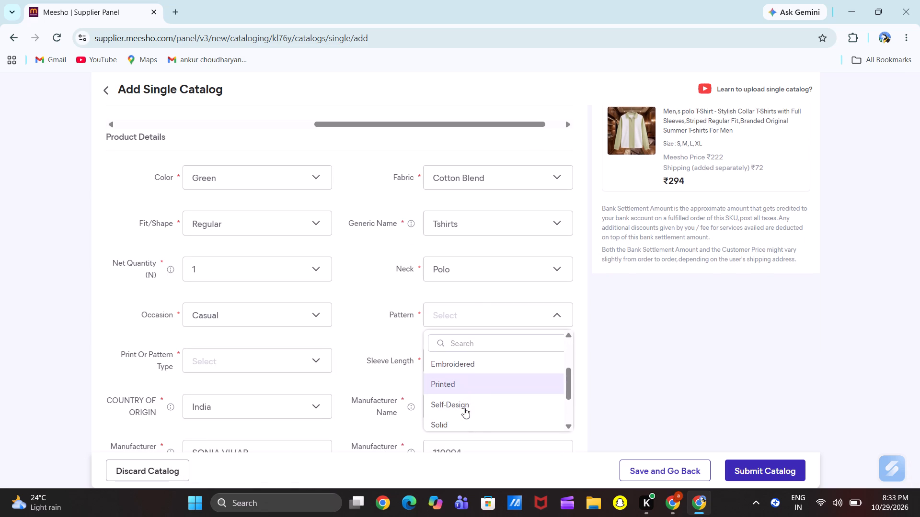
scroll(464, 408, "down", 1)
scroll(464, 408, "up", 1)
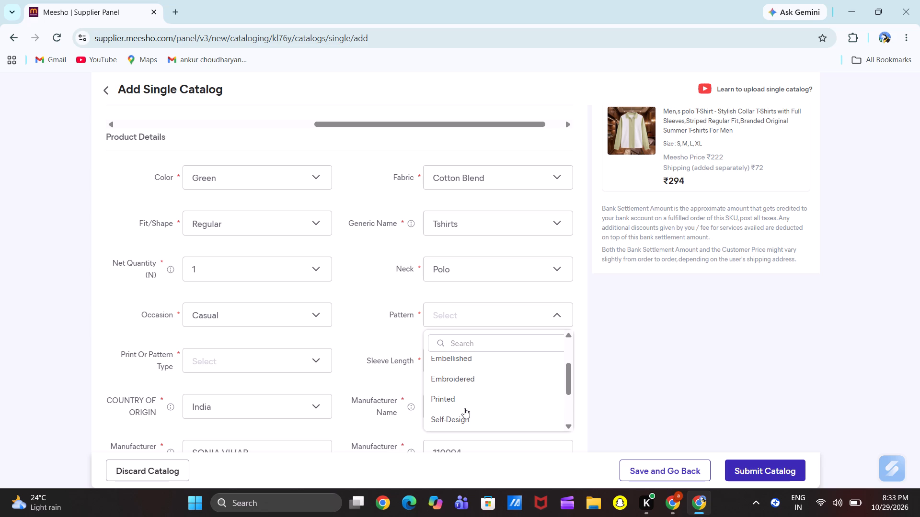
scroll(464, 408, "up", 1)
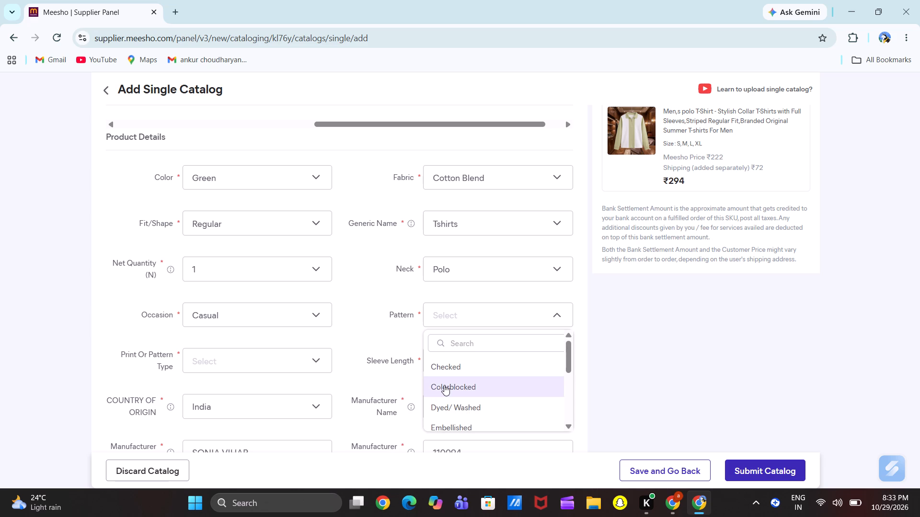
left_click(444, 385)
Set the print or pattern type to Colorblocked.
left_click(273, 365)
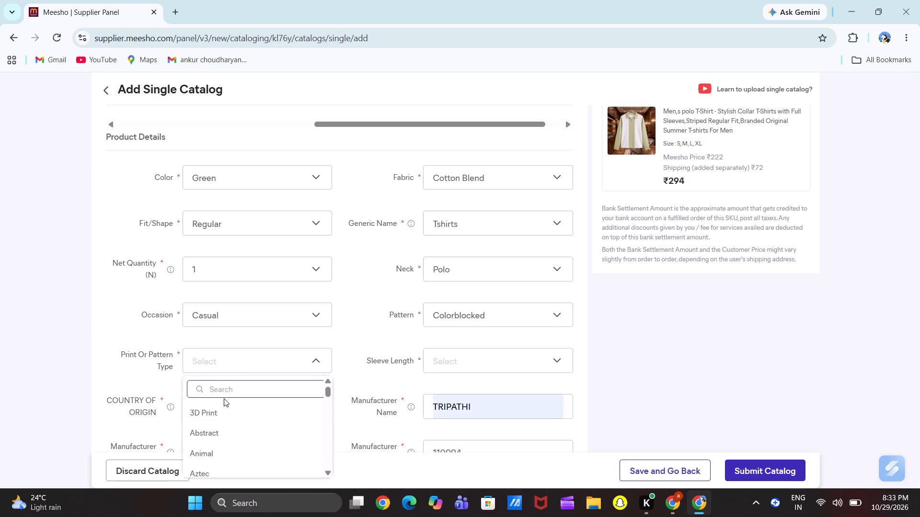
scroll(234, 412, "down", 3)
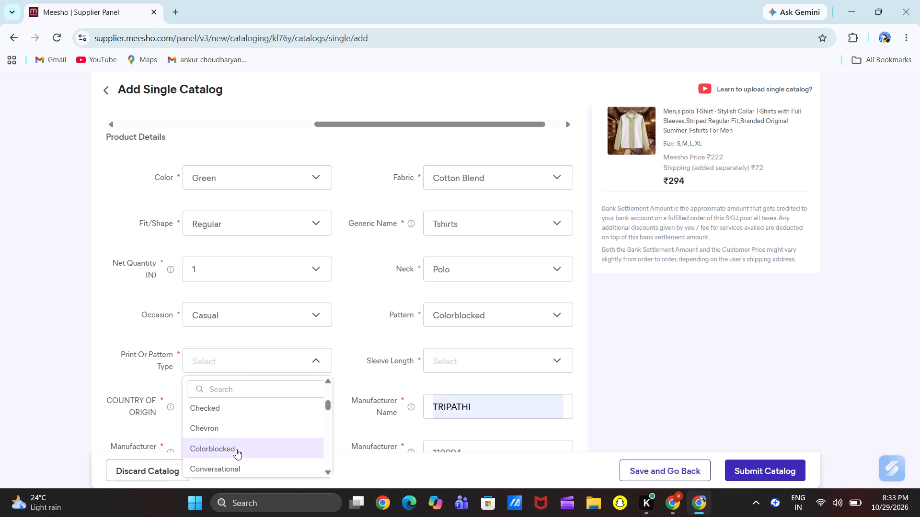
left_click(237, 449)
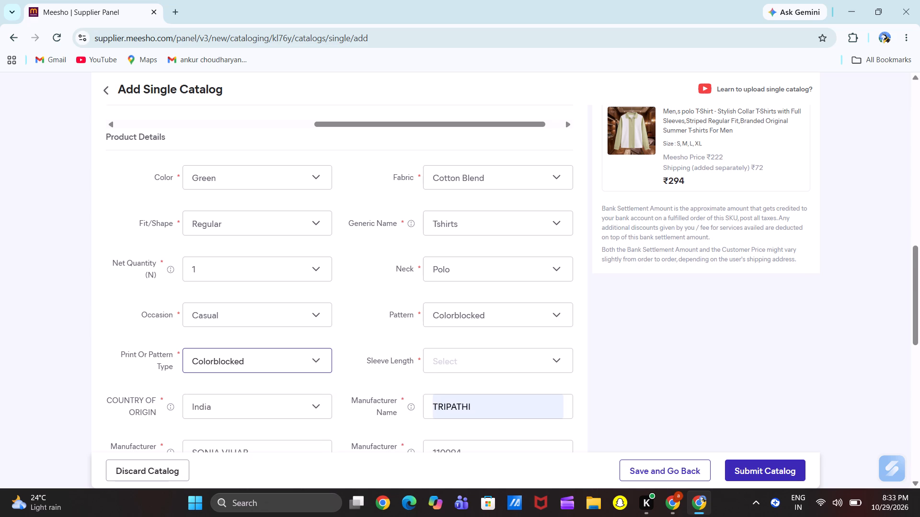
Fill in the optional other attributes with Regular length, Korean style and No Pocket.
scroll(395, 403, "down", 6)
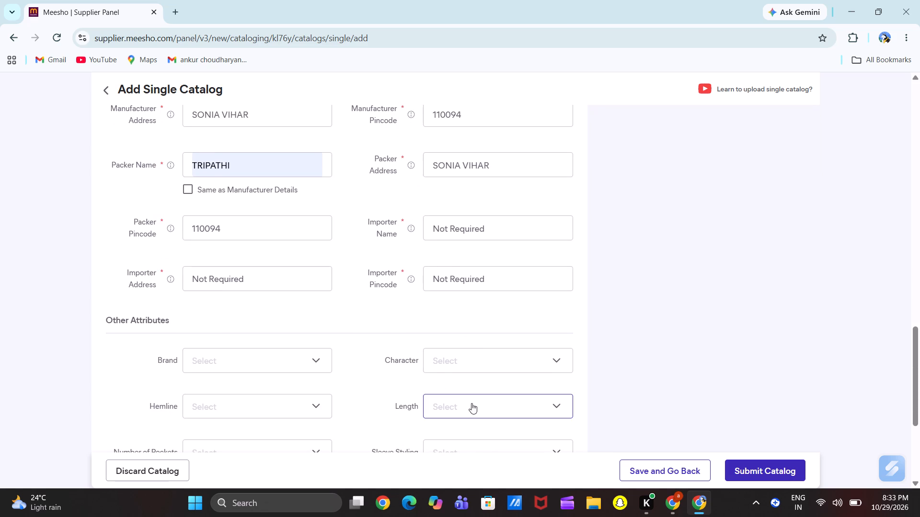
left_click(476, 406)
left_click(473, 462)
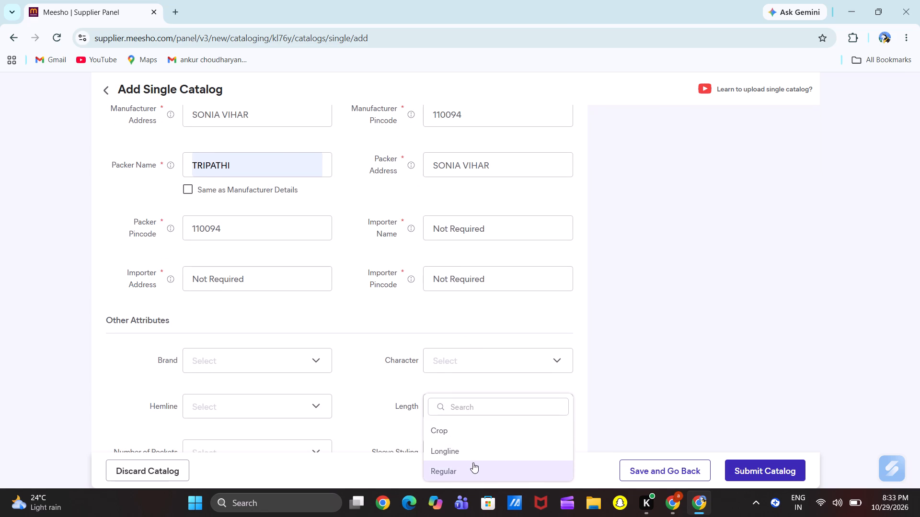
scroll(368, 405, "down", 3)
left_click(297, 343)
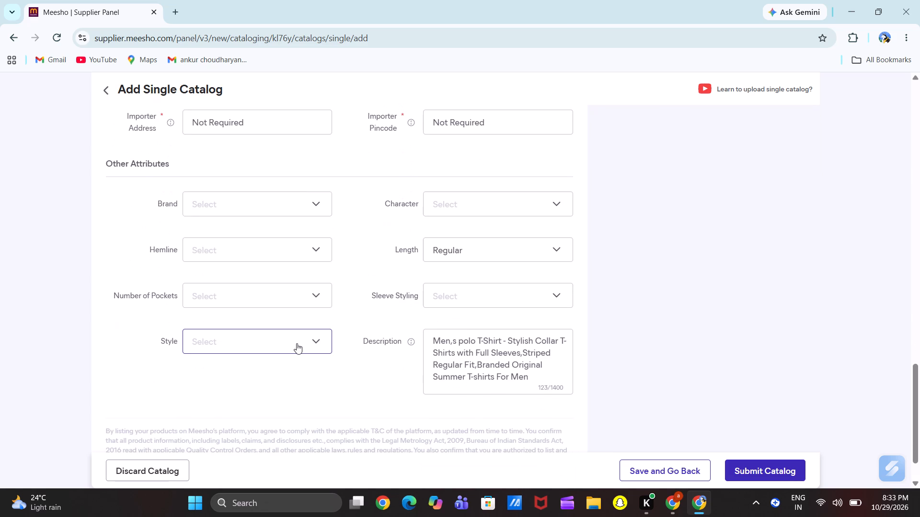
left_click(227, 414)
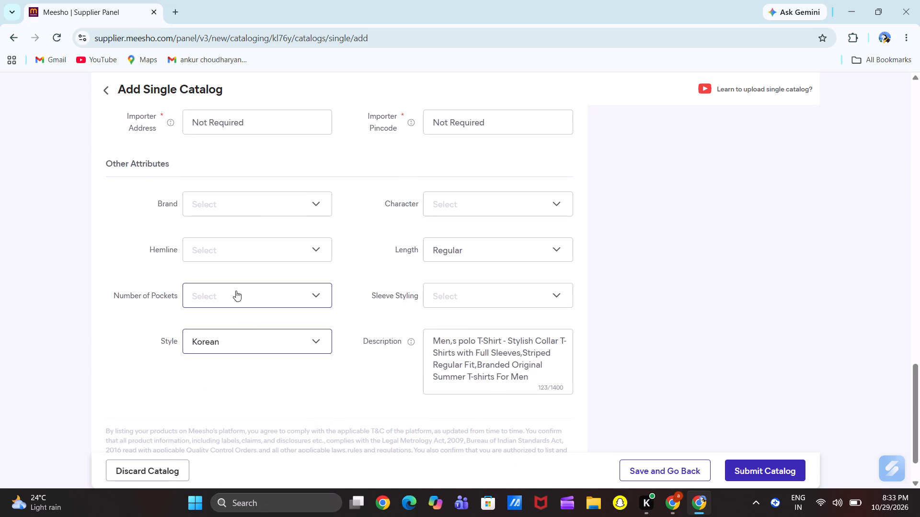
left_click(236, 291)
left_click(226, 383)
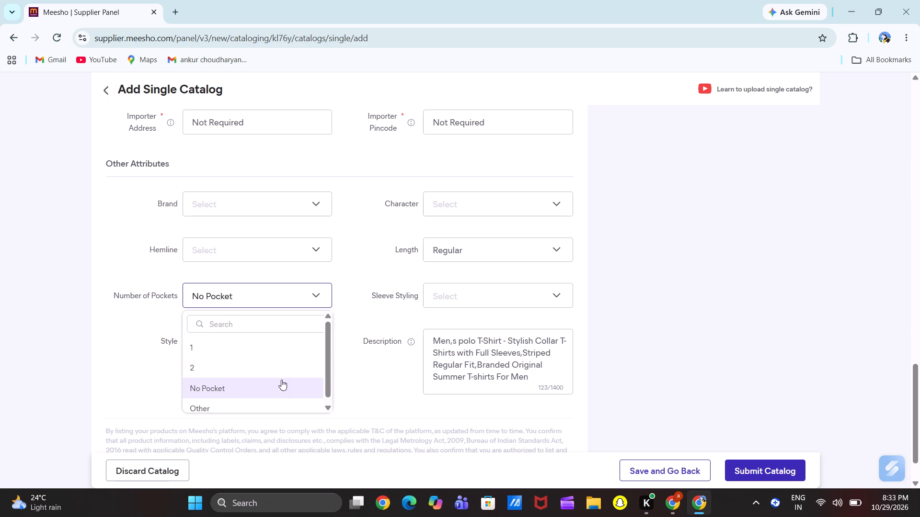
Set the required sleeve length in the product details to Long Sleeves.
scroll(356, 345, "up", 9)
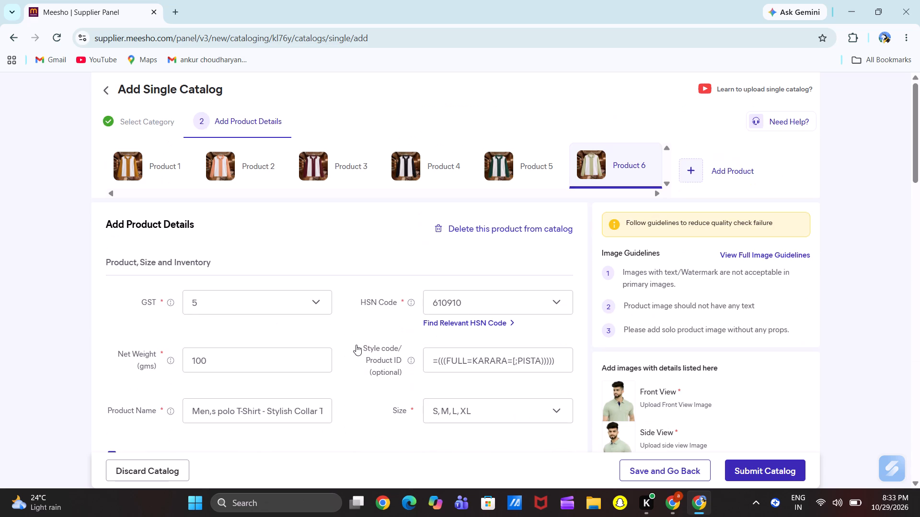
scroll(356, 345, "down", 5)
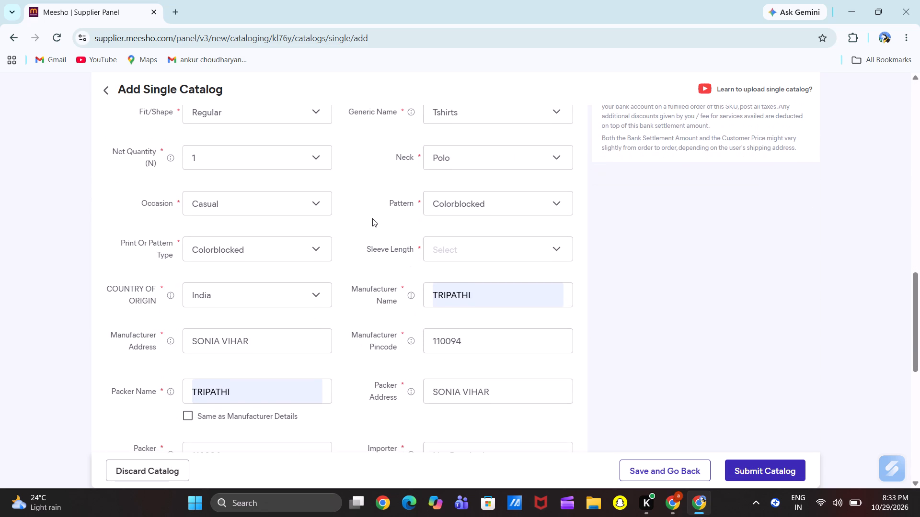
left_click(465, 247)
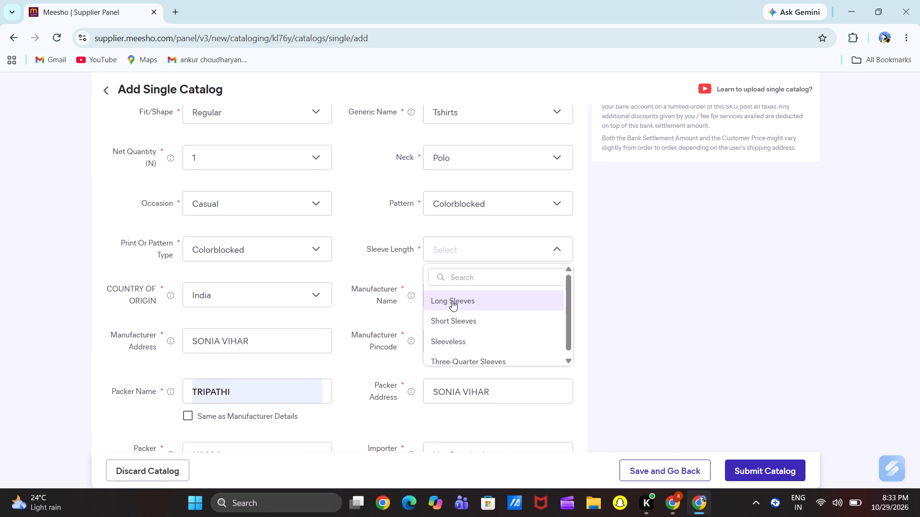
left_click(452, 301)
Check the size and price table, and submit the catalog for quality check.
scroll(384, 212, "up", 6)
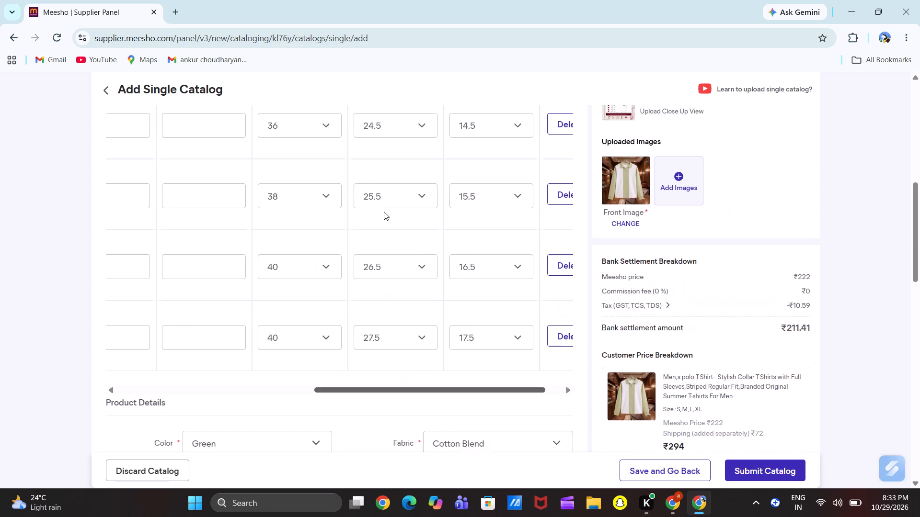
scroll(202, 258, "right", 5)
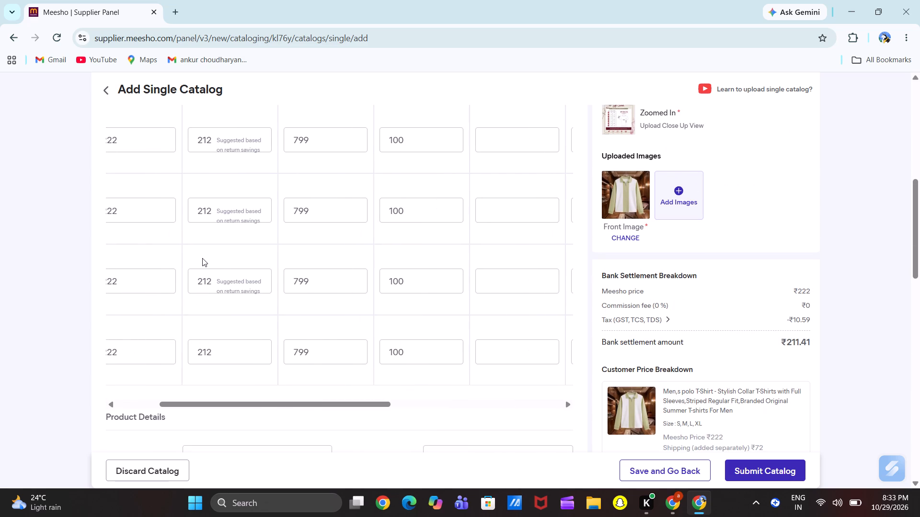
scroll(202, 258, "right", 4)
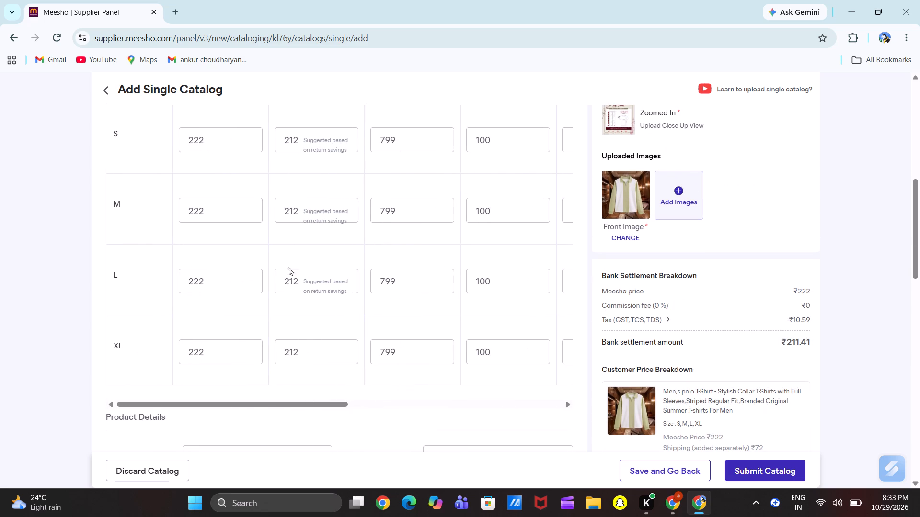
left_click(759, 462)
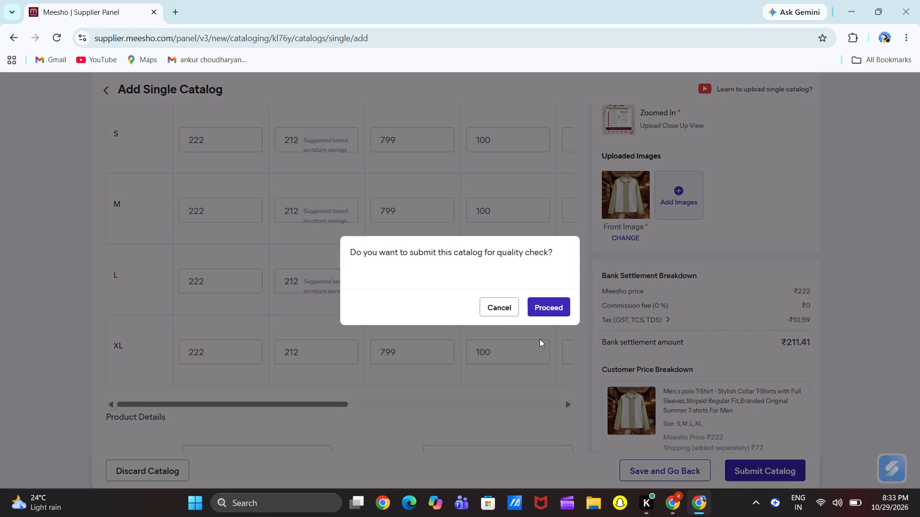
left_click(546, 307)
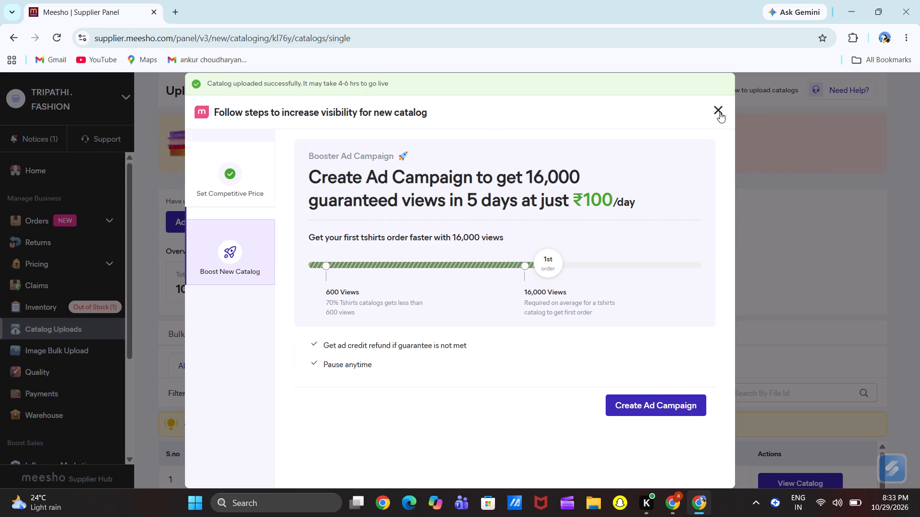
Dismiss the ad campaign offer and open the draft T-shirts catalog for editing.
left_click(720, 112)
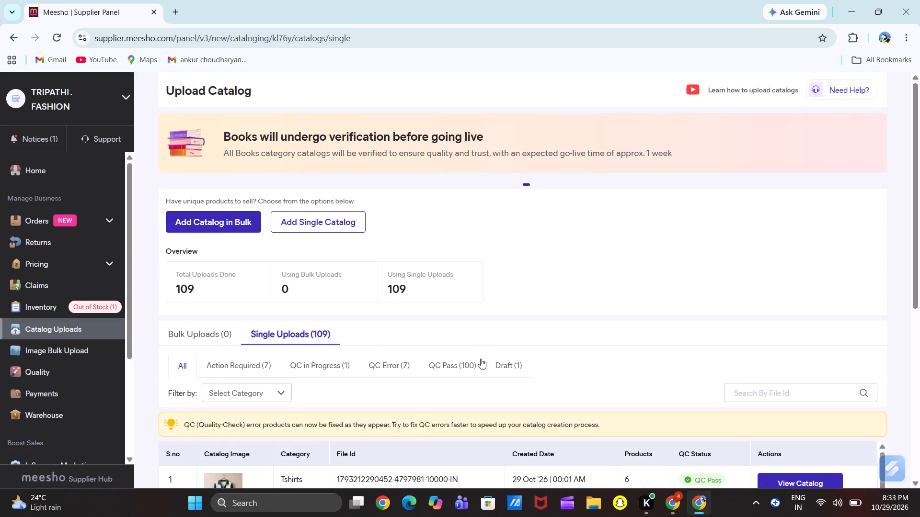
left_click(512, 363)
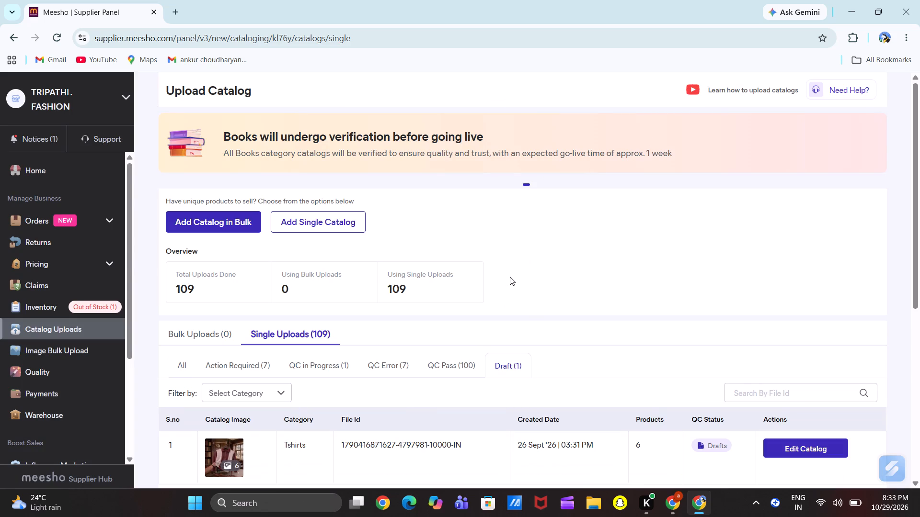
scroll(510, 277, "down", 3)
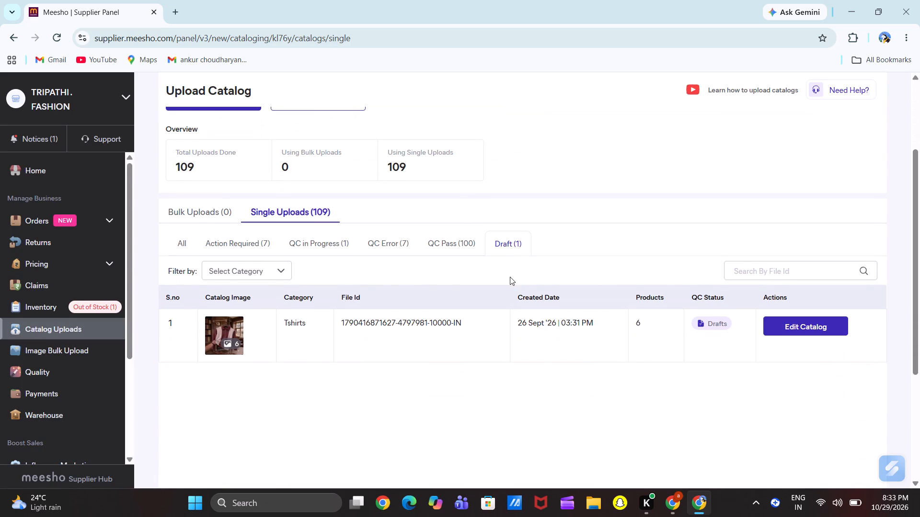
left_click(779, 322)
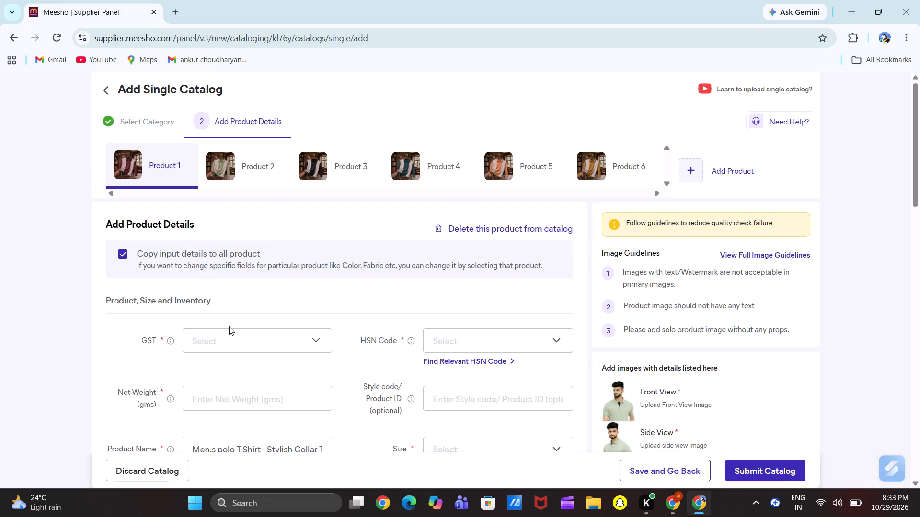
Set Product 1's GST to 5 and its HSN code to 610910.
left_click(237, 346)
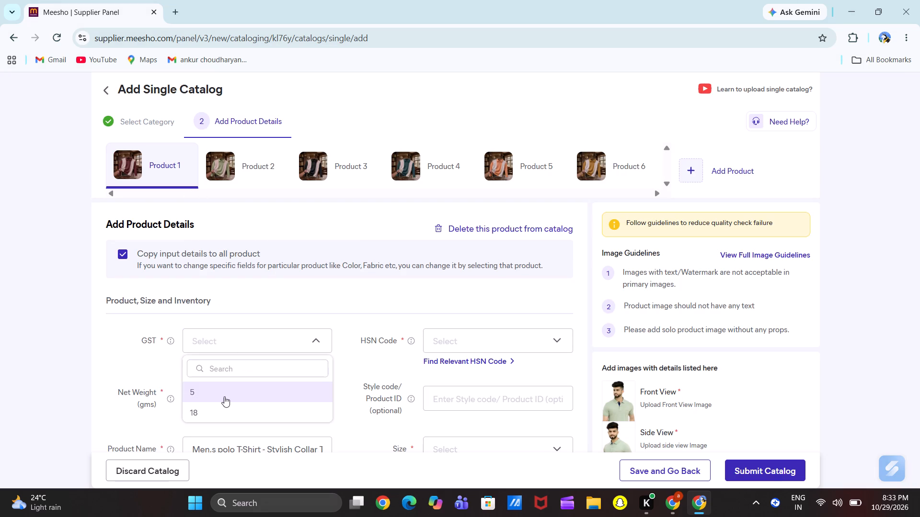
left_click(224, 396)
left_click(471, 351)
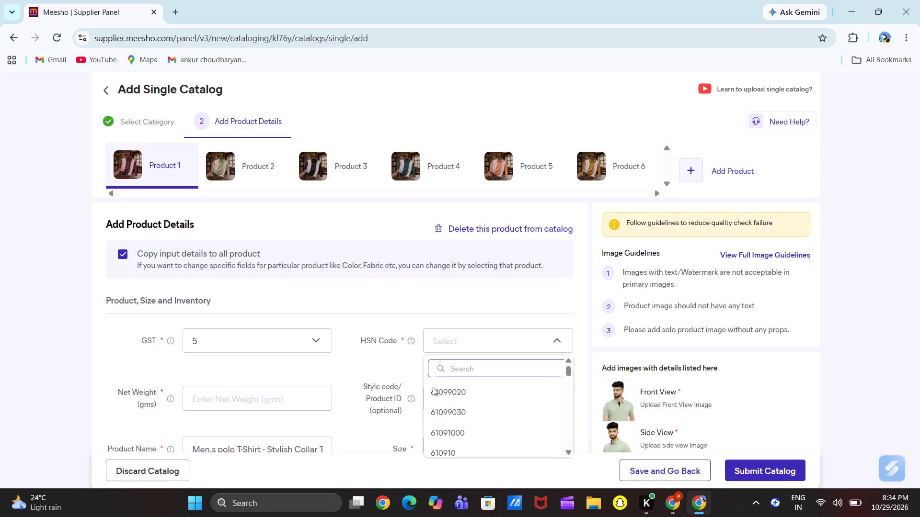
left_click(445, 451)
Set the net weight of Product 1 to 100 gms.
scroll(370, 370, "down", 2)
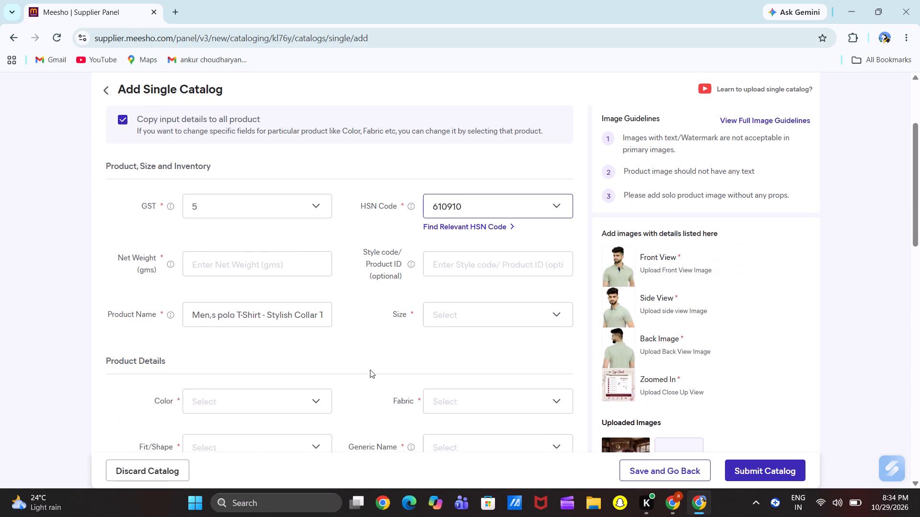
scroll(370, 370, "down", 1)
left_click(243, 253)
type("200")
key("BackSpace")
key("BackSpace")
key("BackSpace")
key("BackSpace")
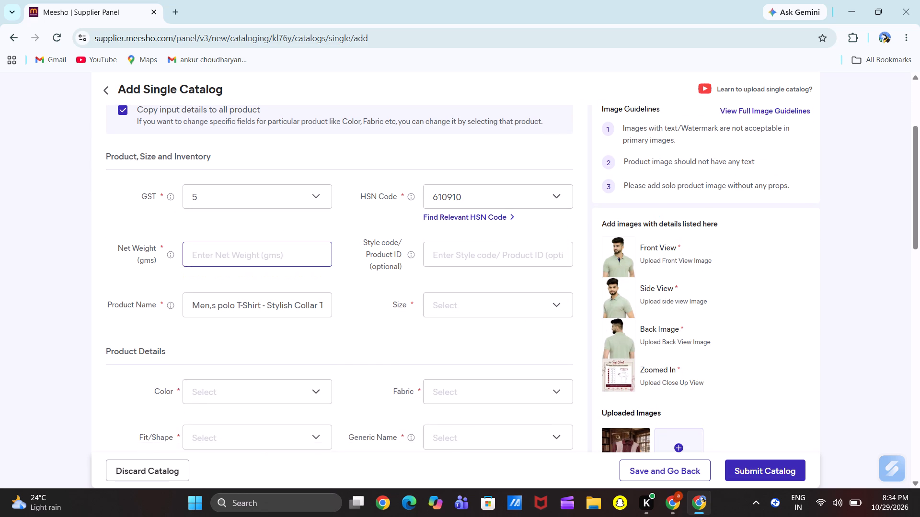
key("1")
type("00")
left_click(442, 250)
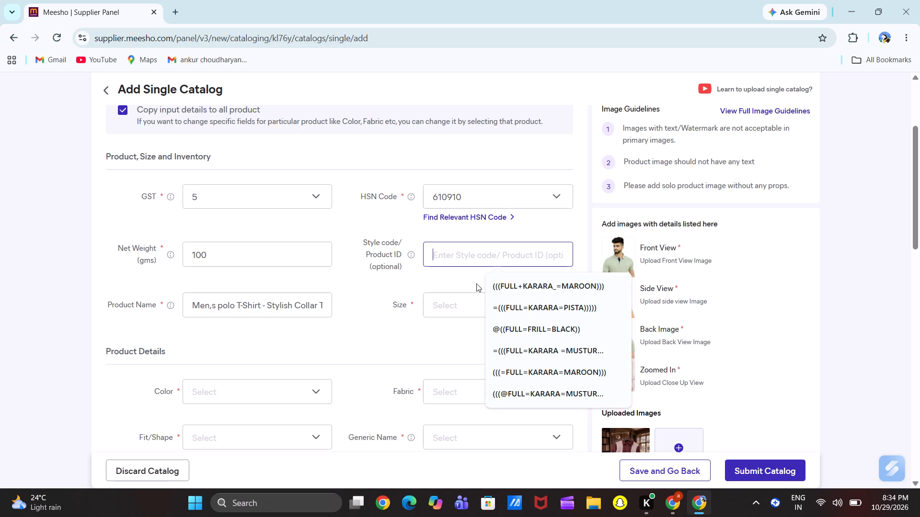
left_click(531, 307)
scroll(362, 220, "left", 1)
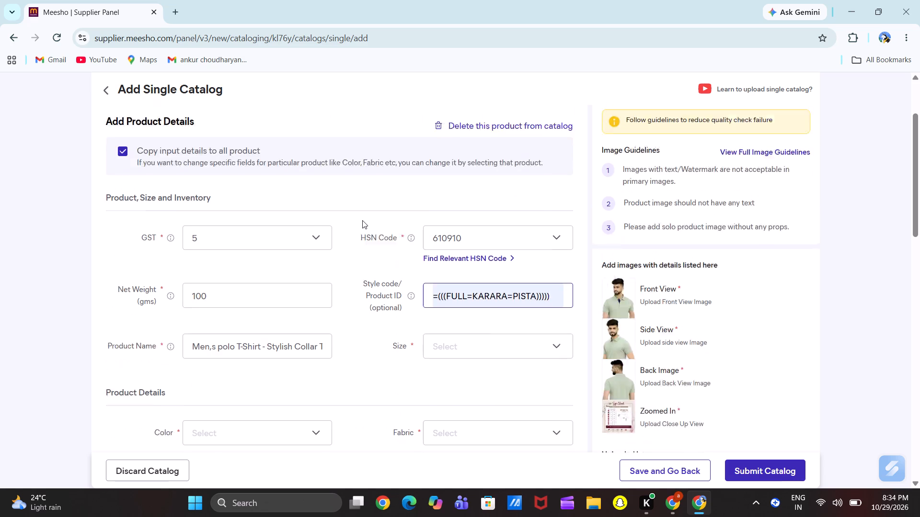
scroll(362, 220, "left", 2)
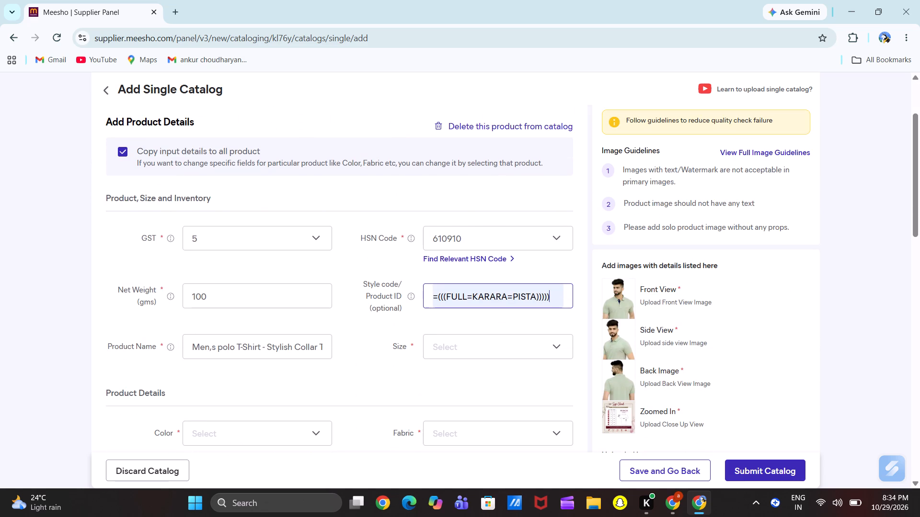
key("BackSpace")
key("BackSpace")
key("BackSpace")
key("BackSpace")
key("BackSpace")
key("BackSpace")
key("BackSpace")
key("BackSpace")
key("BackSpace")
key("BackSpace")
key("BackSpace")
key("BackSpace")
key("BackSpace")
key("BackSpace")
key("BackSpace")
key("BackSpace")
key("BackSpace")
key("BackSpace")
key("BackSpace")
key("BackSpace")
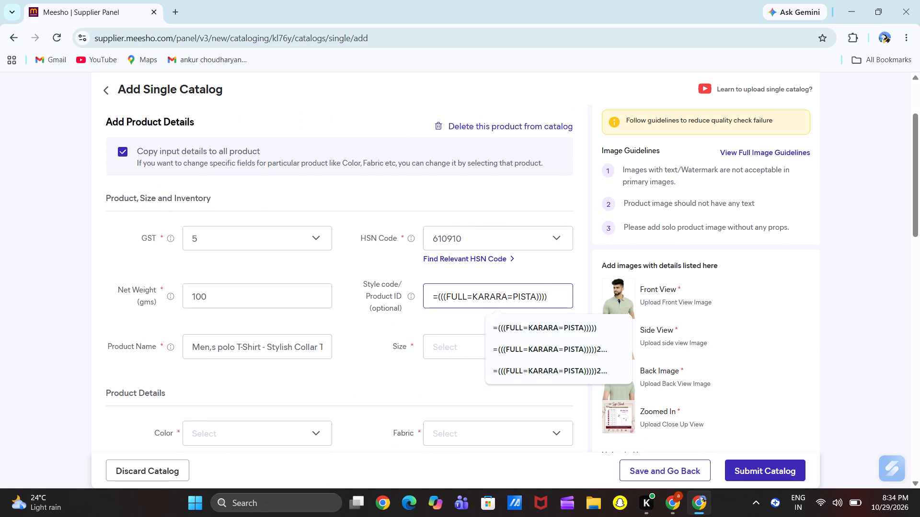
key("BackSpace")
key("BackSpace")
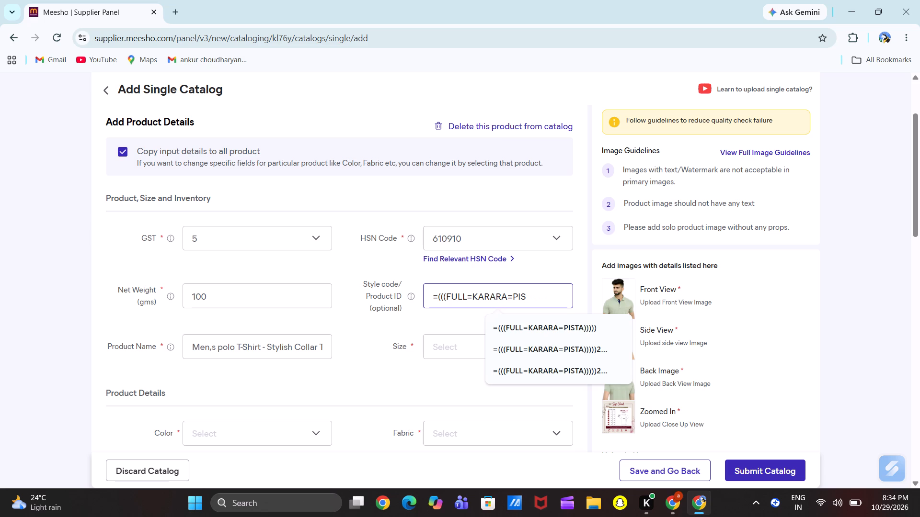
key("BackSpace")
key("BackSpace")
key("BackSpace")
Fill the style code with the saved (((=FULL=KARARA=MAROON))) entry, then insert "[." before MAROON.
left_click(542, 295)
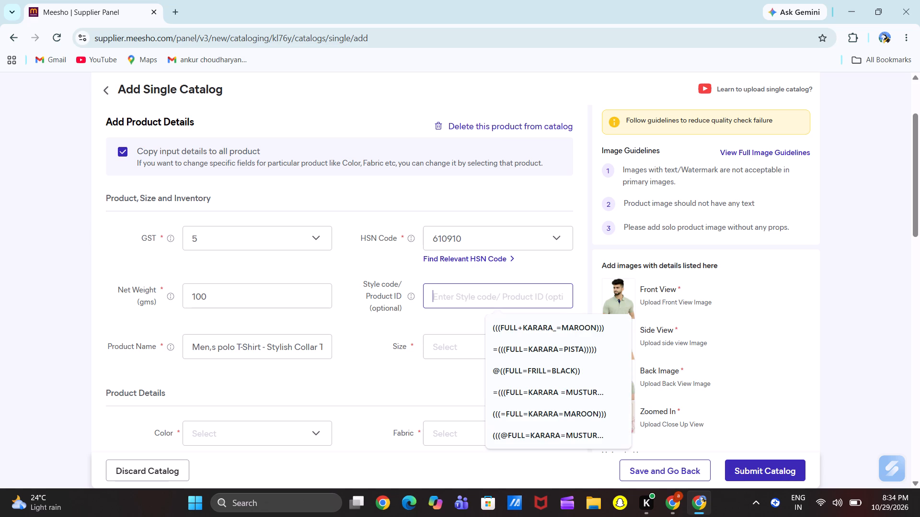
left_click(561, 409)
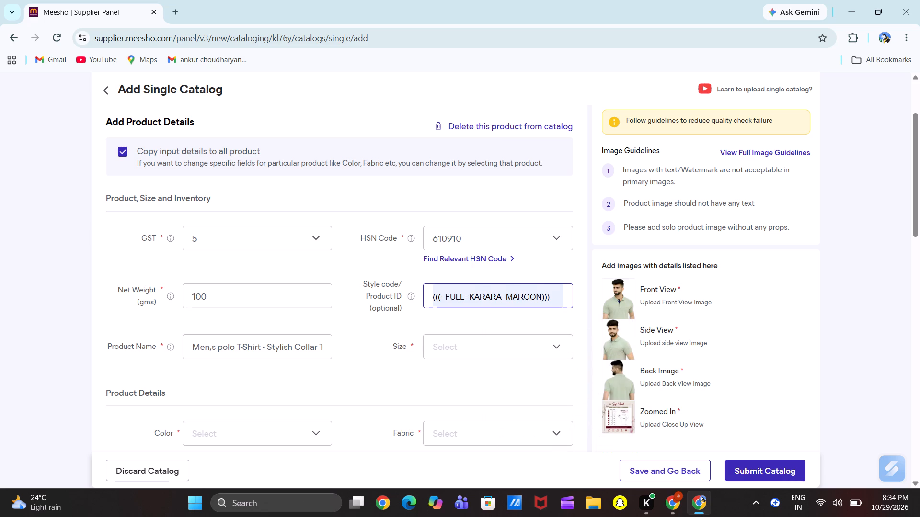
left_click(513, 289)
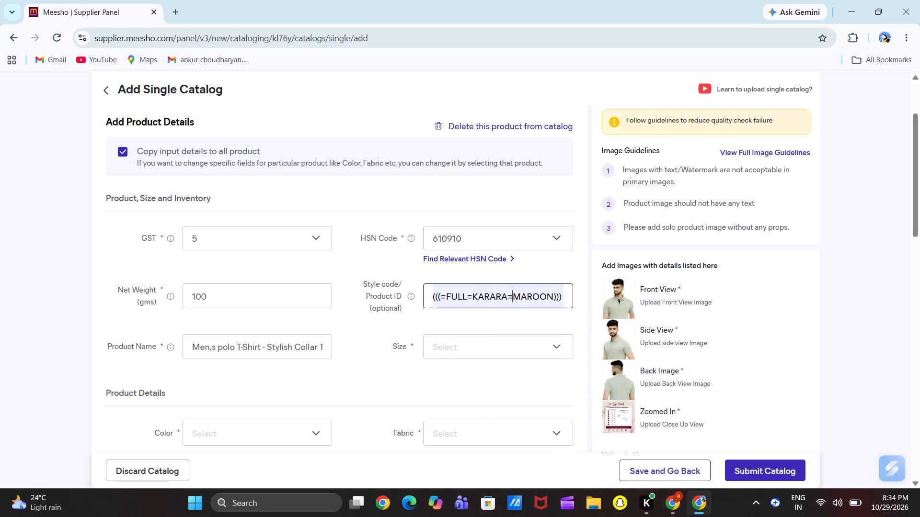
key("bracketleft")
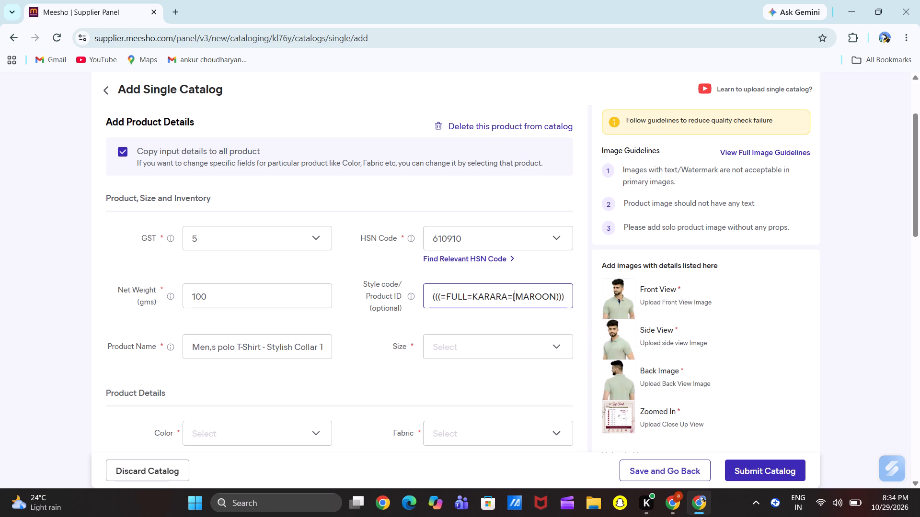
key("period")
Select and apply sizes S, M, L and XL for Product 1.
scroll(363, 270, "left", 1)
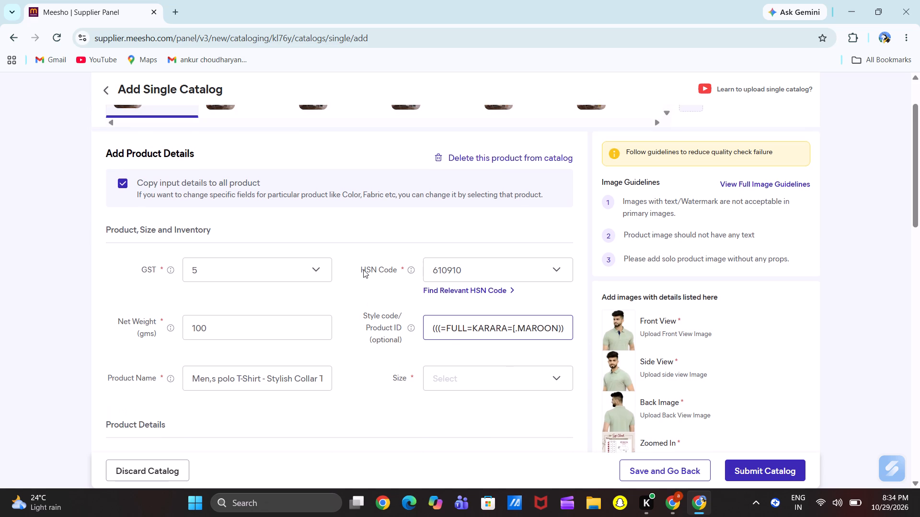
scroll(363, 270, "left", 1)
scroll(363, 270, "down", 2)
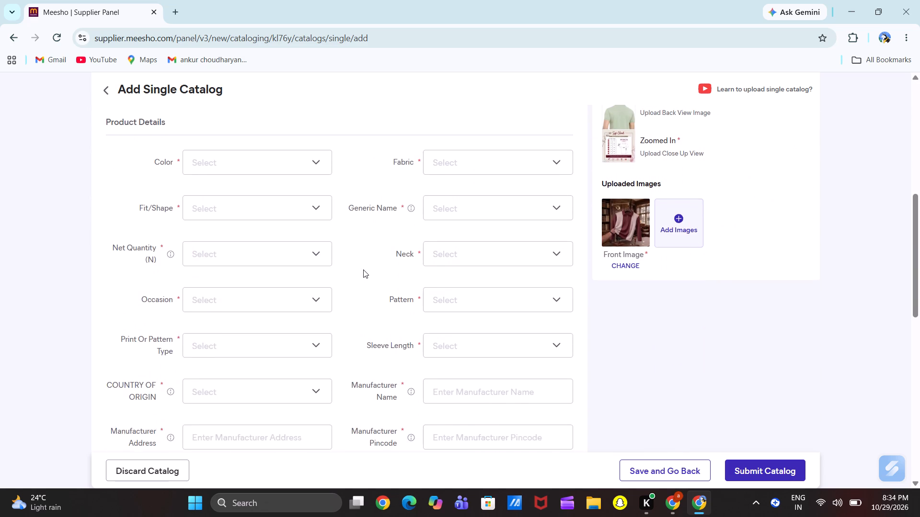
scroll(363, 270, "up", 4)
left_click(475, 234)
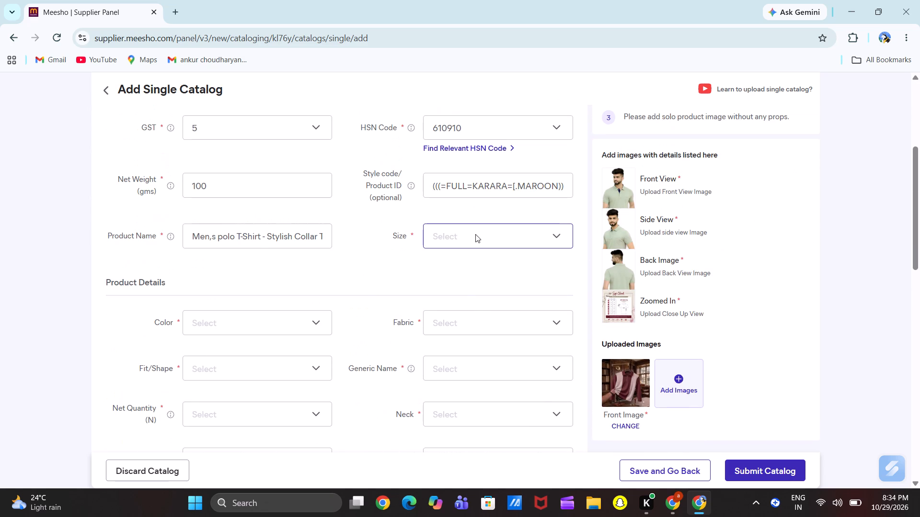
left_click(522, 261)
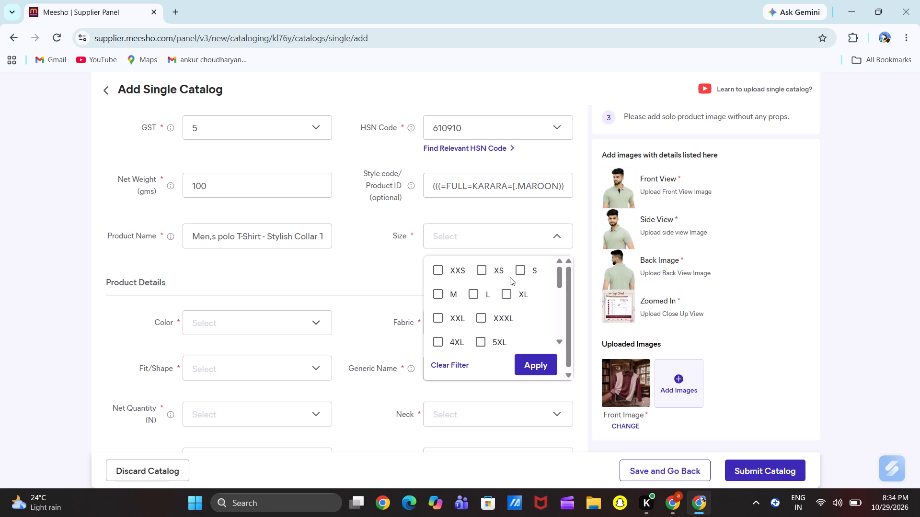
left_click(521, 271)
left_click(440, 292)
left_click(471, 293)
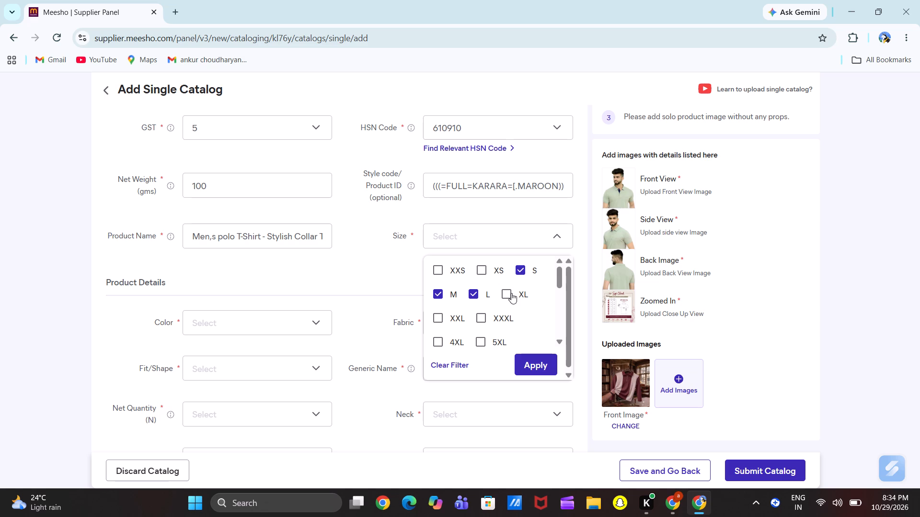
left_click(511, 293)
left_click(530, 365)
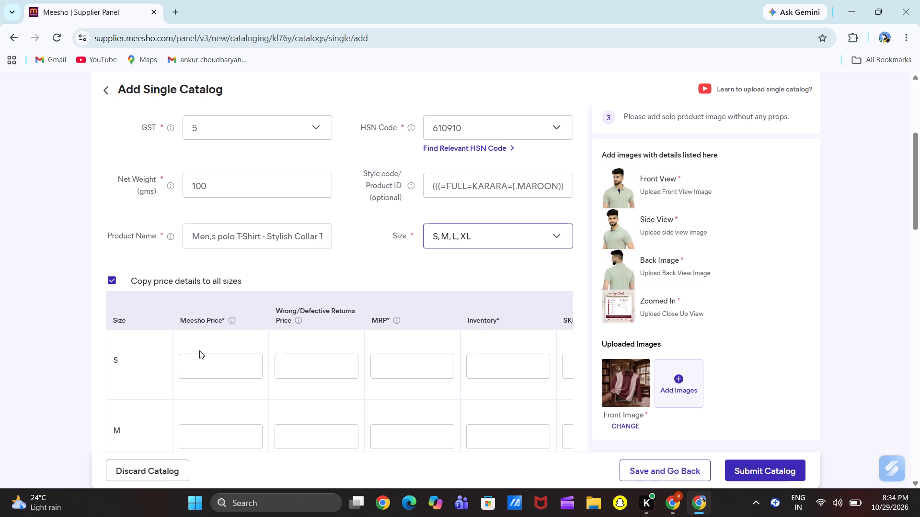
Price all sizes with a Meesho price of 219, a wrong/defective returns price of 218 and an MRP of 899.
left_click(200, 365)
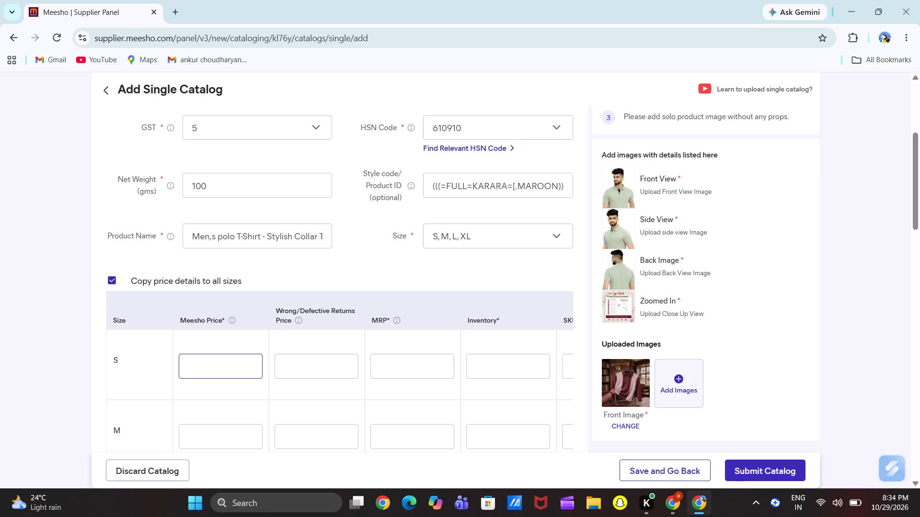
type("219")
left_click(284, 365)
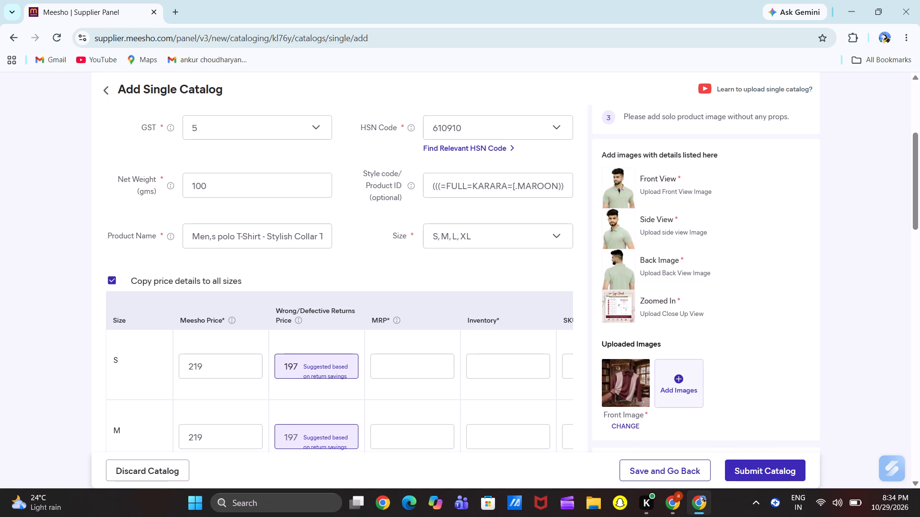
left_click(298, 366)
key("BackSpace")
key("BackSpace")
key("BackSpace")
key("BackSpace")
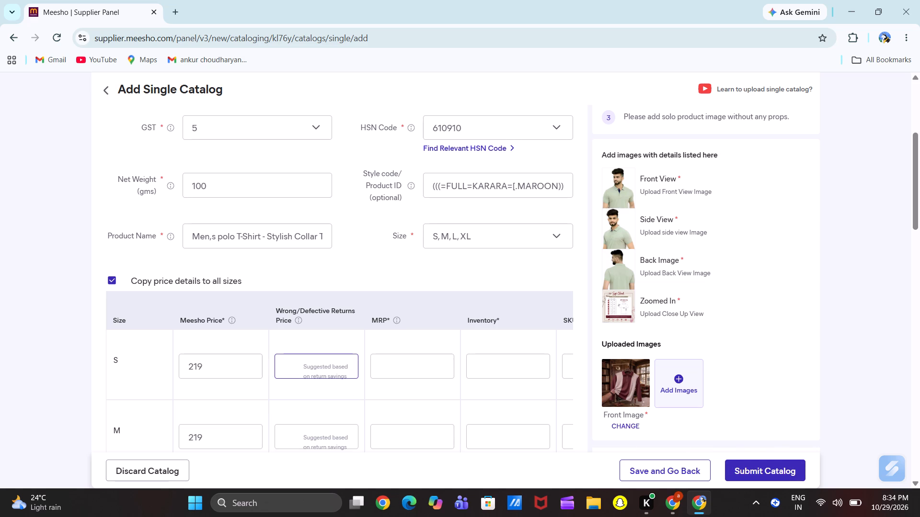
type("218")
left_click(384, 366)
type("899")
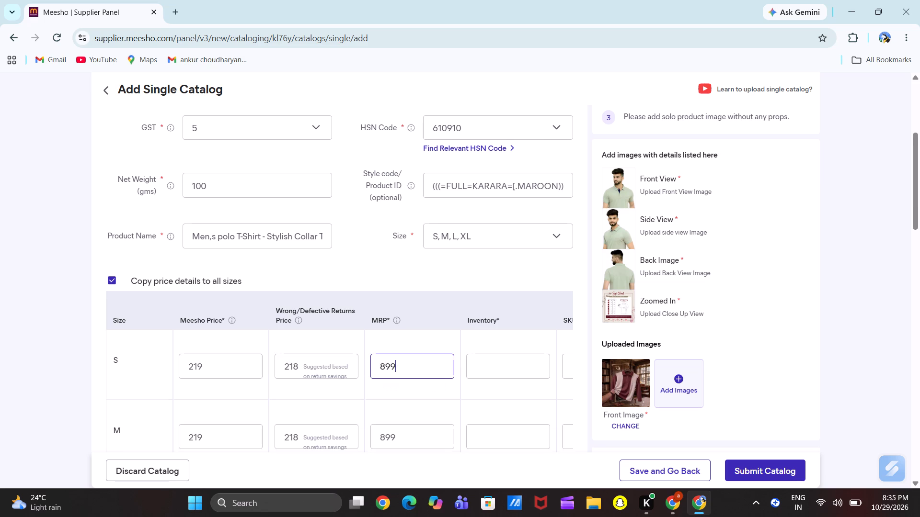
Set the inventory to 100 for each of the sizes S, M, L and XL.
left_click(497, 369)
type("100")
left_click(500, 438)
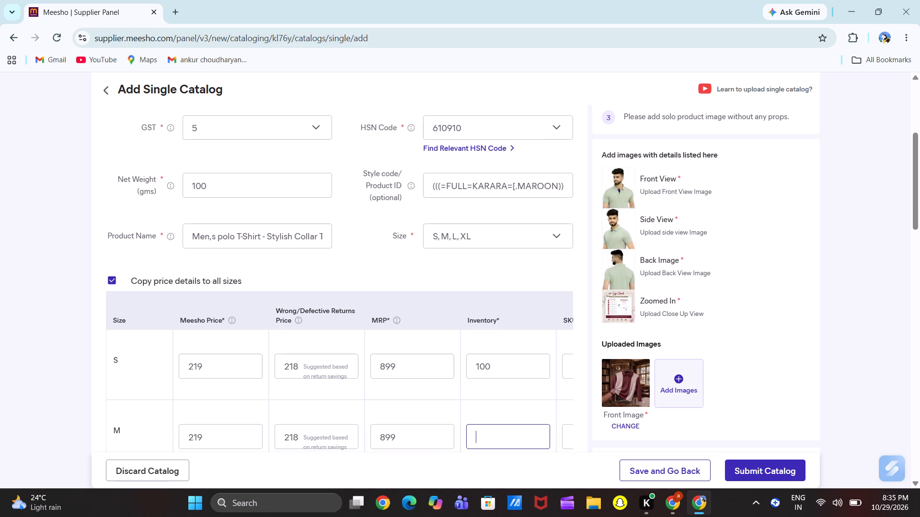
type("100")
scroll(482, 420, "down", 2)
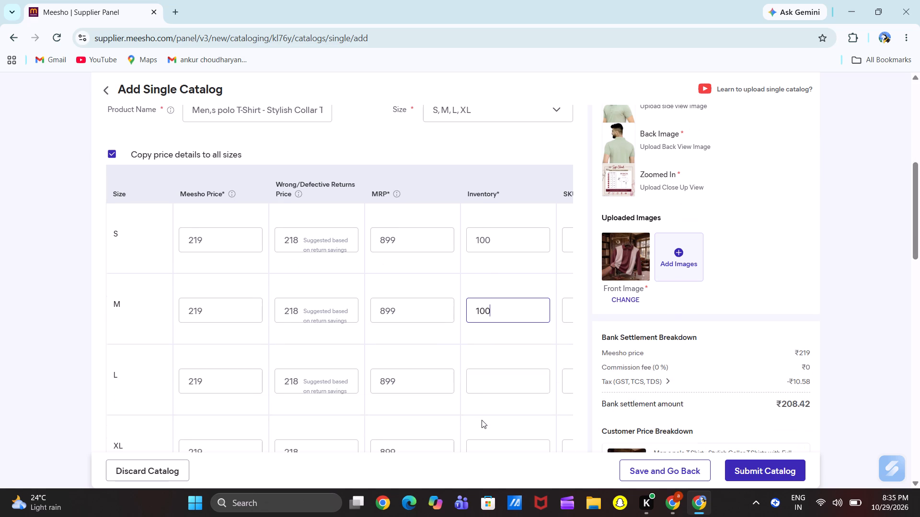
left_click(476, 390)
type("100")
scroll(479, 397, "down", 2)
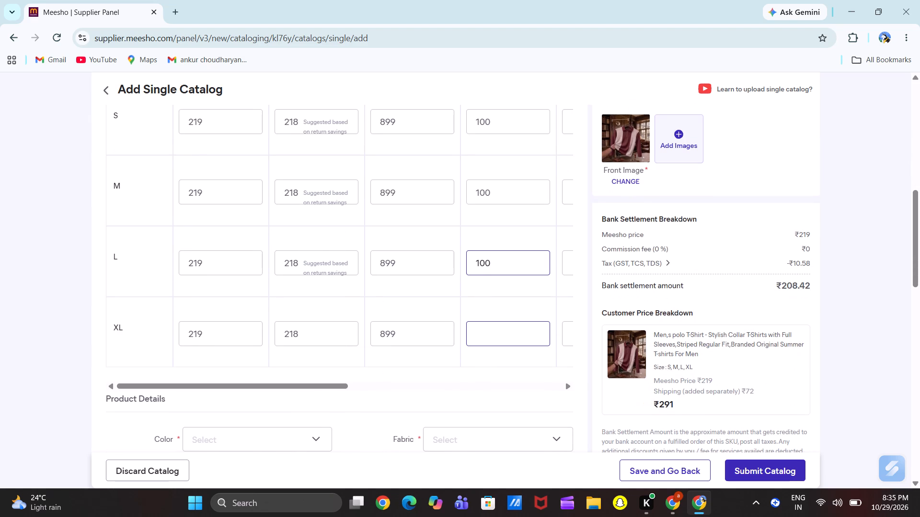
left_click(487, 338)
type("100")
Set the first garment measurement in the size table to 36 for size S and 38 for size M.
scroll(434, 275, "left", 6)
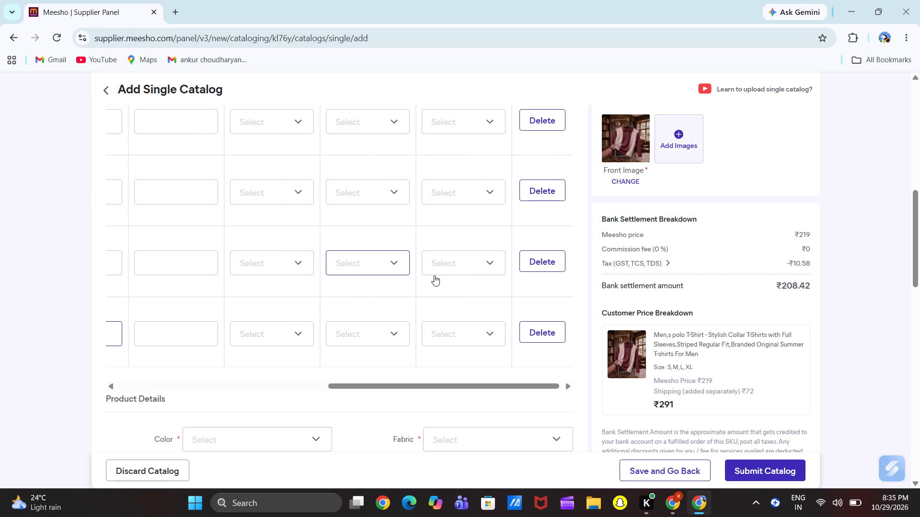
scroll(434, 275, "left", 1)
left_click(268, 111)
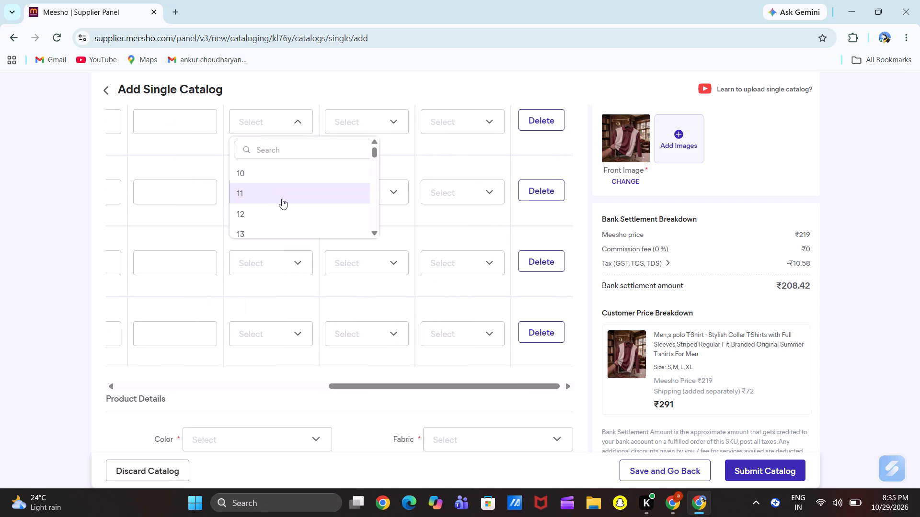
scroll(282, 199, "down", 6)
left_click(290, 216)
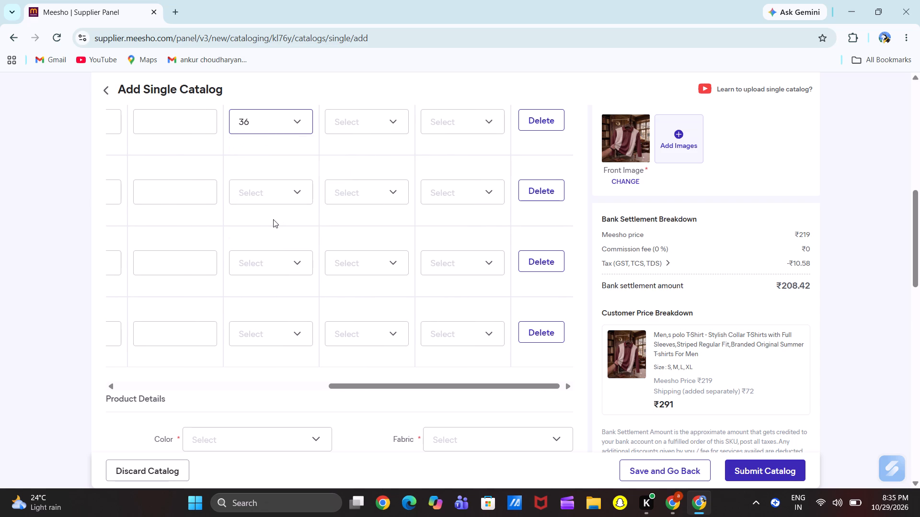
left_click(251, 193)
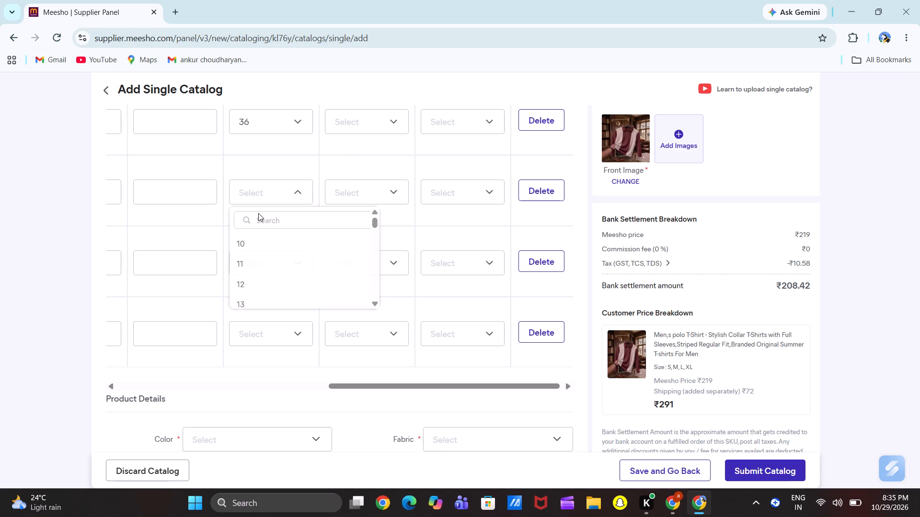
scroll(297, 261, "down", 3)
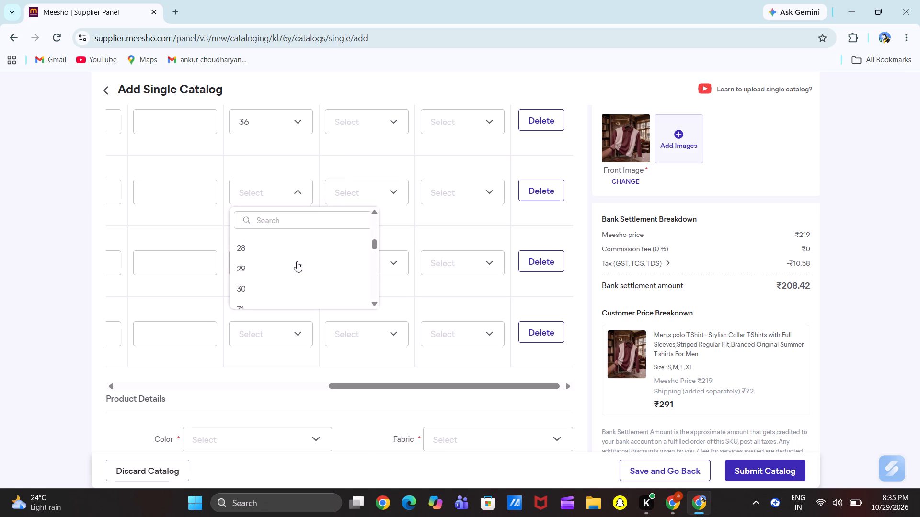
scroll(297, 261, "down", 2)
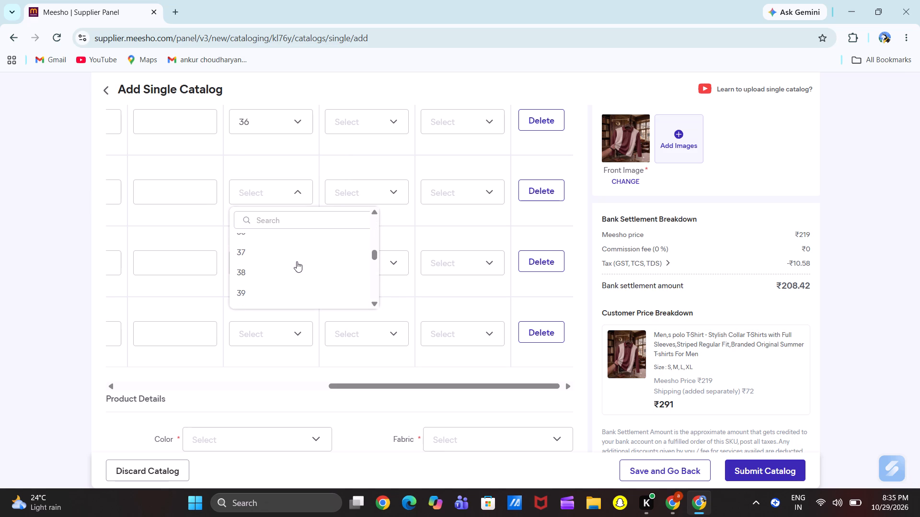
scroll(297, 261, "down", 1)
left_click(297, 261)
Set the first garment measurement in the size table to 40 for size L and 42 for size XL.
left_click(264, 269)
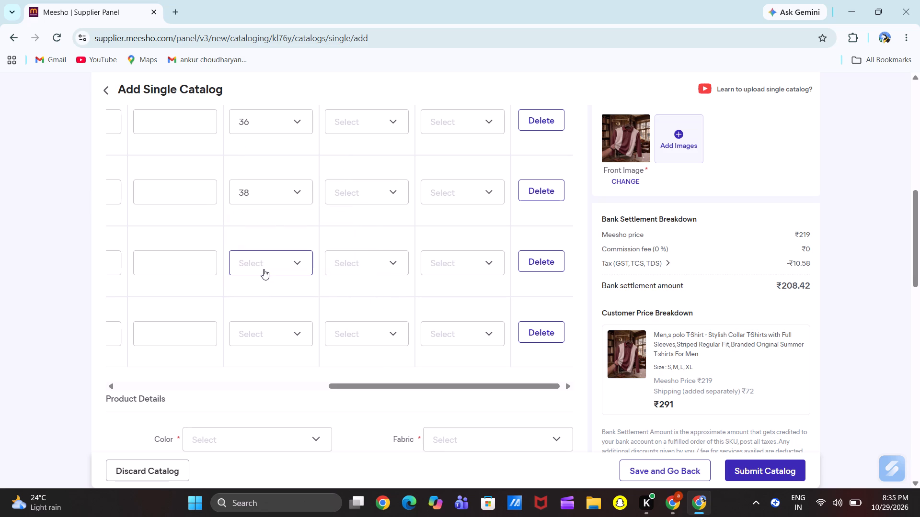
scroll(287, 348, "down", 3)
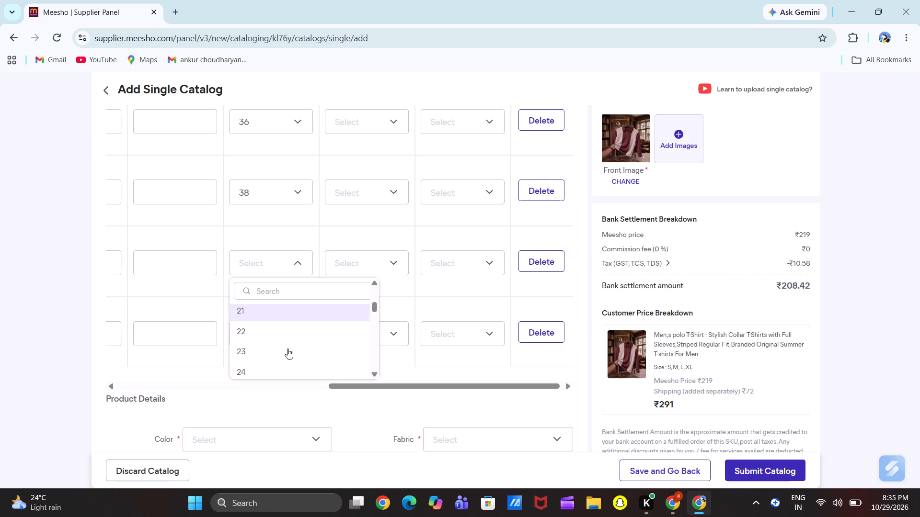
scroll(287, 348, "down", 4)
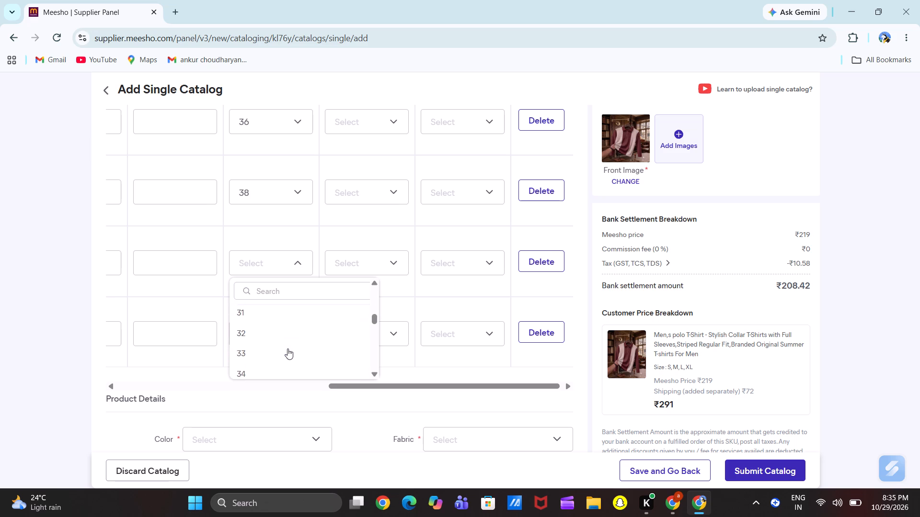
scroll(287, 348, "down", 2)
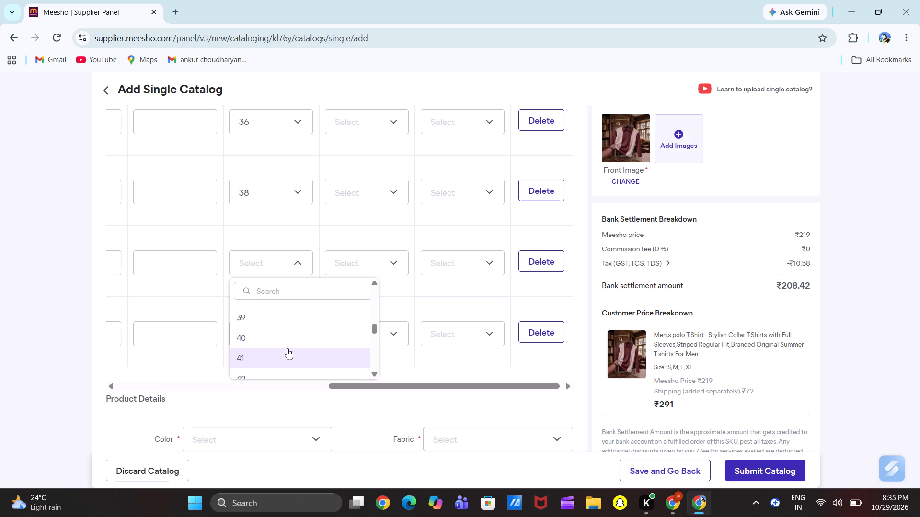
left_click(274, 334)
left_click(254, 340)
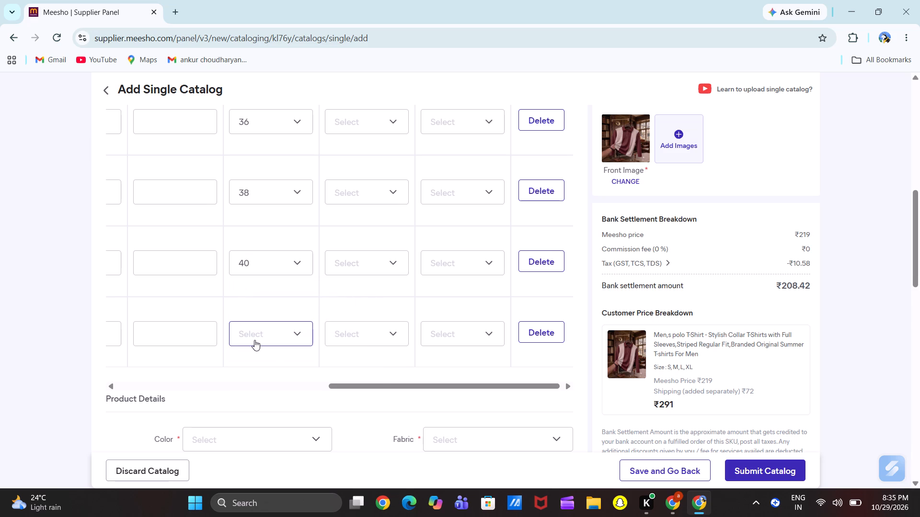
scroll(293, 391, "down", 3)
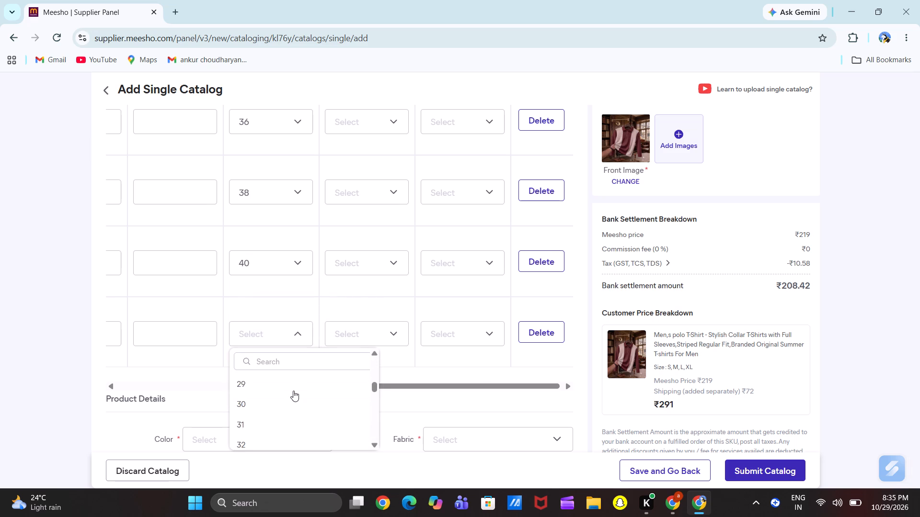
scroll(293, 391, "down", 2)
scroll(293, 391, "up", 2)
scroll(293, 391, "down", 2)
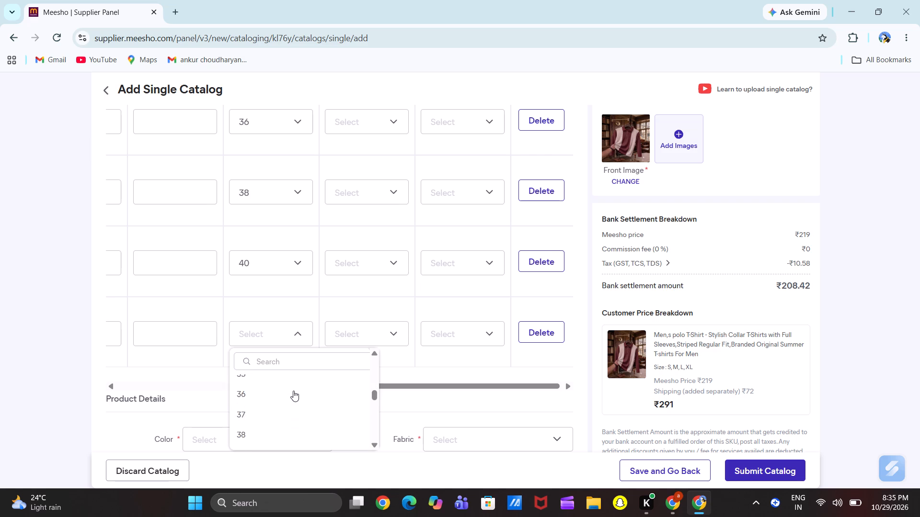
scroll(293, 391, "down", 2)
left_click(299, 407)
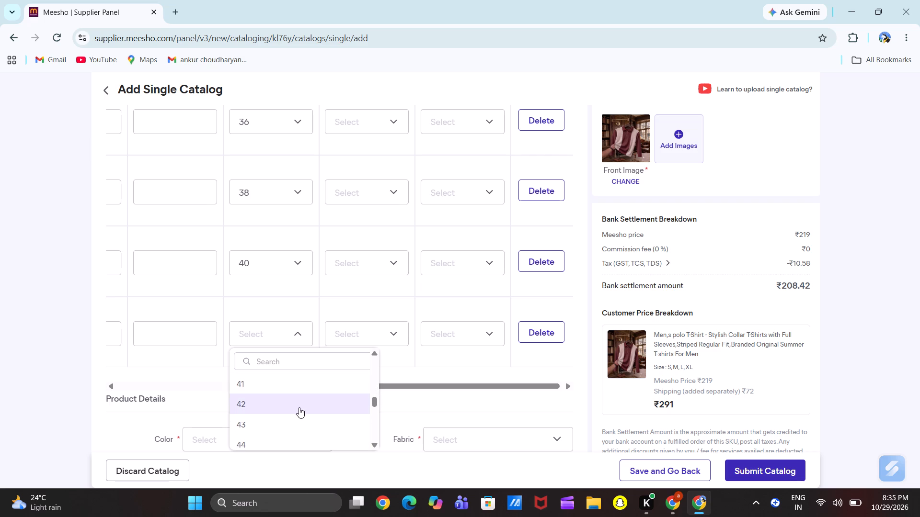
Set the second garment measurement in the size table to 14.5 for size S and 15.5 for size M.
left_click(357, 127)
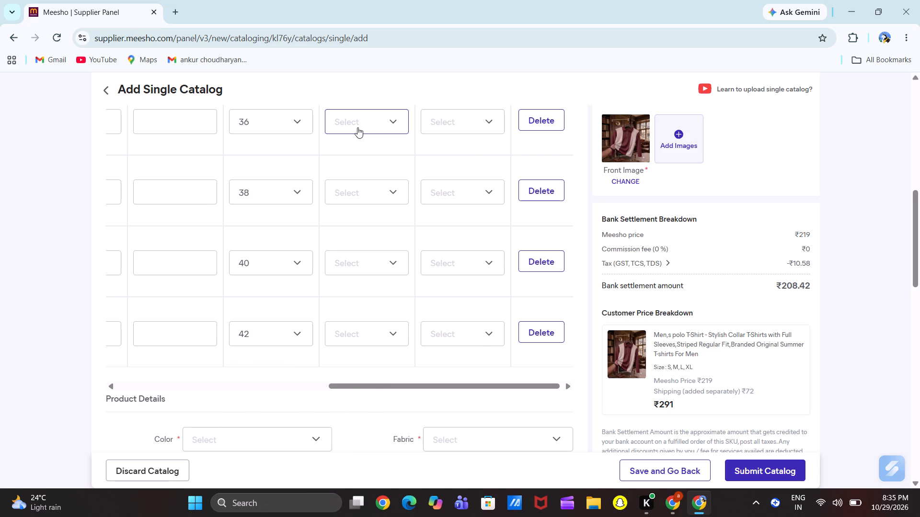
scroll(363, 218, "down", 1)
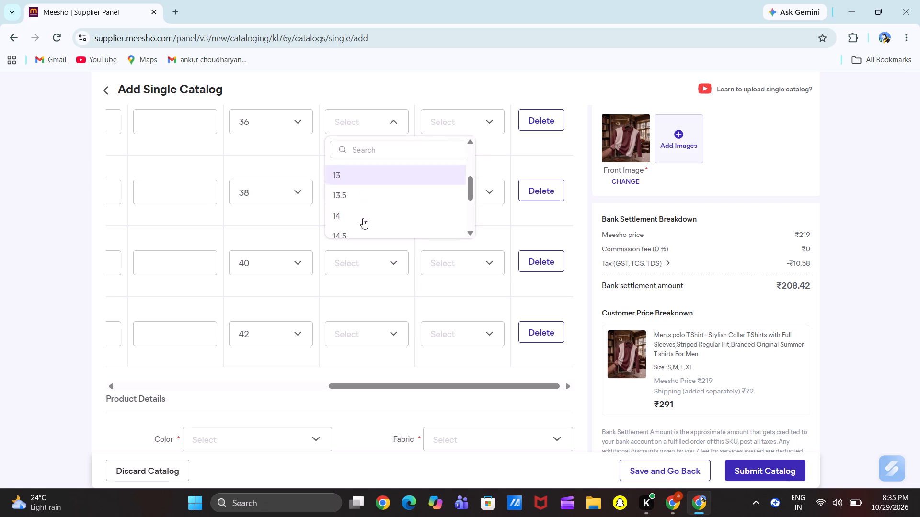
scroll(363, 218, "down", 1)
left_click(363, 218)
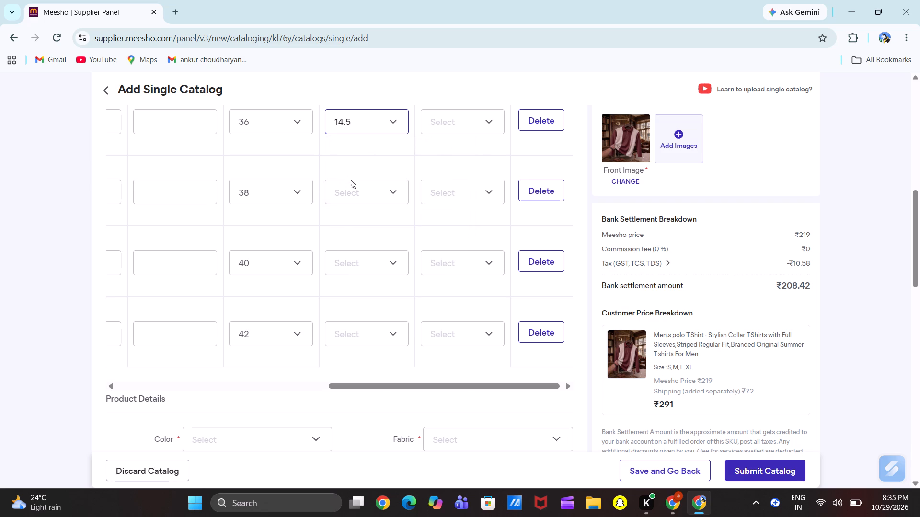
left_click(351, 180)
scroll(385, 272, "down", 2)
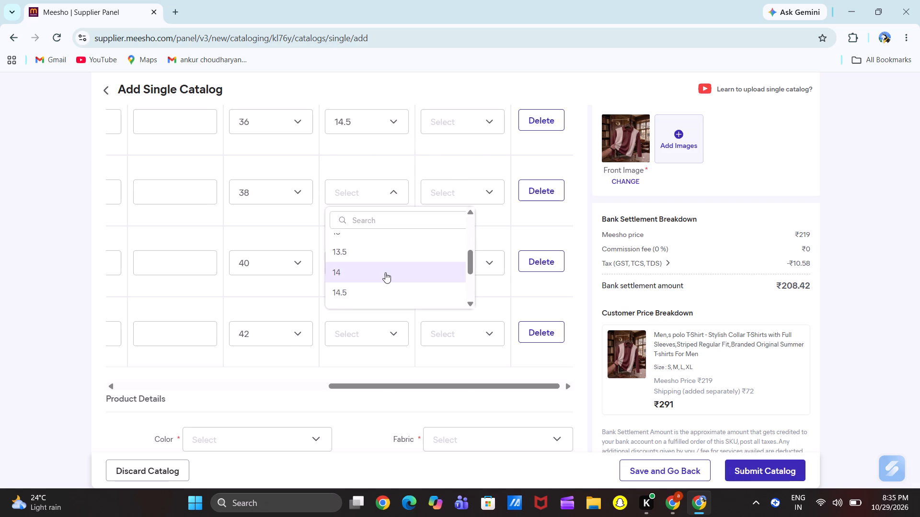
scroll(385, 272, "down", 2)
left_click(385, 272)
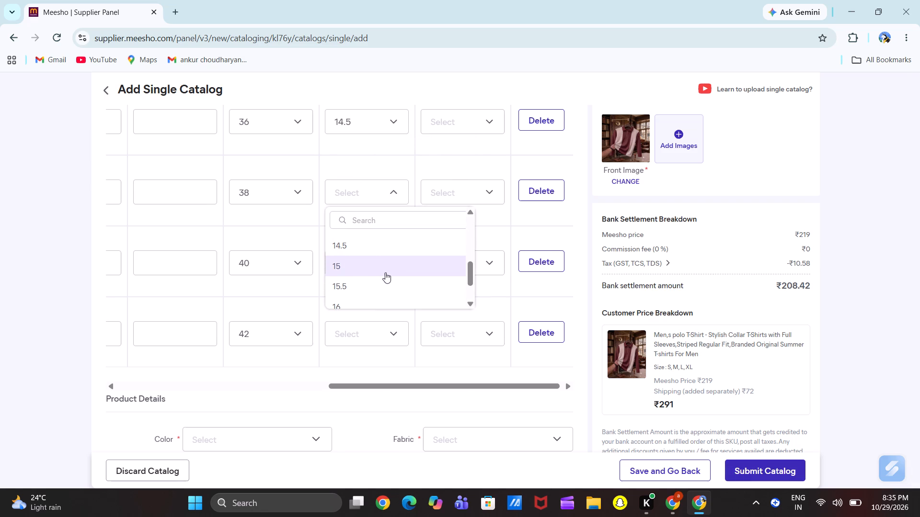
left_click(374, 189)
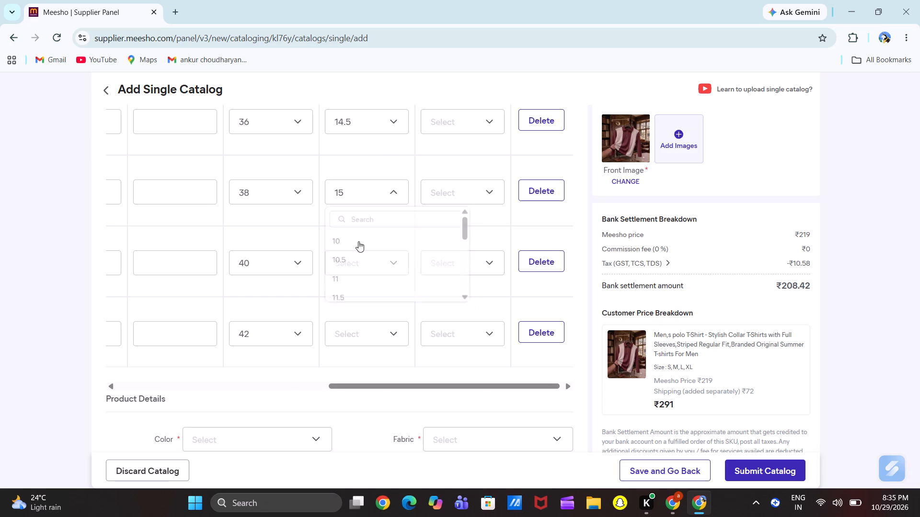
scroll(381, 273, "down", 3)
scroll(381, 273, "up", 1)
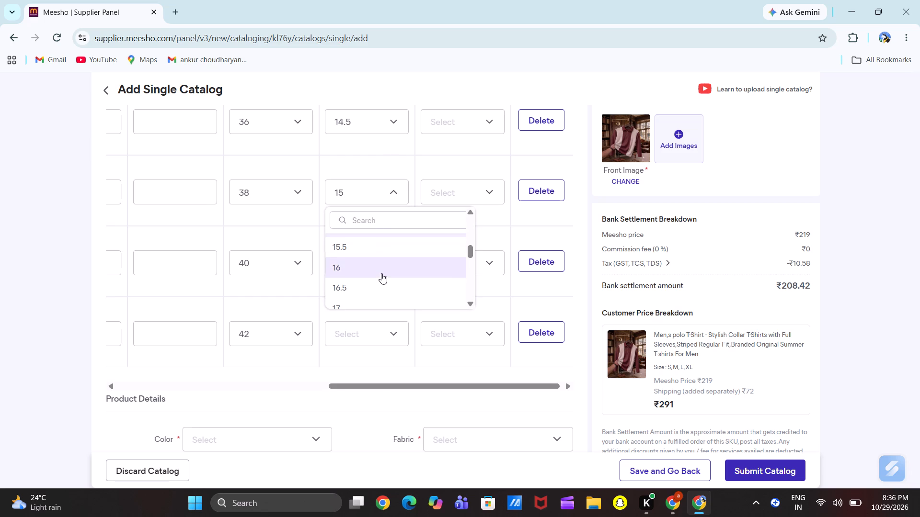
scroll(381, 273, "up", 1)
left_click(367, 265)
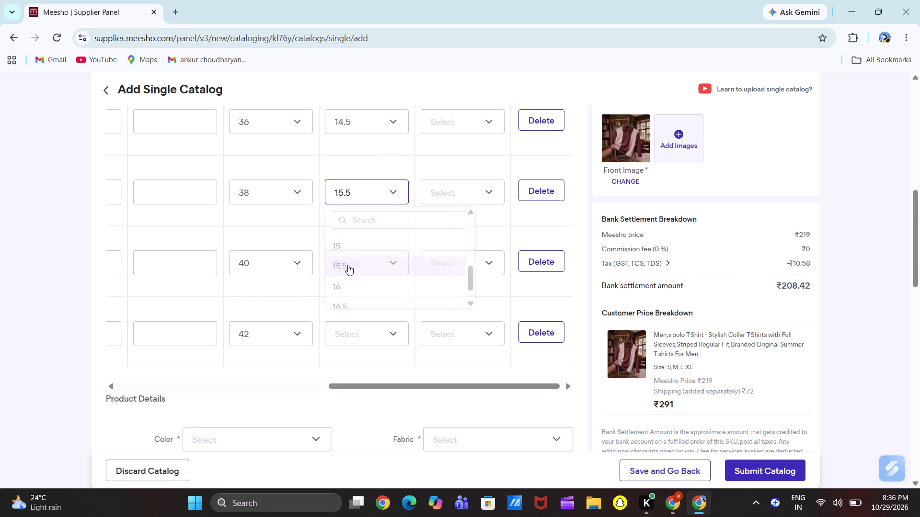
Set the second garment measurement in the size table to 16.5 for size L and 17.5 for size XL.
left_click(335, 269)
scroll(385, 345, "down", 2)
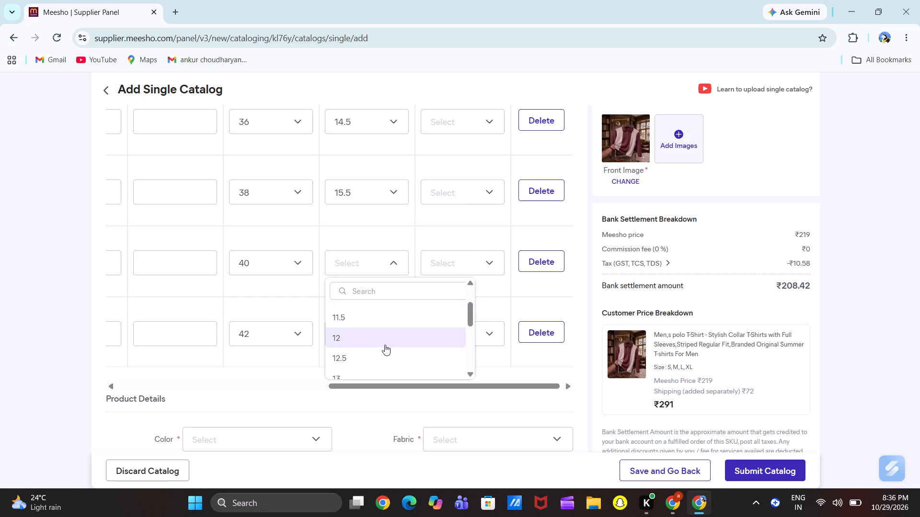
scroll(385, 345, "down", 2)
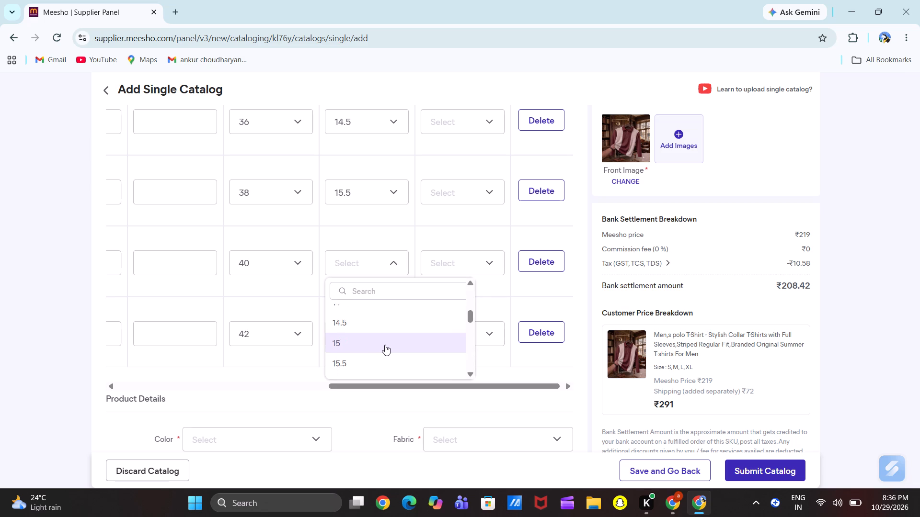
scroll(385, 345, "left", 1)
scroll(344, 335, "down", 1)
left_click(365, 360)
left_click(343, 337)
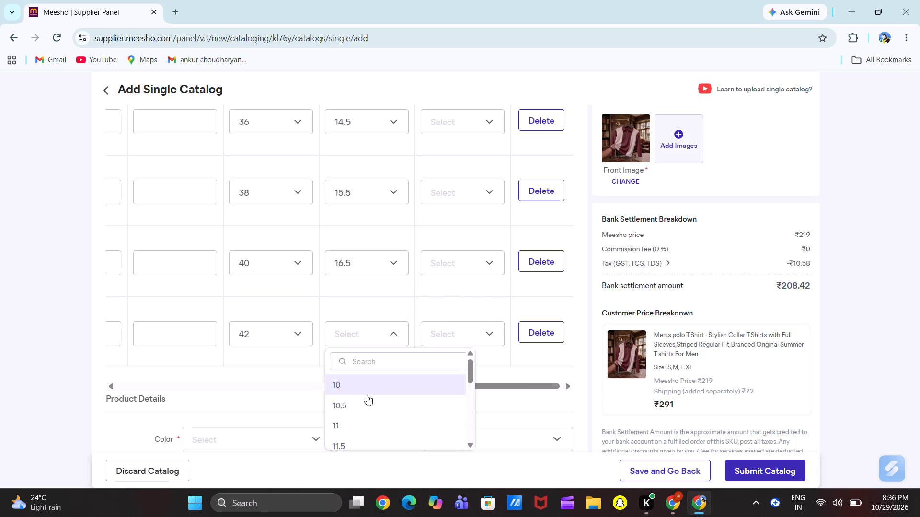
scroll(367, 395, "down", 4)
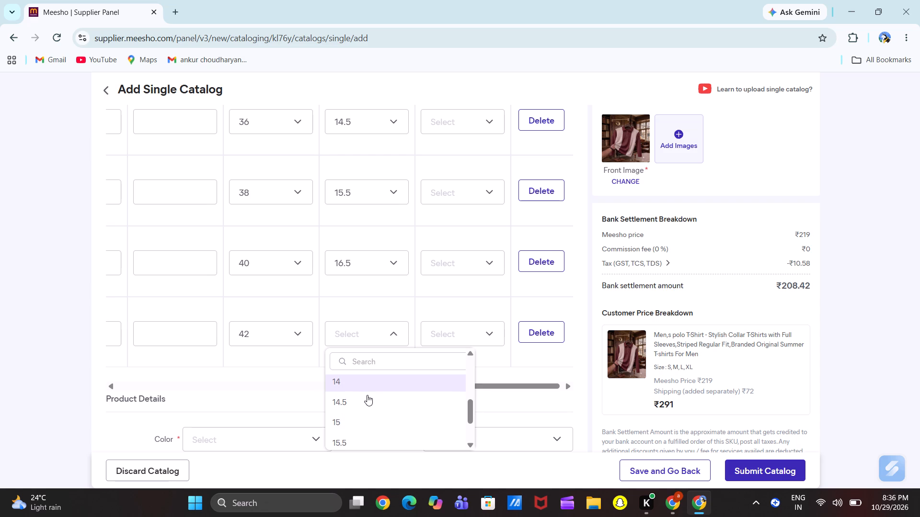
scroll(367, 395, "down", 2)
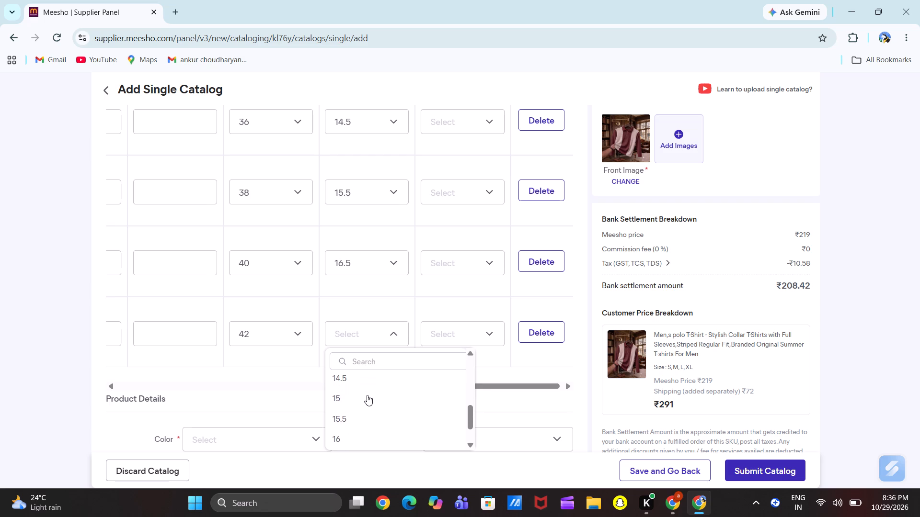
scroll(367, 395, "down", 2)
left_click(367, 395)
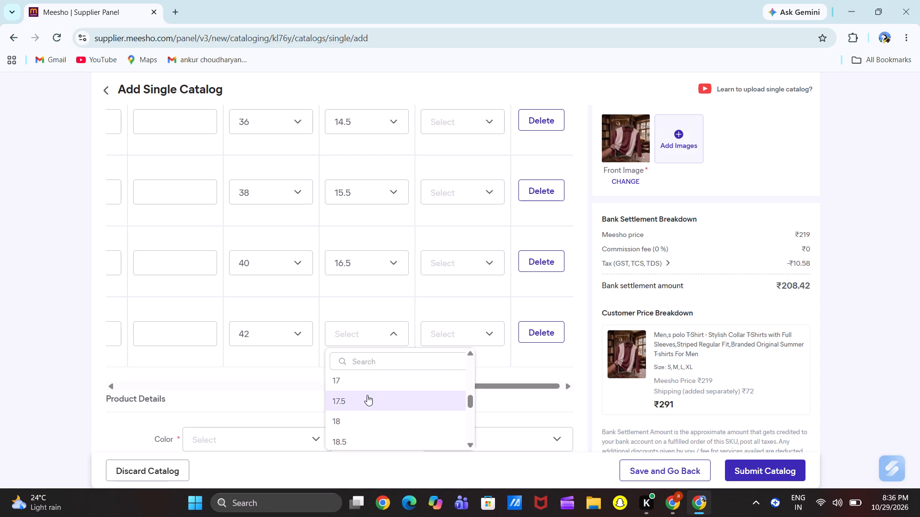
Change the second garment measurement in the size table to 24.5 for size S and 25.5 for size M.
left_click(473, 117)
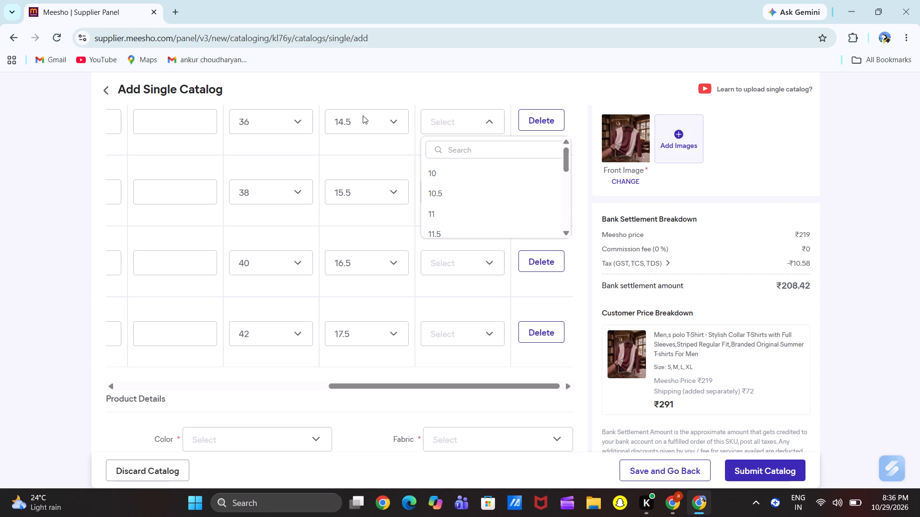
left_click(386, 125)
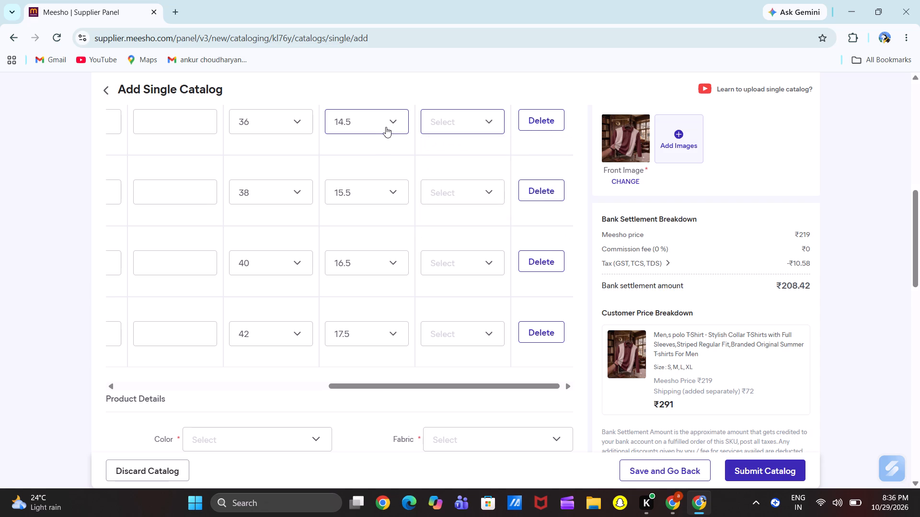
left_click(359, 122)
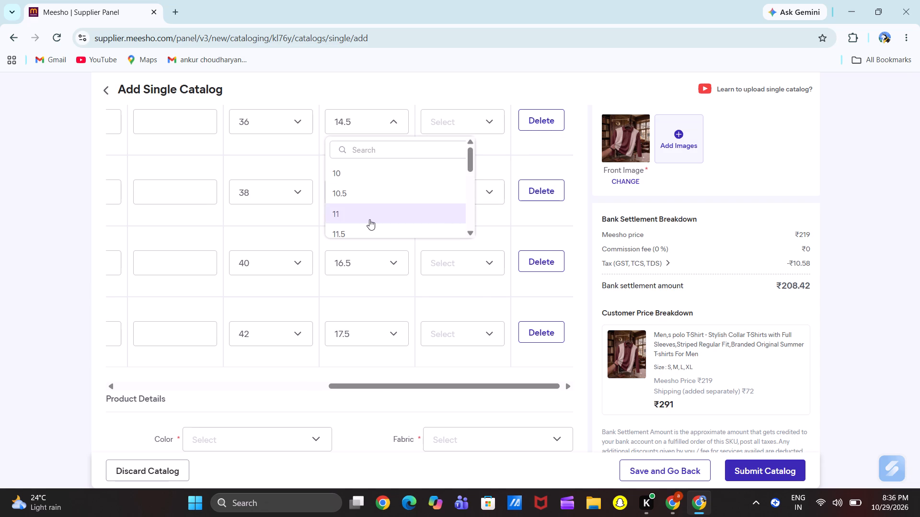
scroll(369, 219, "down", 5)
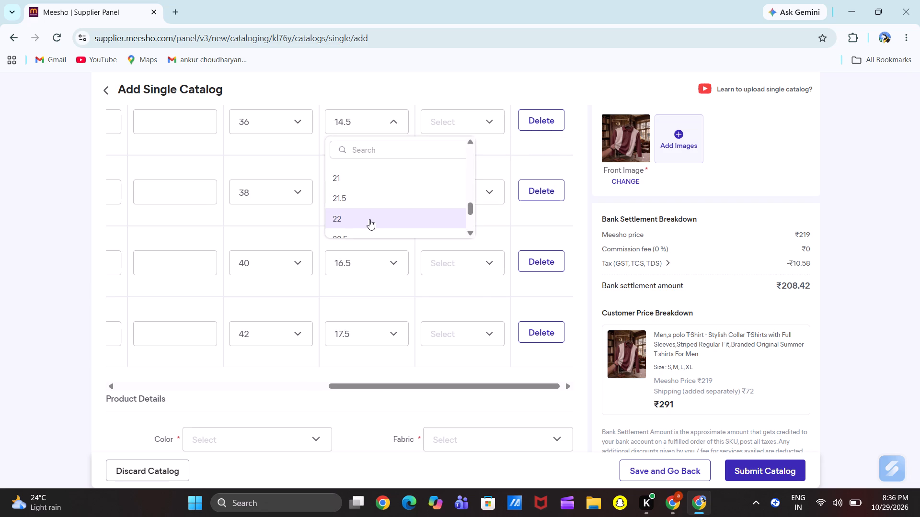
scroll(369, 219, "down", 2)
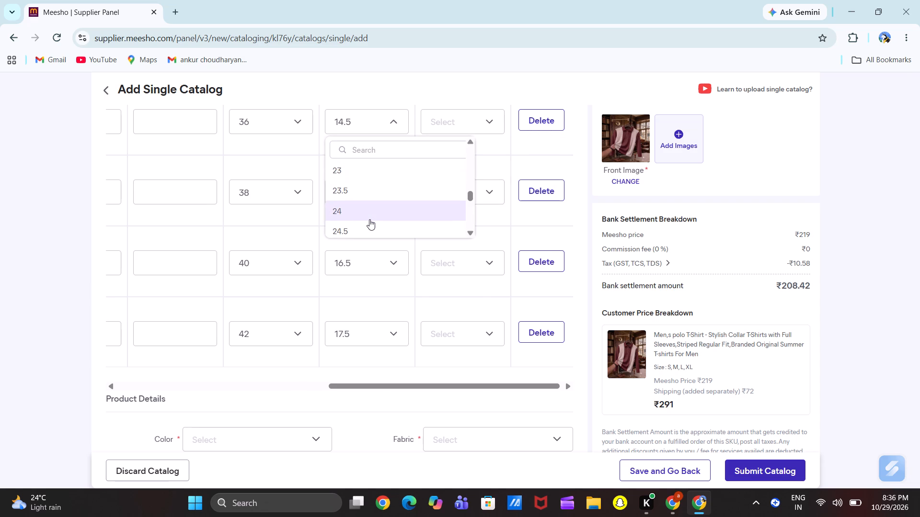
scroll(369, 219, "down", 1)
left_click(369, 219)
left_click(337, 189)
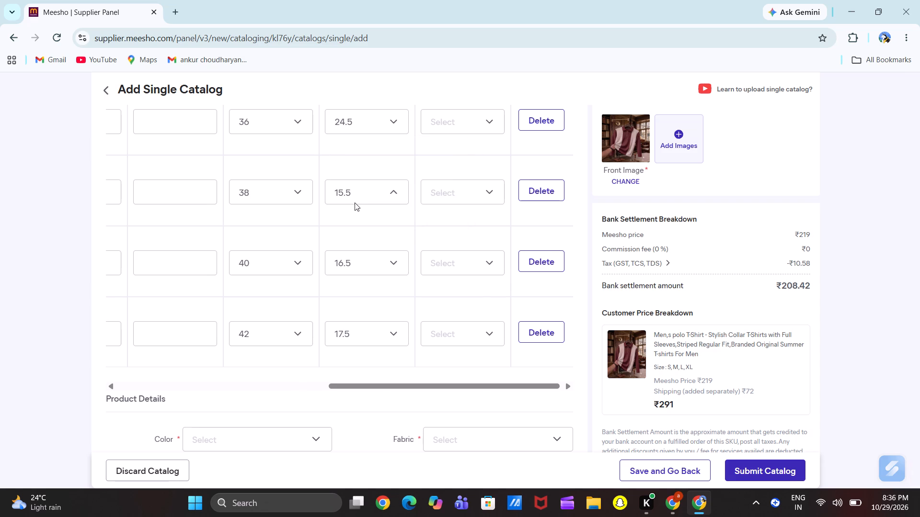
scroll(425, 272, "down", 3)
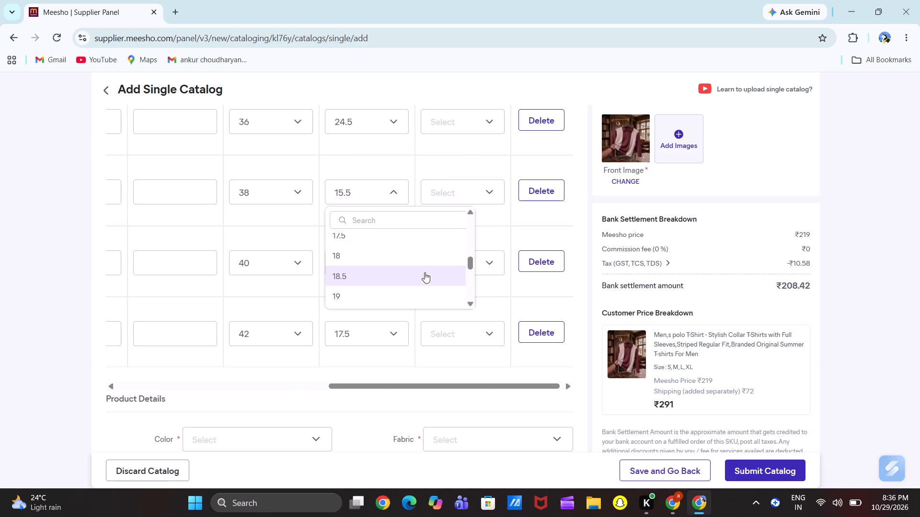
scroll(425, 272, "down", 4)
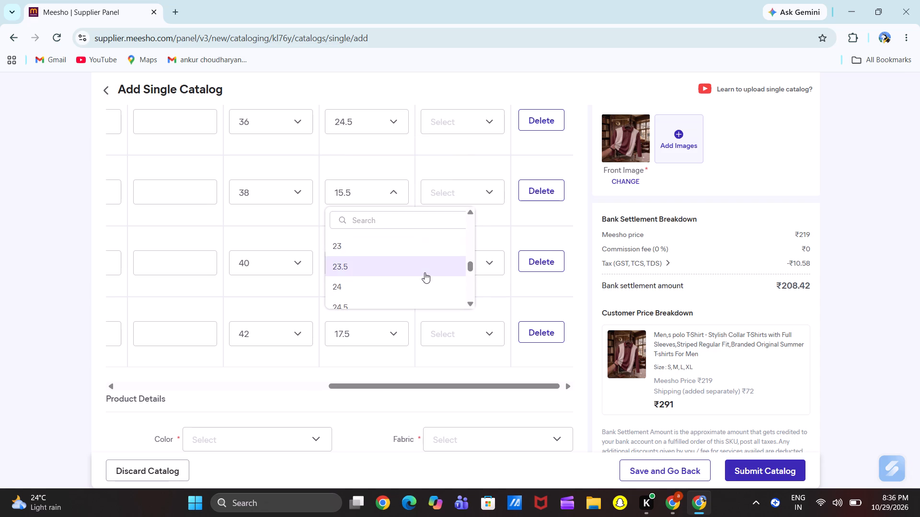
scroll(425, 272, "down", 2)
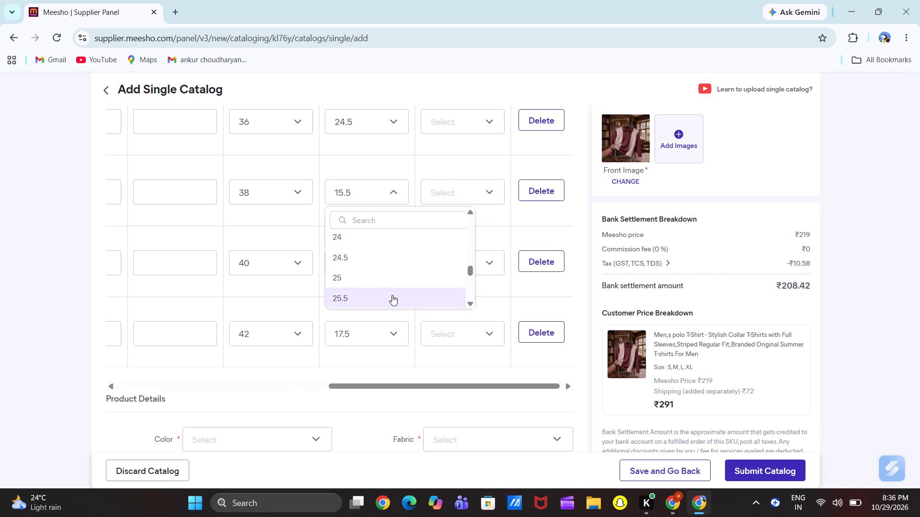
left_click(387, 291)
Change the second garment measurement in the size table to 26.5 for size L and 27.5 for size XL.
left_click(364, 255)
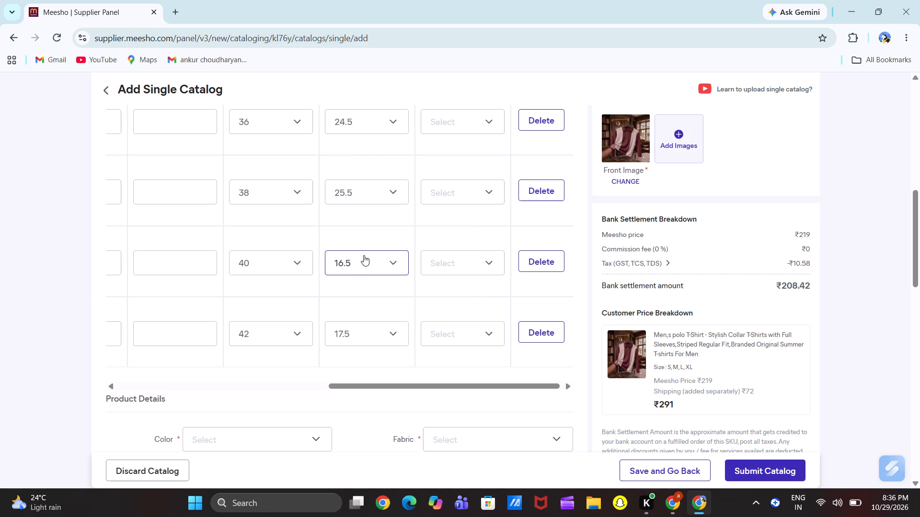
scroll(380, 298, "down", 4)
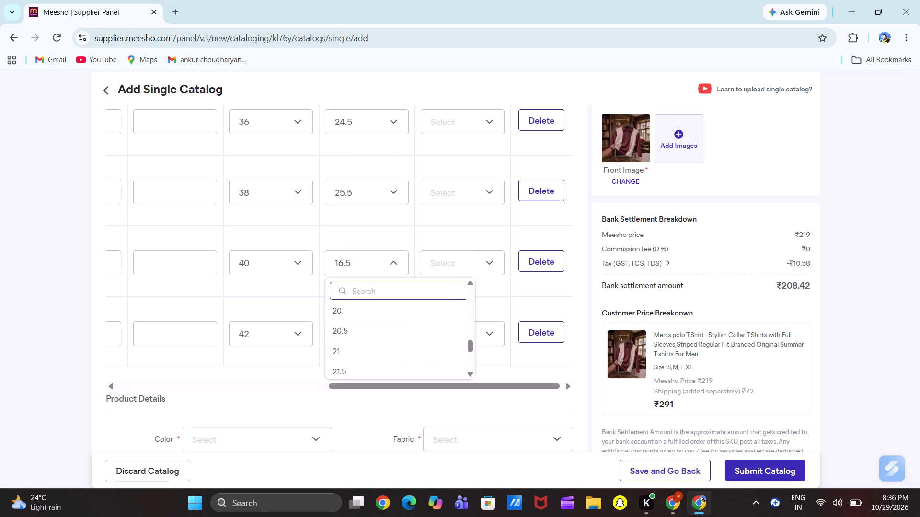
scroll(380, 298, "down", 2)
left_click(376, 351)
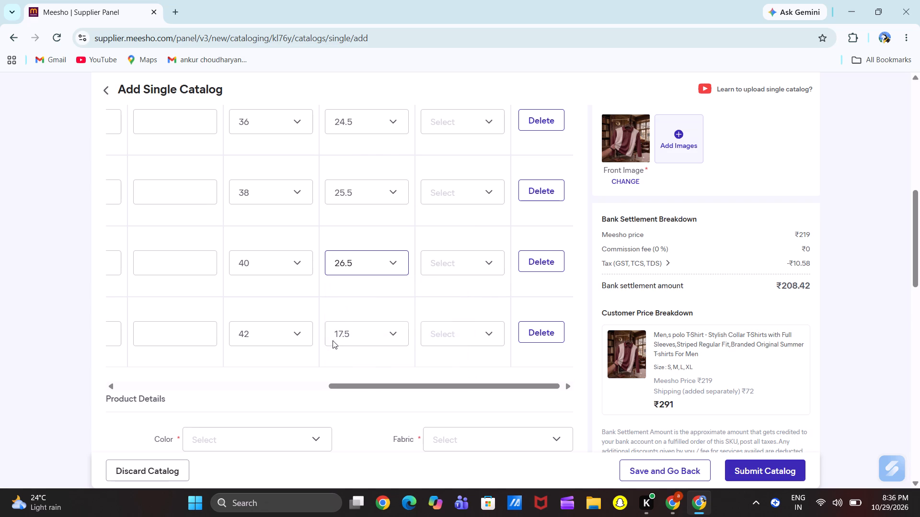
left_click(333, 340)
scroll(390, 349, "down", 6)
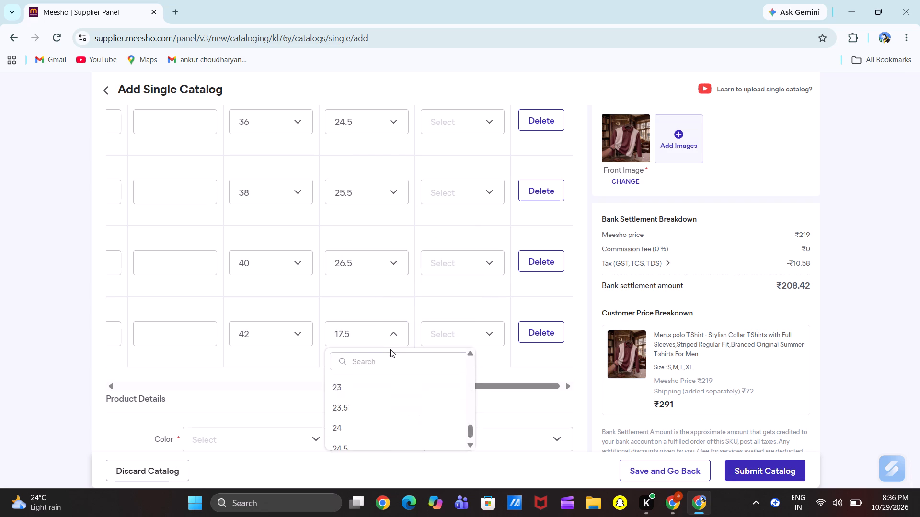
scroll(390, 349, "down", 1)
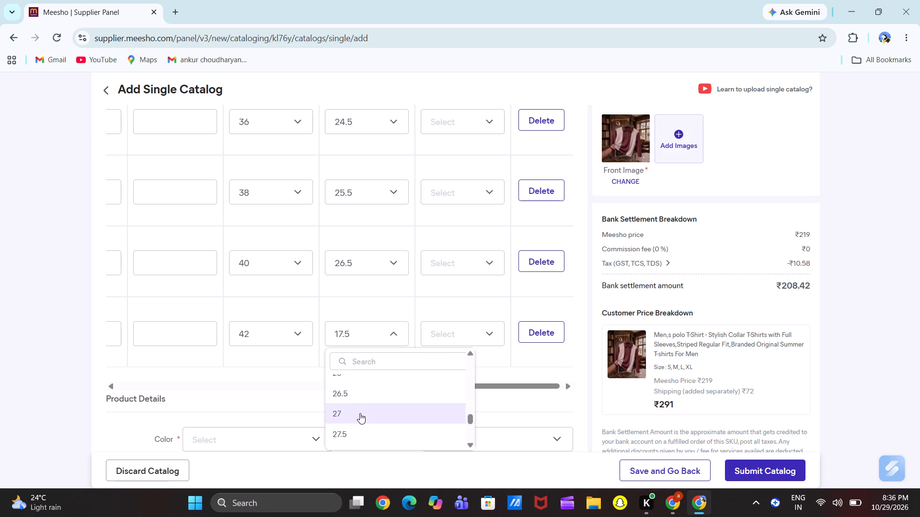
left_click(367, 426)
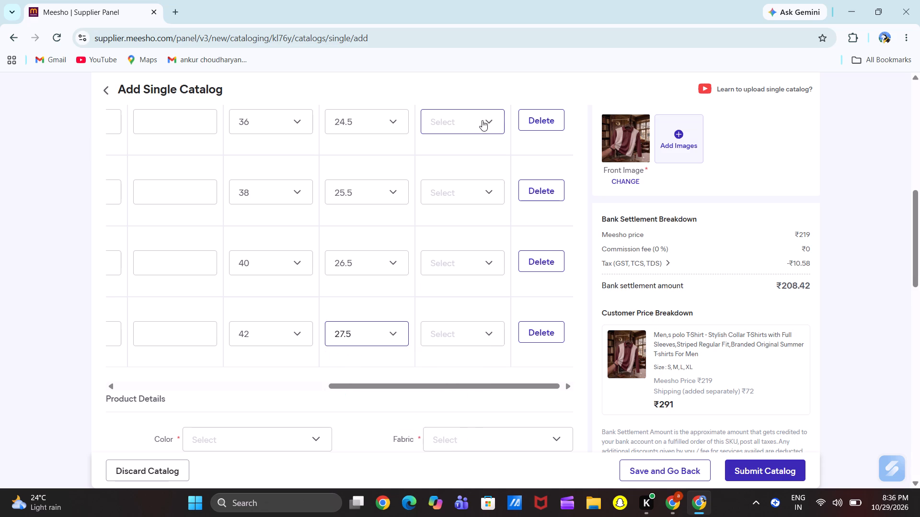
Set the third garment measurement in the size table to 14.5 for size S and 15.5 for size M.
left_click(474, 117)
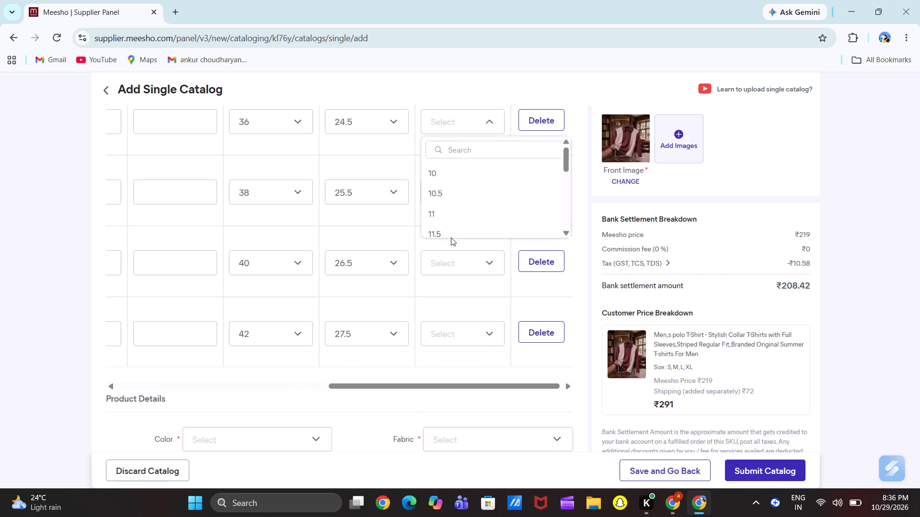
scroll(454, 169, "down", 2)
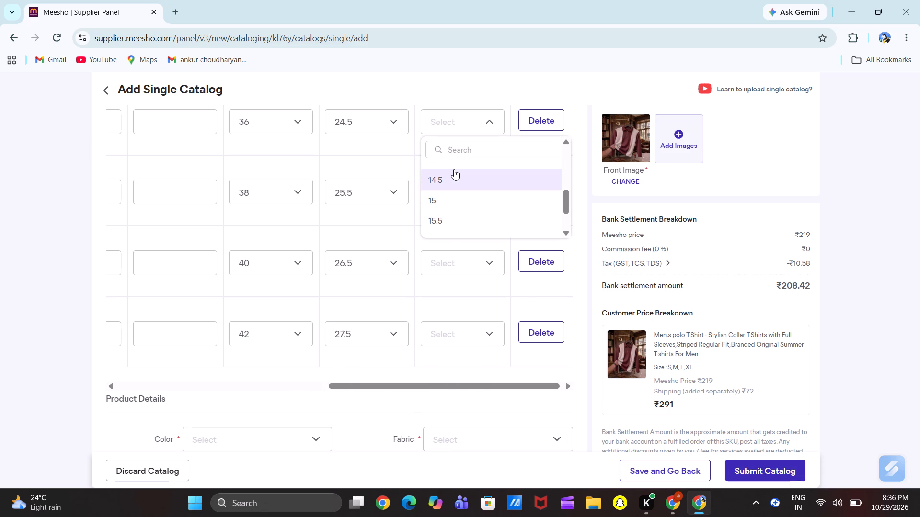
left_click(454, 169)
left_click(440, 190)
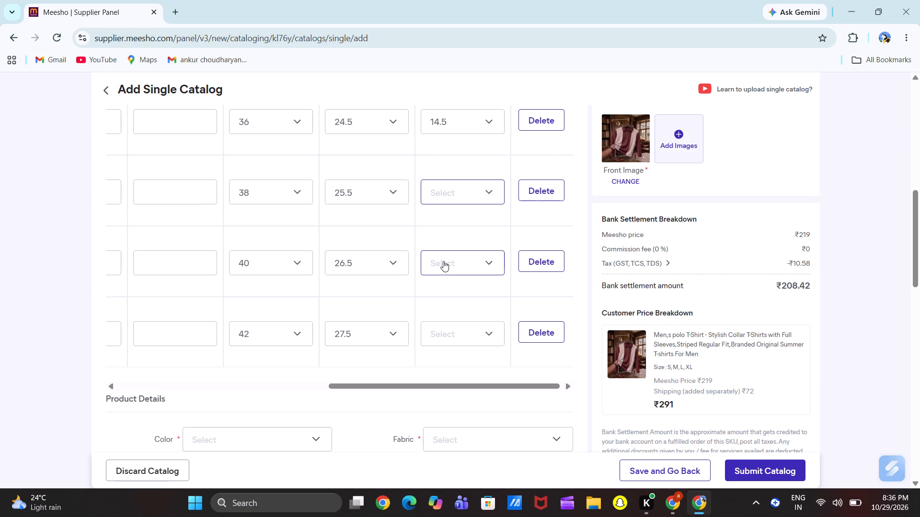
left_click(442, 191)
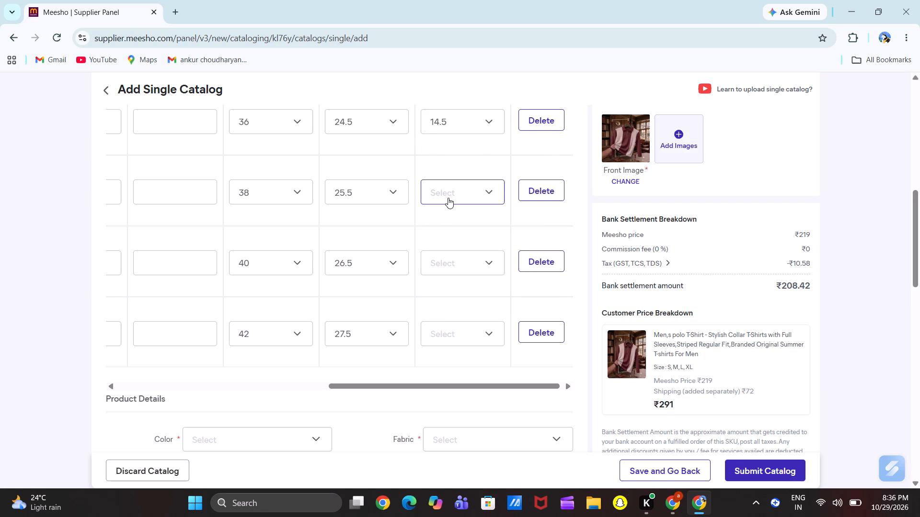
left_click(448, 197)
scroll(483, 273, "down", 3)
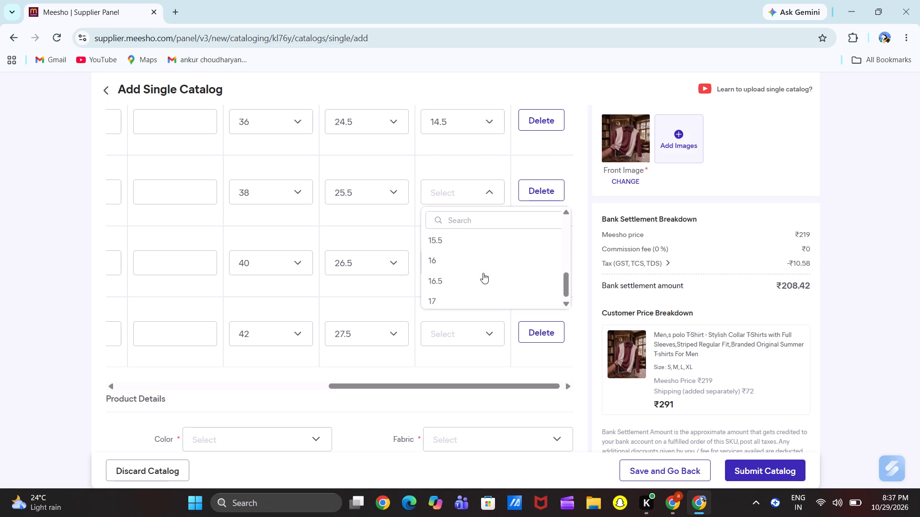
scroll(483, 273, "down", 1)
scroll(483, 273, "up", 1)
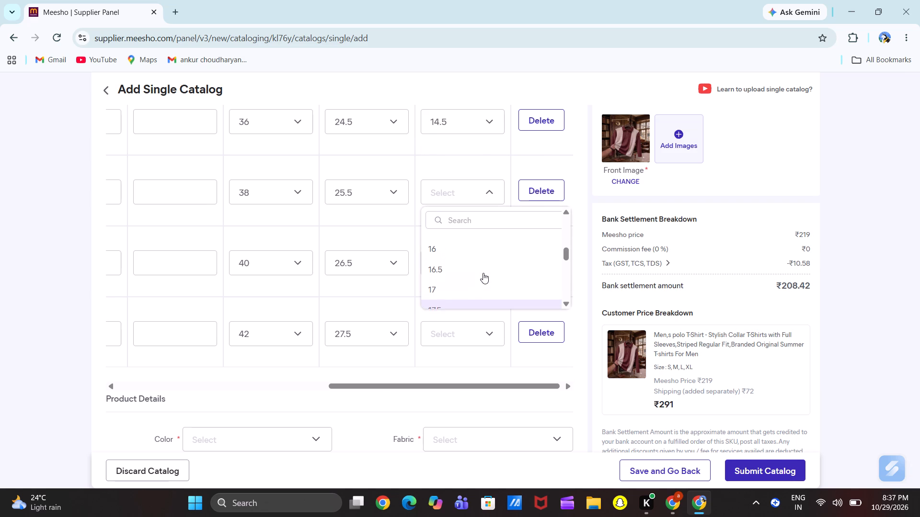
scroll(483, 273, "up", 1)
left_click(449, 250)
Set the third garment measurement in the size table to 16.5 for size L and 17.5 for size XL.
left_click(426, 263)
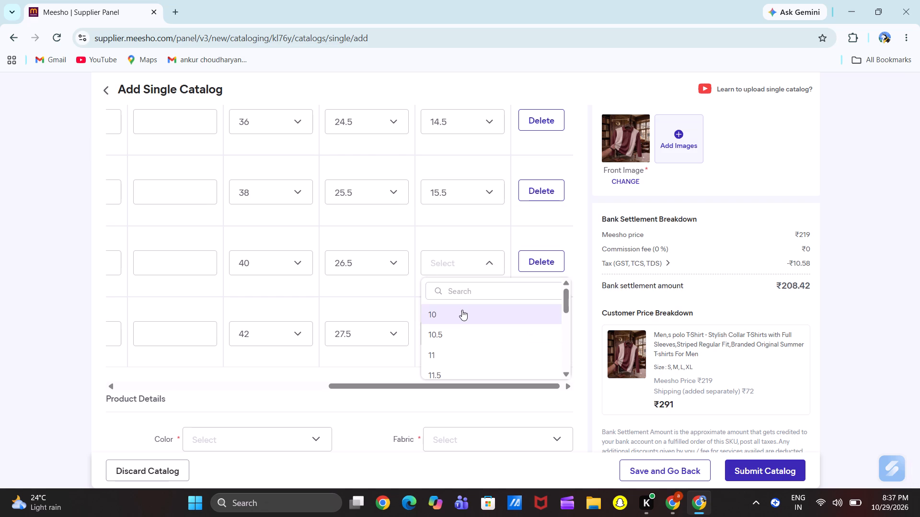
scroll(467, 344, "down", 3)
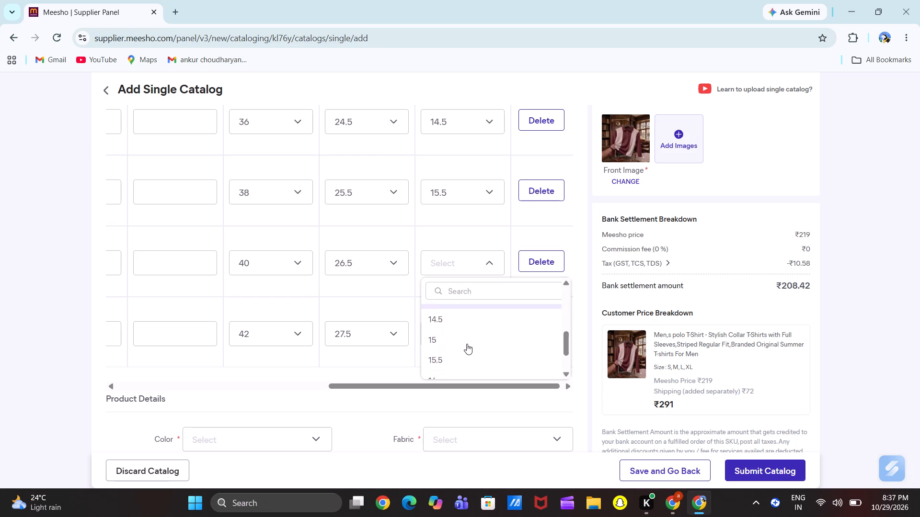
scroll(467, 344, "down", 3)
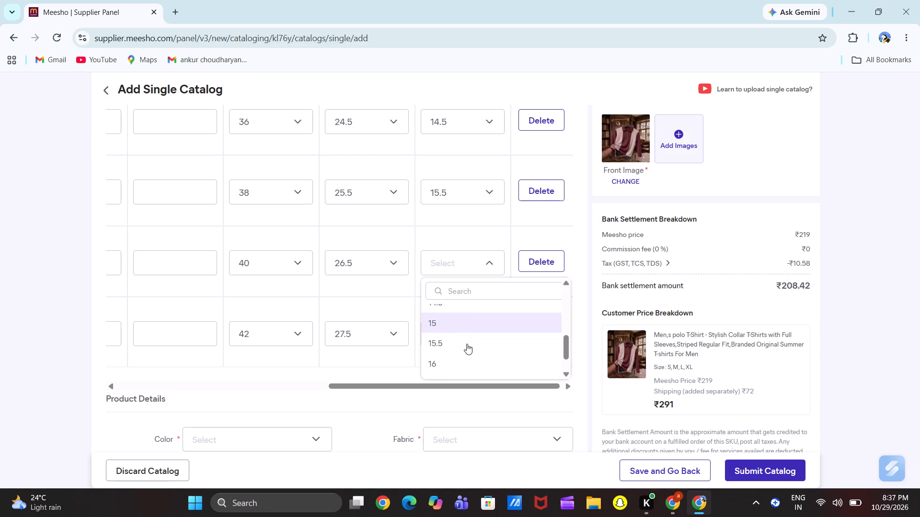
scroll(467, 344, "down", 1)
left_click(467, 344)
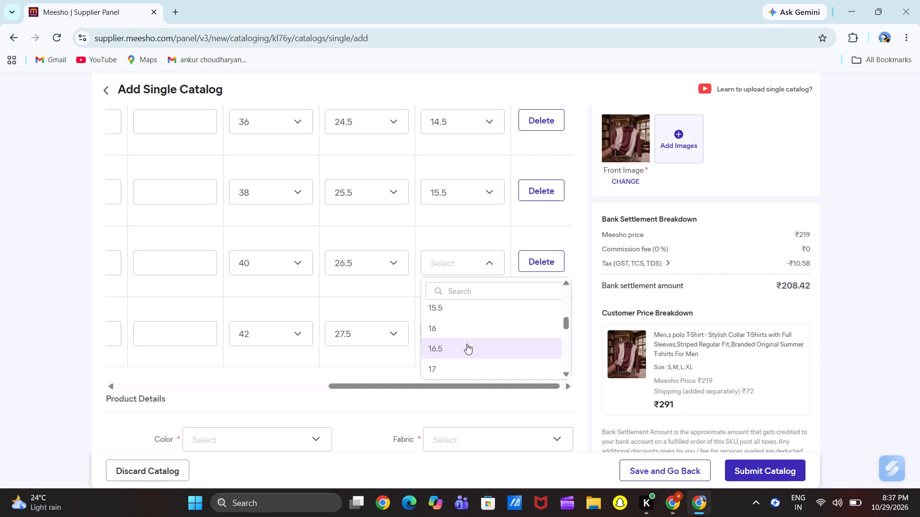
left_click(433, 340)
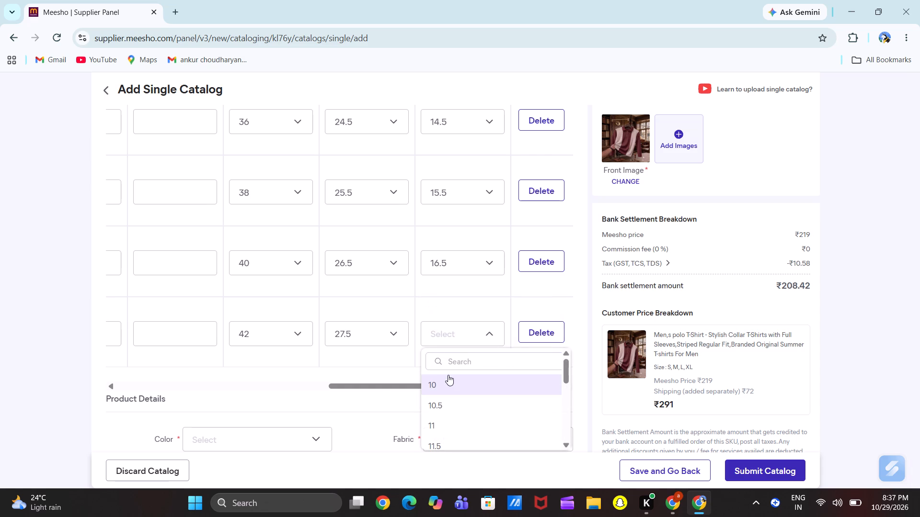
scroll(467, 403, "down", 4)
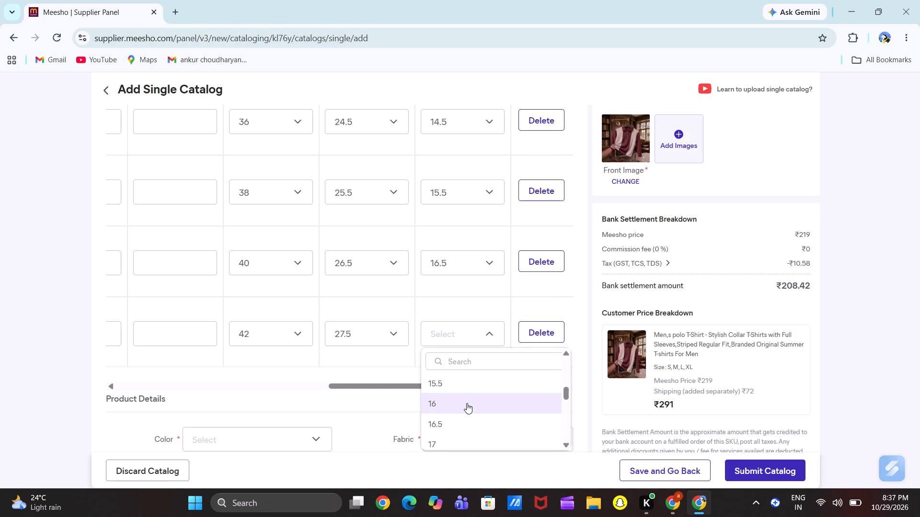
scroll(467, 403, "down", 1)
left_click(468, 418)
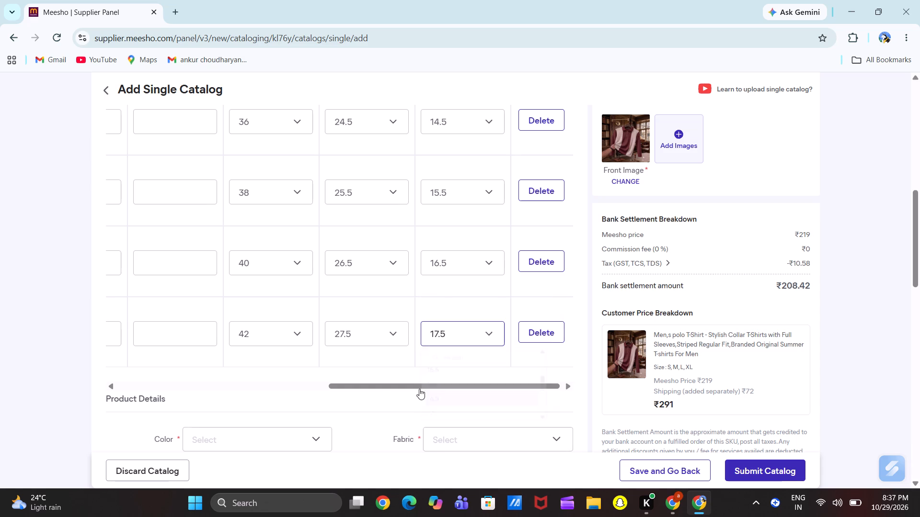
Set the product's color to Maroon in the Product Details section.
scroll(415, 377, "down", 3)
left_click(252, 274)
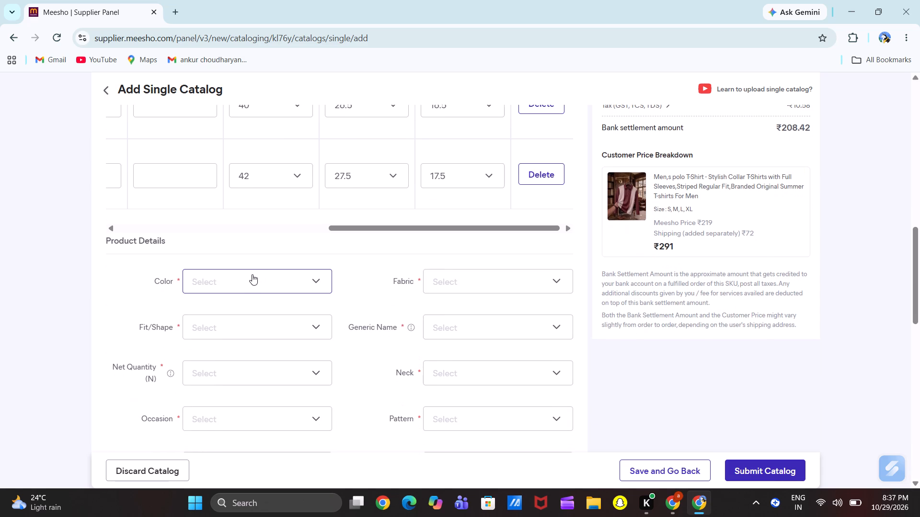
left_click(226, 304)
type("MA")
left_click(203, 372)
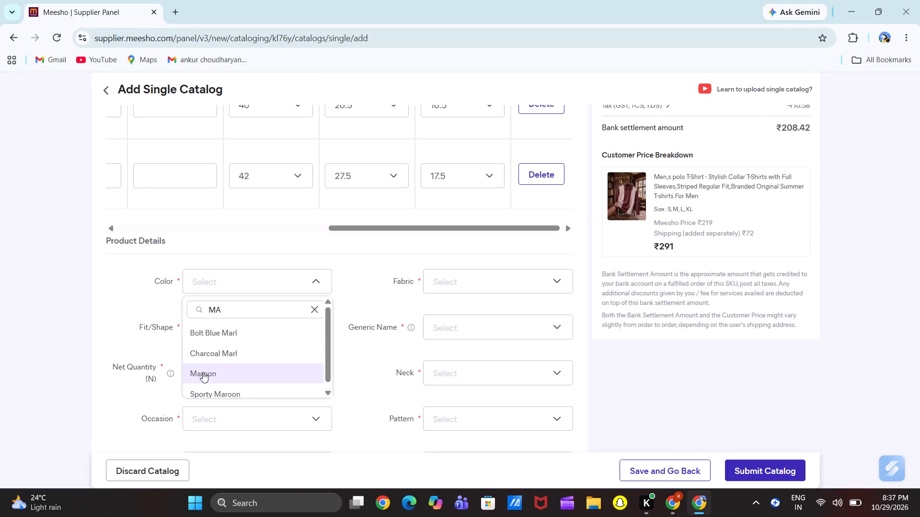
Set the product's fabric to Cotton Blend in the Product Details section.
left_click(458, 282)
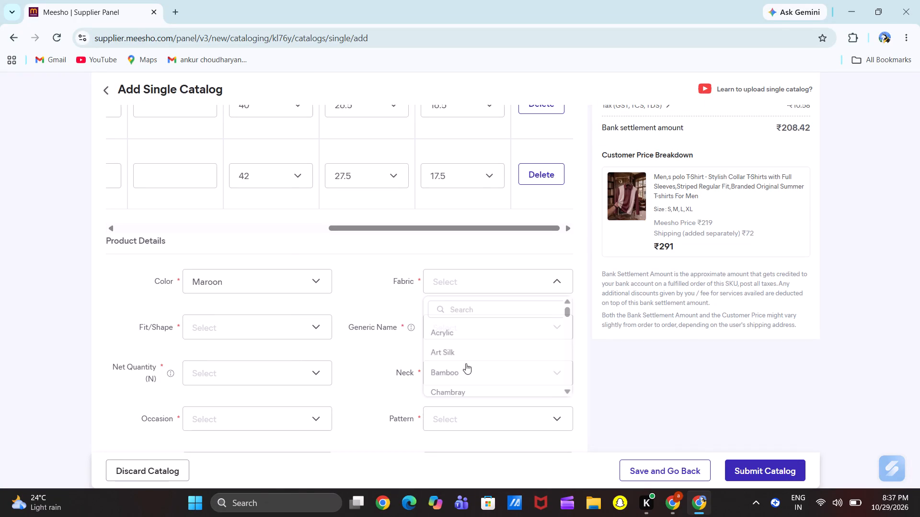
scroll(471, 371, "down", 3)
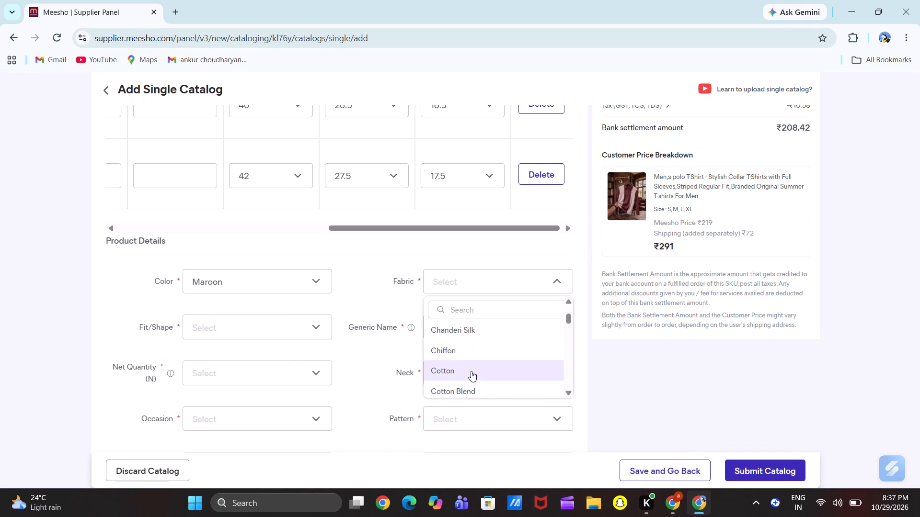
scroll(471, 371, "down", 1)
left_click(471, 371)
Set the product's fit/shape to Regular and its generic name to Tshirts in Product Details.
left_click(249, 325)
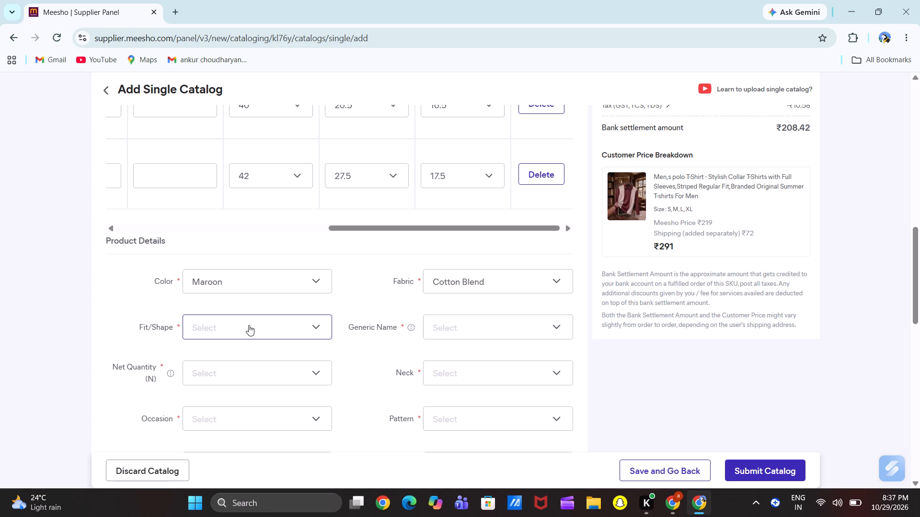
scroll(229, 390, "down", 1)
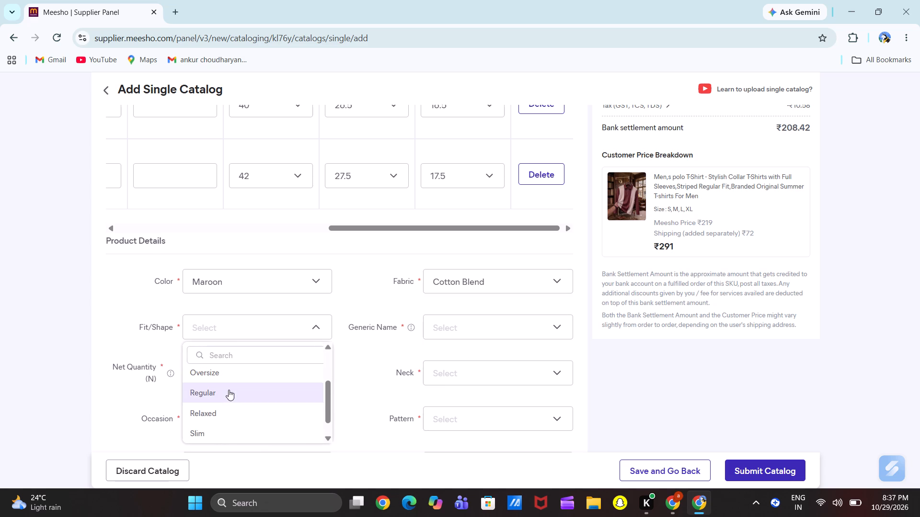
left_click(229, 390)
left_click(462, 328)
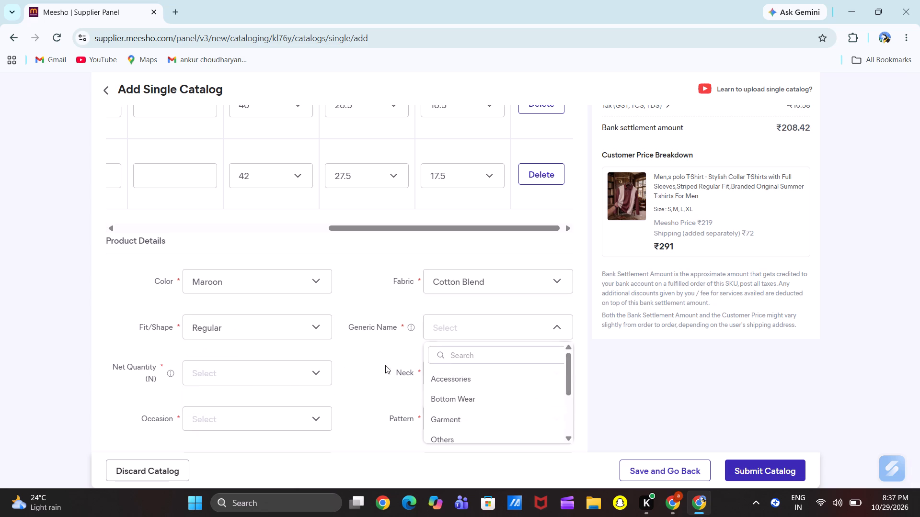
scroll(450, 408, "down", 2)
left_click(450, 408)
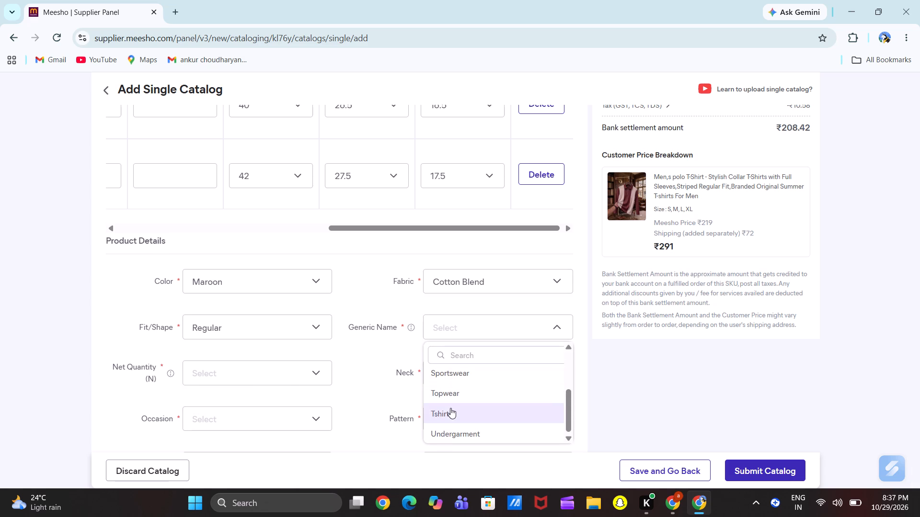
Set the product's net quantity to 1 and its neck style to Polo.
left_click(221, 366)
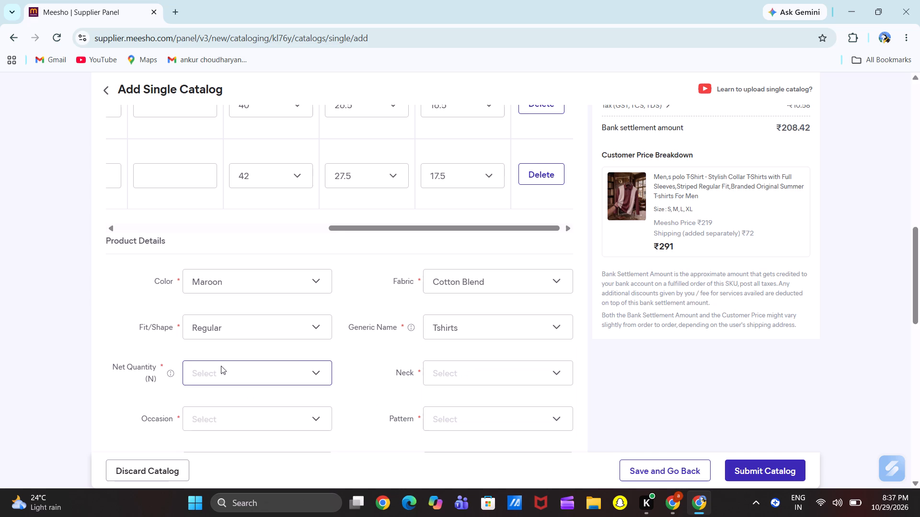
left_click(199, 411)
left_click(456, 371)
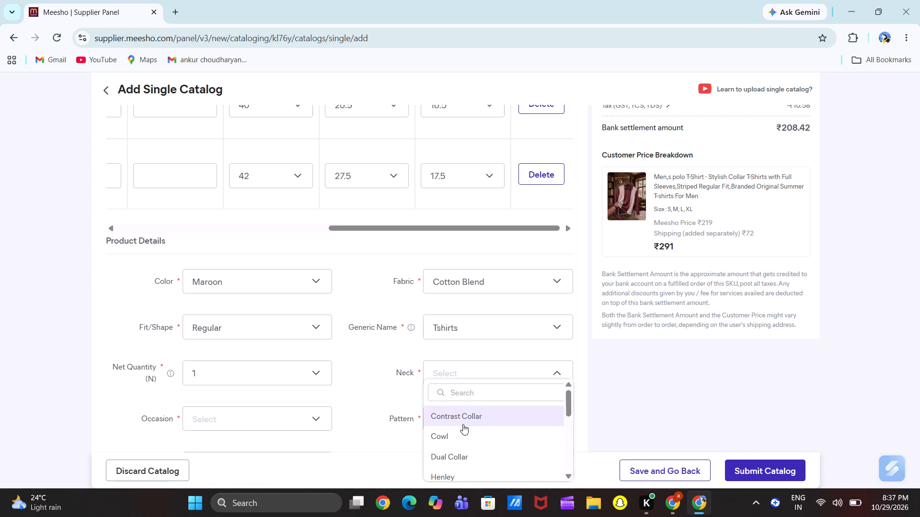
scroll(475, 442, "down", 2)
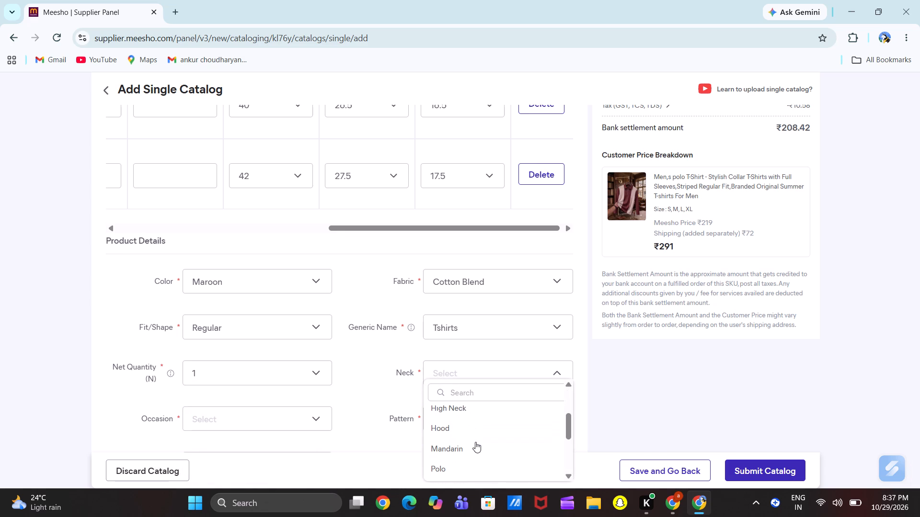
scroll(475, 442, "down", 1)
scroll(475, 442, "up", 1)
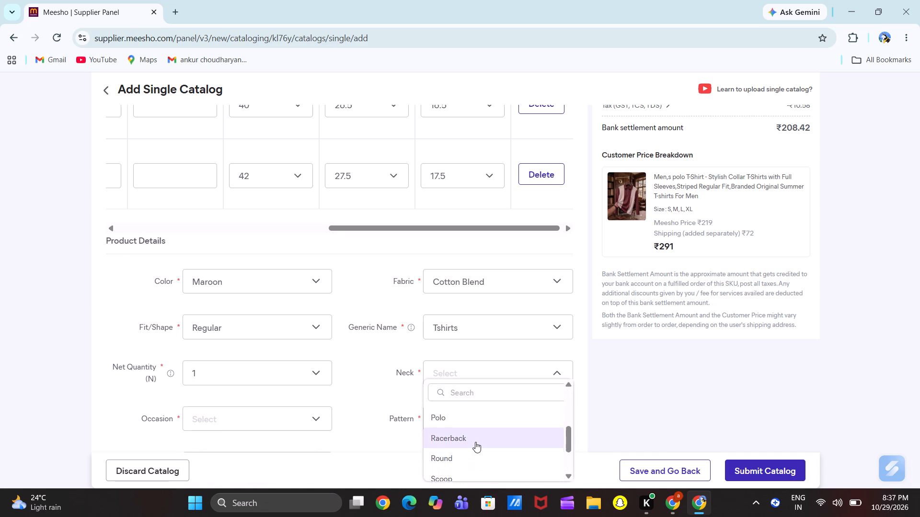
scroll(475, 442, "up", 1)
left_click(475, 442)
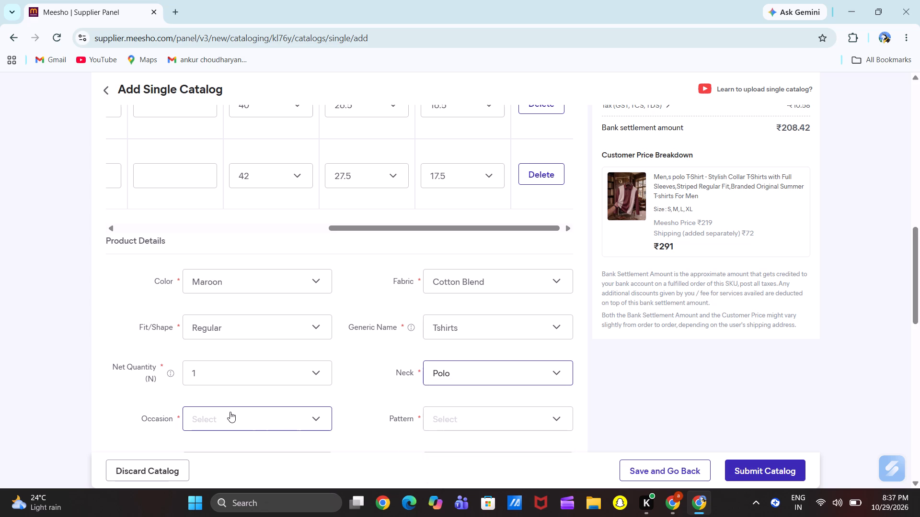
Set the product's occasion to Casual and its pattern to Colorblocked.
left_click(230, 412)
left_click(281, 427)
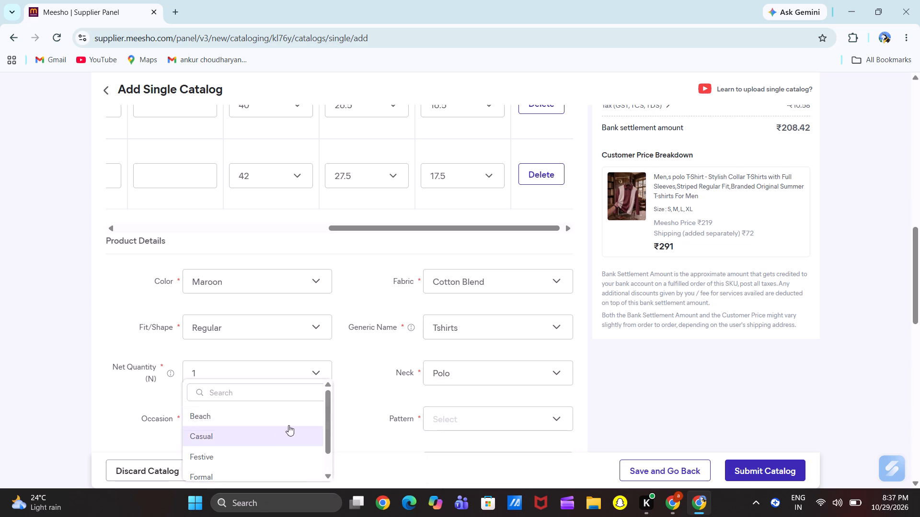
left_click(470, 419)
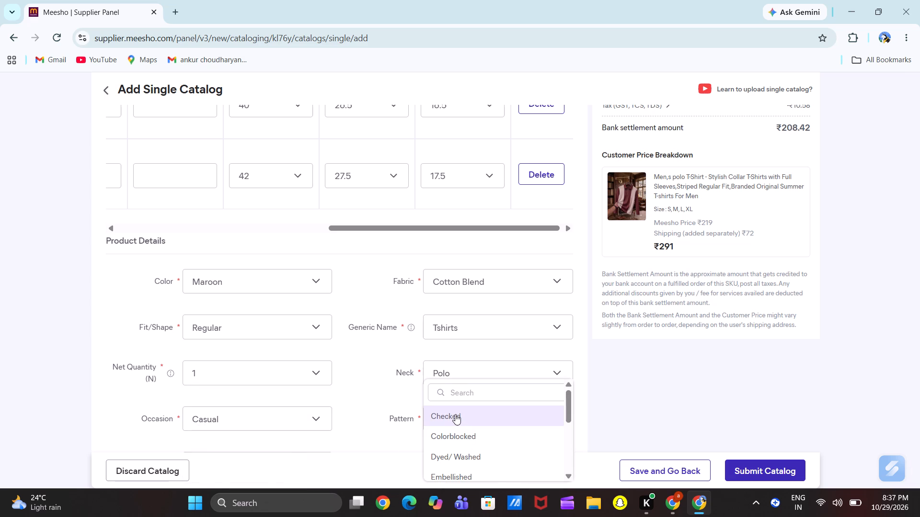
left_click(458, 427)
Set the print or pattern type to Colorblocked and the sleeve length to Long Sleeves.
scroll(374, 401, "down", 2)
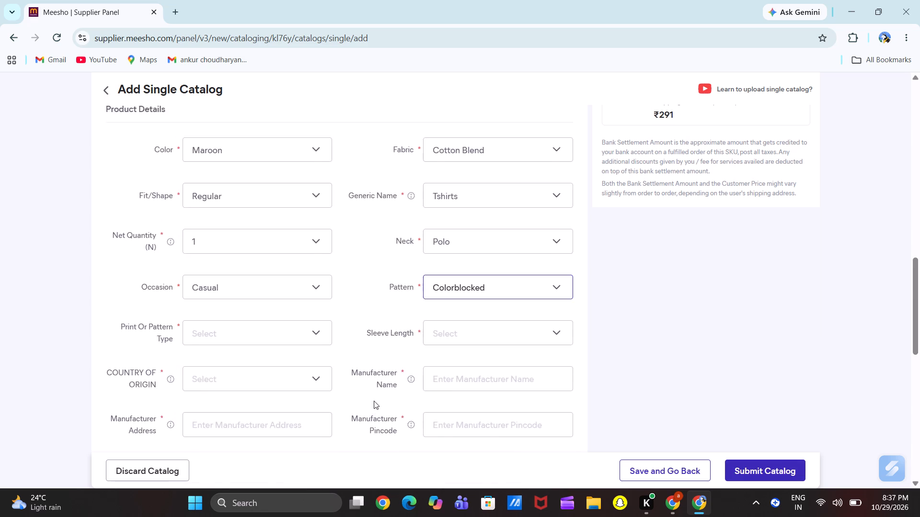
scroll(374, 401, "down", 2)
left_click(224, 190)
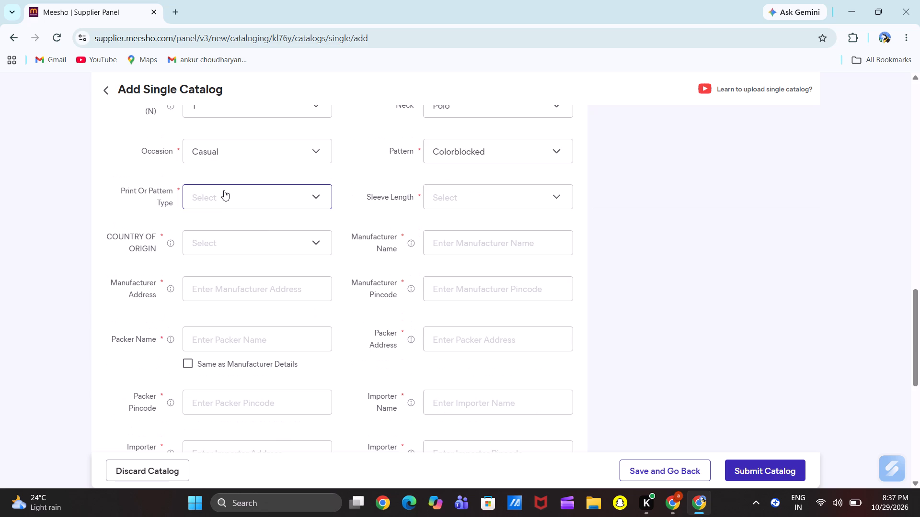
scroll(239, 281, "down", 2)
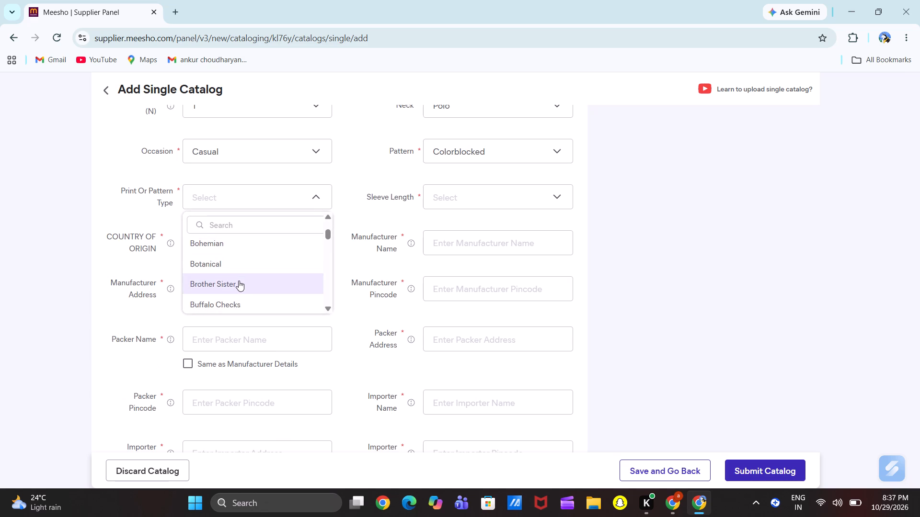
scroll(239, 281, "down", 2)
left_click(239, 281)
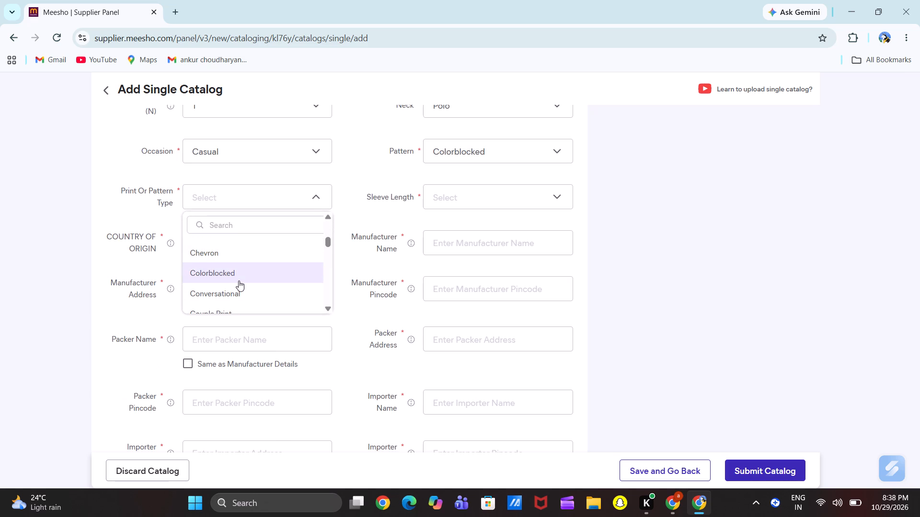
left_click(478, 209)
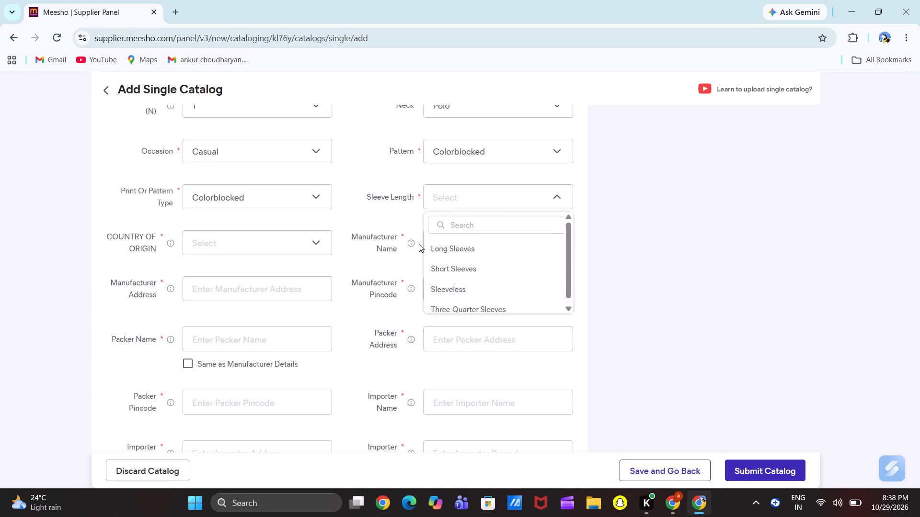
left_click(449, 246)
Fill in the manufacturer name with the saved entry and set the country of origin to India.
left_click(467, 244)
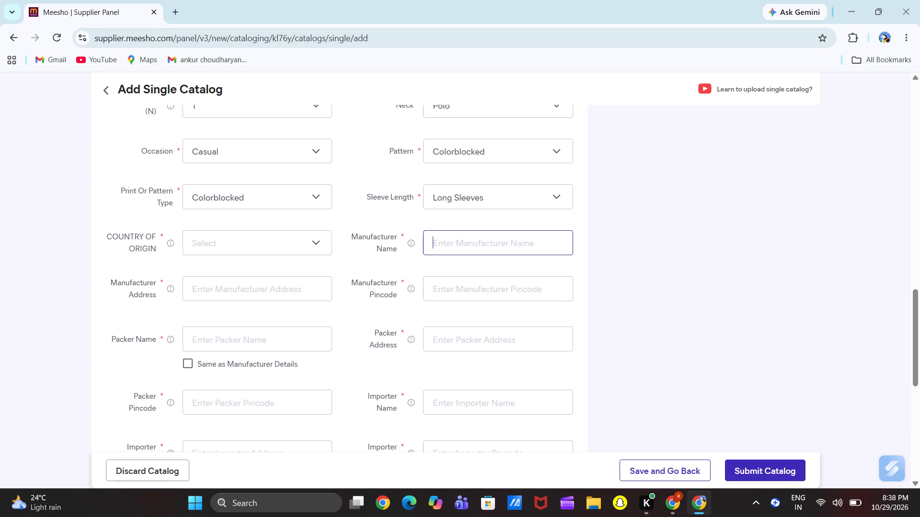
left_click(511, 271)
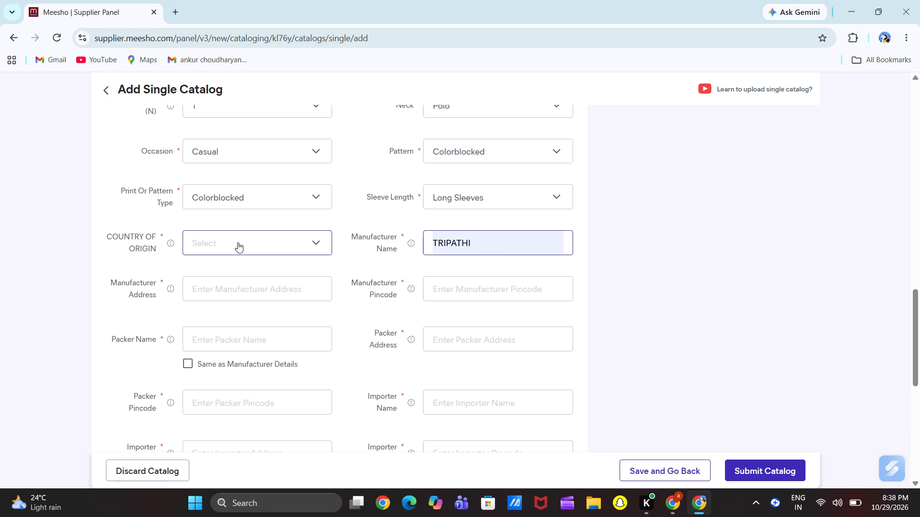
left_click(238, 242)
left_click(226, 294)
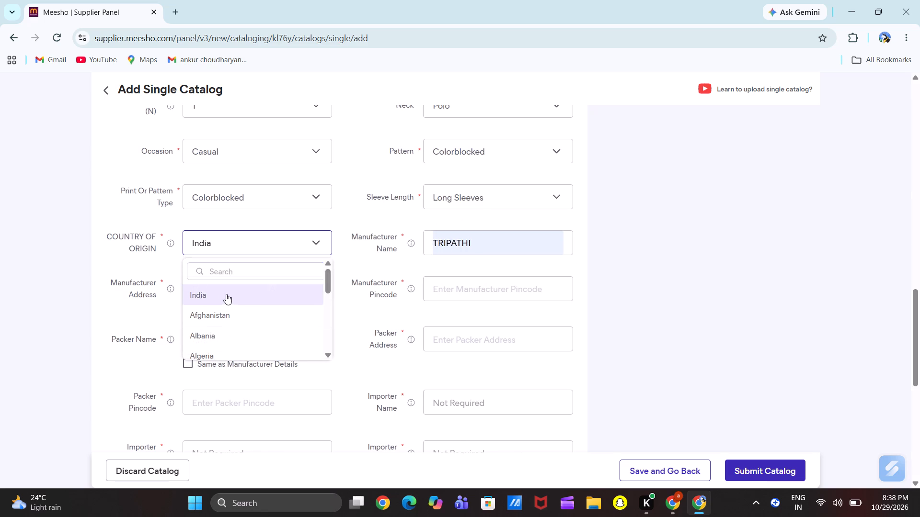
Enter the manufacturer's address and pincode, replacing the autofilled address with the other saved locality.
left_click(256, 298)
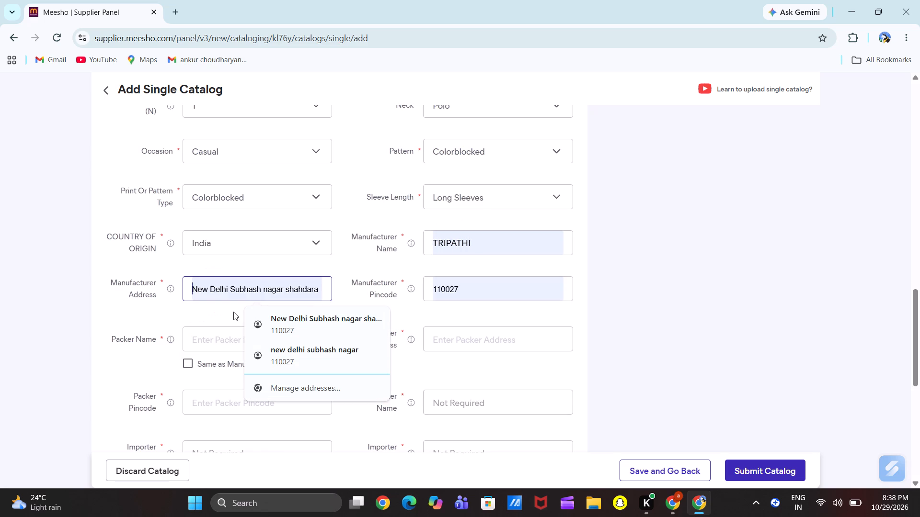
key("s")
left_click(282, 325)
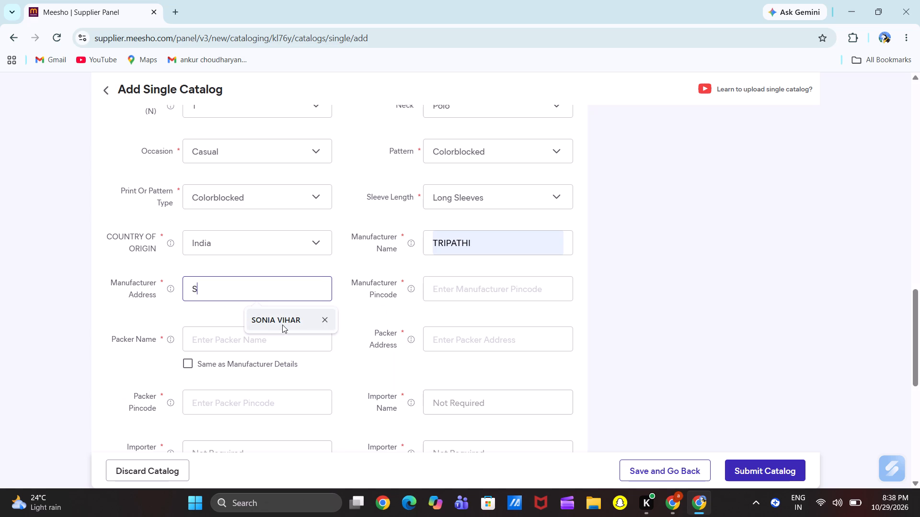
left_click(457, 297)
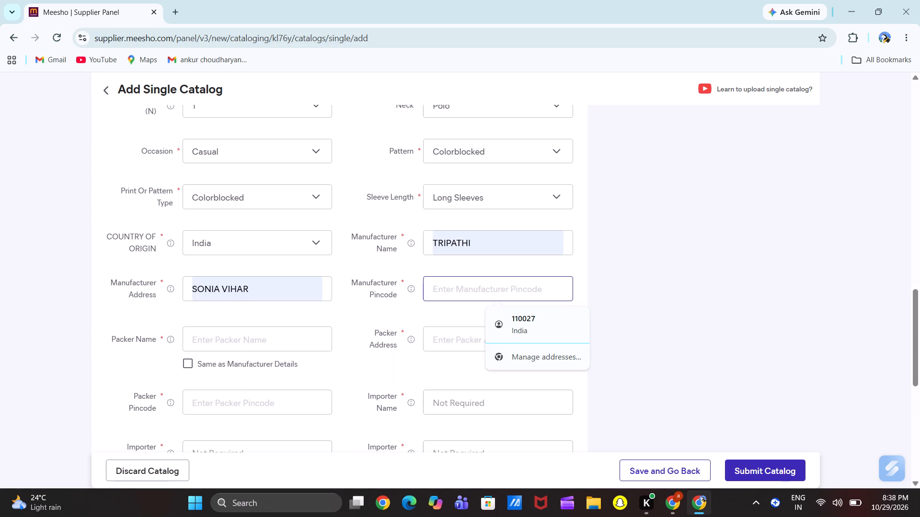
key("t")
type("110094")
Enter the packer's name, address and pincode, using the same details as the manufacturer's.
left_click(287, 344)
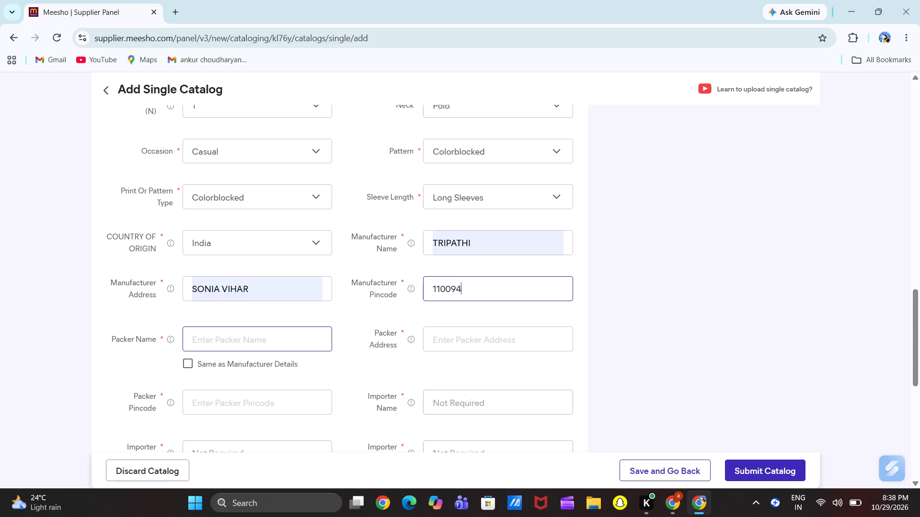
left_click(259, 373)
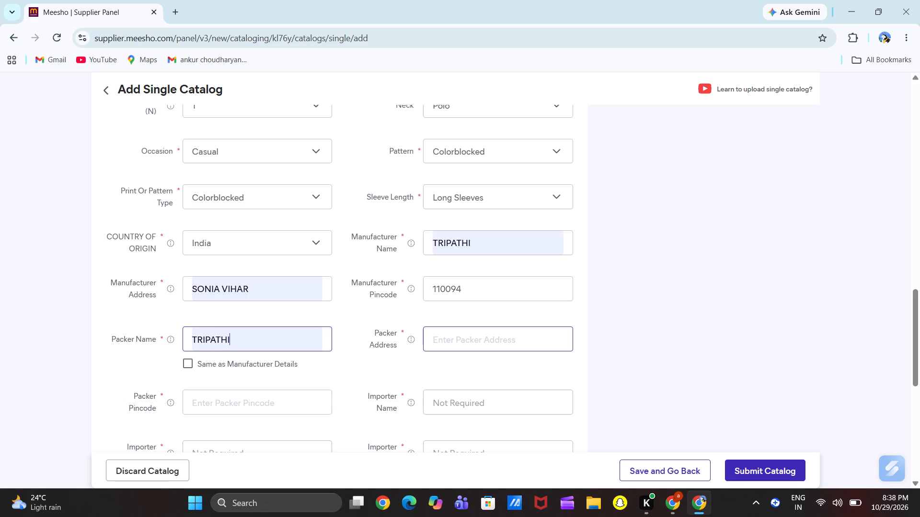
left_click(462, 336)
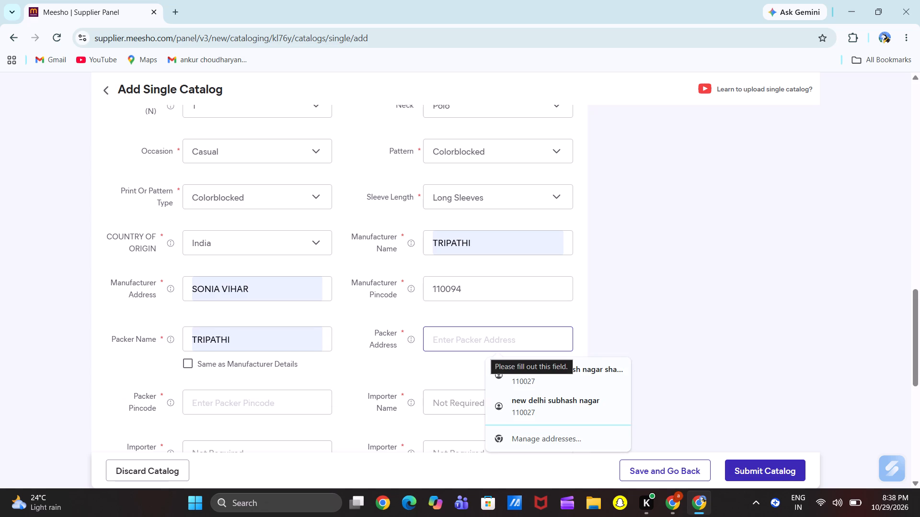
key("t")
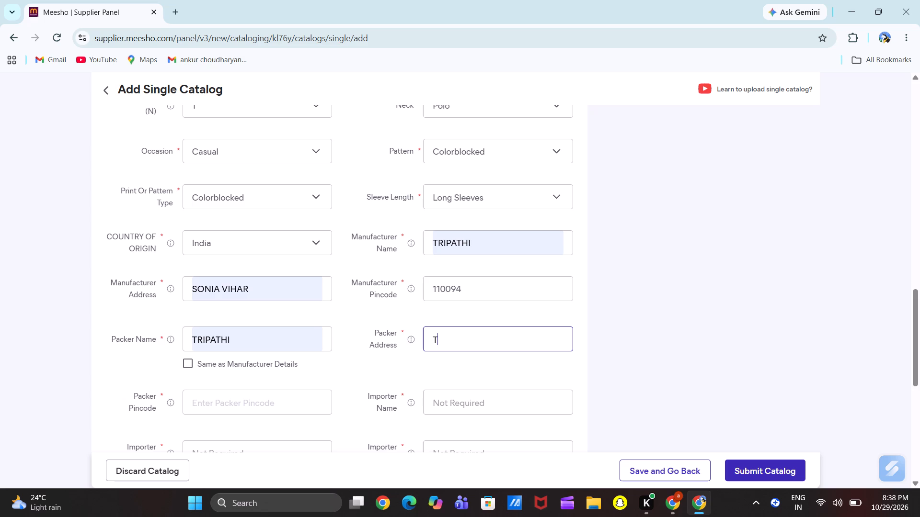
key("BackSpace")
key("s")
left_click(510, 367)
scroll(402, 374, "down", 1)
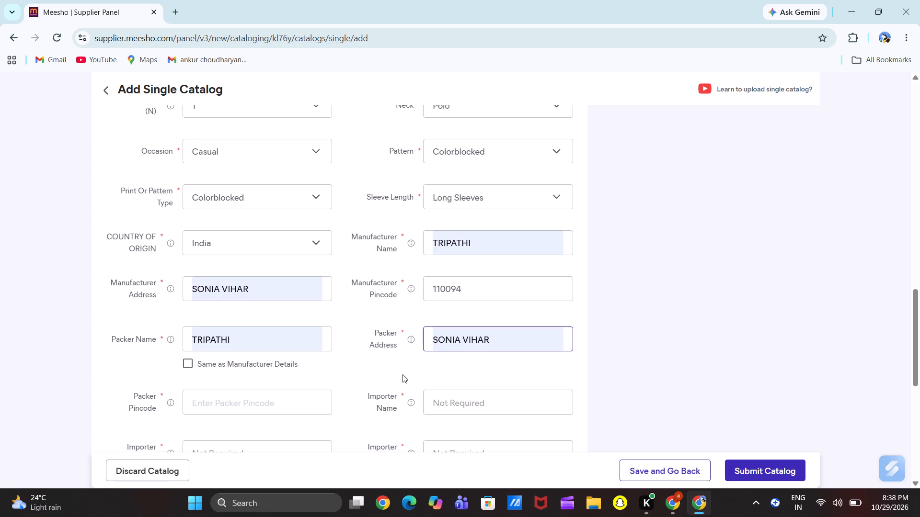
scroll(402, 374, "down", 1)
left_click(246, 294)
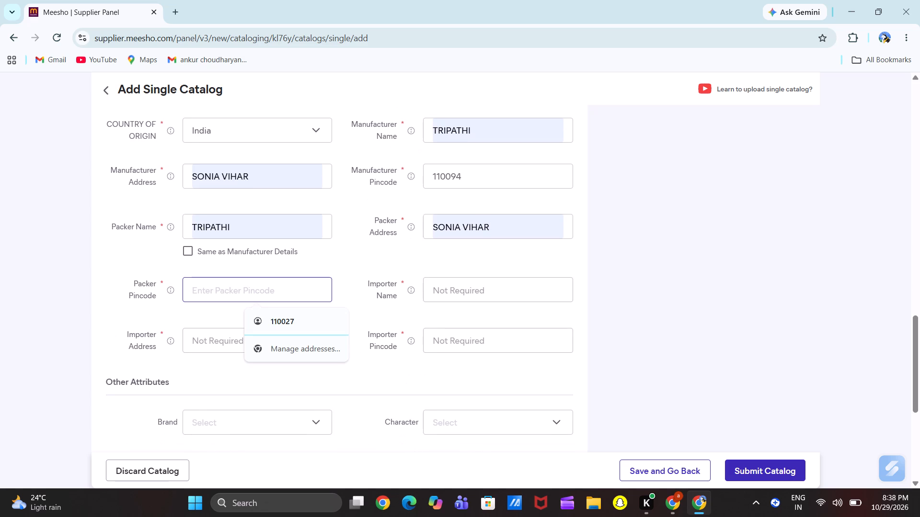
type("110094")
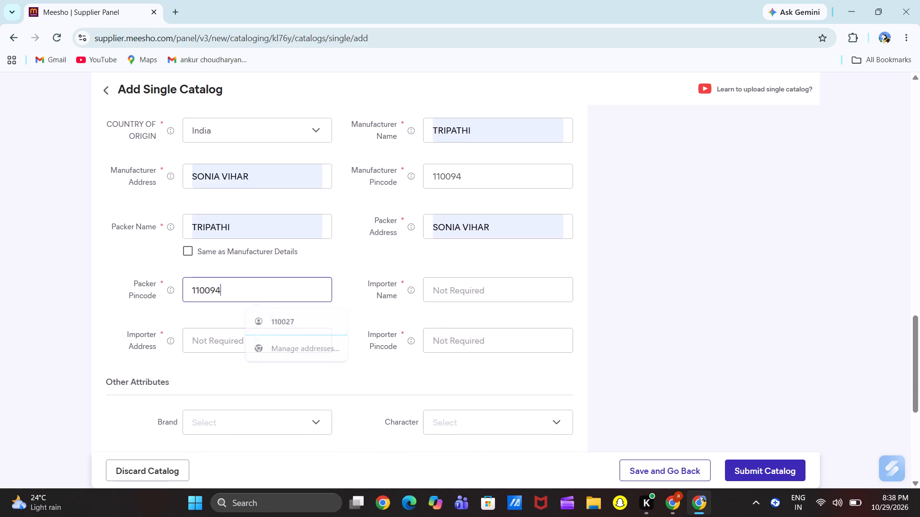
Set the garment's length to Regular in the Other Attributes section.
scroll(449, 296, "down", 3)
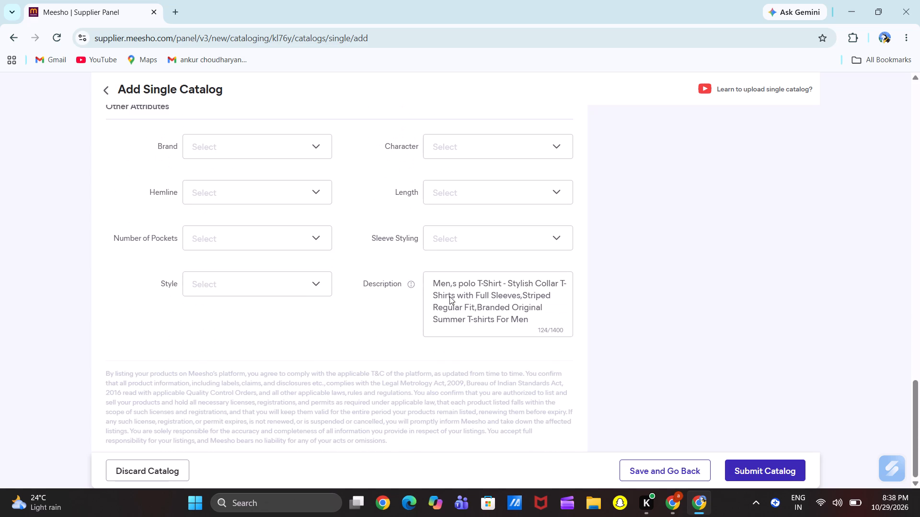
left_click(449, 296)
left_click(452, 195)
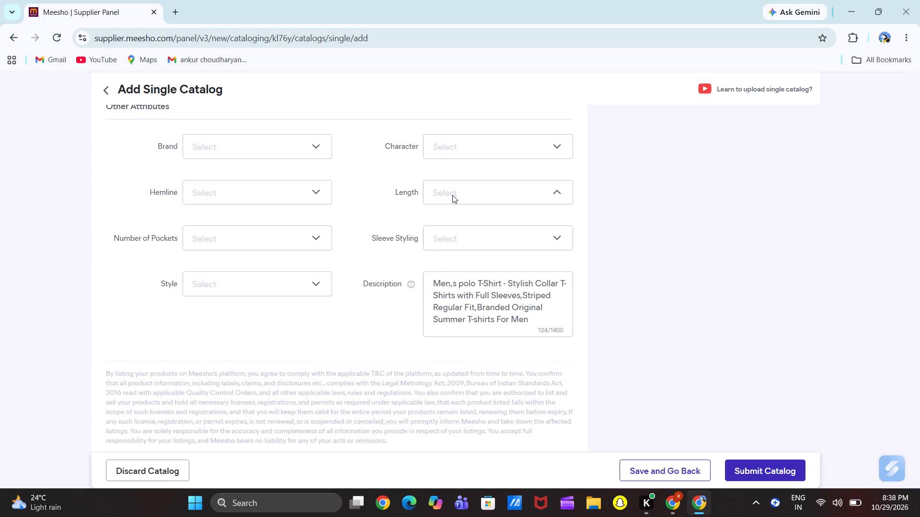
left_click(462, 287)
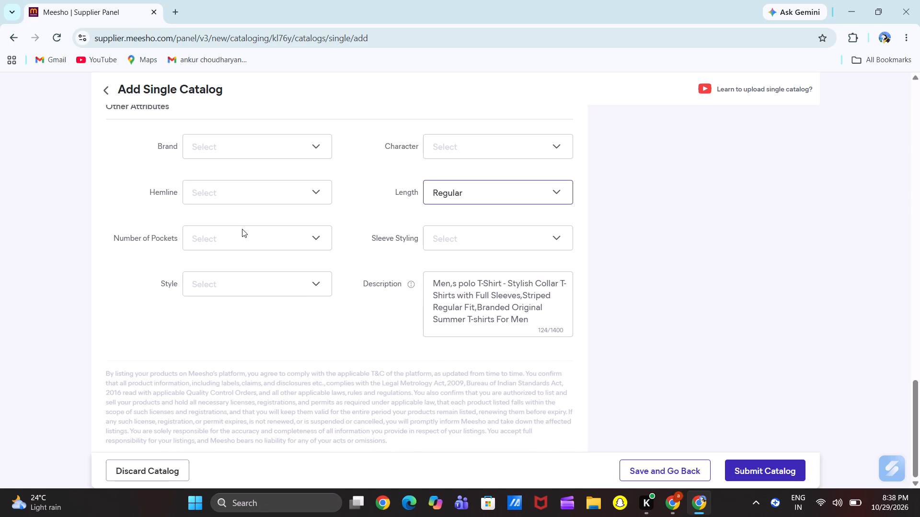
Set the number of pockets to No Pocket and the style to Korean in the Other Attributes section.
left_click(240, 228)
left_click(229, 334)
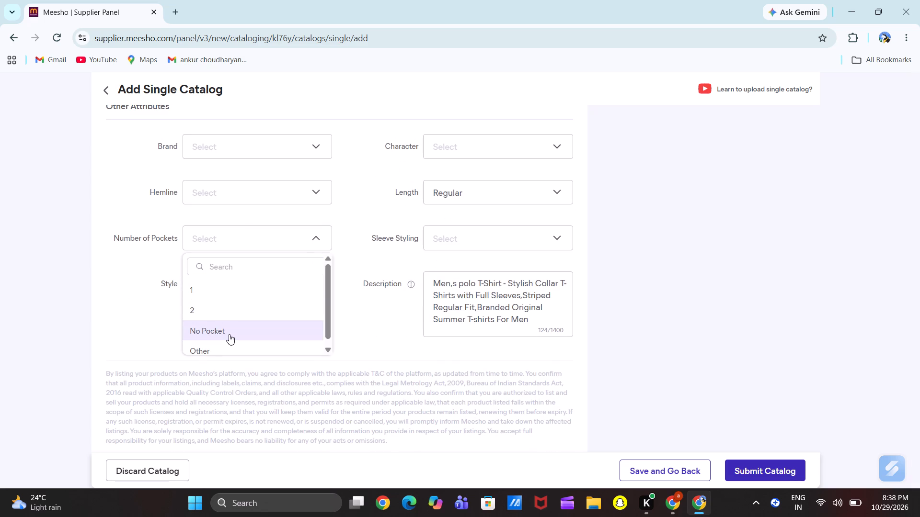
left_click(221, 292)
left_click(221, 357)
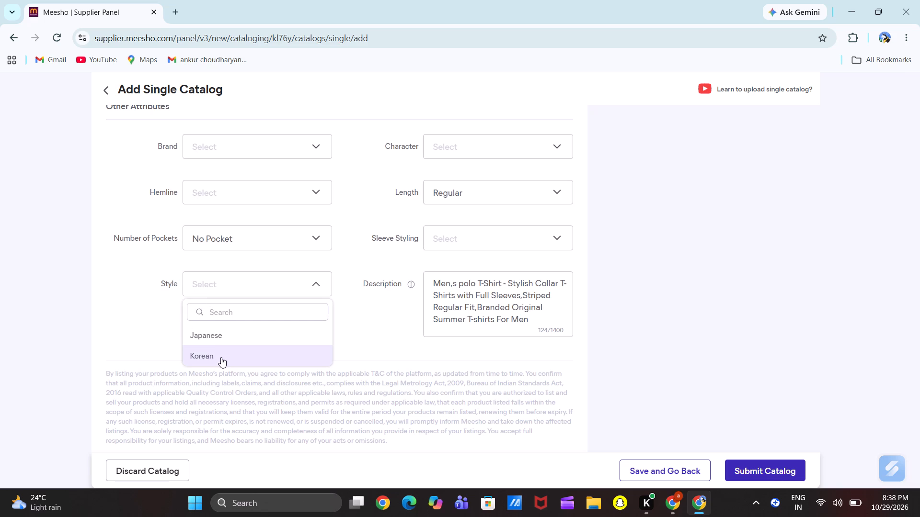
Set Product 2's style code to =(((FULL=KARARA[=[PISTA))))), adapting the saved PISTA entry.
scroll(346, 249, "up", 9)
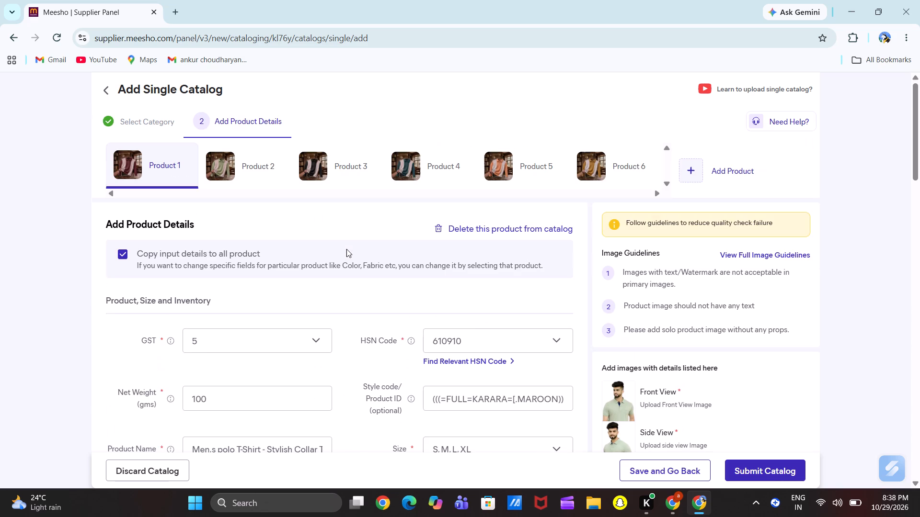
left_click(216, 167)
left_click(484, 358)
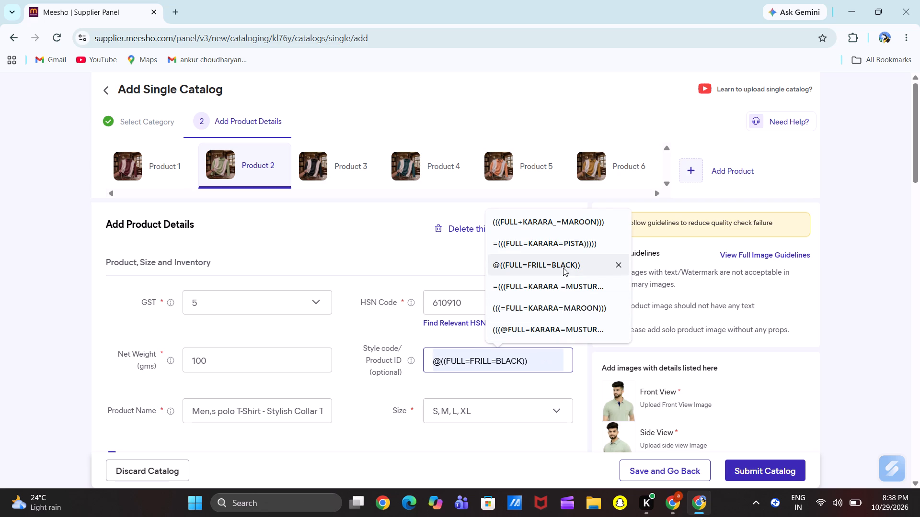
left_click(543, 241)
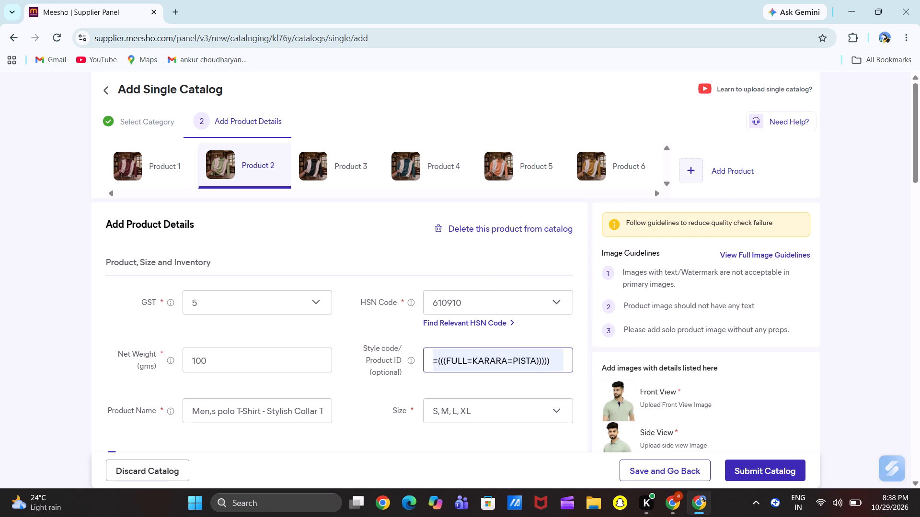
left_click(510, 360)
key("bracketleft")
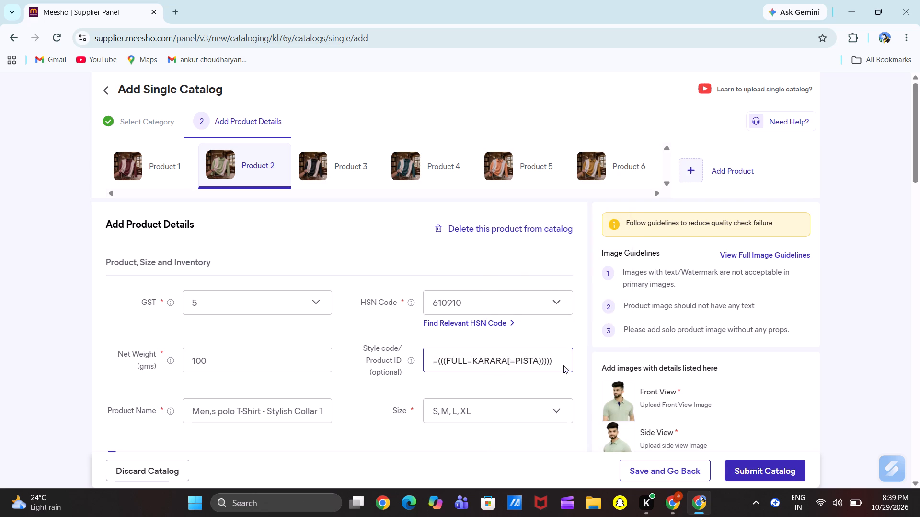
left_click(517, 359)
key("bracketleft")
Review Product 2's size and price table and Product 1's details, and return to Product 2.
scroll(411, 369, "down", 5)
scroll(411, 369, "right", 7)
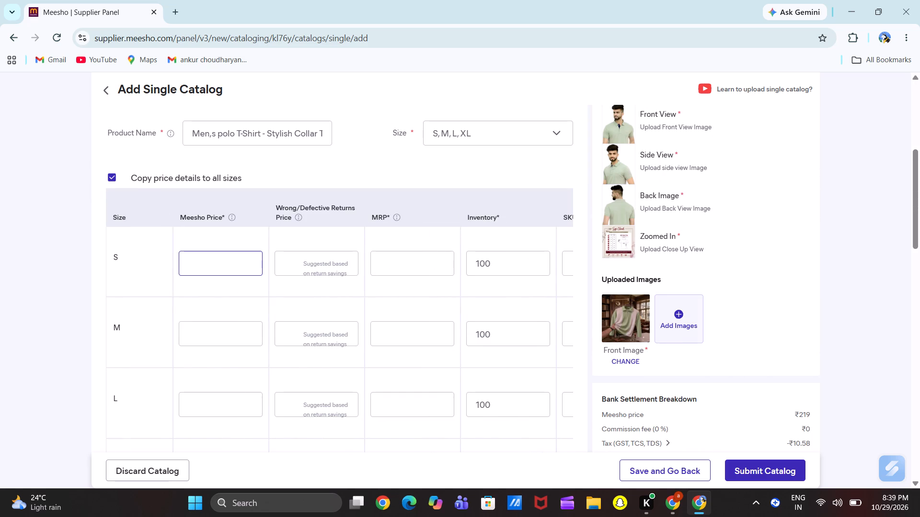
scroll(304, 171, "up", 5)
left_click(137, 160)
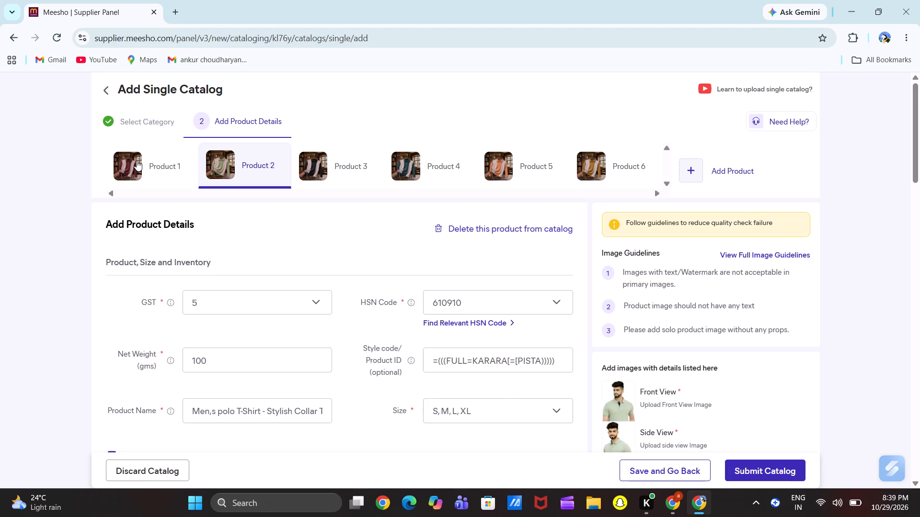
scroll(340, 238, "down", 2)
scroll(340, 247, "up", 2)
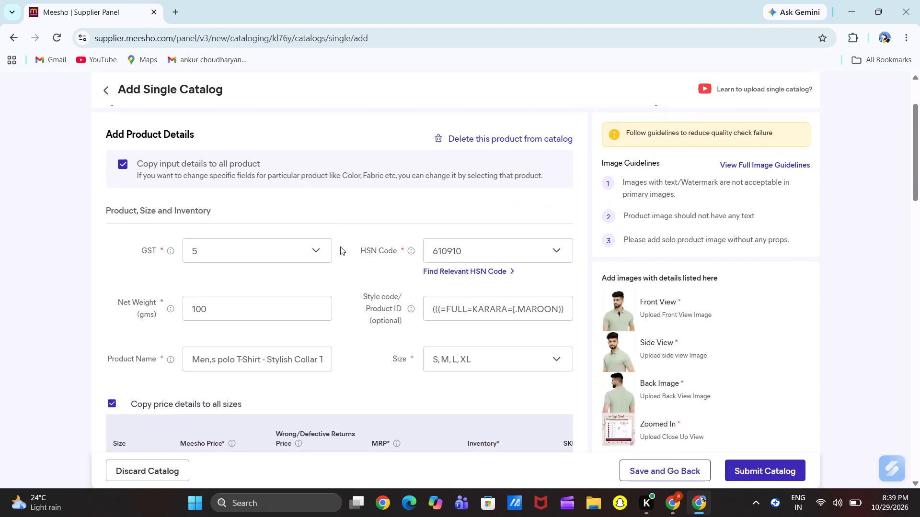
scroll(340, 247, "up", 2)
left_click(210, 155)
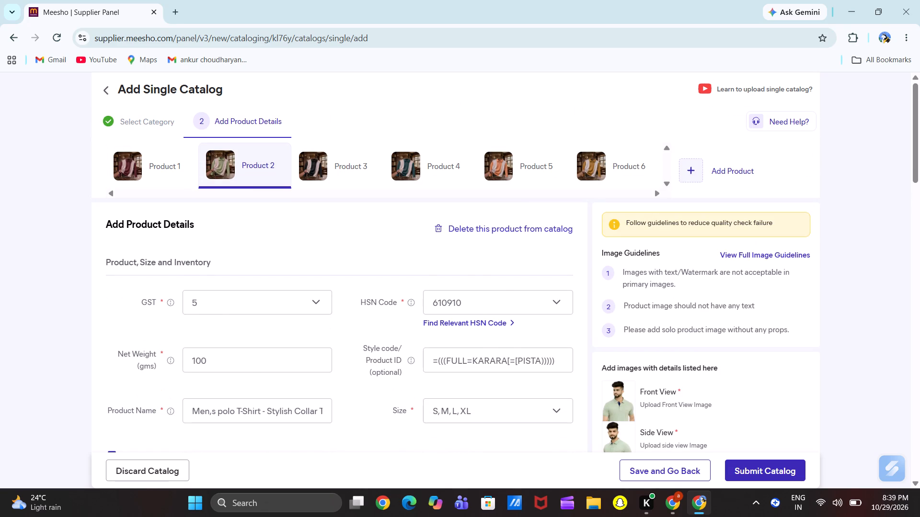
Set Product 2's Meesho price to 219, wrong/defective returns price to 218 and MRP to 799 for all sizes.
scroll(236, 350, "down", 4)
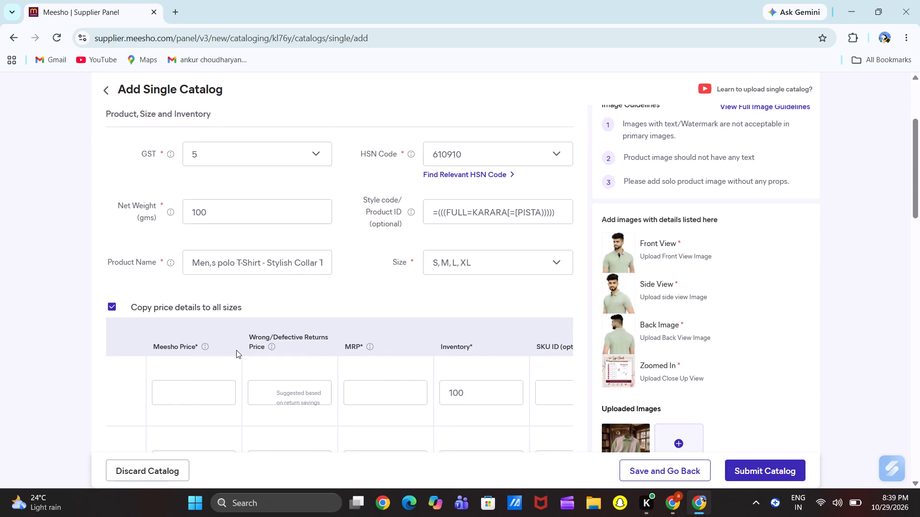
scroll(236, 350, "down", 1)
left_click(222, 386)
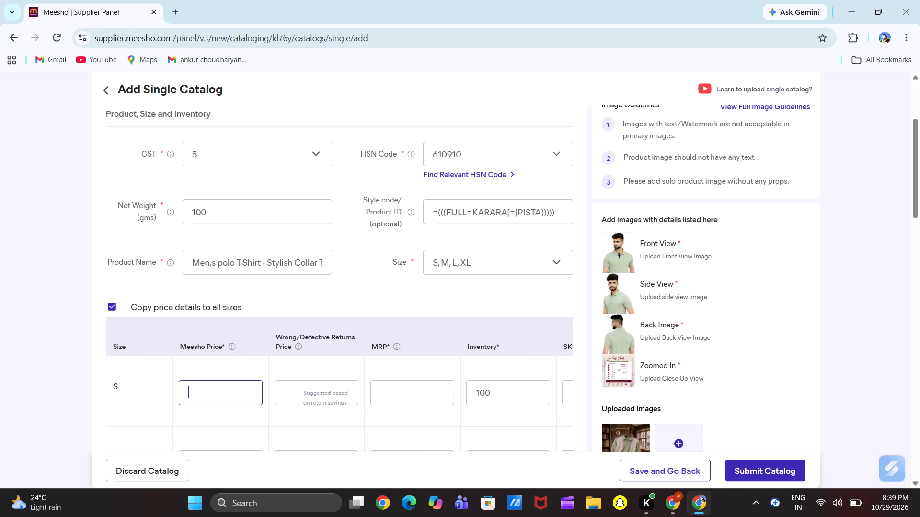
type("22")
key("BackSpace")
type("19")
left_click(281, 389)
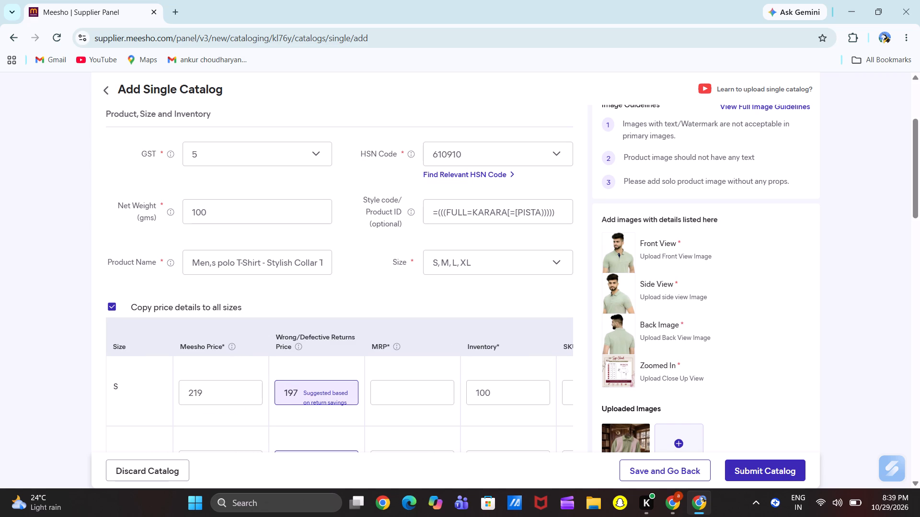
key("BackSpace")
key("BackSpace")
key("BackSpace")
type("218")
left_click(401, 389)
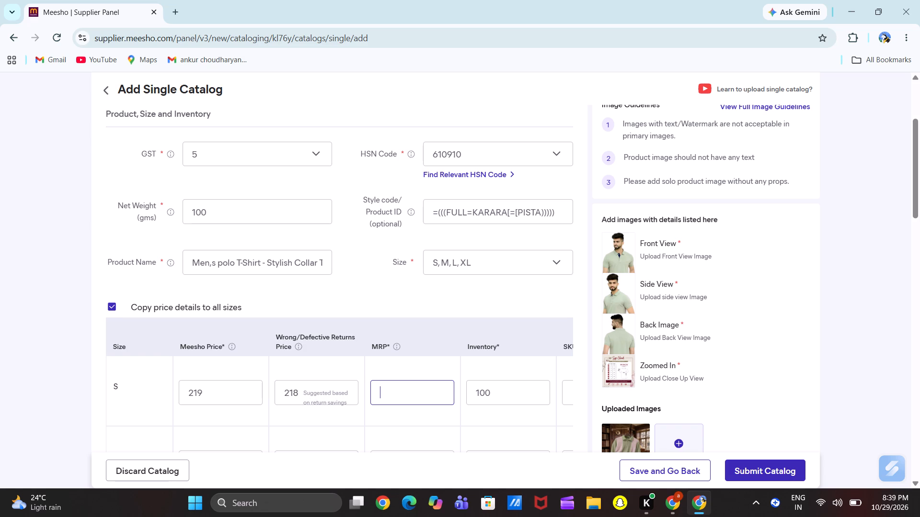
type("79")
key("9")
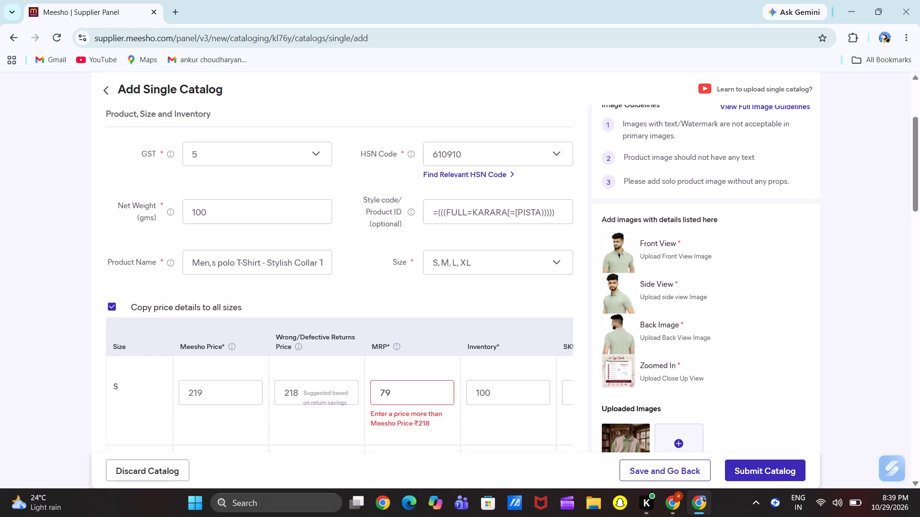
Check Product 2's price rows for all sizes and compare them with Product 1's details.
scroll(377, 309, "left", 1)
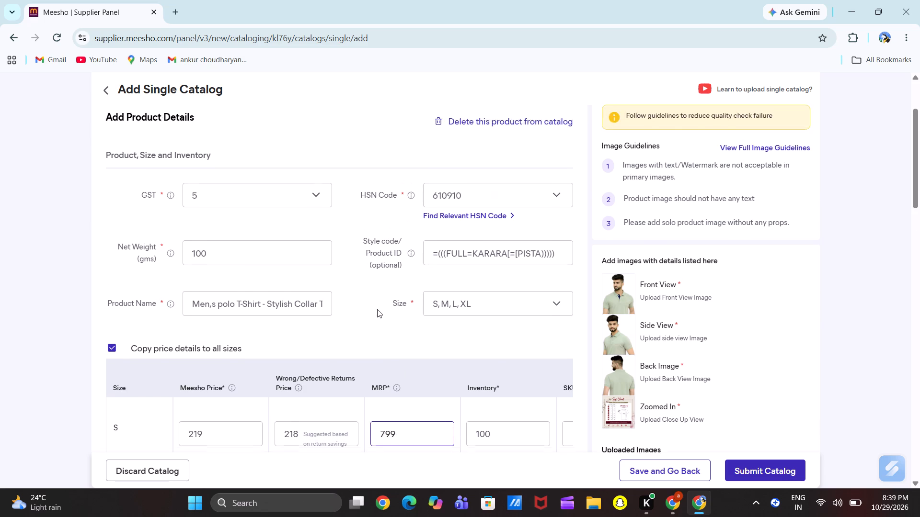
scroll(377, 309, "left", 1)
scroll(377, 309, "up", 3)
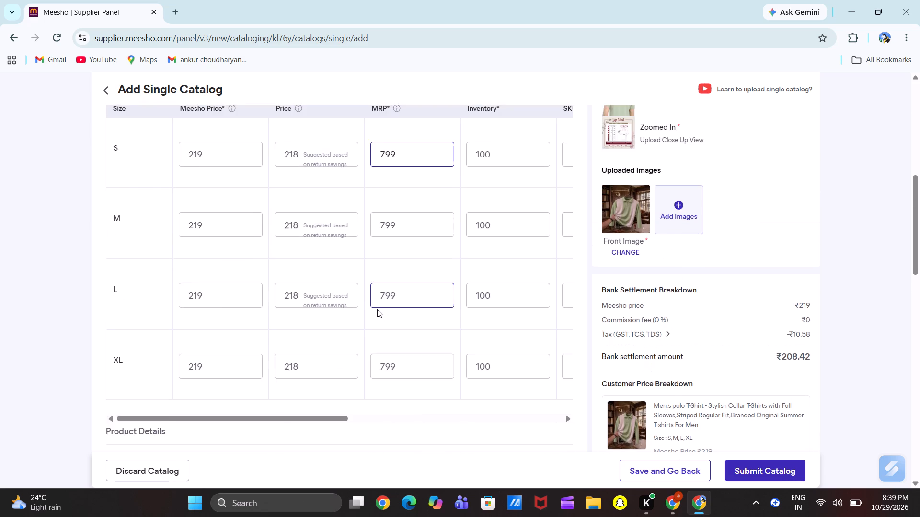
scroll(377, 309, "up", 5)
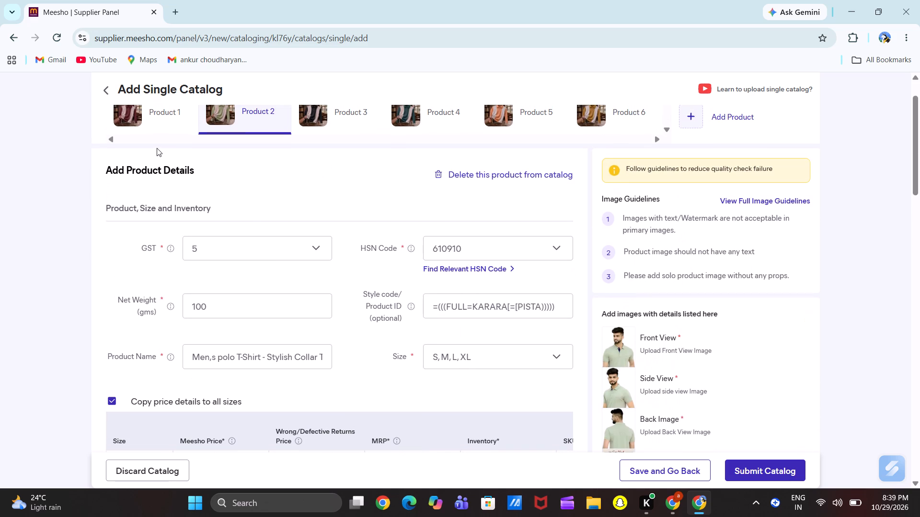
left_click(122, 115)
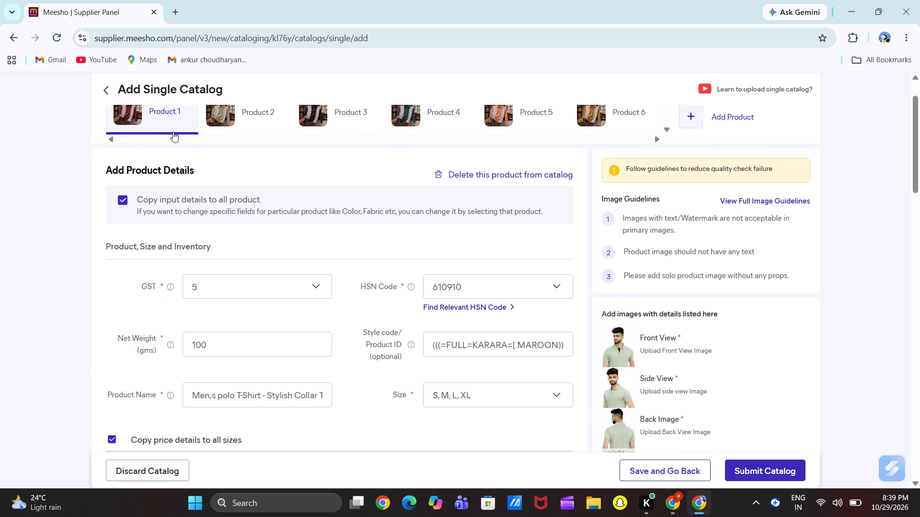
scroll(370, 299, "left", 2)
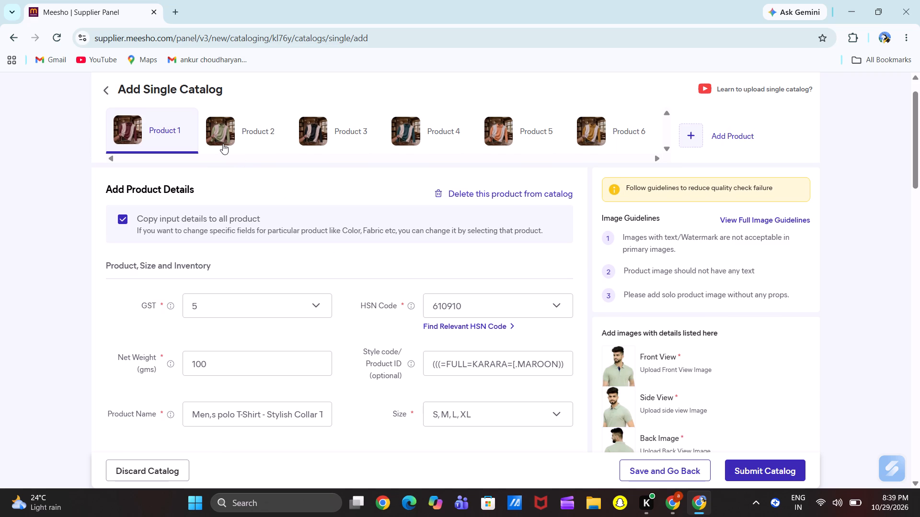
Change Product 2's MRP to 899 for all sizes.
left_click(234, 128)
scroll(439, 355, "down", 4)
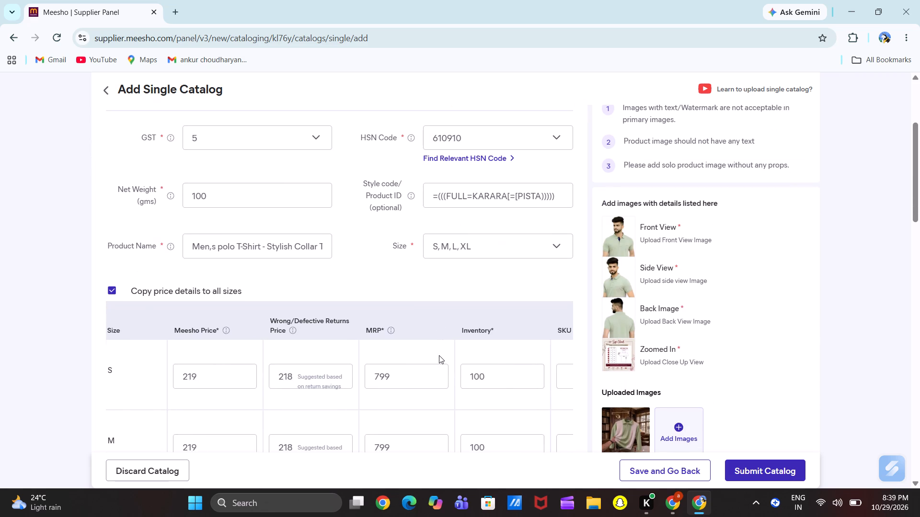
scroll(439, 355, "down", 1)
left_click(401, 370)
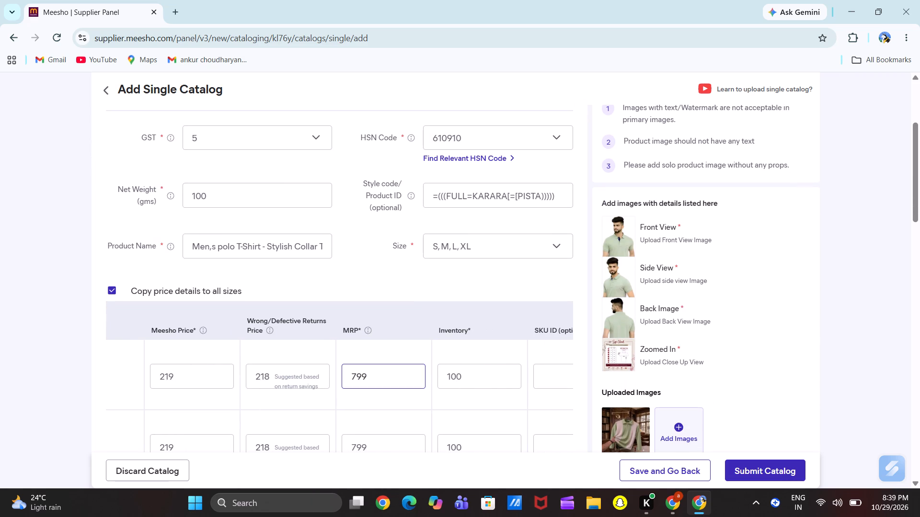
left_click(358, 375)
key("BackSpace")
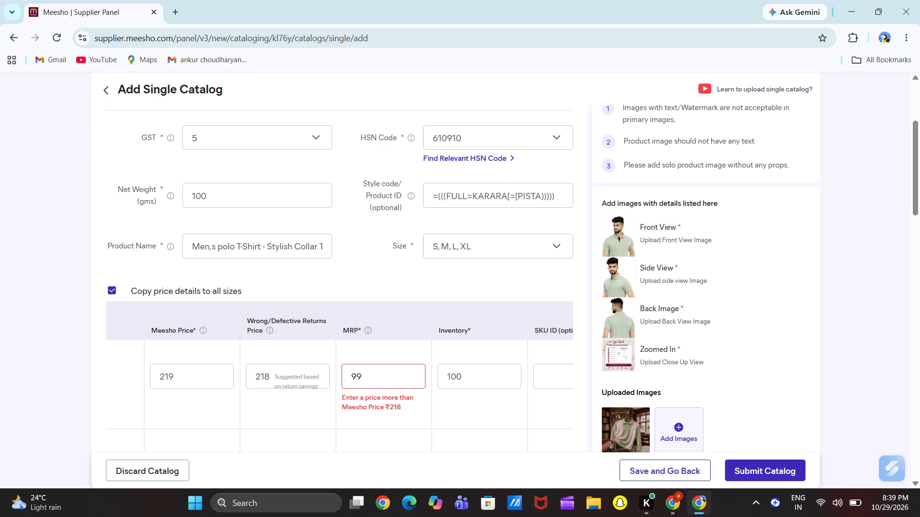
key("8")
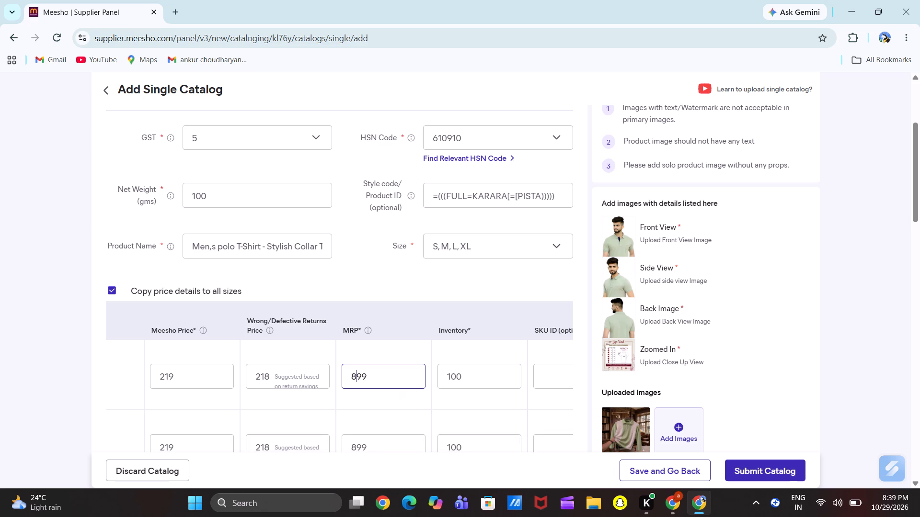
Set Product 2's shoulder size for size S to 14.5 inches.
scroll(459, 390, "left", 3)
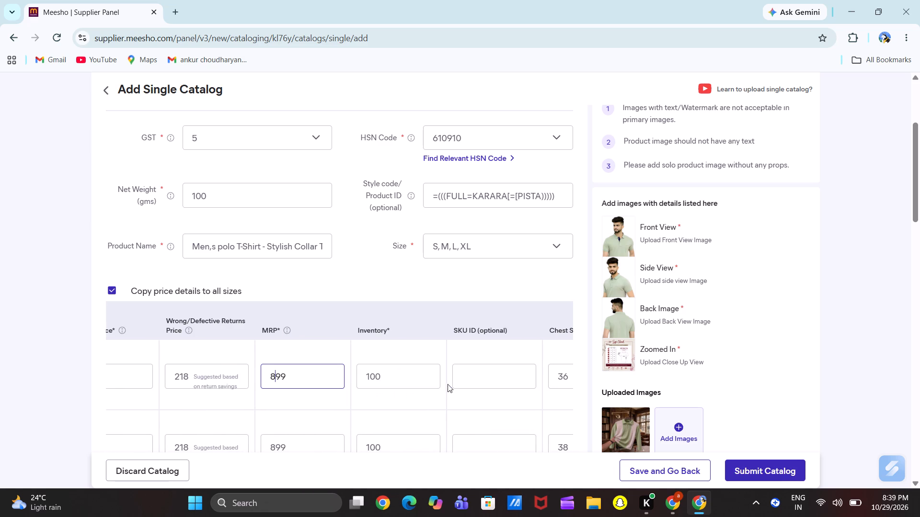
scroll(539, 429, "left", 6)
scroll(490, 361, "down", 1)
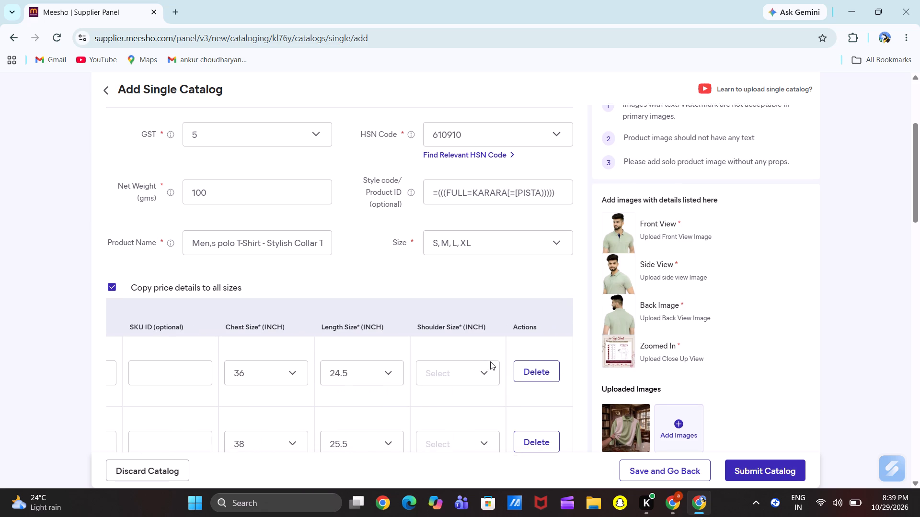
scroll(490, 361, "down", 2)
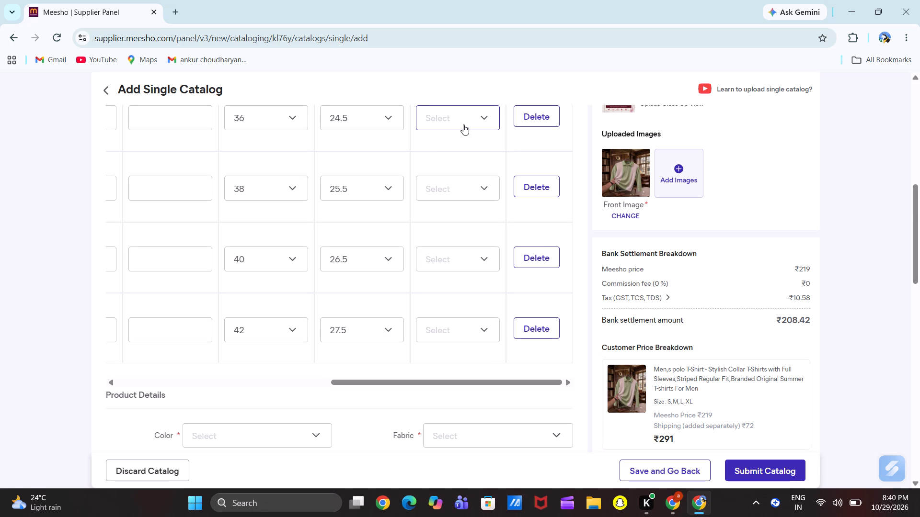
left_click(463, 124)
scroll(444, 219, "down", 2)
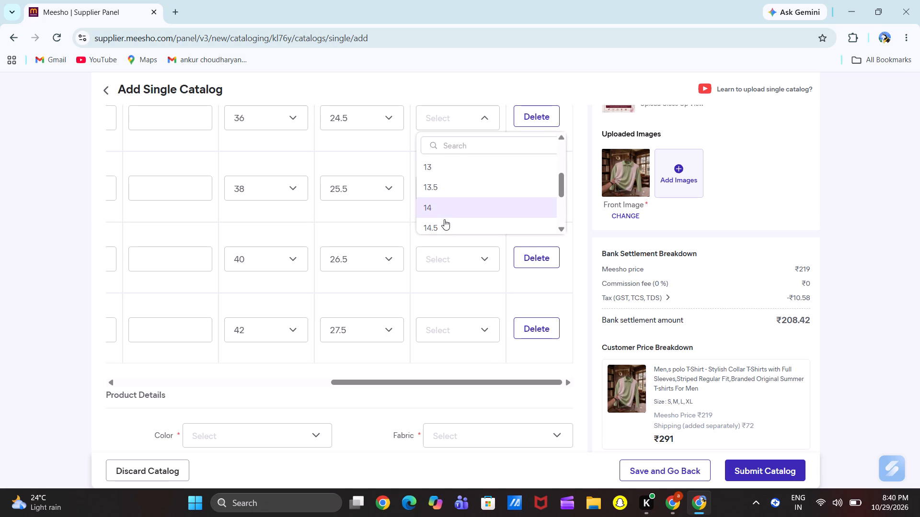
scroll(444, 219, "down", 1)
left_click(444, 219)
Set Product 2's shoulder sizes to 15.5 for M, 16.5 for L and 17.5 for XL.
left_click(433, 185)
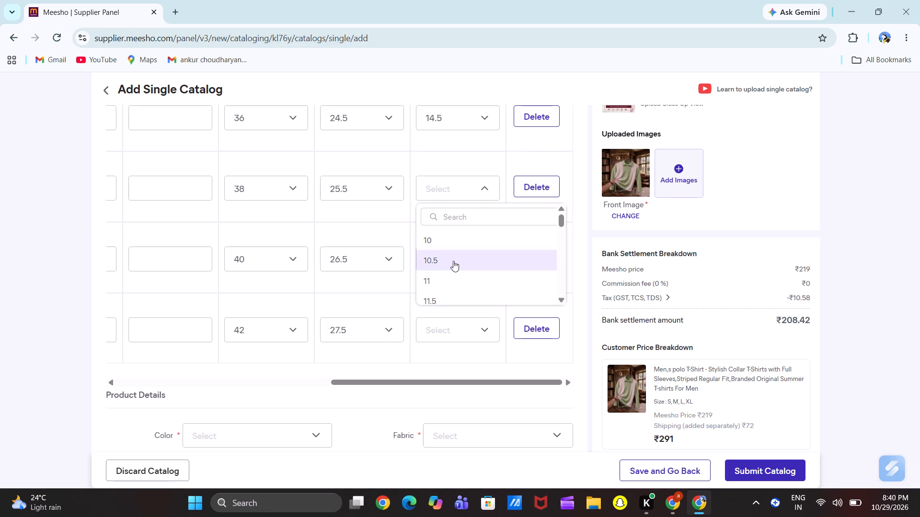
scroll(453, 261, "down", 4)
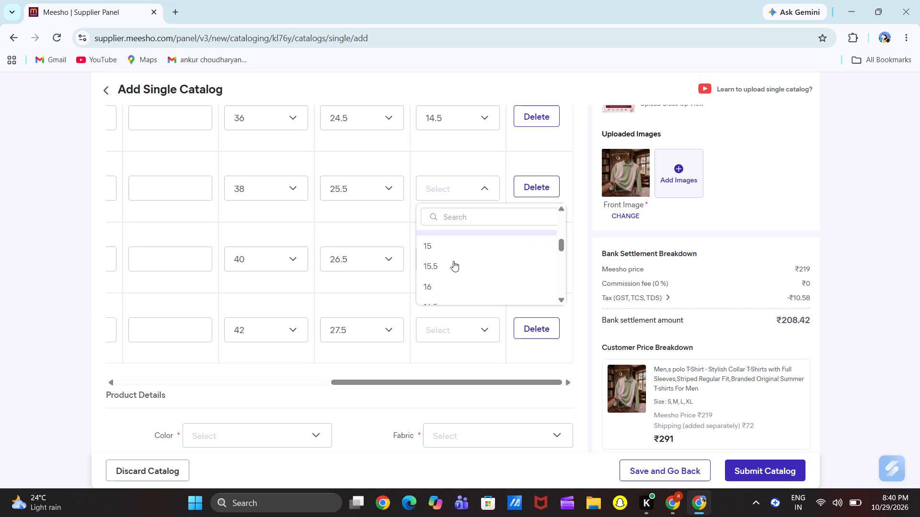
scroll(453, 261, "down", 1)
left_click(453, 261)
left_click(437, 258)
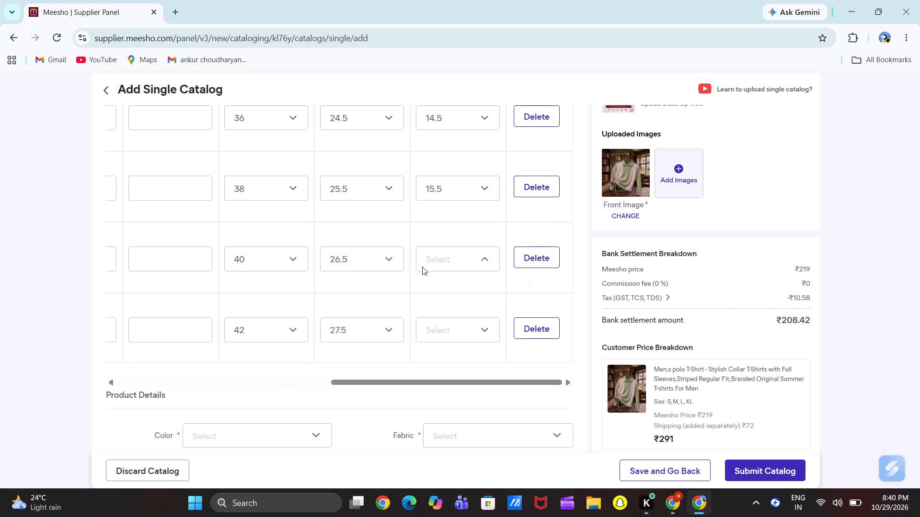
scroll(442, 295, "down", 3)
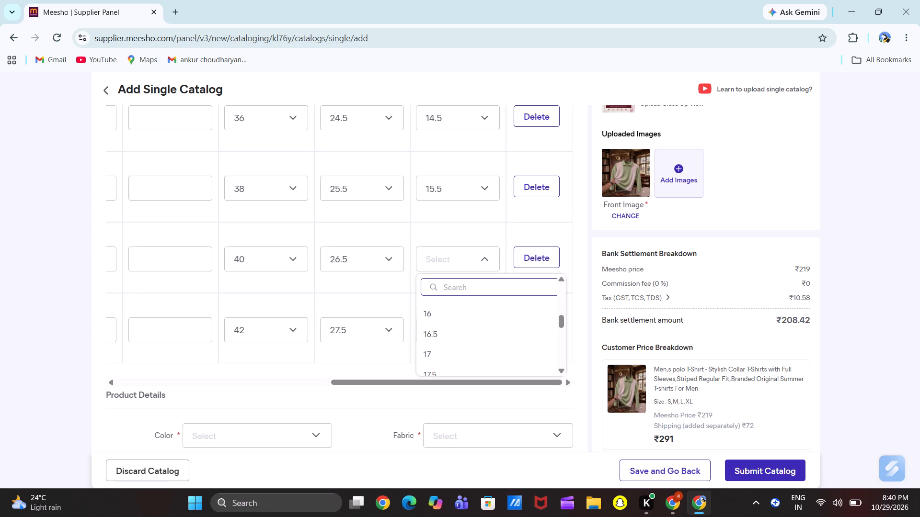
left_click(437, 338)
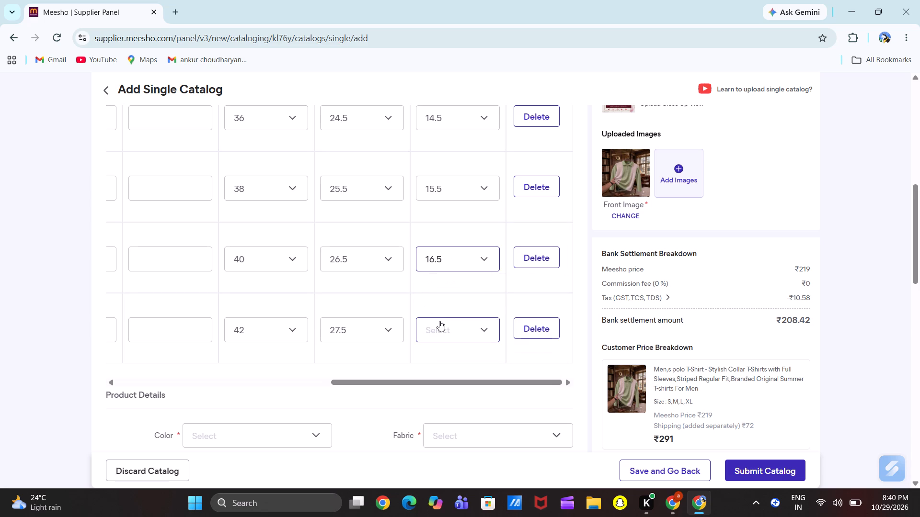
left_click(439, 321)
scroll(452, 369, "down", 3)
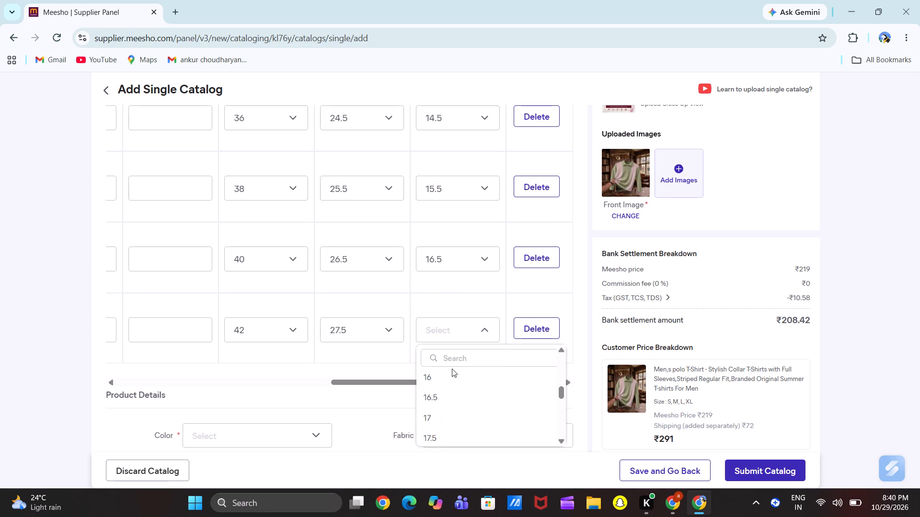
left_click(445, 428)
Set Product 2's color to Green and its fabric to Cotton Blend in the product details.
scroll(281, 312, "right", 4)
scroll(281, 312, "down", 3)
left_click(248, 261)
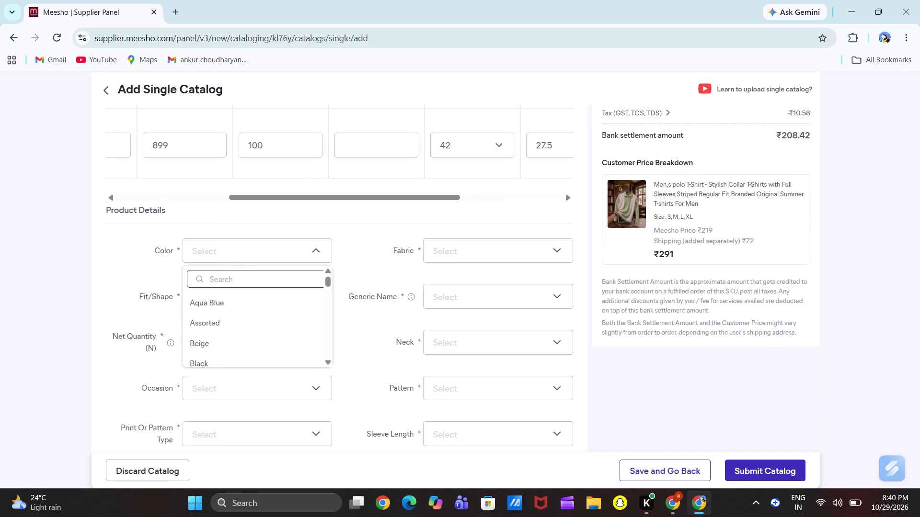
left_click(246, 283)
type("GR")
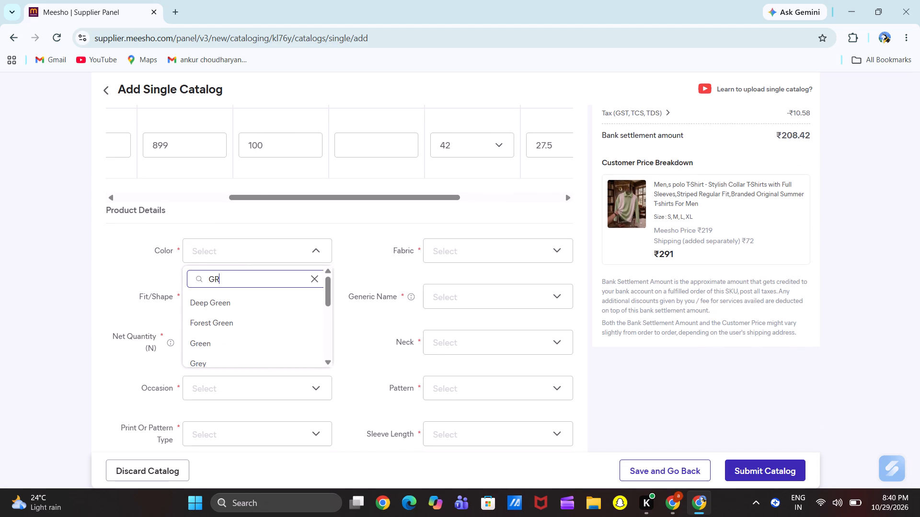
left_click(218, 344)
left_click(467, 250)
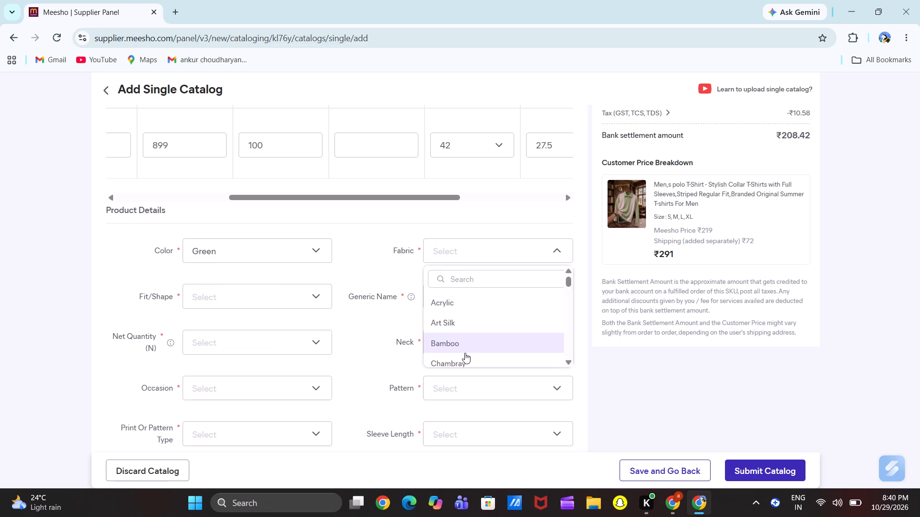
scroll(465, 353, "down", 4)
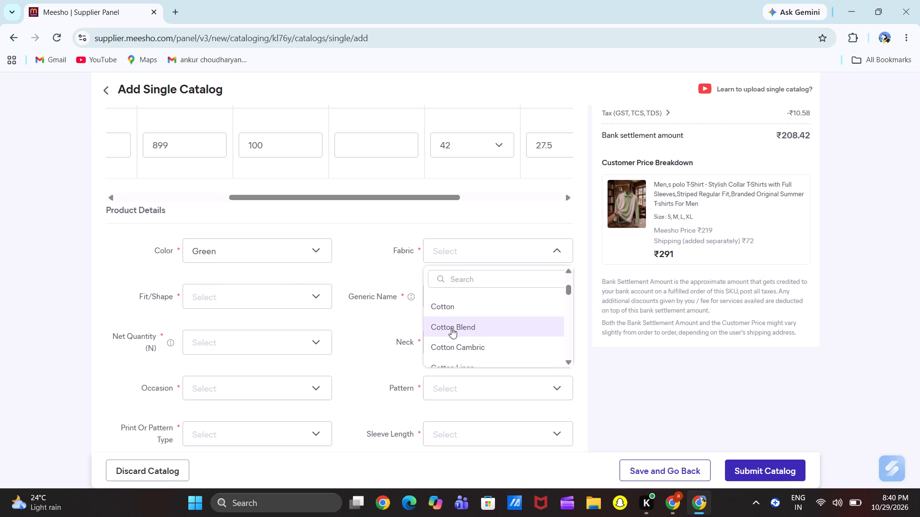
left_click(451, 327)
Set Product 2's fit/shape to Regular, generic name to Tshirts and net quantity to 1.
left_click(227, 285)
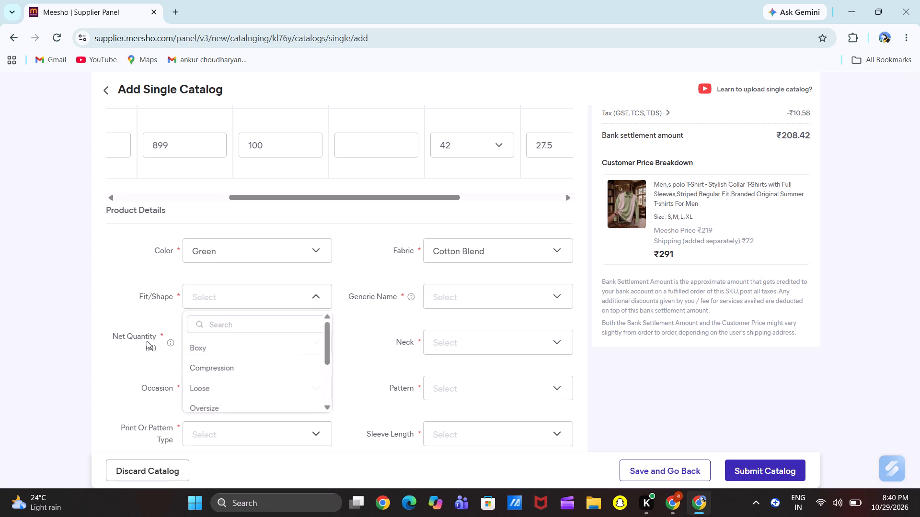
scroll(231, 370, "down", 1)
left_click(231, 370)
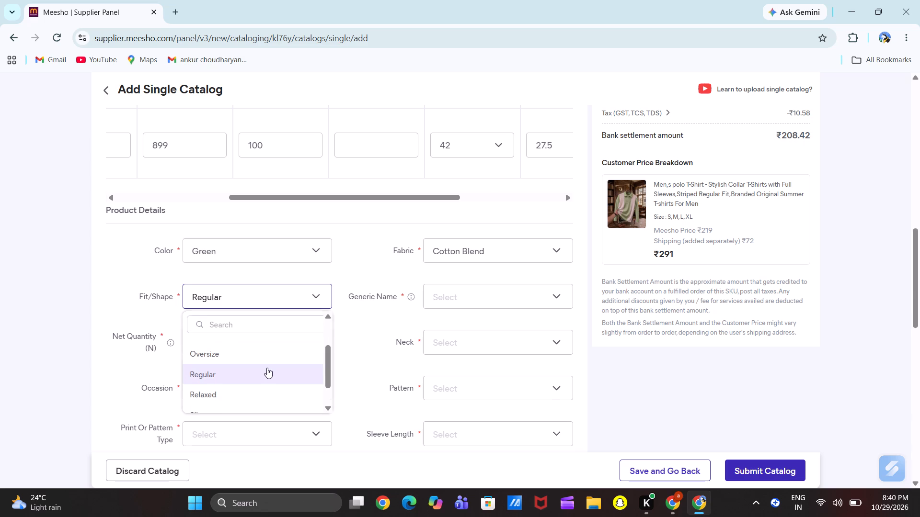
left_click(461, 303)
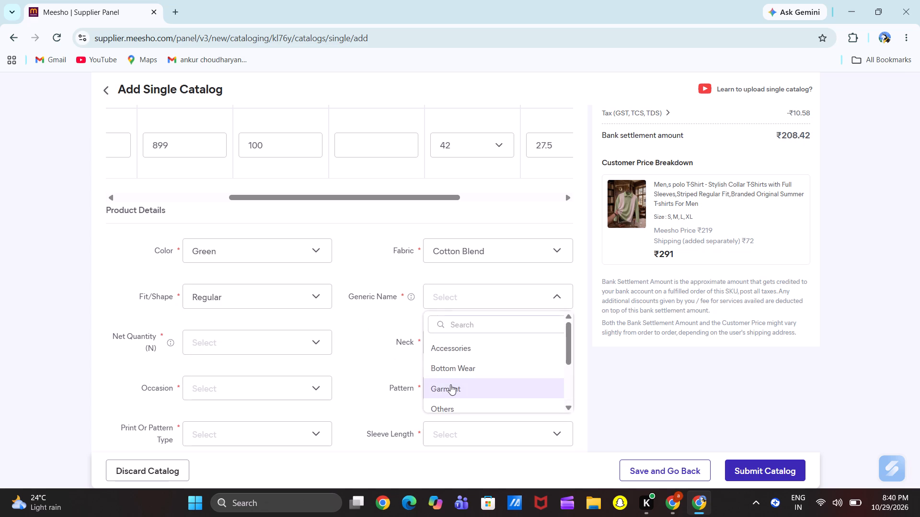
scroll(450, 384, "down", 2)
left_click(450, 384)
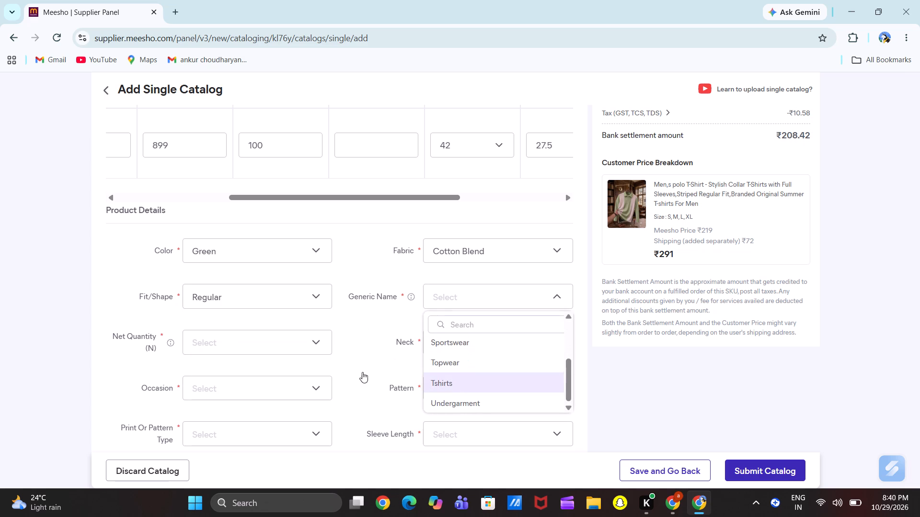
left_click(219, 346)
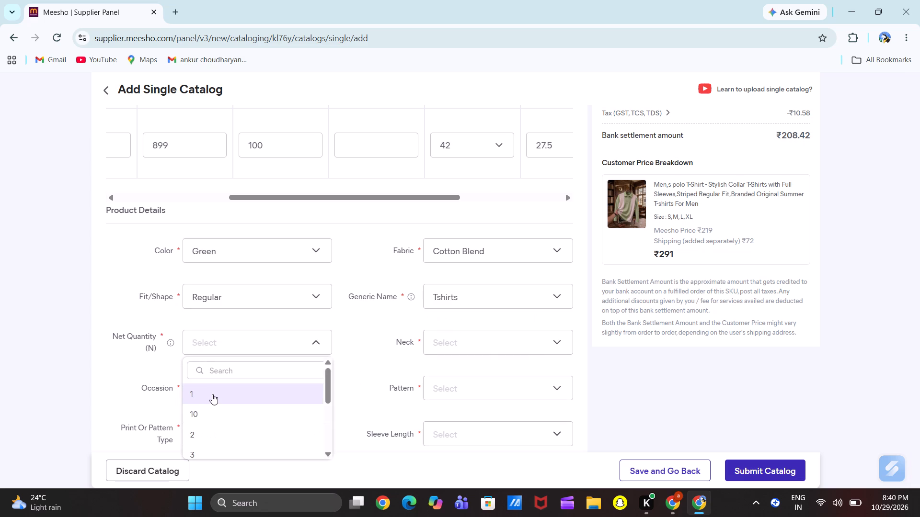
left_click(212, 394)
Set Product 2's neck to Polo and its occasion to Casual.
left_click(464, 351)
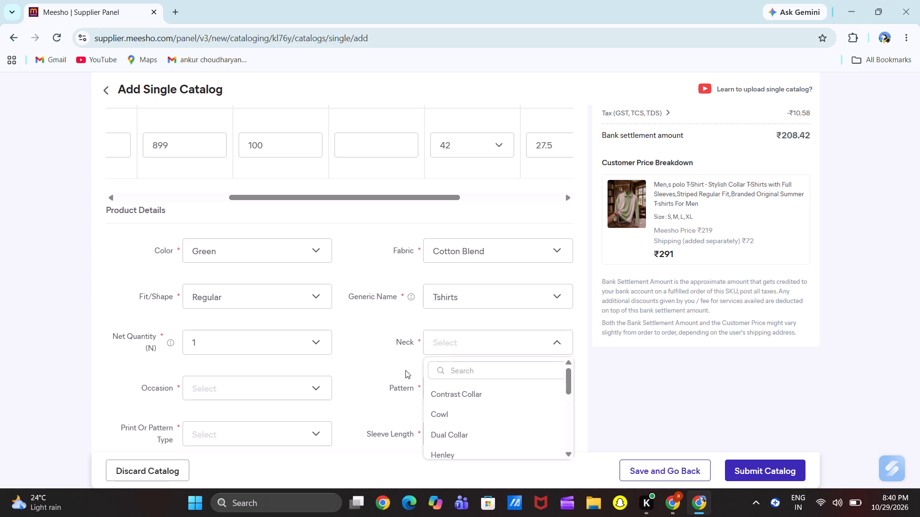
scroll(459, 420, "down", 2)
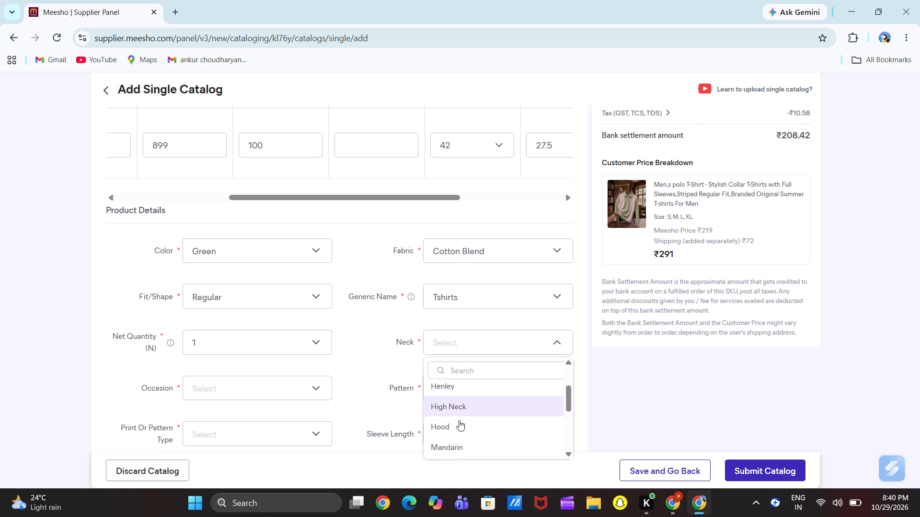
scroll(459, 420, "down", 1)
left_click(459, 420)
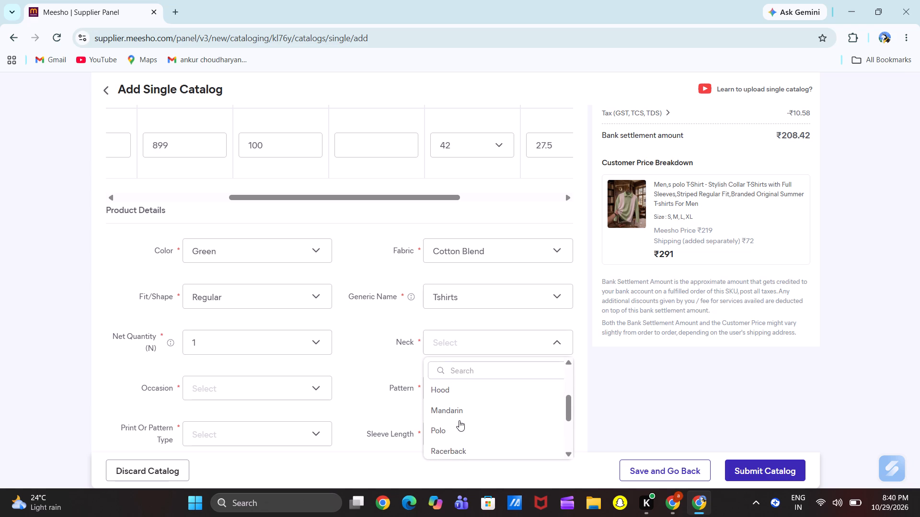
left_click(233, 388)
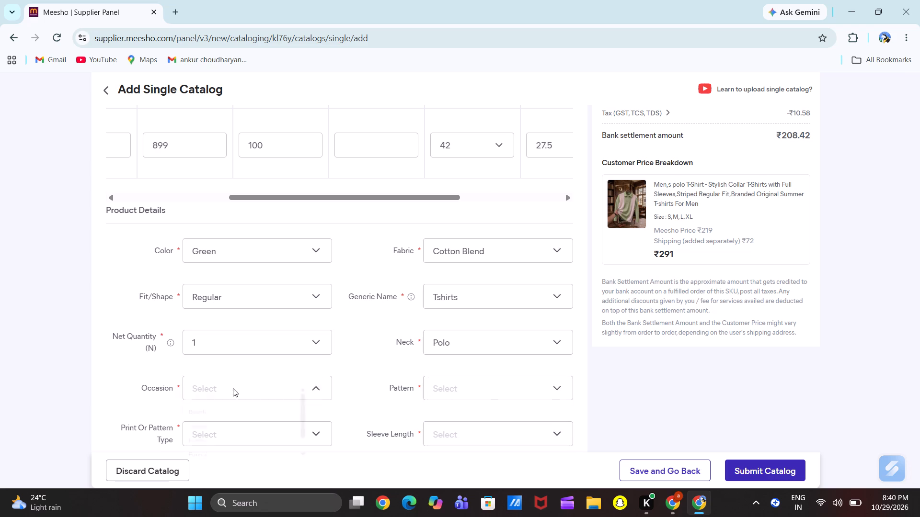
left_click(233, 442)
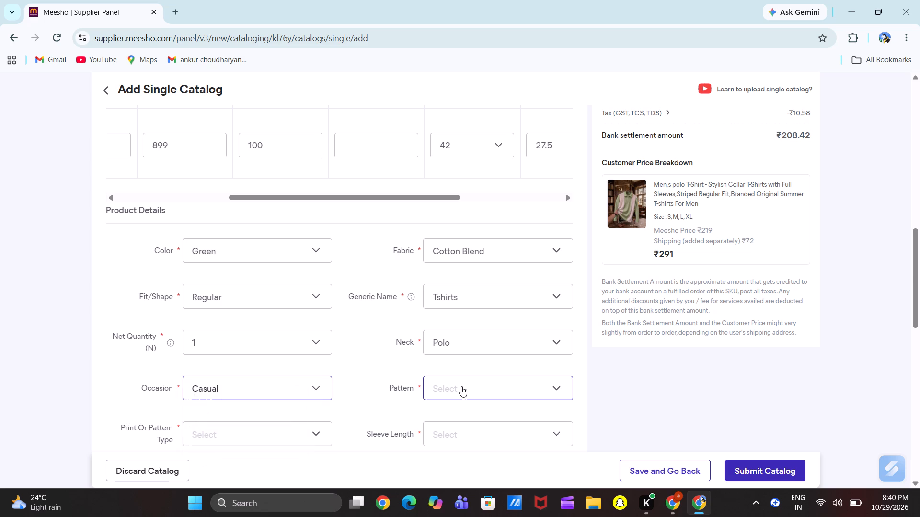
Set Product 2's pattern and print or pattern type to Colorblocked, and its sleeve length to Long Sleeves.
left_click(461, 386)
left_click(448, 430)
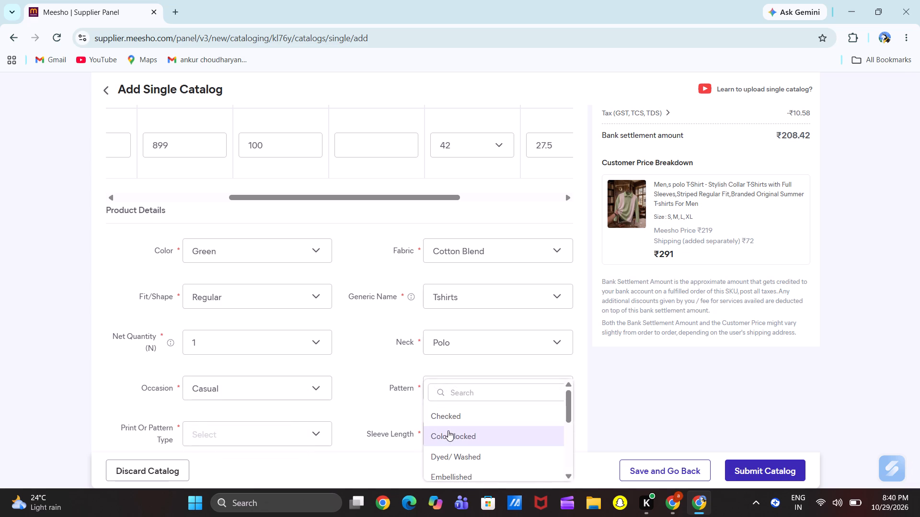
scroll(347, 396, "down", 3)
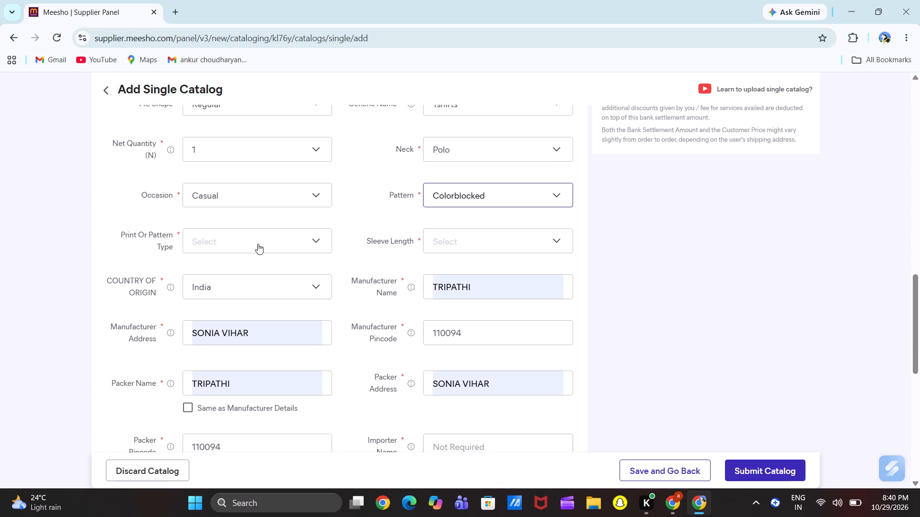
left_click(257, 243)
scroll(226, 313, "down", 1)
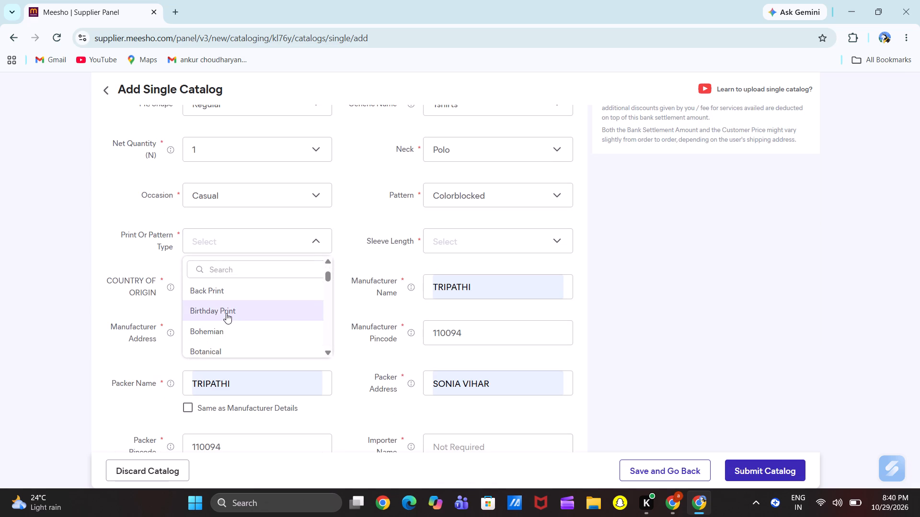
scroll(226, 313, "down", 2)
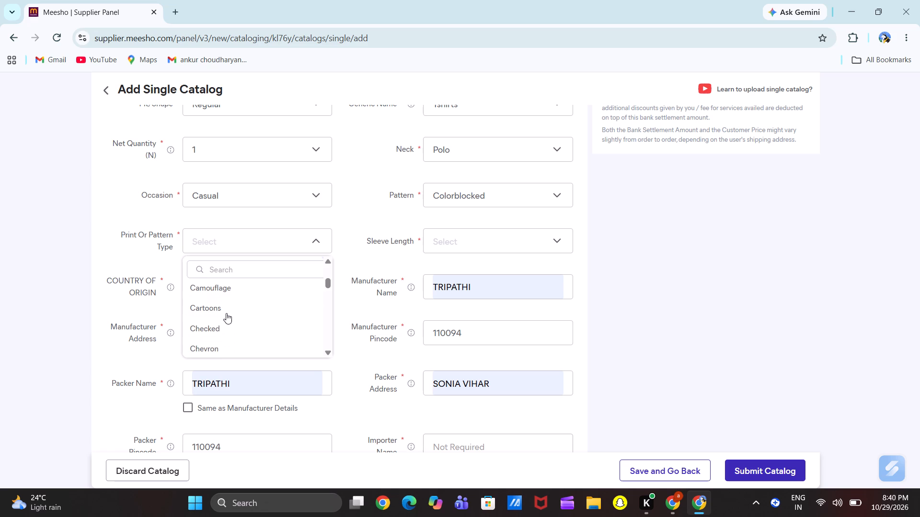
scroll(226, 313, "down", 1)
left_click(226, 313)
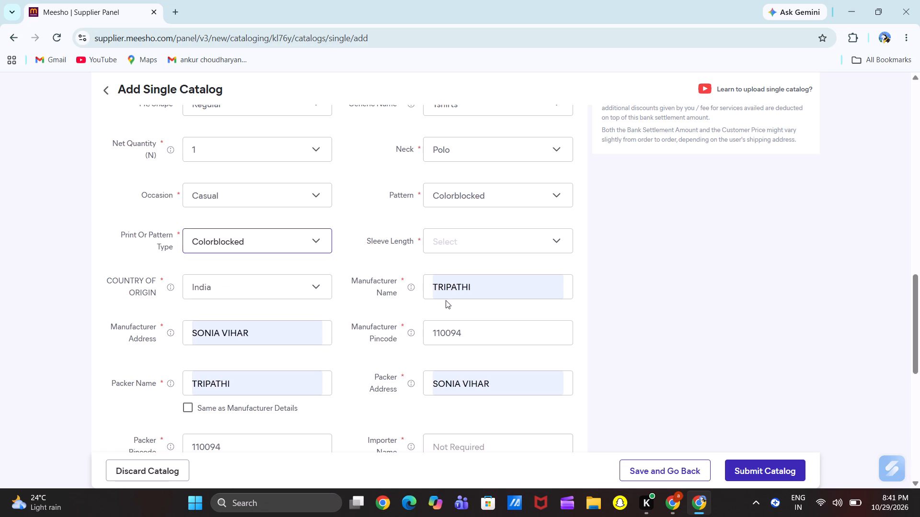
left_click(454, 234)
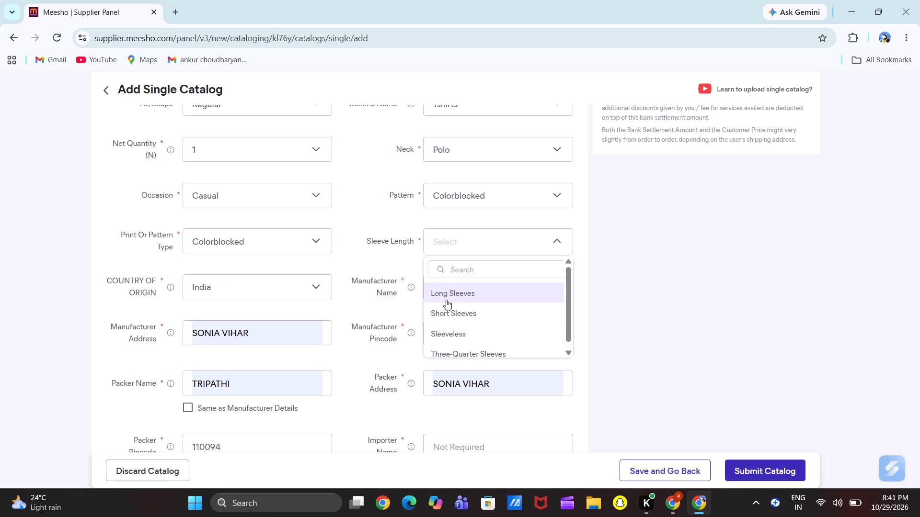
left_click(446, 300)
In Product 2's other attributes, set length to Regular, number of pockets to No Pocket and style to Korean.
scroll(383, 305, "down", 4)
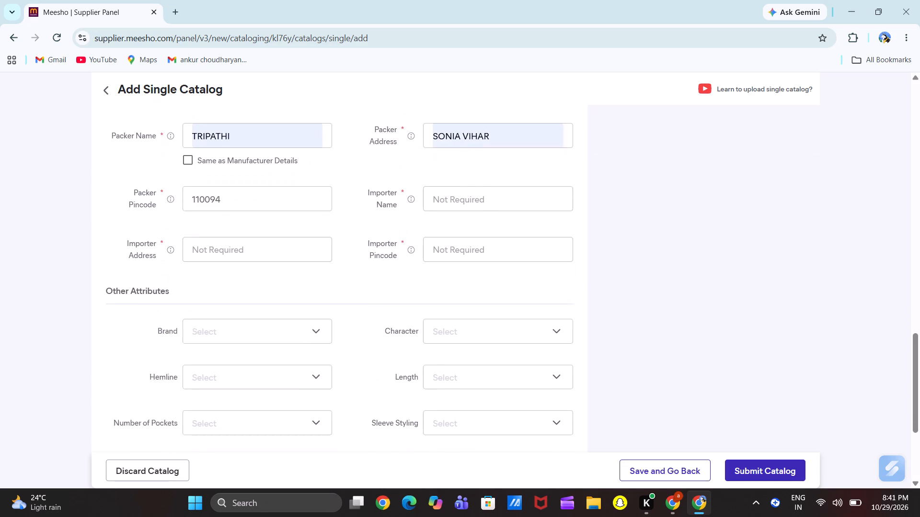
left_click(468, 362)
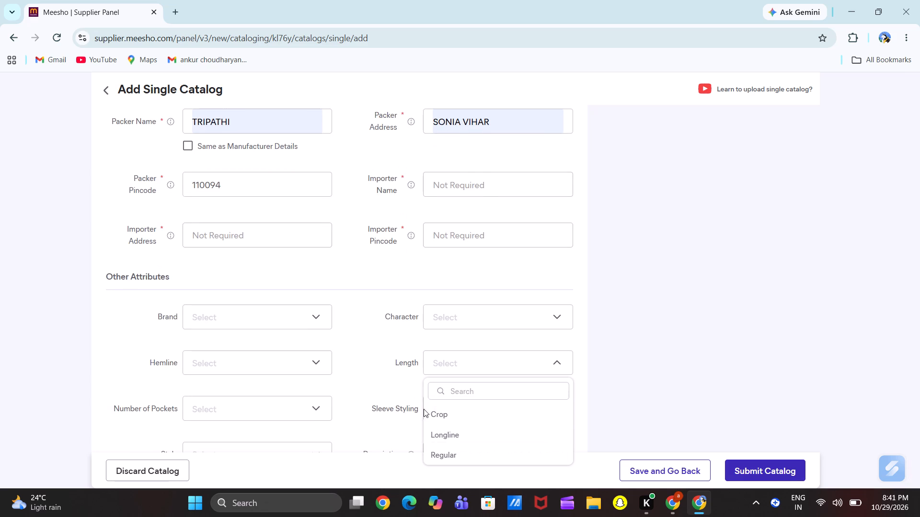
left_click(454, 450)
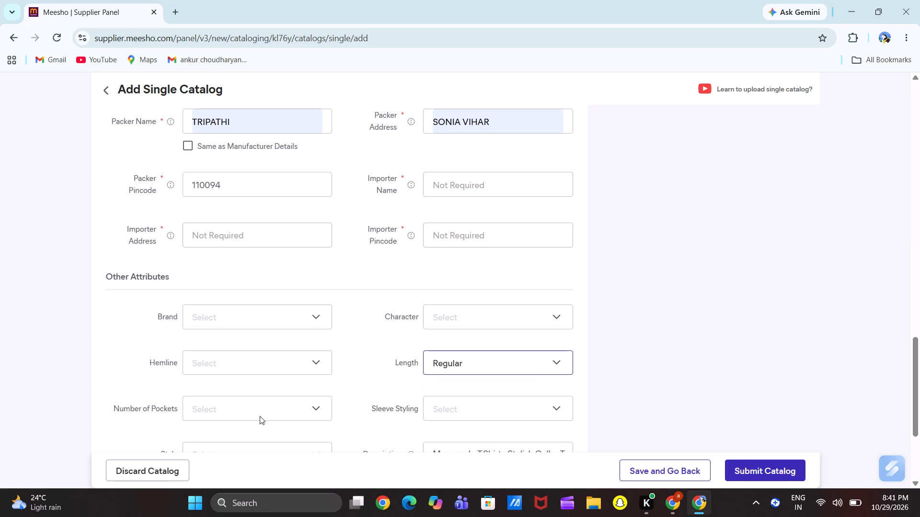
left_click(244, 408)
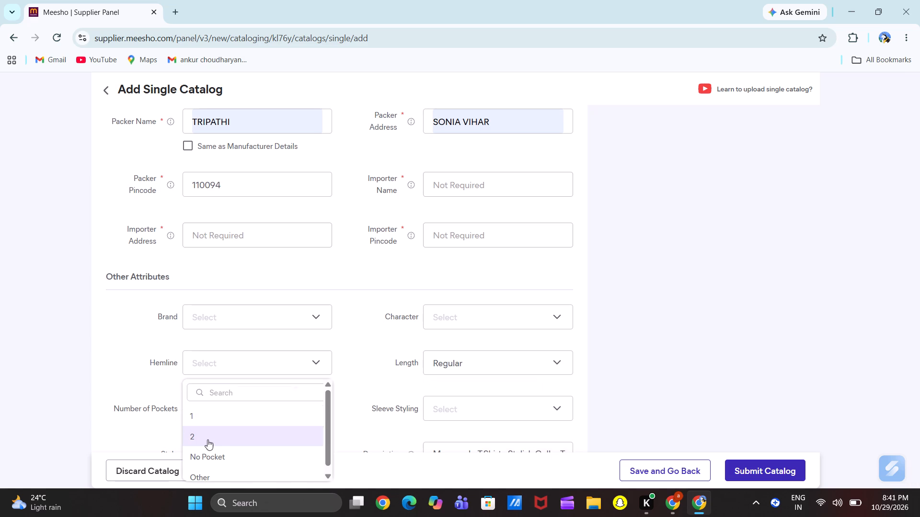
left_click(218, 452)
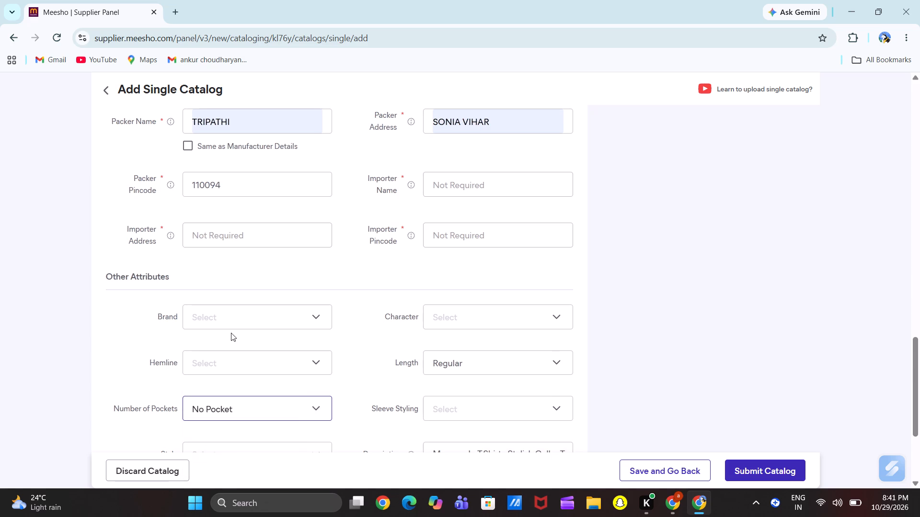
scroll(231, 333, "down", 2)
left_click(210, 298)
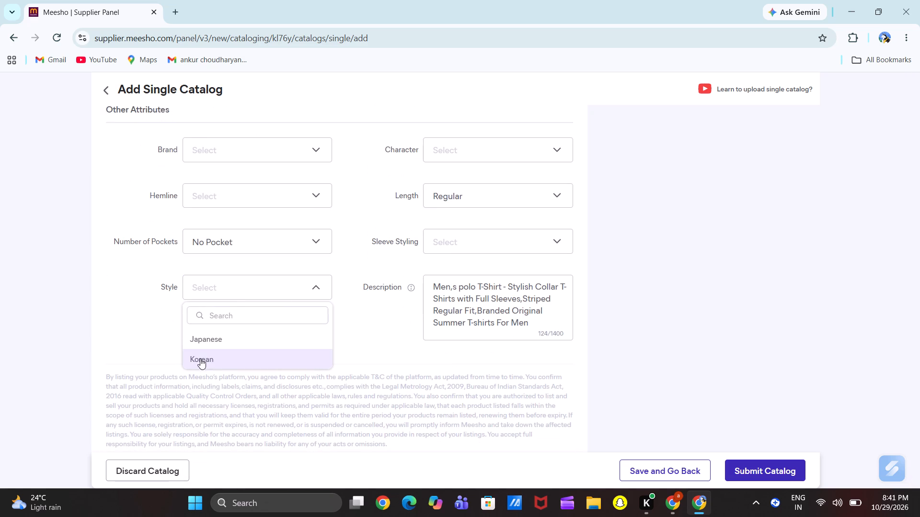
left_click(206, 359)
Review Product 2's filled-in details, from the size table through the product details and other attributes.
scroll(378, 226, "up", 4)
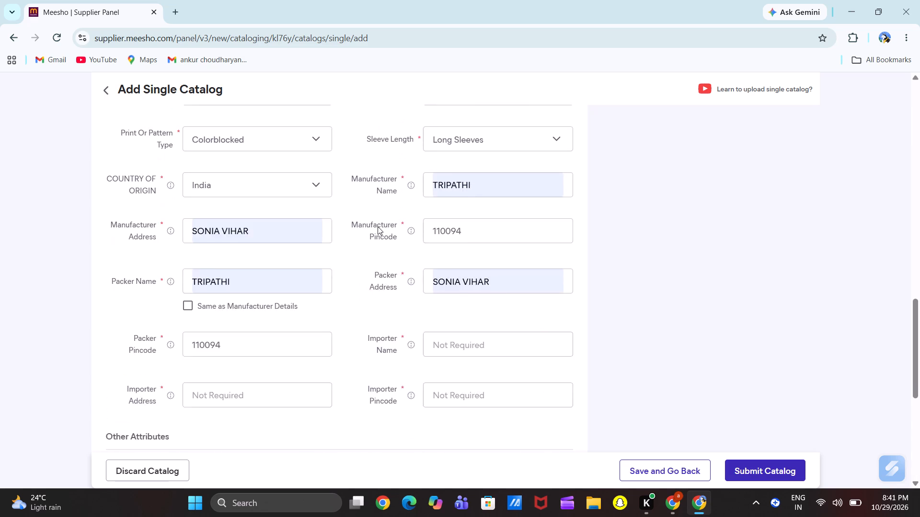
scroll(378, 226, "up", 4)
scroll(378, 226, "down", 6)
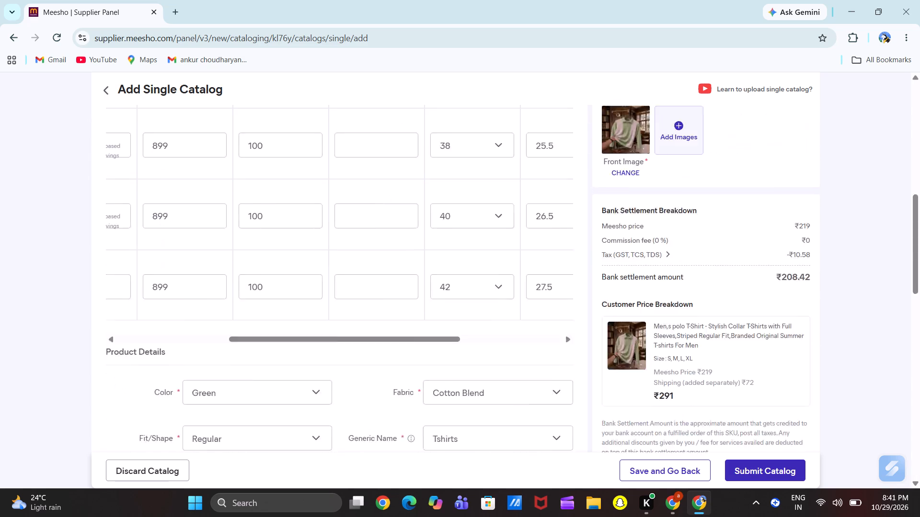
scroll(378, 226, "down", 5)
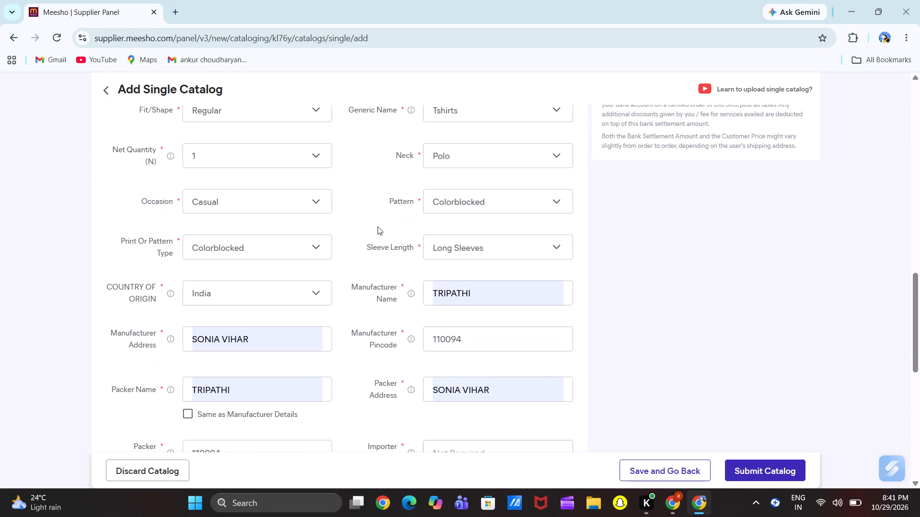
scroll(378, 226, "down", 1)
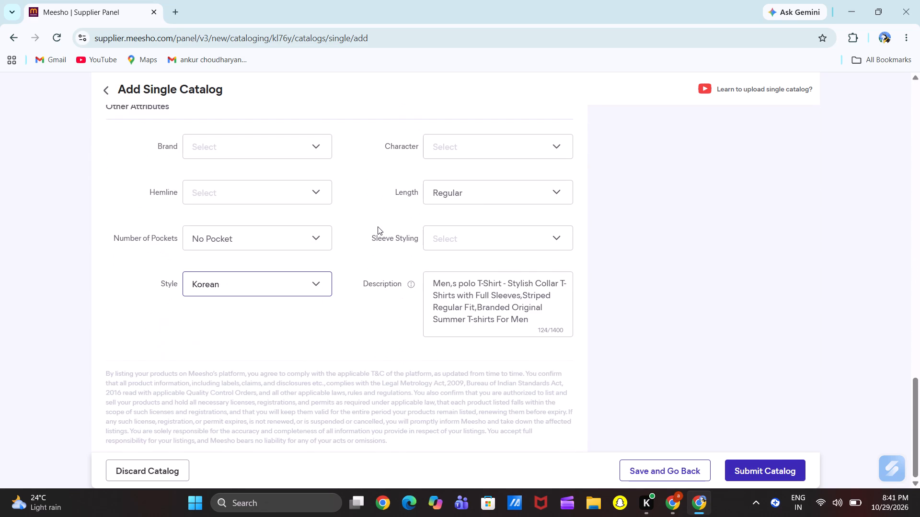
scroll(378, 226, "down", 1)
scroll(378, 226, "up", 3)
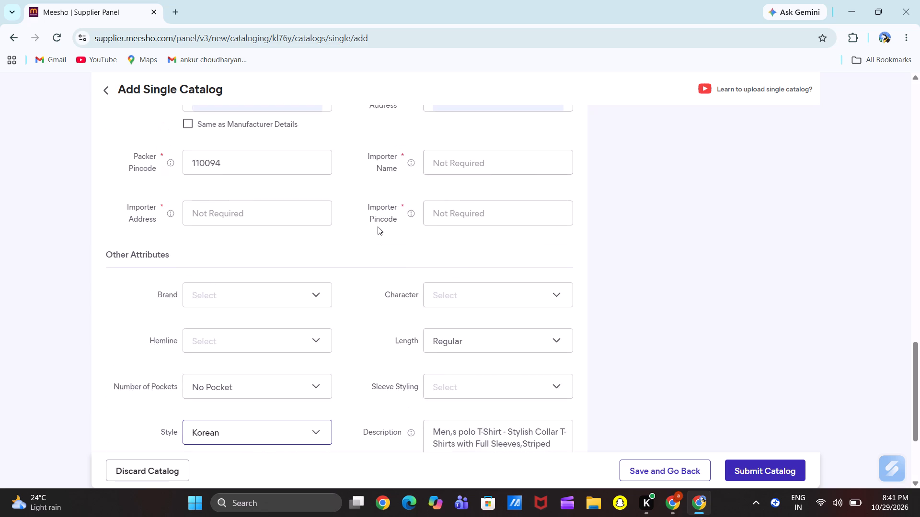
scroll(378, 226, "up", 4)
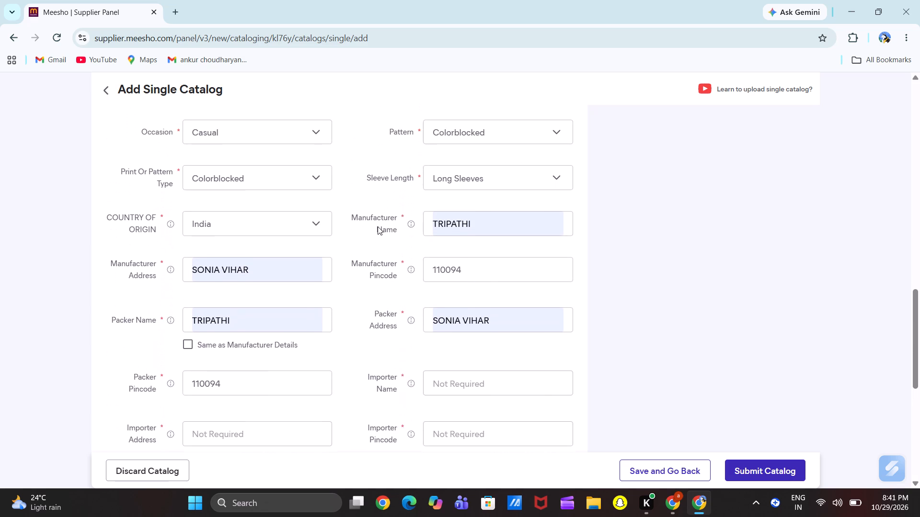
scroll(378, 226, "up", 3)
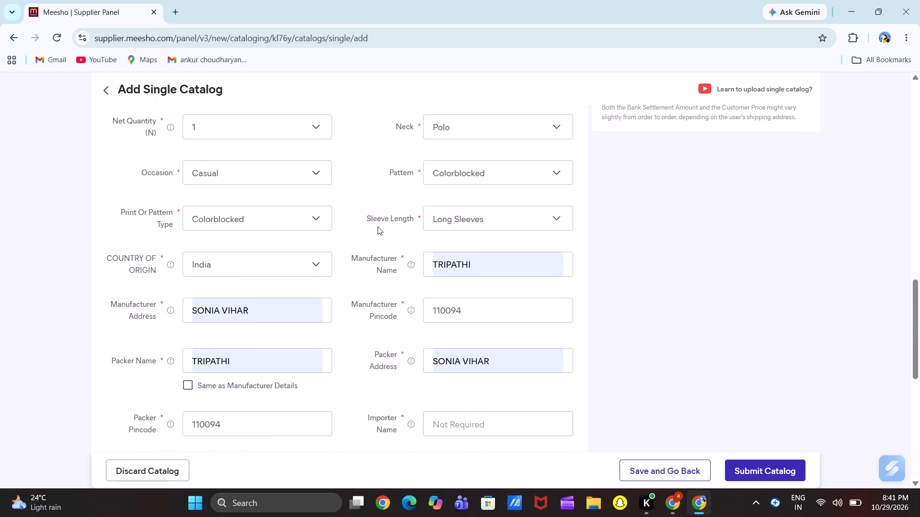
scroll(378, 226, "up", 3)
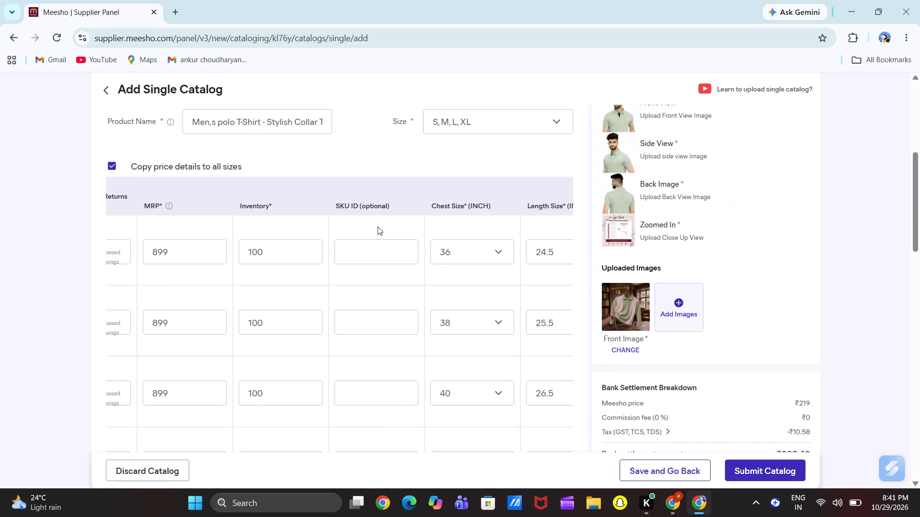
scroll(378, 226, "up", 4)
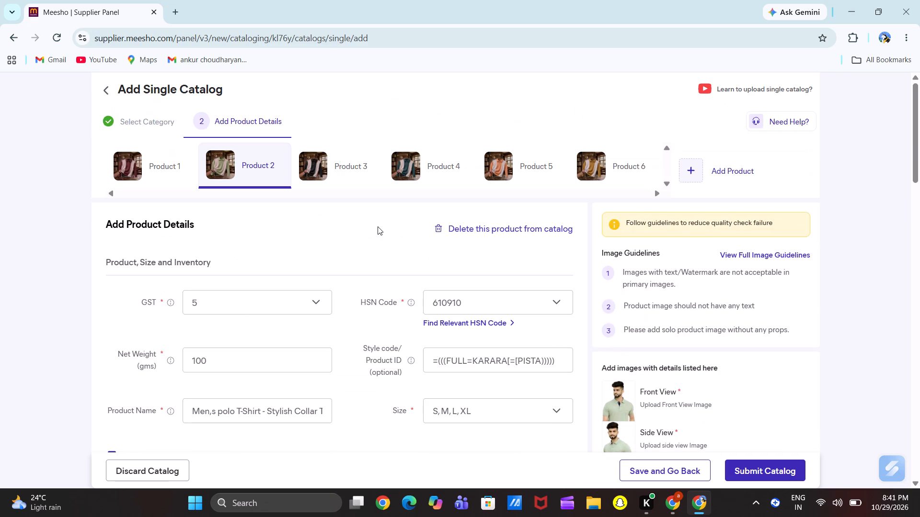
Open Product 3 and set its style code/product ID to @((FULL=FRILL=[;BLACK)).
left_click(300, 156)
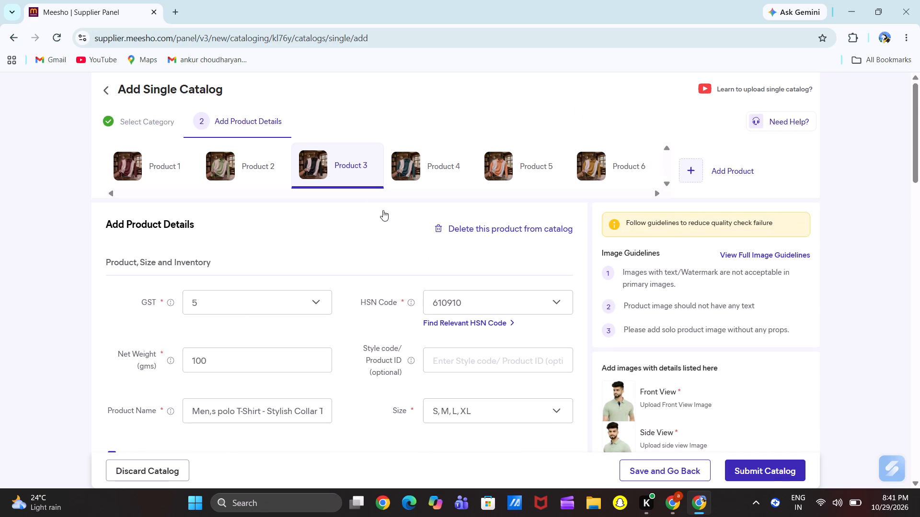
scroll(398, 246, "down", 2)
left_click(478, 247)
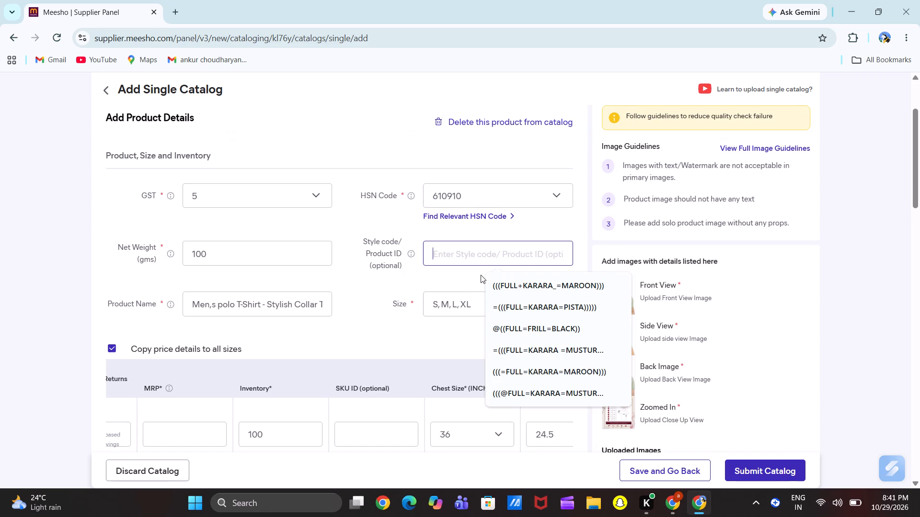
left_click(551, 337)
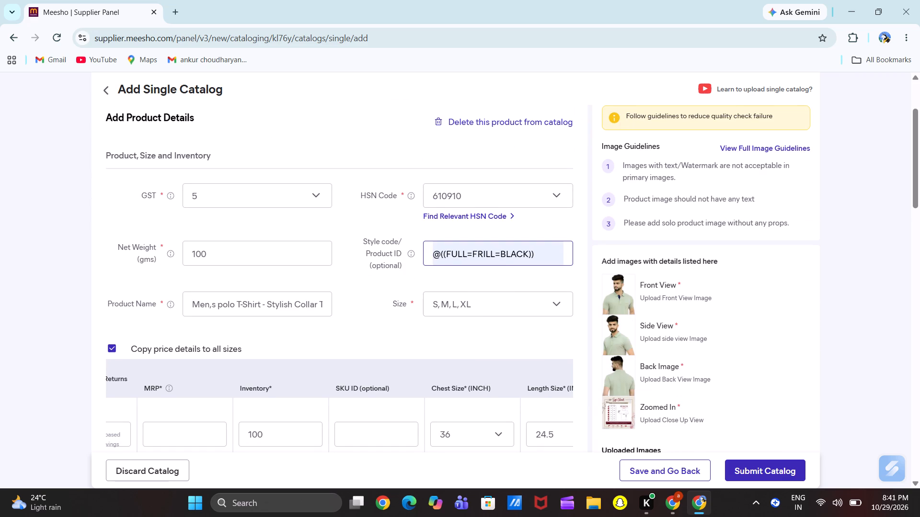
left_click(503, 255)
type("[;")
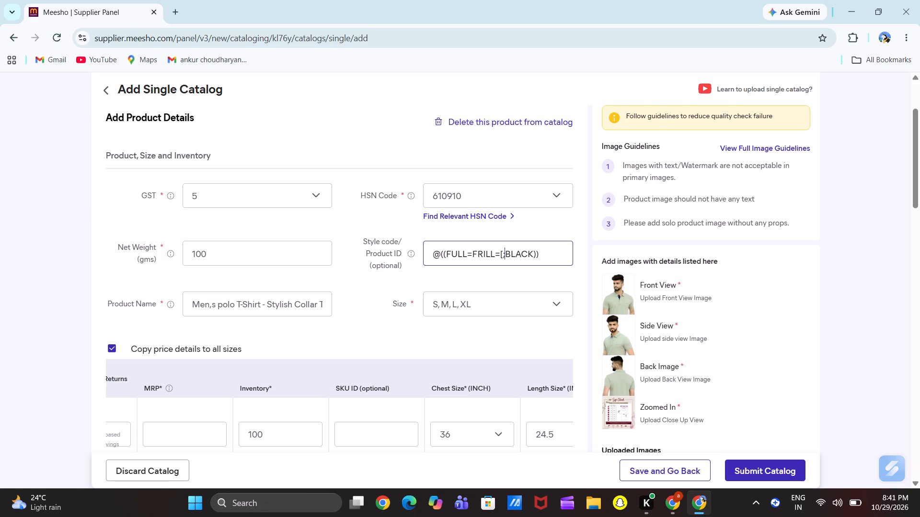
Set Product 3's Meesho price to 219, wrong/defective returns price to 218 and MRP to 899 for all sizes.
scroll(344, 283, "down", 3)
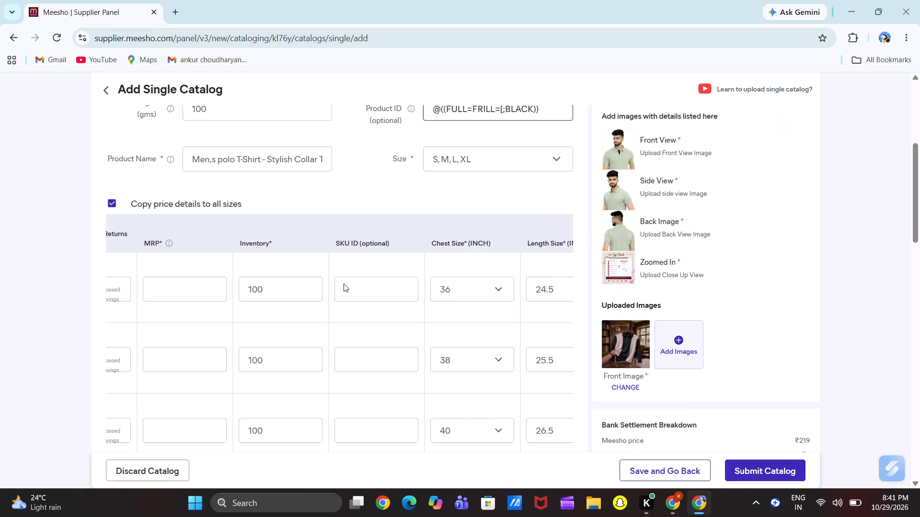
scroll(344, 283, "right", 6)
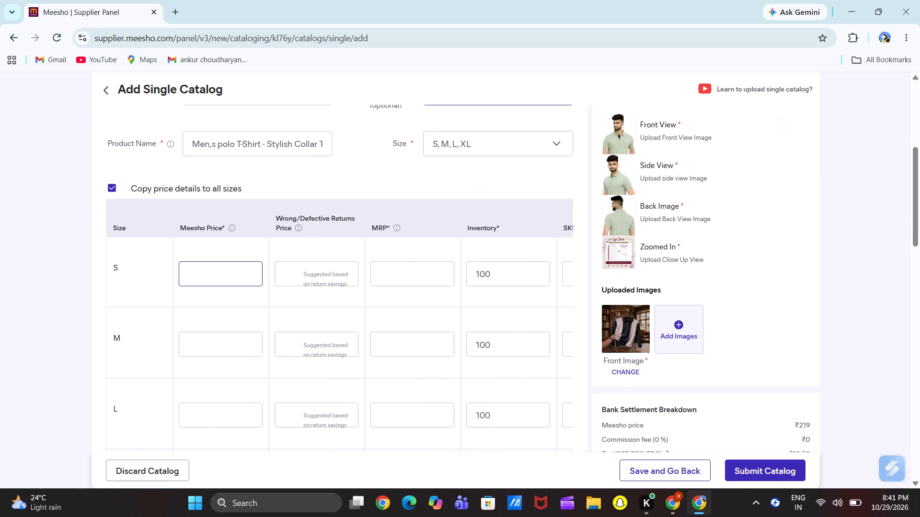
left_click(195, 271)
type("219")
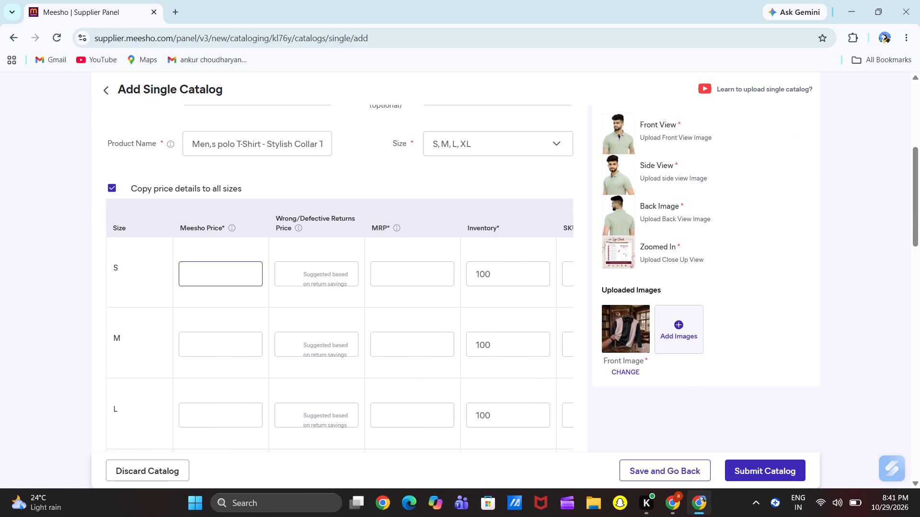
left_click(289, 277)
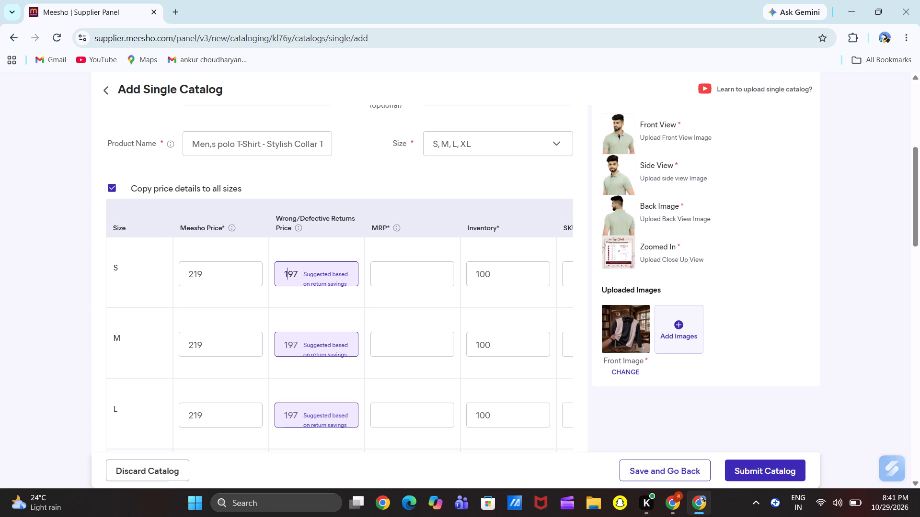
left_click(300, 270)
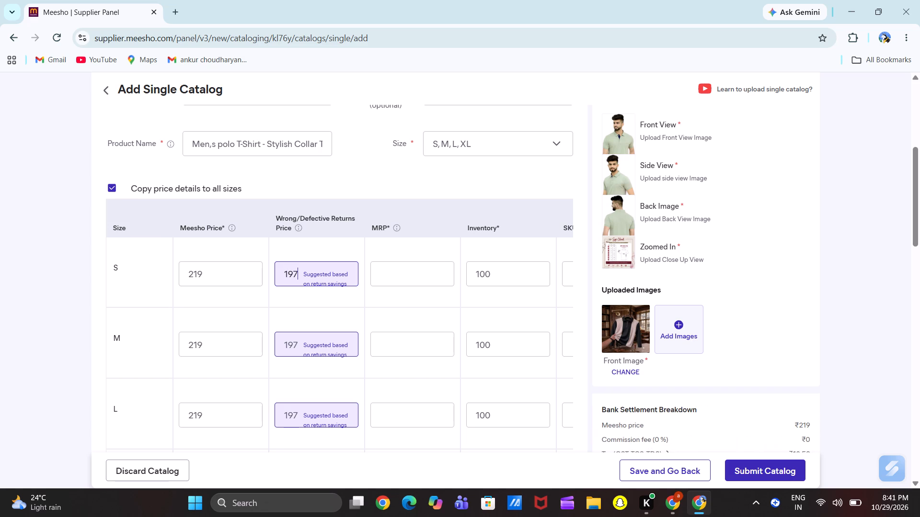
key("BackSpace")
key("BackSpace")
key("BackSpace")
key("BackSpace")
type("21")
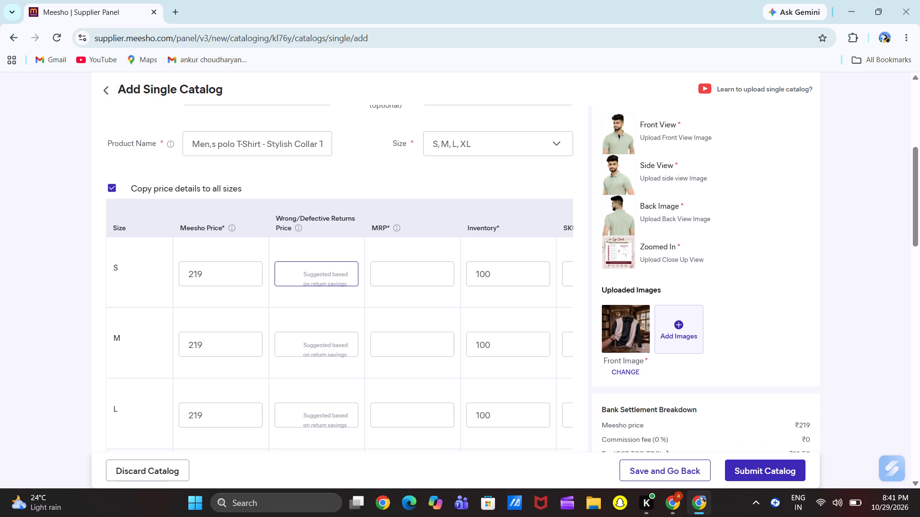
key("8")
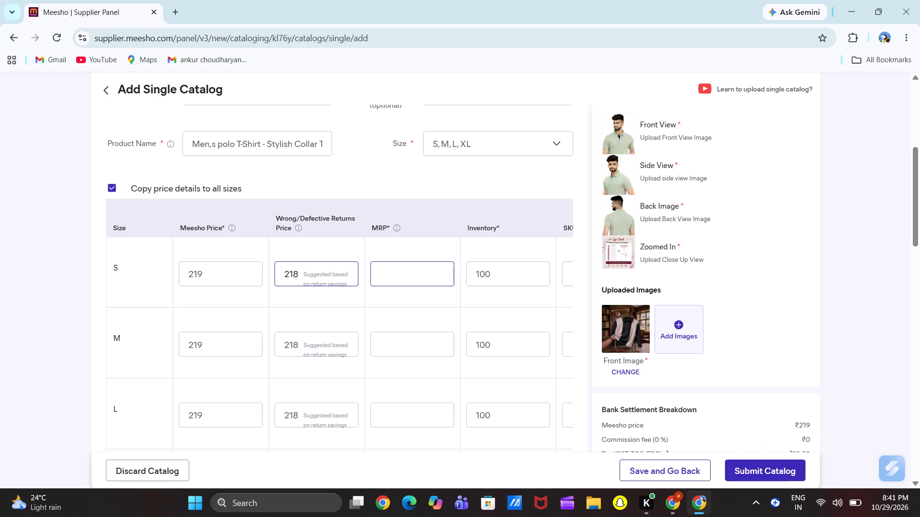
left_click(408, 270)
type("899")
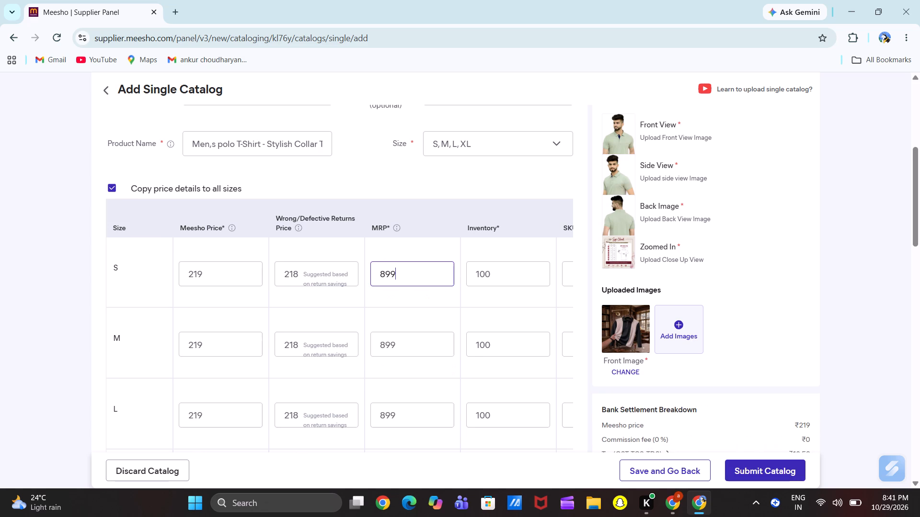
Set Product 3's shoulder sizes to 14.5 for S, 15.5 for M and 16.5 for L.
scroll(479, 279, "left", 8)
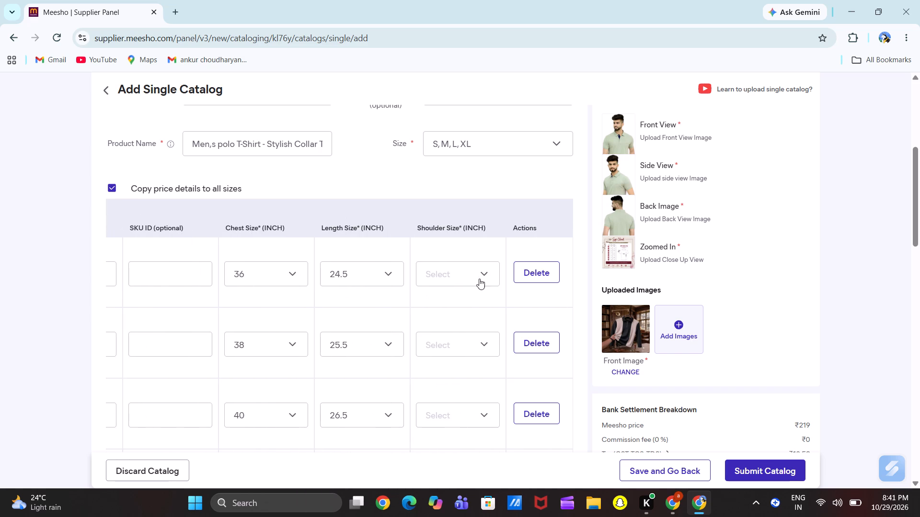
left_click(460, 274)
scroll(439, 357, "down", 1)
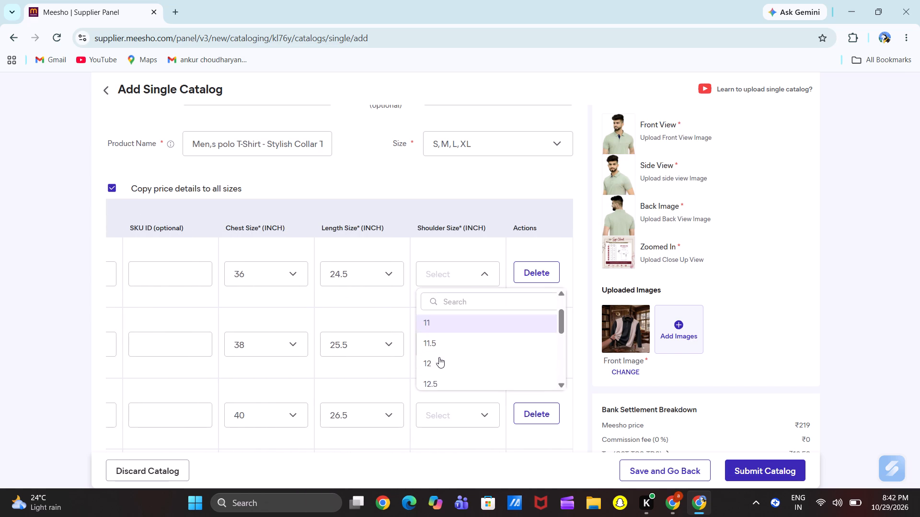
scroll(439, 357, "down", 1)
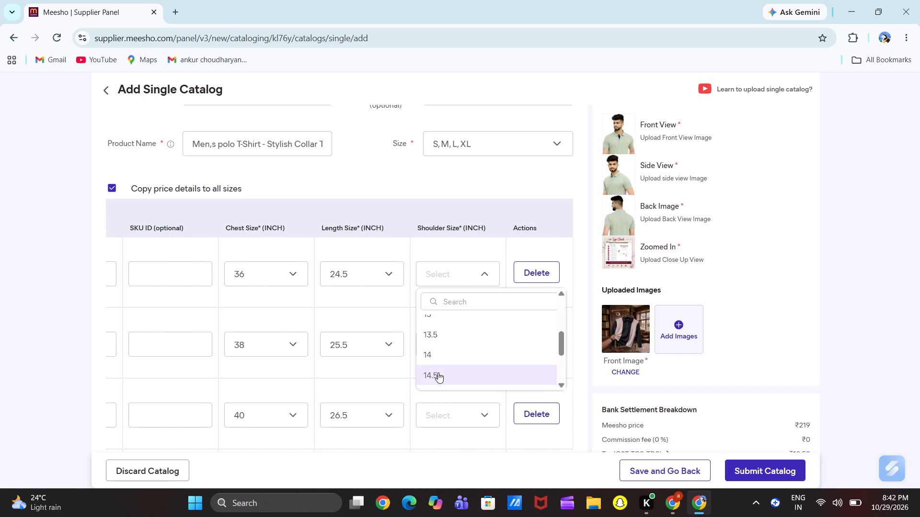
left_click(438, 372)
double_click(439, 342)
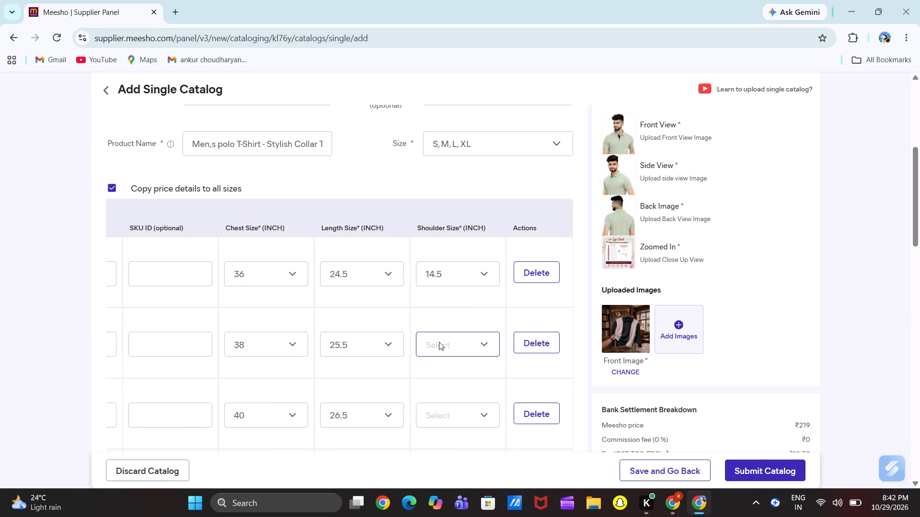
left_click(456, 352)
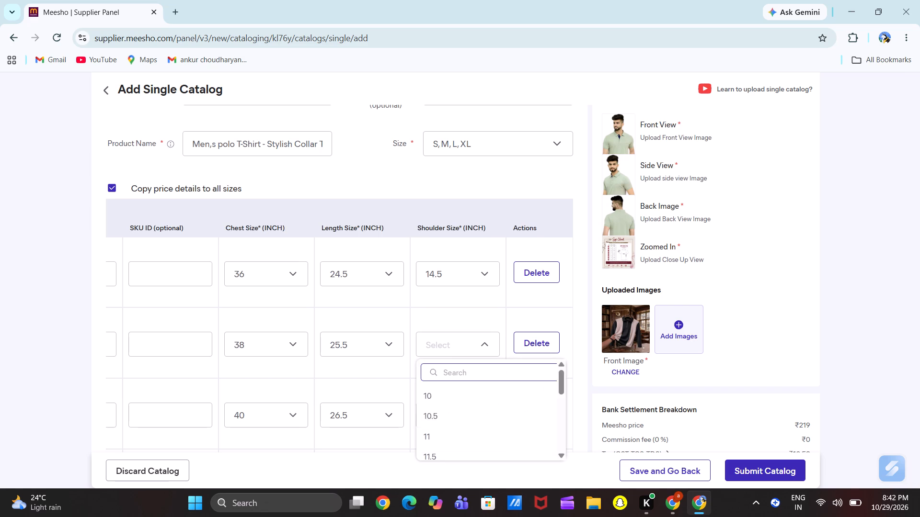
scroll(451, 407, "down", 3)
left_click(451, 407)
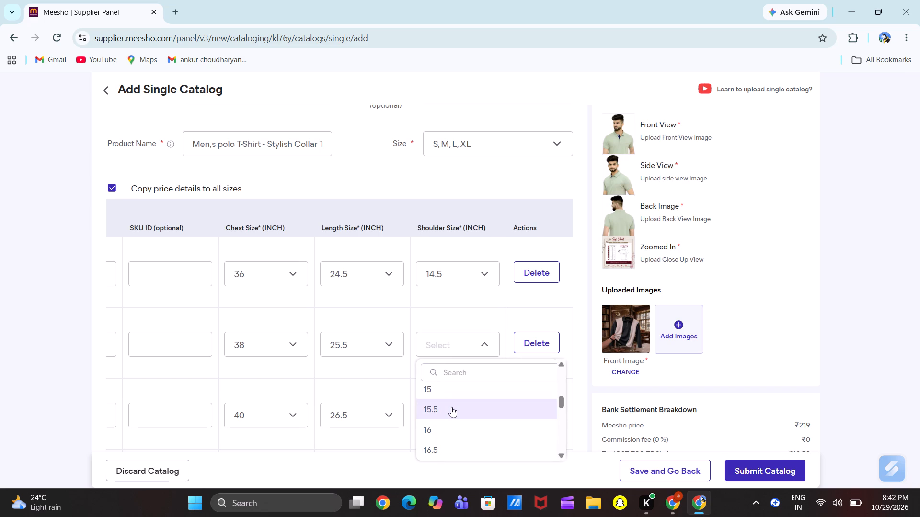
left_click(422, 402)
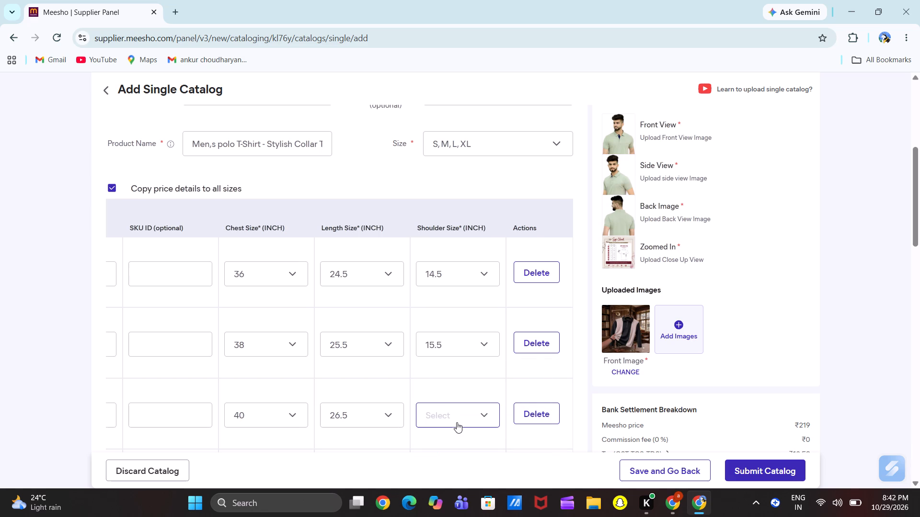
left_click(457, 422)
scroll(443, 417, "down", 3)
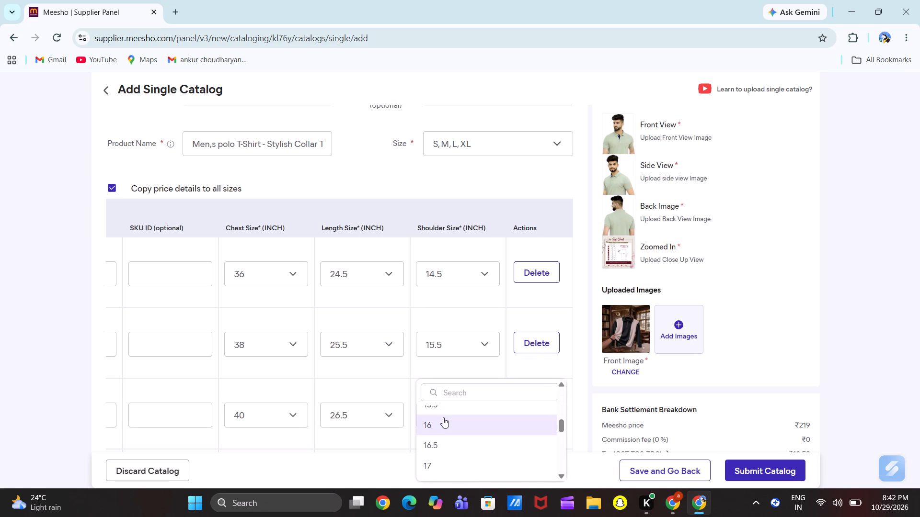
scroll(443, 417, "down", 1)
left_click(443, 417)
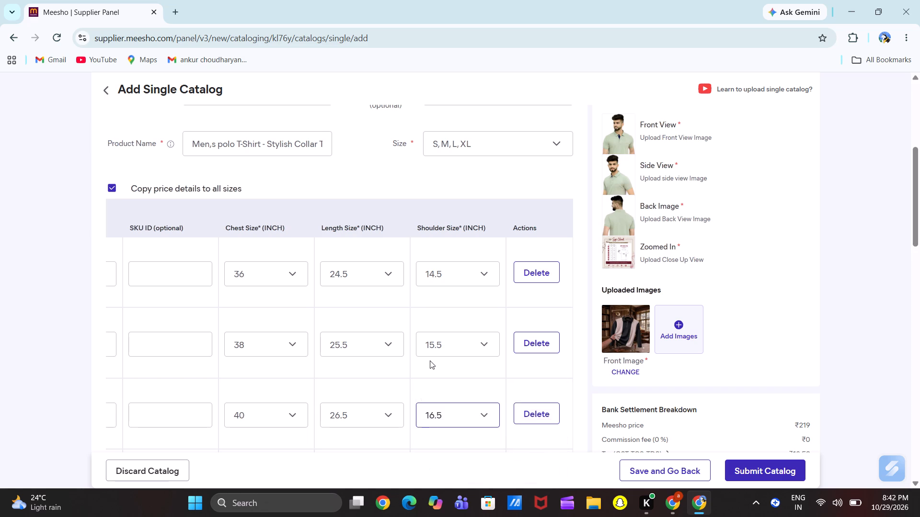
Choose the shoulder size for Product 3's XL row.
scroll(430, 360, "down", 2)
left_click(448, 382)
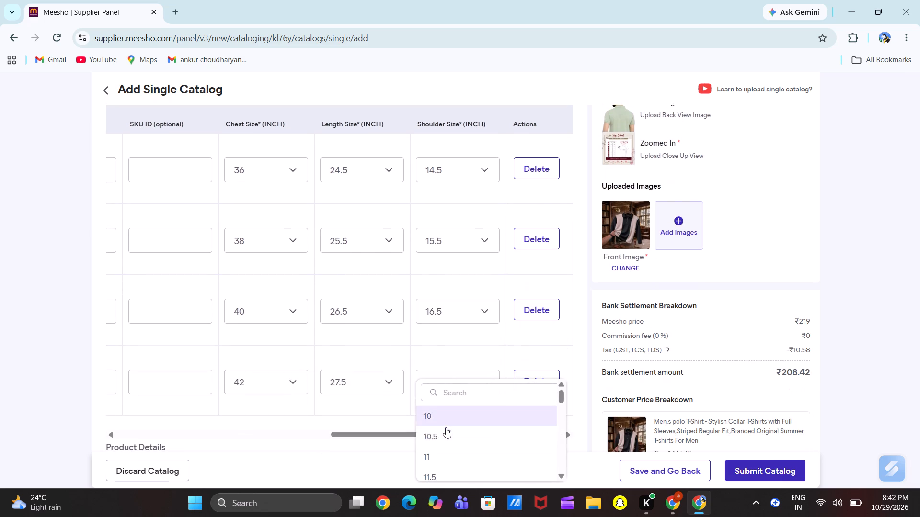
scroll(446, 427, "down", 4)
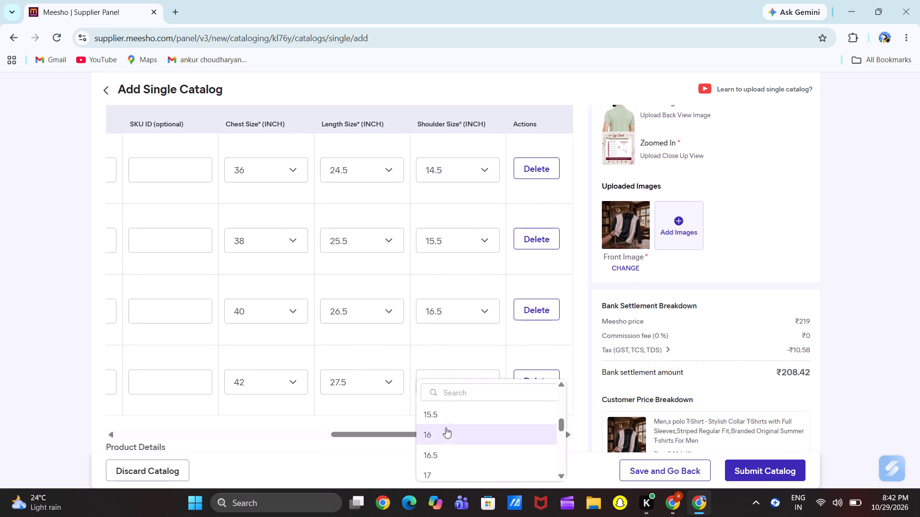
scroll(446, 427, "down", 1)
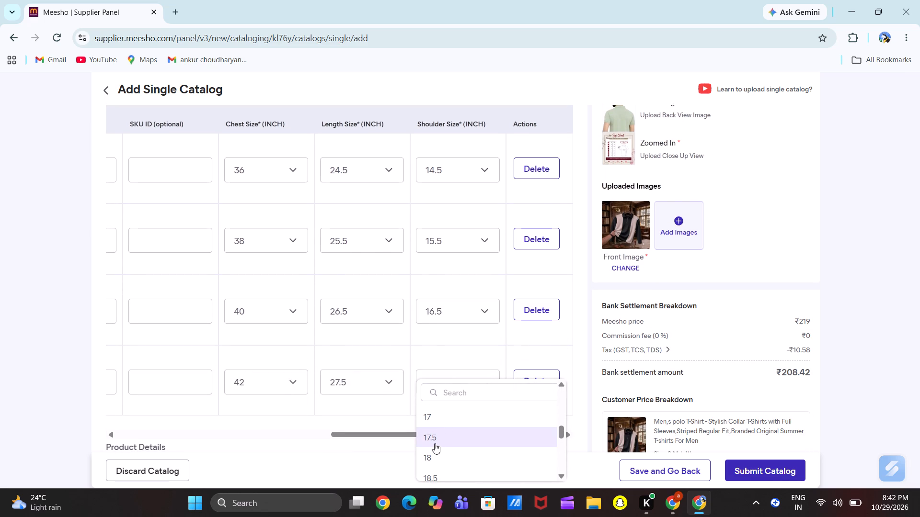
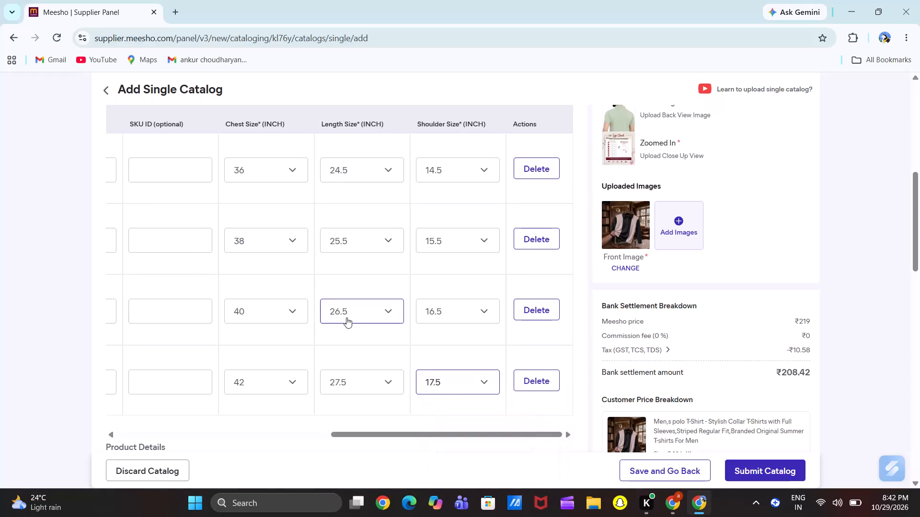
Set Product 3's color to Black and its fabric to Cotton Blend in the product details.
scroll(346, 317, "down", 1)
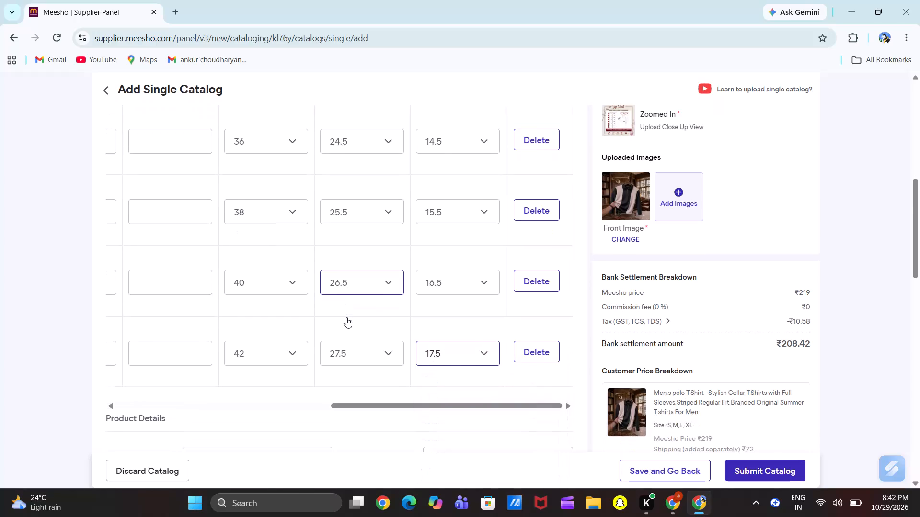
scroll(346, 317, "down", 2)
left_click(235, 345)
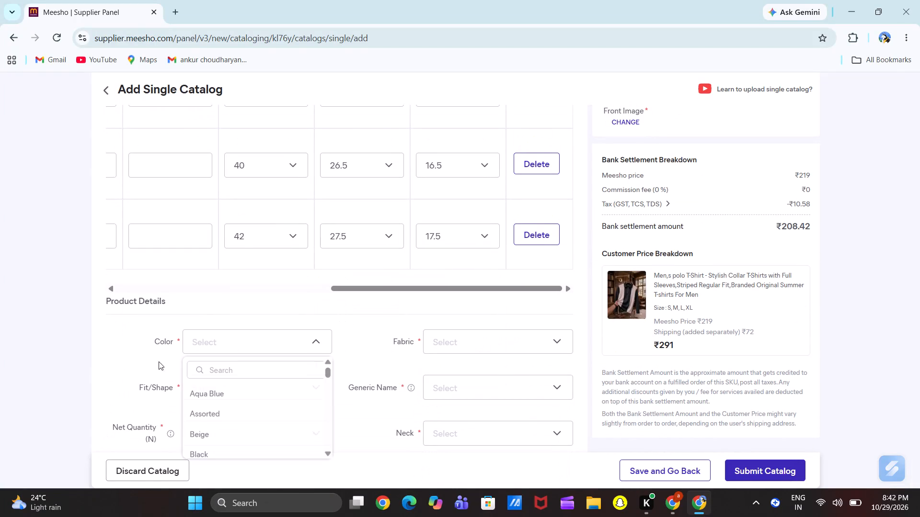
left_click(223, 373)
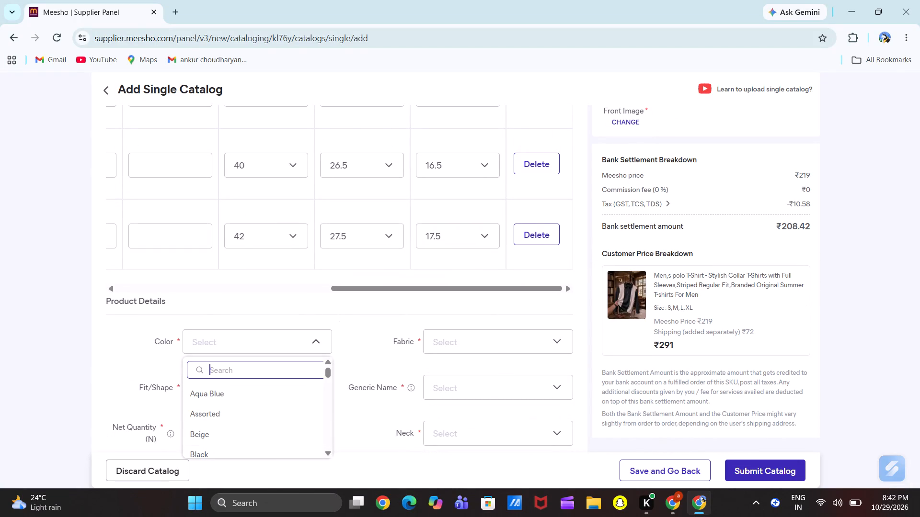
key("b")
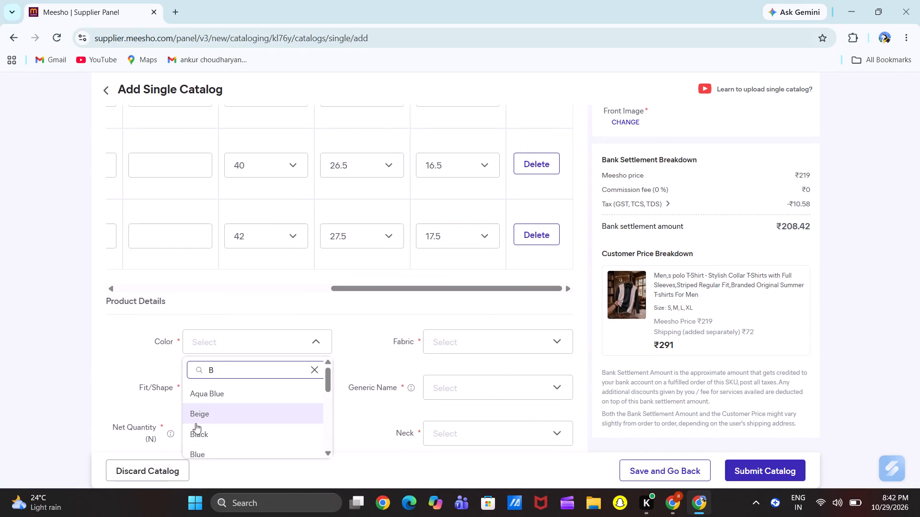
left_click(199, 426)
left_click(455, 345)
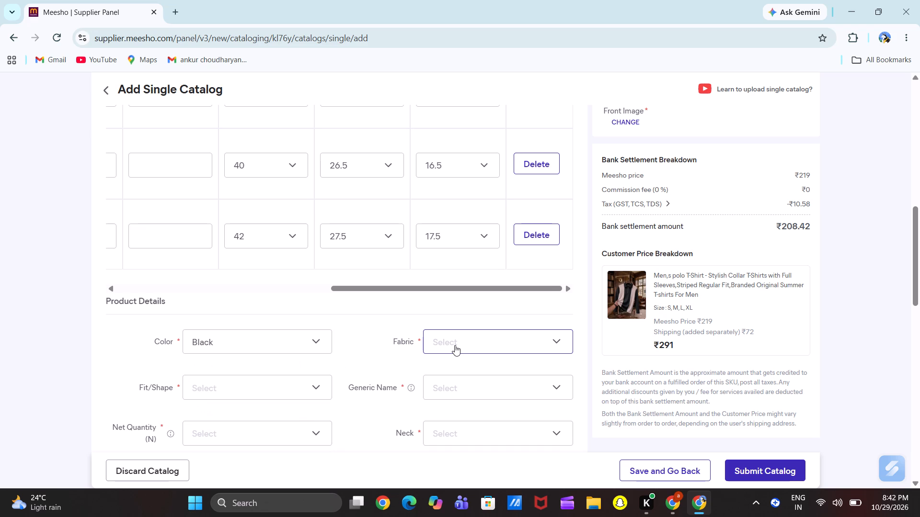
scroll(451, 419, "down", 2)
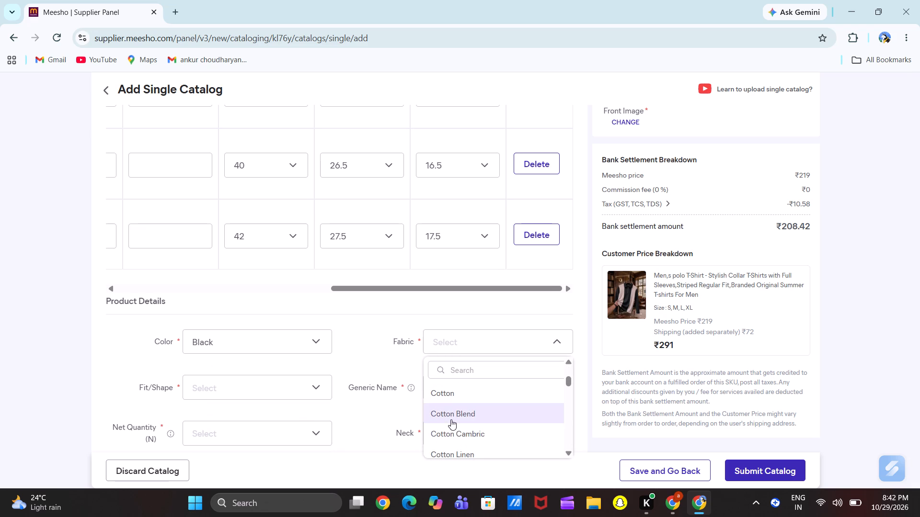
left_click(445, 406)
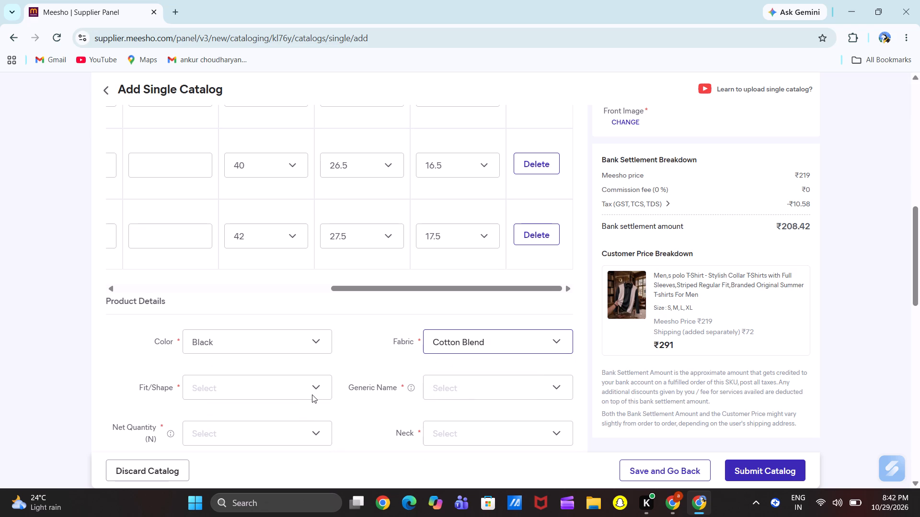
Set Product 3's fit/shape to Regular and its generic name to Tshirts.
left_click(292, 393)
scroll(245, 432, "down", 1)
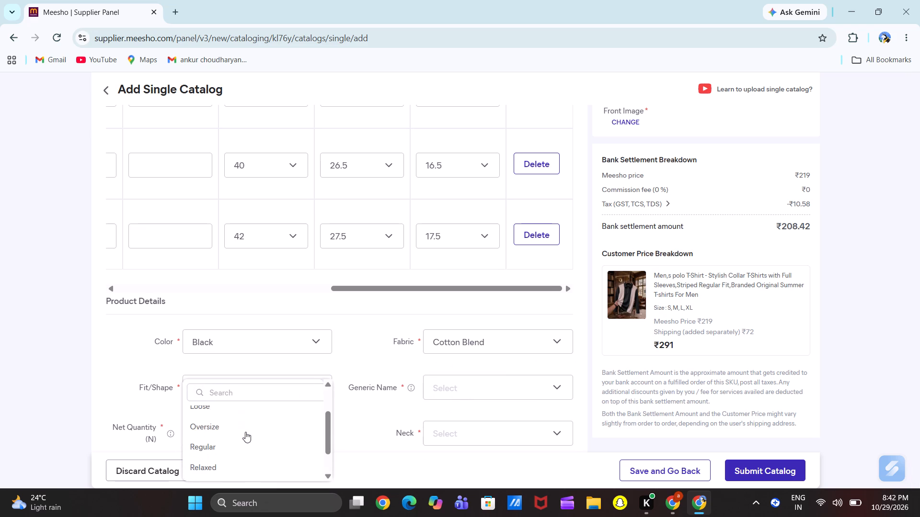
scroll(245, 432, "down", 2)
left_click(245, 432)
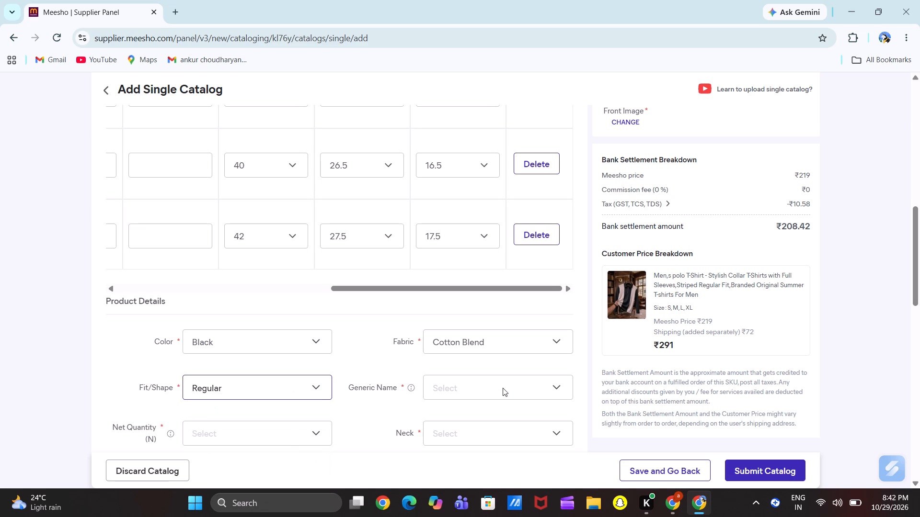
left_click(503, 388)
scroll(453, 448, "down", 1)
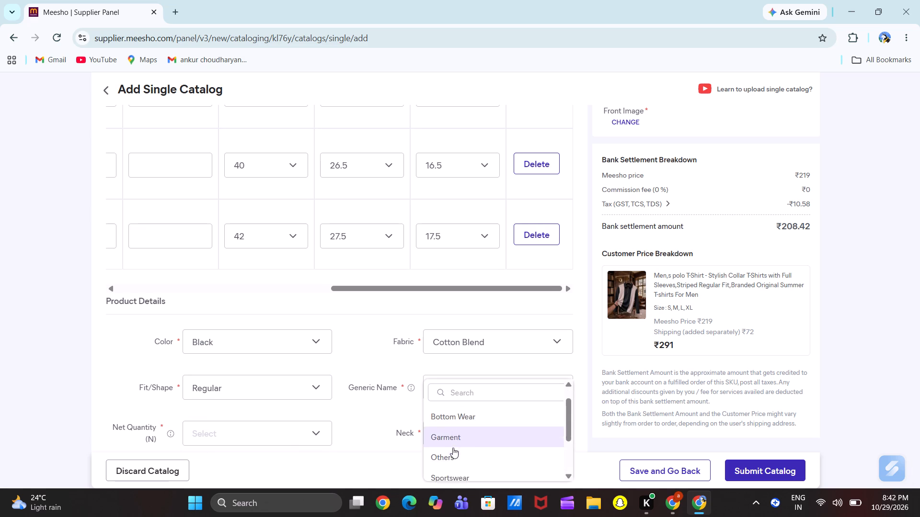
scroll(453, 448, "down", 2)
left_click(453, 448)
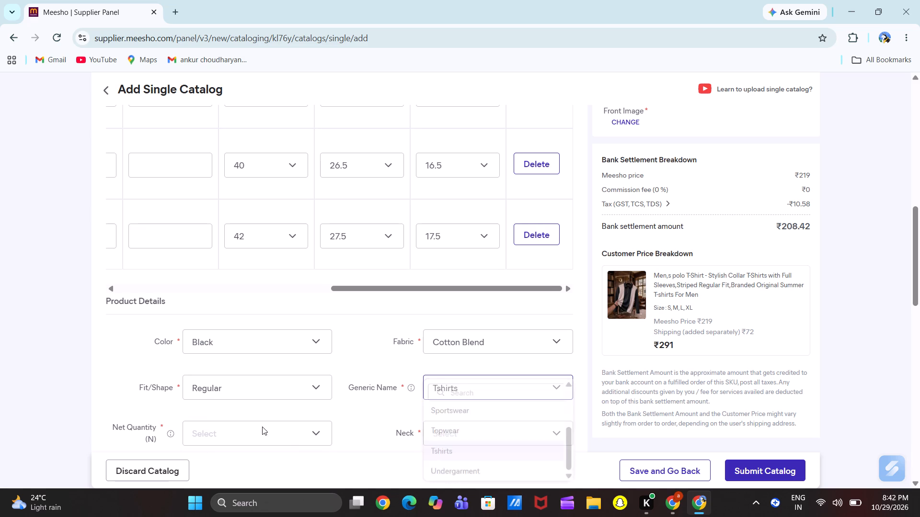
Set Product 3's net quantity to 1 and its neck to Polo.
left_click(250, 430)
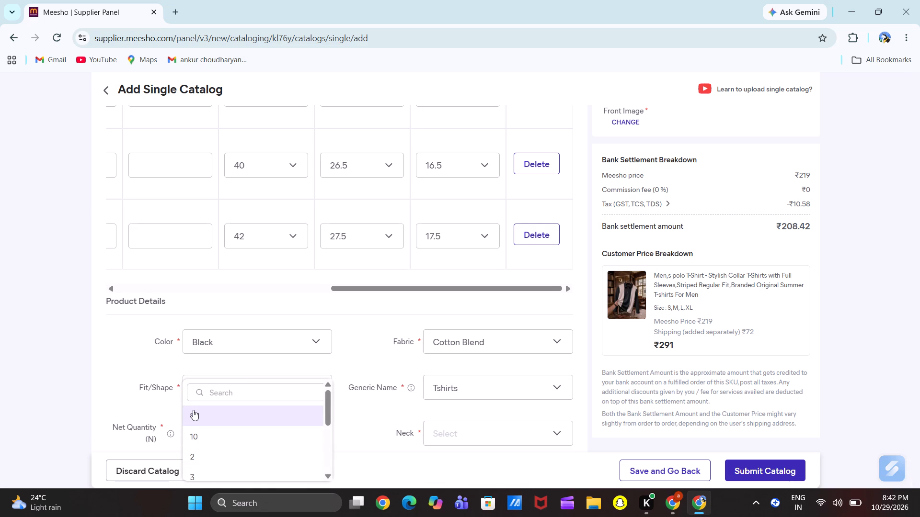
left_click(193, 410)
left_click(442, 437)
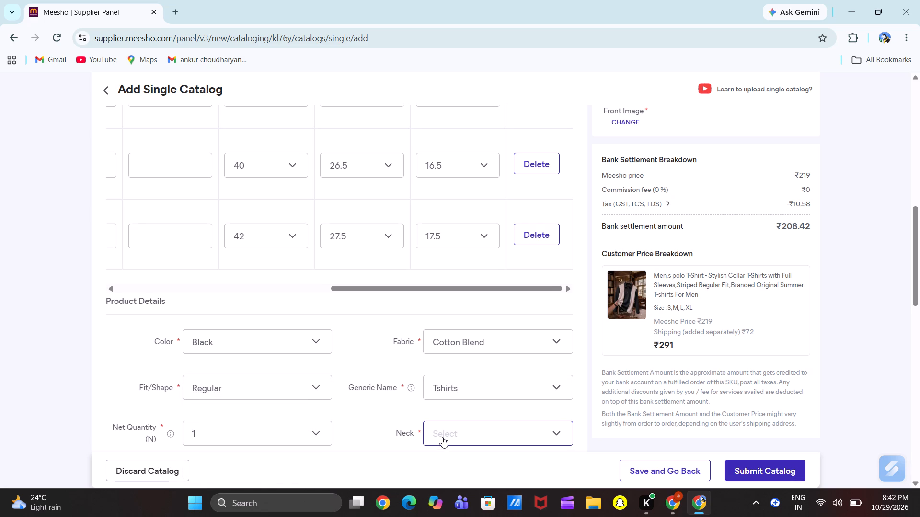
scroll(479, 455, "down", 2)
left_click(479, 455)
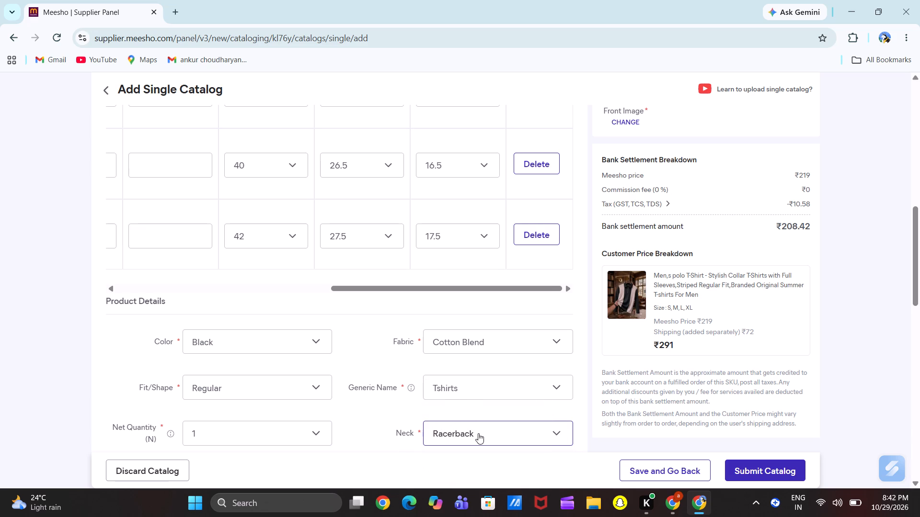
left_click(478, 433)
scroll(471, 451, "down", 1)
right_click(471, 451)
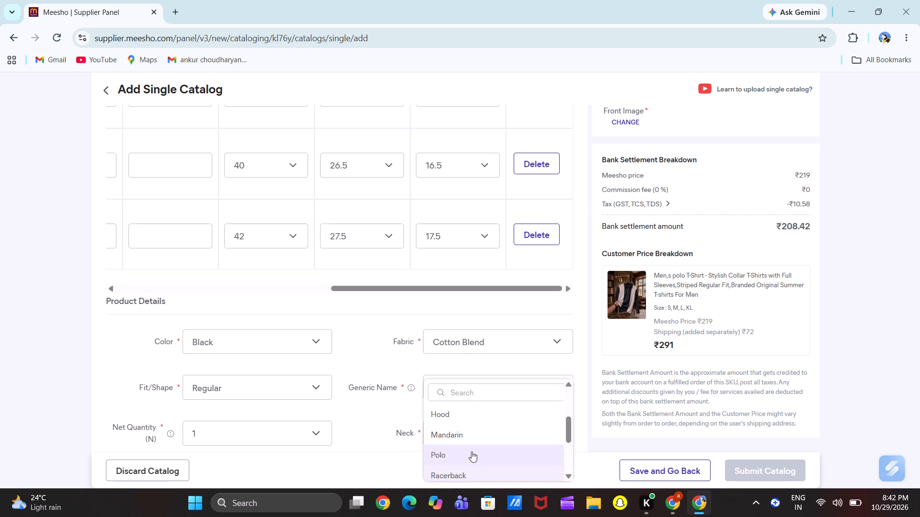
left_click(471, 451)
left_click(471, 451)
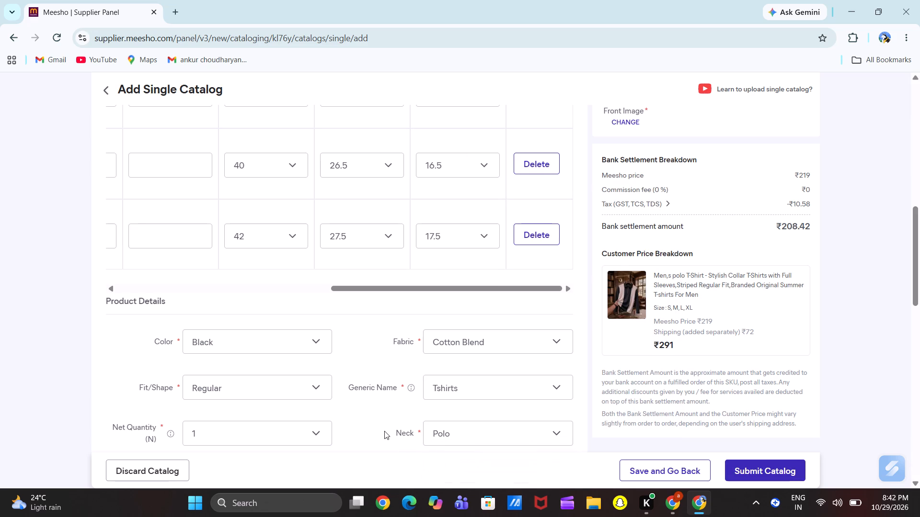
Set Product 3's occasion to Casual and its pattern to Colorblocked.
scroll(384, 431, "down", 3)
left_click(224, 276)
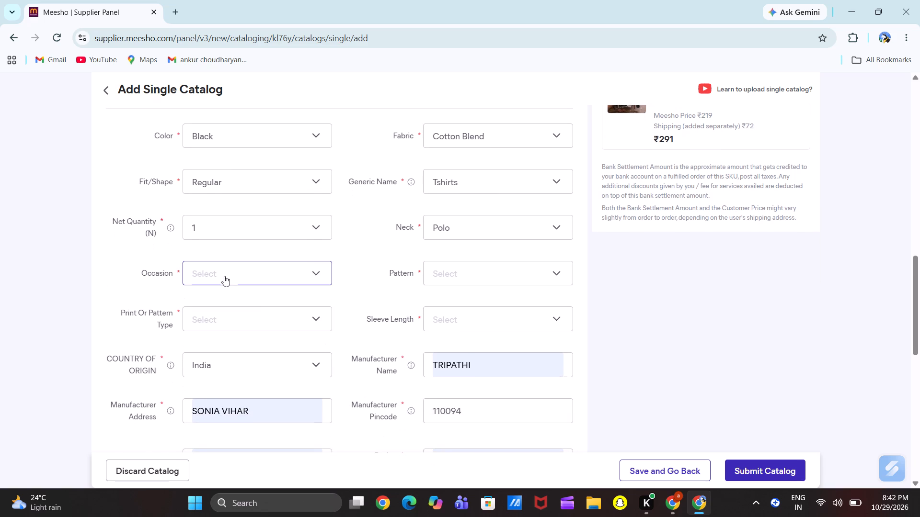
left_click(218, 341)
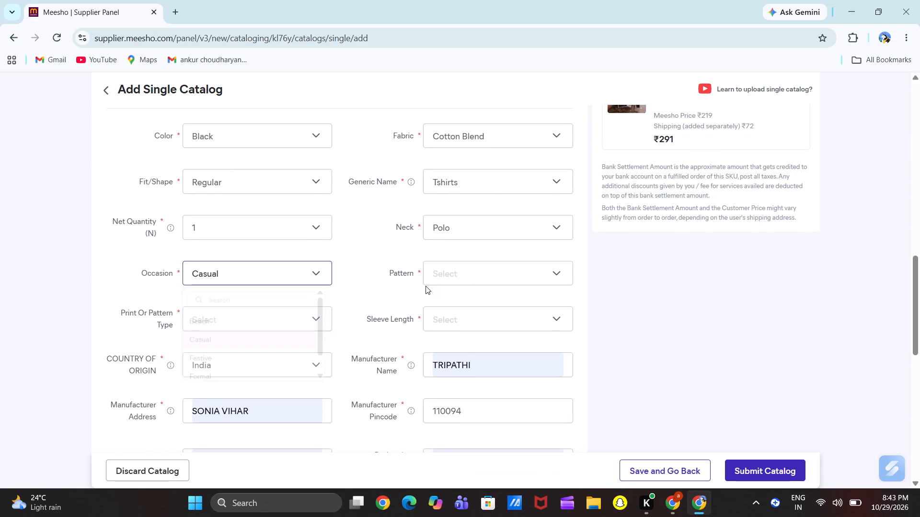
left_click(446, 278)
left_click(480, 338)
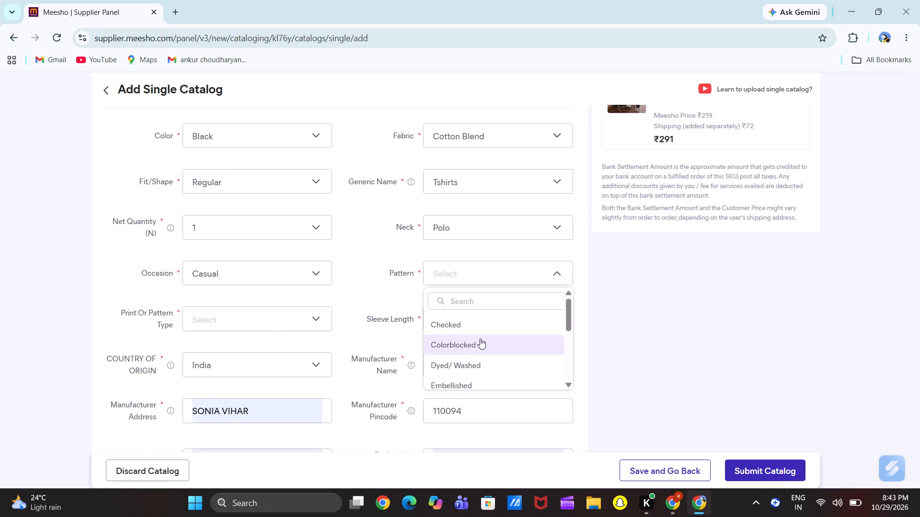
Set Product 3's print or pattern type to Colorblocked and its sleeve length to Long Sleeves.
left_click(258, 311)
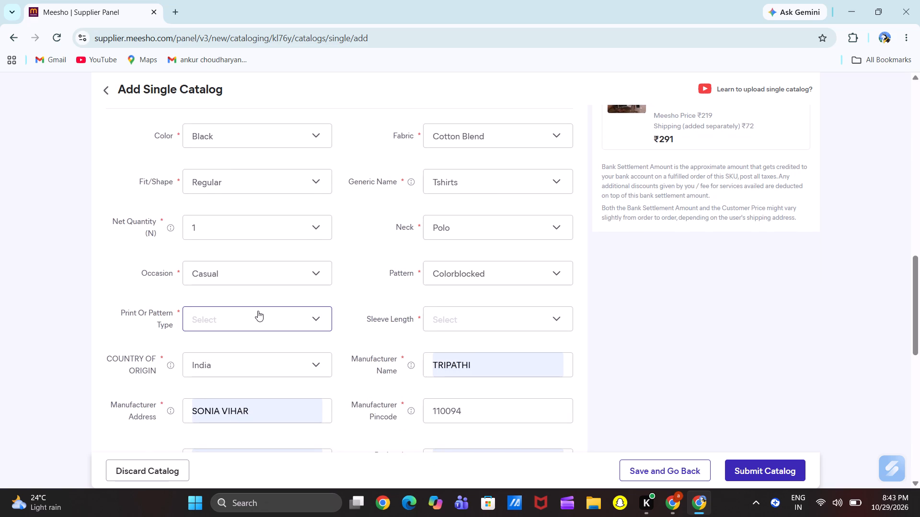
scroll(240, 395, "down", 2)
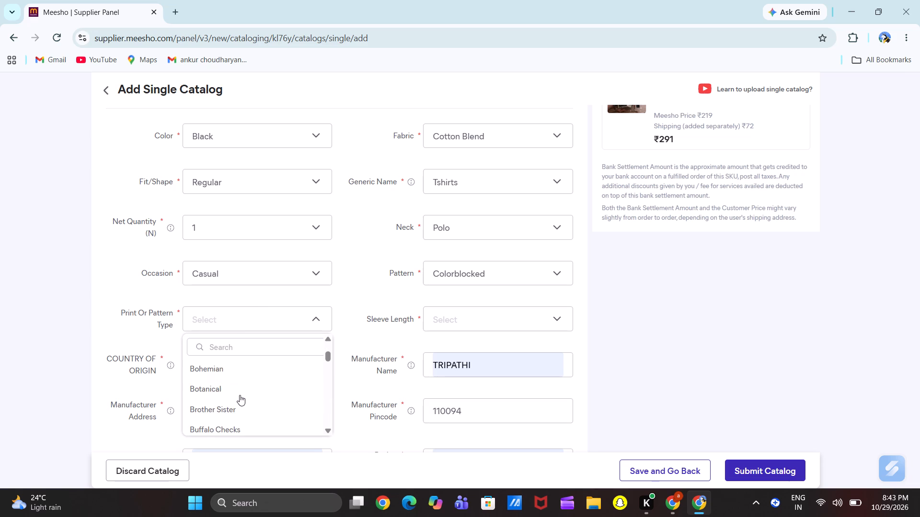
scroll(240, 395, "down", 3)
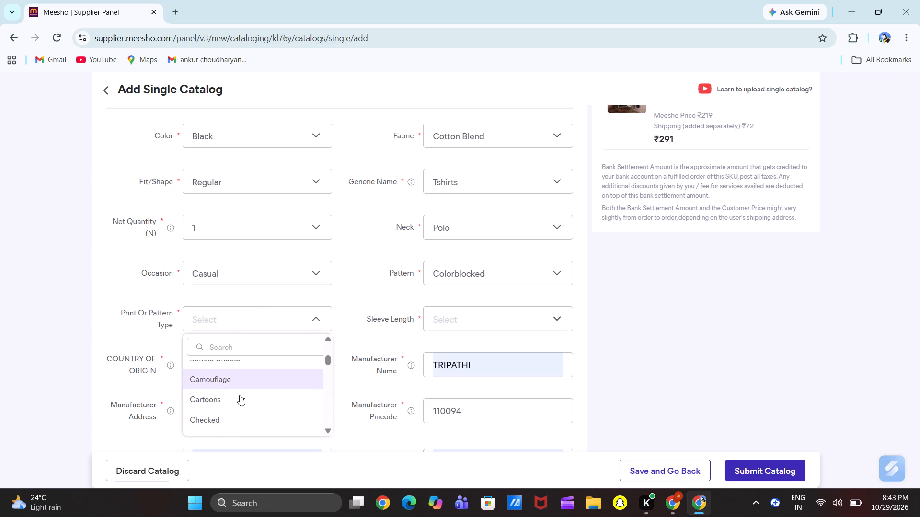
scroll(240, 395, "down", 1)
left_click(240, 406)
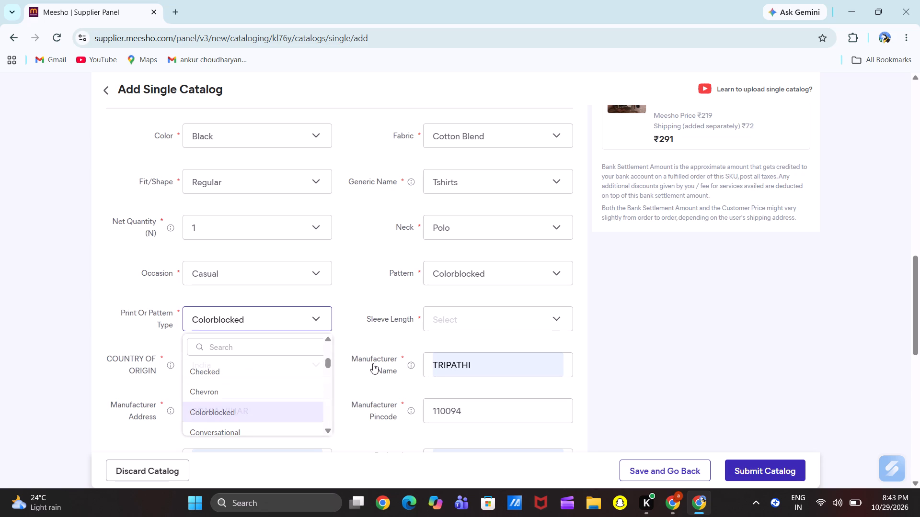
left_click(473, 314)
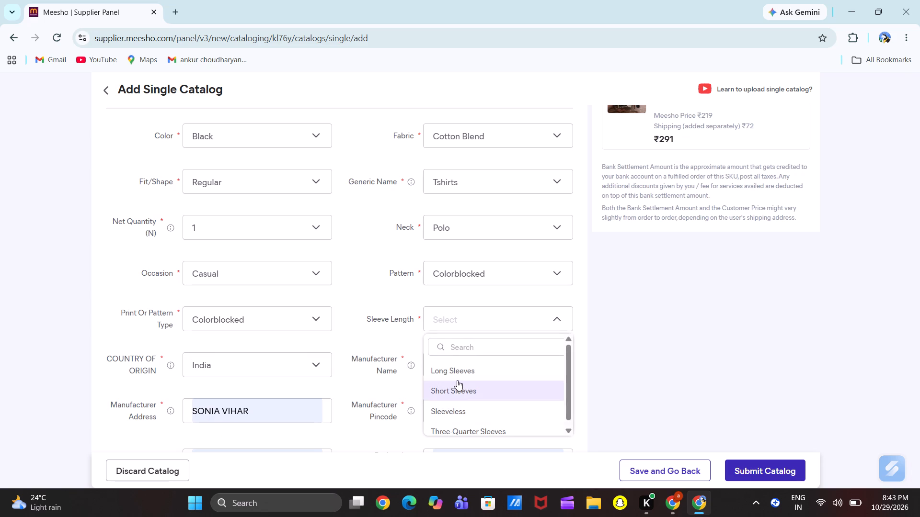
left_click(450, 367)
In Product 3's other attributes, set length to Regular, style to Korean and number of pockets to No Pocket.
scroll(375, 371, "down", 4)
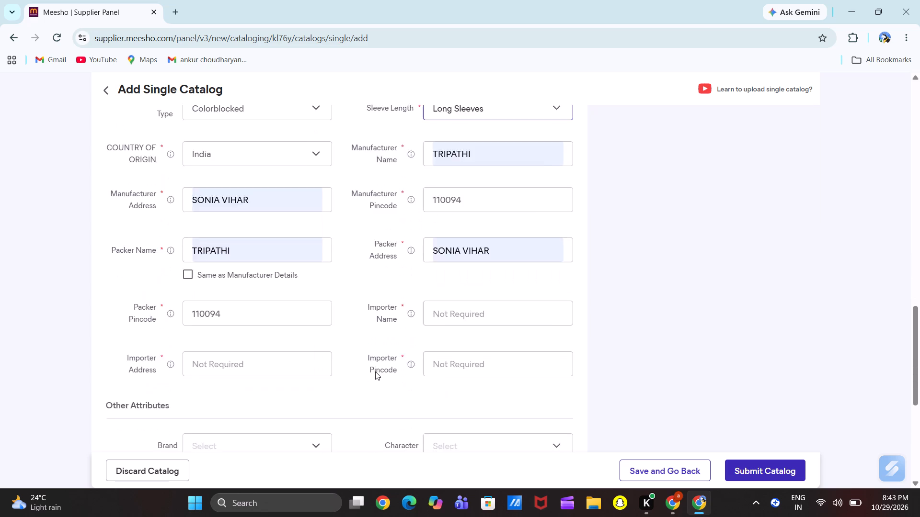
scroll(375, 371, "down", 2)
left_click(480, 277)
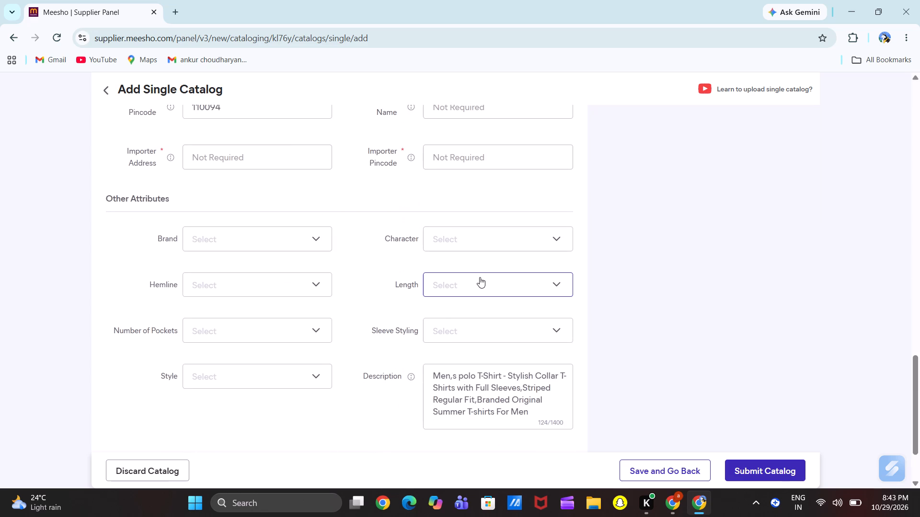
left_click(451, 368)
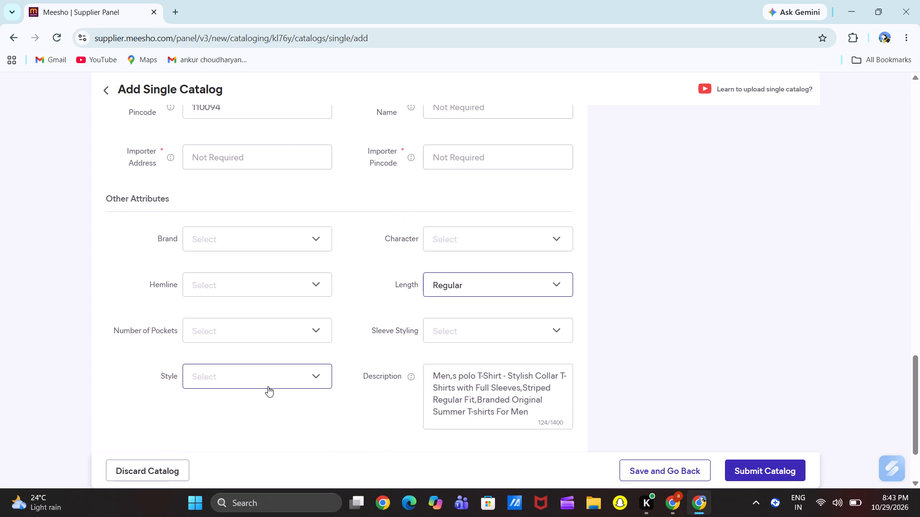
left_click(268, 386)
left_click(205, 443)
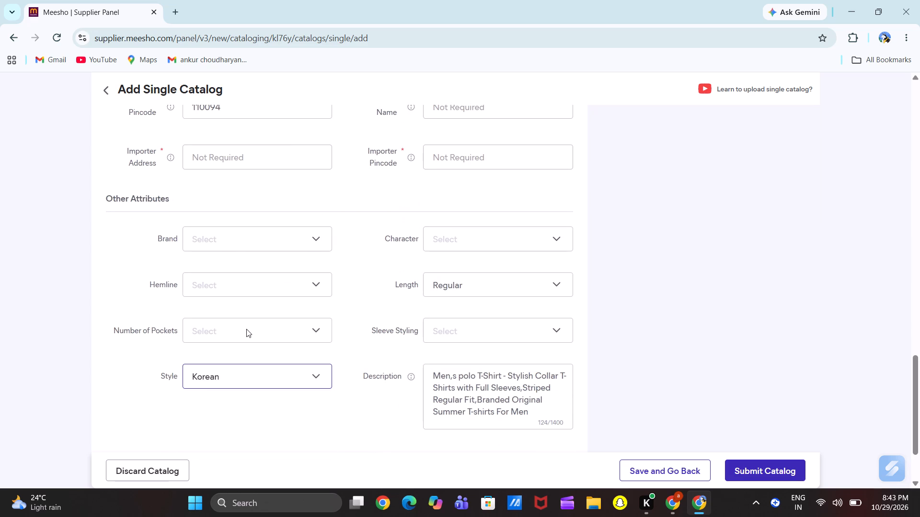
left_click(244, 323)
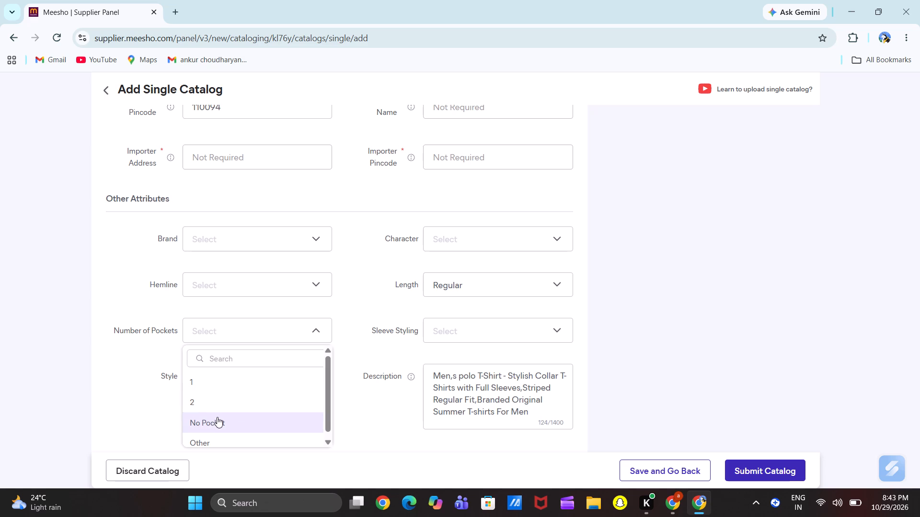
left_click(217, 417)
Review Product 3's prices, sizes, product details and other attributes for completeness.
scroll(361, 255, "up", 8)
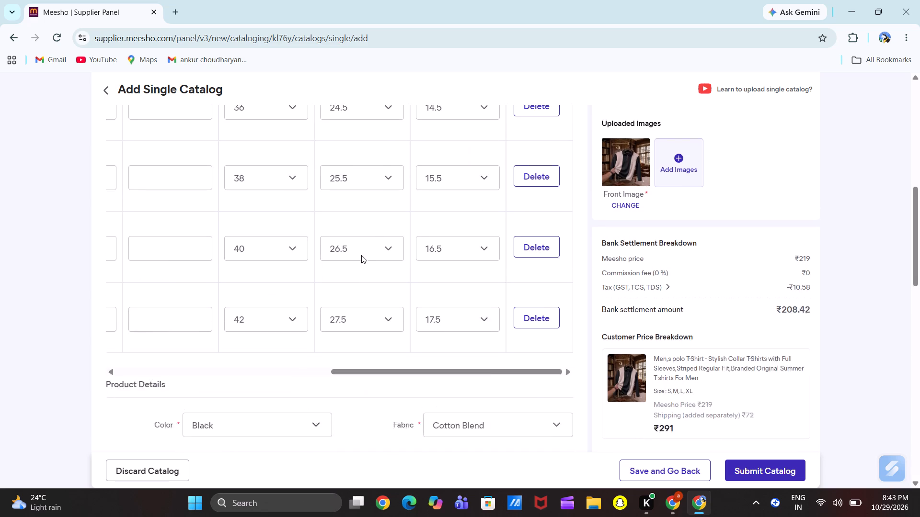
scroll(361, 255, "up", 3)
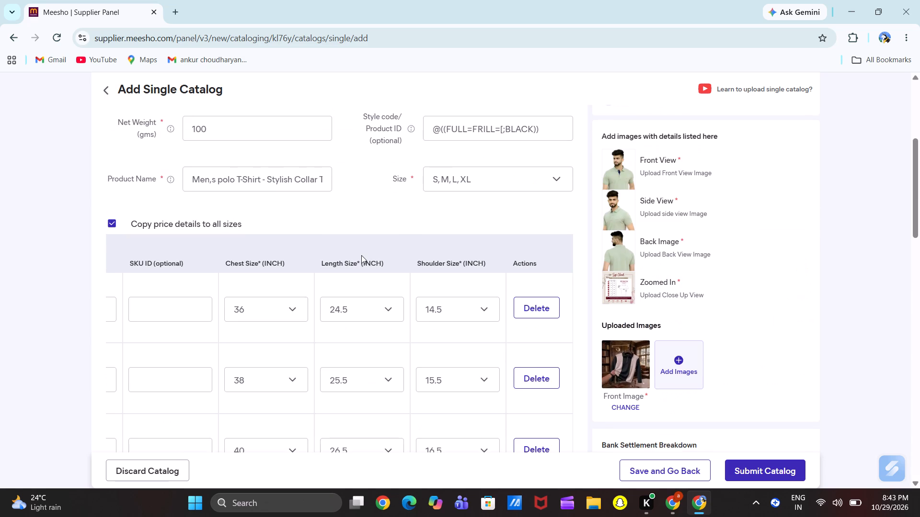
scroll(361, 255, "down", 1)
scroll(361, 255, "right", 7)
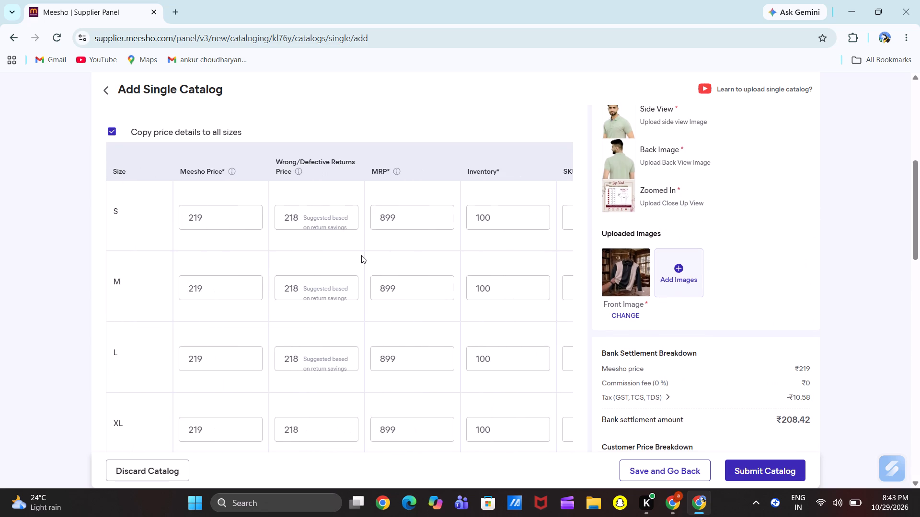
scroll(361, 255, "down", 3)
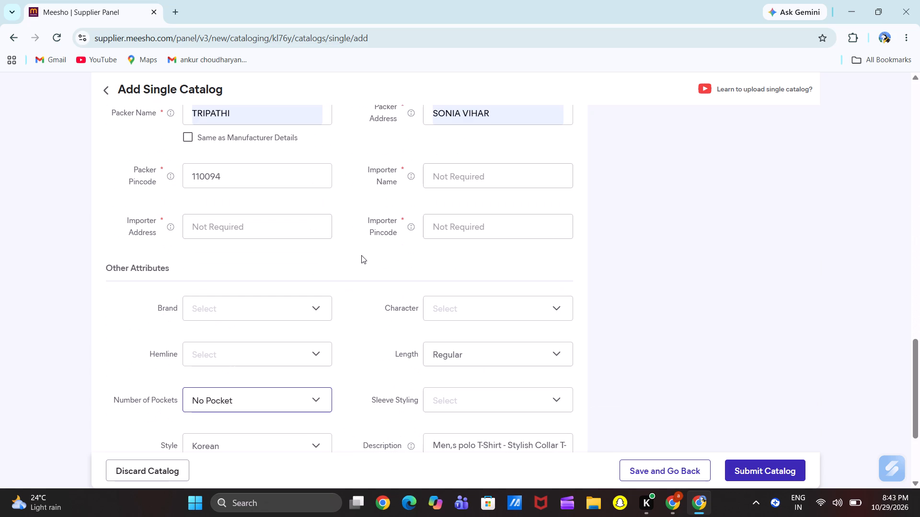
scroll(361, 255, "up", 1)
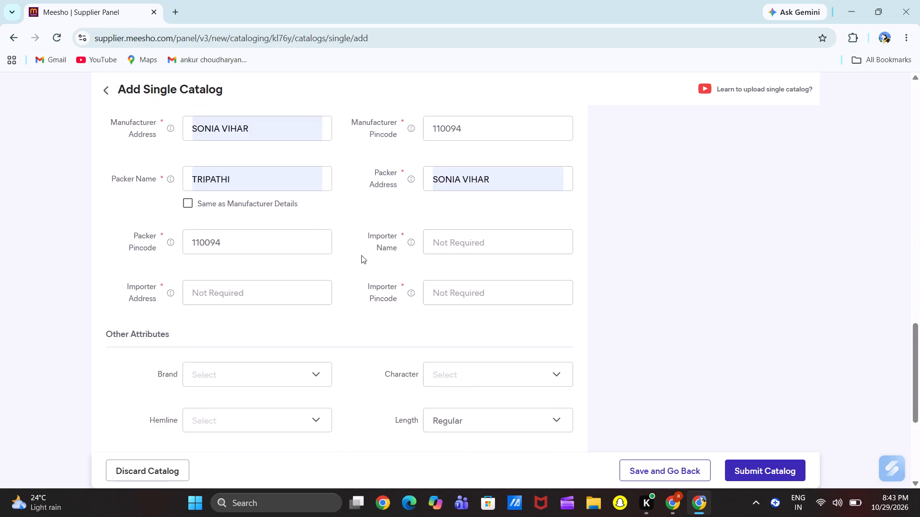
scroll(361, 255, "up", 5)
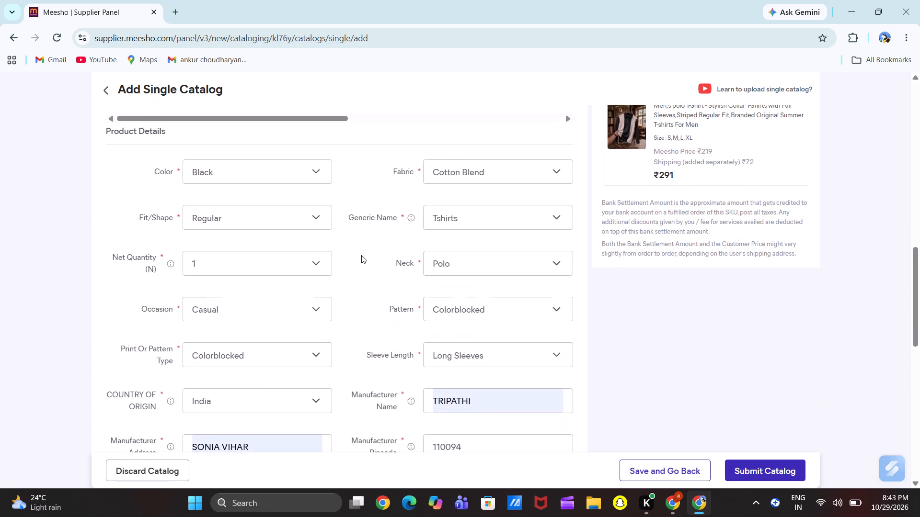
Open Product 4 and set its style code to (((FULL+KARARA_=BOTTEL GREEN'.))), based on the saved FULL+KARARA maroon code.
scroll(361, 255, "up", 9)
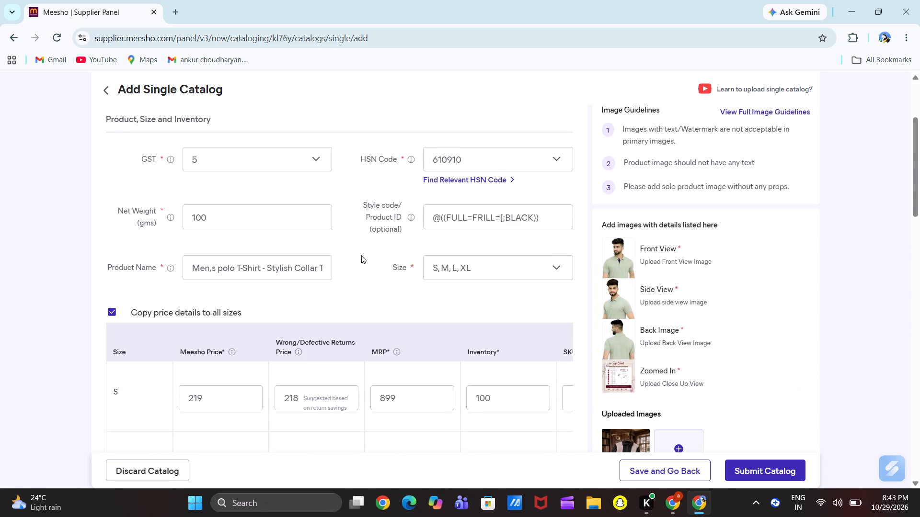
scroll(361, 255, "up", 3)
left_click(413, 161)
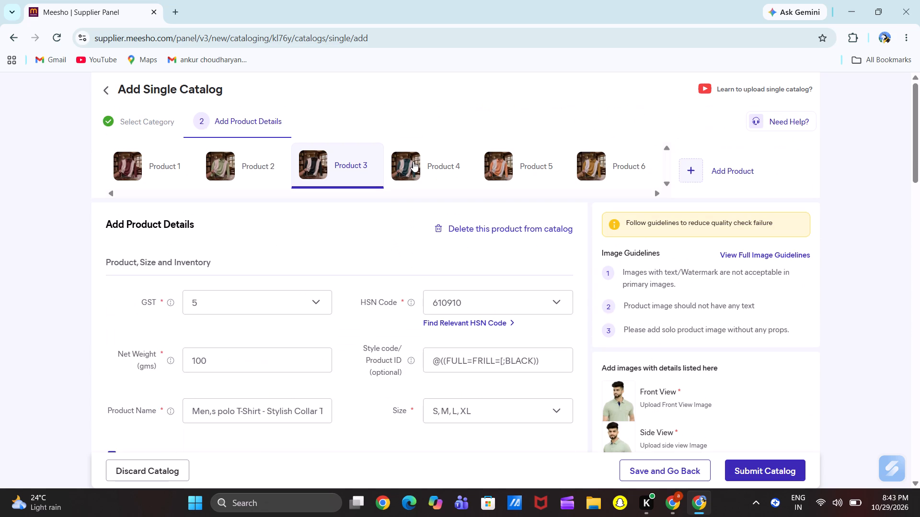
left_click(461, 358)
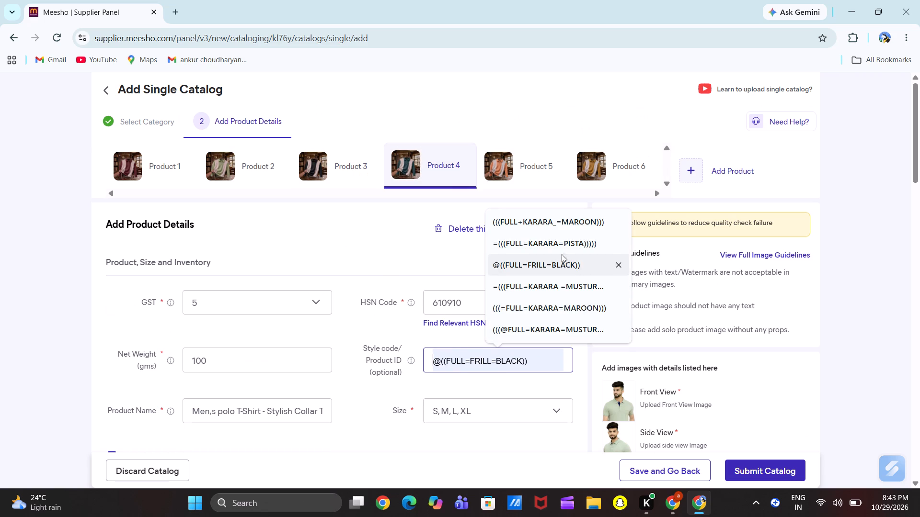
left_click(556, 225)
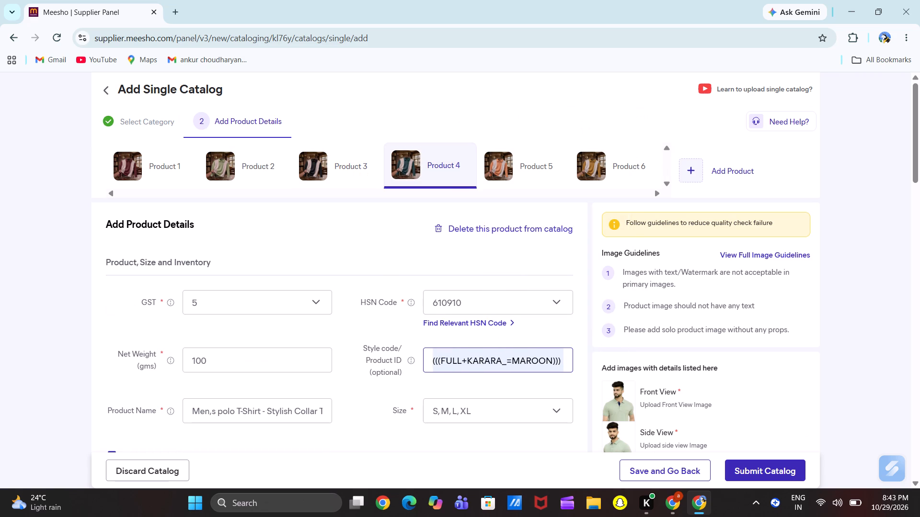
left_click(552, 360)
type("\\\\\\")
key("BackSpace")
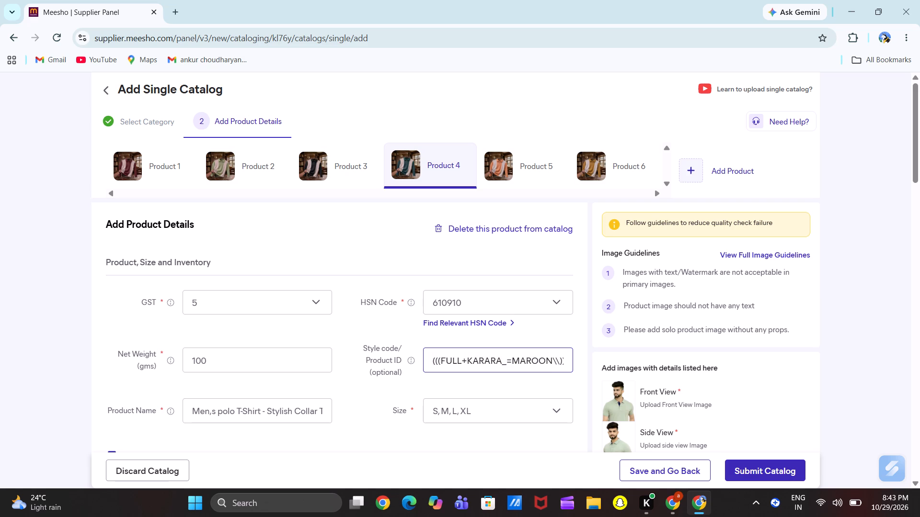
key("BackSpace")
key("BackSpace")
key("BackSpace")
key("BackSpace")
key("BackSpace")
key("BackSpace")
key("BackSpace")
key("BackSpace")
type("BOTTEL")
key("space")
type("GREEN")
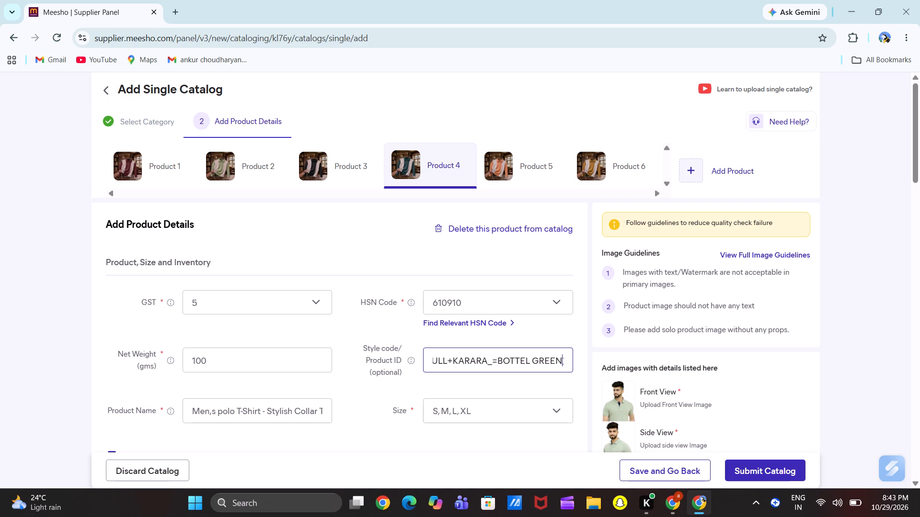
key("apostrophe")
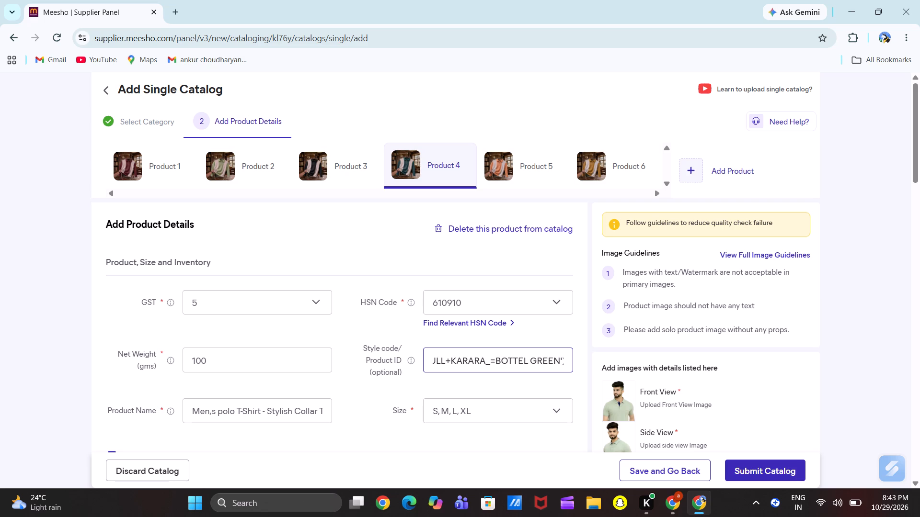
key("period")
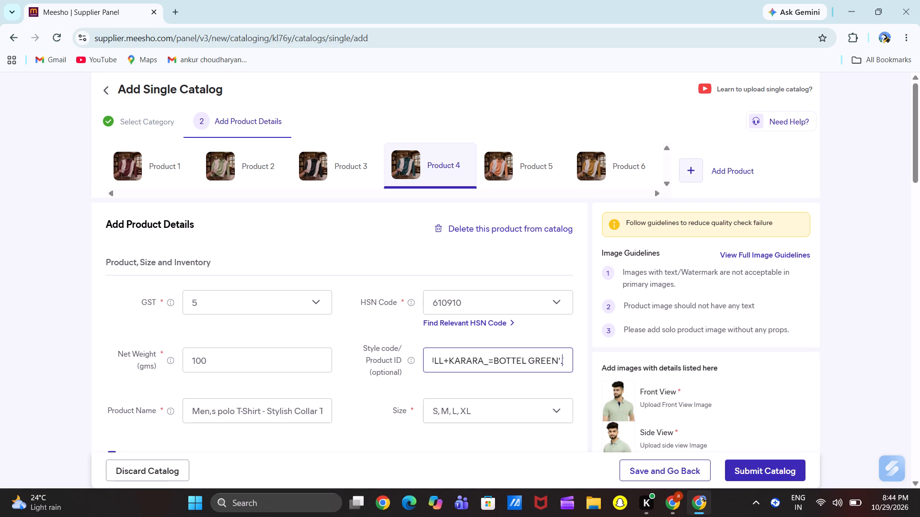
For all of Product 4's sizes, set Meesho price to 219, wrong/defective returns price to 218 and MRP to 899.
scroll(421, 344, "down", 3)
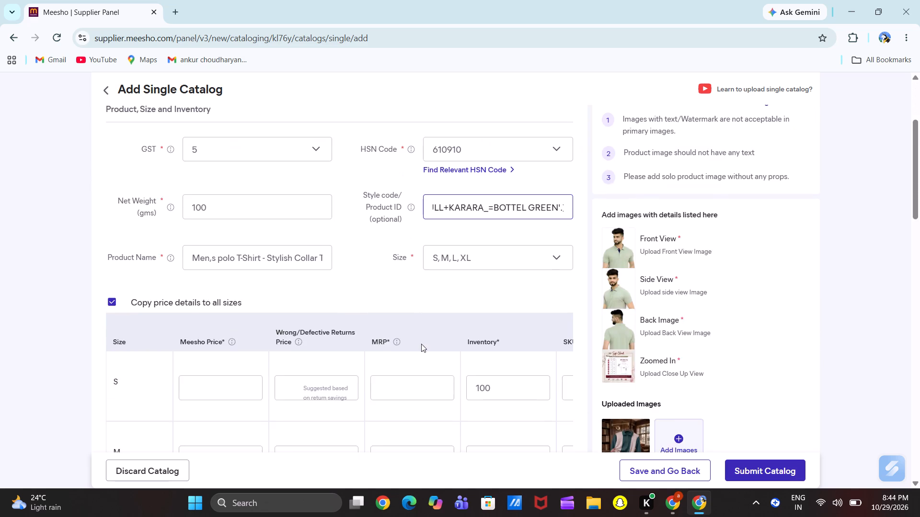
scroll(421, 344, "down", 1)
left_click(216, 295)
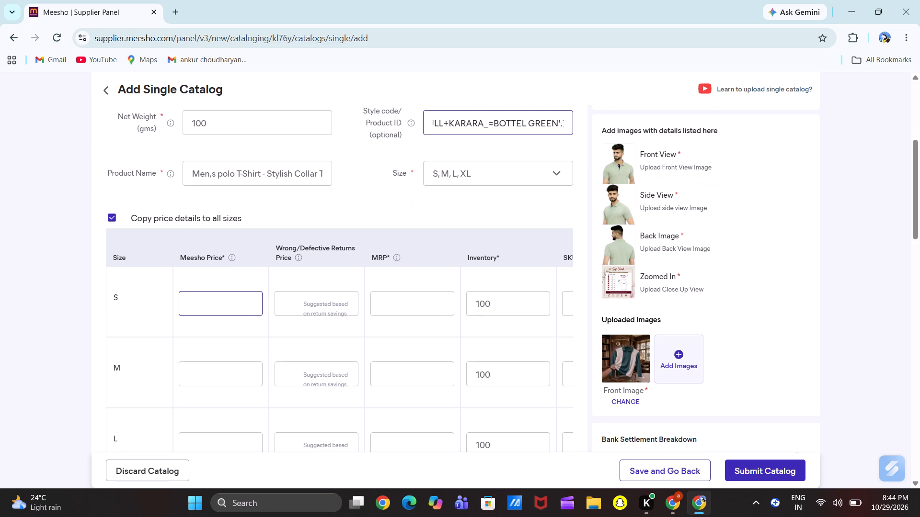
type("22")
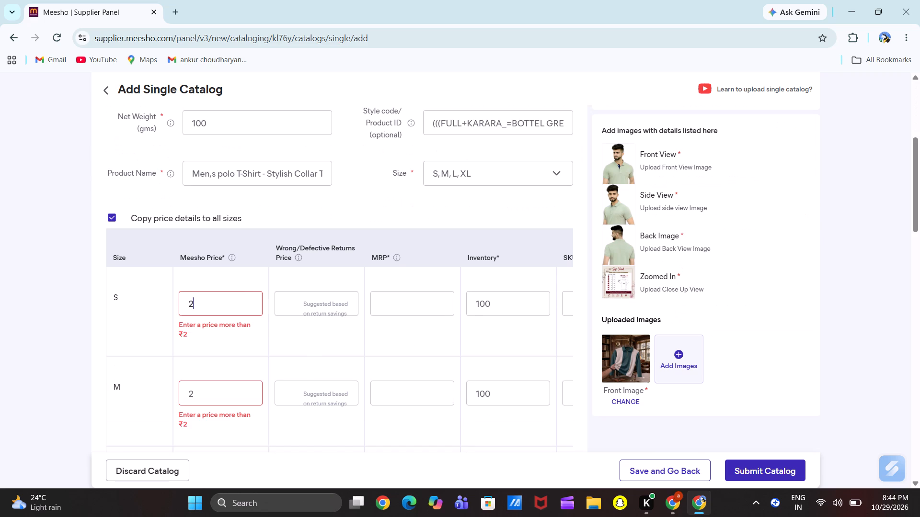
key("BackSpace")
key("1")
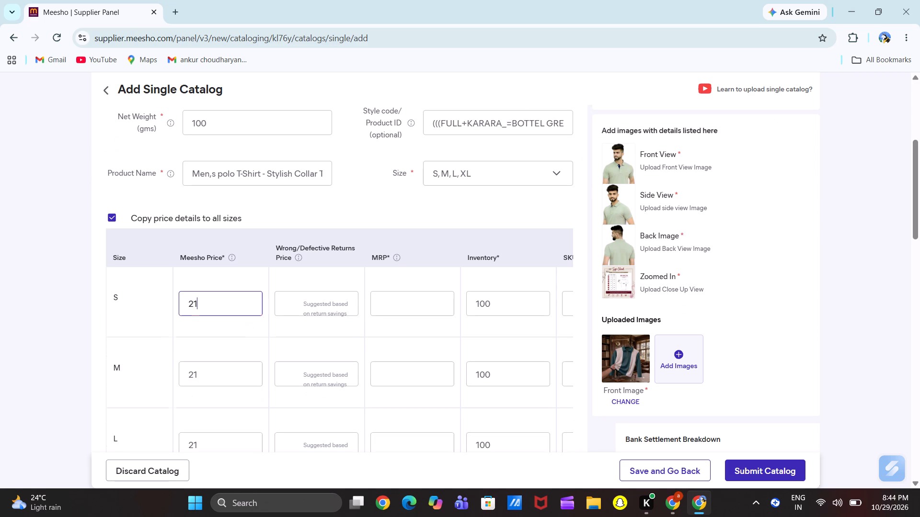
key("9")
left_click(287, 297)
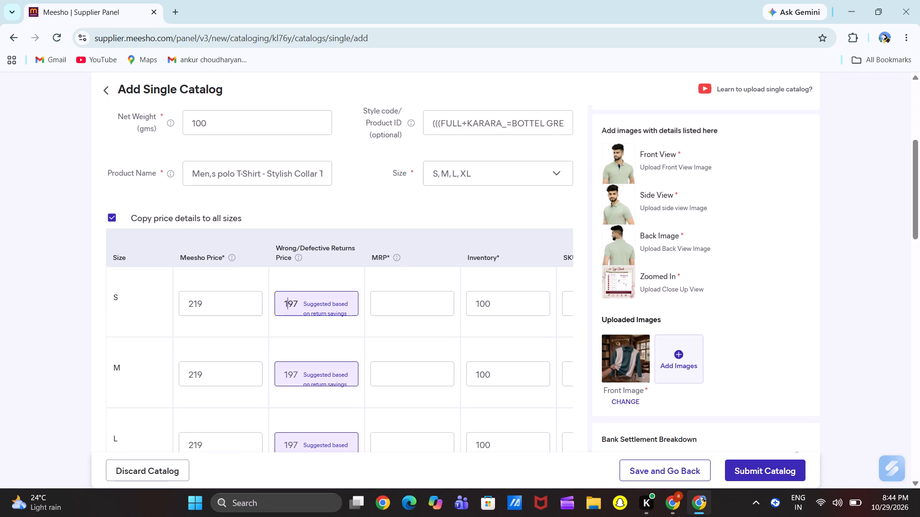
left_click(297, 299)
key("BackSpace")
key("BackSpace")
key("BackSpace")
key("BackSpace")
type("218")
left_click(425, 300)
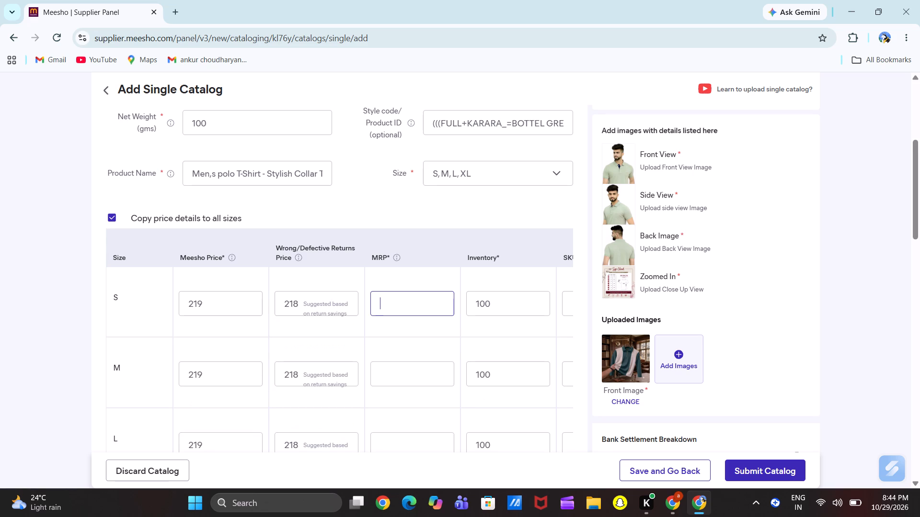
type("899")
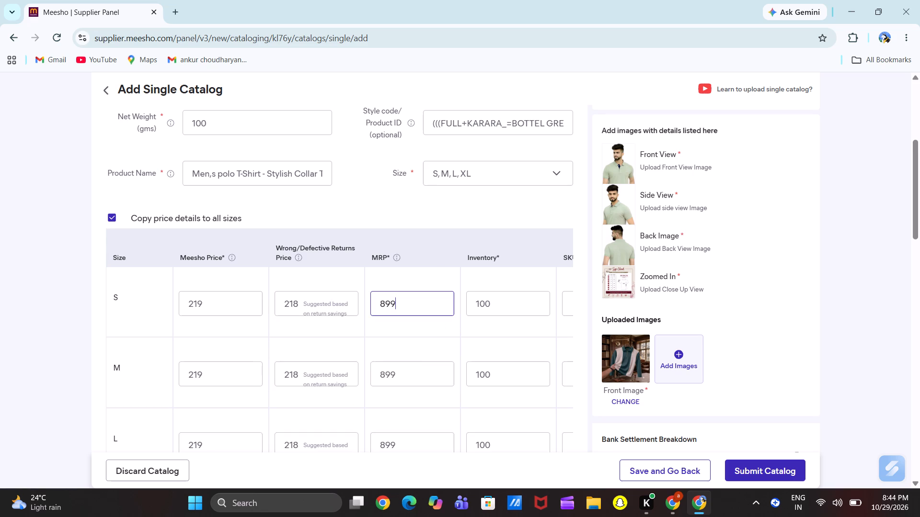
Set Product 4's shoulder size to 14.5 inches for S and 15.5 inches for M.
scroll(489, 312, "left", 6)
left_click(467, 307)
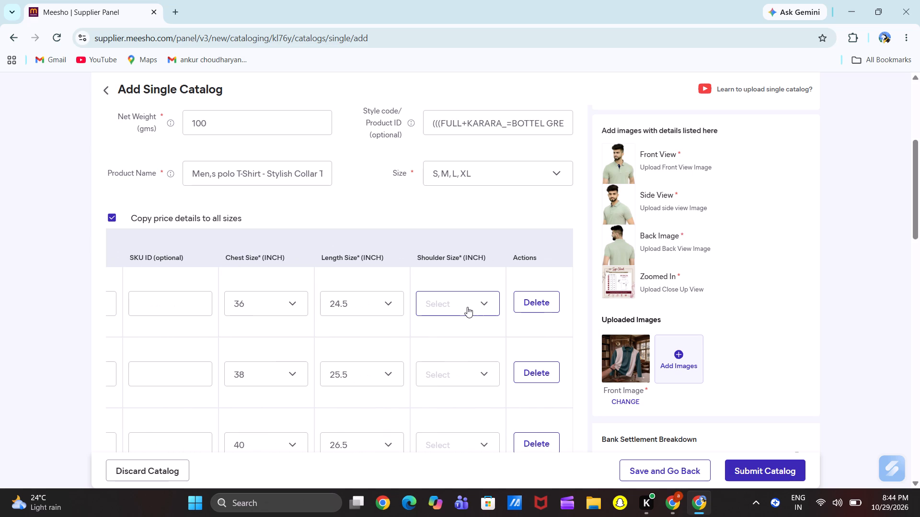
scroll(453, 372, "down", 2)
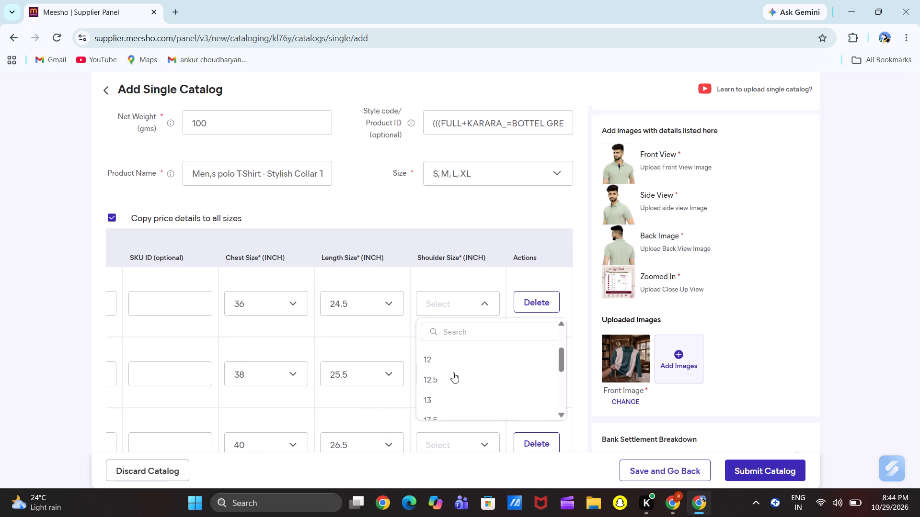
scroll(453, 372, "down", 3)
left_click(453, 372)
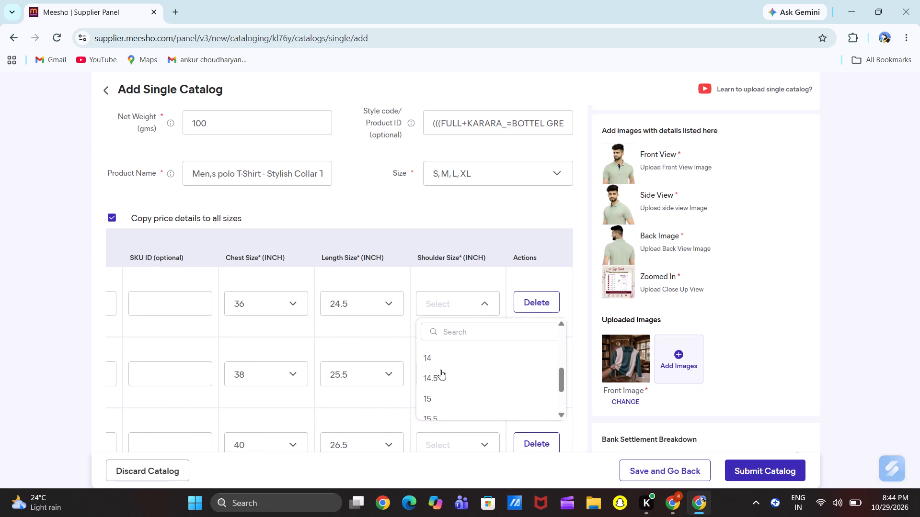
left_click(427, 363)
scroll(452, 401, "down", 1)
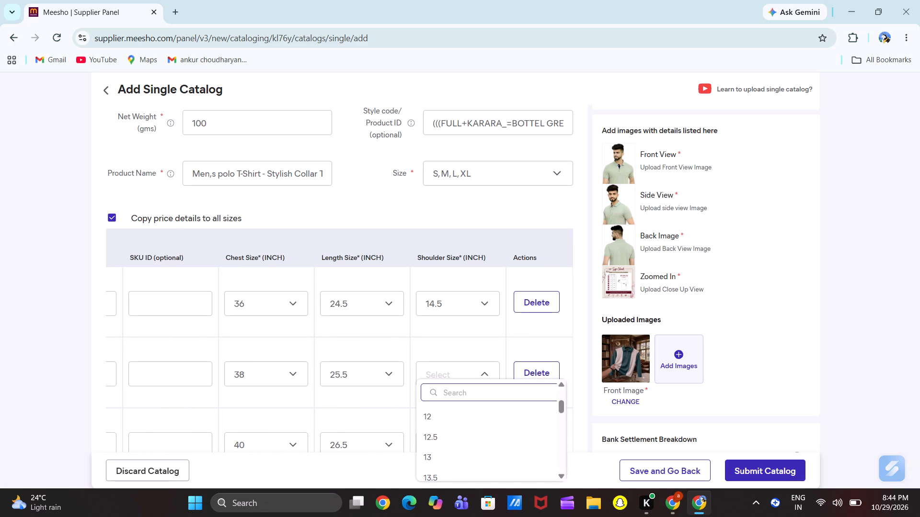
scroll(452, 401, "down", 3)
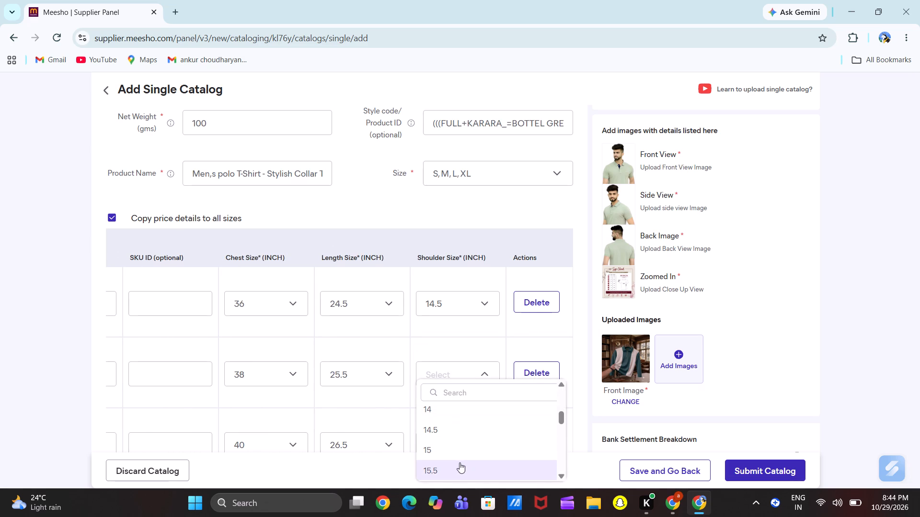
left_click(460, 468)
Set Product 4's shoulder size to 16.5 inches for L and 17.5 inches for XL.
scroll(432, 403, "down", 2)
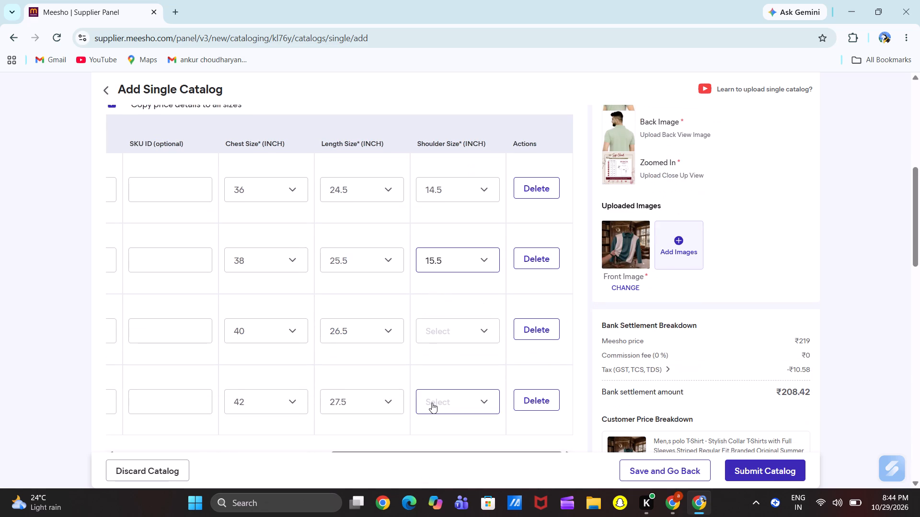
left_click(425, 330)
scroll(445, 416, "down", 1)
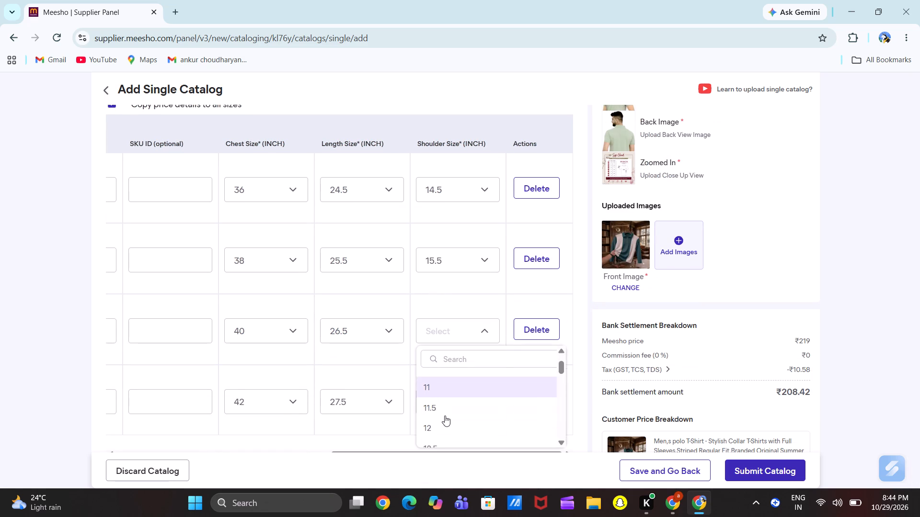
scroll(445, 416, "down", 4)
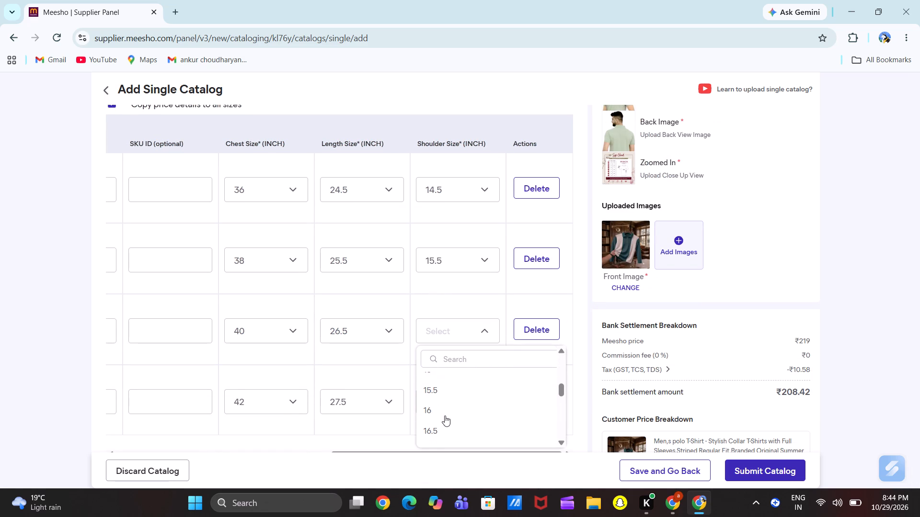
left_click(445, 429)
scroll(384, 353, "down", 1)
left_click(438, 354)
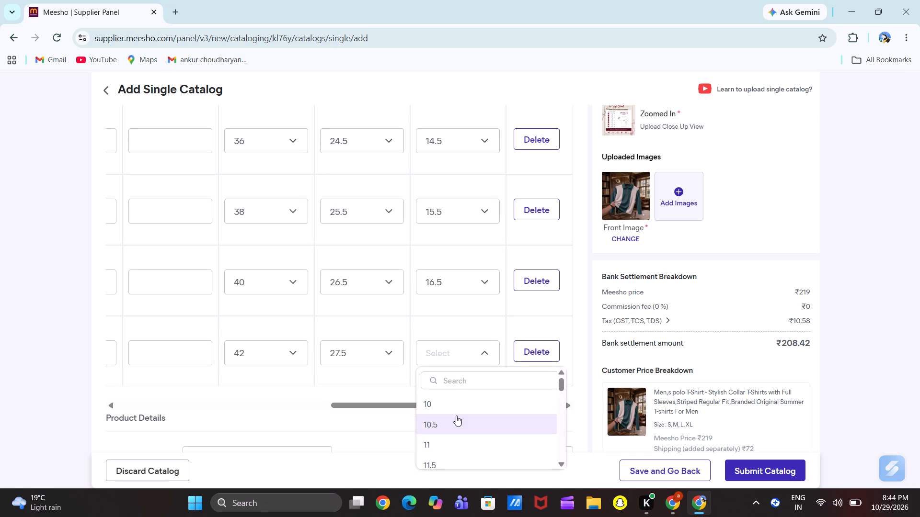
scroll(456, 416, "down", 4)
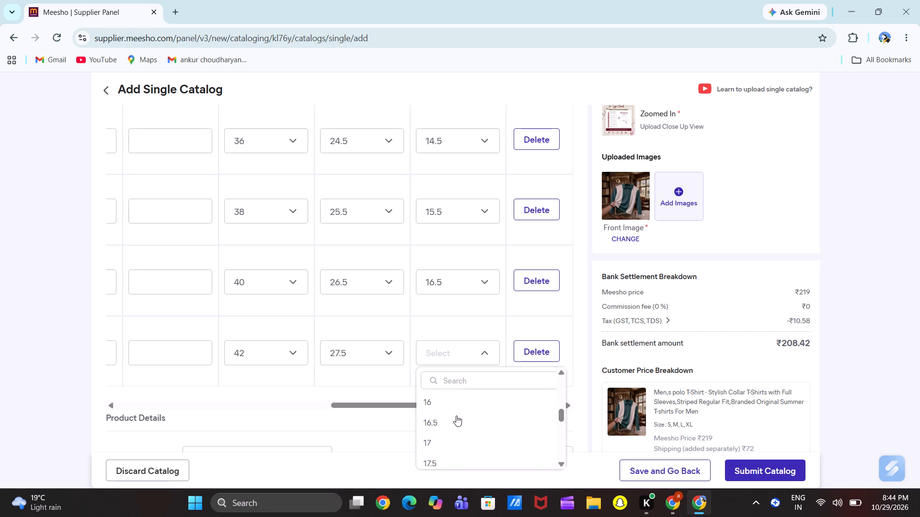
scroll(456, 416, "down", 2)
left_click(456, 416)
In Product 4's product details, find the green shades and set the color to Green.
scroll(340, 359, "down", 3)
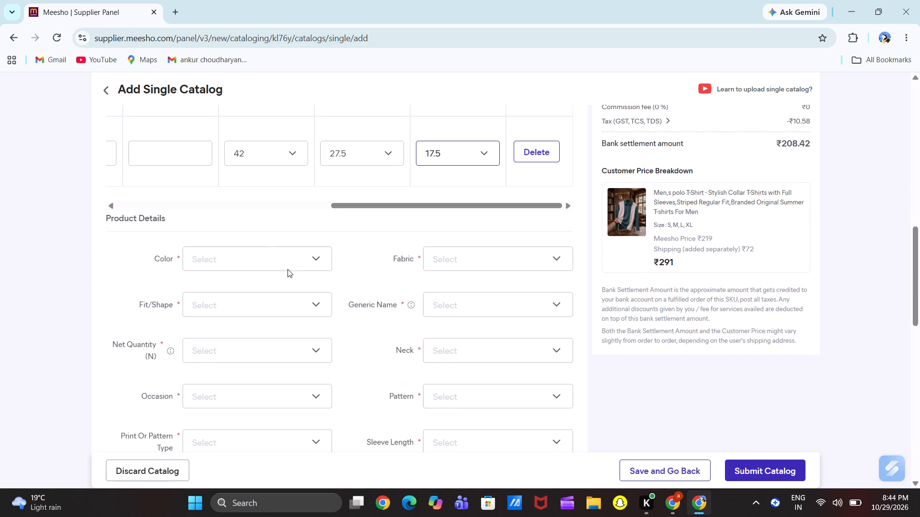
left_click(267, 249)
scroll(239, 345, "down", 1)
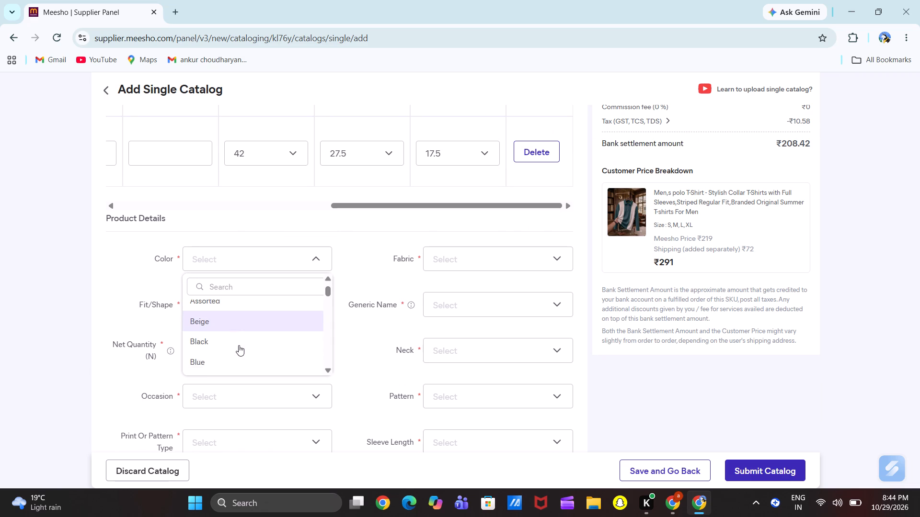
scroll(239, 345, "down", 1)
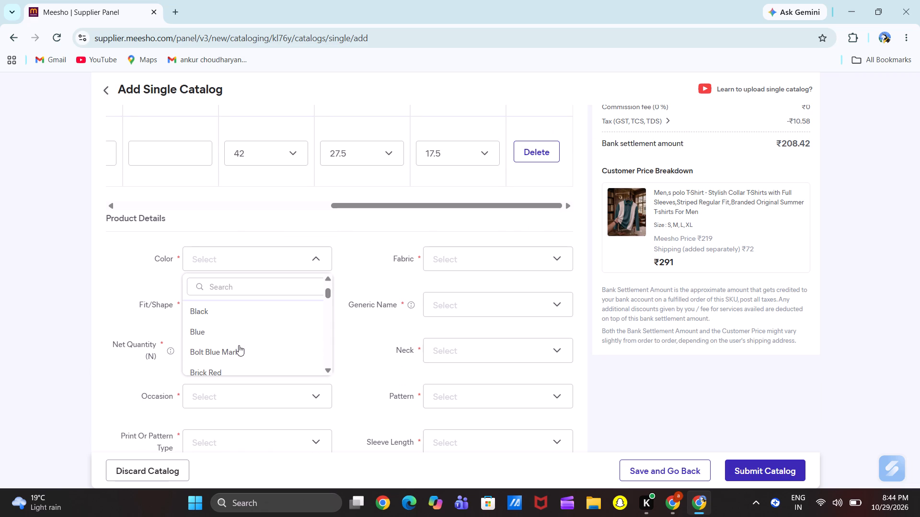
scroll(239, 345, "down", 1)
left_click(238, 288)
type("GR")
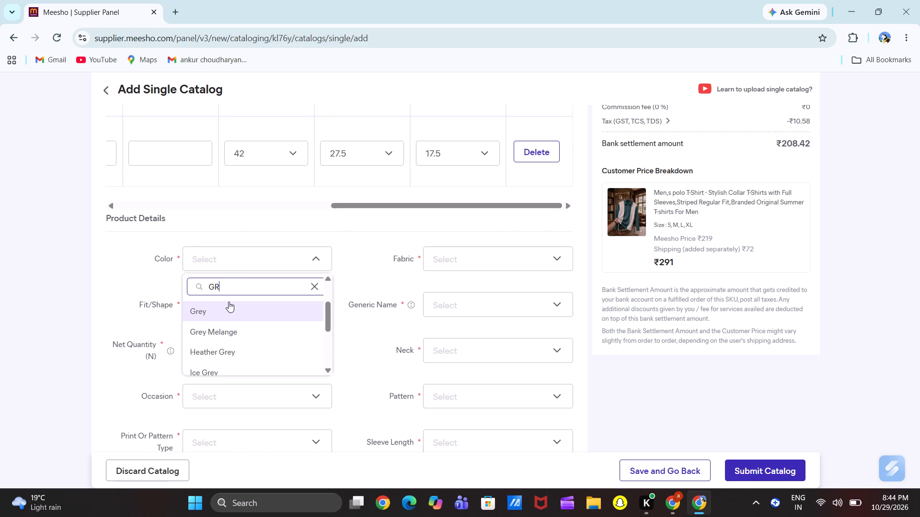
key("e")
key("e")
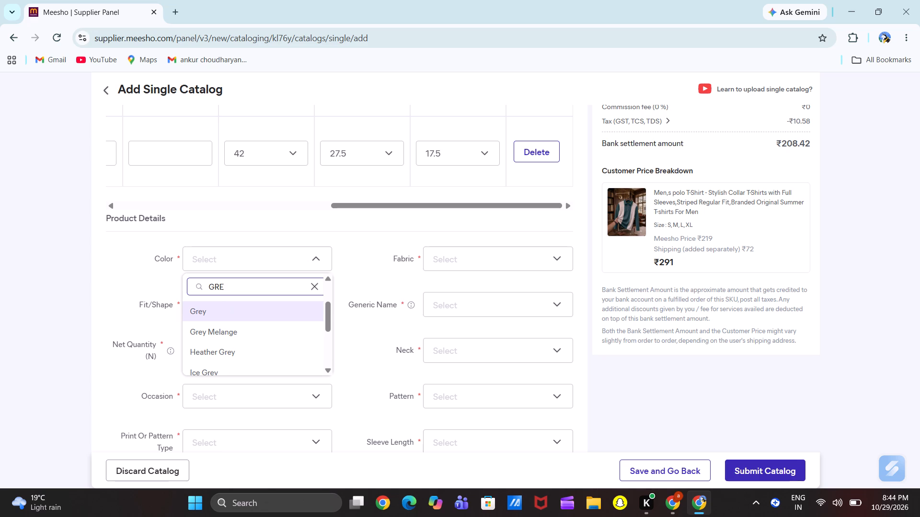
key("n")
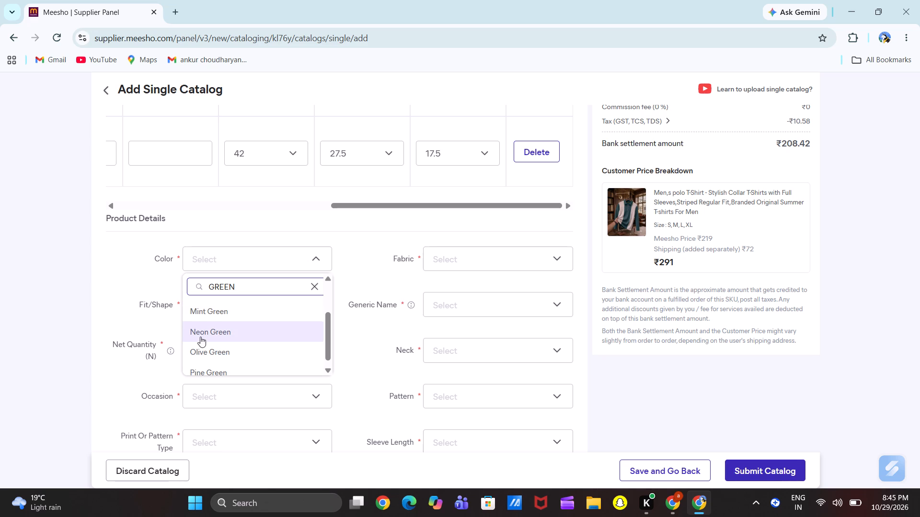
scroll(209, 338, "down", 1)
scroll(209, 338, "up", 2)
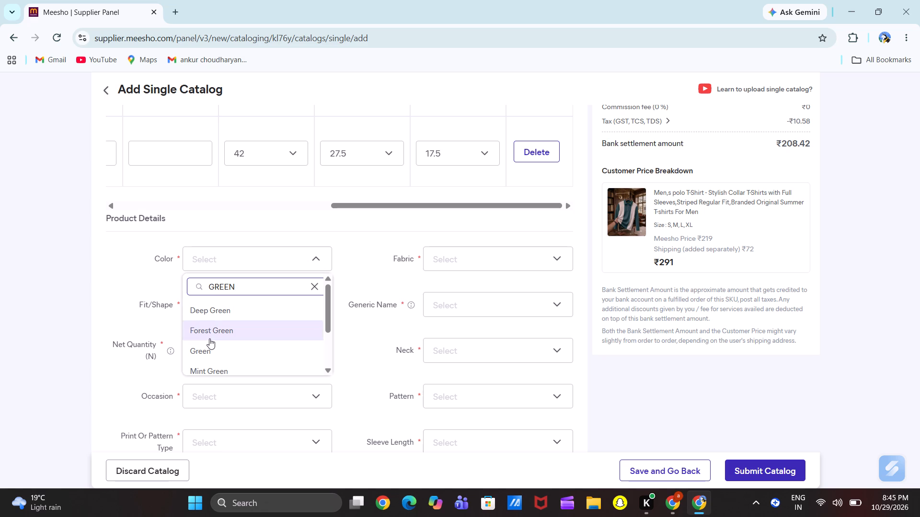
left_click(217, 352)
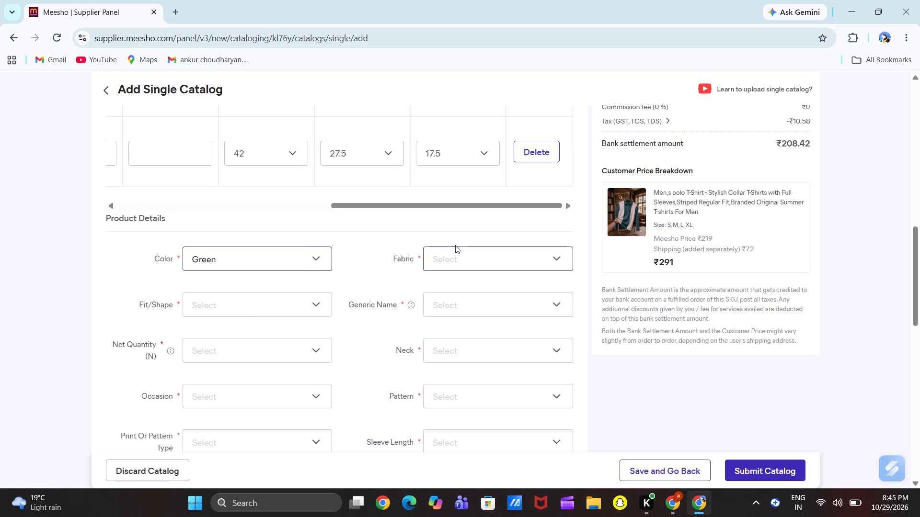
Set Product 4's fabric to Cotton Blend.
left_click(469, 254)
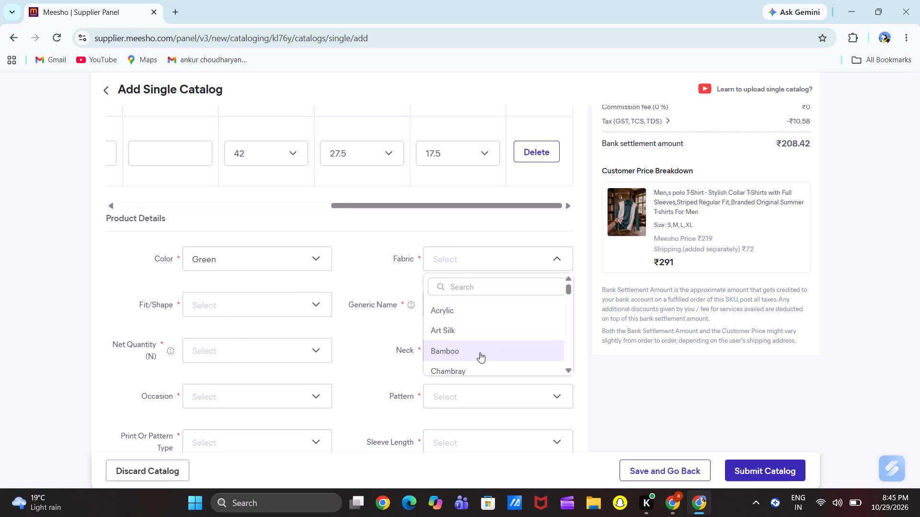
scroll(480, 352, "down", 3)
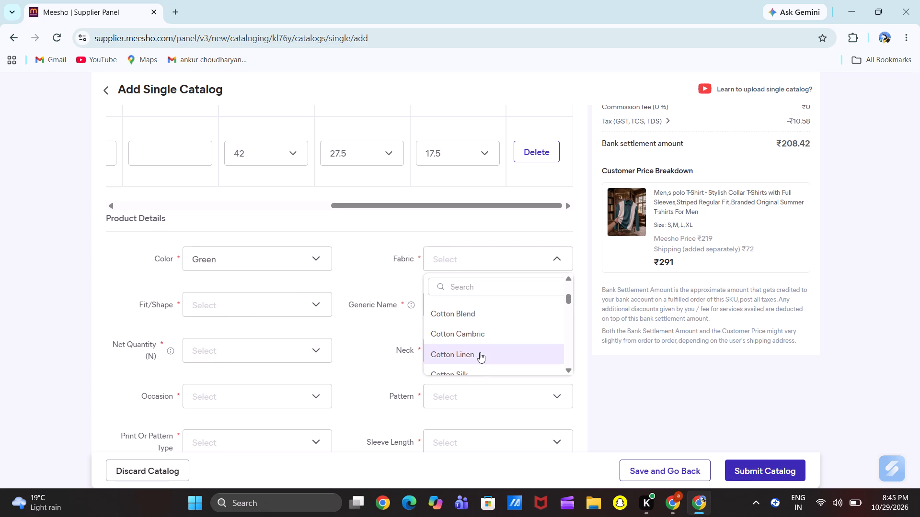
scroll(480, 352, "down", 2)
scroll(480, 352, "up", 5)
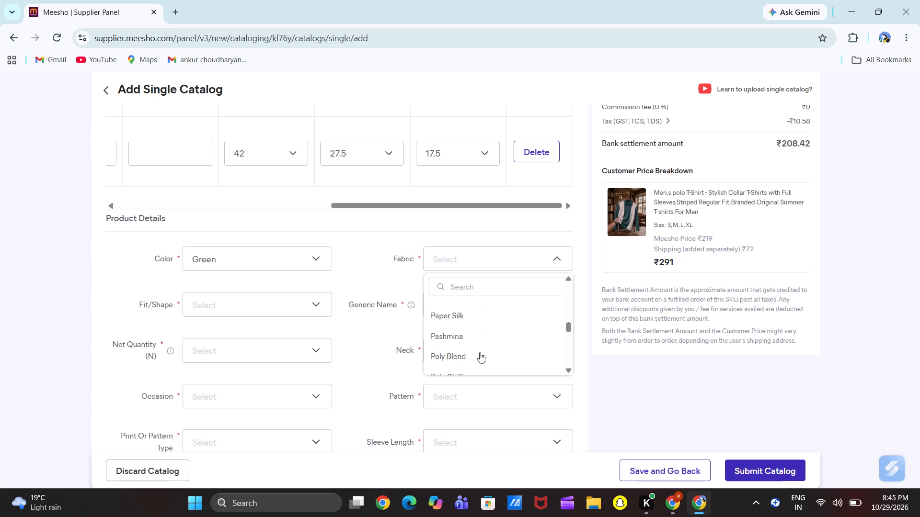
scroll(480, 352, "up", 3)
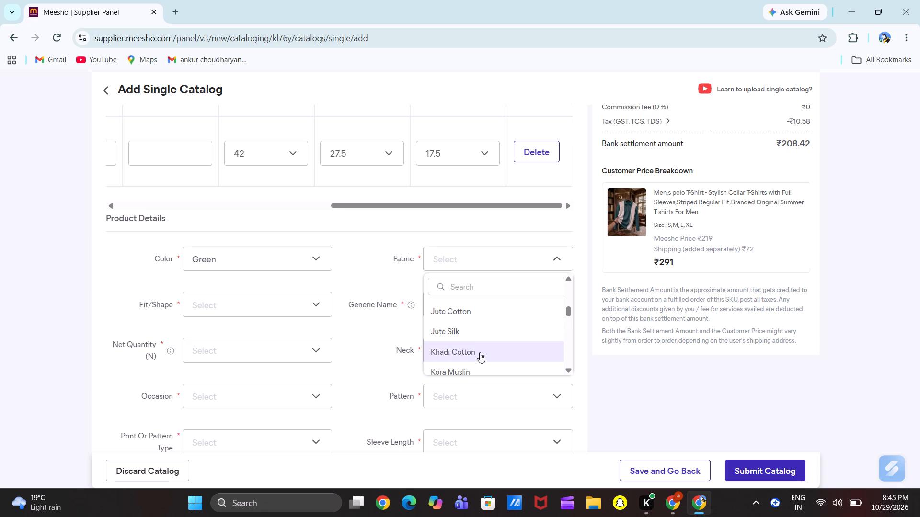
scroll(480, 352, "up", 4)
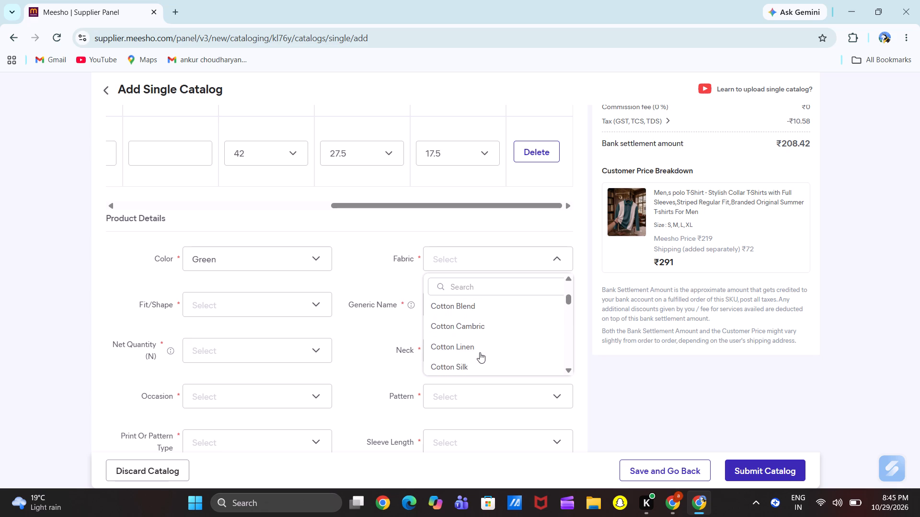
scroll(480, 352, "up", 2)
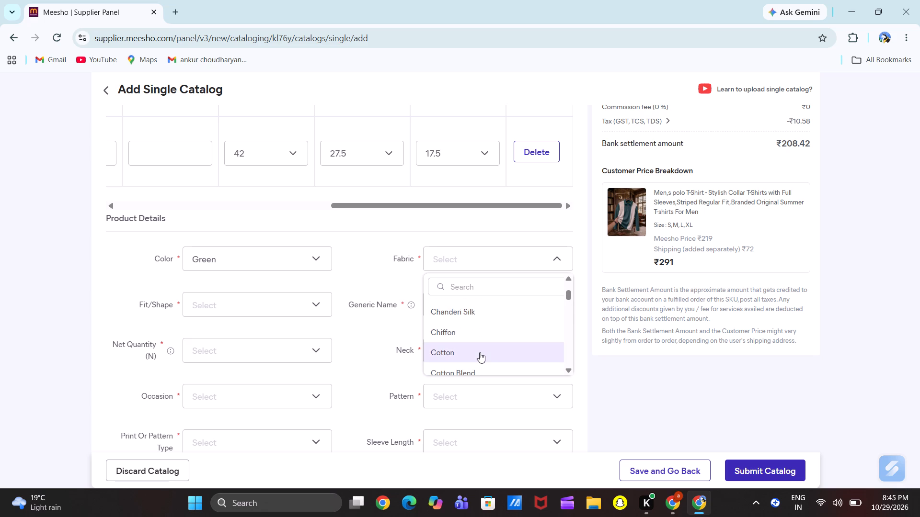
scroll(480, 352, "up", 3)
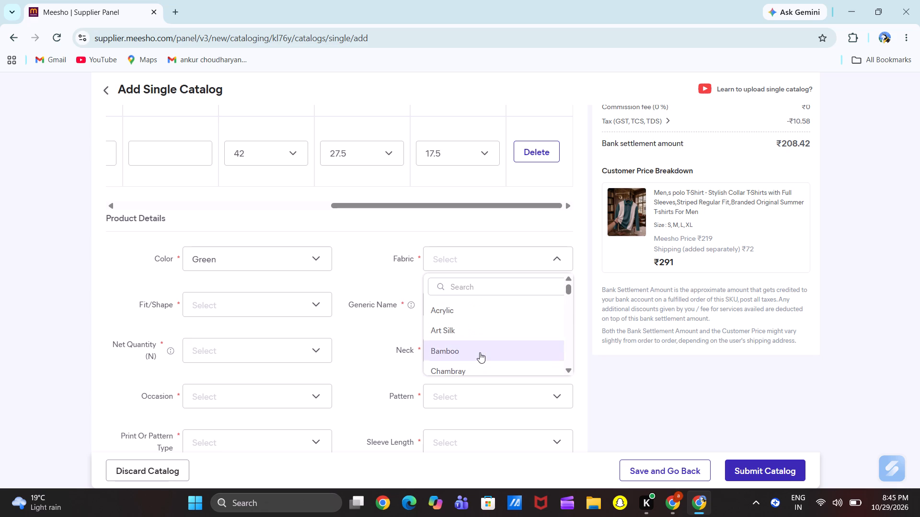
scroll(480, 352, "down", 2)
left_click(480, 352)
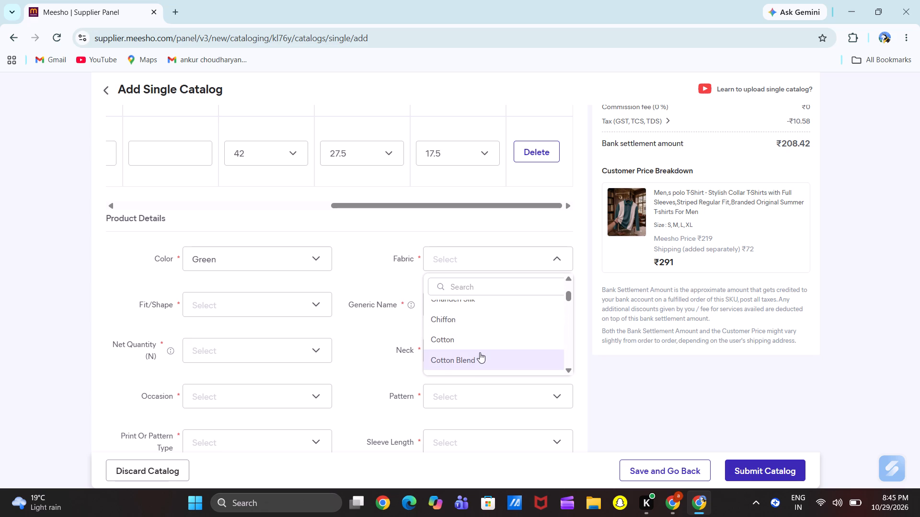
Set Product 4's fit/shape to Regular and its generic name to Tshirts.
left_click(256, 308)
scroll(264, 373, "down", 1)
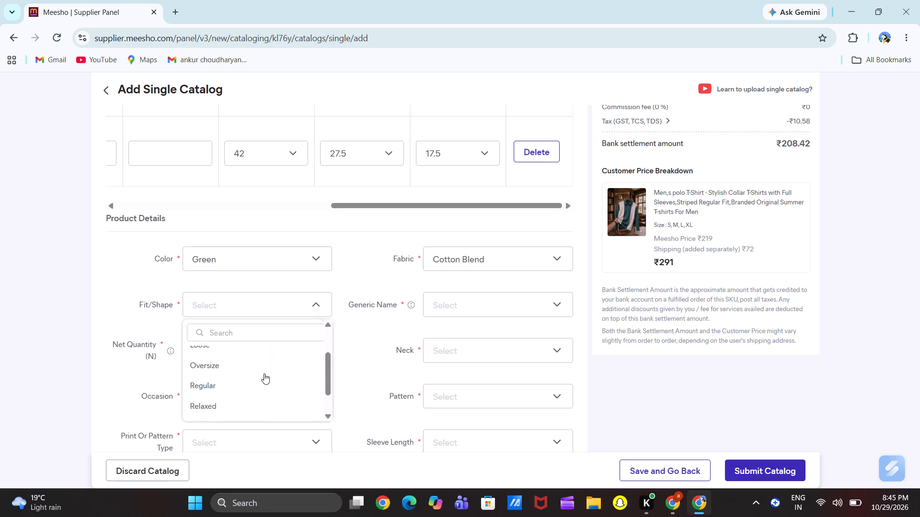
scroll(264, 373, "down", 1)
left_click(264, 373)
left_click(517, 311)
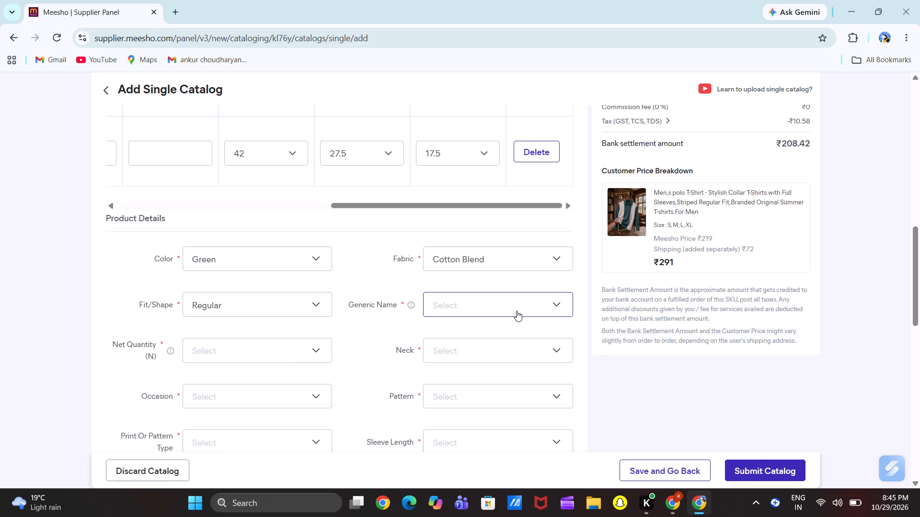
scroll(465, 389, "down", 2)
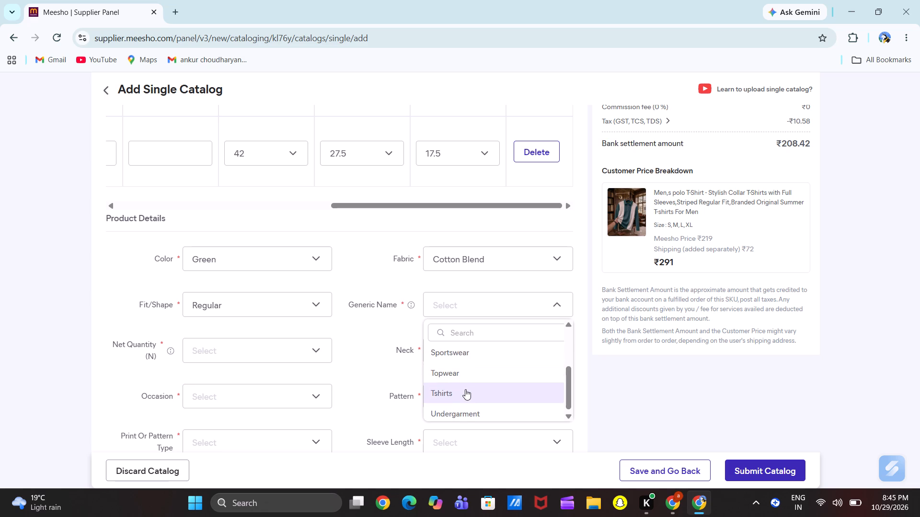
left_click(465, 389)
Set Product 4's net quantity to 1 and its neck style to Polo.
left_click(249, 352)
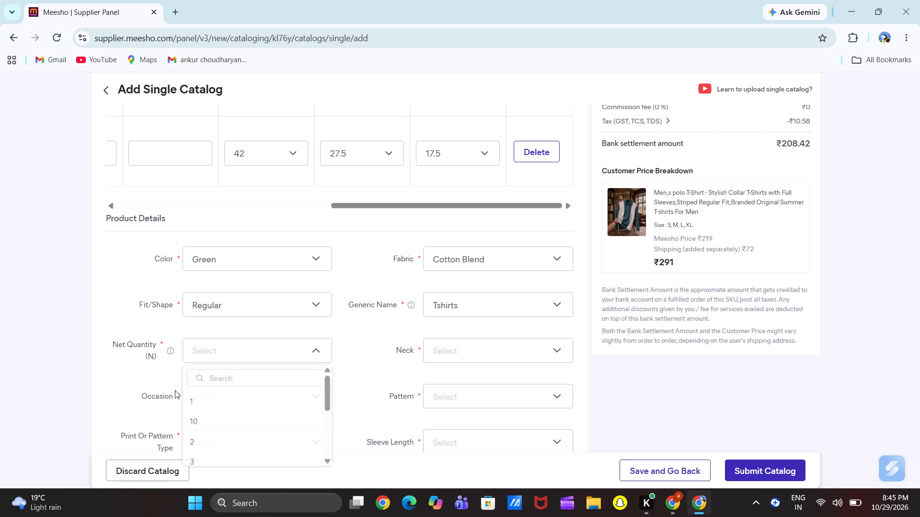
left_click(213, 398)
left_click(478, 344)
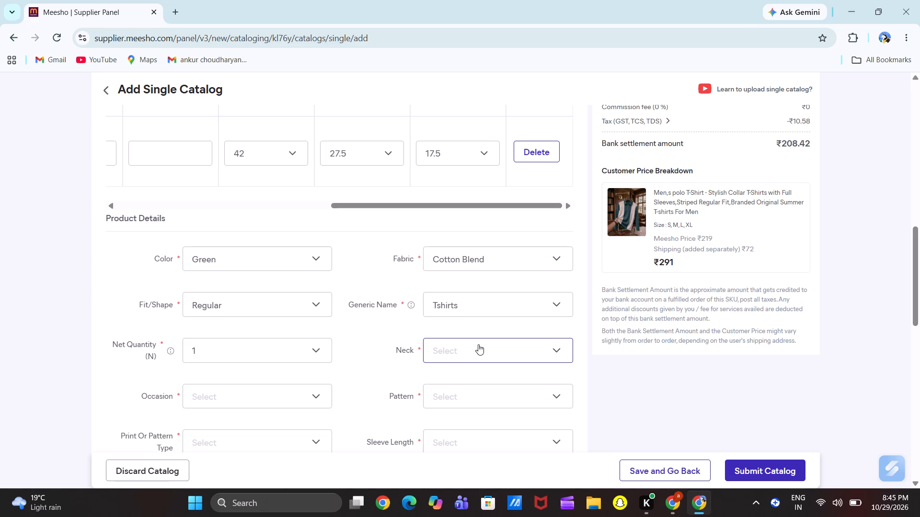
scroll(457, 438, "down", 1)
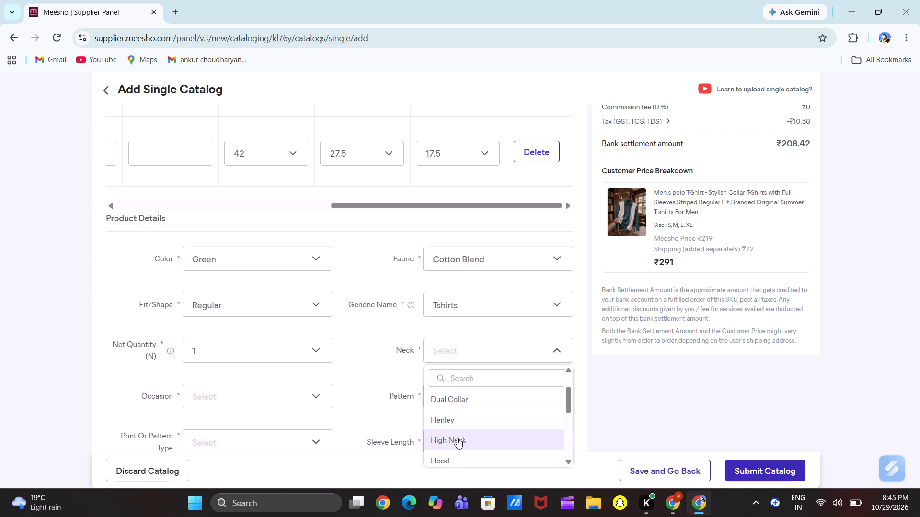
scroll(457, 438, "down", 2)
left_click(457, 438)
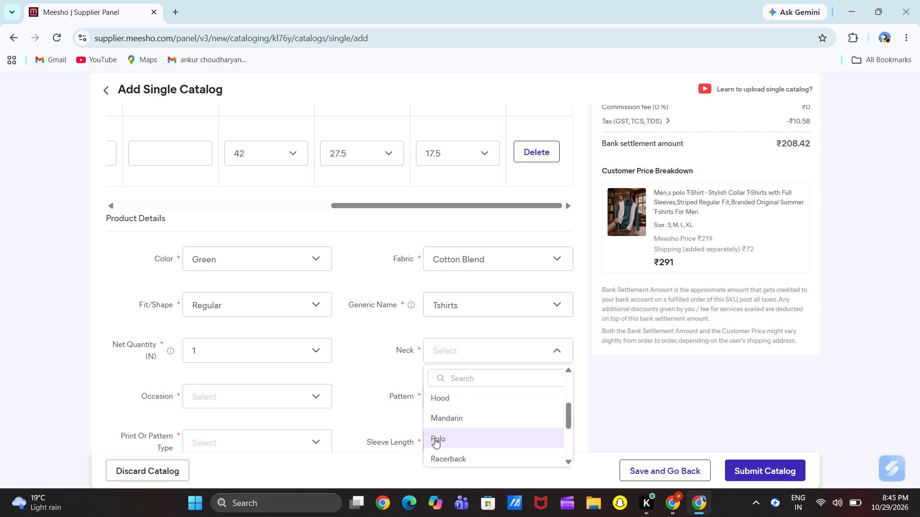
Set Product 4's occasion to Casual and its pattern to Colorblocked.
left_click(260, 391)
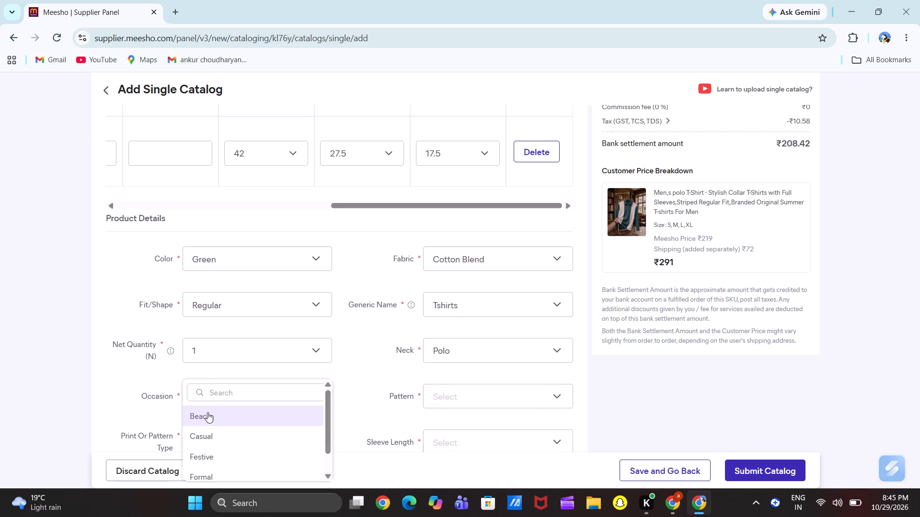
left_click(236, 440)
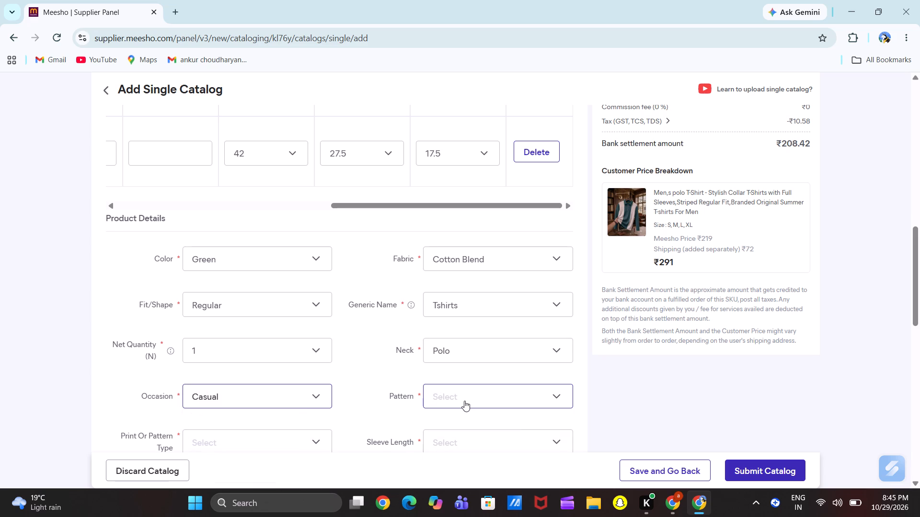
left_click(464, 401)
scroll(457, 461, "down", 1)
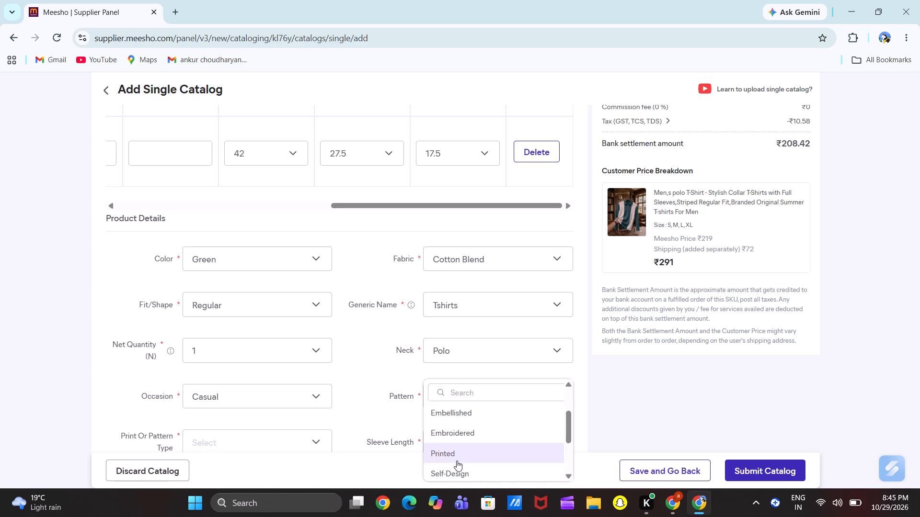
scroll(457, 461, "down", 2)
scroll(457, 461, "up", 1)
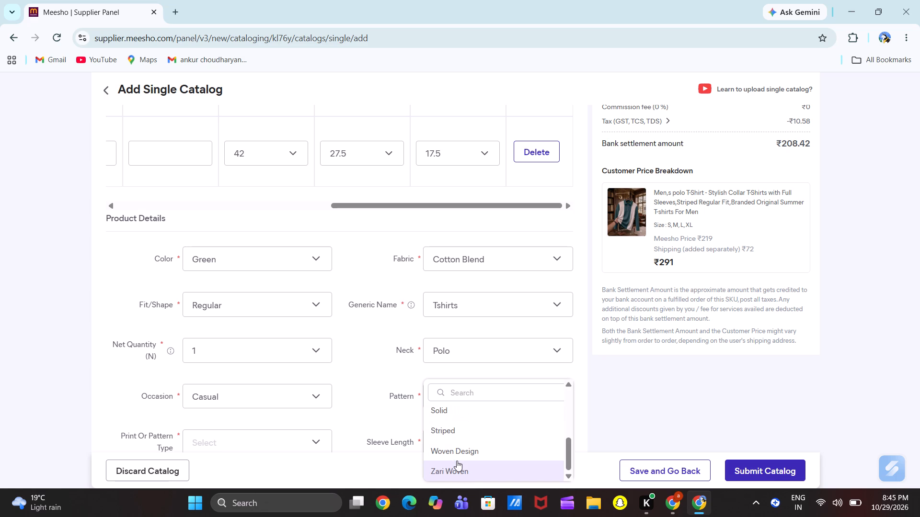
scroll(457, 461, "up", 4)
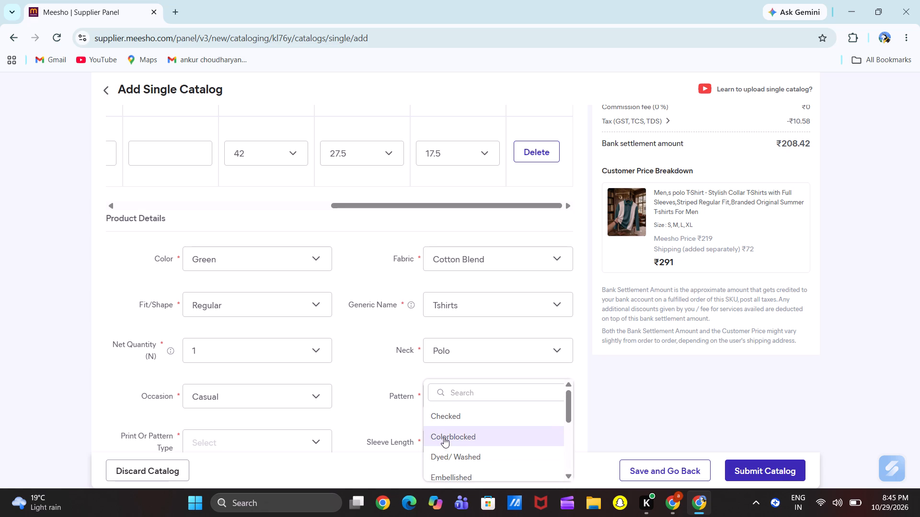
left_click(444, 437)
Set Product 4's print or pattern type to Colorblocked and its sleeve length to Long Sleeves.
scroll(340, 421, "down", 2)
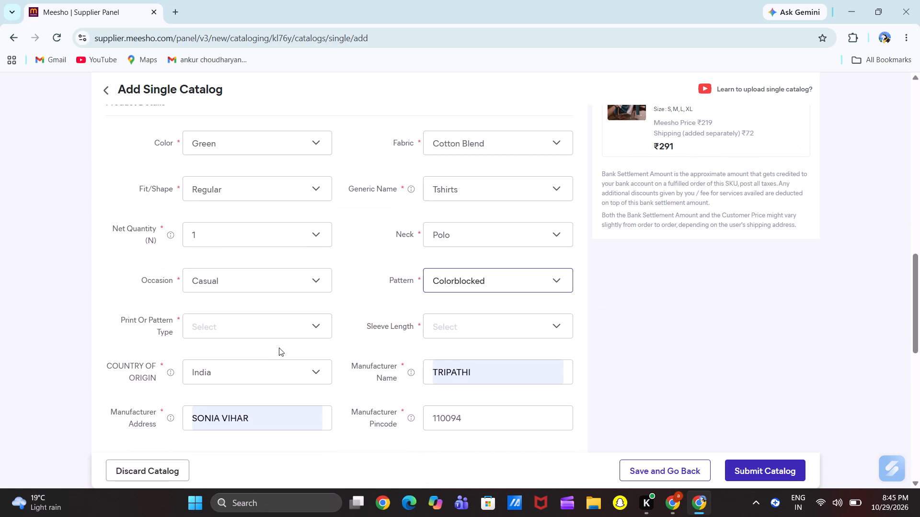
left_click(254, 326)
scroll(244, 417, "down", 4)
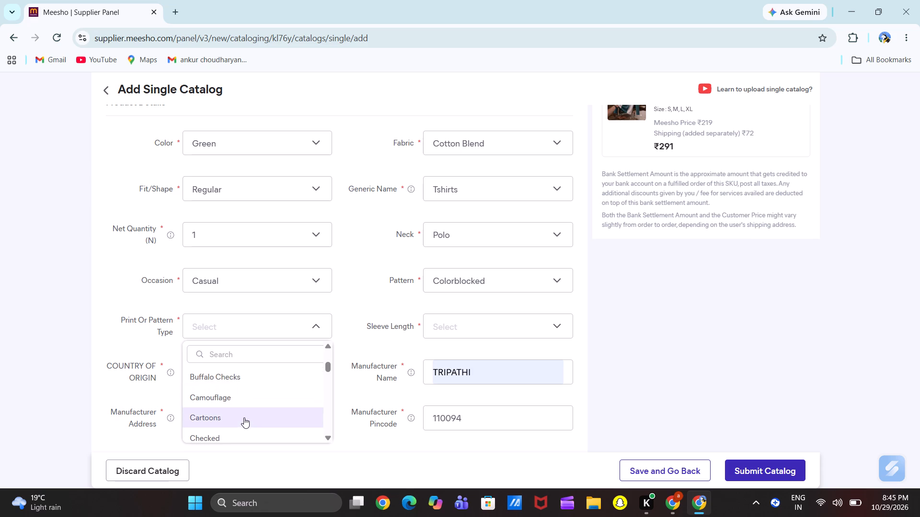
scroll(244, 417, "up", 1)
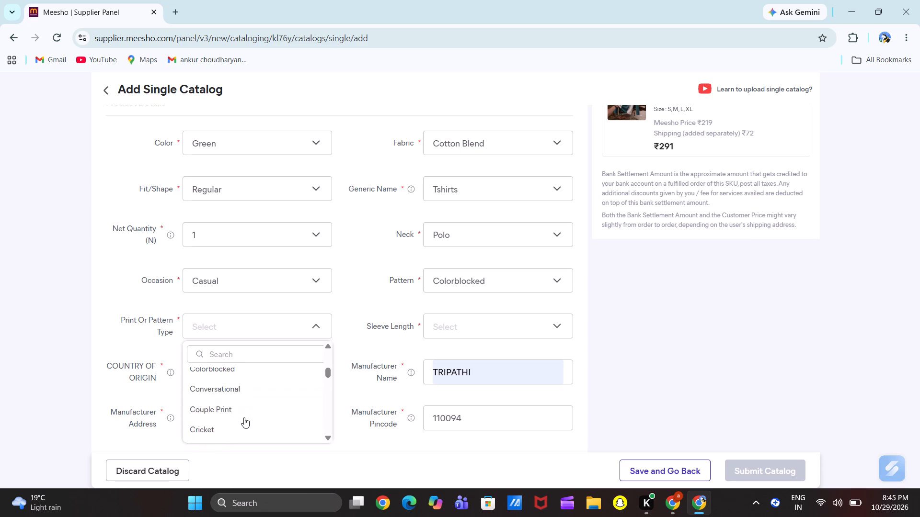
scroll(244, 417, "up", 1)
left_click(244, 417)
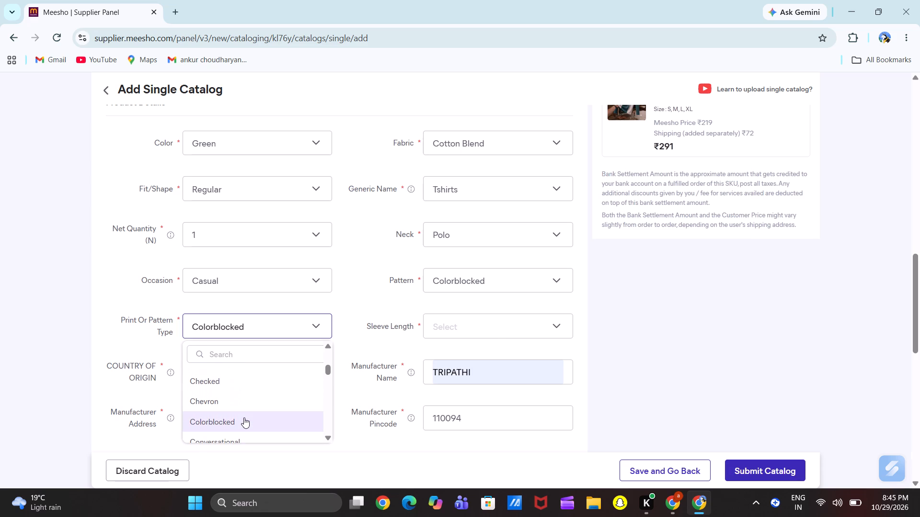
left_click(491, 329)
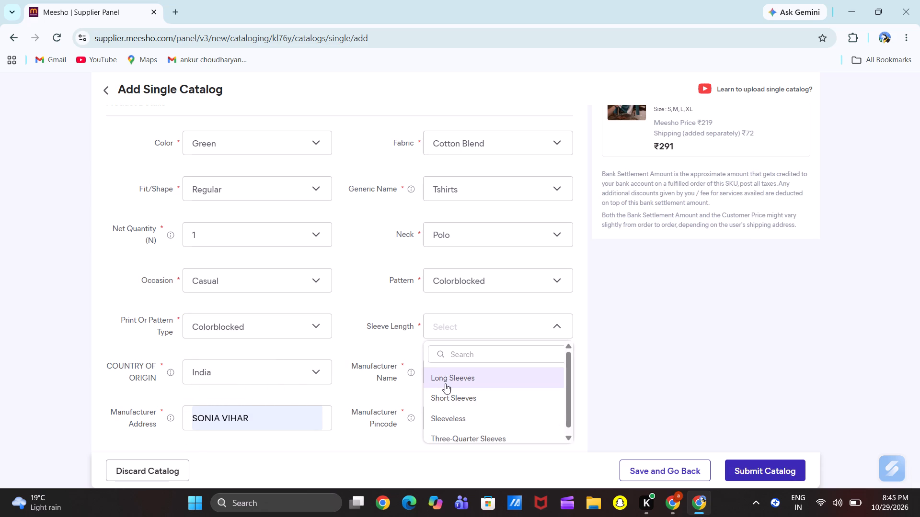
left_click(445, 383)
scroll(385, 389, "down", 4)
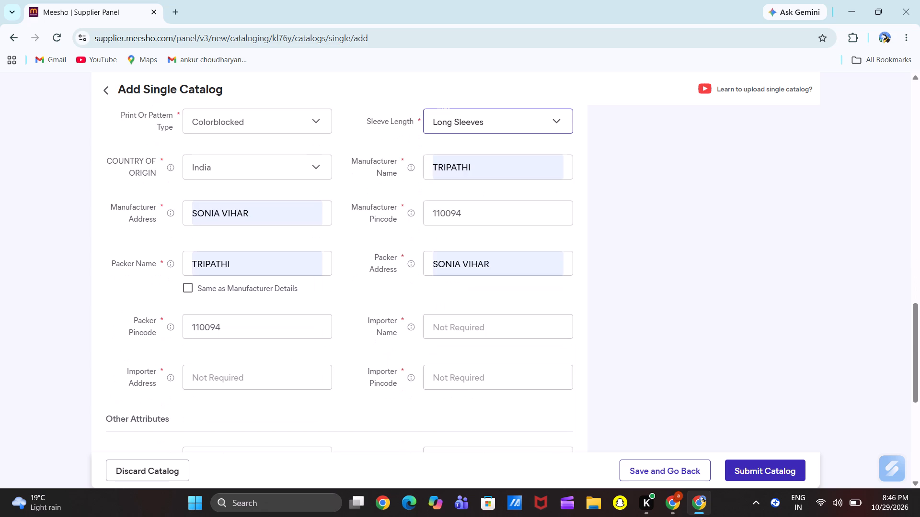
Fill in Product 4's other attributes with length Regular, number of pockets No Pocket and style Korean.
scroll(385, 389, "down", 1)
left_click(480, 310)
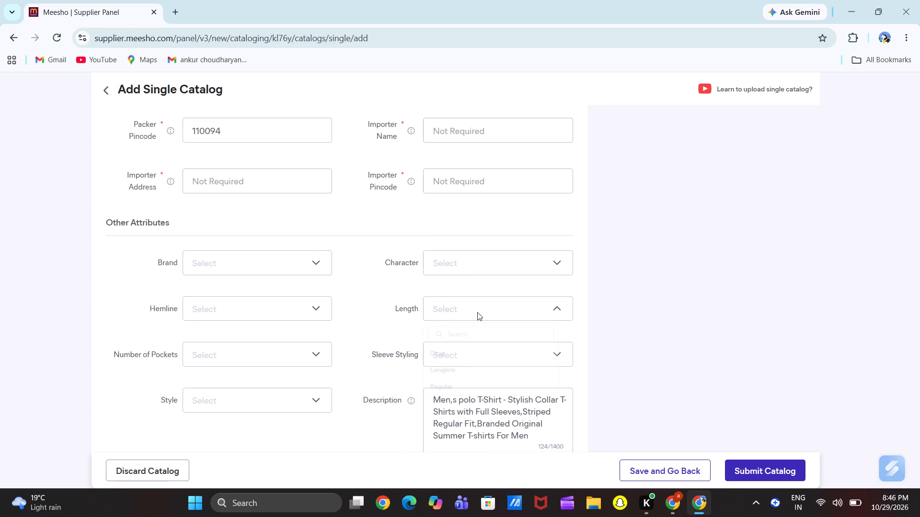
left_click(461, 402)
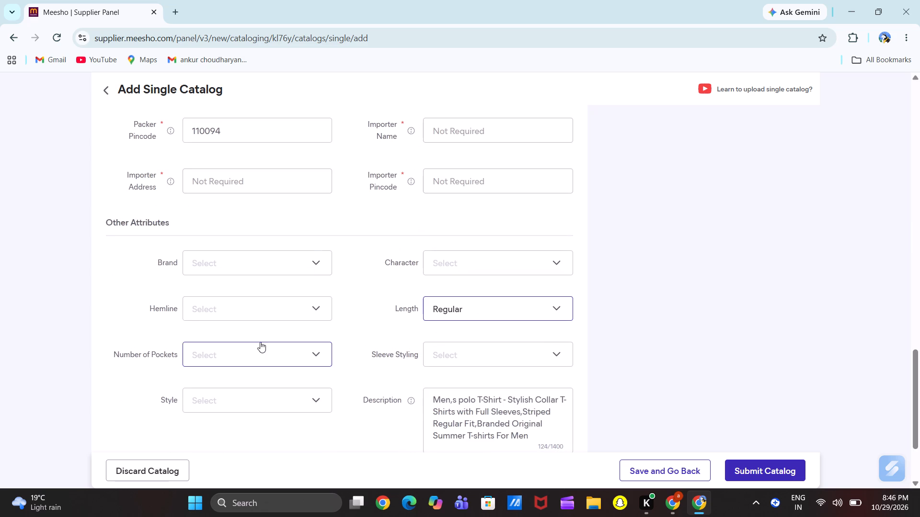
left_click(258, 353)
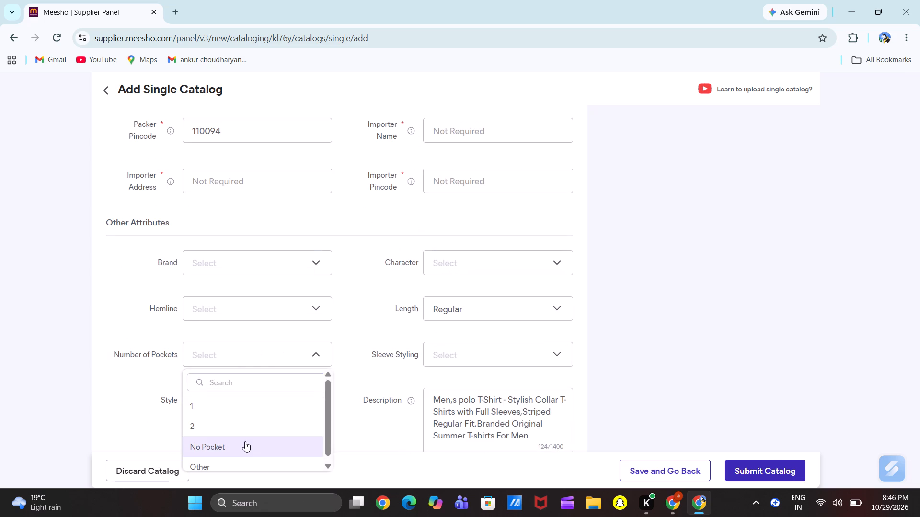
left_click(248, 444)
left_click(261, 407)
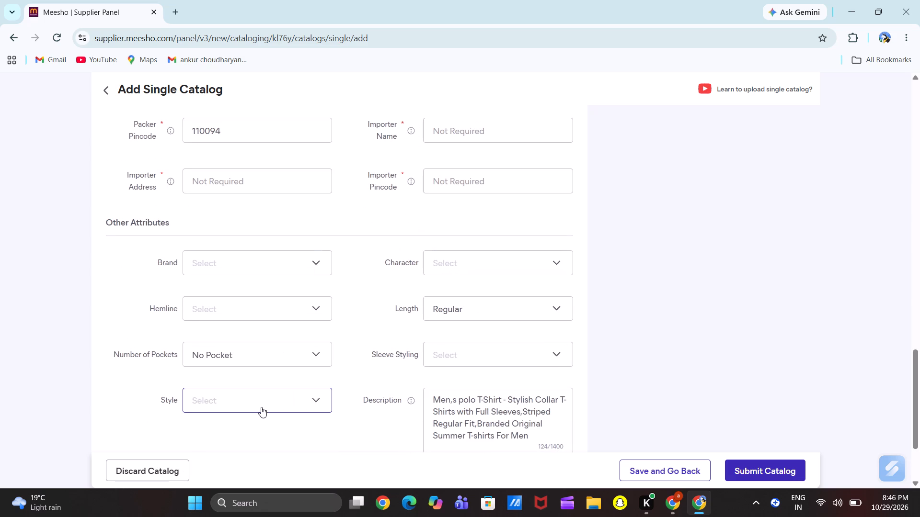
left_click(232, 470)
Set Product 5's style code to =(((FULL=KARARA=PEACH))))) based on the previously used PISTA code.
scroll(361, 355, "up", 9)
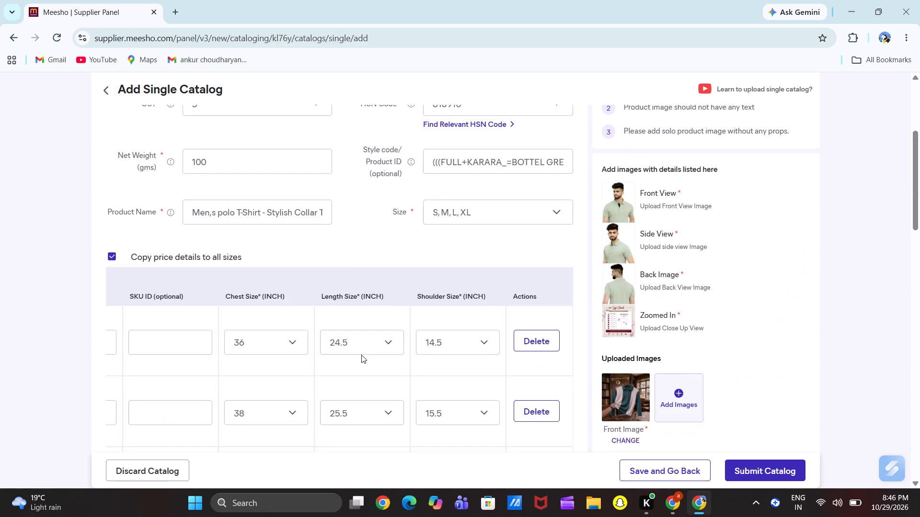
scroll(361, 355, "up", 3)
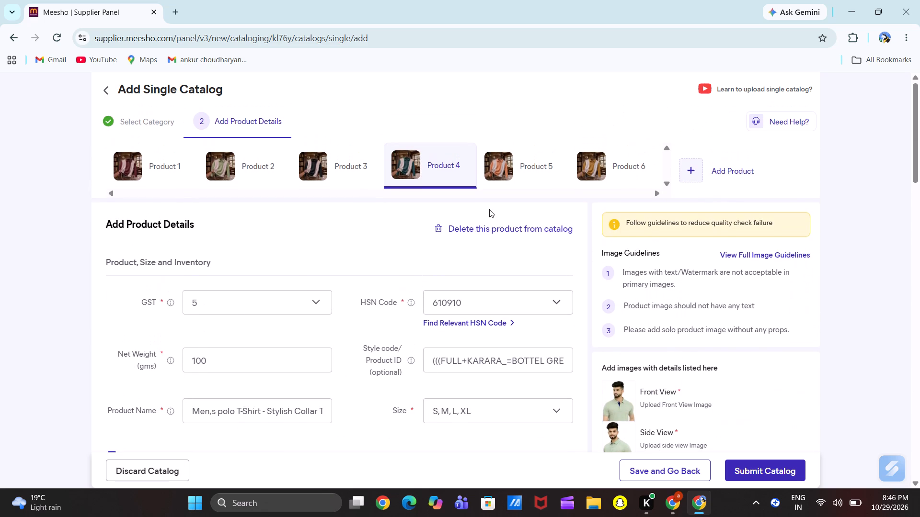
left_click(494, 160)
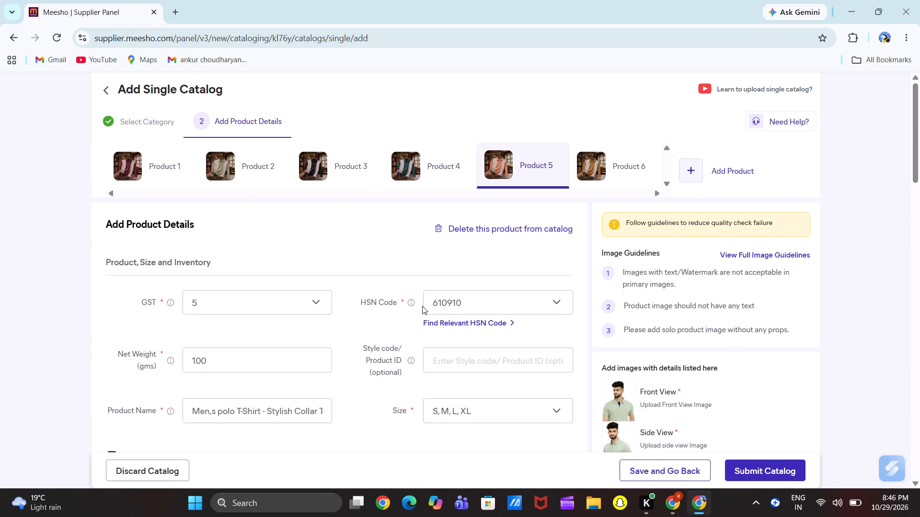
left_click(447, 354)
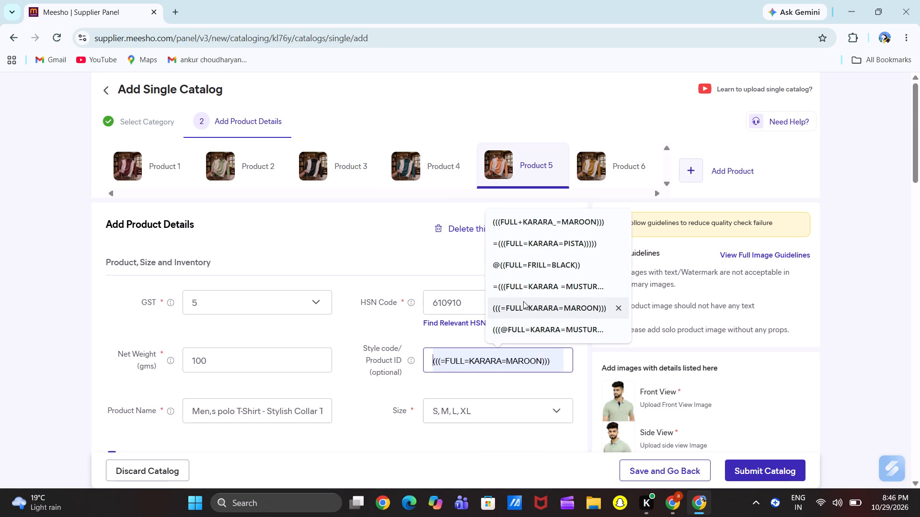
left_click(530, 250)
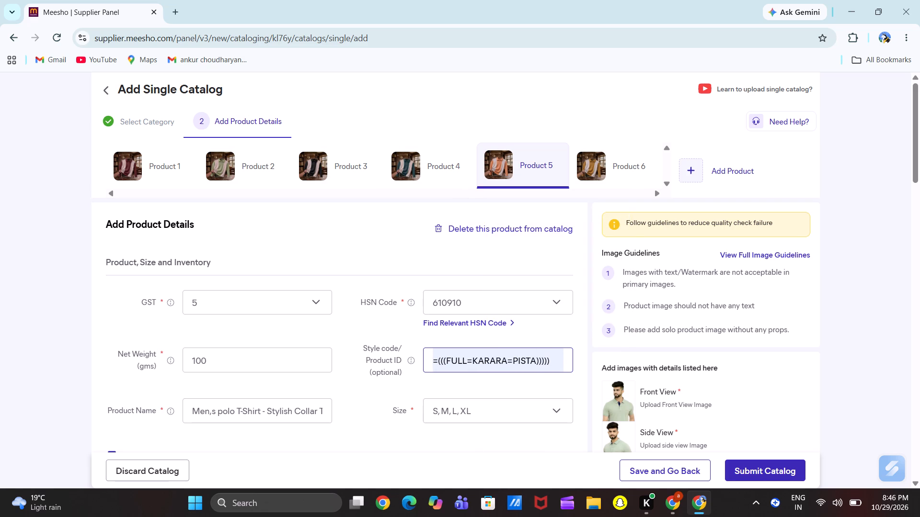
left_click(537, 358)
key("BackSpace")
key("BackSpace")
key("BackSpace")
key("BackSpace")
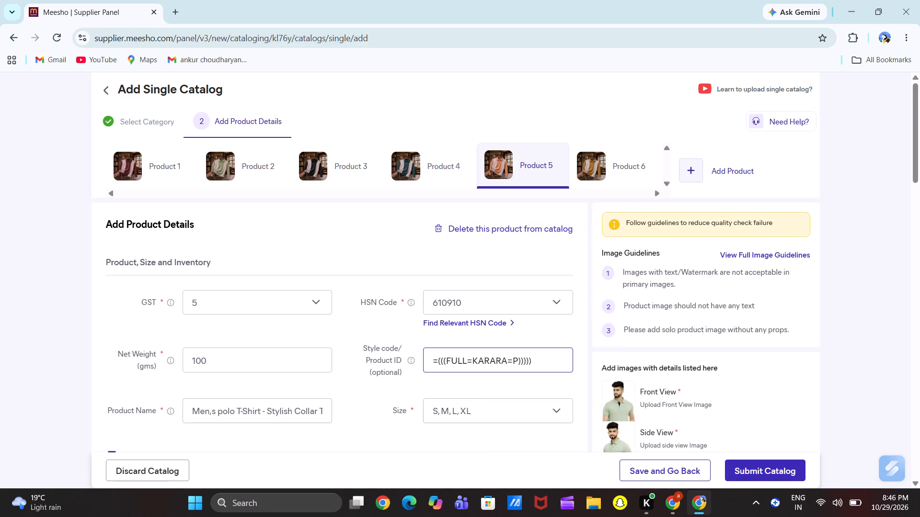
key("BackSpace")
type("PEACH")
Insert [;; directly before PEACH in Product 5's style code.
left_click(514, 359)
type("[;")
key("semicolon")
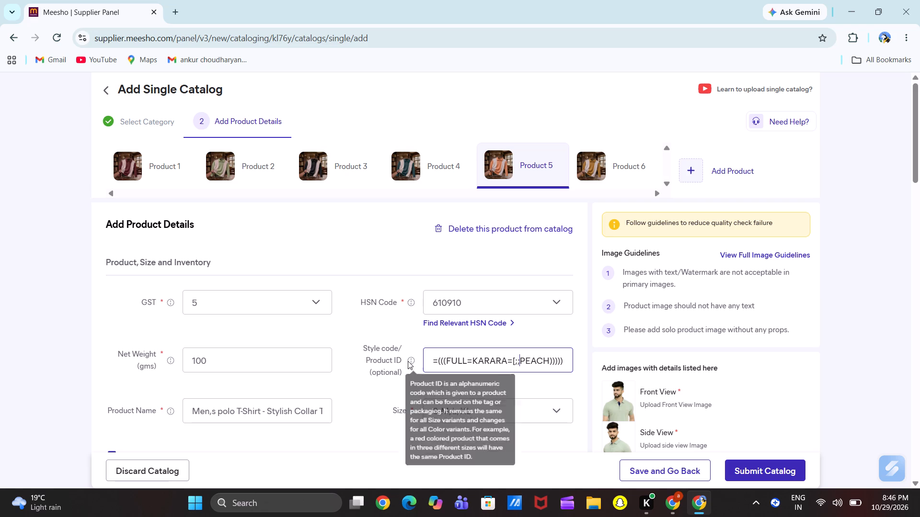
Set Product 5's prices for all sizes to Meesho price 219, wrong/defective returns price 218 and MRP 899.
scroll(382, 371, "down", 4)
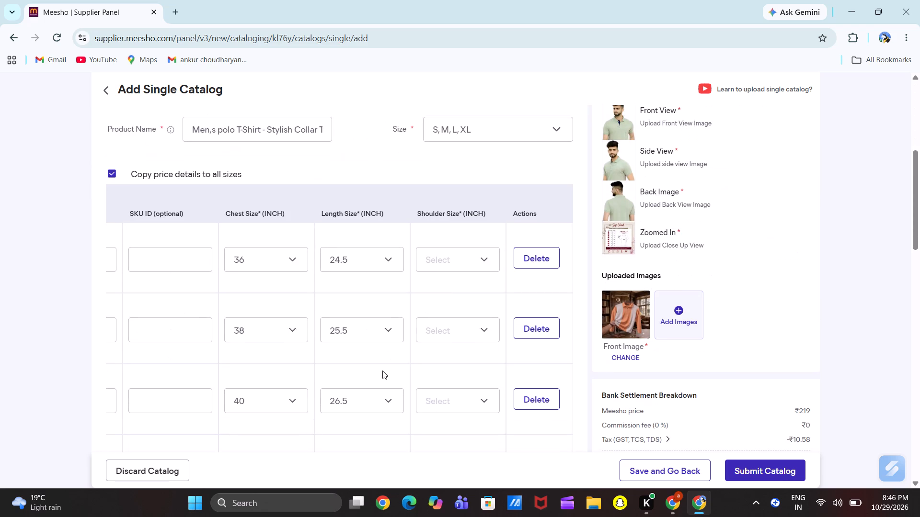
scroll(243, 307, "right", 6)
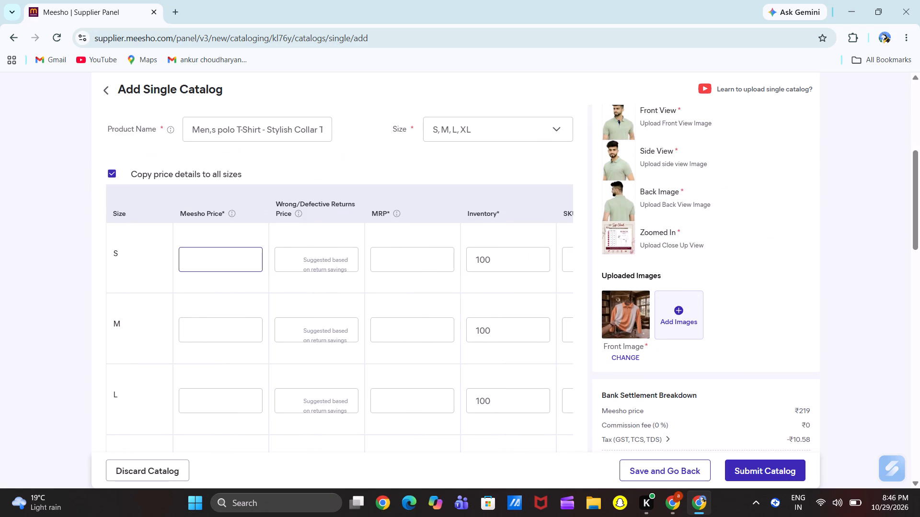
left_click(207, 265)
type("219")
left_click(290, 259)
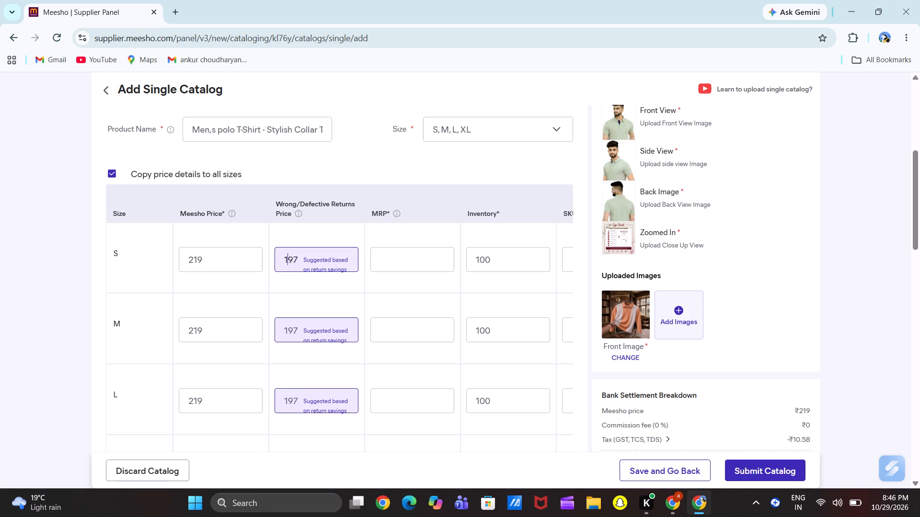
left_click(294, 254)
left_click(298, 258)
key("BackSpace")
key("BackSpace")
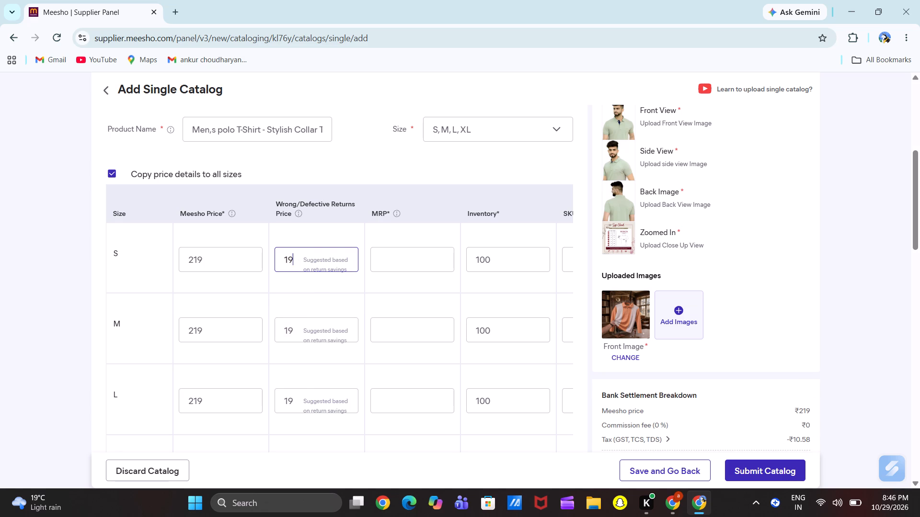
key("BackSpace")
type("218")
left_click(398, 262)
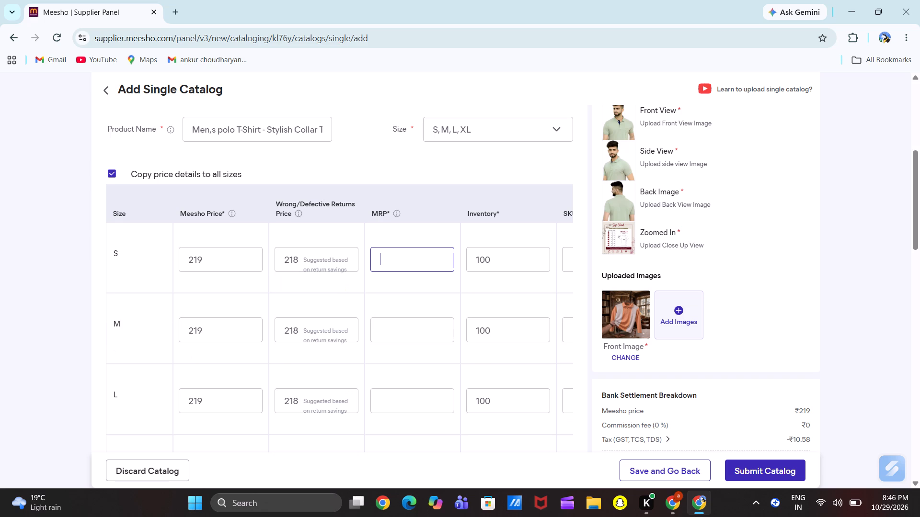
type("899")
Set the shoulder size of Product 5's size S to 14.5 inches.
scroll(459, 273, "left", 10)
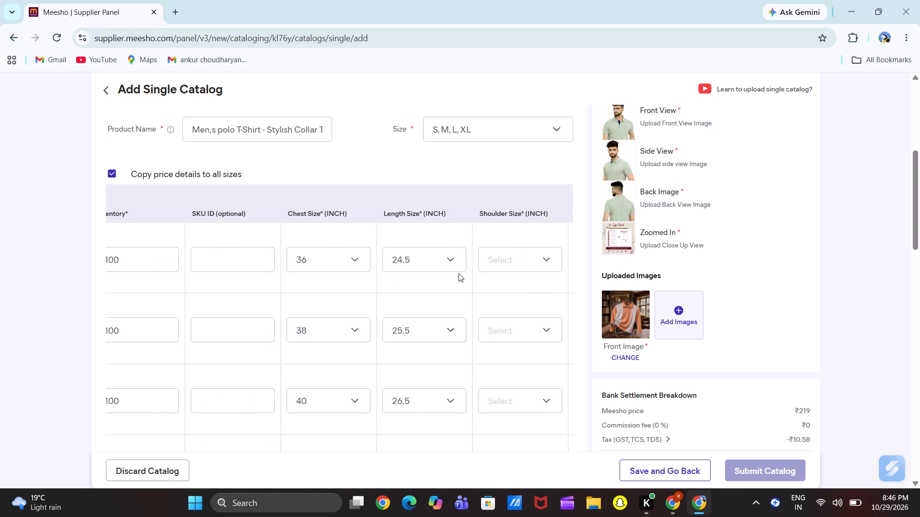
scroll(459, 273, "left", 1)
left_click(450, 256)
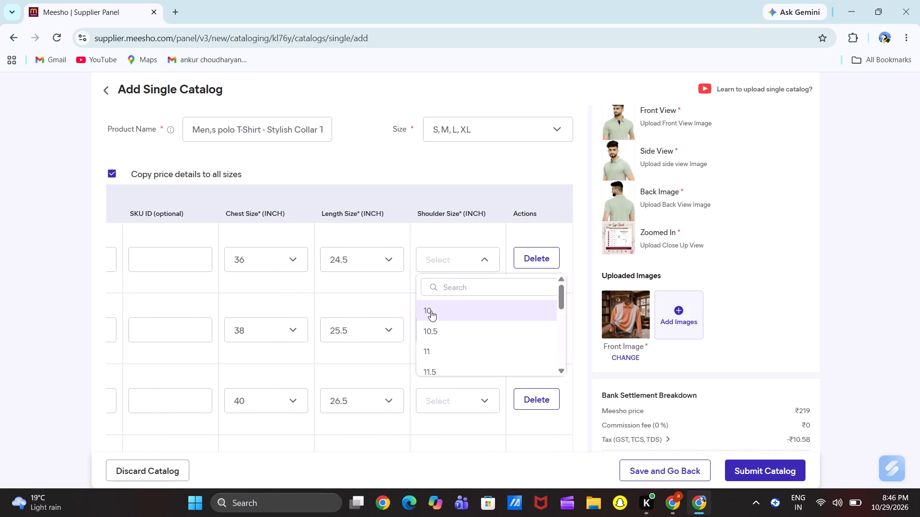
scroll(453, 335, "down", 2)
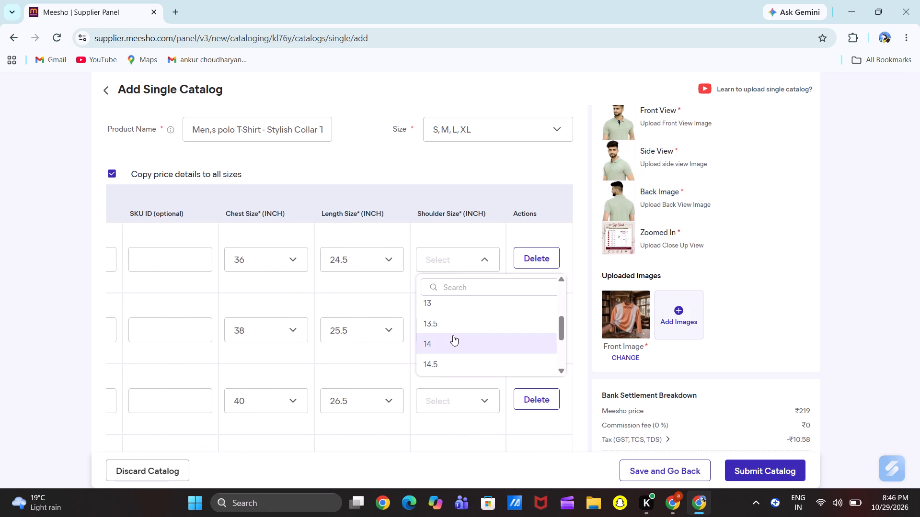
scroll(453, 335, "down", 1)
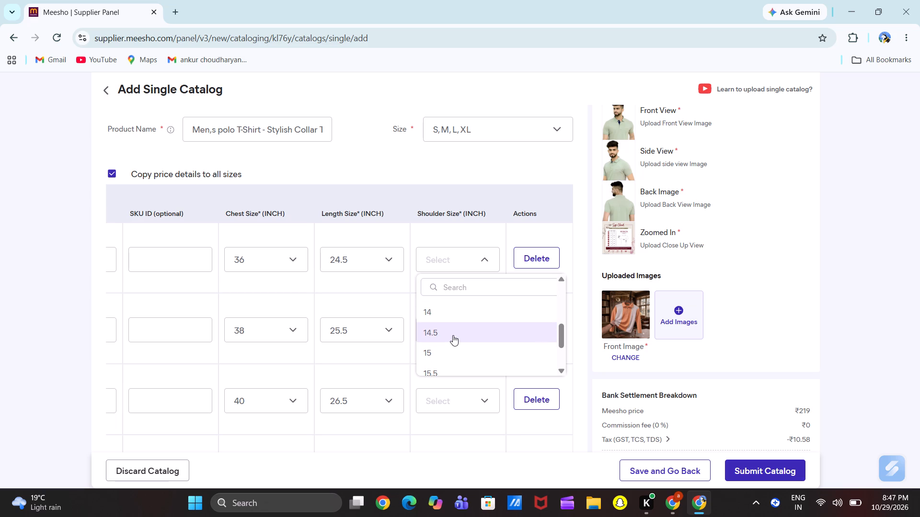
left_click(453, 335)
Set the shoulder size of Product 5's size M to 15.5 inches.
left_click(435, 332)
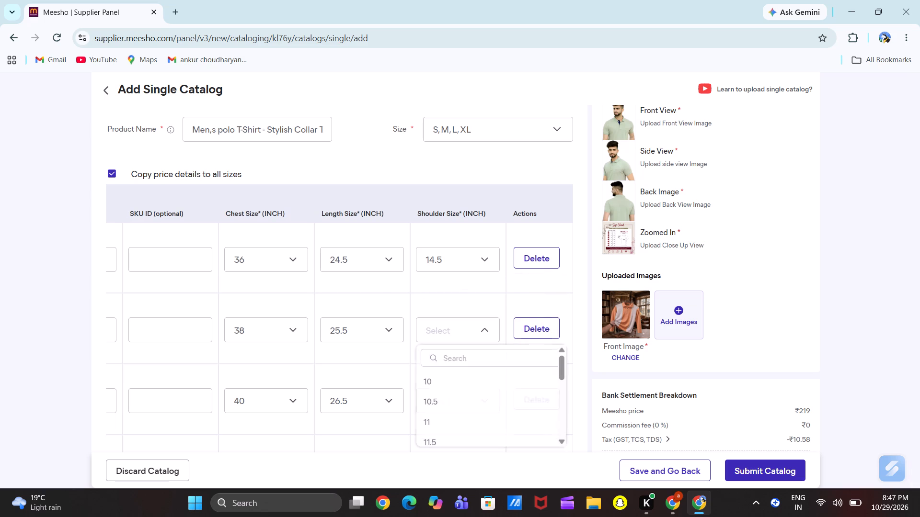
scroll(465, 404, "down", 4)
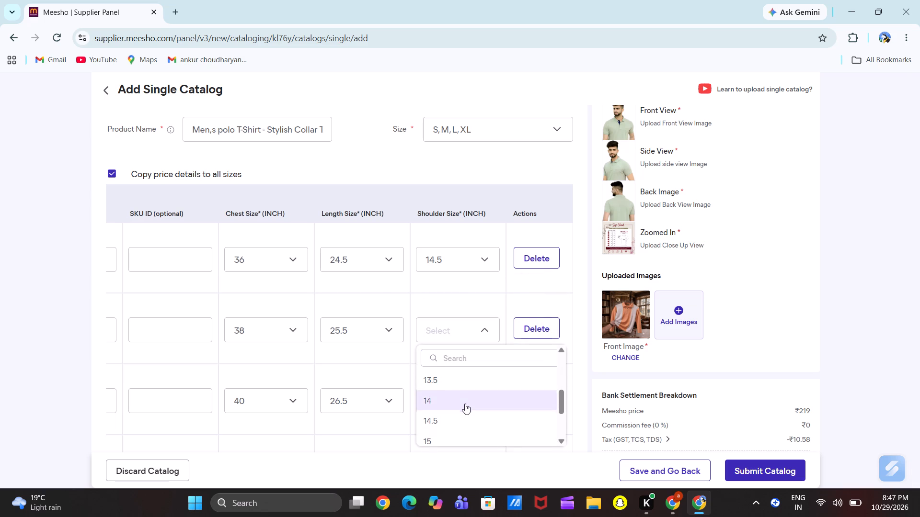
scroll(465, 404, "down", 1)
left_click(465, 404)
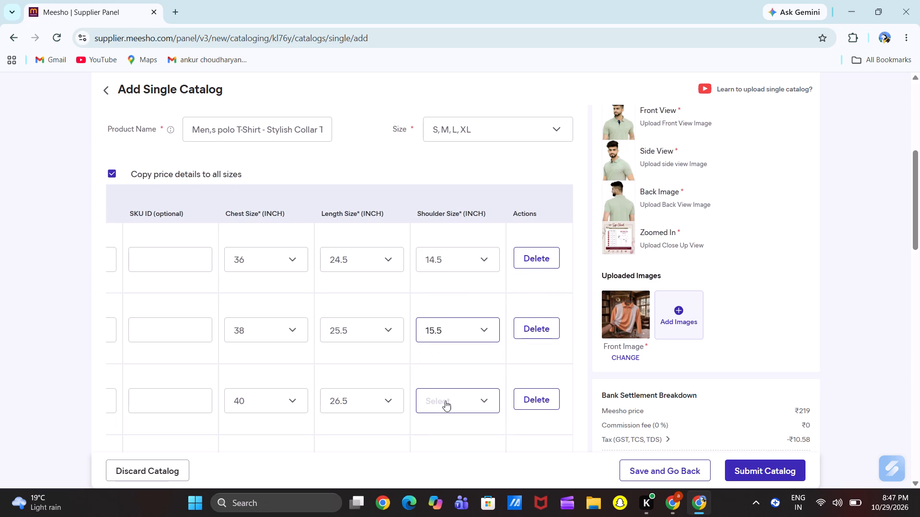
Set the shoulder size of Product 5's size L to 16.5 inches.
left_click(445, 401)
scroll(443, 433, "down", 2)
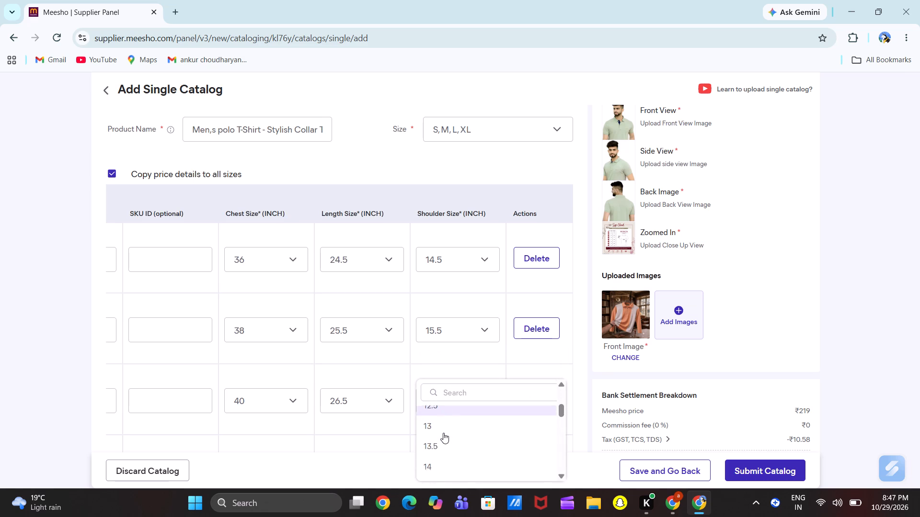
scroll(443, 433, "down", 4)
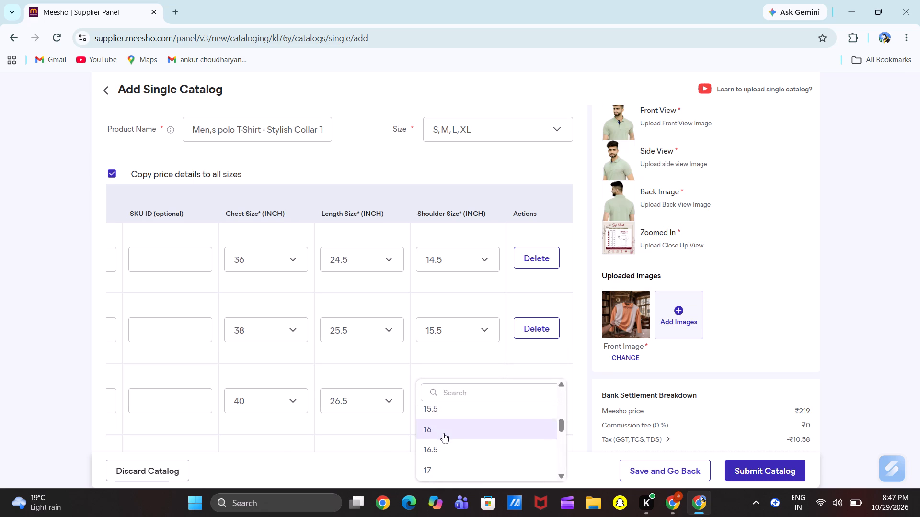
scroll(443, 433, "down", 1)
left_click(443, 433)
Set the shoulder size of Product 5's size XL to 17.5 inches.
scroll(436, 409, "down", 1)
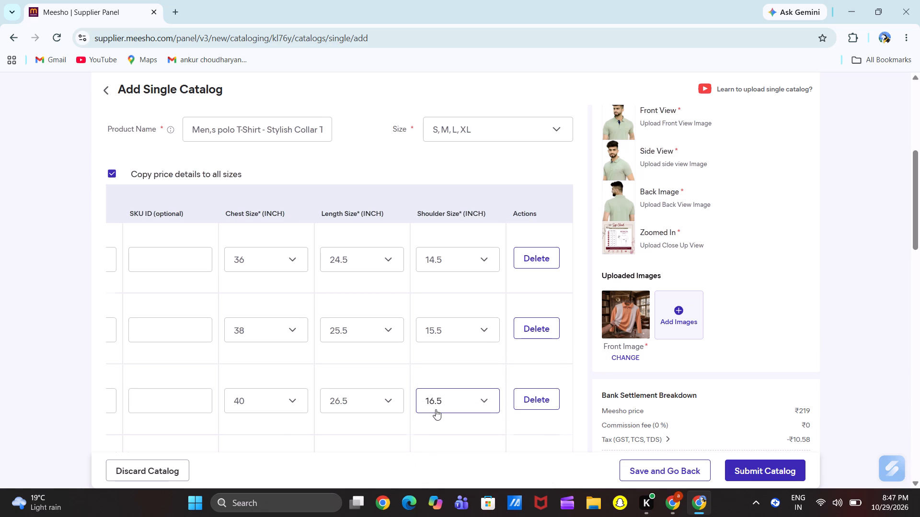
scroll(436, 409, "down", 1)
left_click(434, 388)
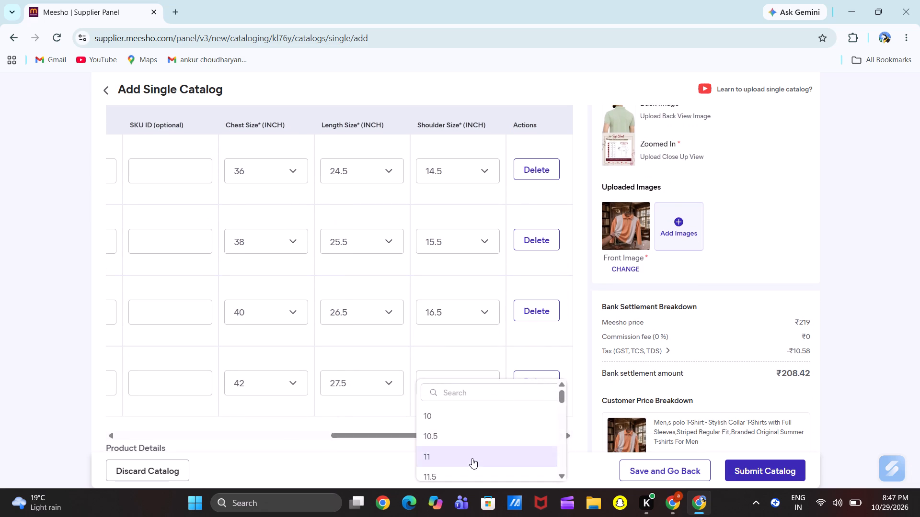
scroll(472, 458, "down", 4)
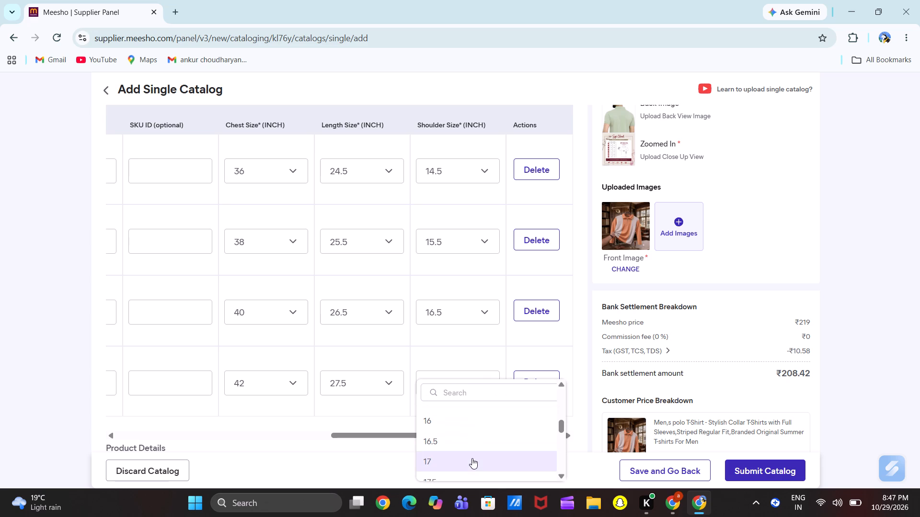
scroll(472, 458, "down", 3)
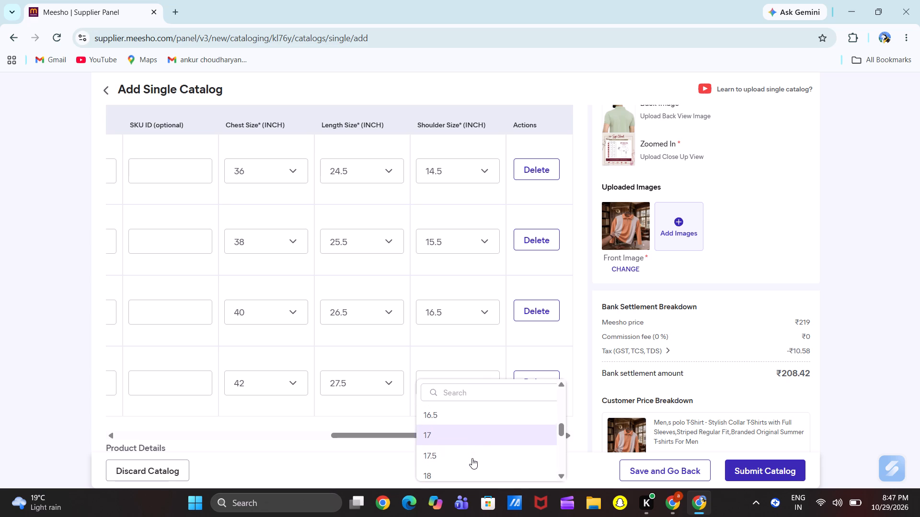
scroll(472, 458, "down", 1)
left_click(472, 458)
Set Product 5's Fit/Shape to Regular in the product details.
scroll(379, 380, "down", 3)
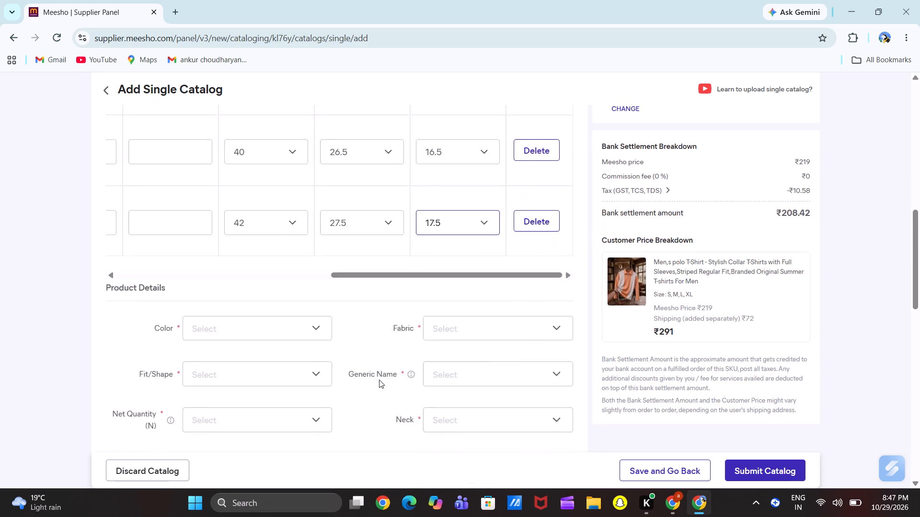
scroll(379, 380, "down", 2)
left_click(256, 141)
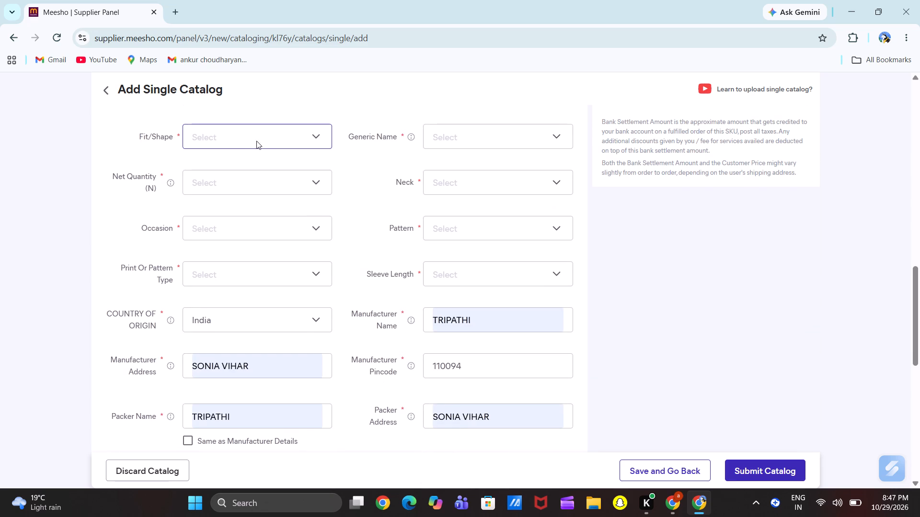
scroll(241, 207, "down", 2)
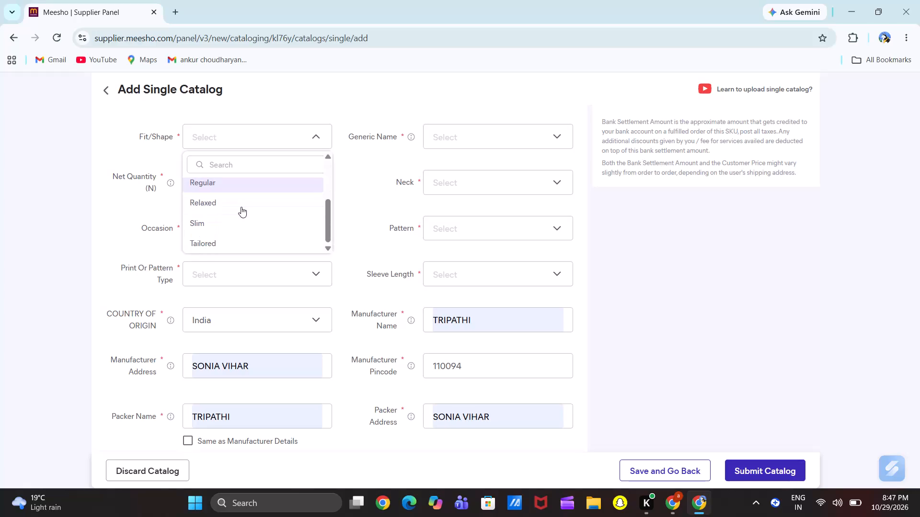
scroll(241, 207, "down", 1)
scroll(241, 207, "up", 2)
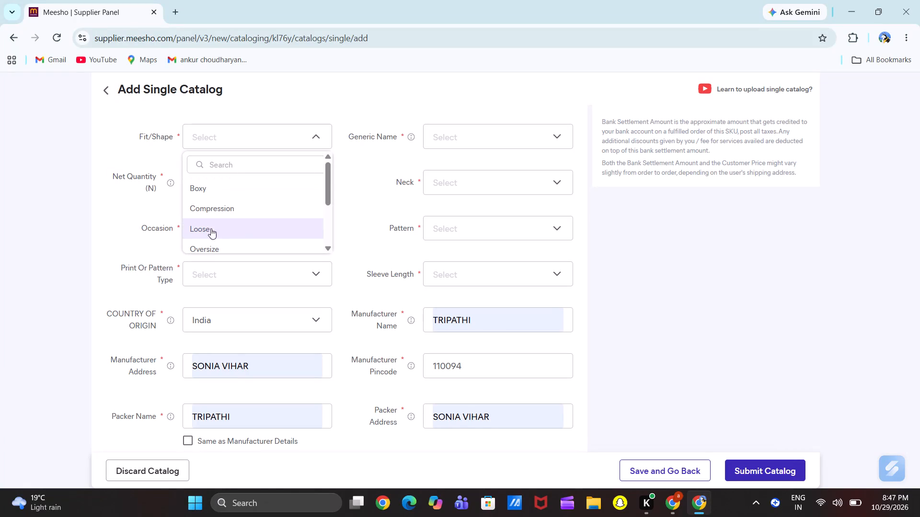
scroll(231, 217, "down", 1)
left_click(231, 217)
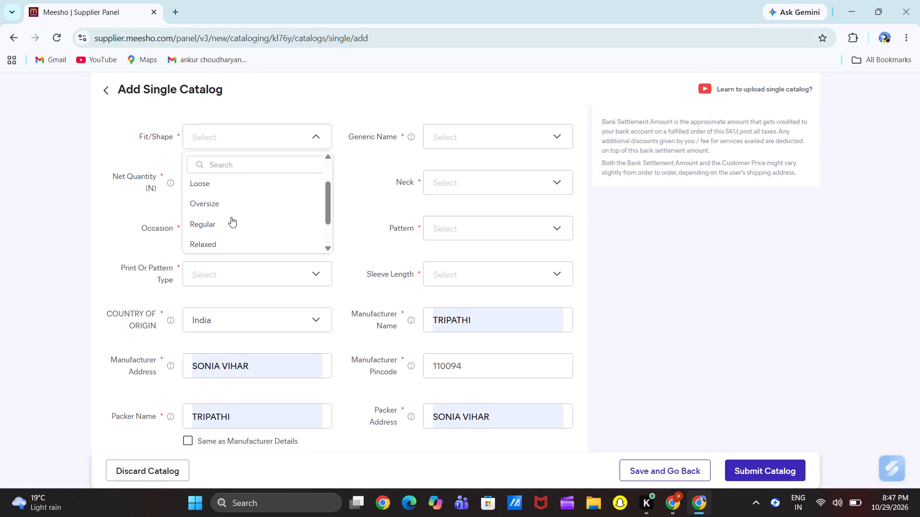
Set Product 5's Generic Name to Tshirts and its Net Quantity to 1.
left_click(471, 143)
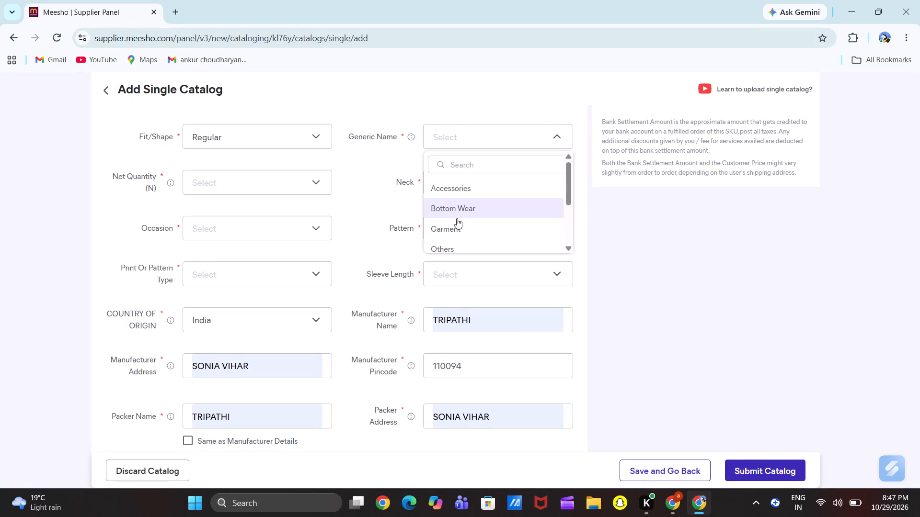
scroll(469, 224, "down", 2)
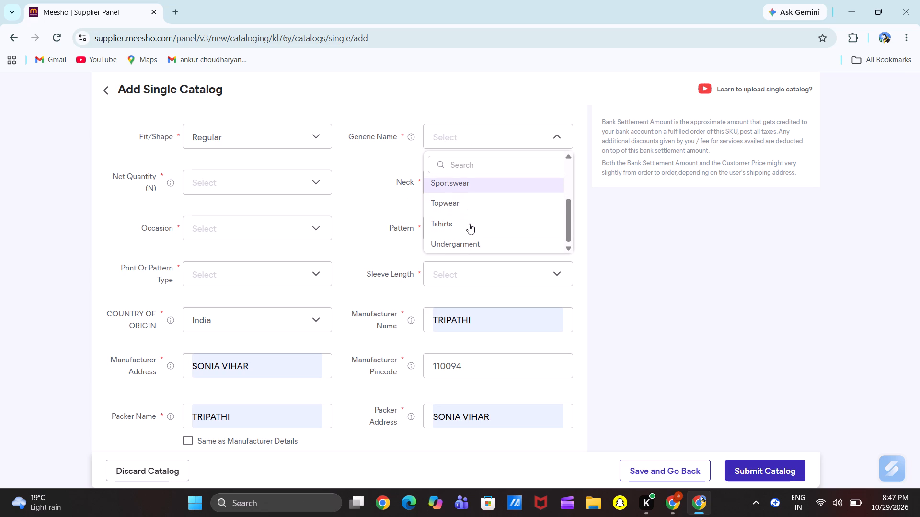
left_click(469, 224)
left_click(279, 178)
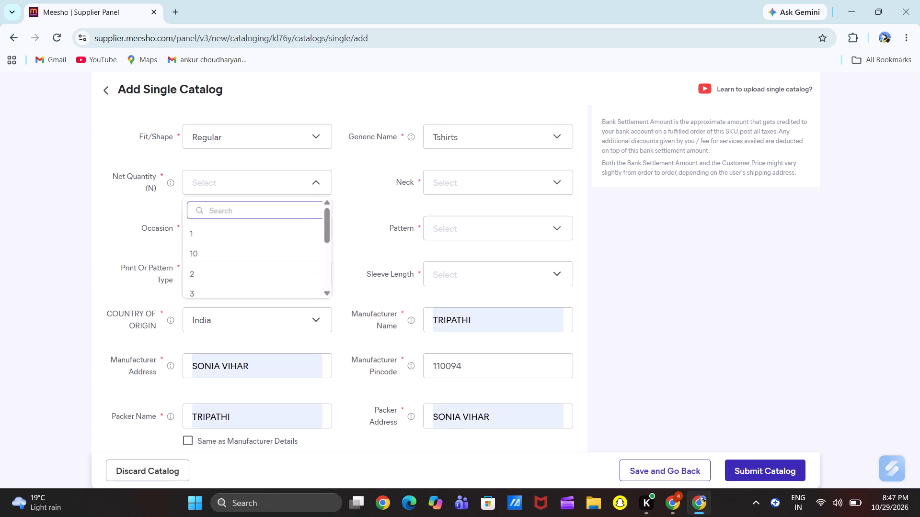
left_click(206, 234)
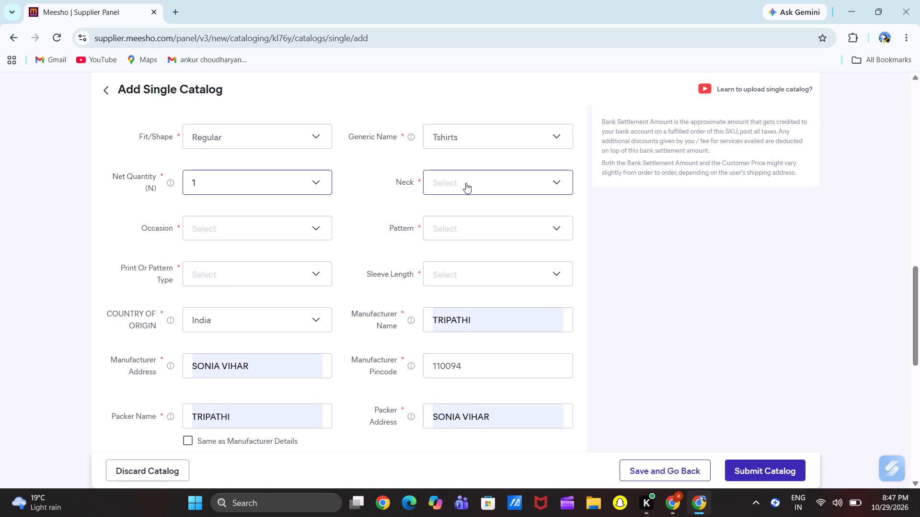
Set Product 5's Neck to Polo and its Occasion to Casual.
left_click(466, 183)
scroll(476, 263, "down", 1)
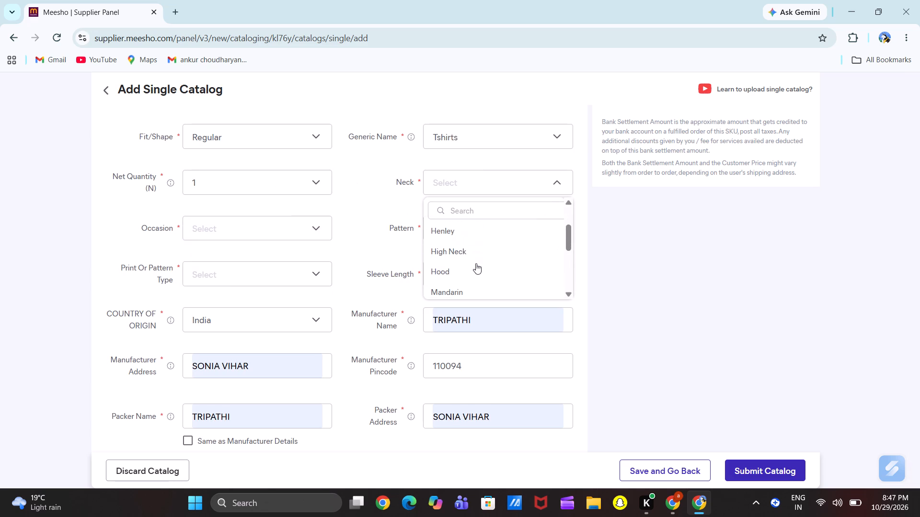
scroll(476, 263, "down", 1)
left_click(476, 263)
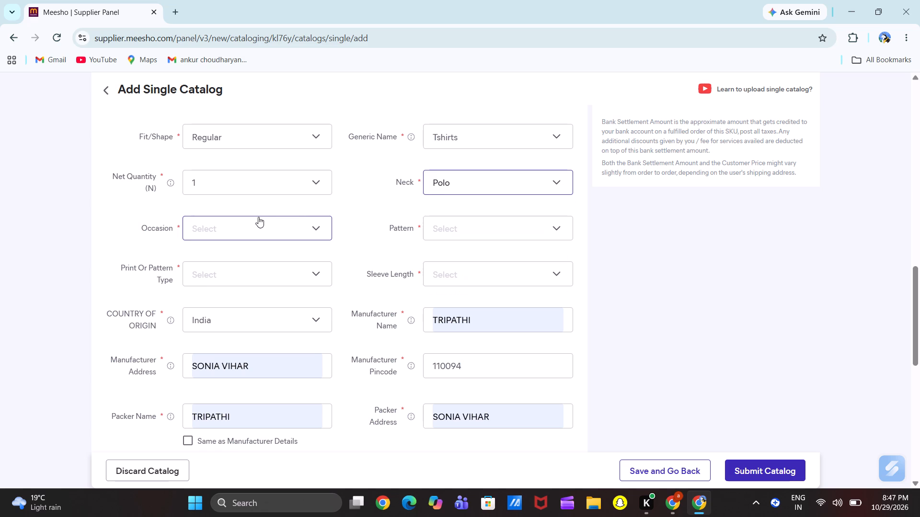
left_click(258, 217)
left_click(215, 295)
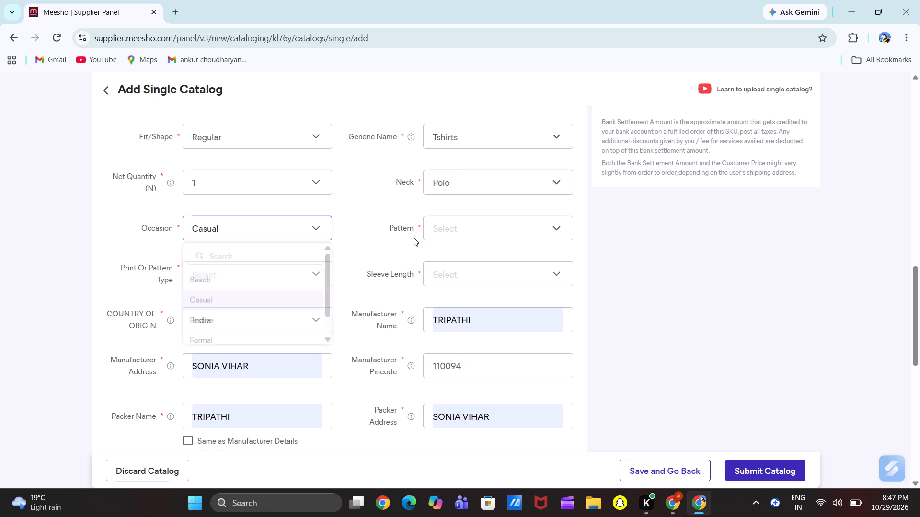
Set both the Pattern and the Print Or Pattern Type of Product 5 to Colorblocked.
left_click(450, 224)
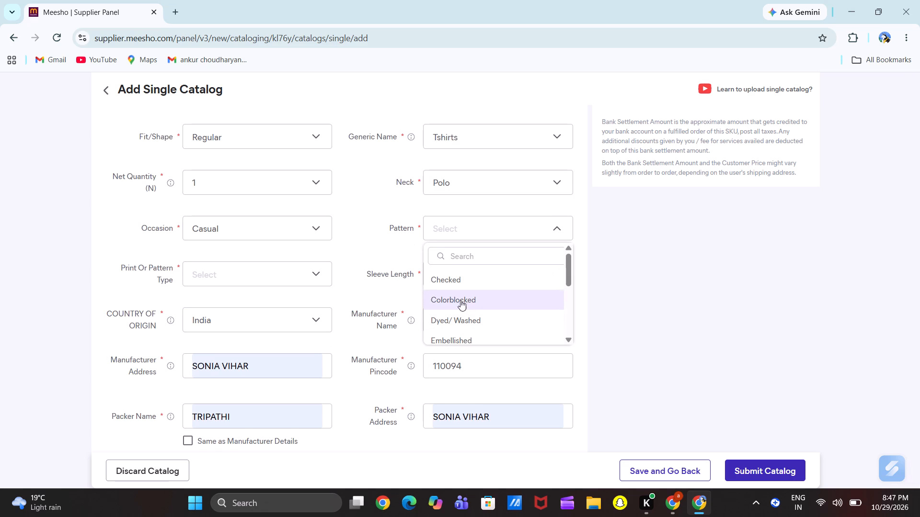
left_click(455, 289)
left_click(503, 230)
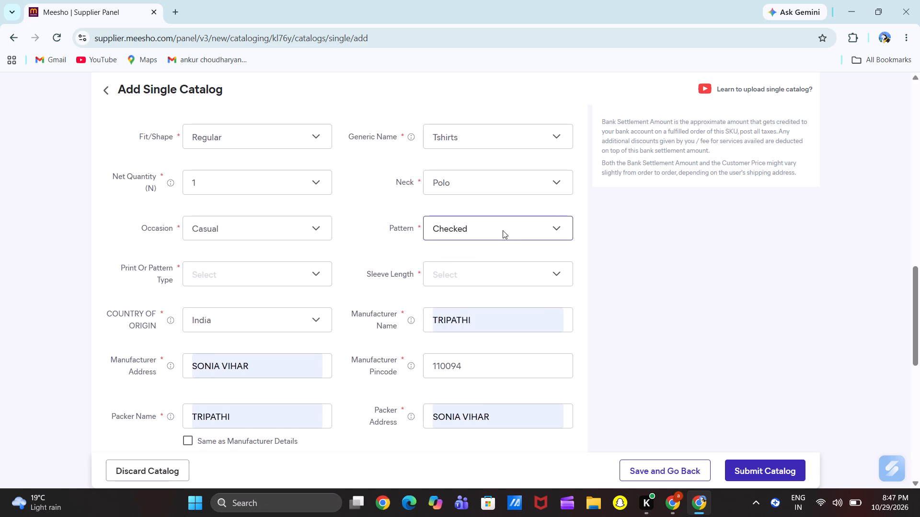
left_click(461, 300)
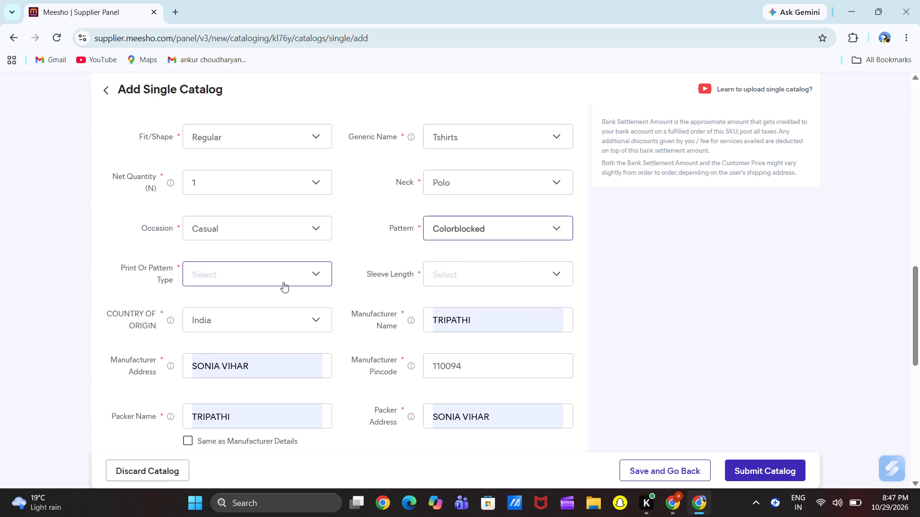
left_click(283, 282)
scroll(218, 351, "down", 1)
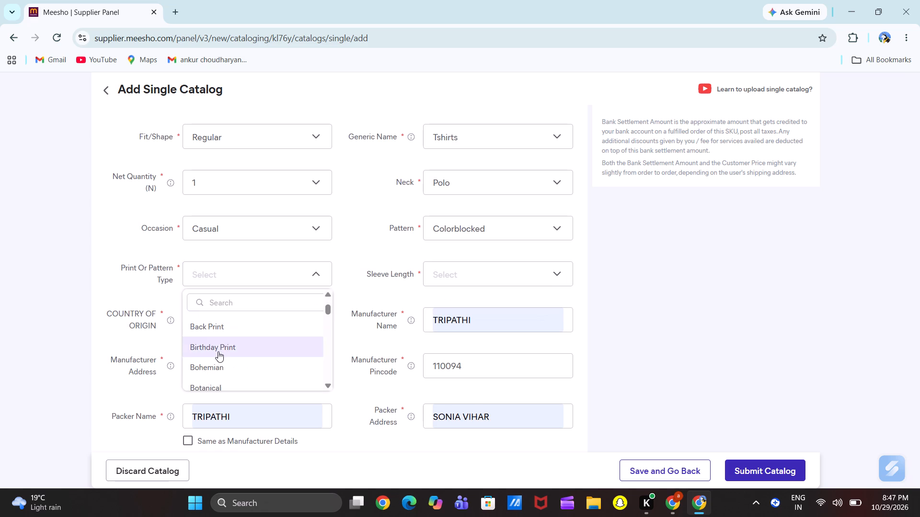
scroll(218, 351, "down", 3)
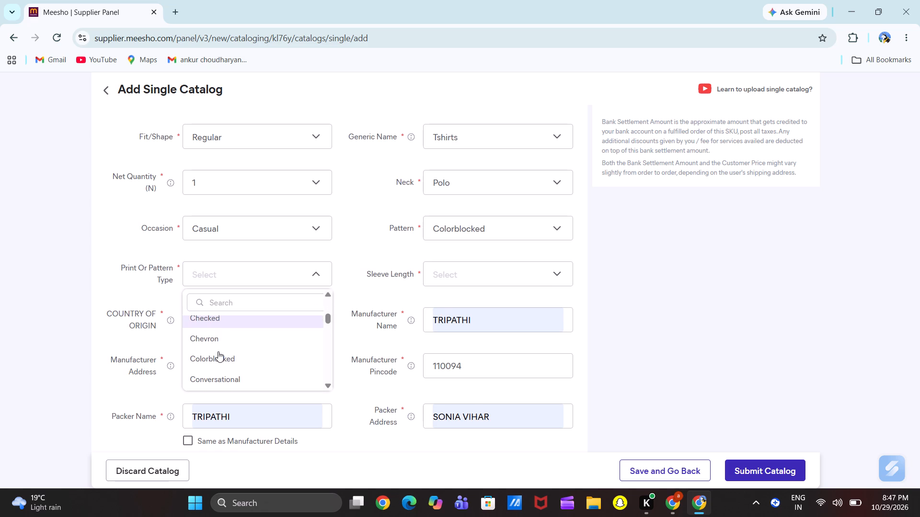
left_click(218, 351)
Set Product 5's Sleeve Length to Long Sleeves.
left_click(455, 271)
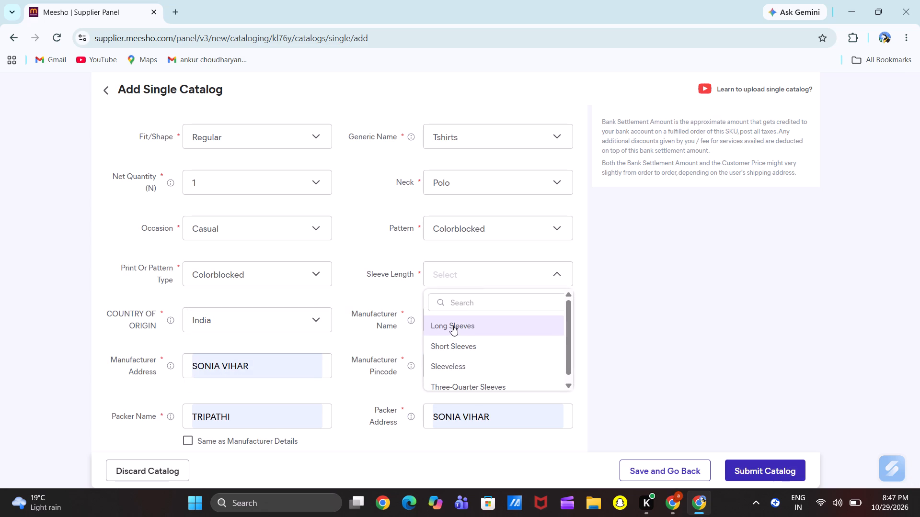
left_click(452, 325)
Set Product 5's Length to Regular in the other attributes.
scroll(406, 303, "down", 2)
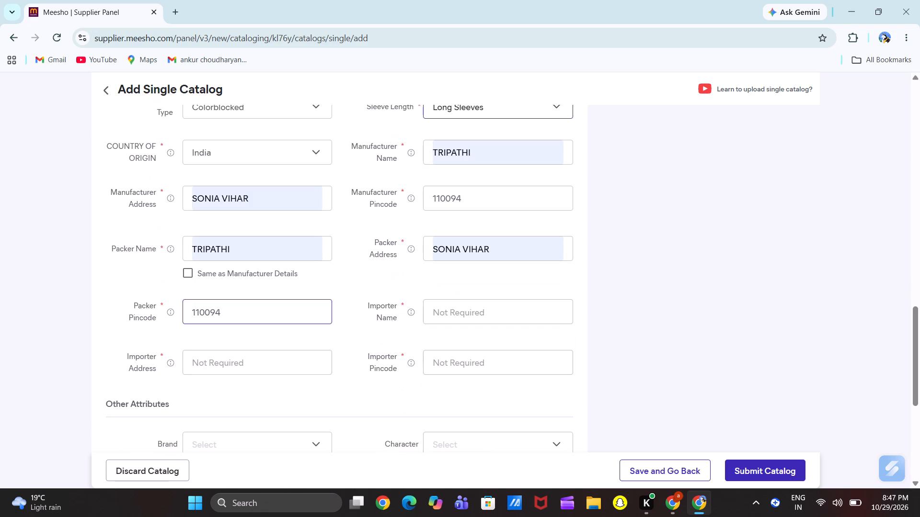
scroll(402, 338, "down", 4)
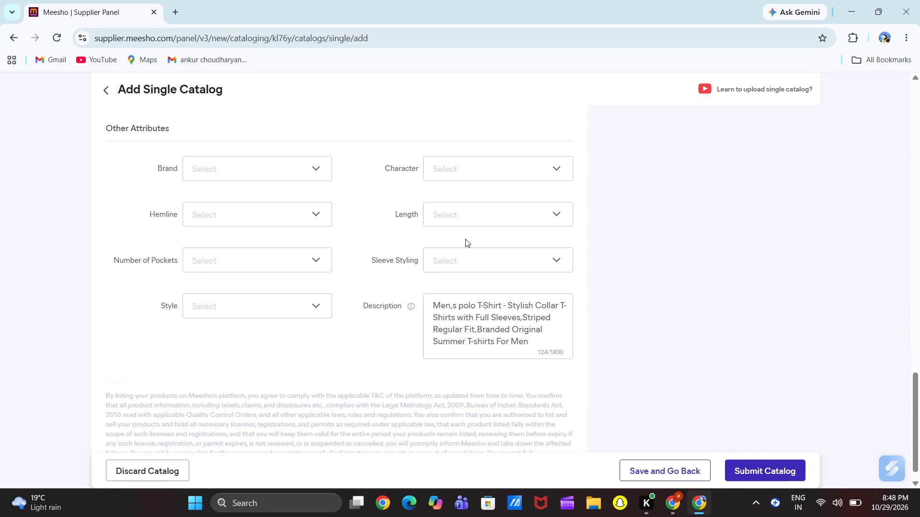
left_click(474, 225)
left_click(452, 311)
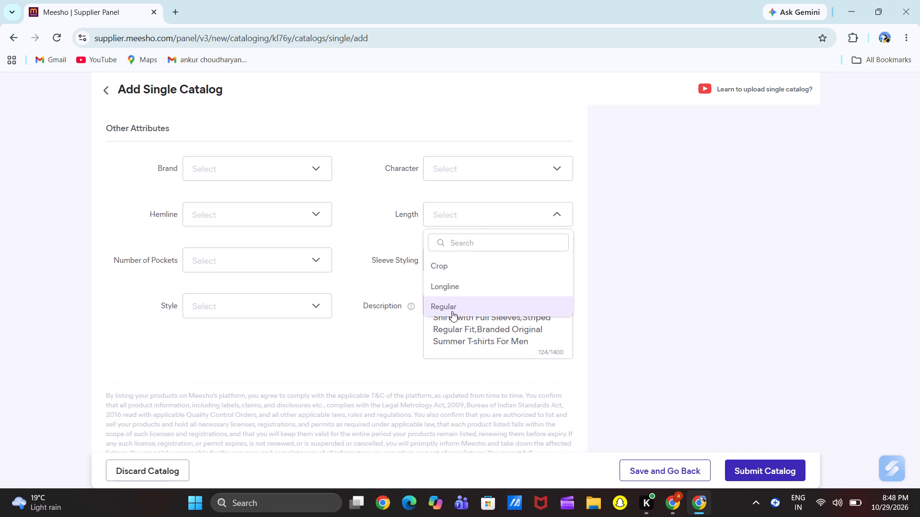
Set Product 5's Style to Korean and its Number of Pockets to No Pocket.
left_click(278, 304)
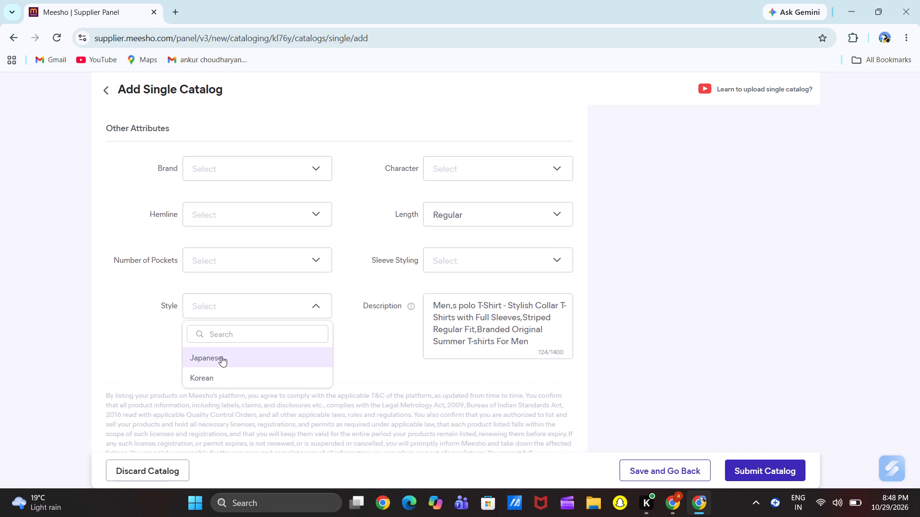
left_click(220, 367)
left_click(271, 246)
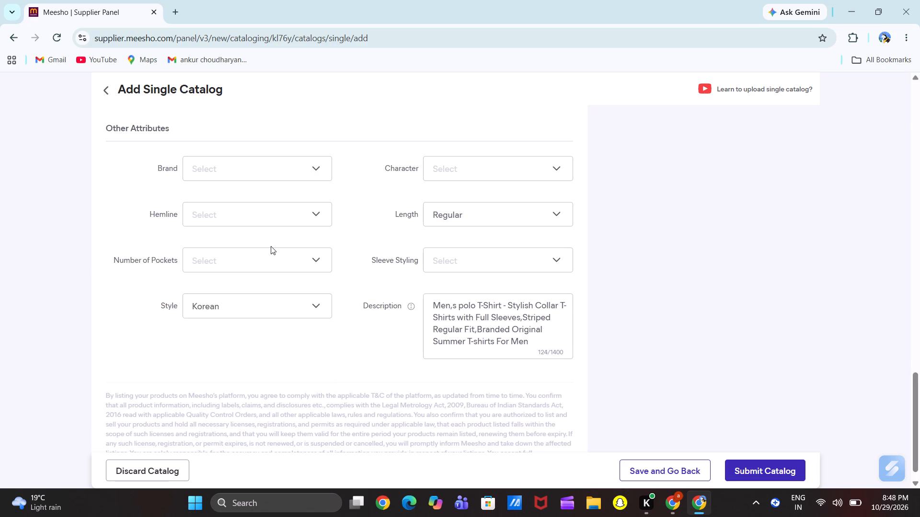
left_click(228, 258)
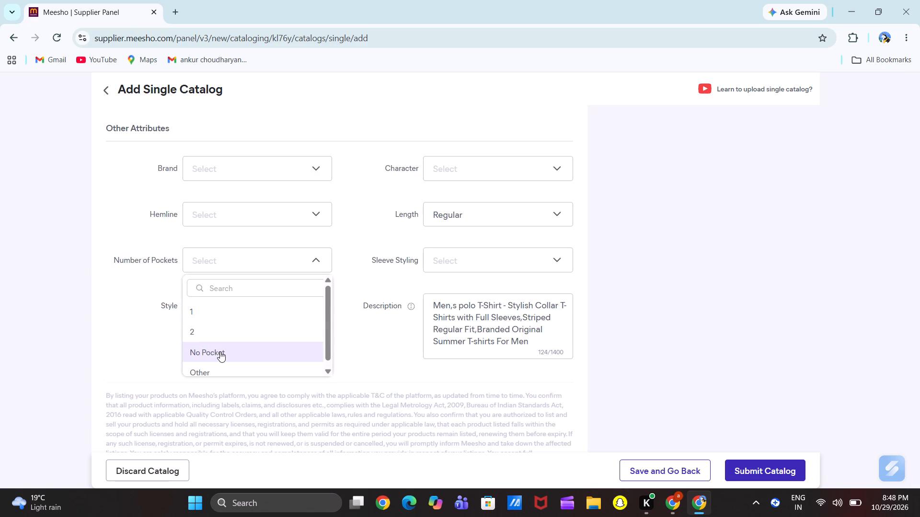
left_click(222, 352)
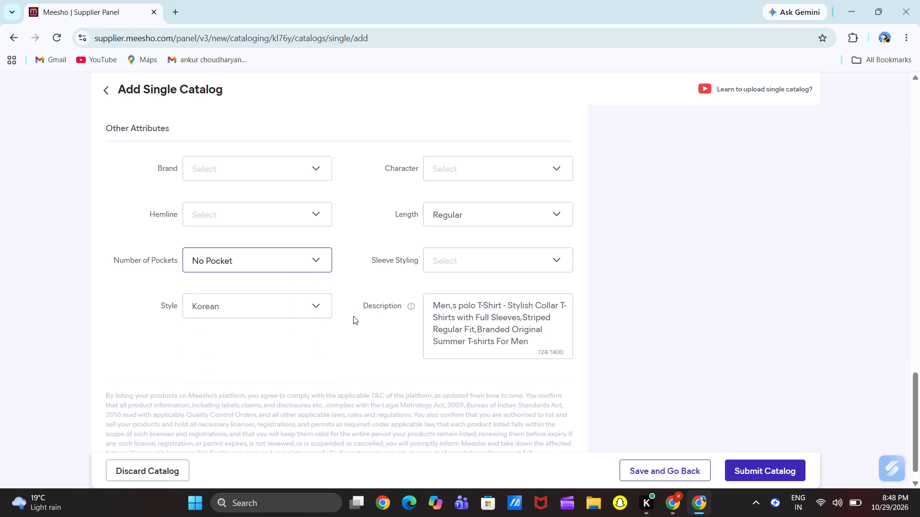
Set Product 5's Fabric to Cotton Blend in the product details.
scroll(343, 274, "up", 3)
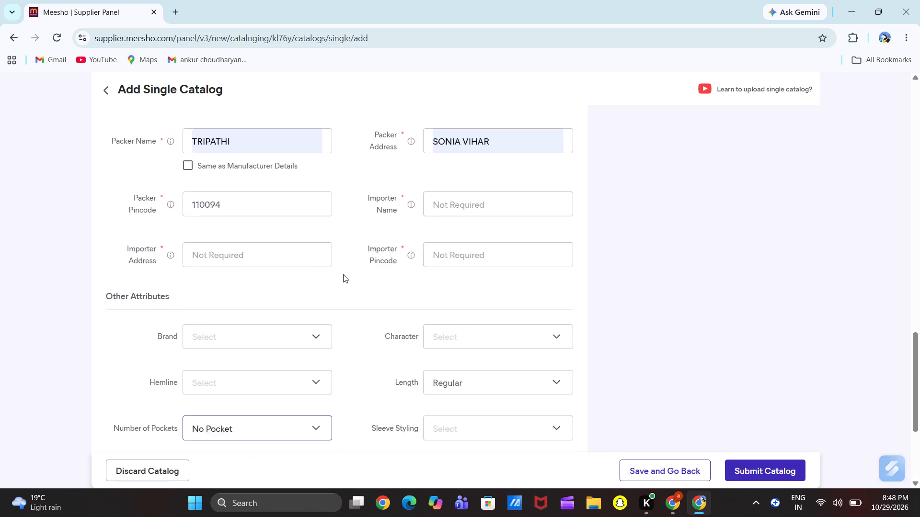
scroll(343, 274, "up", 4)
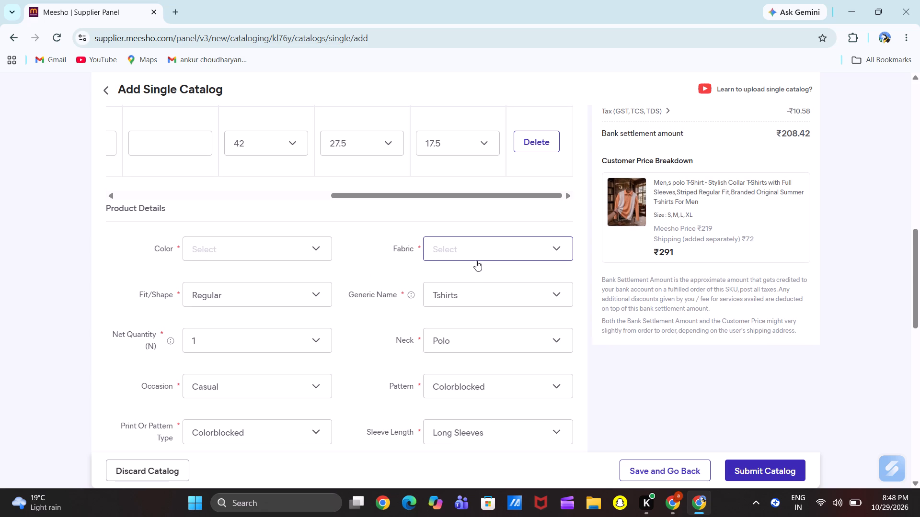
left_click(475, 251)
scroll(462, 331, "down", 1)
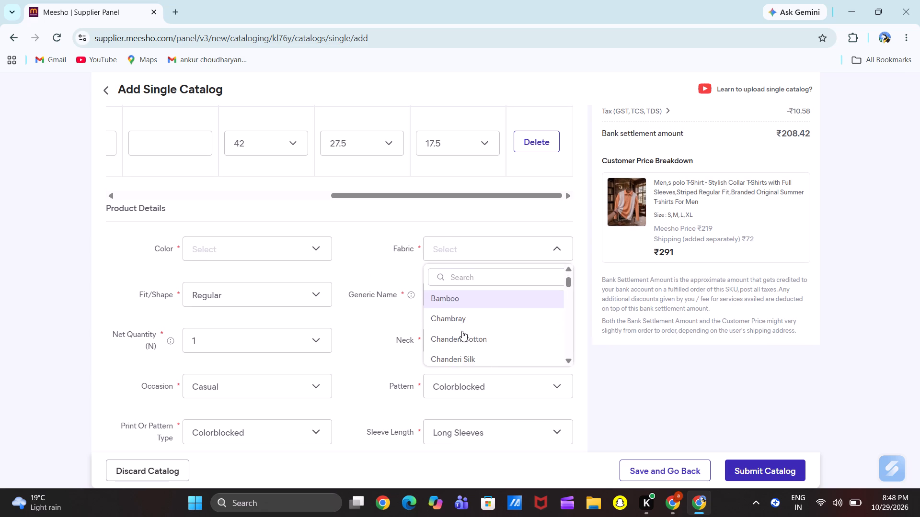
scroll(462, 331, "down", 2)
left_click(452, 322)
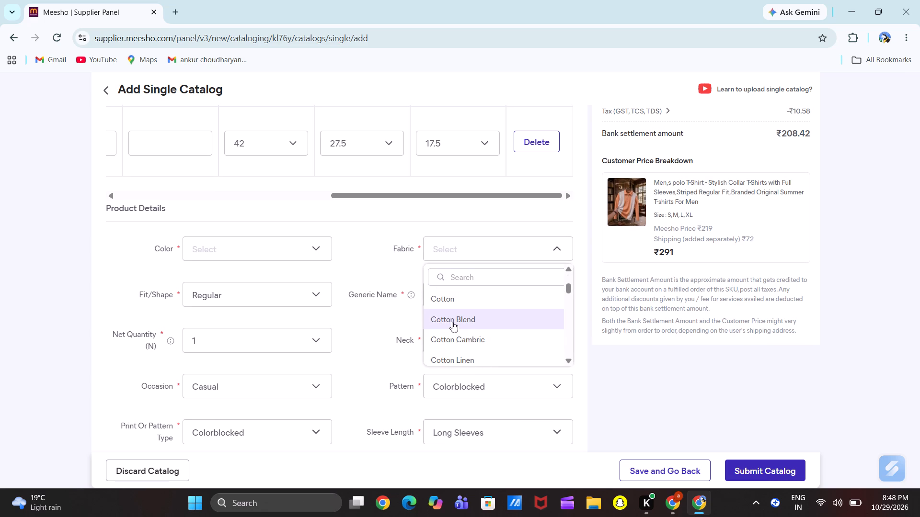
scroll(372, 279, "down", 1)
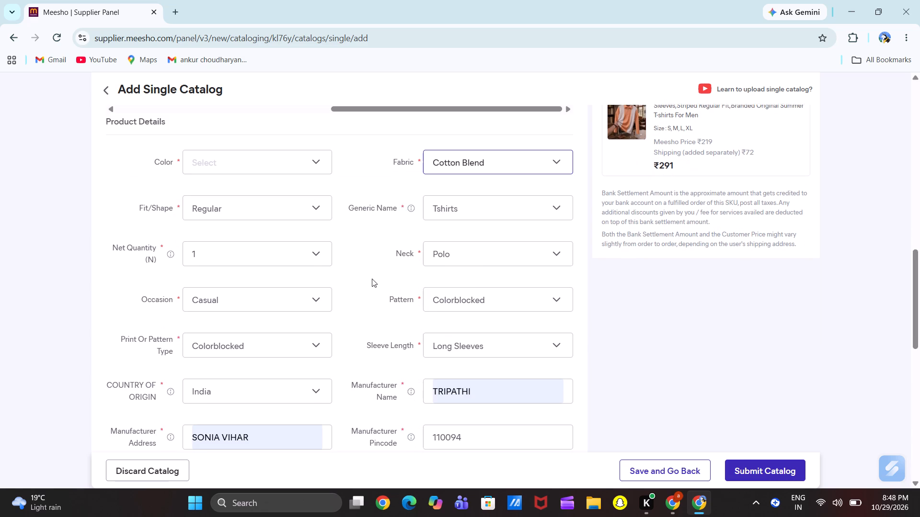
scroll(372, 279, "down", 1)
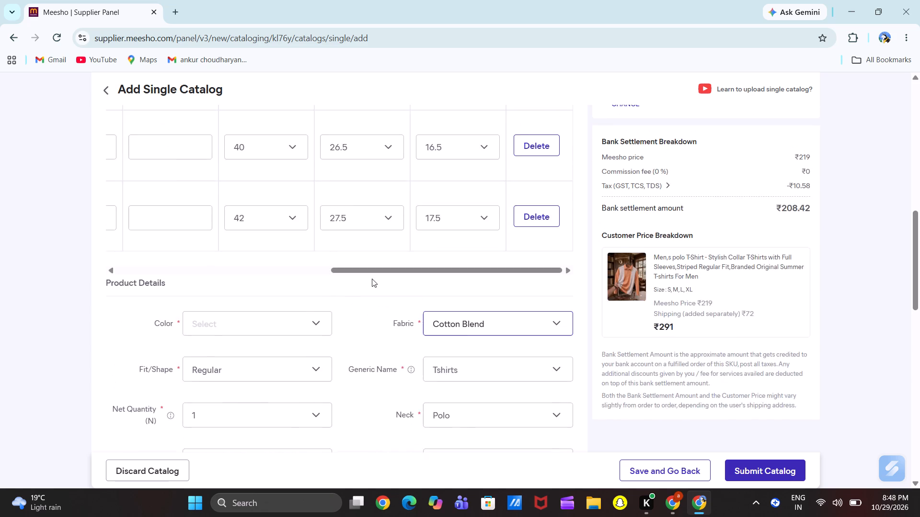
scroll(372, 279, "up", 4)
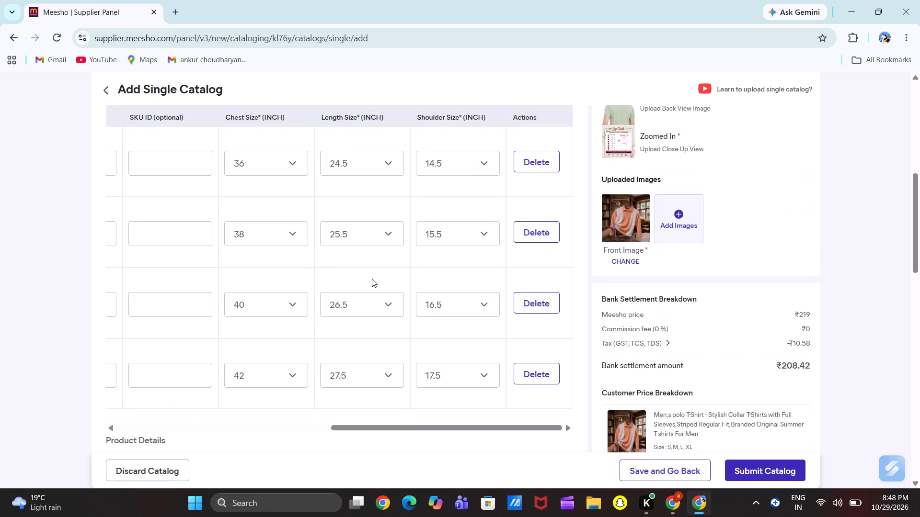
scroll(372, 279, "up", 1)
scroll(372, 279, "right", 7)
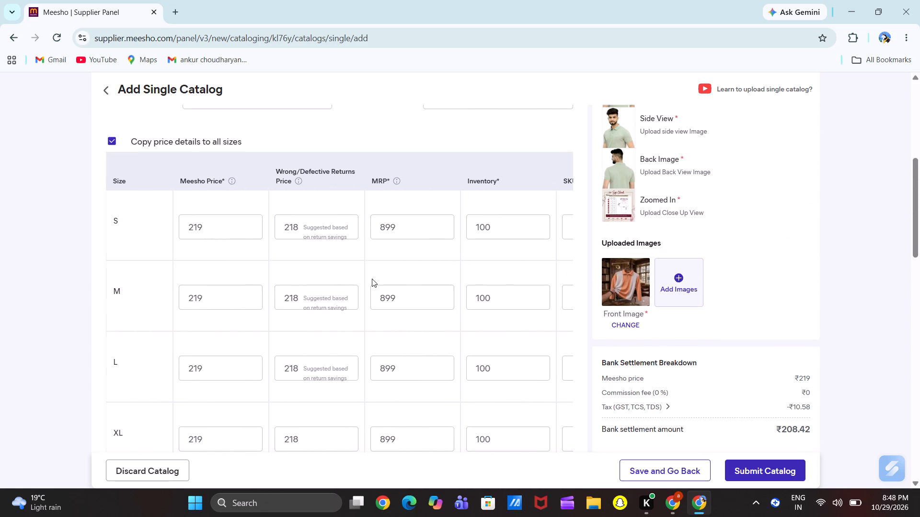
scroll(372, 279, "right", 1)
scroll(372, 279, "up", 7)
left_click(591, 165)
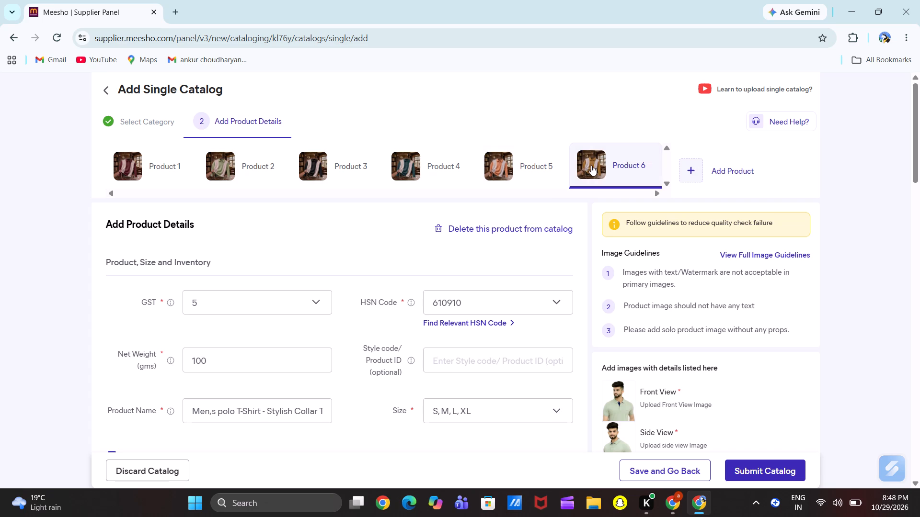
left_click(479, 347)
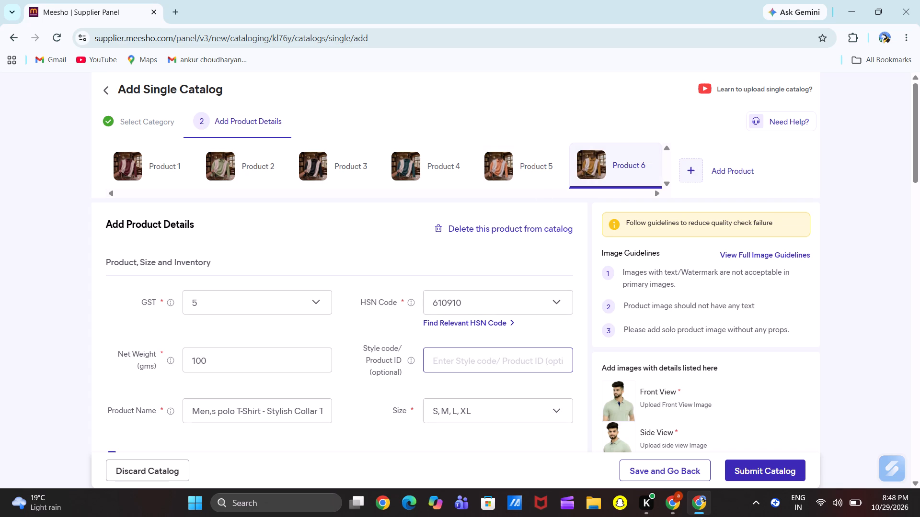
left_click(476, 361)
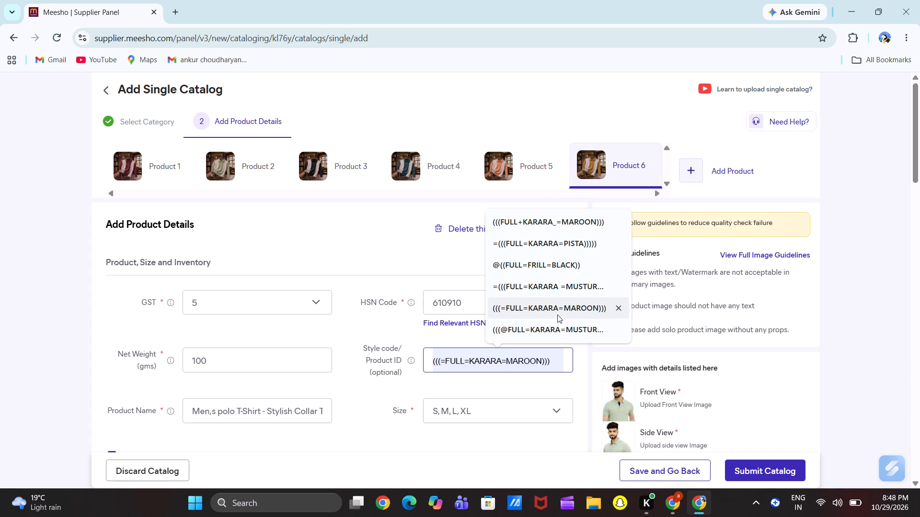
left_click(559, 328)
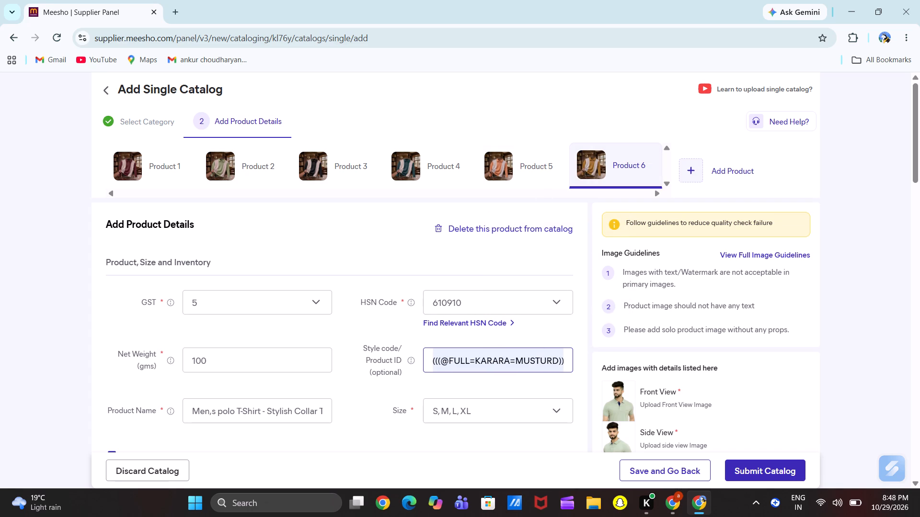
left_click(518, 359)
key("bracketleft")
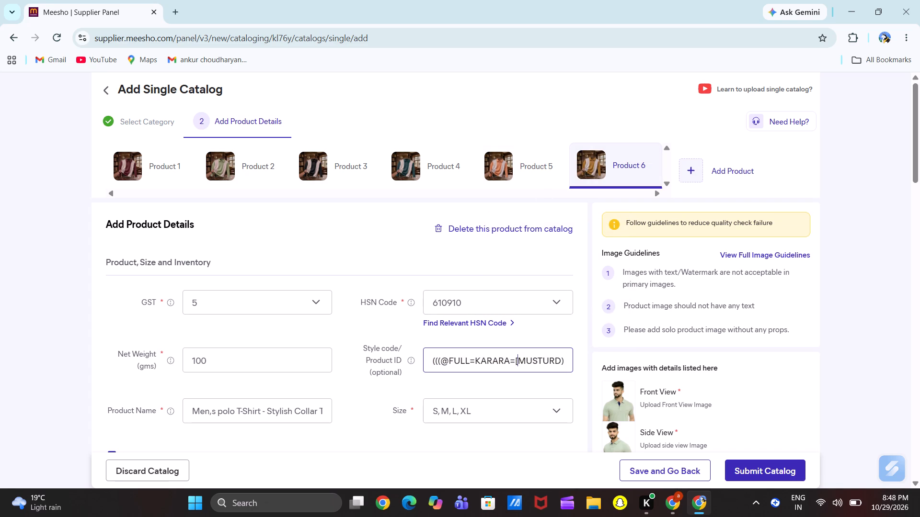
key("semicolon")
Set Product 6's Meesho Price to 219, Wrong/Defective Returns Price to 218 and MRP to 899 for all sizes.
scroll(330, 320, "down", 4)
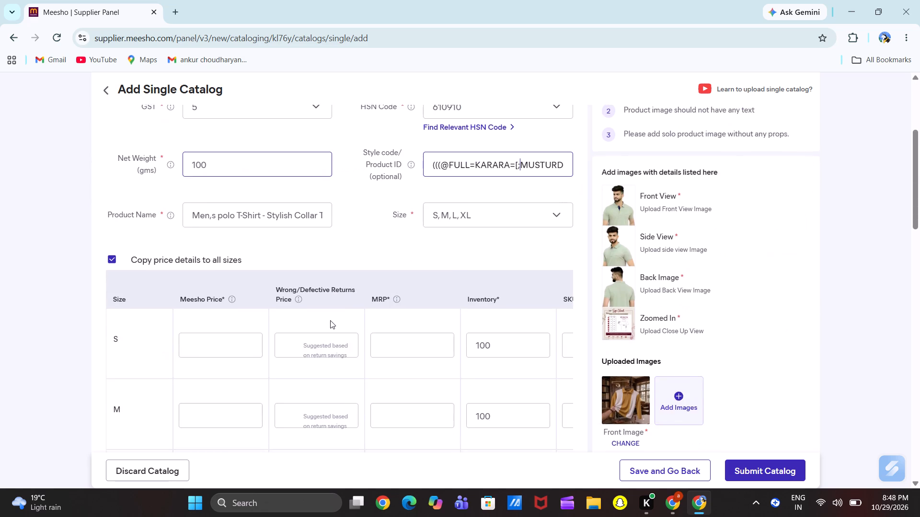
scroll(330, 320, "down", 2)
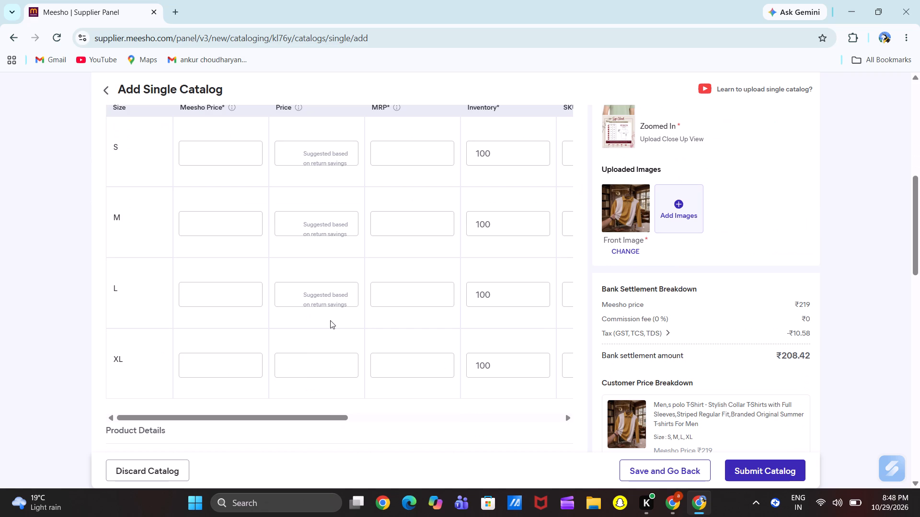
left_click(199, 157)
key("2")
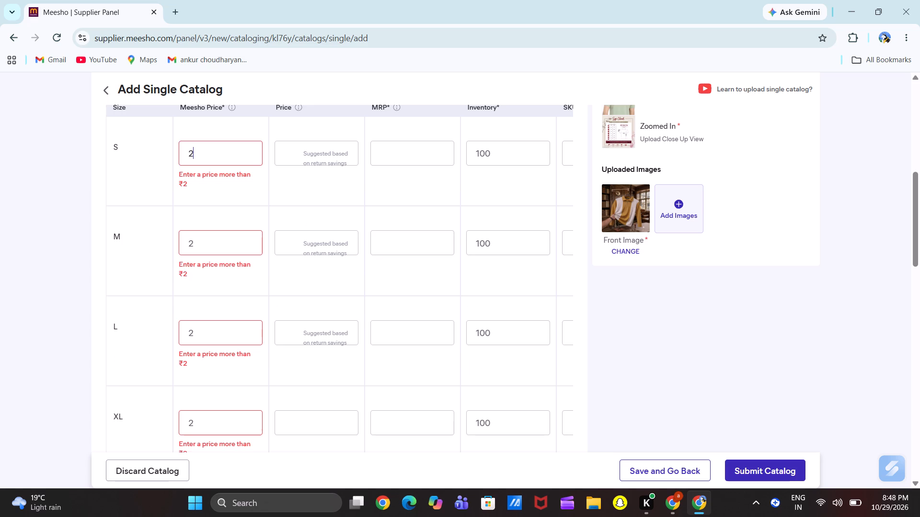
type("19")
left_click(290, 155)
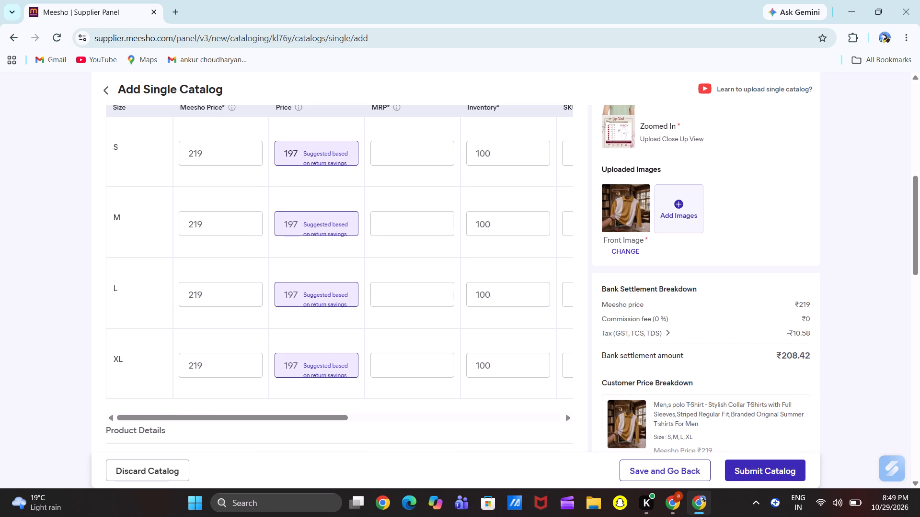
left_click(297, 153)
key("BackSpace")
key("BackSpace")
key("BackSpace")
key("BackSpace")
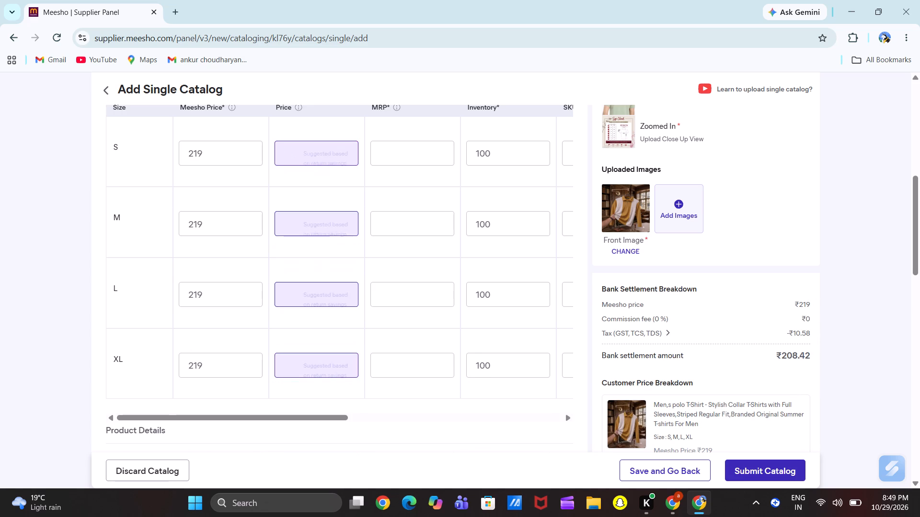
type("218")
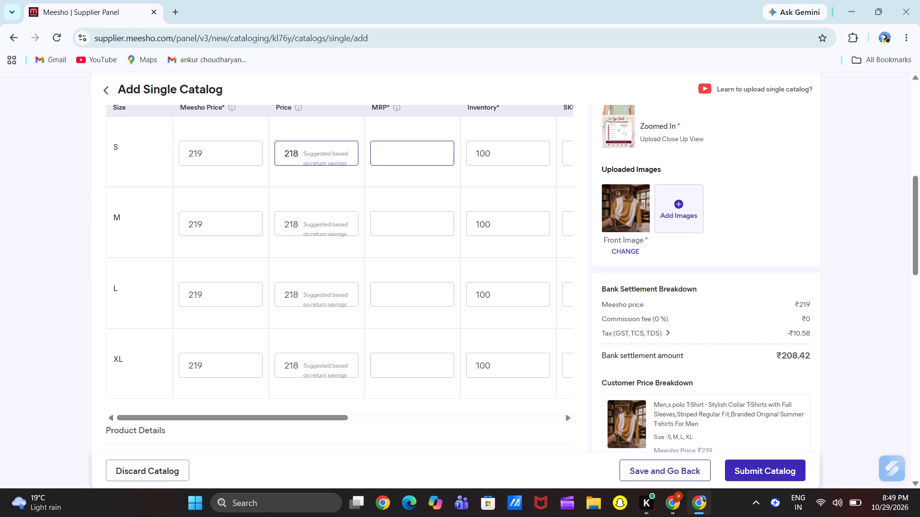
left_click(394, 144)
type("899")
Set Product 6's shoulder size to 14.5 inches for S and 15.5 inches for M.
scroll(446, 171, "left", 6)
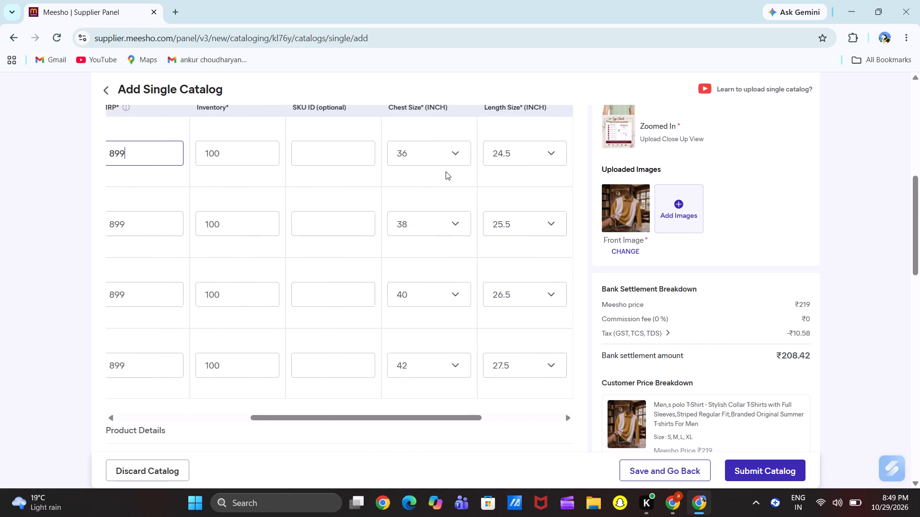
scroll(446, 171, "left", 3)
left_click(478, 160)
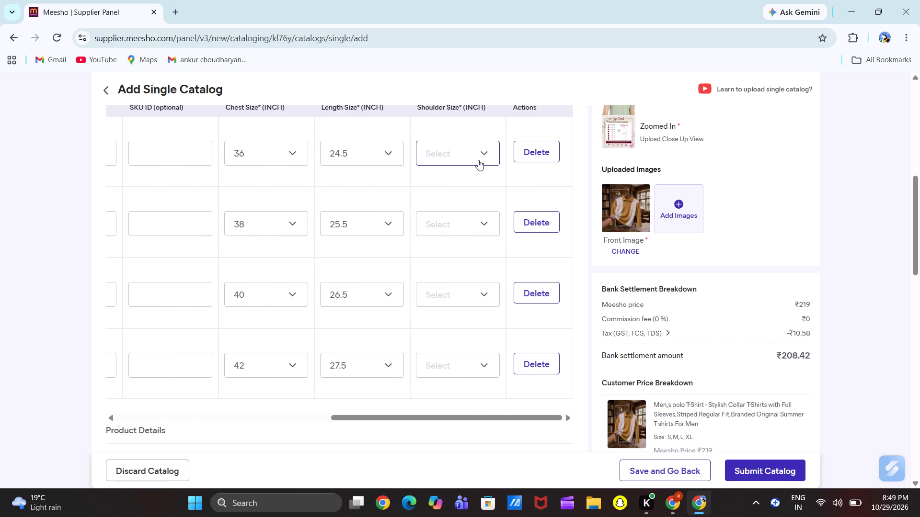
left_click(437, 157)
scroll(443, 223, "down", 1)
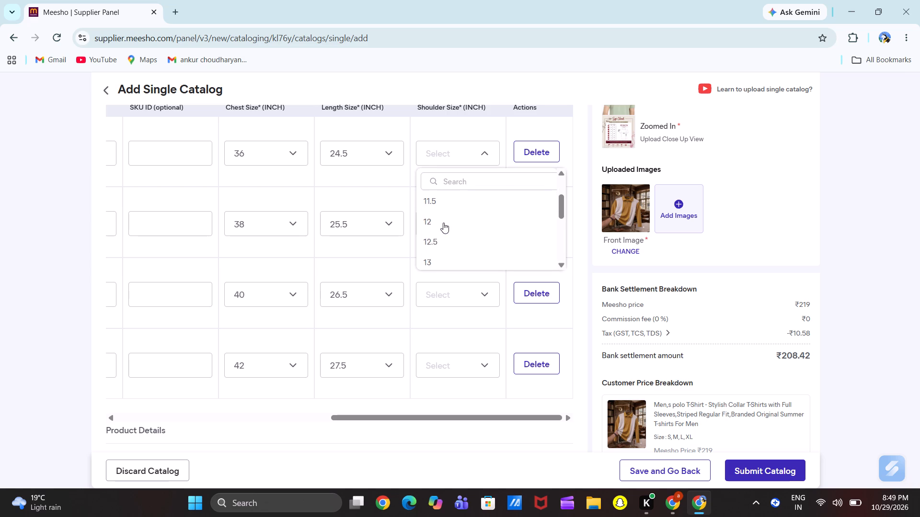
scroll(443, 223, "down", 2)
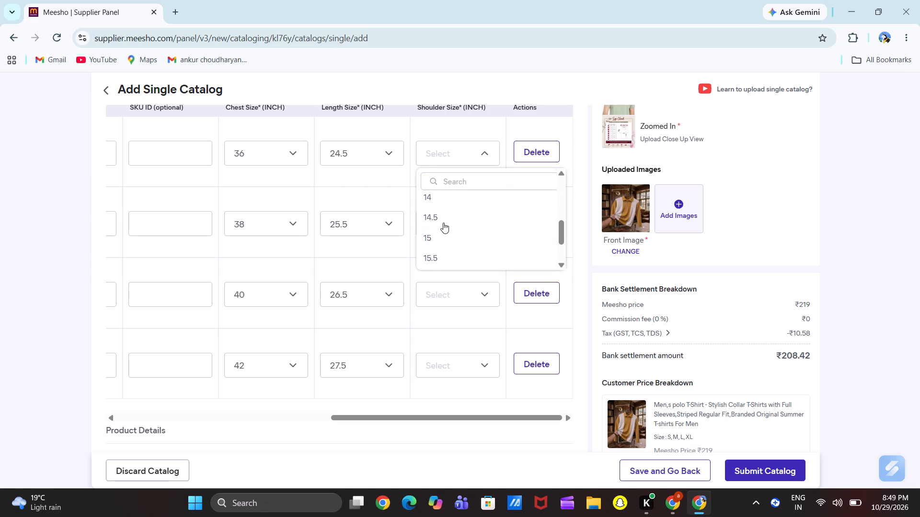
scroll(443, 223, "down", 1)
left_click(443, 223)
left_click(432, 224)
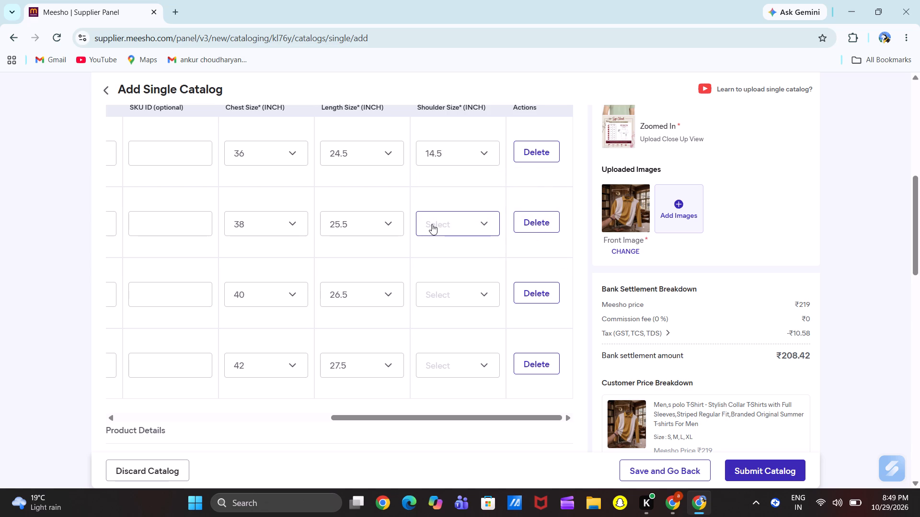
scroll(460, 292, "down", 2)
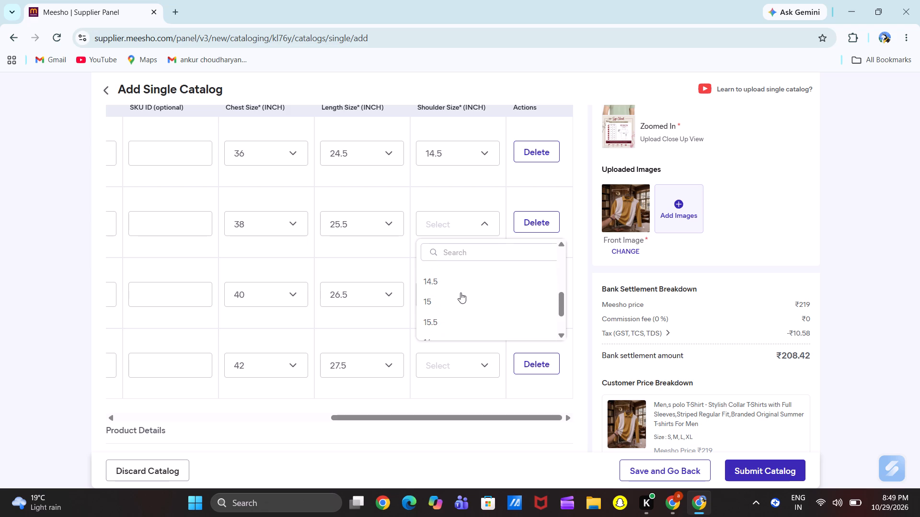
scroll(460, 292, "down", 1)
left_click(460, 292)
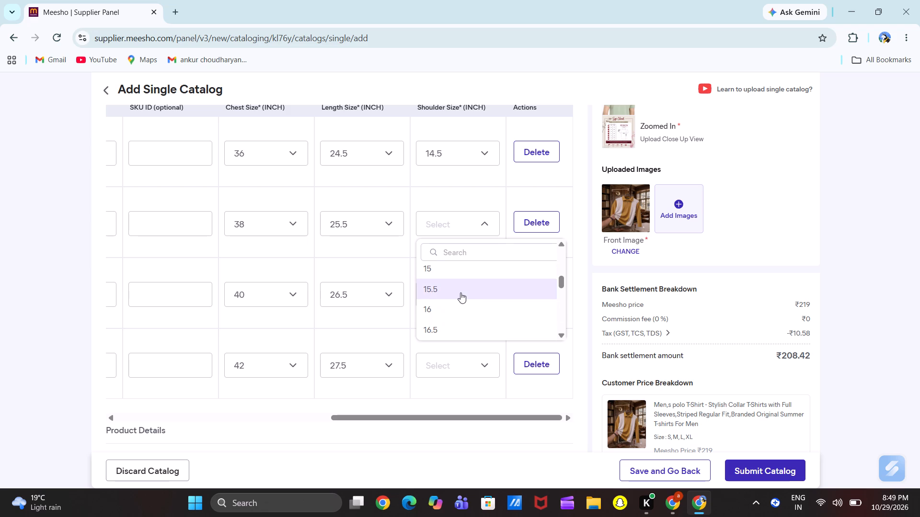
Set Product 6's shoulder size to 16.5 inches for L and 17.5 inches for XL.
left_click(442, 291)
scroll(447, 345, "down", 1)
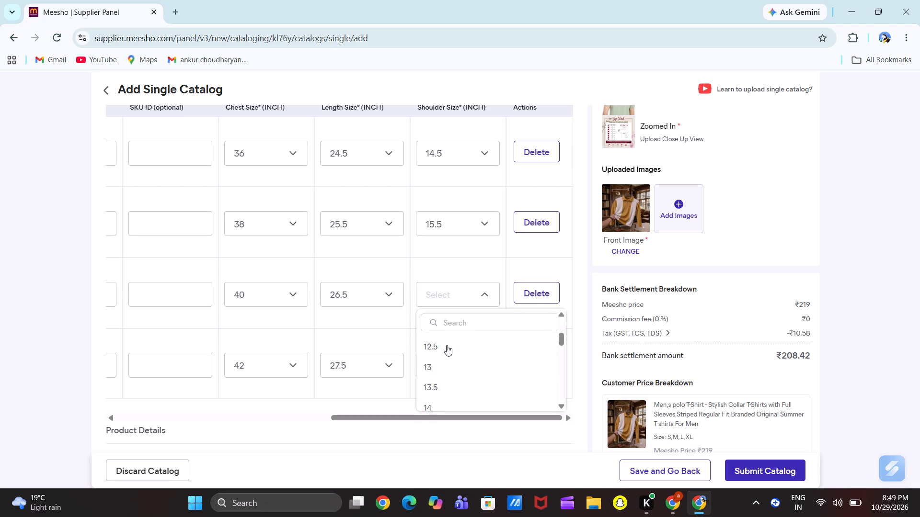
scroll(447, 345, "down", 3)
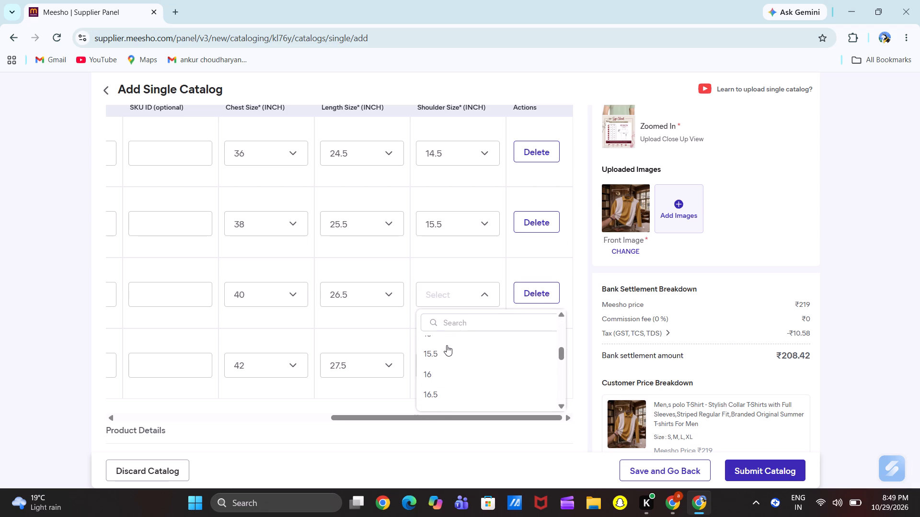
scroll(447, 345, "down", 1)
left_click(449, 361)
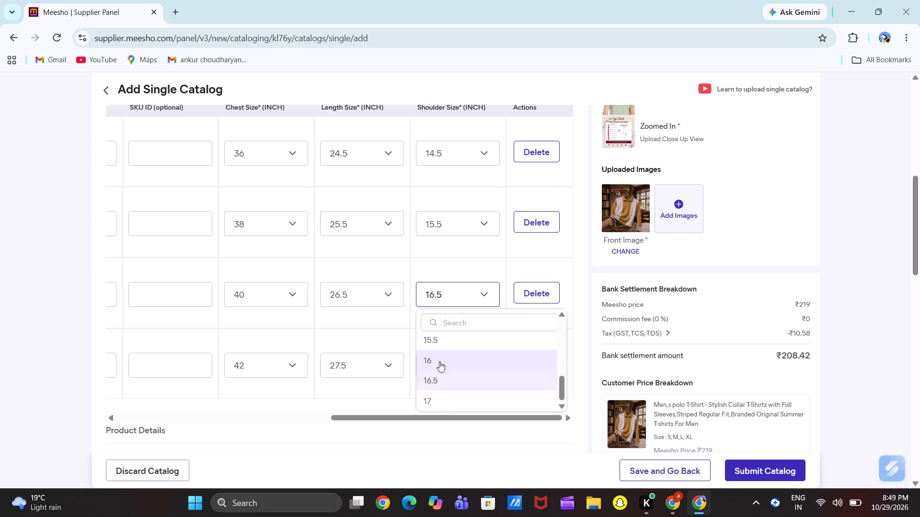
left_click(437, 361)
scroll(467, 440, "down", 1)
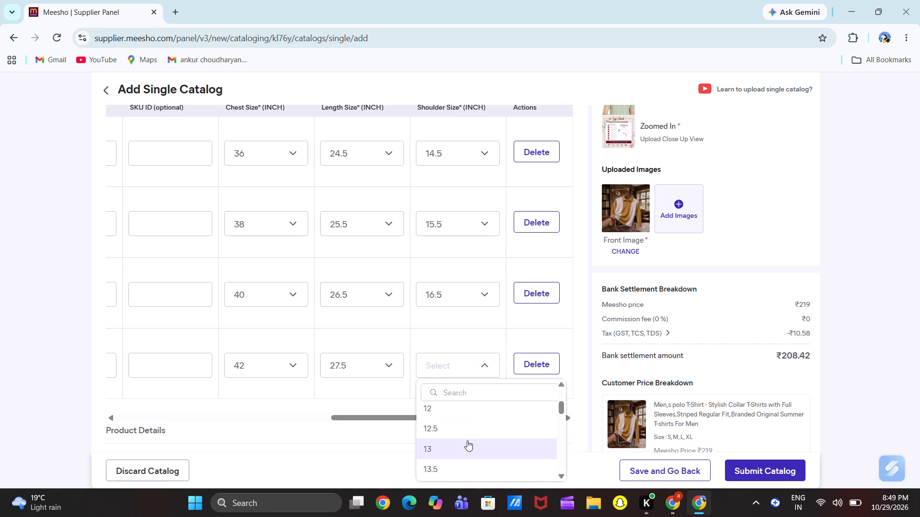
scroll(467, 440, "down", 4)
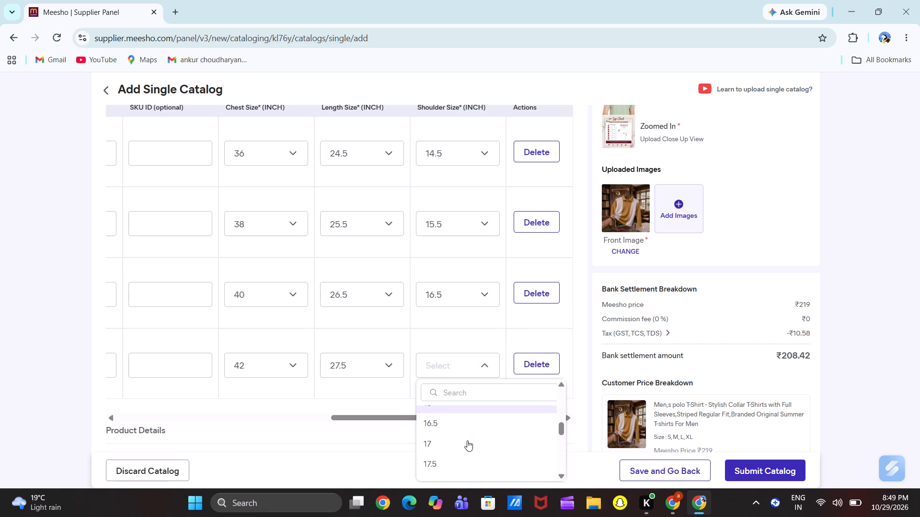
scroll(467, 440, "down", 1)
left_click(450, 426)
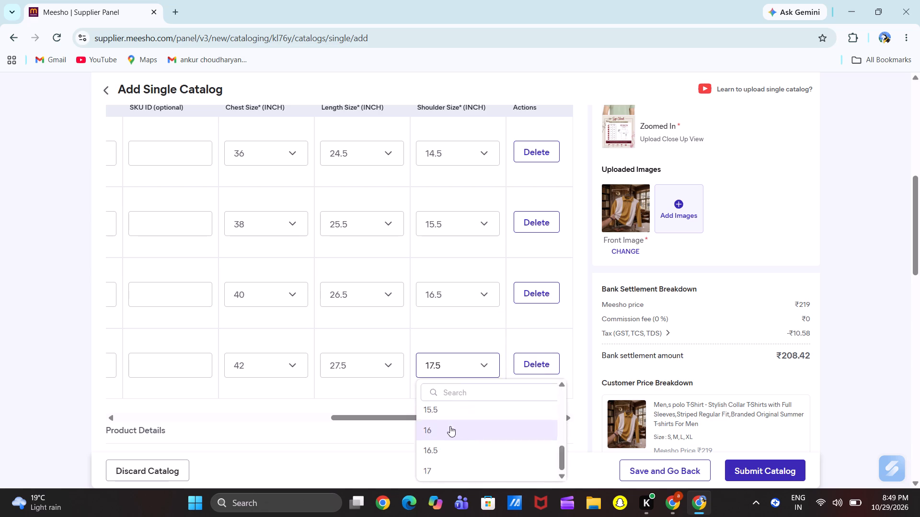
Set Product 6's Color to Mustard in the product details.
scroll(293, 325, "down", 3)
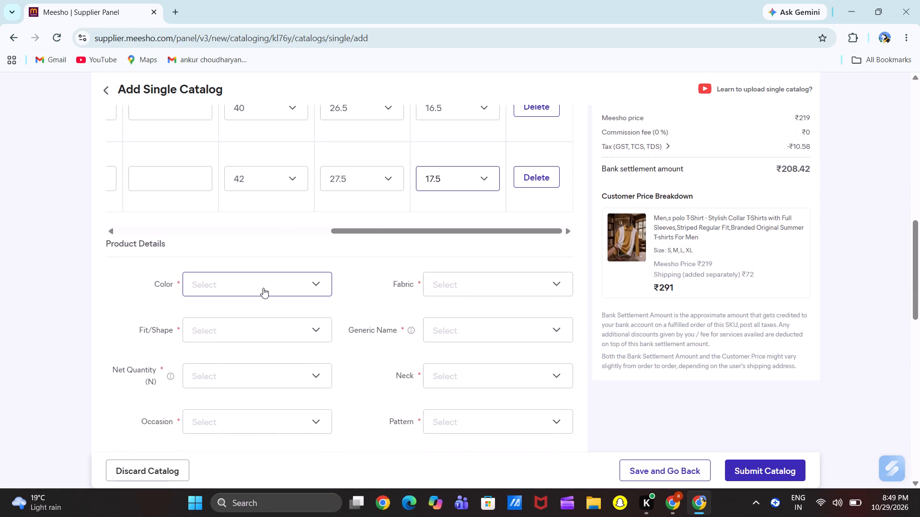
left_click(263, 288)
scroll(253, 356, "down", 1)
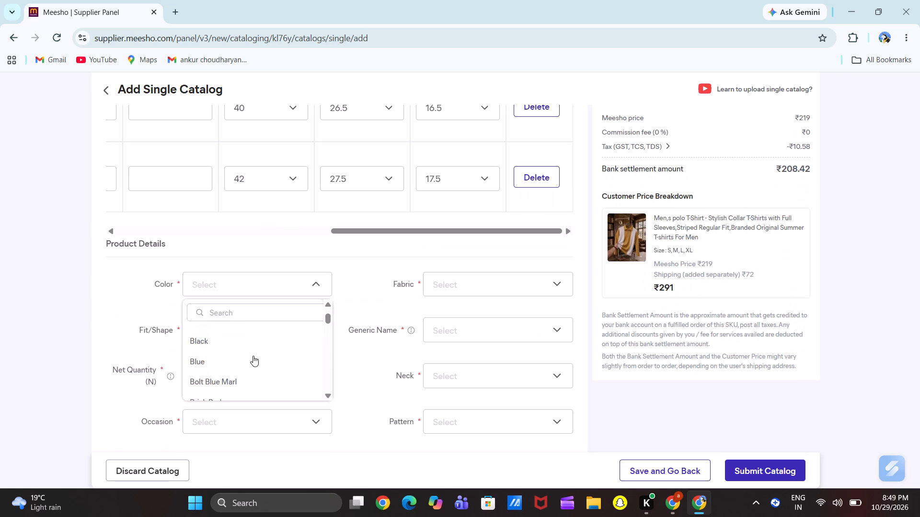
scroll(253, 356, "down", 1)
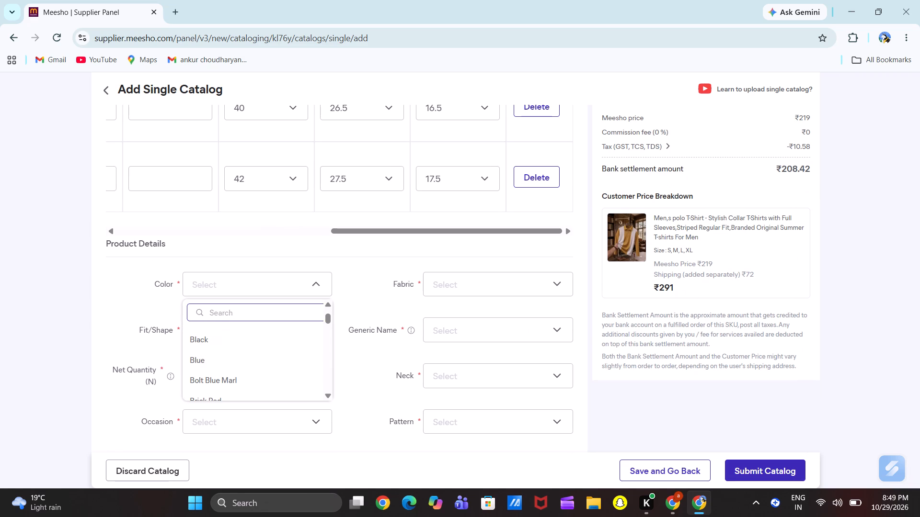
left_click(228, 313)
type("MU")
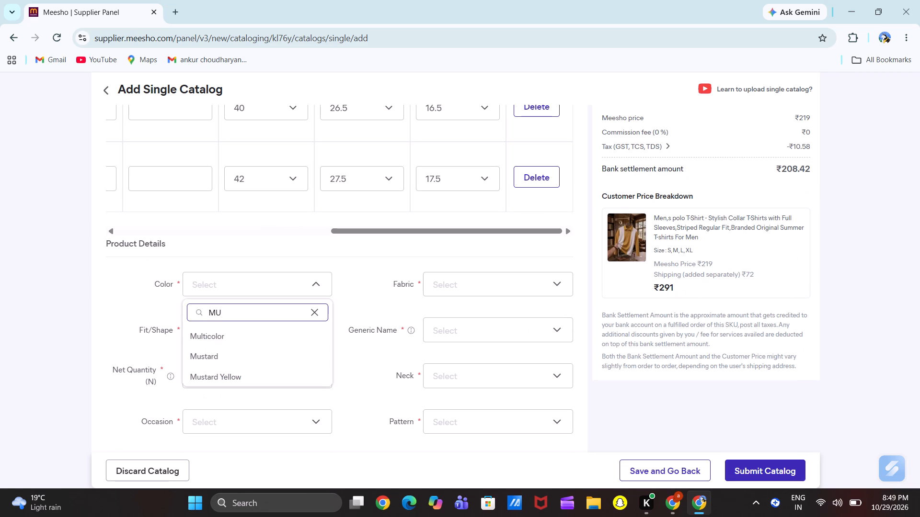
left_click(207, 355)
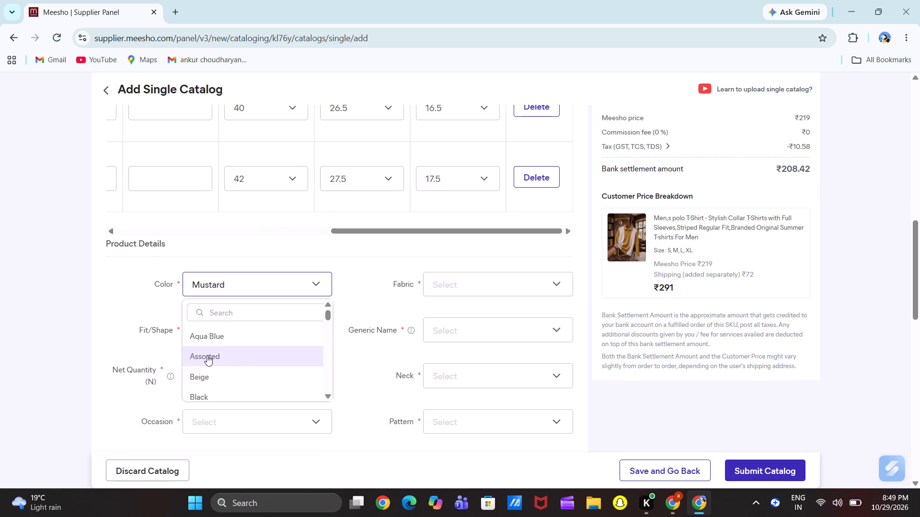
Set Product 6's Fabric to Cotton Blend in the product details.
left_click(452, 292)
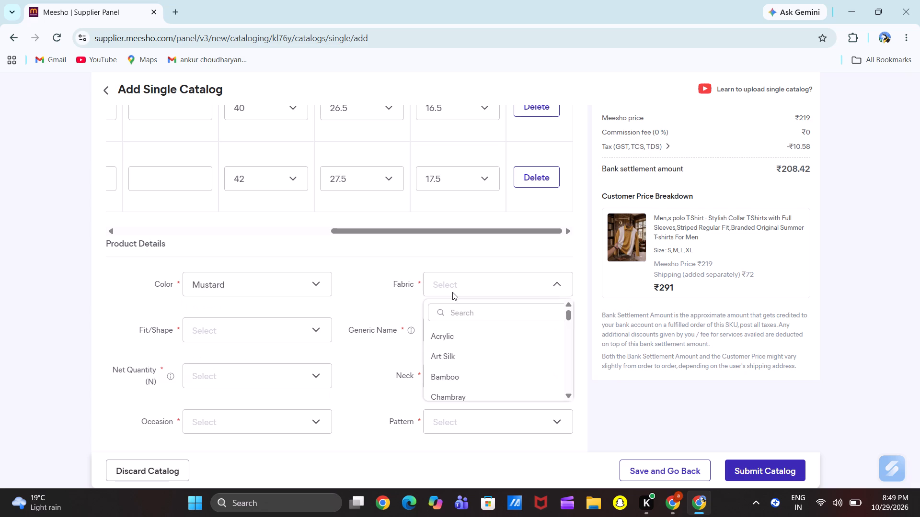
scroll(460, 367, "left", 1)
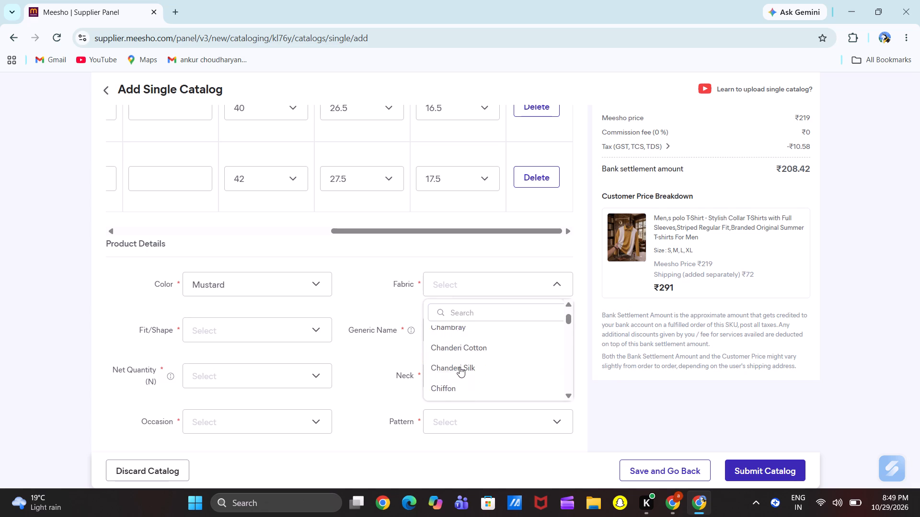
scroll(460, 367, "left", 1)
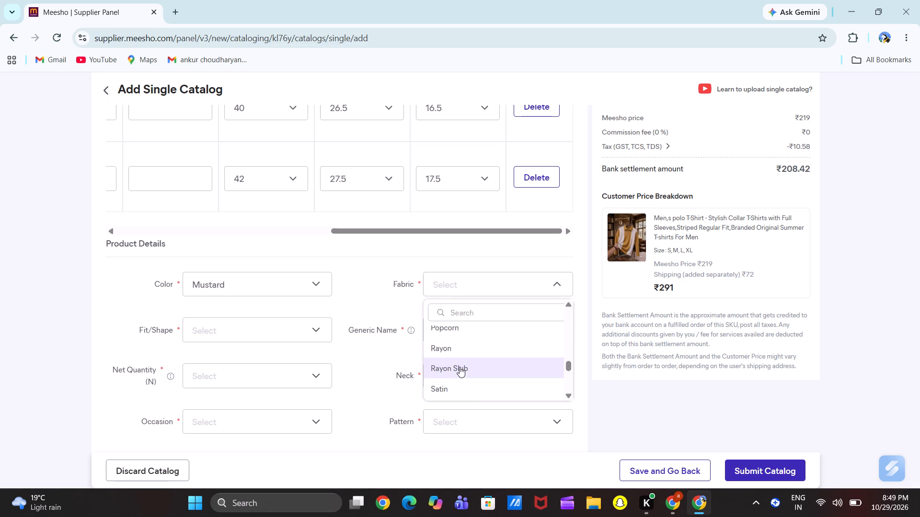
scroll(460, 367, "up", 4)
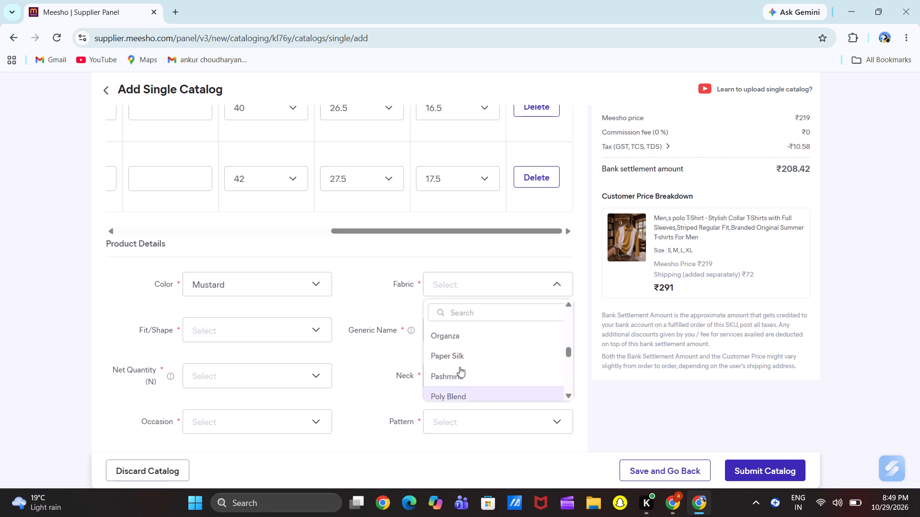
scroll(460, 367, "up", 8)
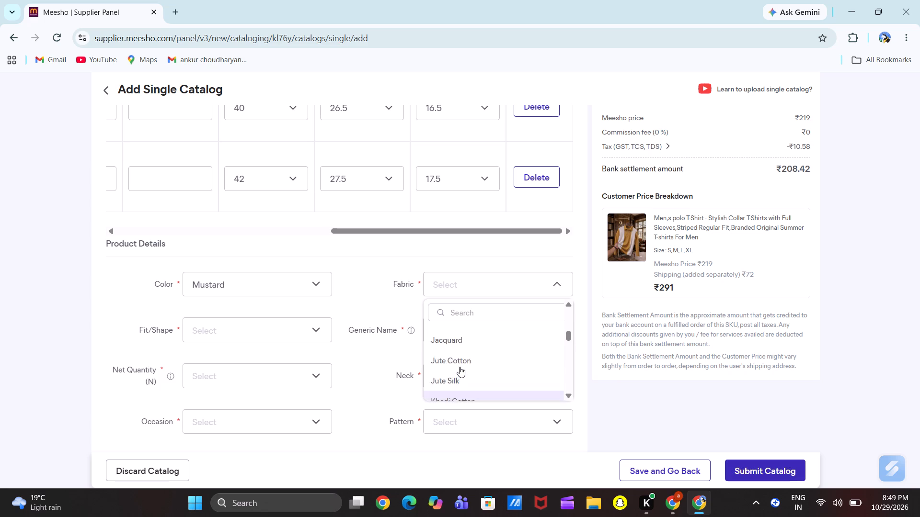
scroll(460, 367, "up", 6)
scroll(460, 367, "down", 1)
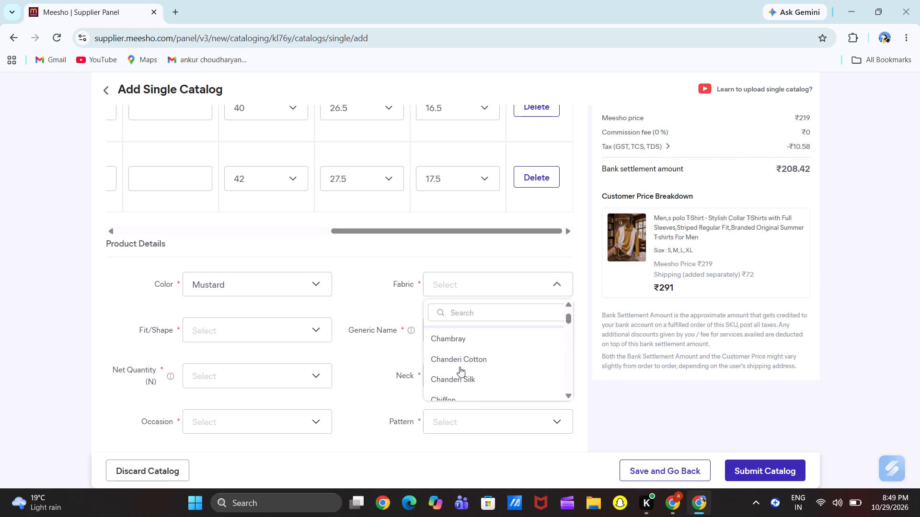
scroll(460, 367, "down", 1)
left_click(460, 367)
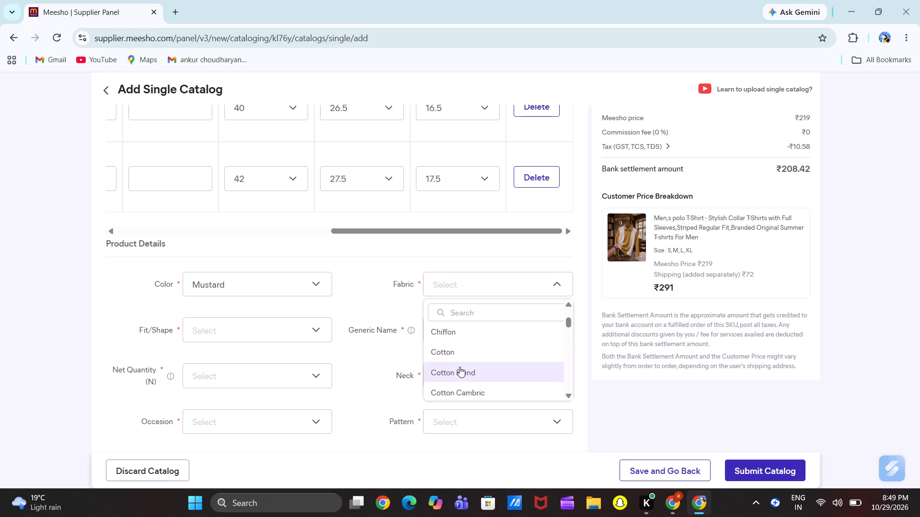
Set Product 6's Fit/Shape to Regular in the product details.
left_click(264, 329)
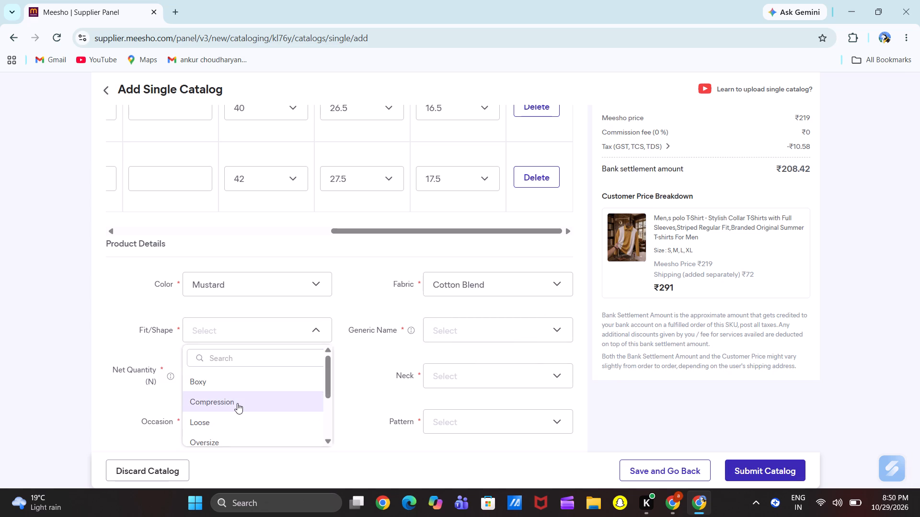
scroll(237, 403, "down", 1)
left_click(237, 403)
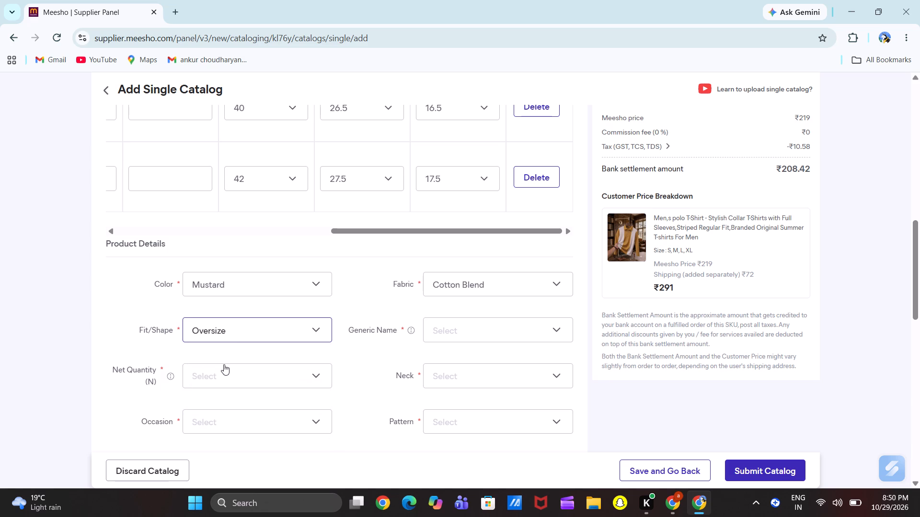
left_click(234, 326)
scroll(225, 407, "down", 1)
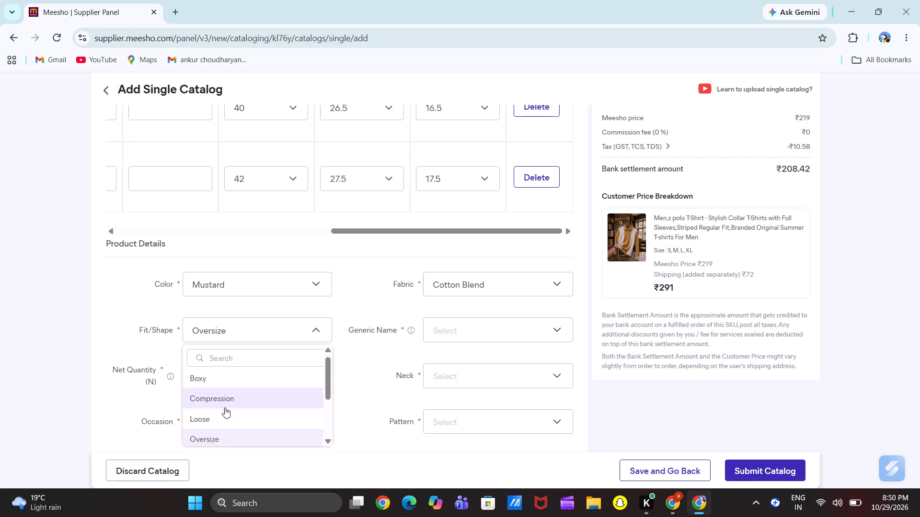
scroll(225, 407, "down", 1)
left_click(225, 407)
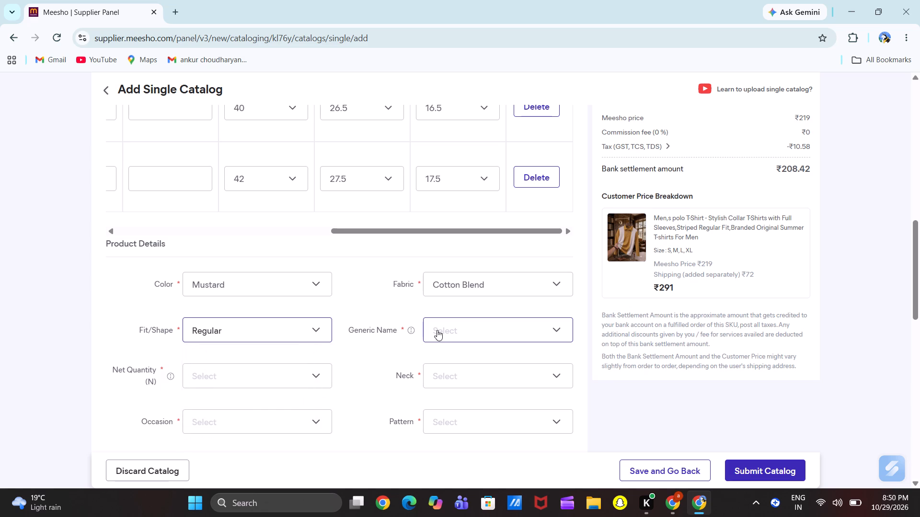
Set Product 6's Generic Name to Tshirts and its Net Quantity to 1.
left_click(448, 327)
scroll(437, 405, "down", 1)
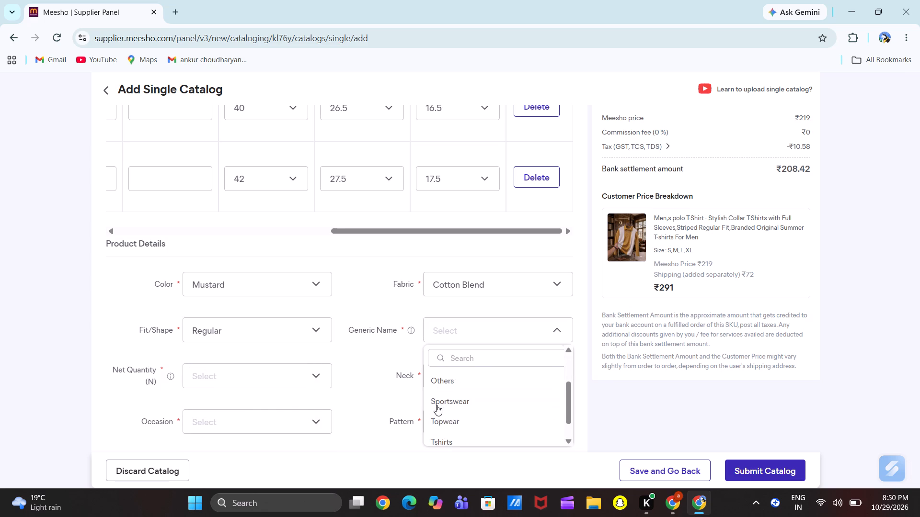
scroll(437, 405, "down", 2)
left_click(448, 423)
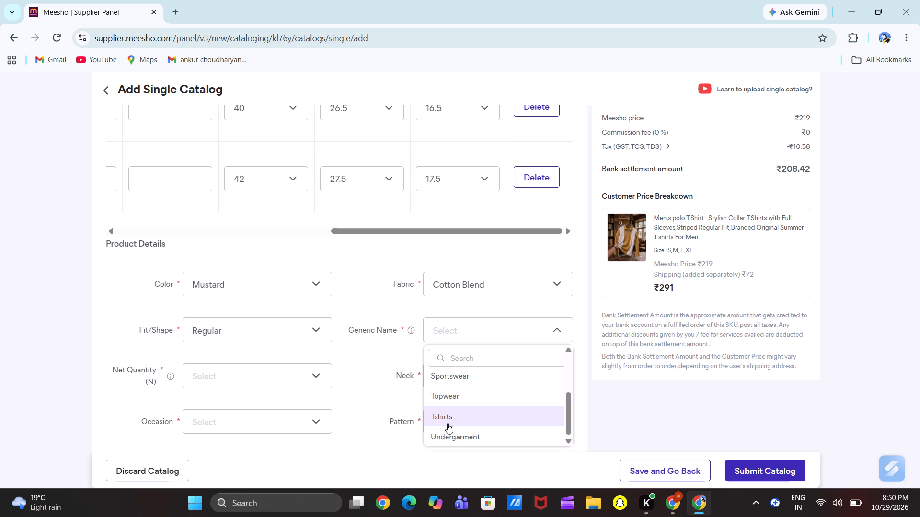
left_click(254, 366)
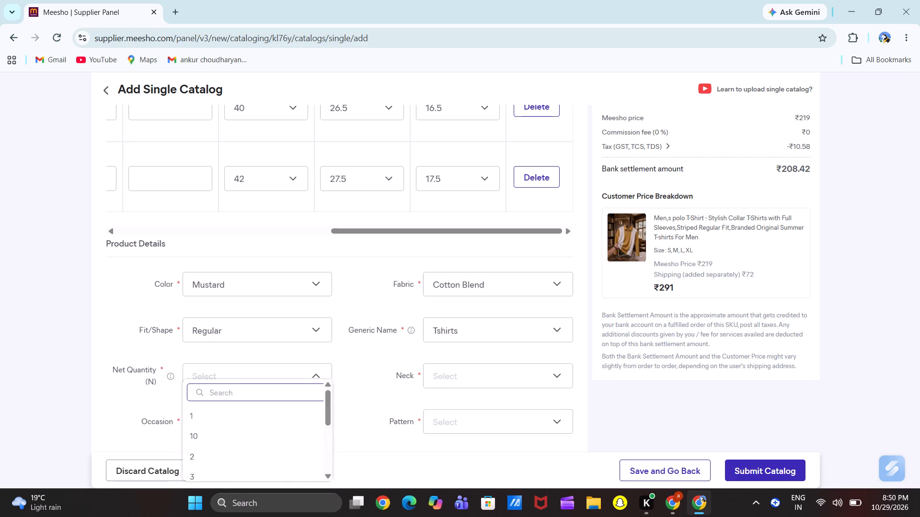
left_click(198, 410)
Set Product 6's Neck to Polo in the product details.
left_click(448, 372)
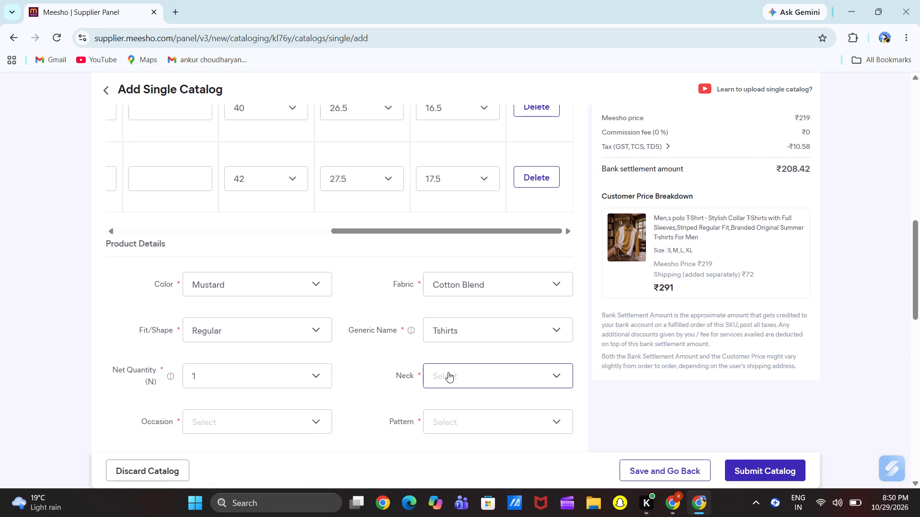
scroll(481, 437, "down", 1)
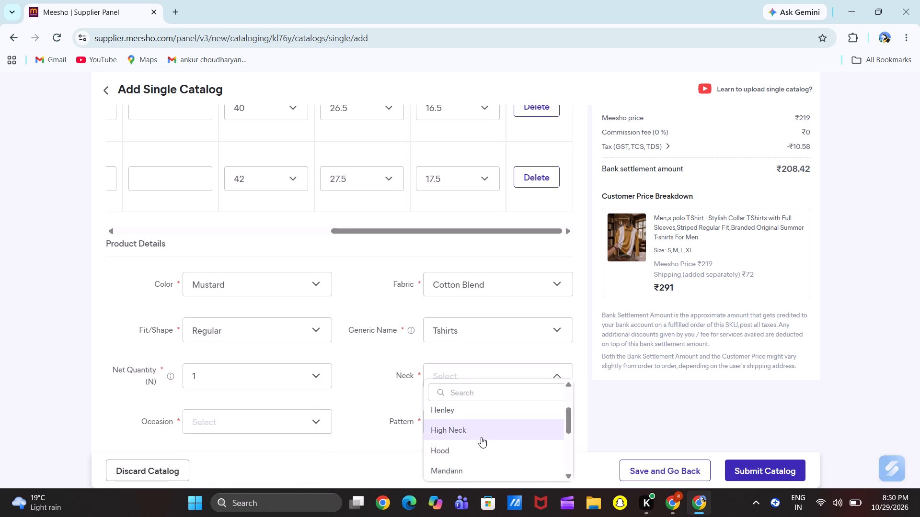
scroll(481, 437, "down", 1)
scroll(481, 437, "up", 2)
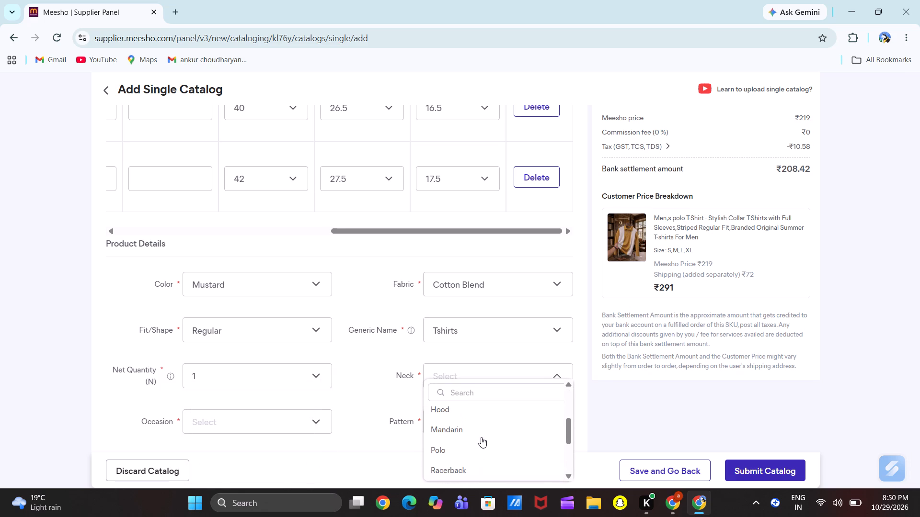
left_click(443, 453)
Set Product 6's Occasion to Casual and its Pattern to Colorblocked.
left_click(267, 427)
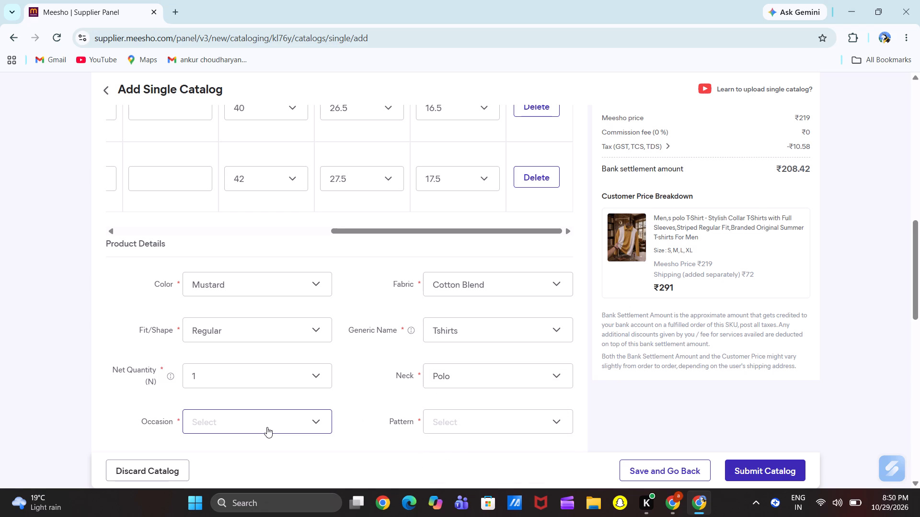
left_click(225, 427)
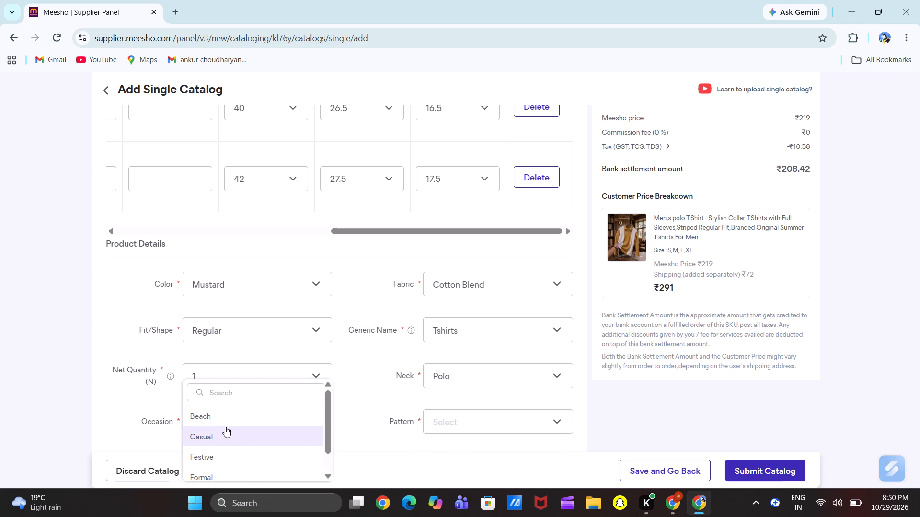
scroll(373, 431, "down", 1)
left_click(477, 358)
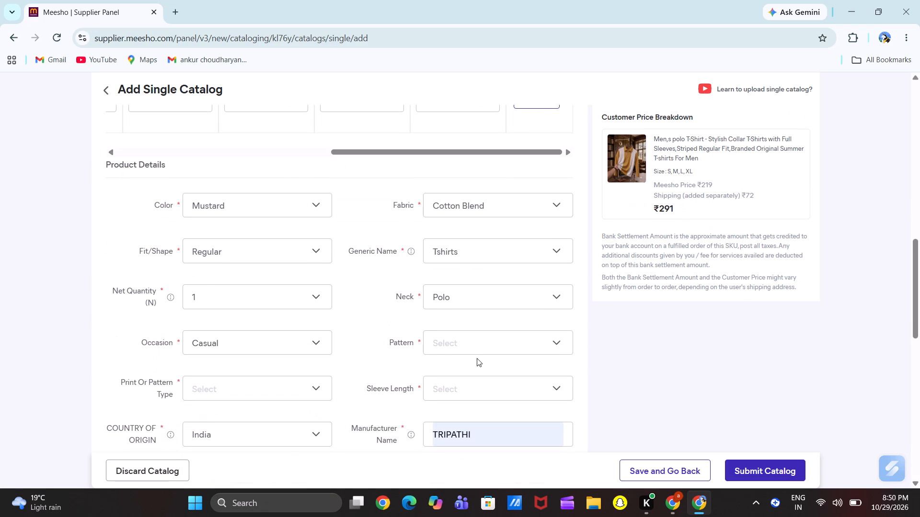
left_click(462, 343)
left_click(466, 418)
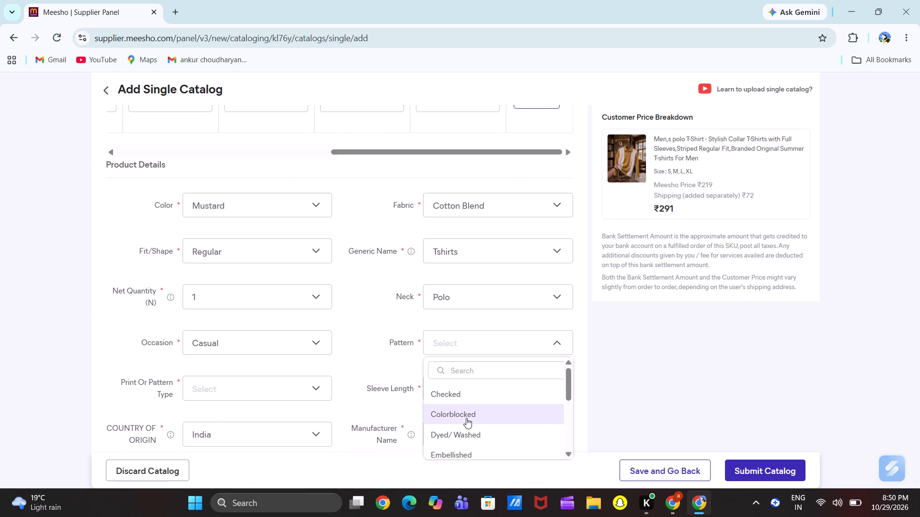
Set Product 6's Print Or Pattern Type to Colorblocked in the product details.
scroll(391, 380, "down", 1)
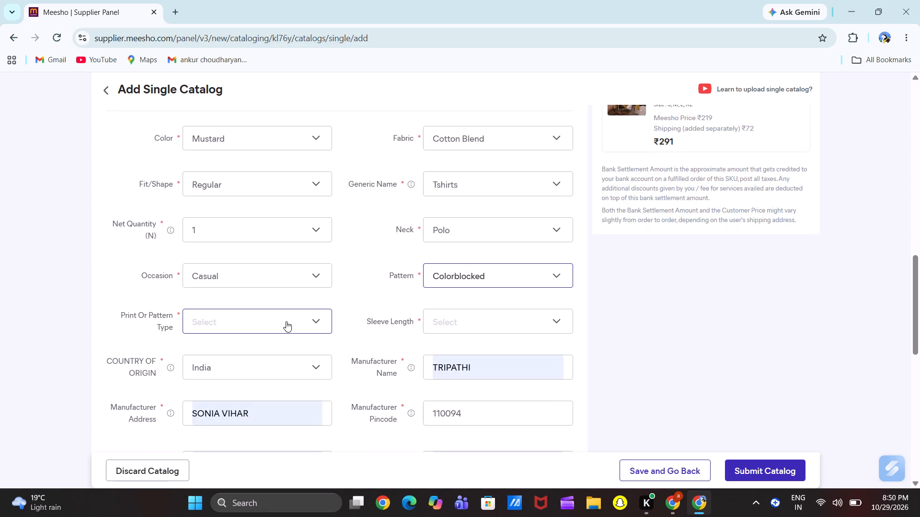
left_click(221, 320)
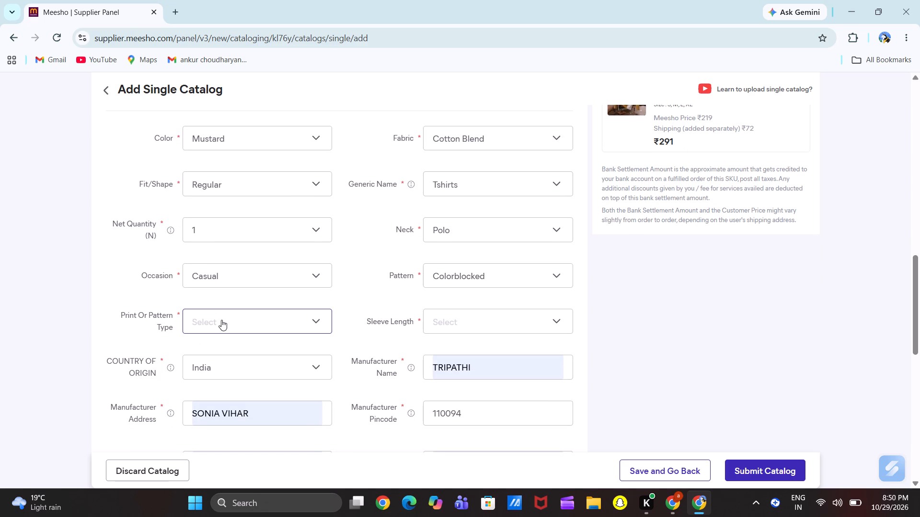
scroll(245, 394, "down", 2)
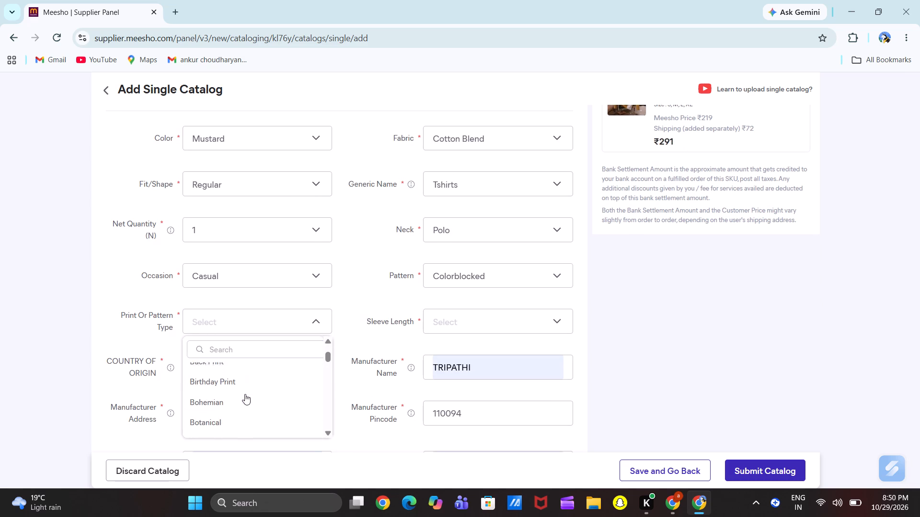
scroll(245, 394, "down", 3)
scroll(245, 394, "up", 1)
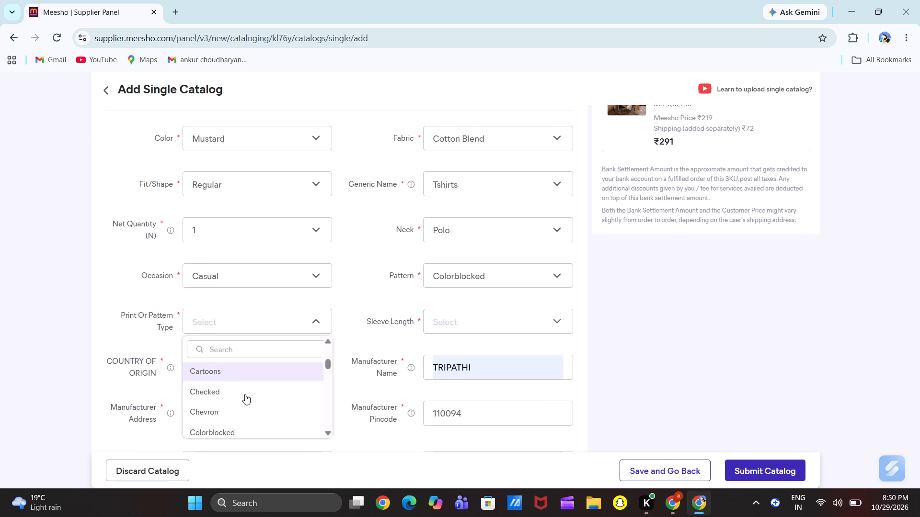
scroll(245, 394, "up", 1)
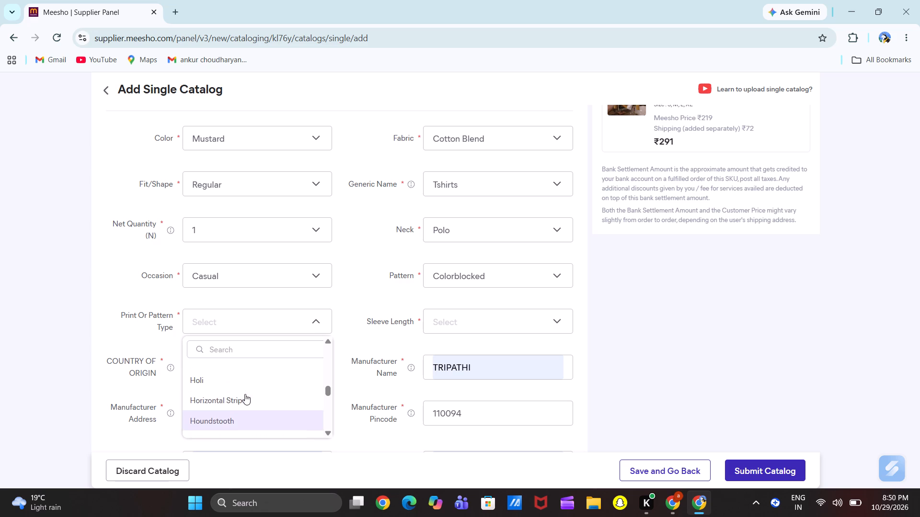
scroll(245, 394, "up", 4)
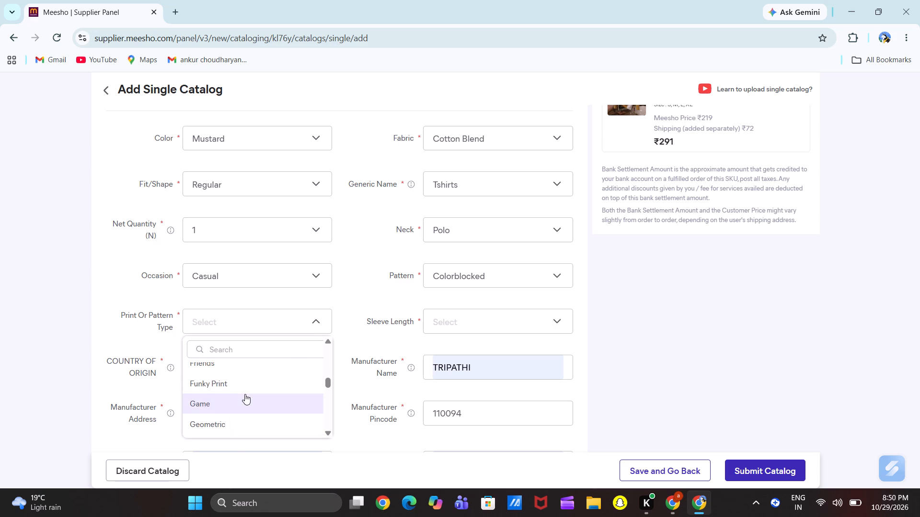
scroll(245, 394, "up", 3)
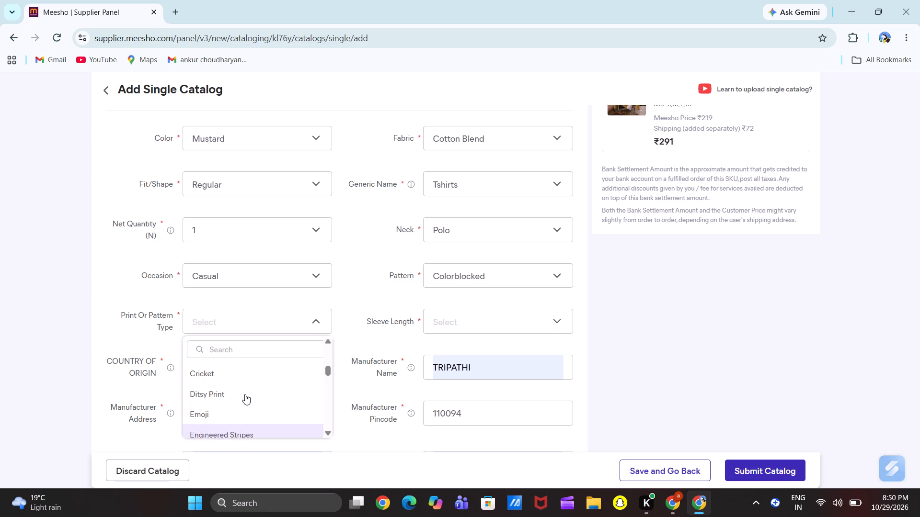
scroll(245, 394, "up", 2)
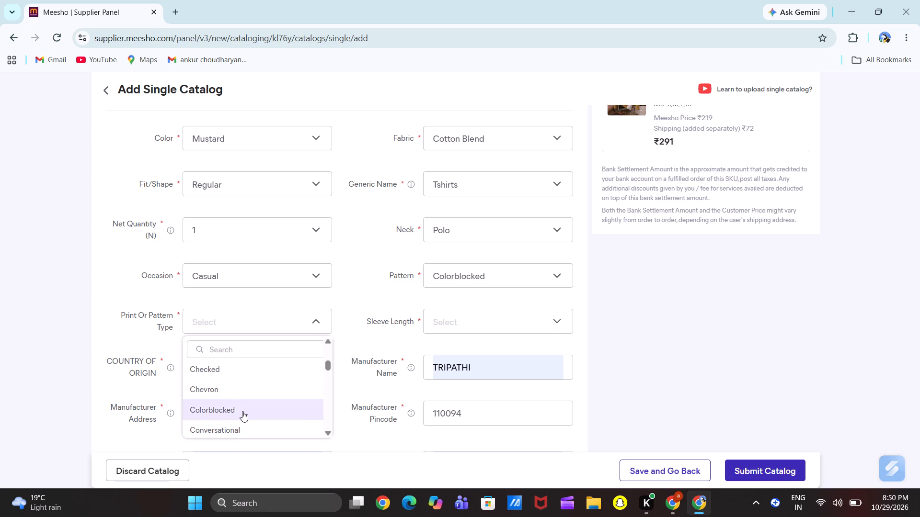
left_click(242, 411)
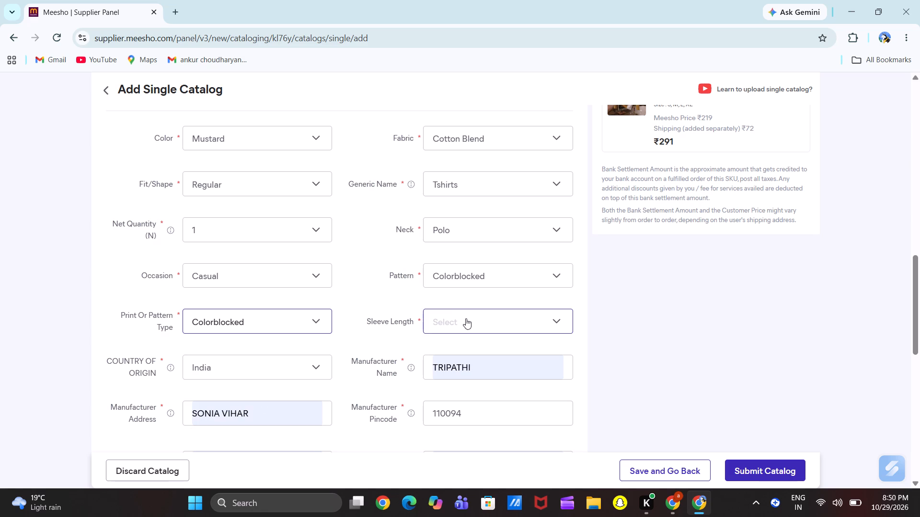
Set Product 6's Sleeve Length to Long Sleeves and look over the remaining product attributes.
left_click(467, 319)
left_click(454, 371)
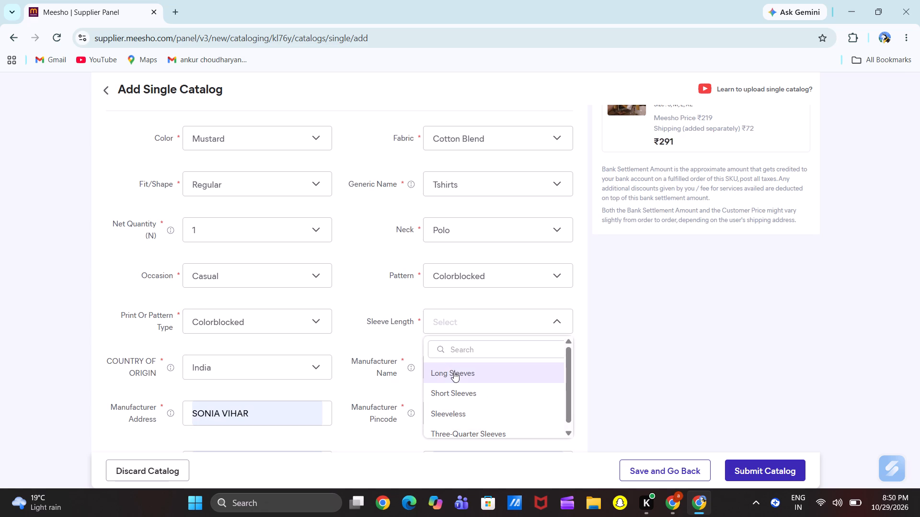
scroll(378, 325, "down", 4)
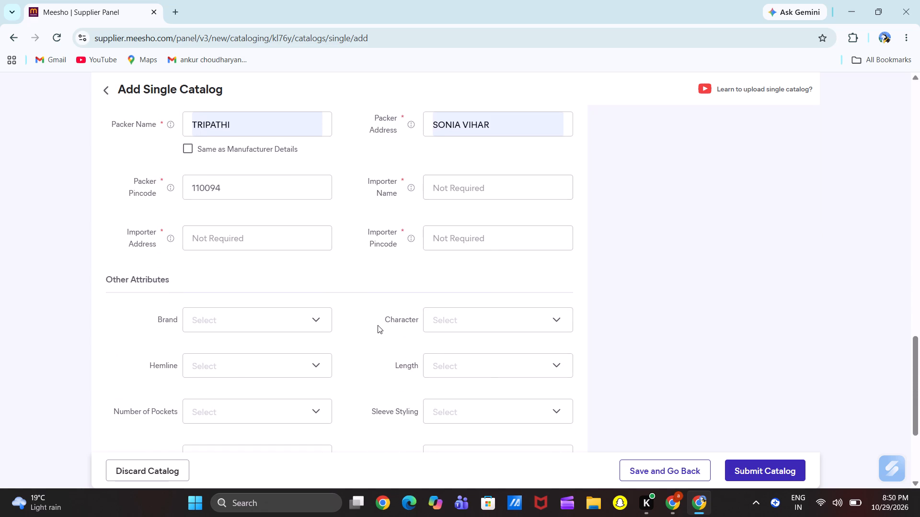
scroll(378, 325, "up", 4)
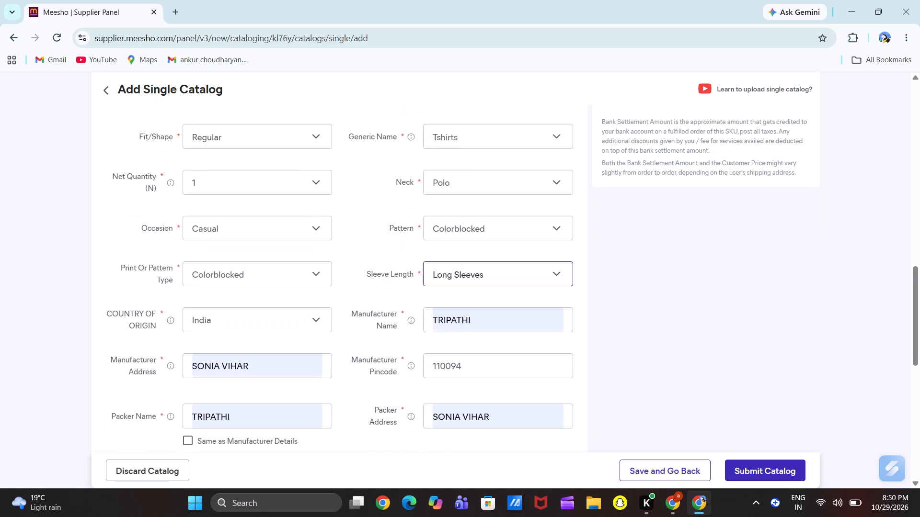
scroll(378, 325, "up", 1)
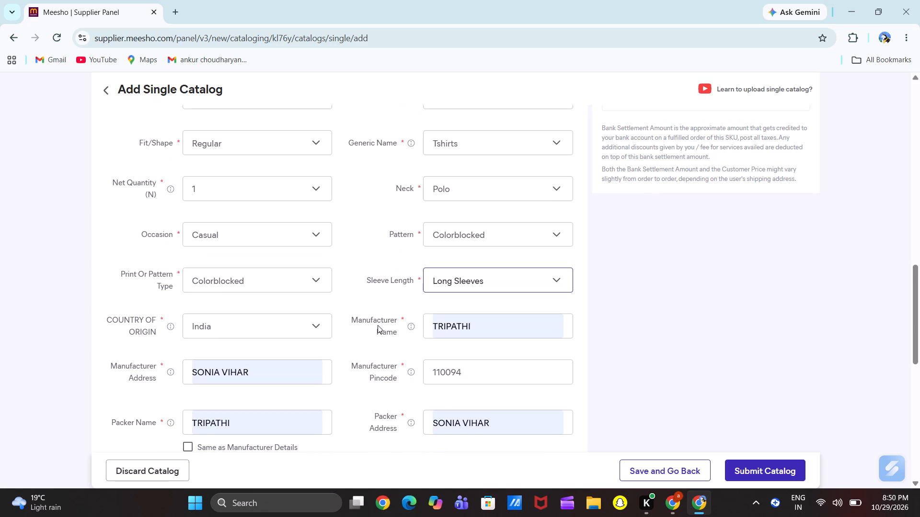
scroll(378, 325, "up", 2)
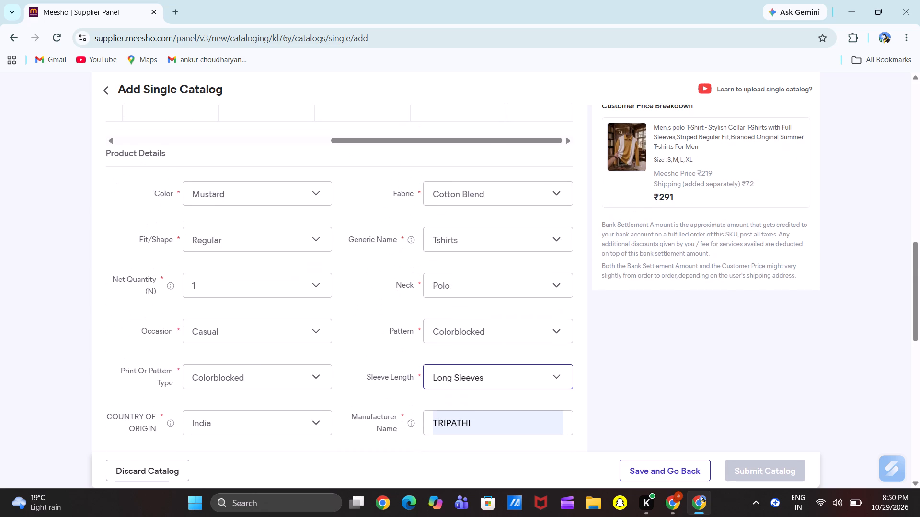
Look over Product 6's entries and set its Length to Regular in the other attributes.
scroll(378, 325, "up", 4)
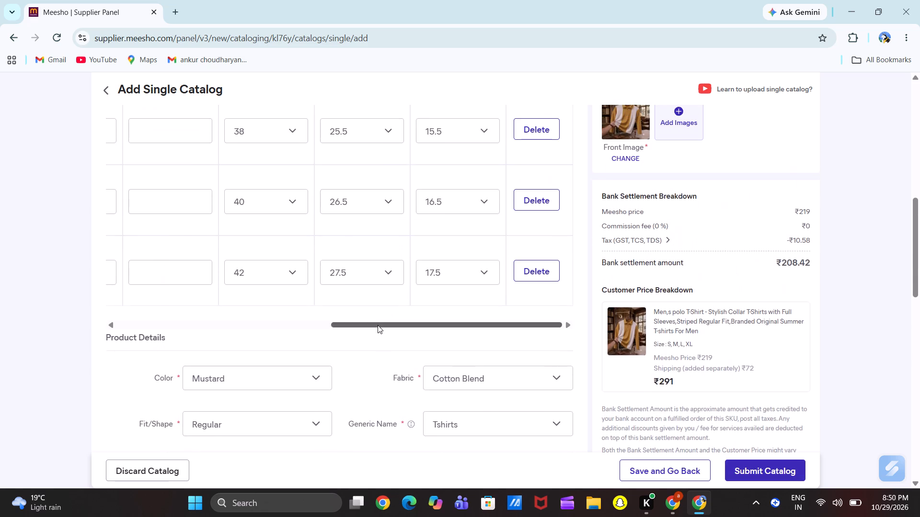
scroll(378, 325, "up", 5)
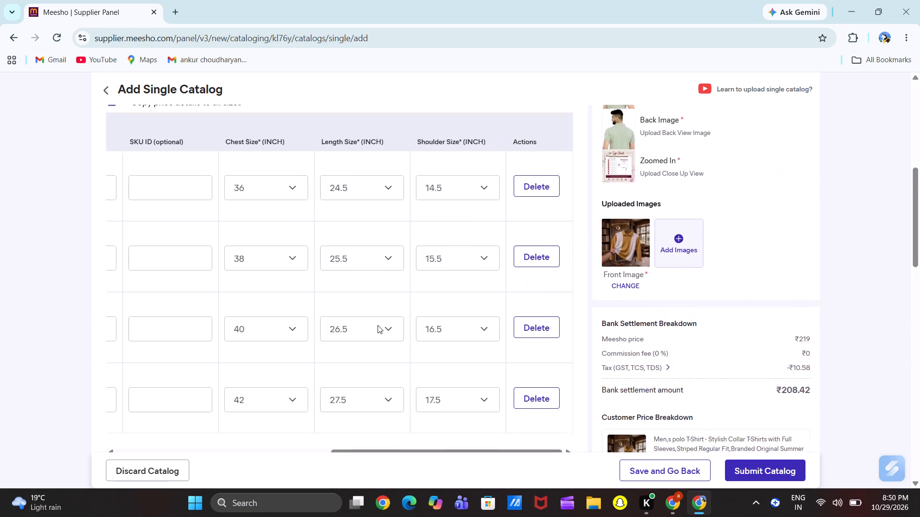
scroll(378, 325, "up", 6)
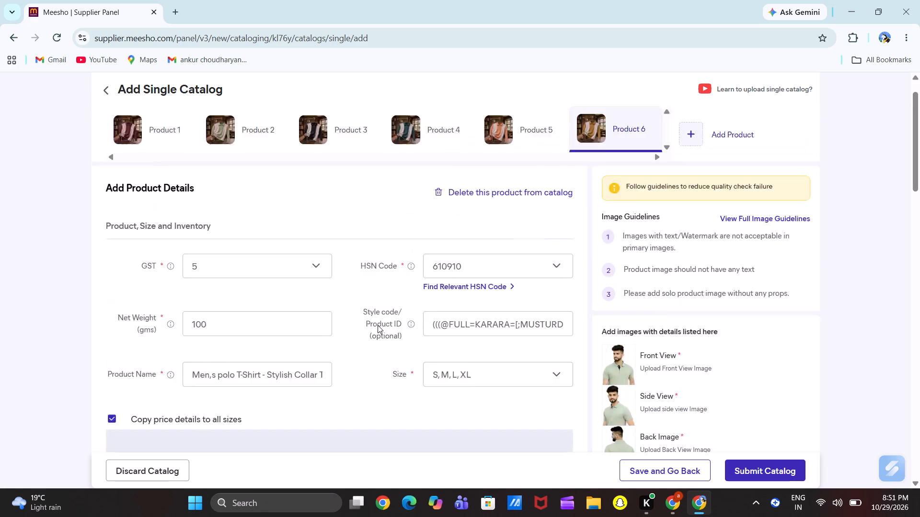
scroll(378, 325, "up", 1)
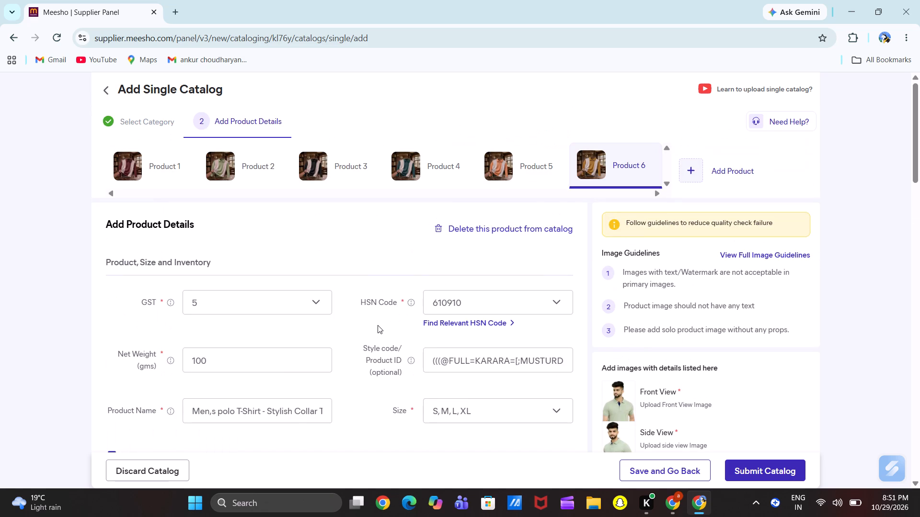
scroll(378, 325, "down", 6)
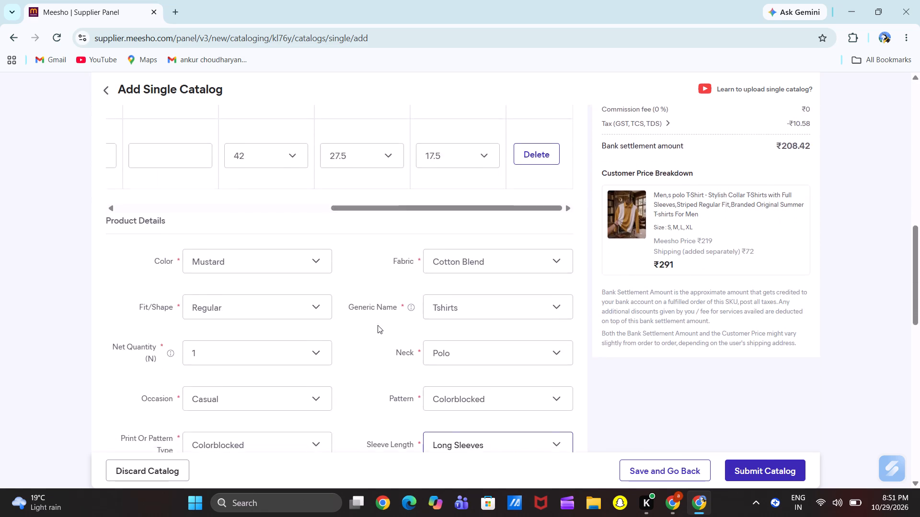
scroll(378, 325, "down", 5)
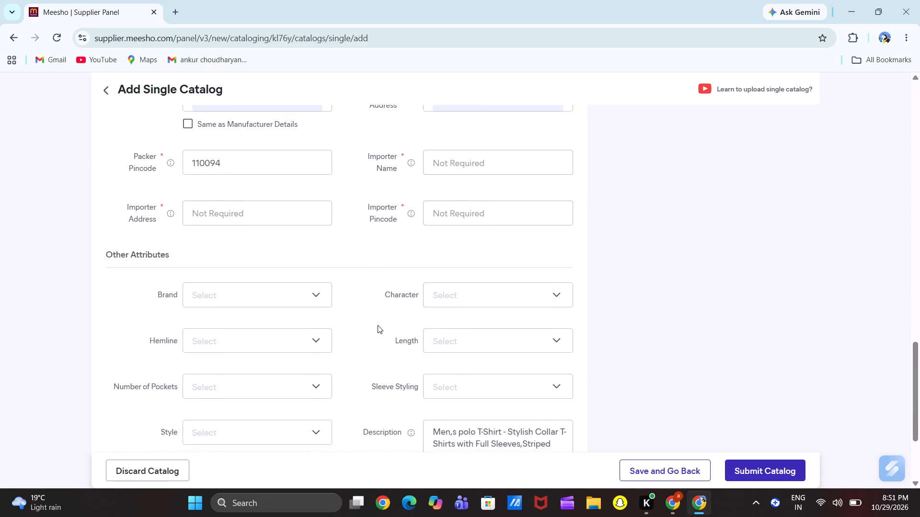
scroll(378, 325, "down", 1)
left_click(481, 255)
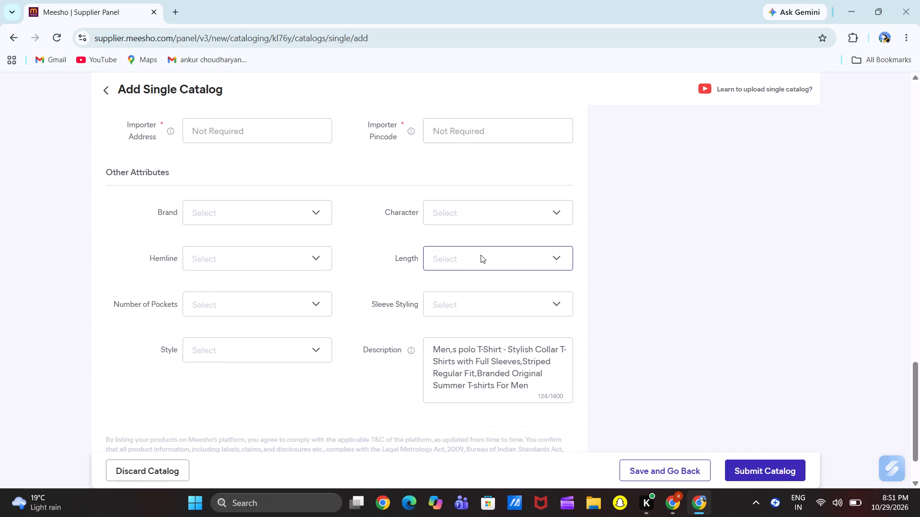
left_click(448, 346)
Set Product 6's Style to Korean and its Number of Pockets to No Pocket.
left_click(283, 338)
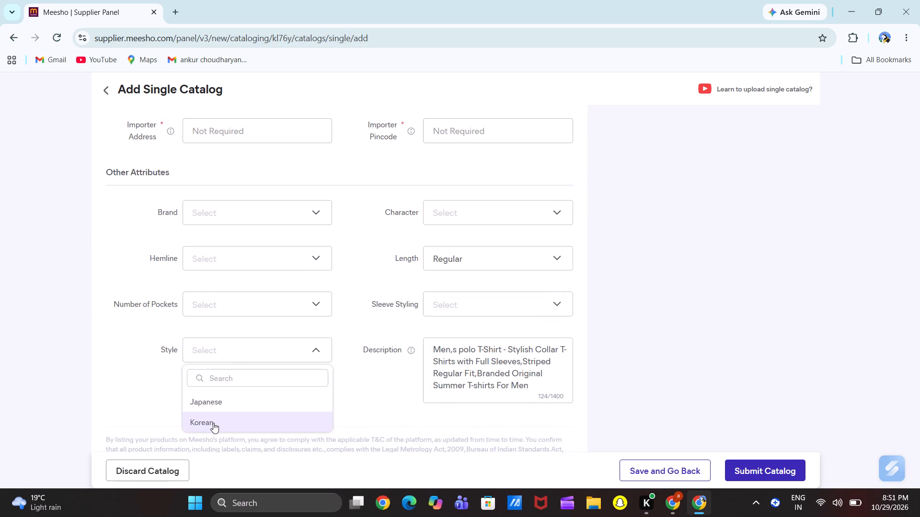
left_click(213, 423)
left_click(222, 308)
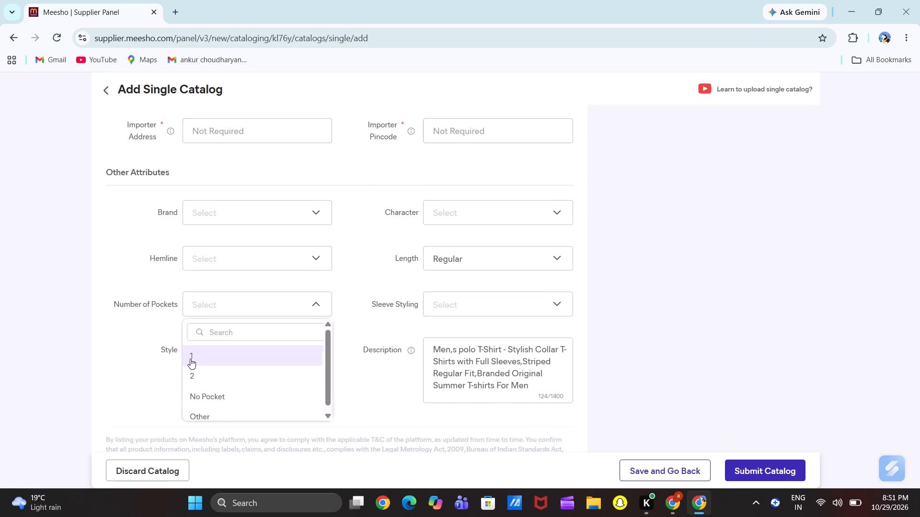
left_click(217, 404)
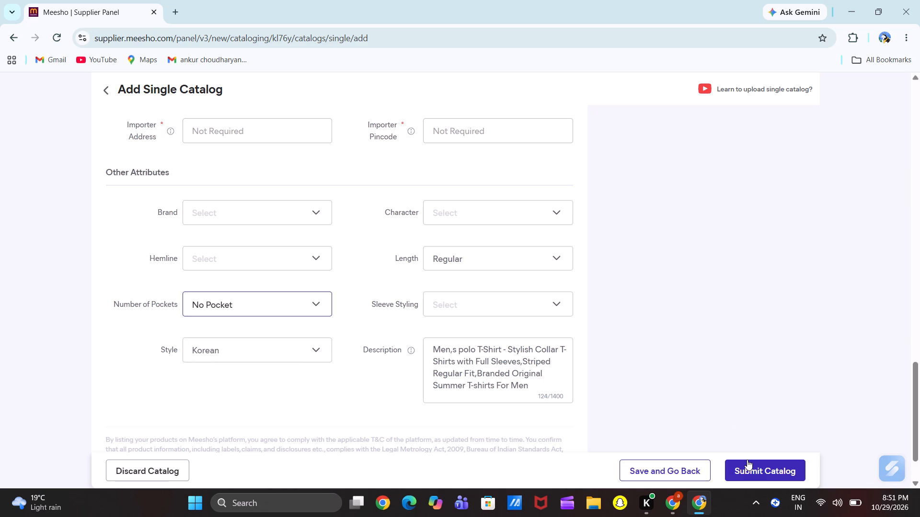
Try to submit the six-product catalog.
left_click(753, 471)
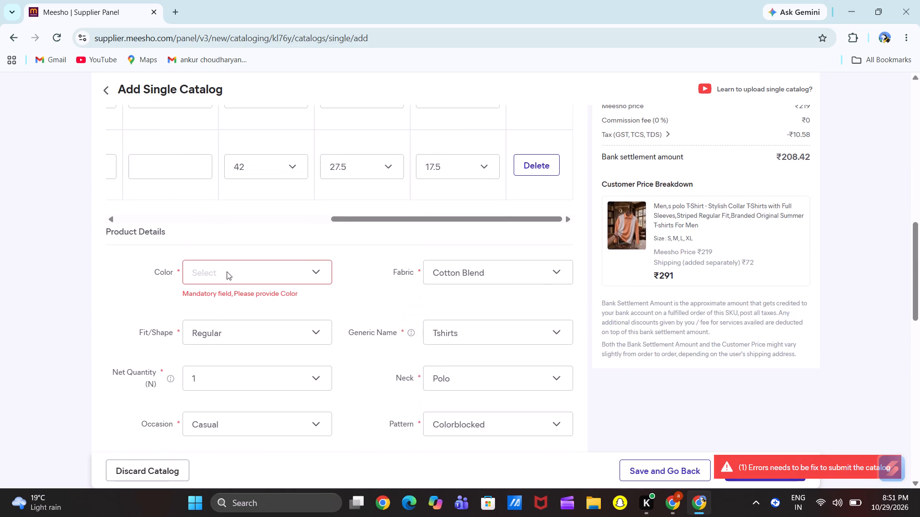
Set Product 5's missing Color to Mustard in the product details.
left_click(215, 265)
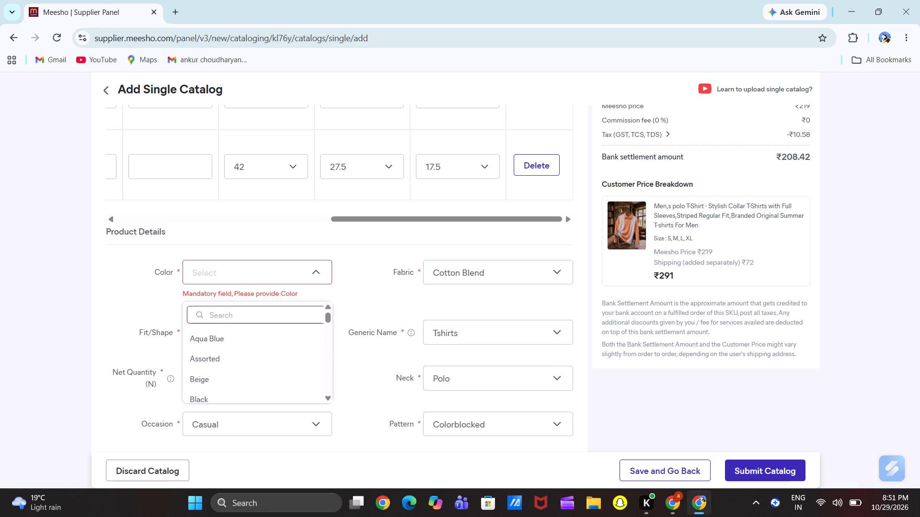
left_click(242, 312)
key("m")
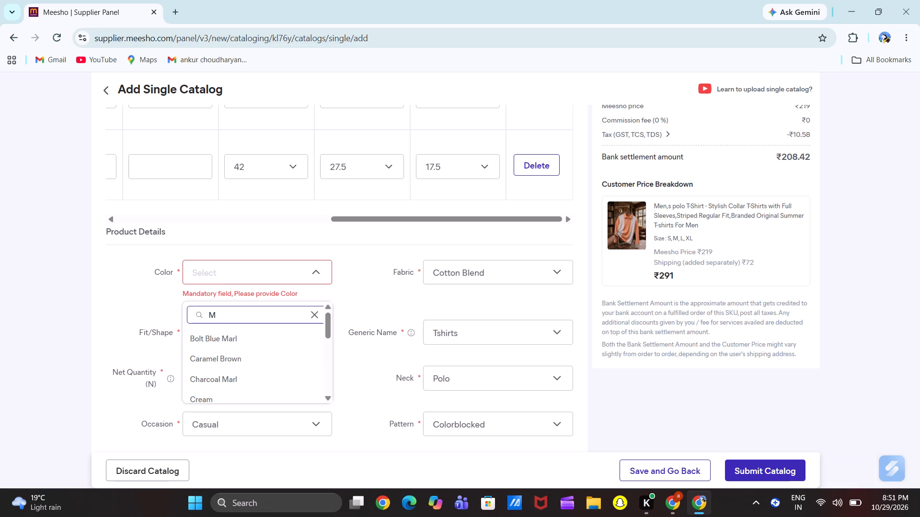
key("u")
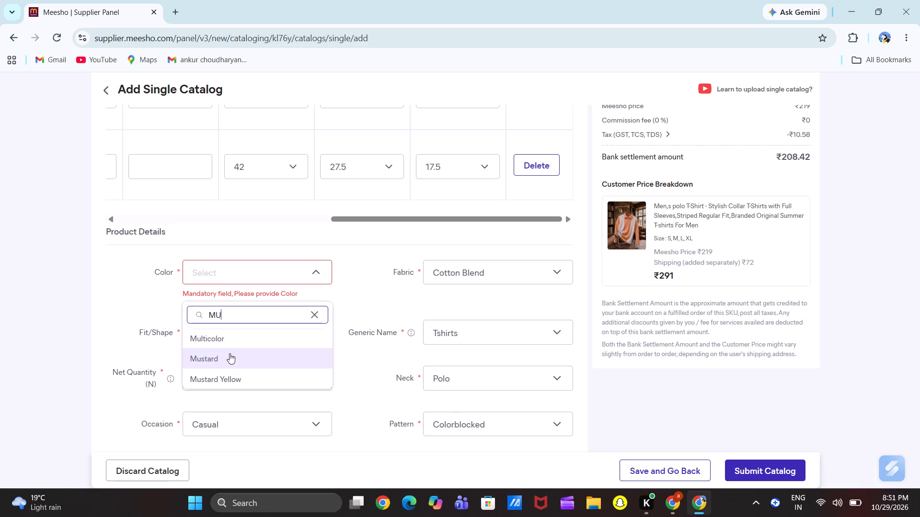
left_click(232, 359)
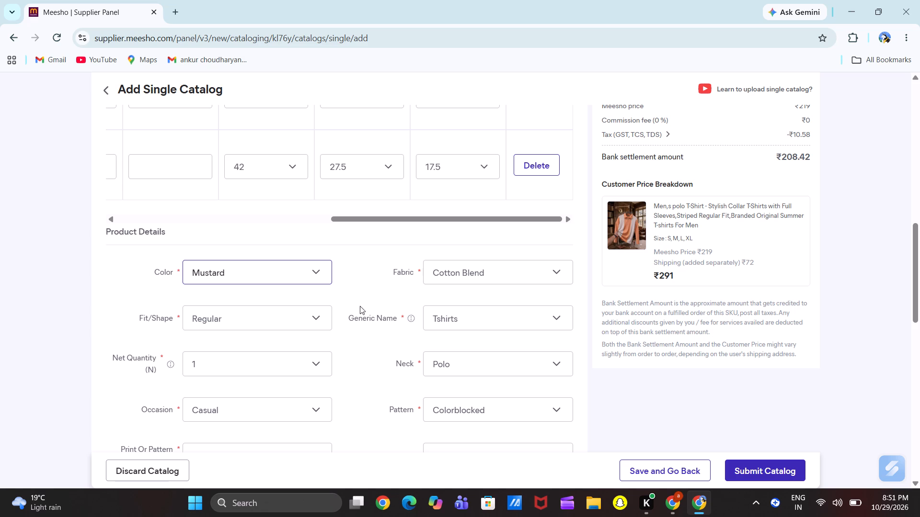
Check Product 5's style code and set its Color to Peach to match.
scroll(355, 232, "up", 6)
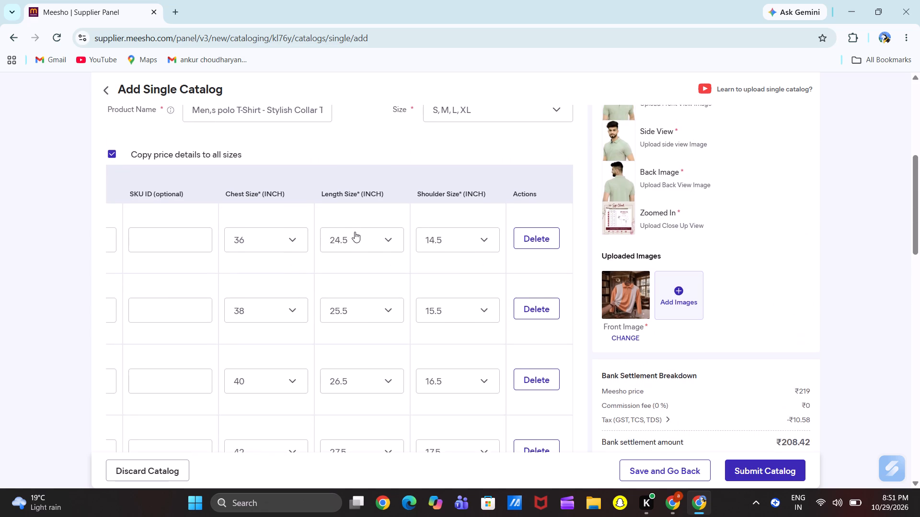
scroll(355, 232, "up", 3)
scroll(371, 278, "down", 3)
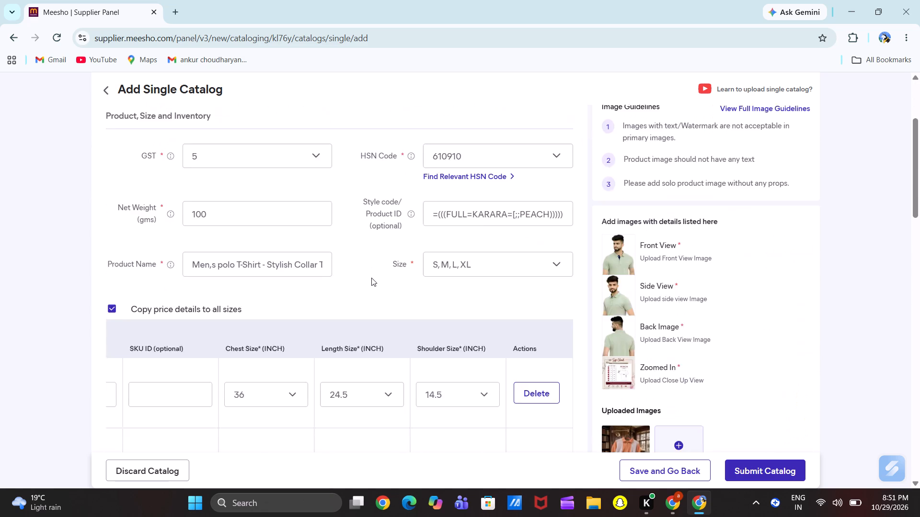
scroll(371, 278, "down", 3)
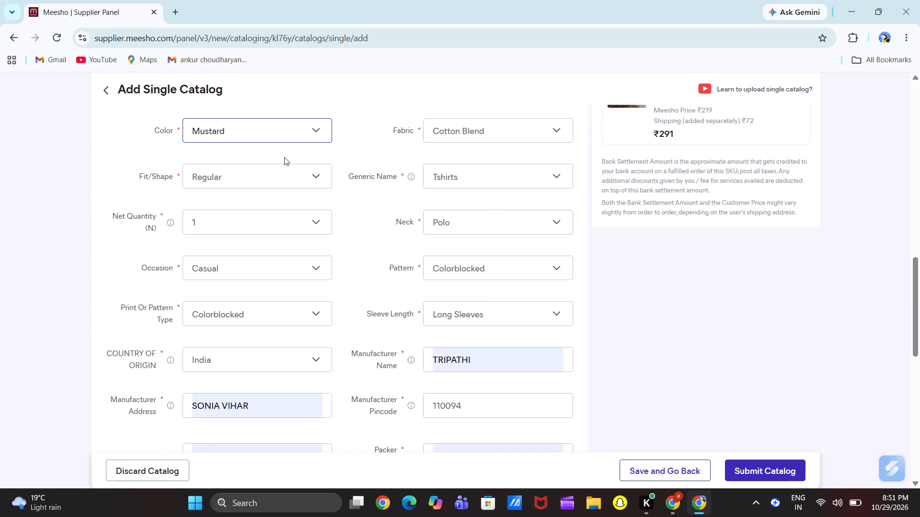
left_click(266, 130)
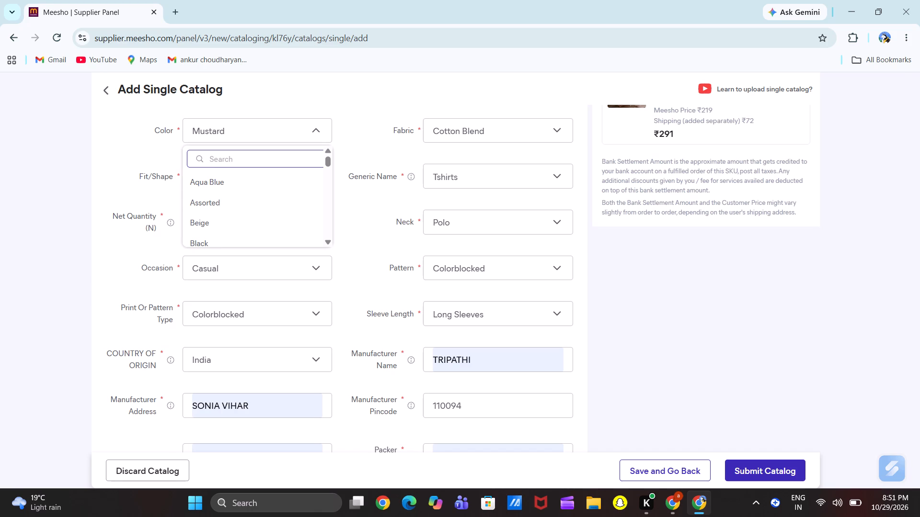
left_click(269, 158)
key("p")
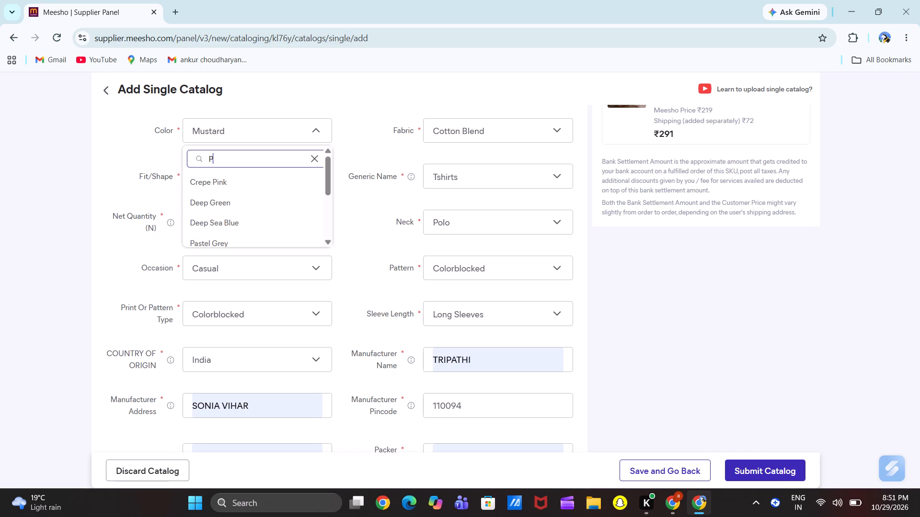
key("e")
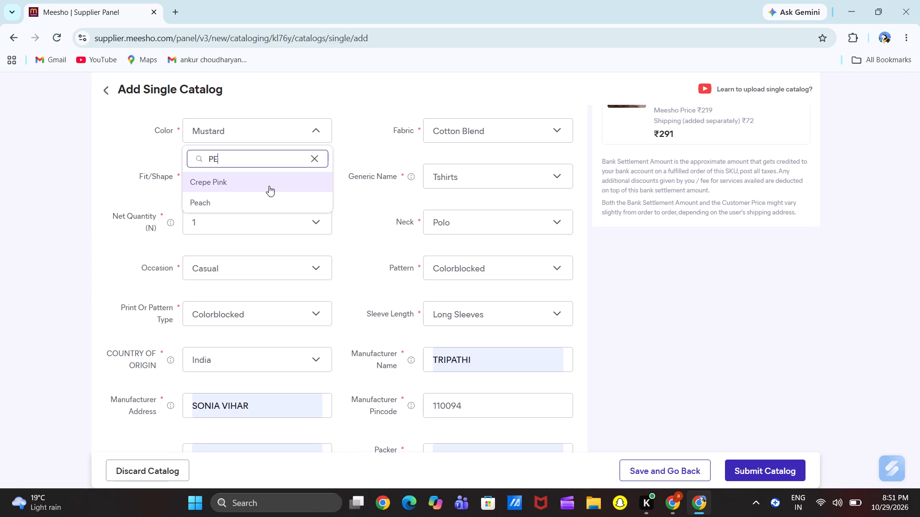
left_click(270, 197)
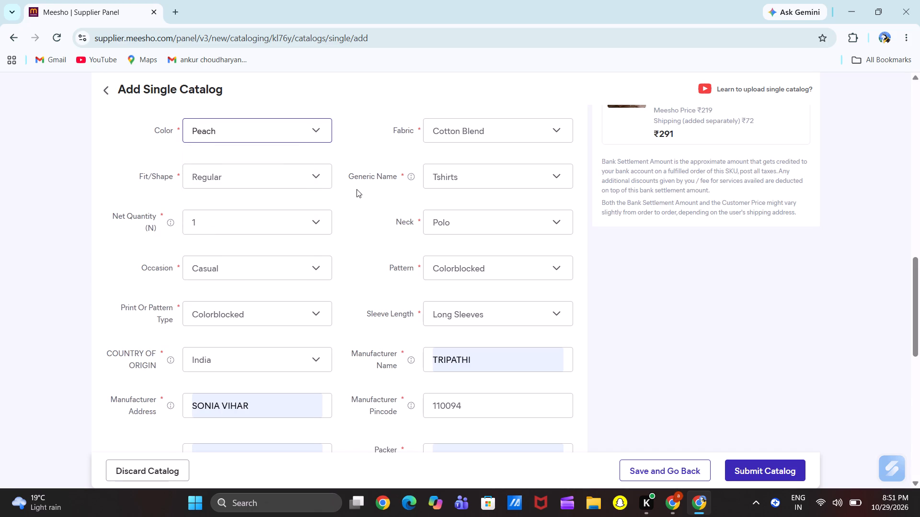
Look over Product 5's entries, submit the catalog for quality check, and dismiss the ad campaign offer.
scroll(356, 189, "up", 8)
scroll(356, 189, "down", 3)
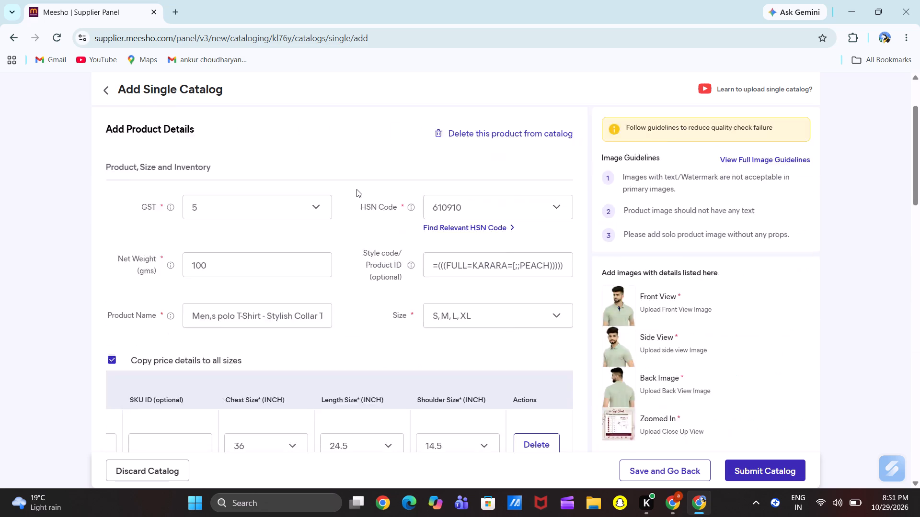
scroll(356, 189, "down", 10)
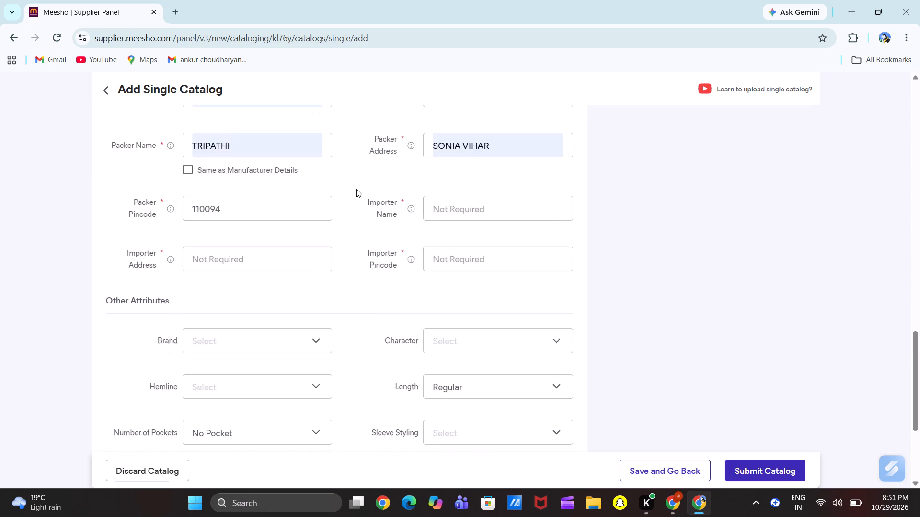
scroll(356, 189, "down", 3)
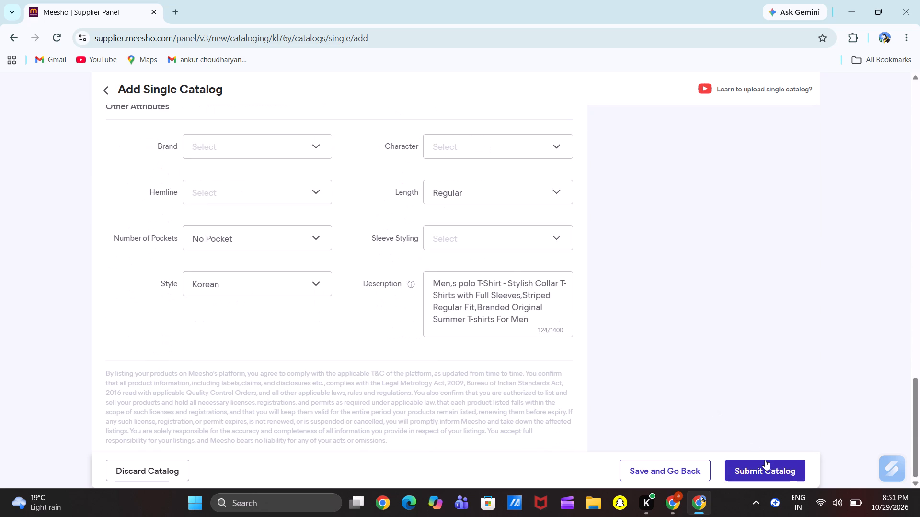
left_click(764, 460)
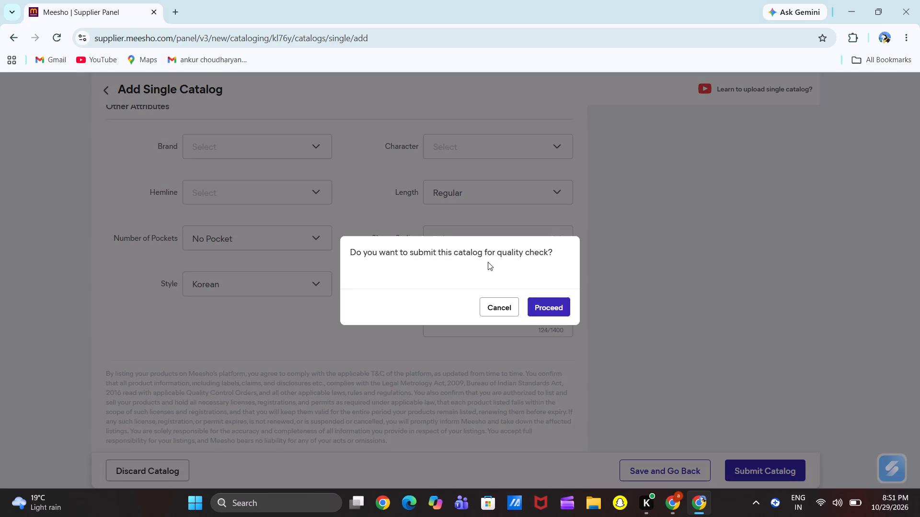
left_click(541, 299)
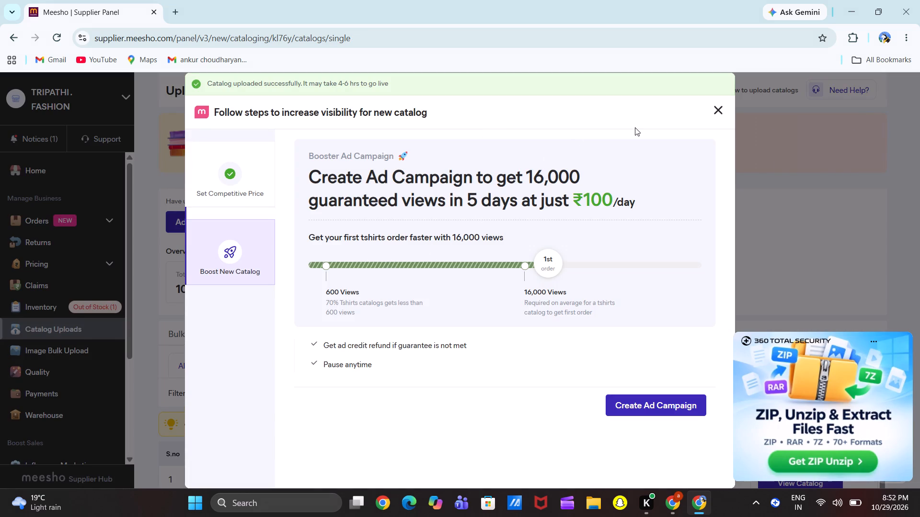
left_click(724, 110)
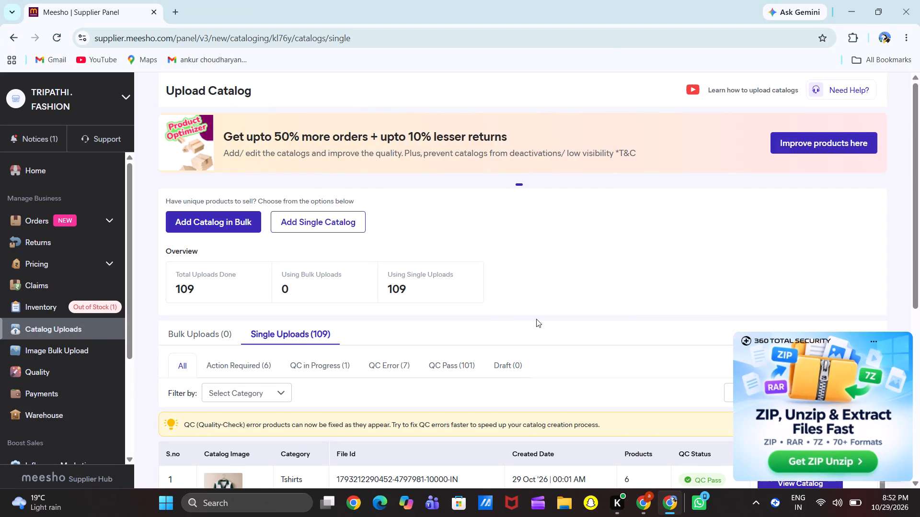
Check the Draft list of the single catalog uploads for any remaining catalogs.
left_click(510, 368)
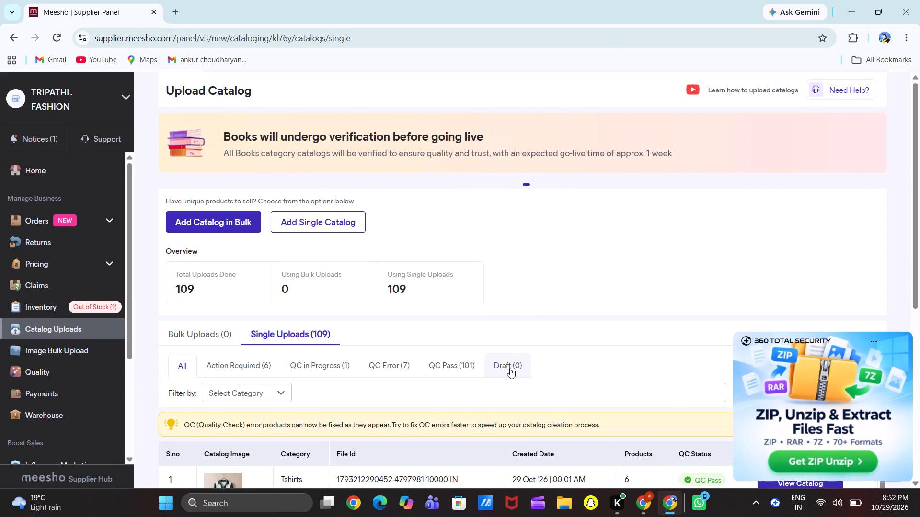
scroll(510, 368, "down", 1)
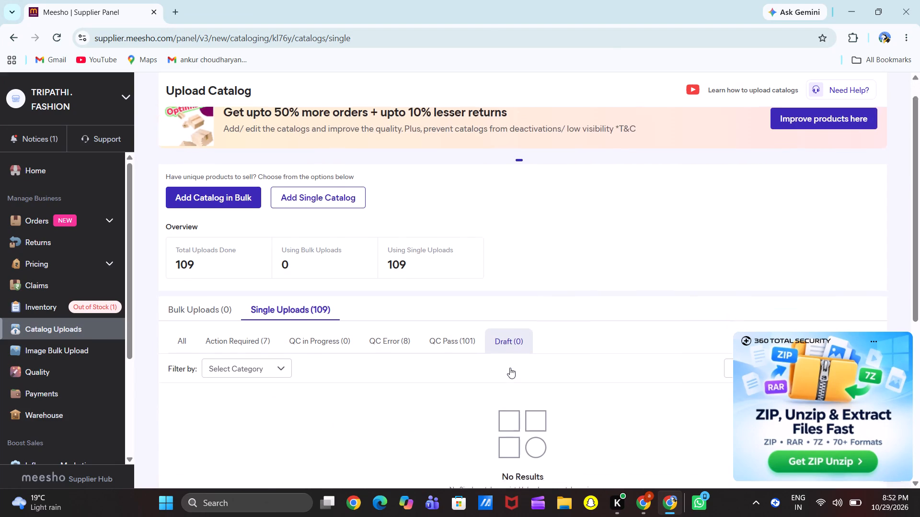
scroll(510, 368, "down", 4)
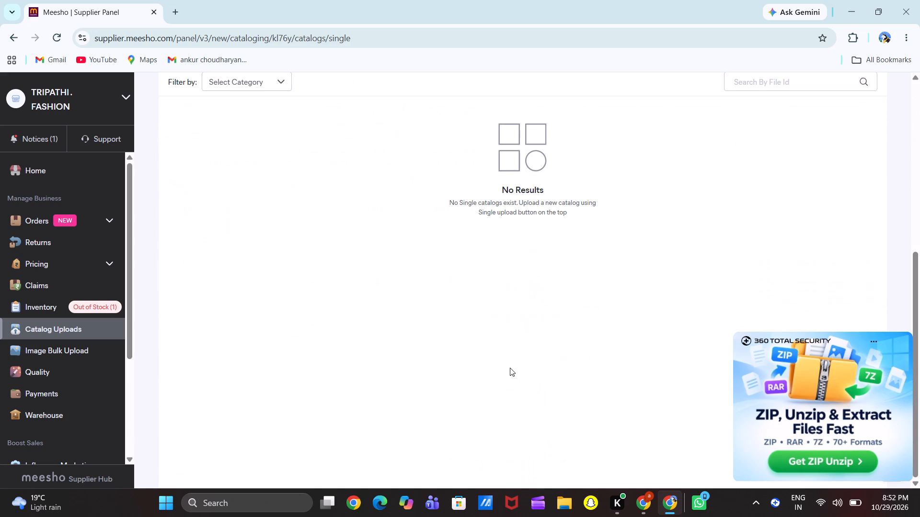
scroll(510, 368, "up", 2)
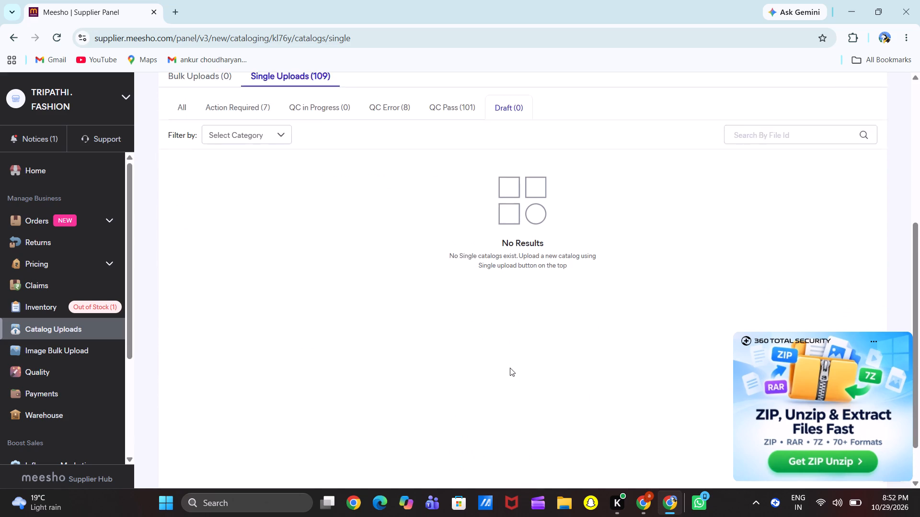
scroll(510, 368, "up", 5)
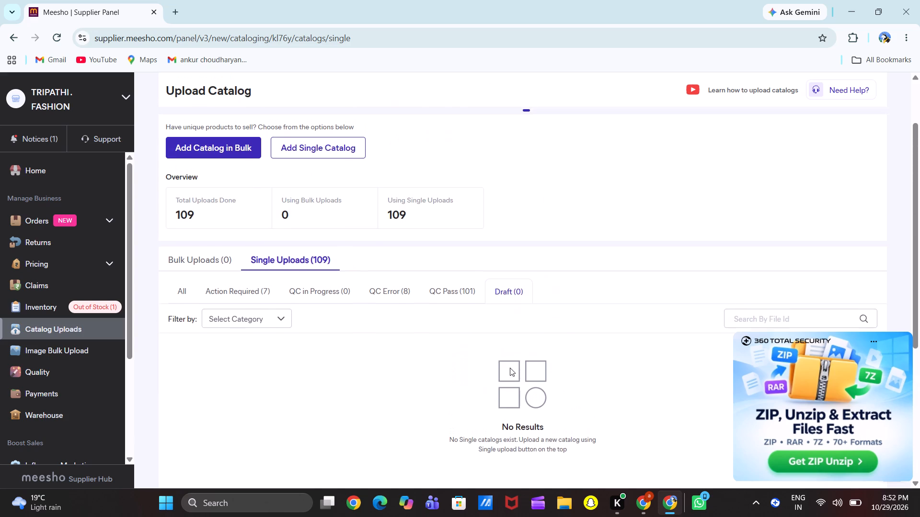
scroll(510, 368, "up", 2)
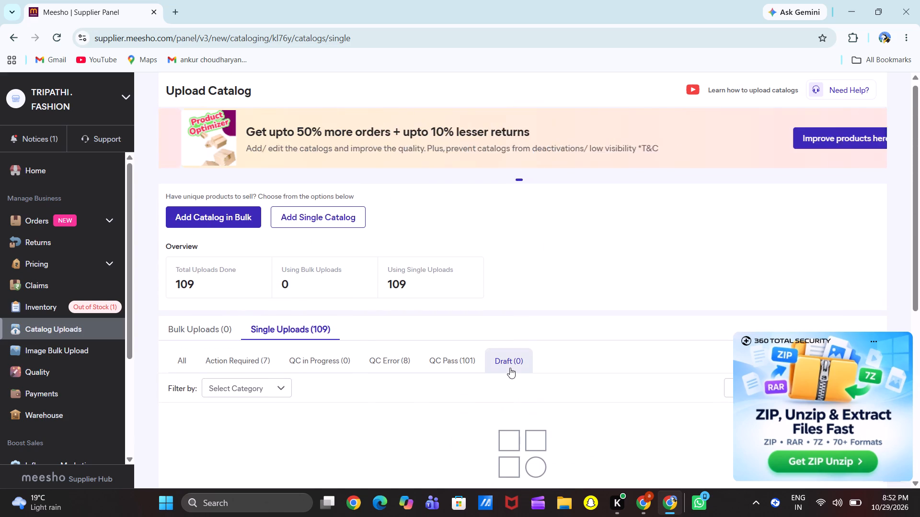
scroll(510, 368, "down", 4)
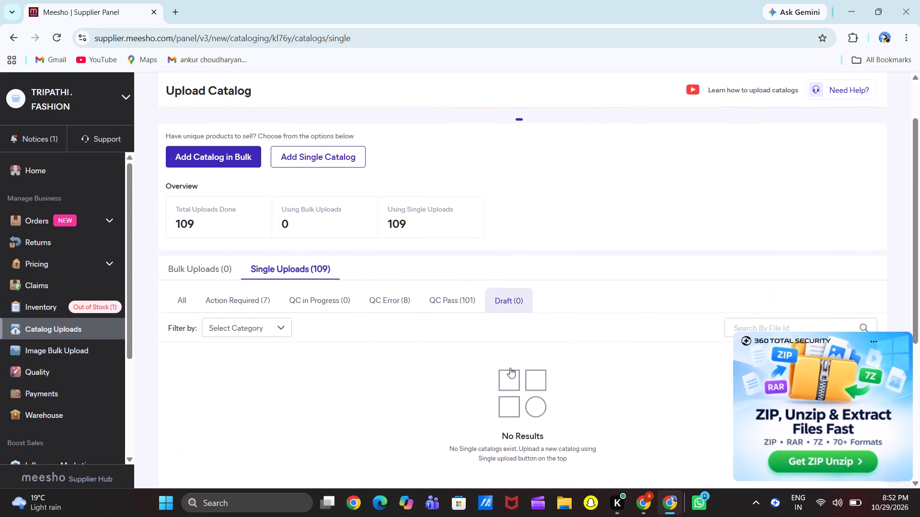
scroll(510, 368, "down", 4)
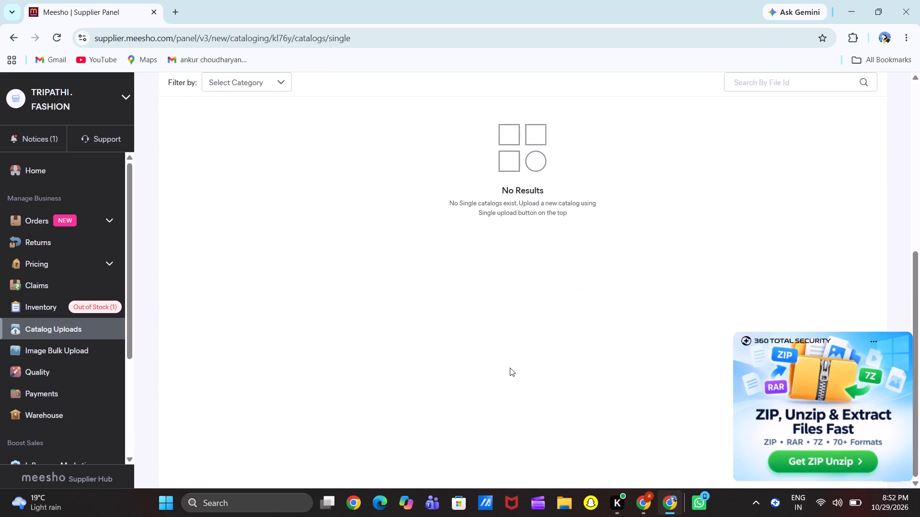
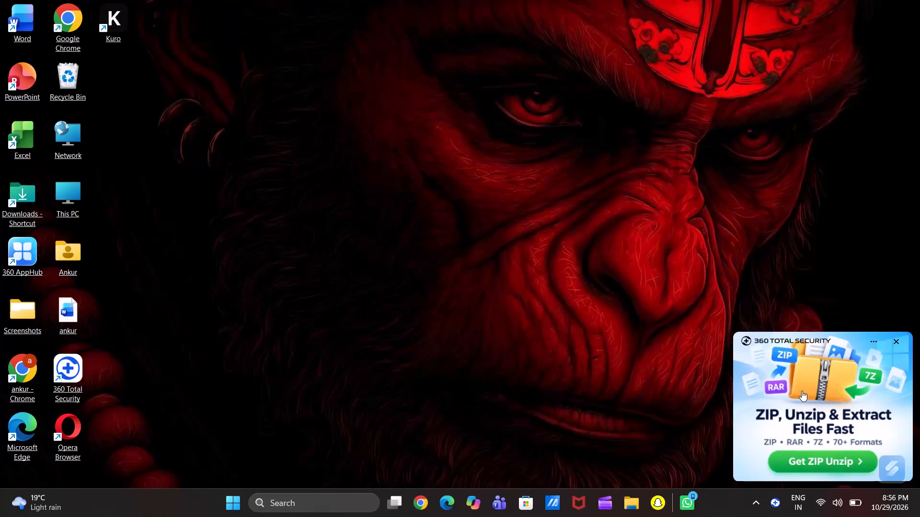
Shut down the computer from the Windows desktop.
key("alt+F4")
key("alt+F4")
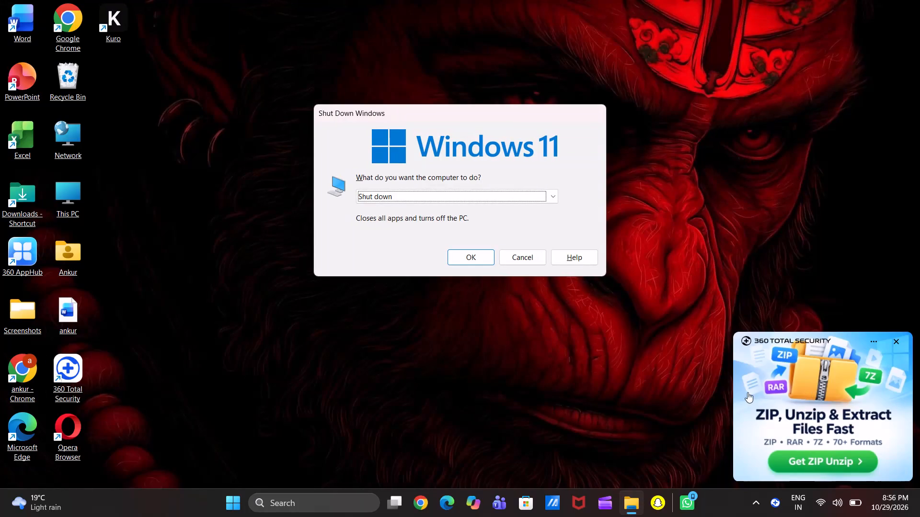
left_click(466, 262)
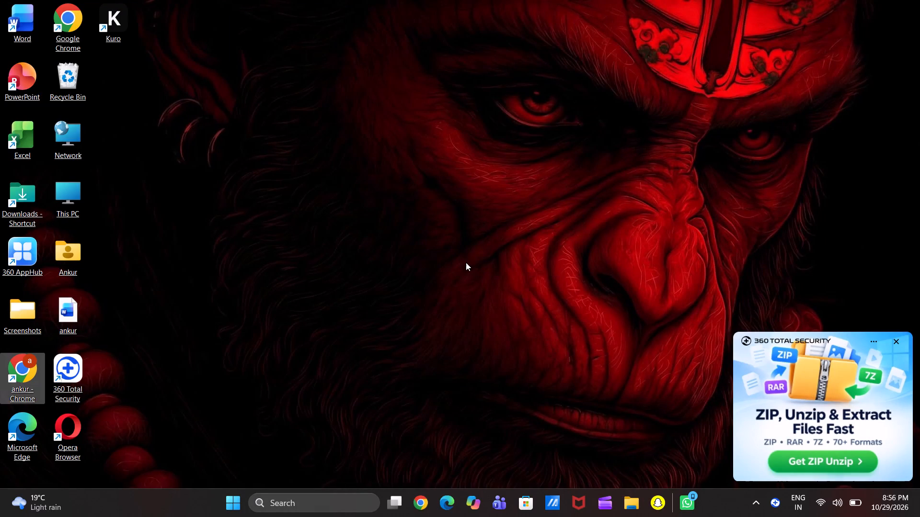